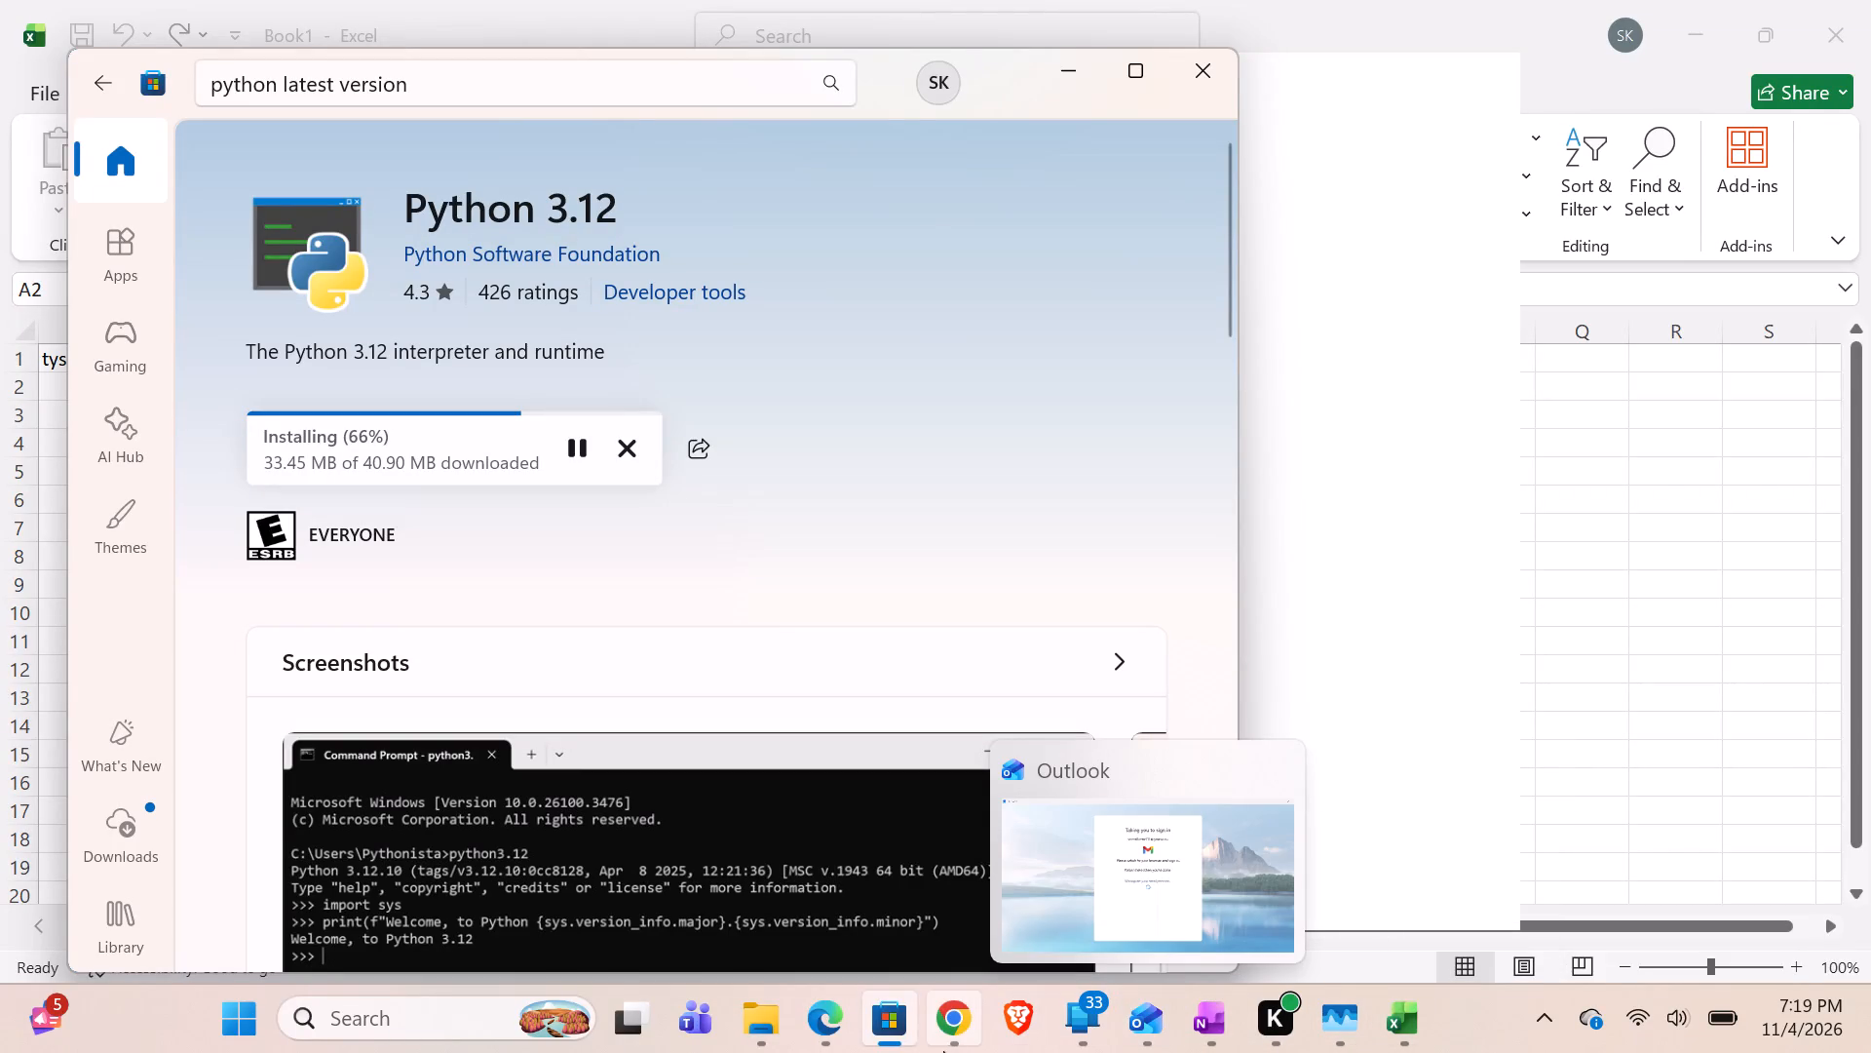
Switch to the Book1 workbook in Excel and clear the contents of cell A1.
{"action": "left_click", "coordinate": [1392, 1010]}
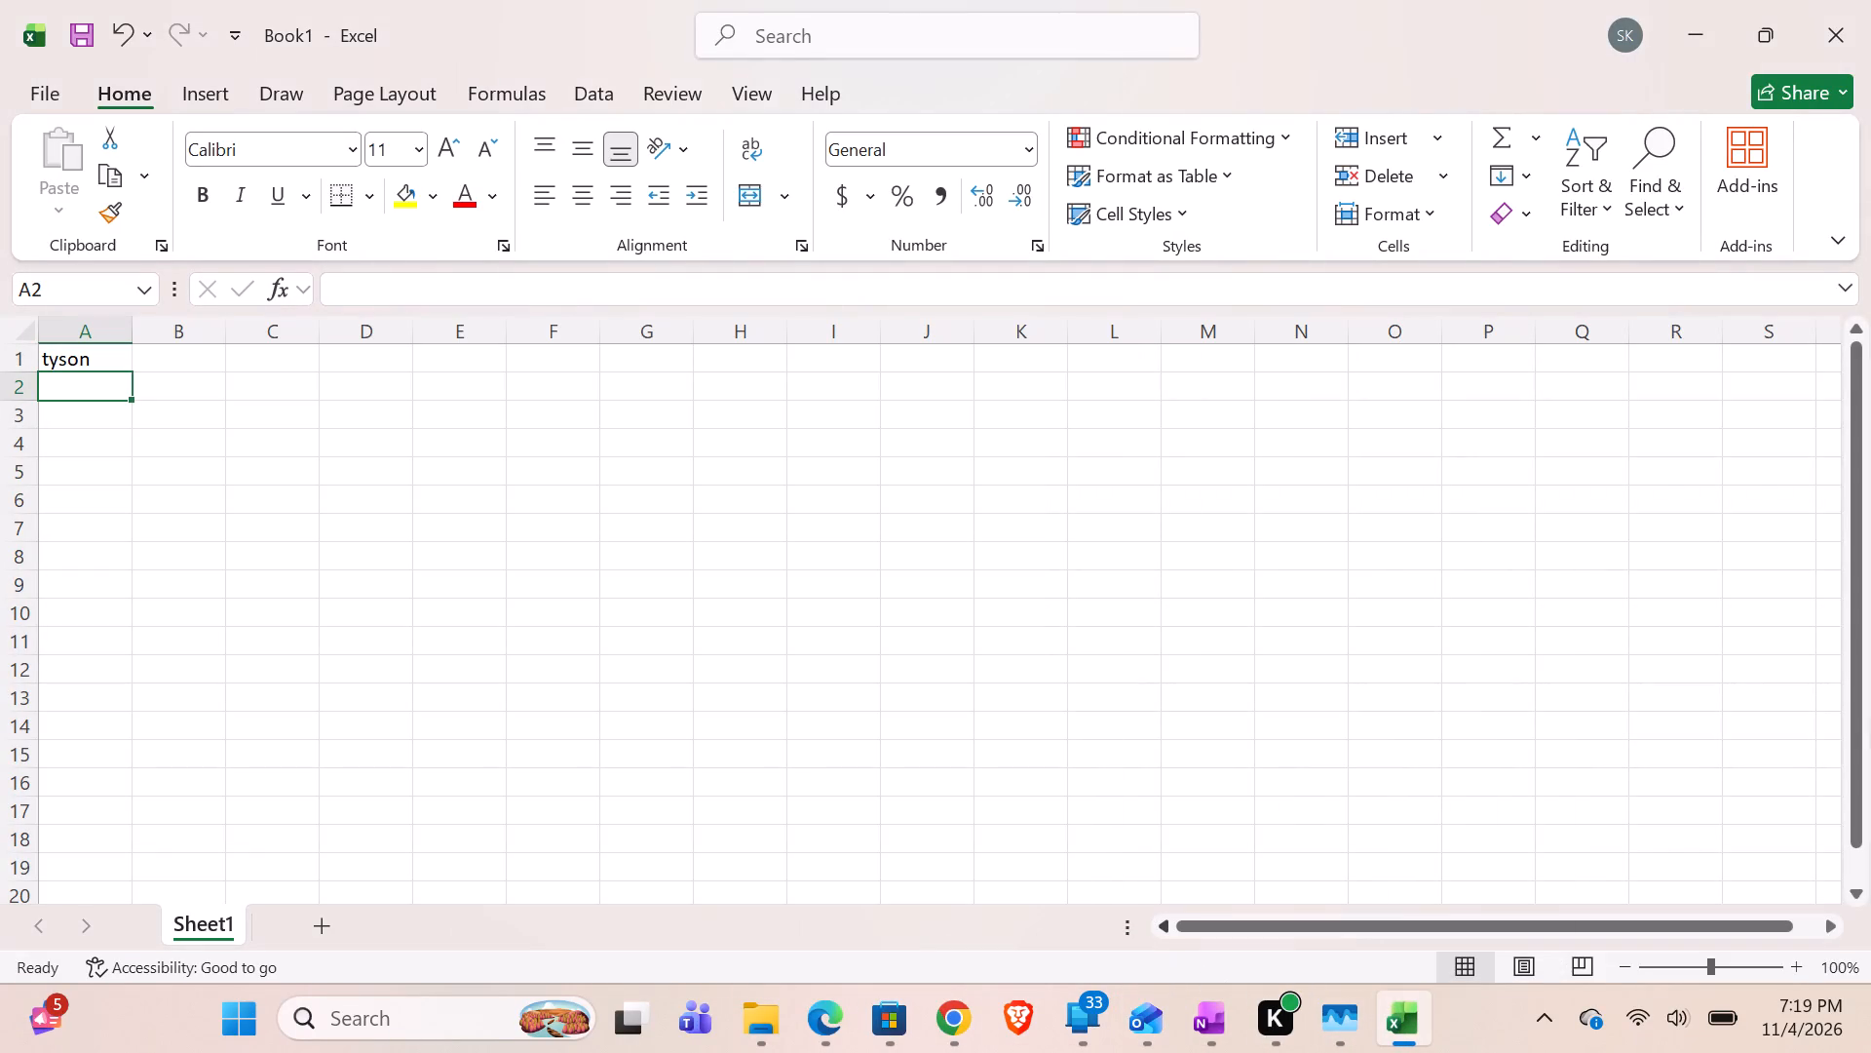
{"action": "left_click", "coordinate": [97, 362]}
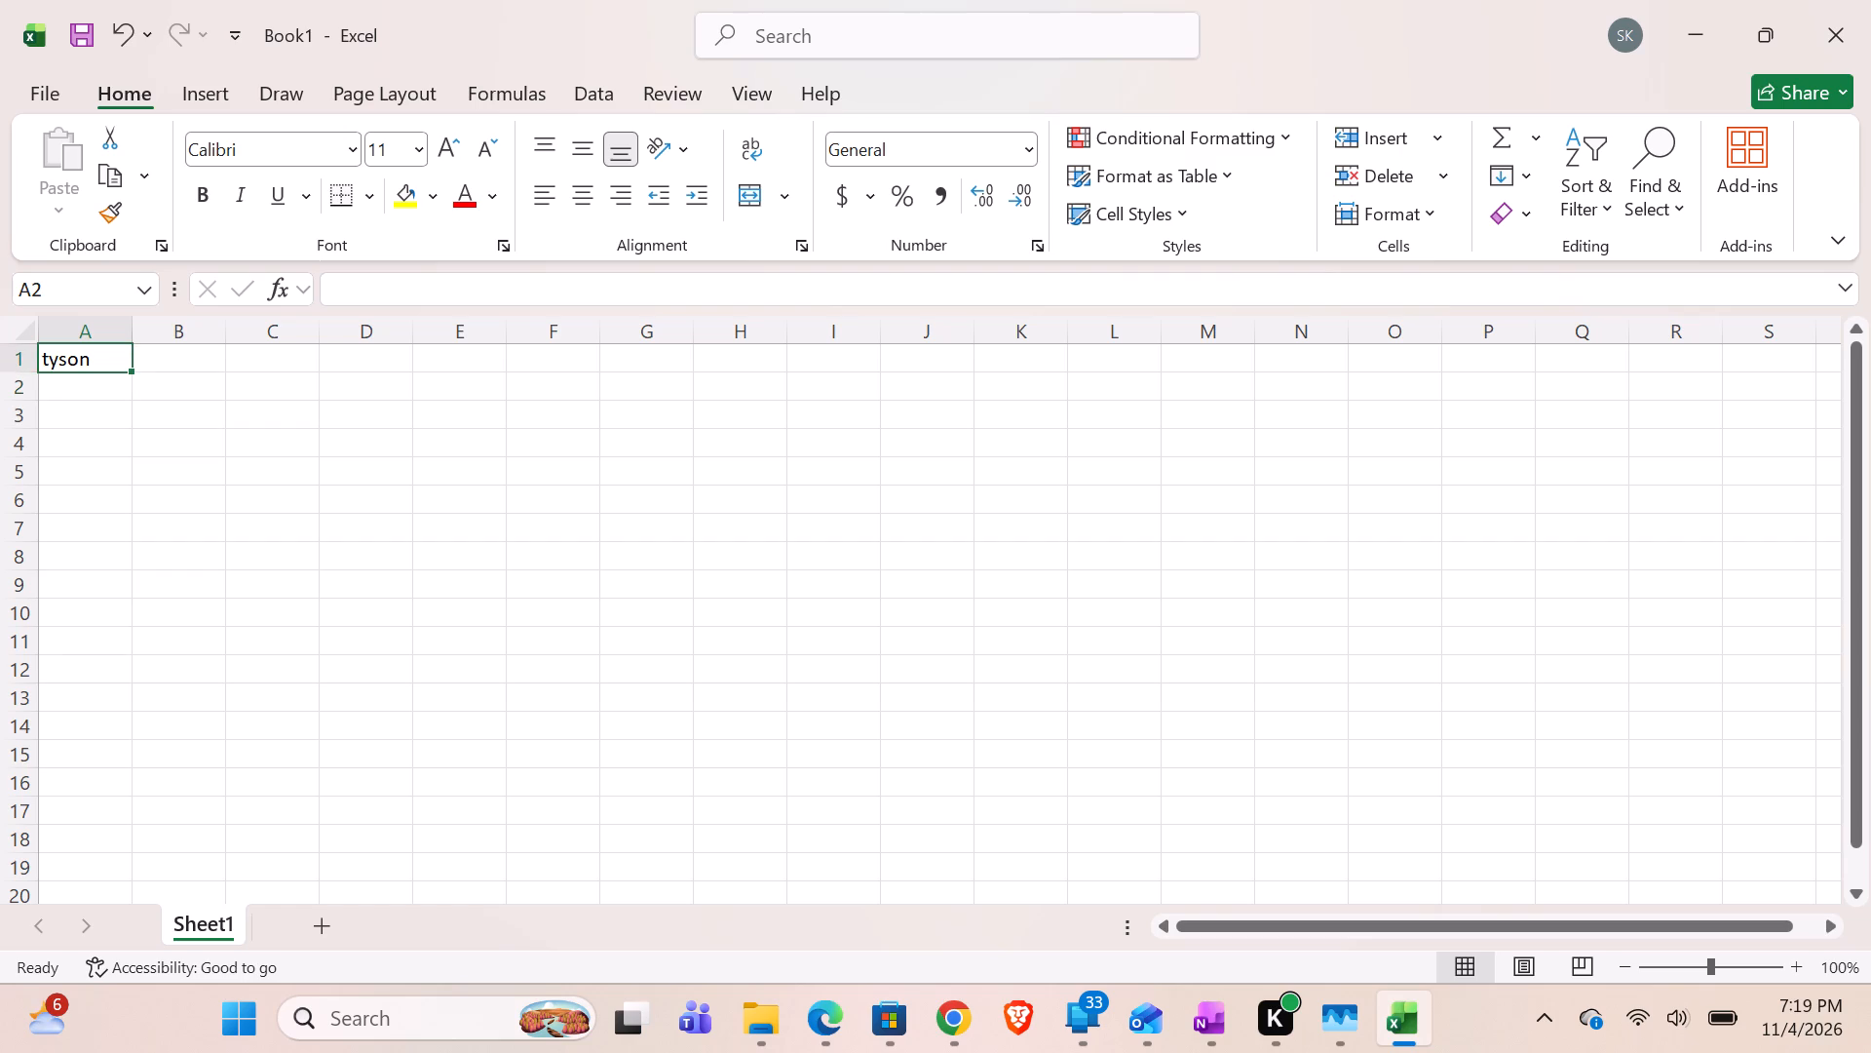
{"action": "key", "text": "BackSpace"}
{"action": "key", "text": "BackSpace"}
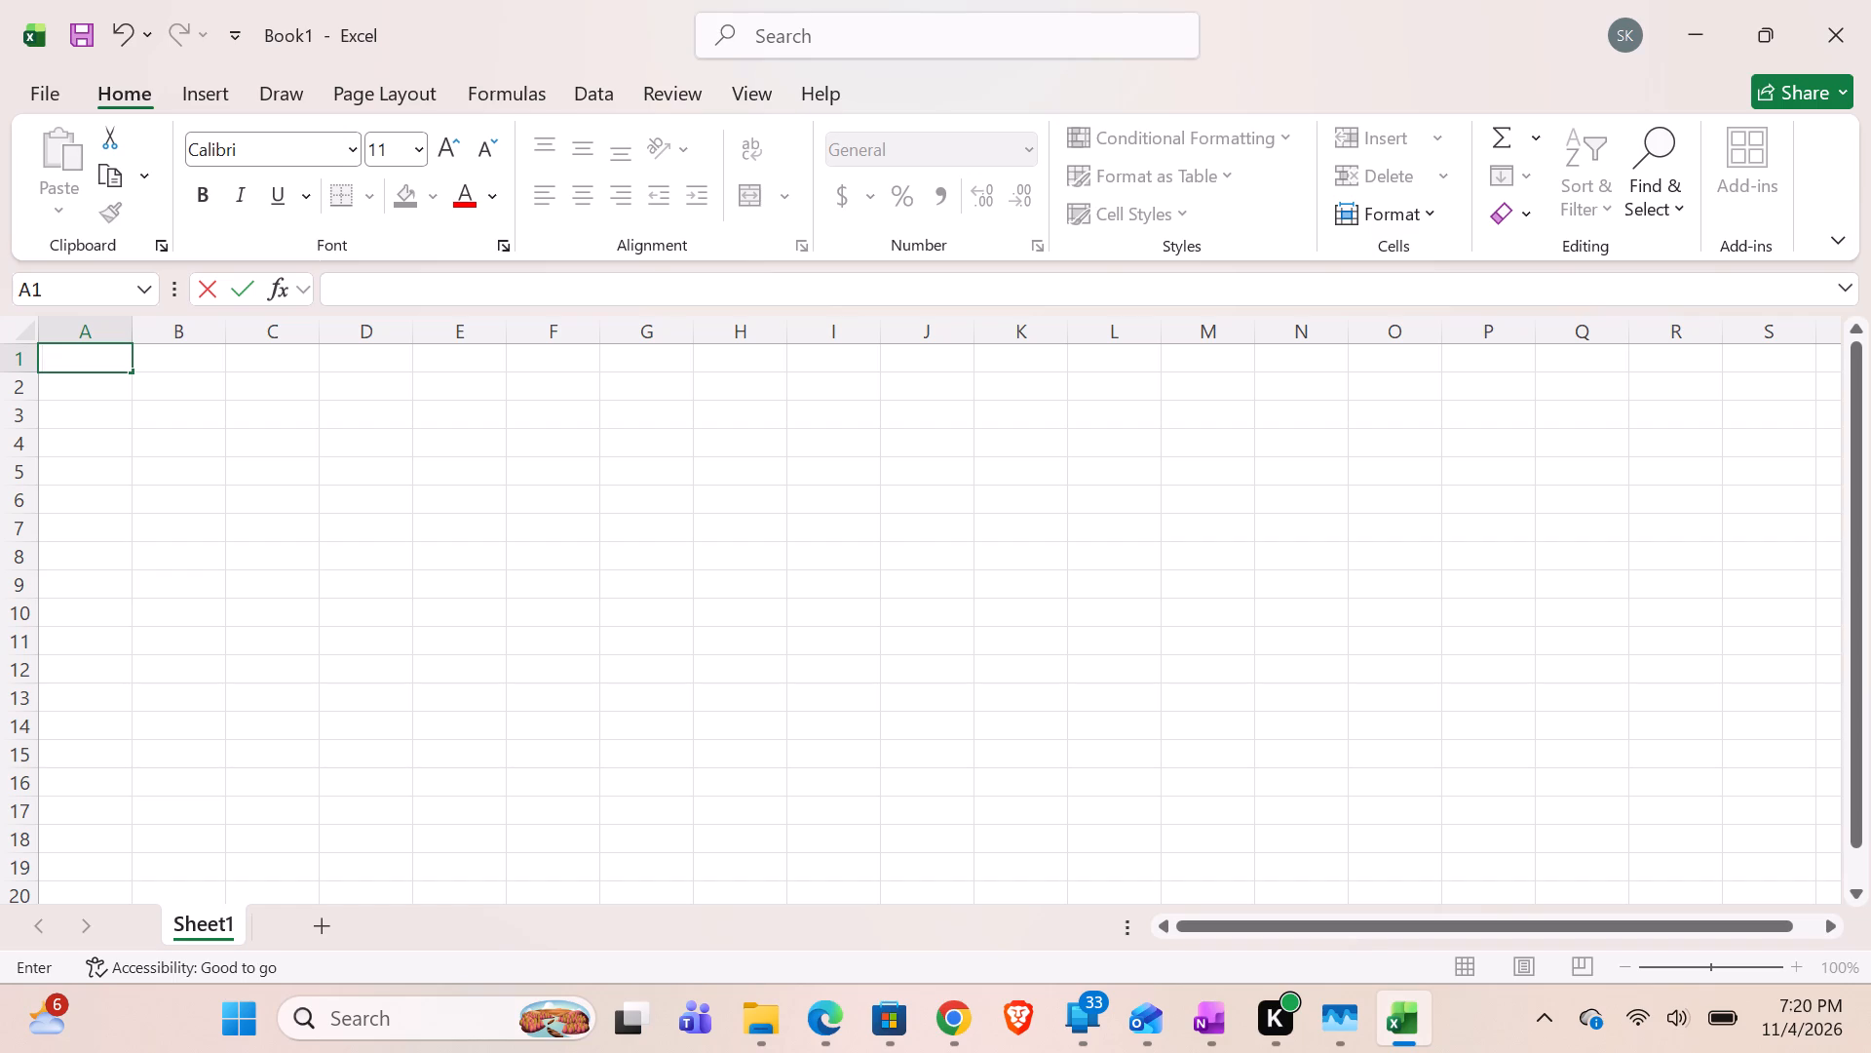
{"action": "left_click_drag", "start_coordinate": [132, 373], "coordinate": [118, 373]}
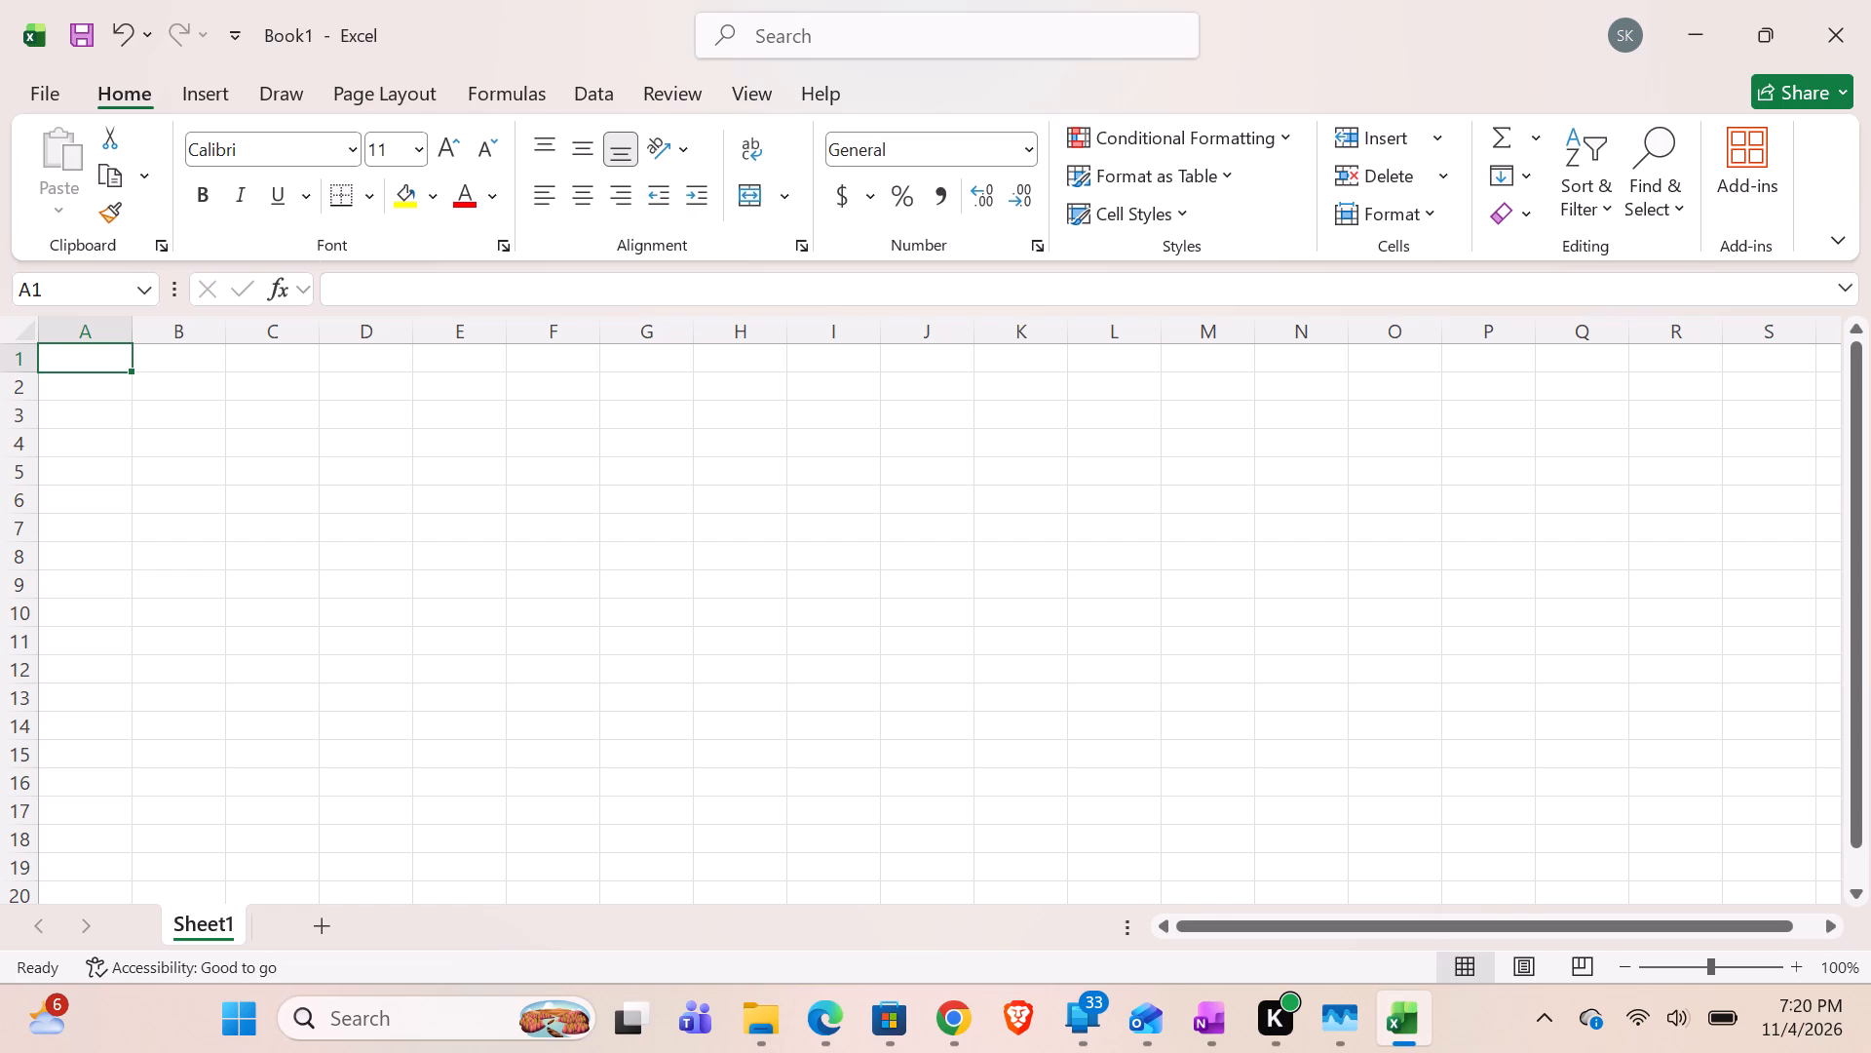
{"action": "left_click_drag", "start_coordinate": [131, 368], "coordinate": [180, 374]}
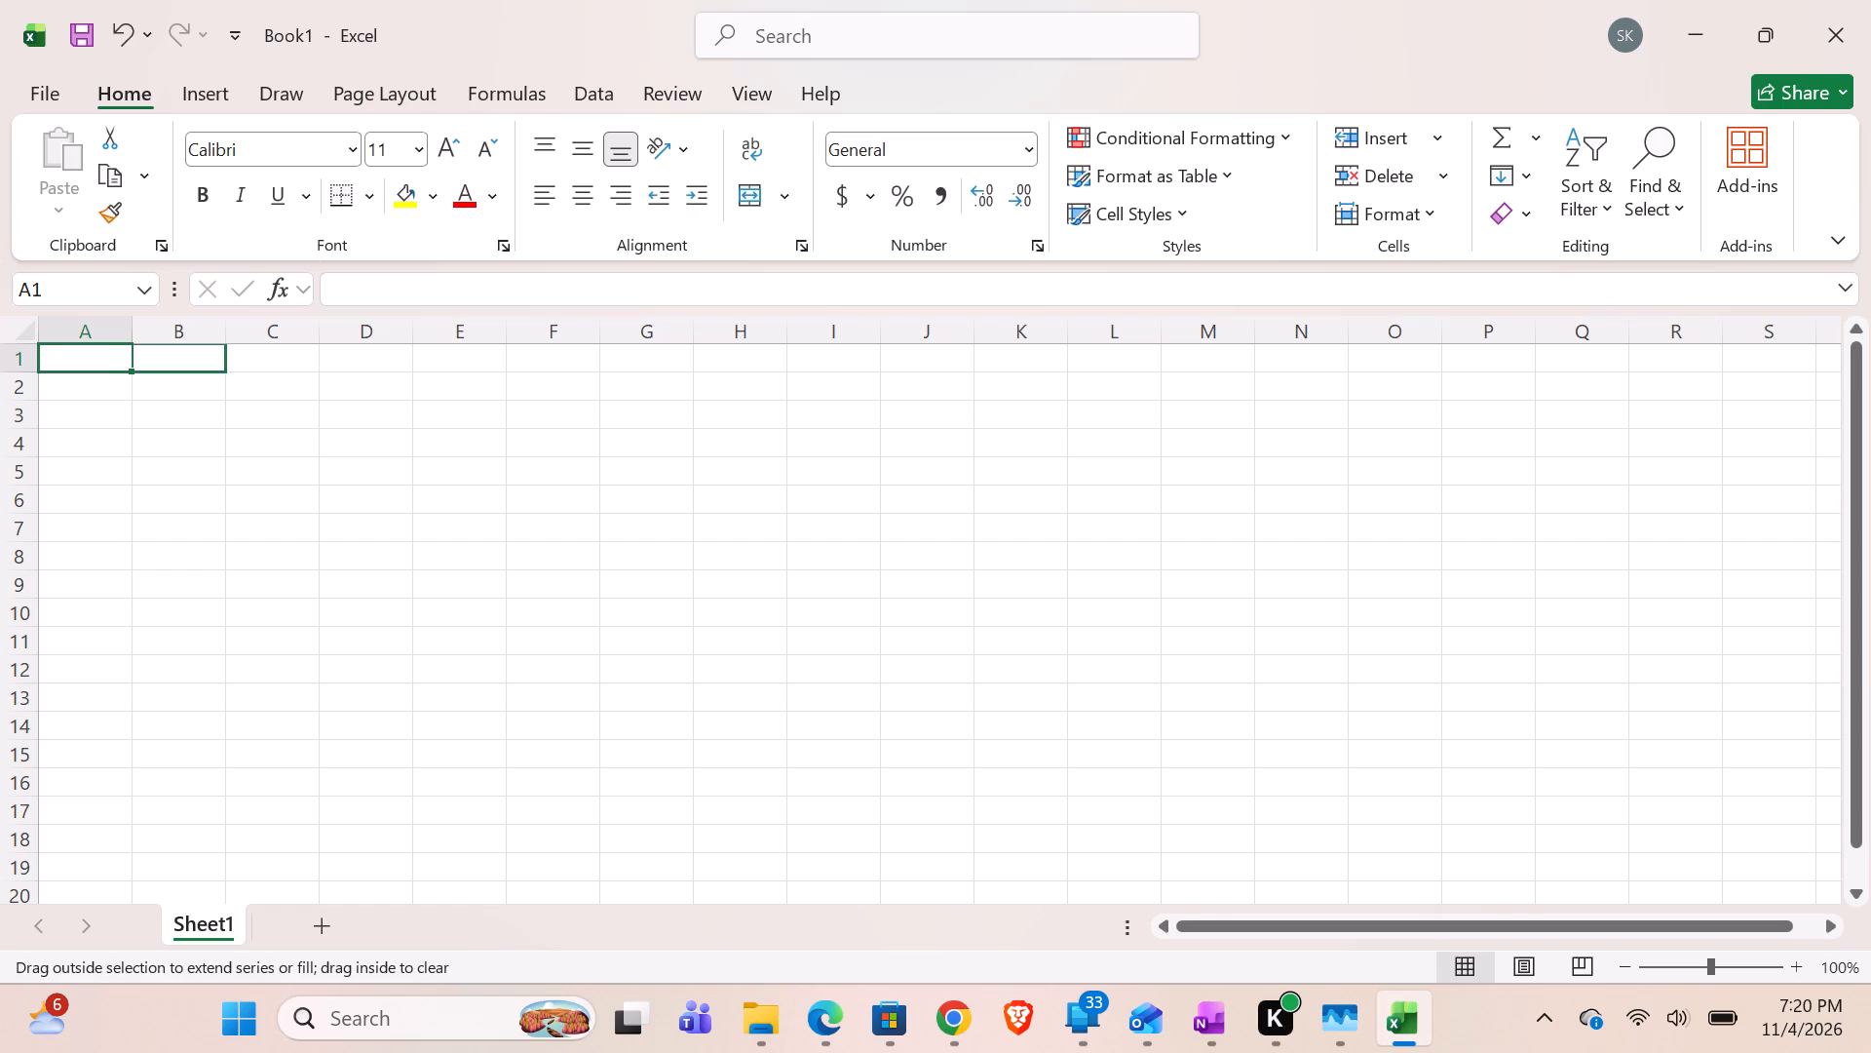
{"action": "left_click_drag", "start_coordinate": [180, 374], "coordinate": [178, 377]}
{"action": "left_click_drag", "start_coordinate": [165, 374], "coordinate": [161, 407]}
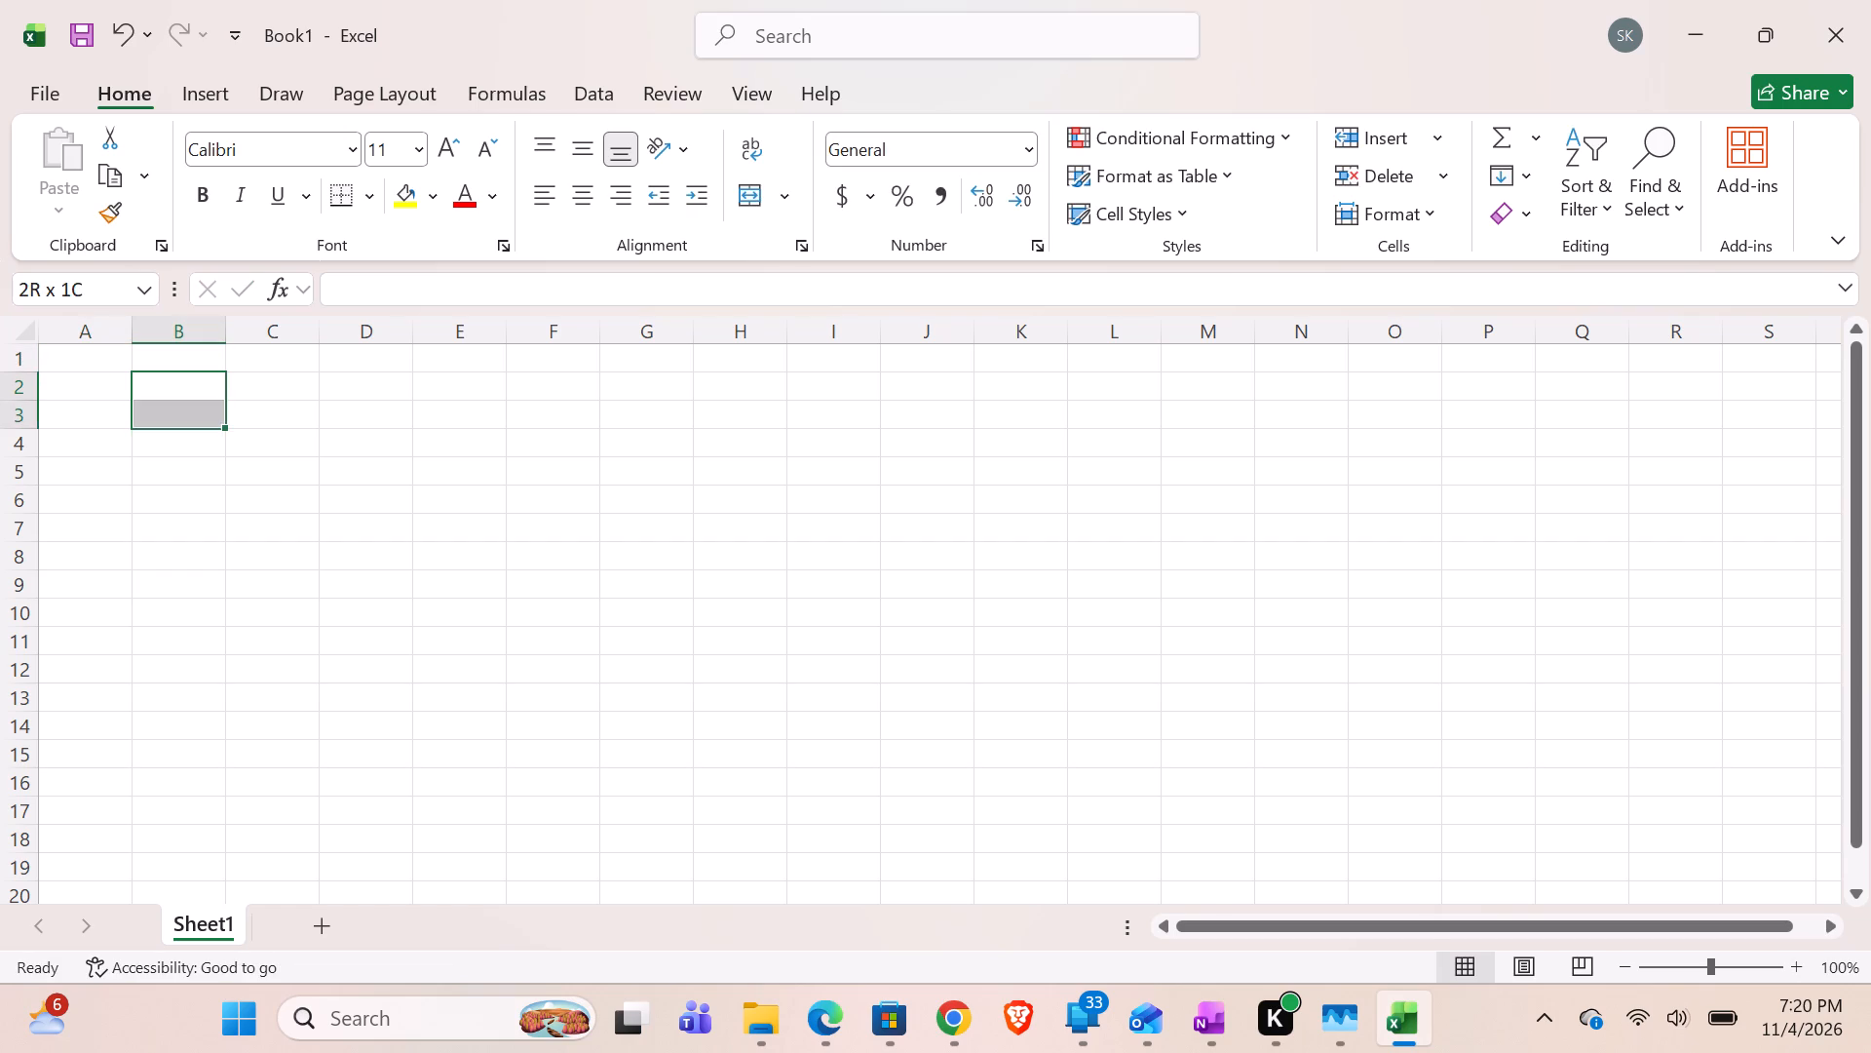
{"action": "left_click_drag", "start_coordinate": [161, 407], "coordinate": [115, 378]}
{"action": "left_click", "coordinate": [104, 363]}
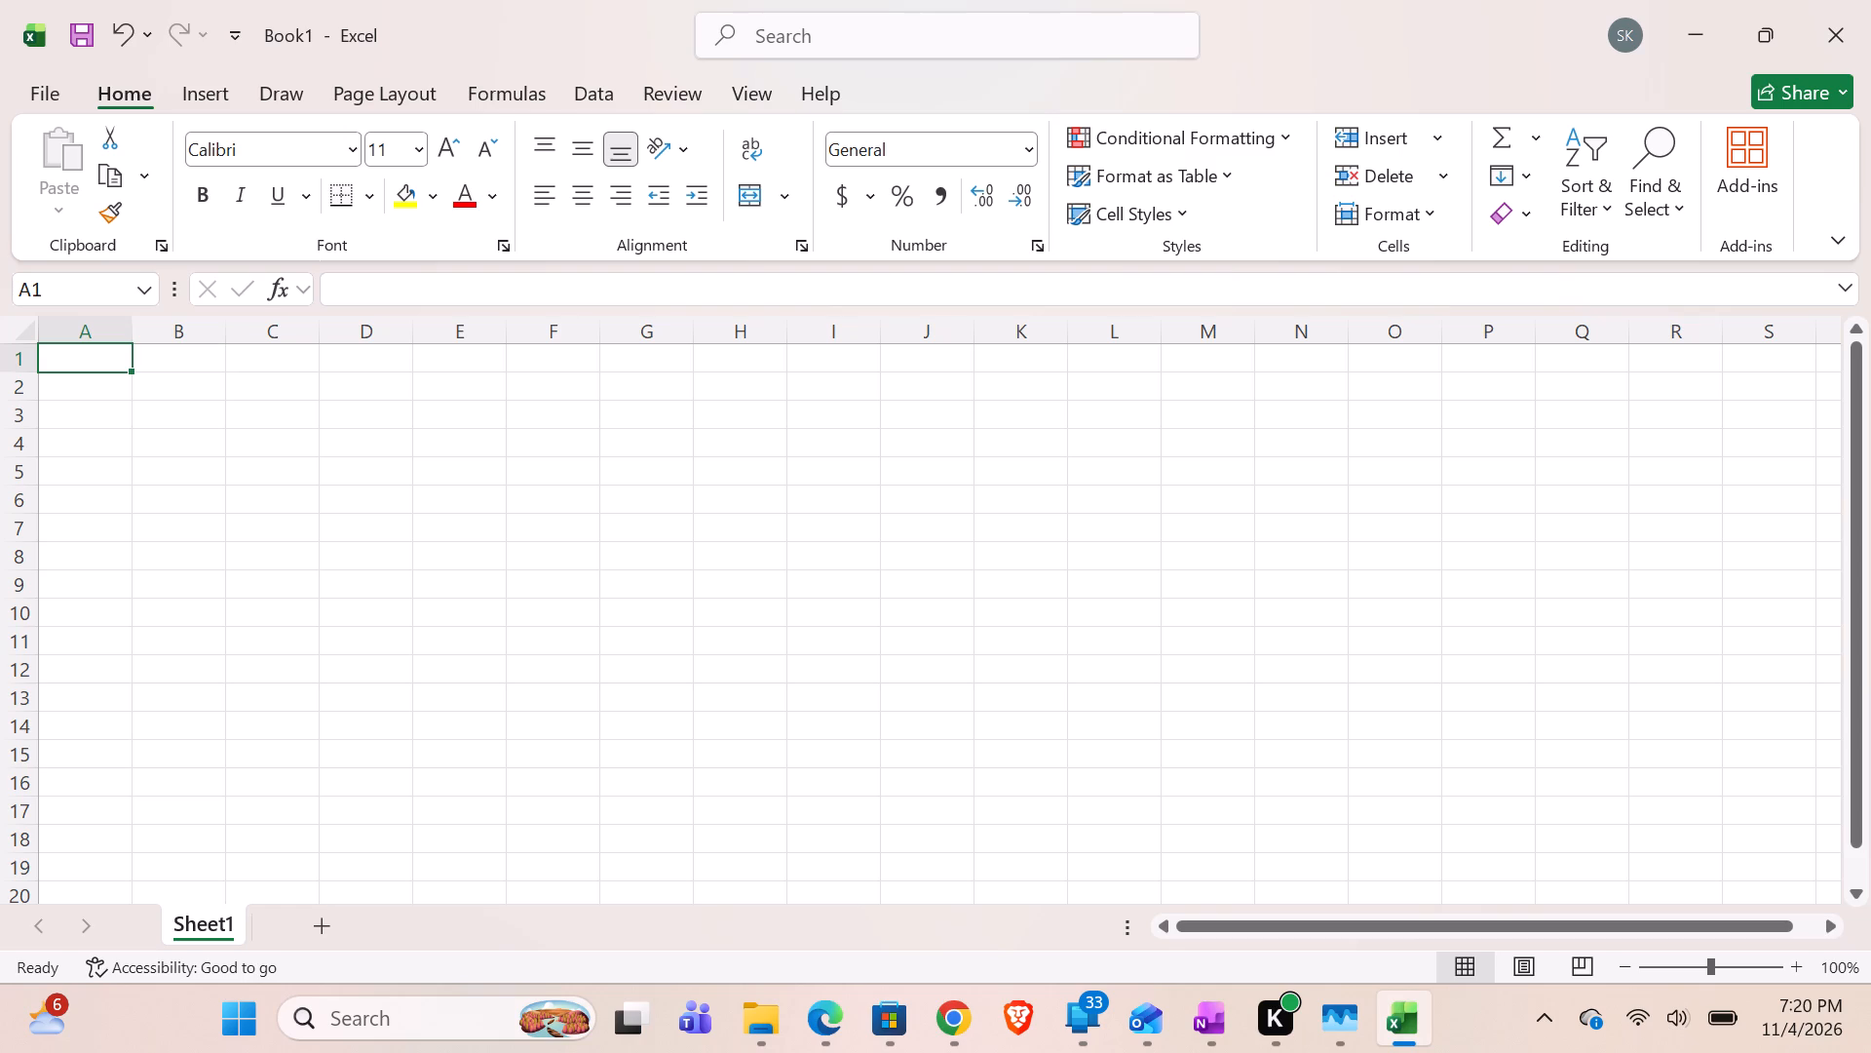
Widen column A to roughly one and a half times its default width.
{"action": "left_click_drag", "start_coordinate": [134, 332], "coordinate": [169, 328]}
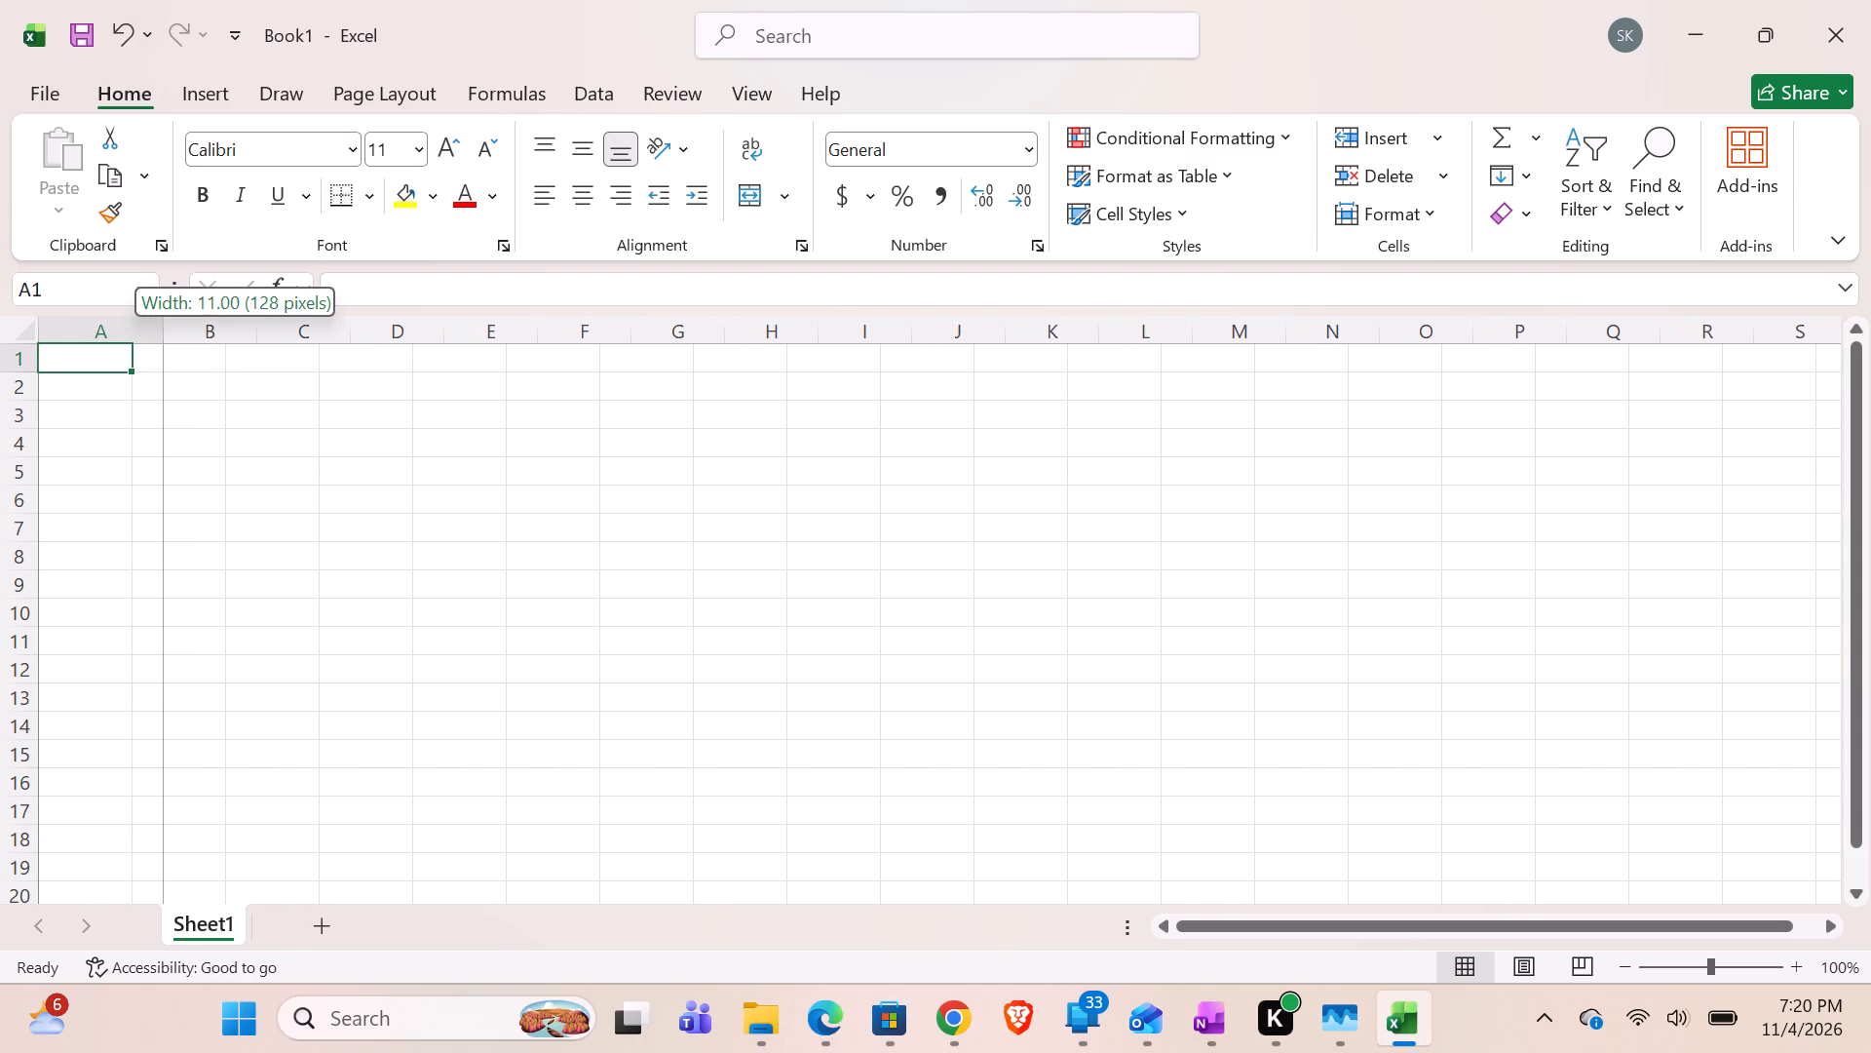
{"action": "left_click_drag", "start_coordinate": [169, 328], "coordinate": [179, 329]}
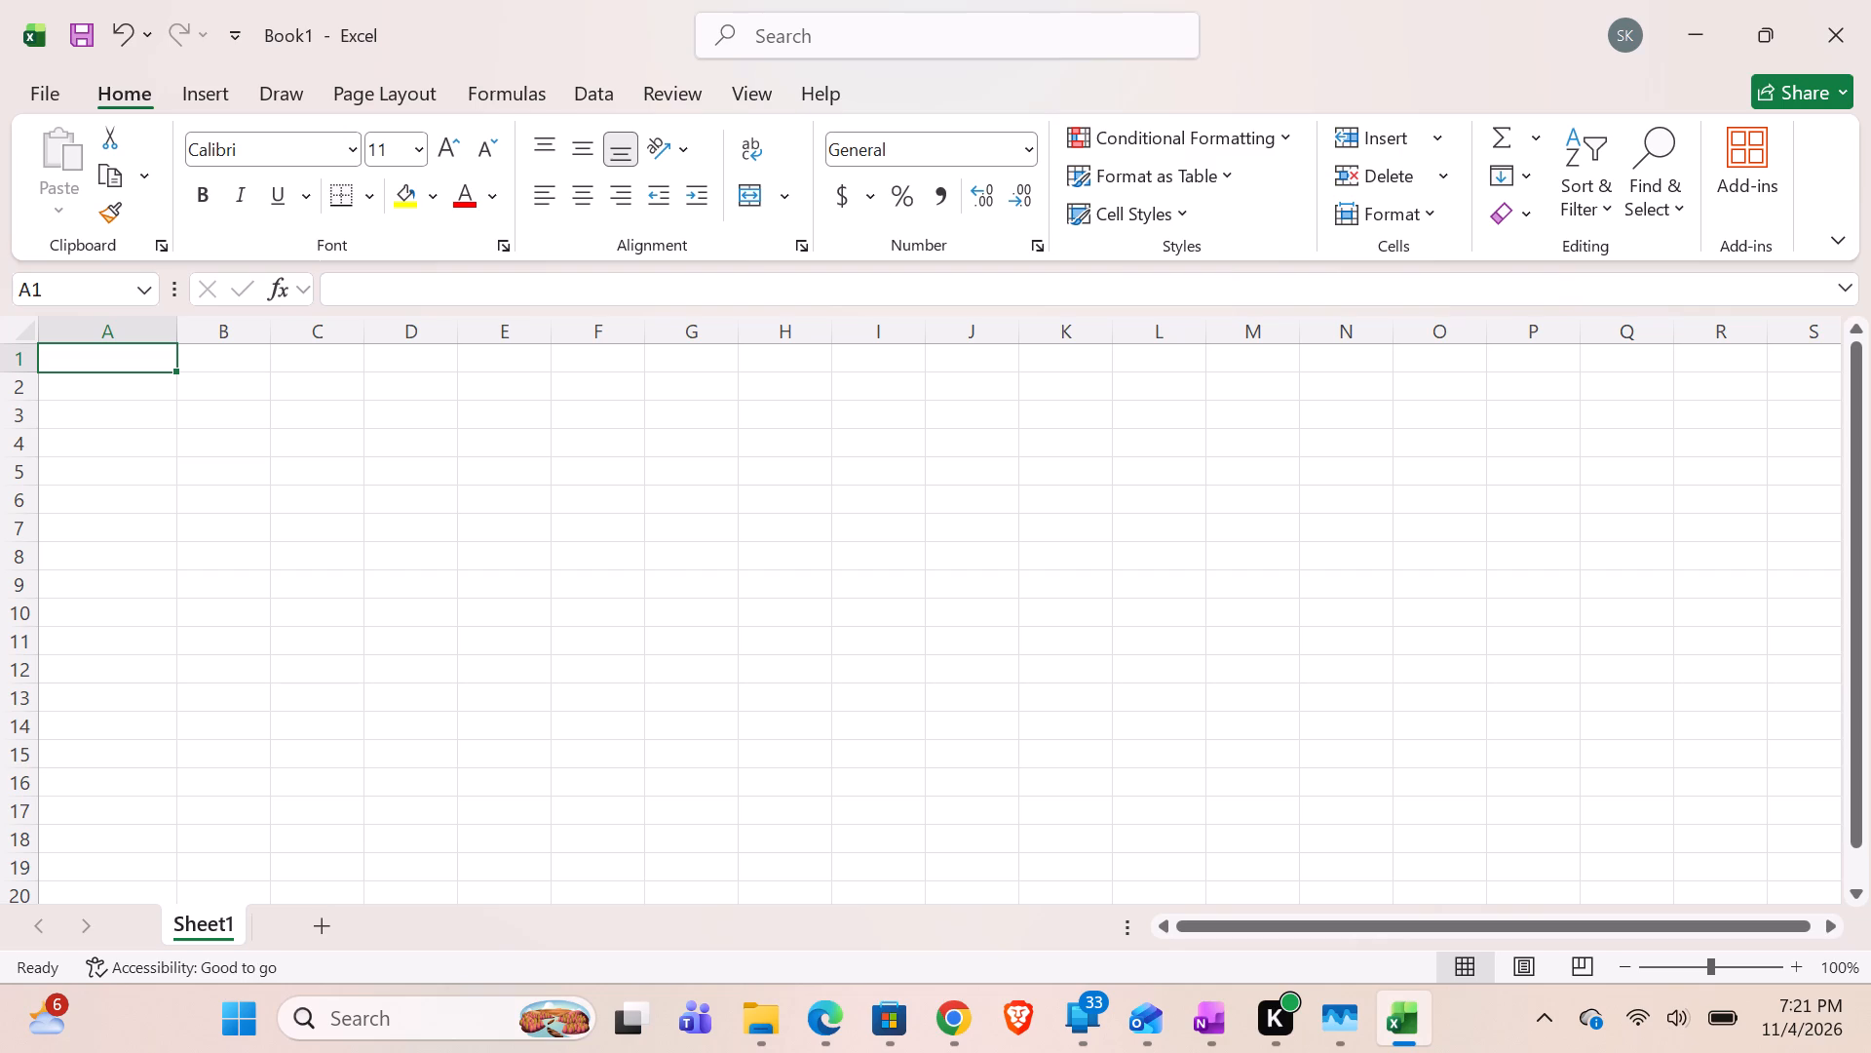
Enter the heading TIME in cell A1.
{"action": "key", "text": "t"}
{"action": "type", "text": "IME"}
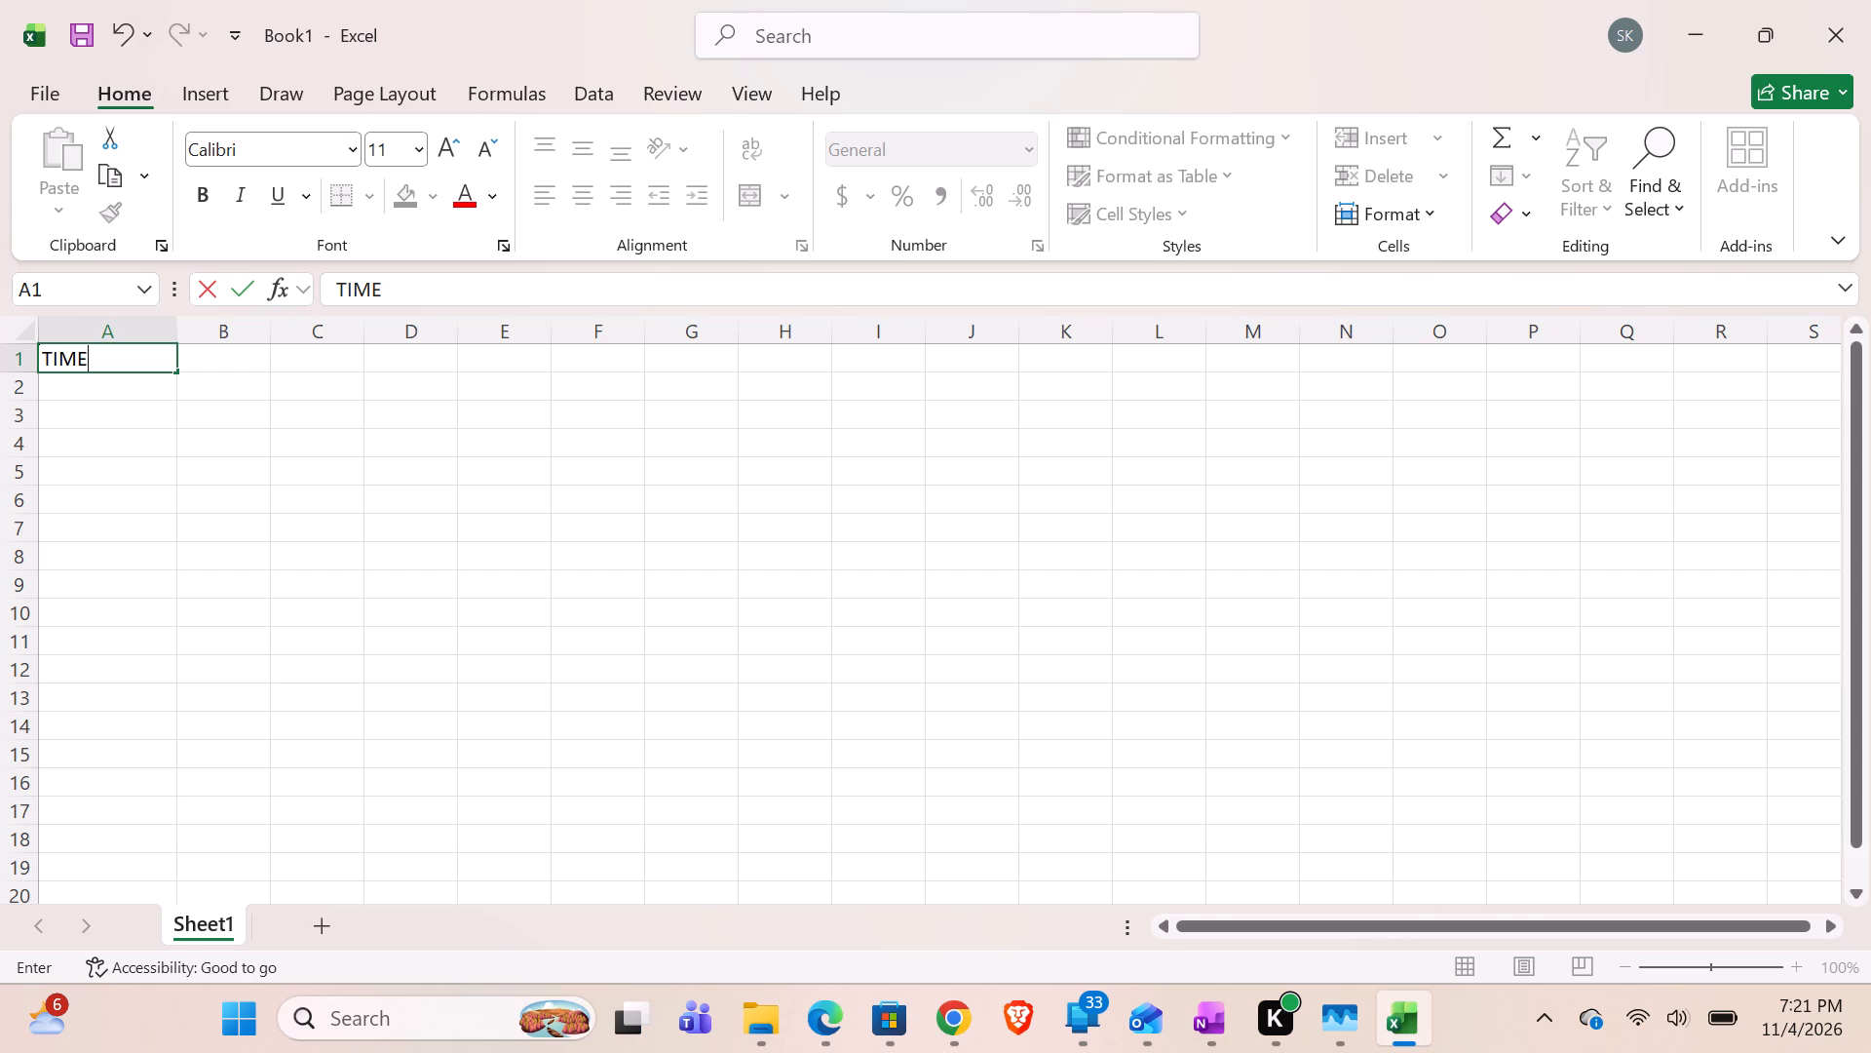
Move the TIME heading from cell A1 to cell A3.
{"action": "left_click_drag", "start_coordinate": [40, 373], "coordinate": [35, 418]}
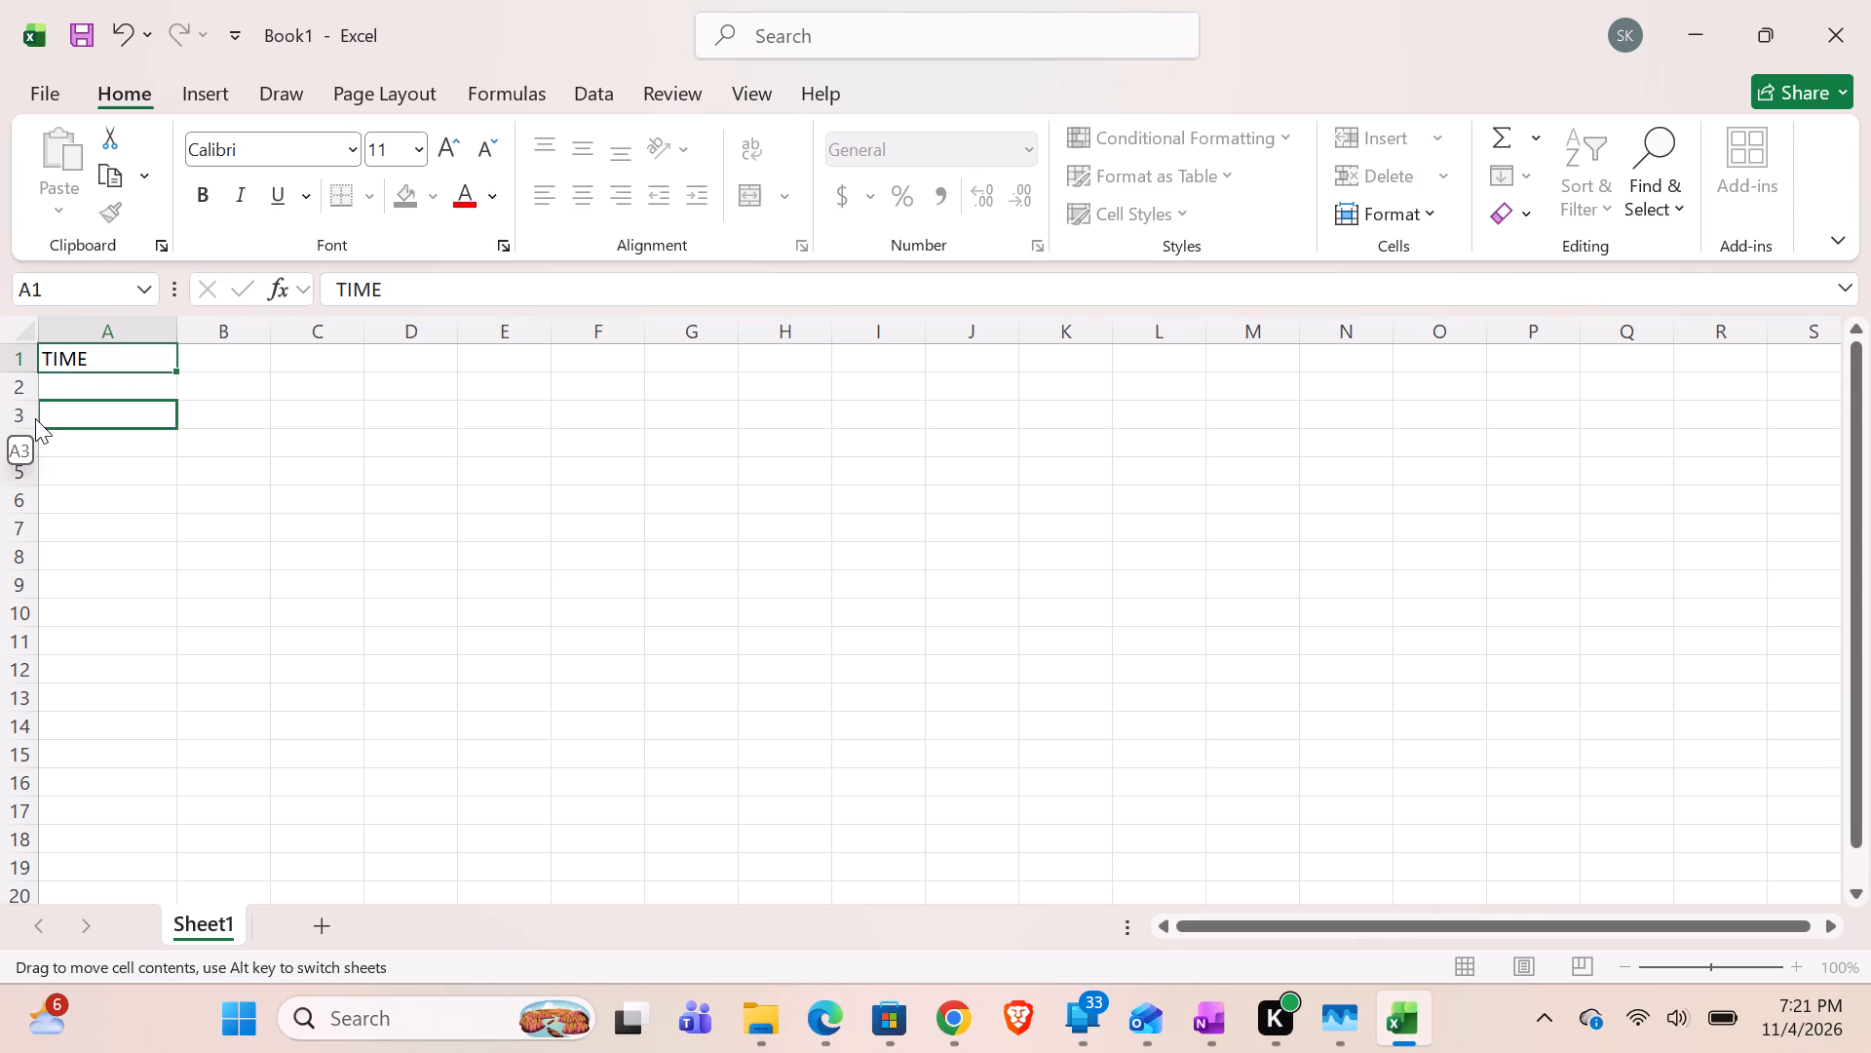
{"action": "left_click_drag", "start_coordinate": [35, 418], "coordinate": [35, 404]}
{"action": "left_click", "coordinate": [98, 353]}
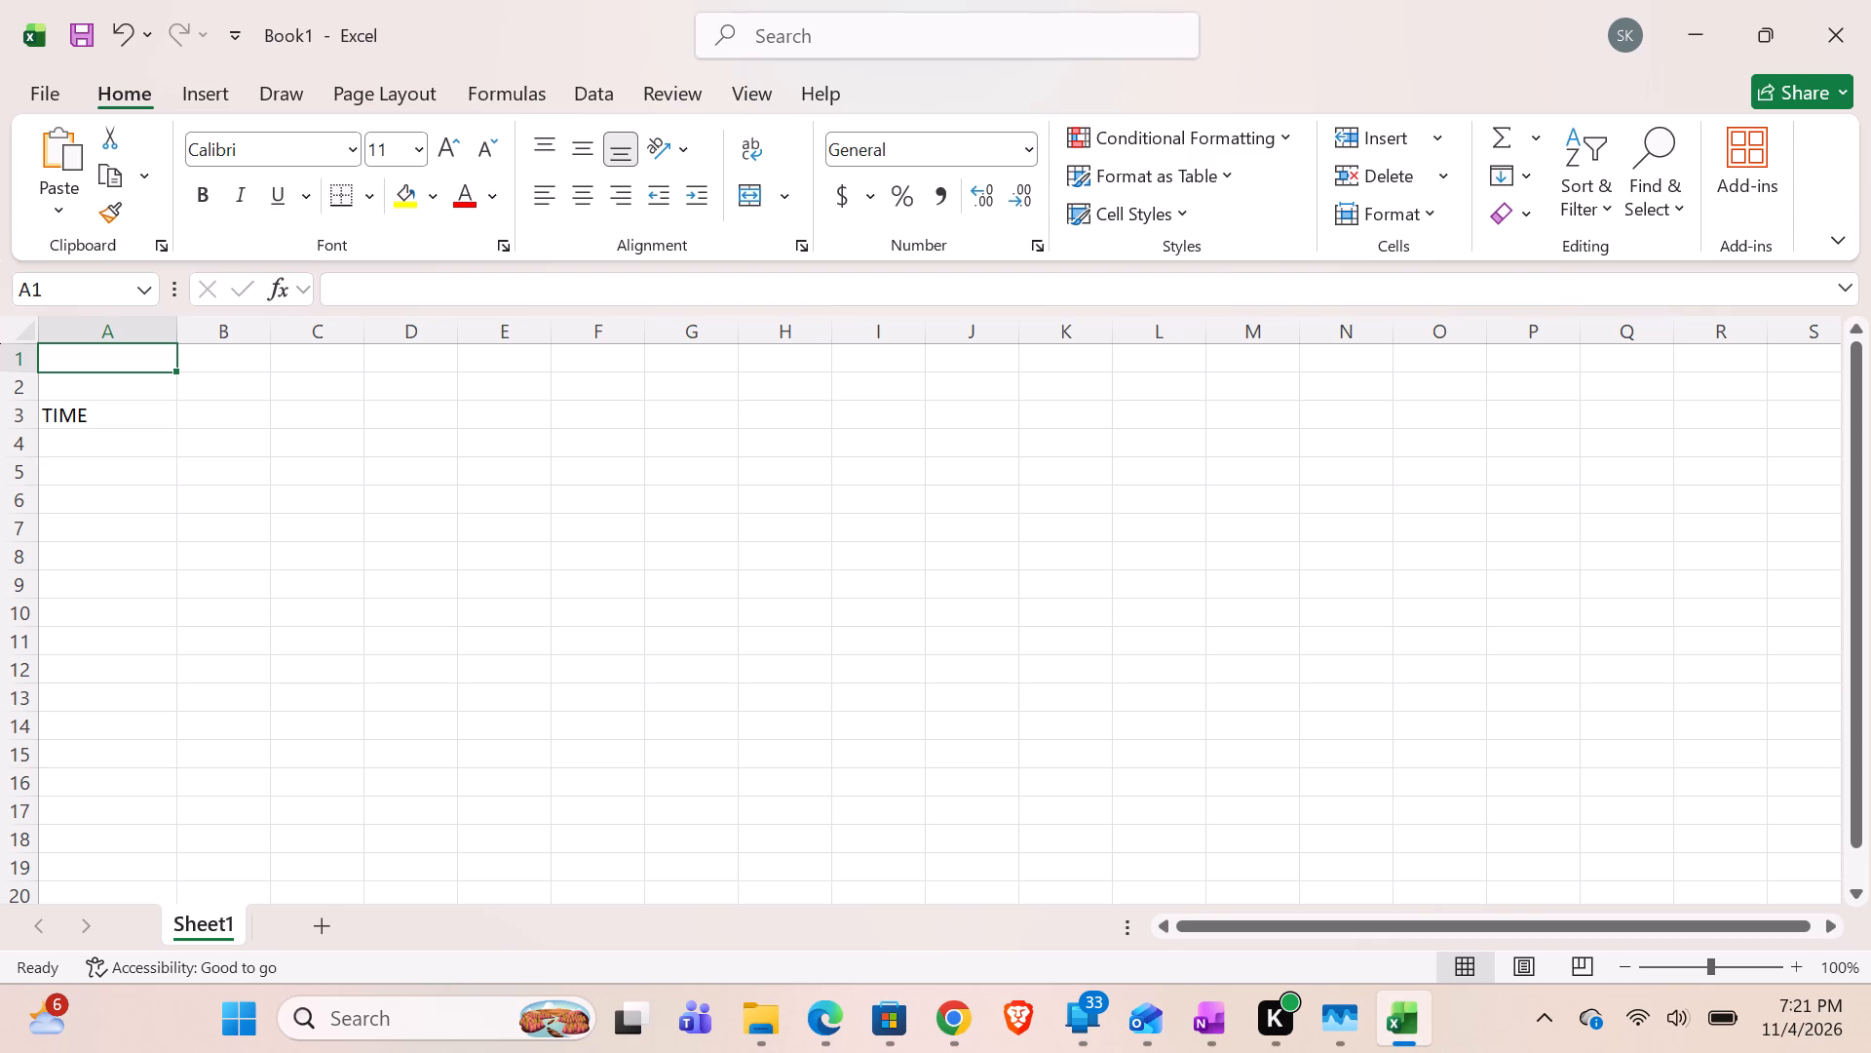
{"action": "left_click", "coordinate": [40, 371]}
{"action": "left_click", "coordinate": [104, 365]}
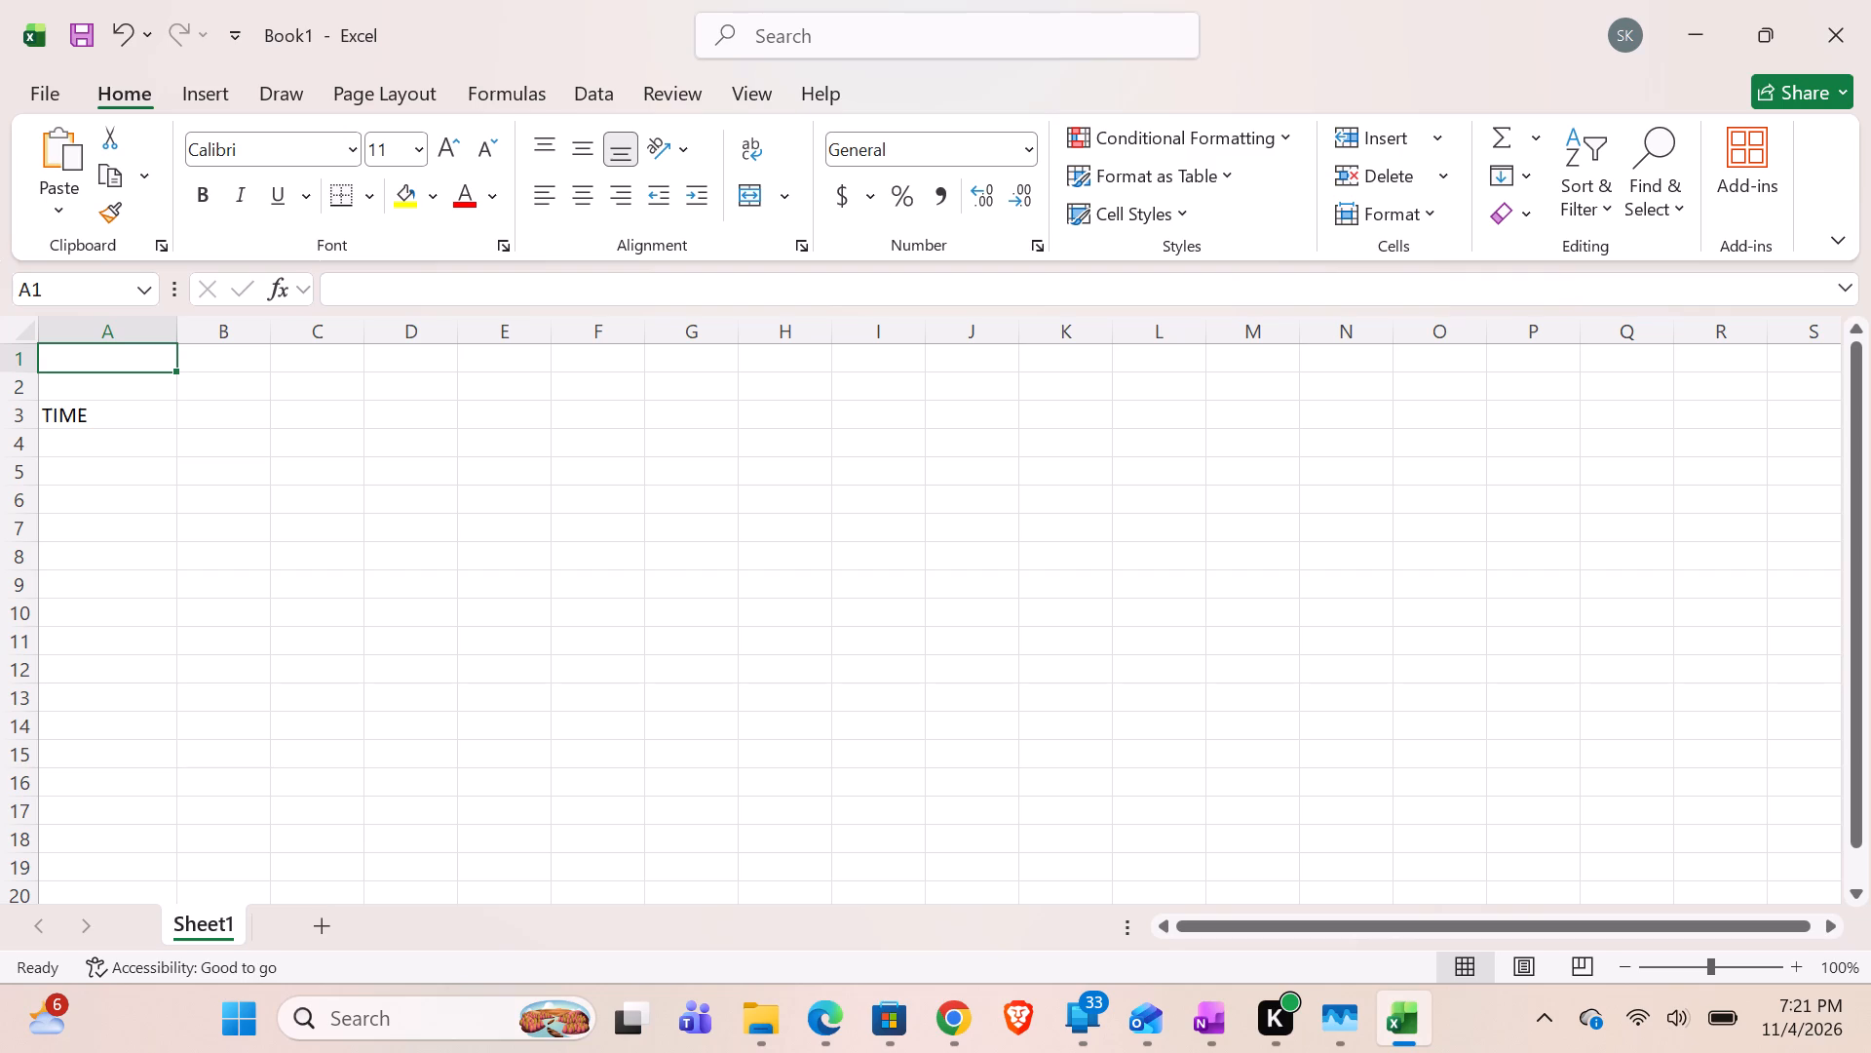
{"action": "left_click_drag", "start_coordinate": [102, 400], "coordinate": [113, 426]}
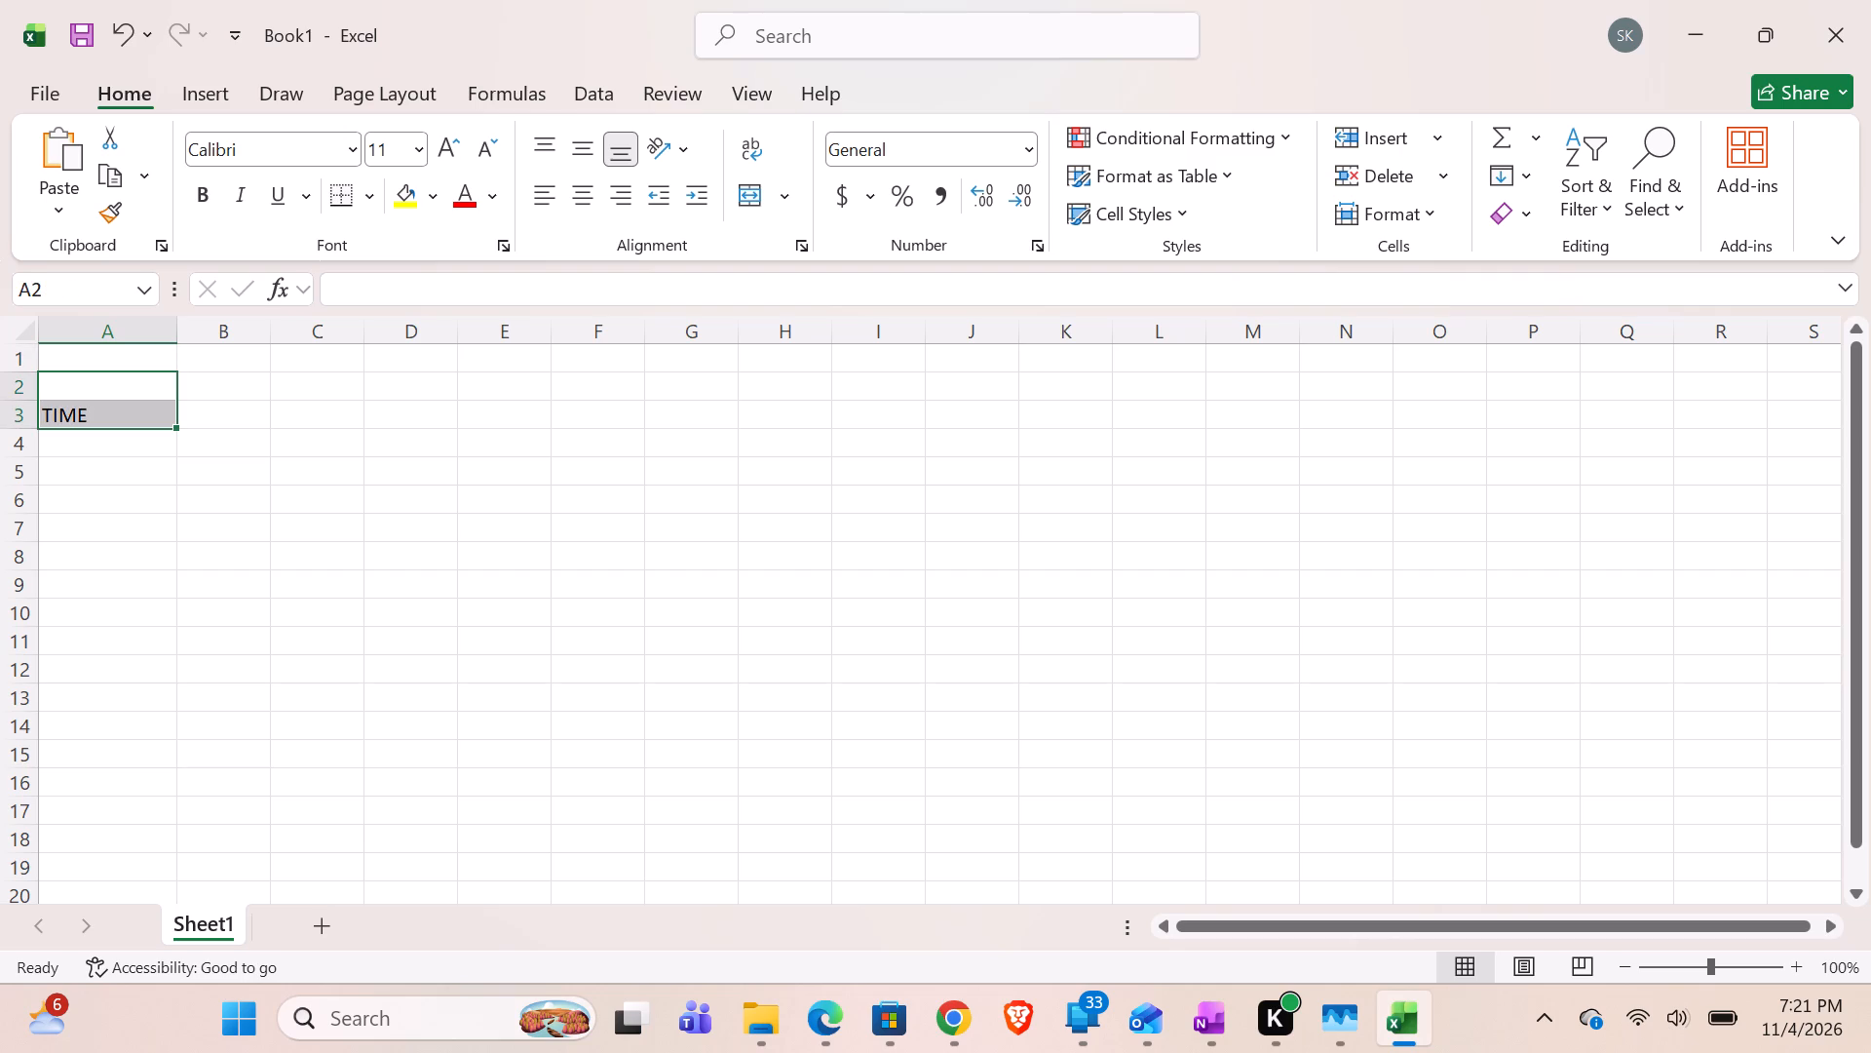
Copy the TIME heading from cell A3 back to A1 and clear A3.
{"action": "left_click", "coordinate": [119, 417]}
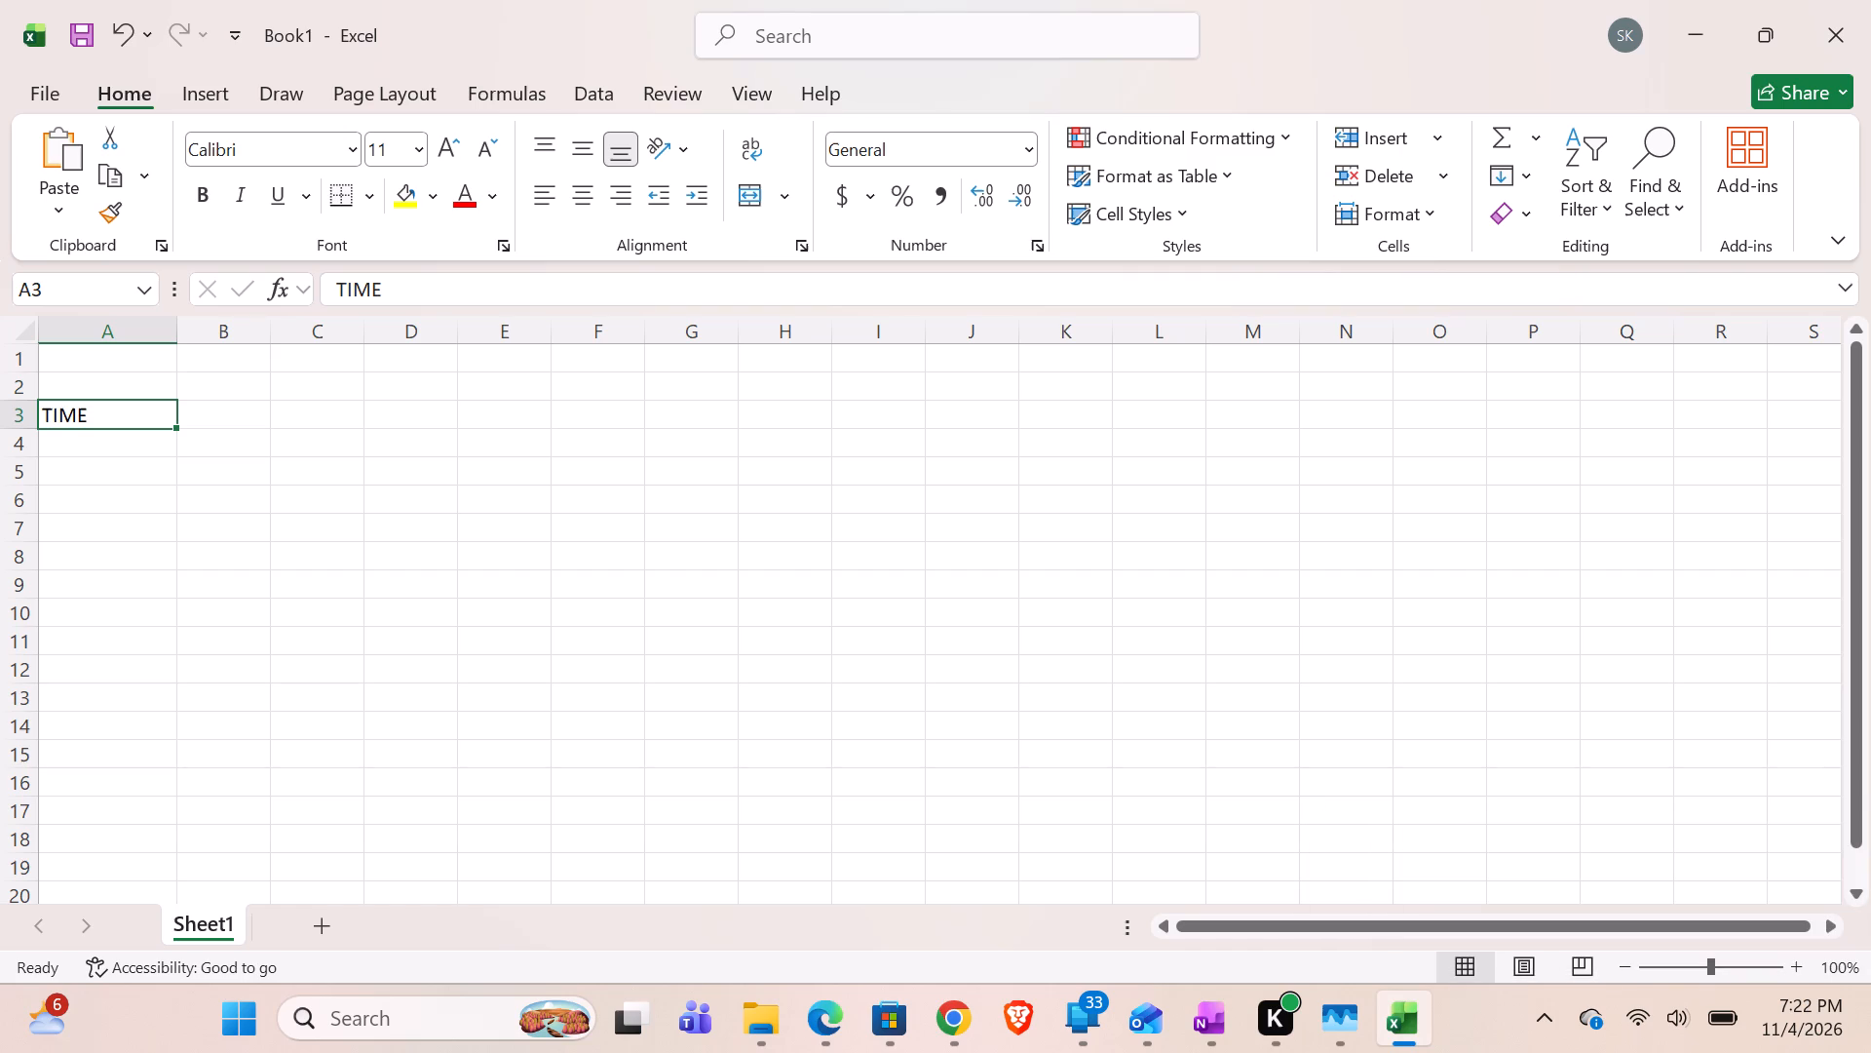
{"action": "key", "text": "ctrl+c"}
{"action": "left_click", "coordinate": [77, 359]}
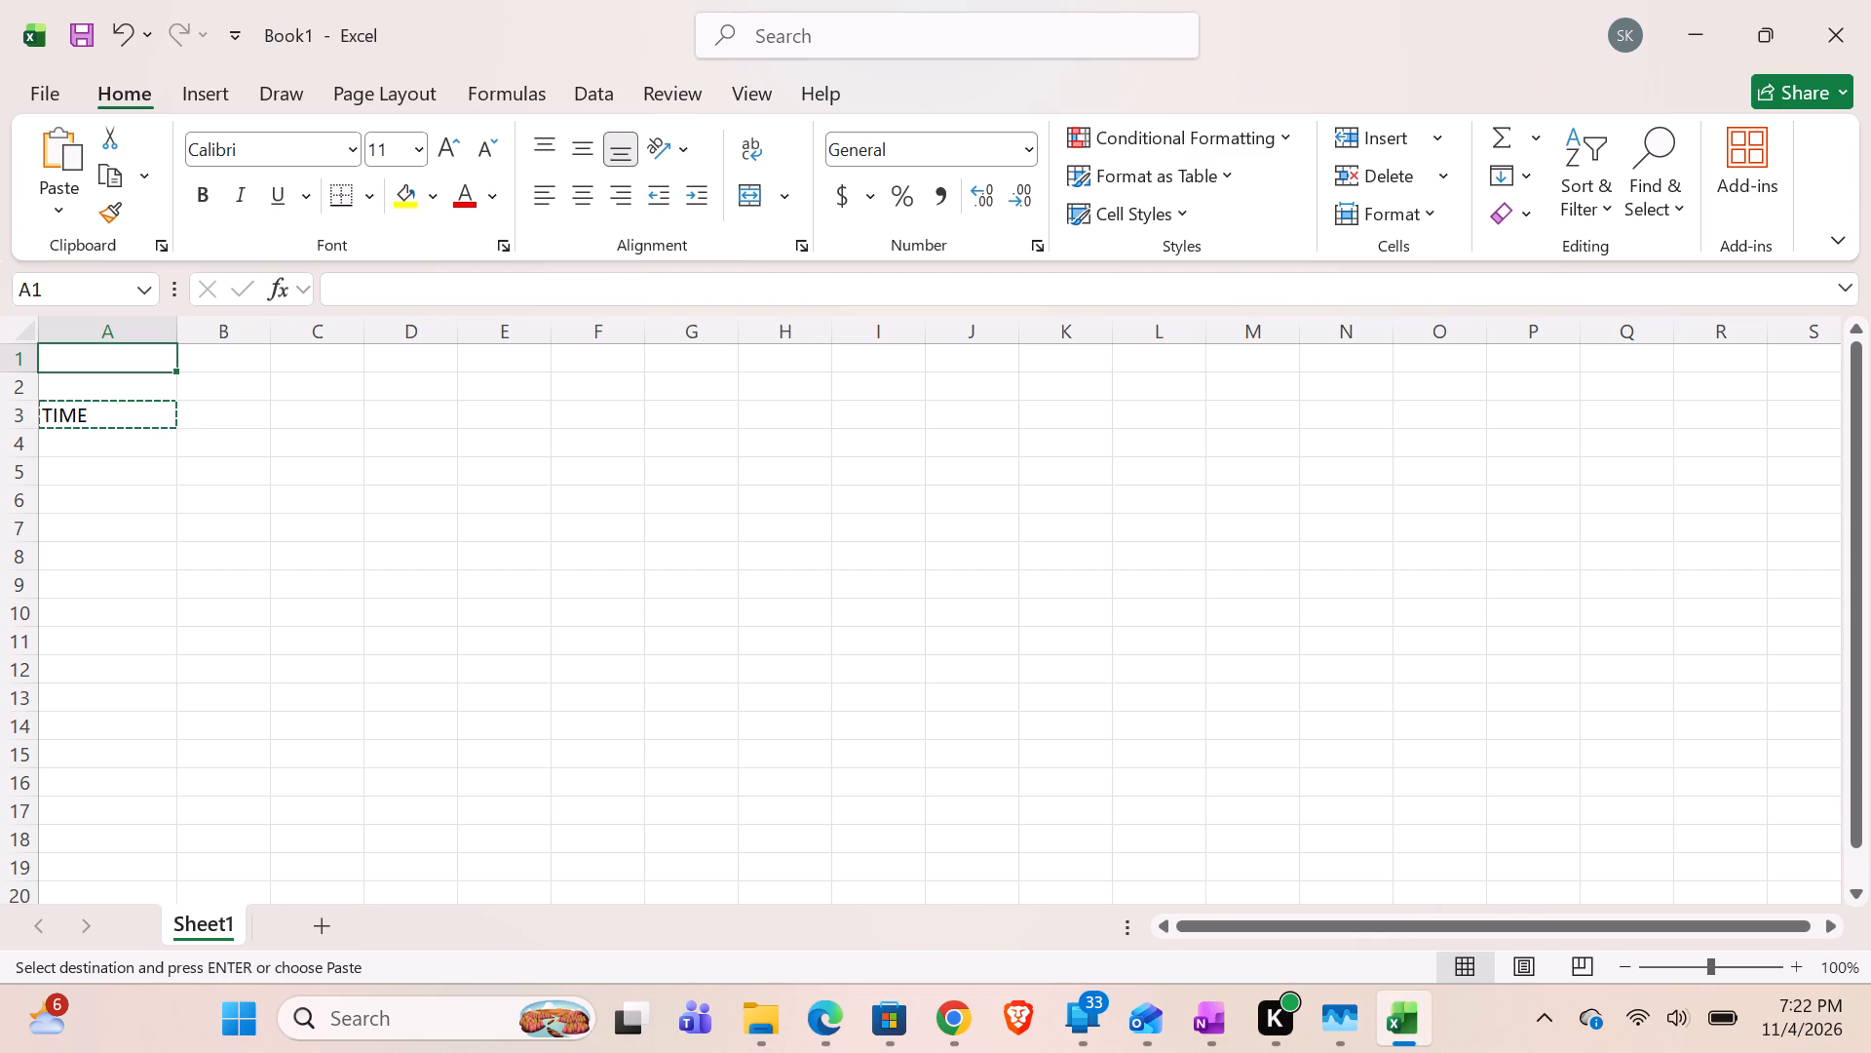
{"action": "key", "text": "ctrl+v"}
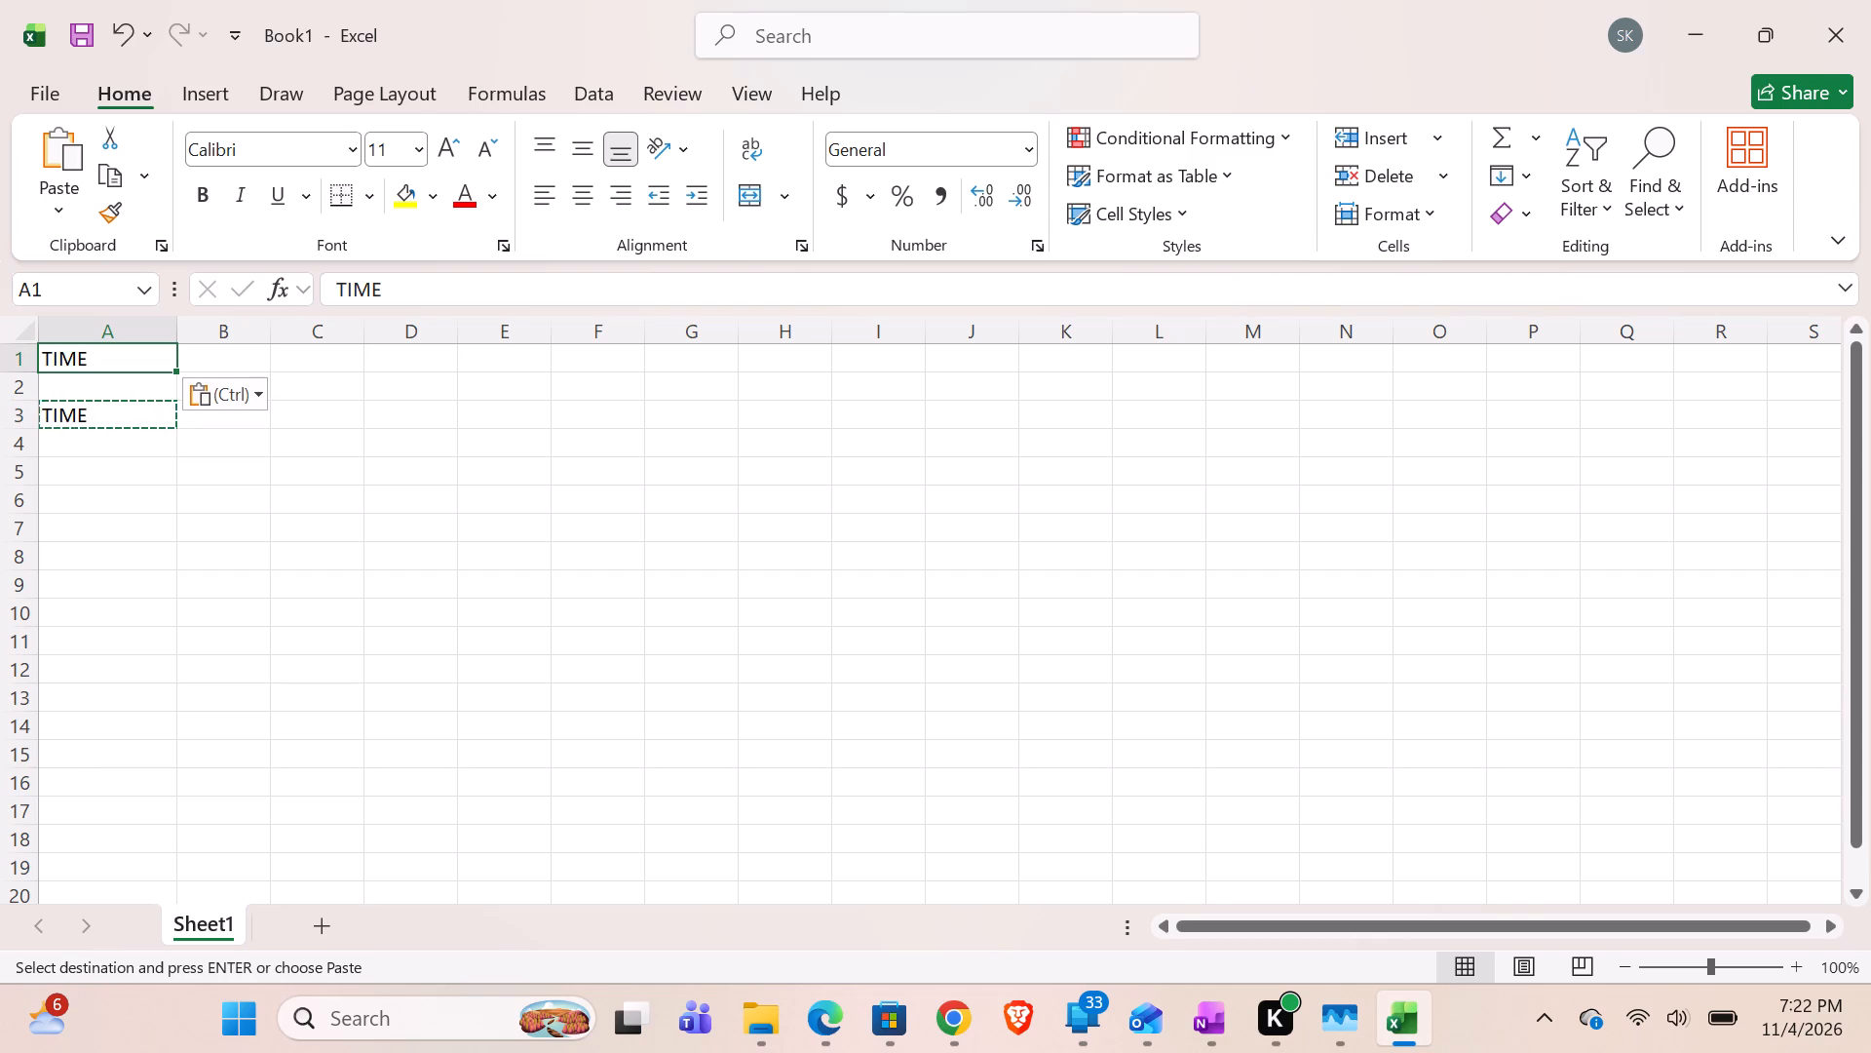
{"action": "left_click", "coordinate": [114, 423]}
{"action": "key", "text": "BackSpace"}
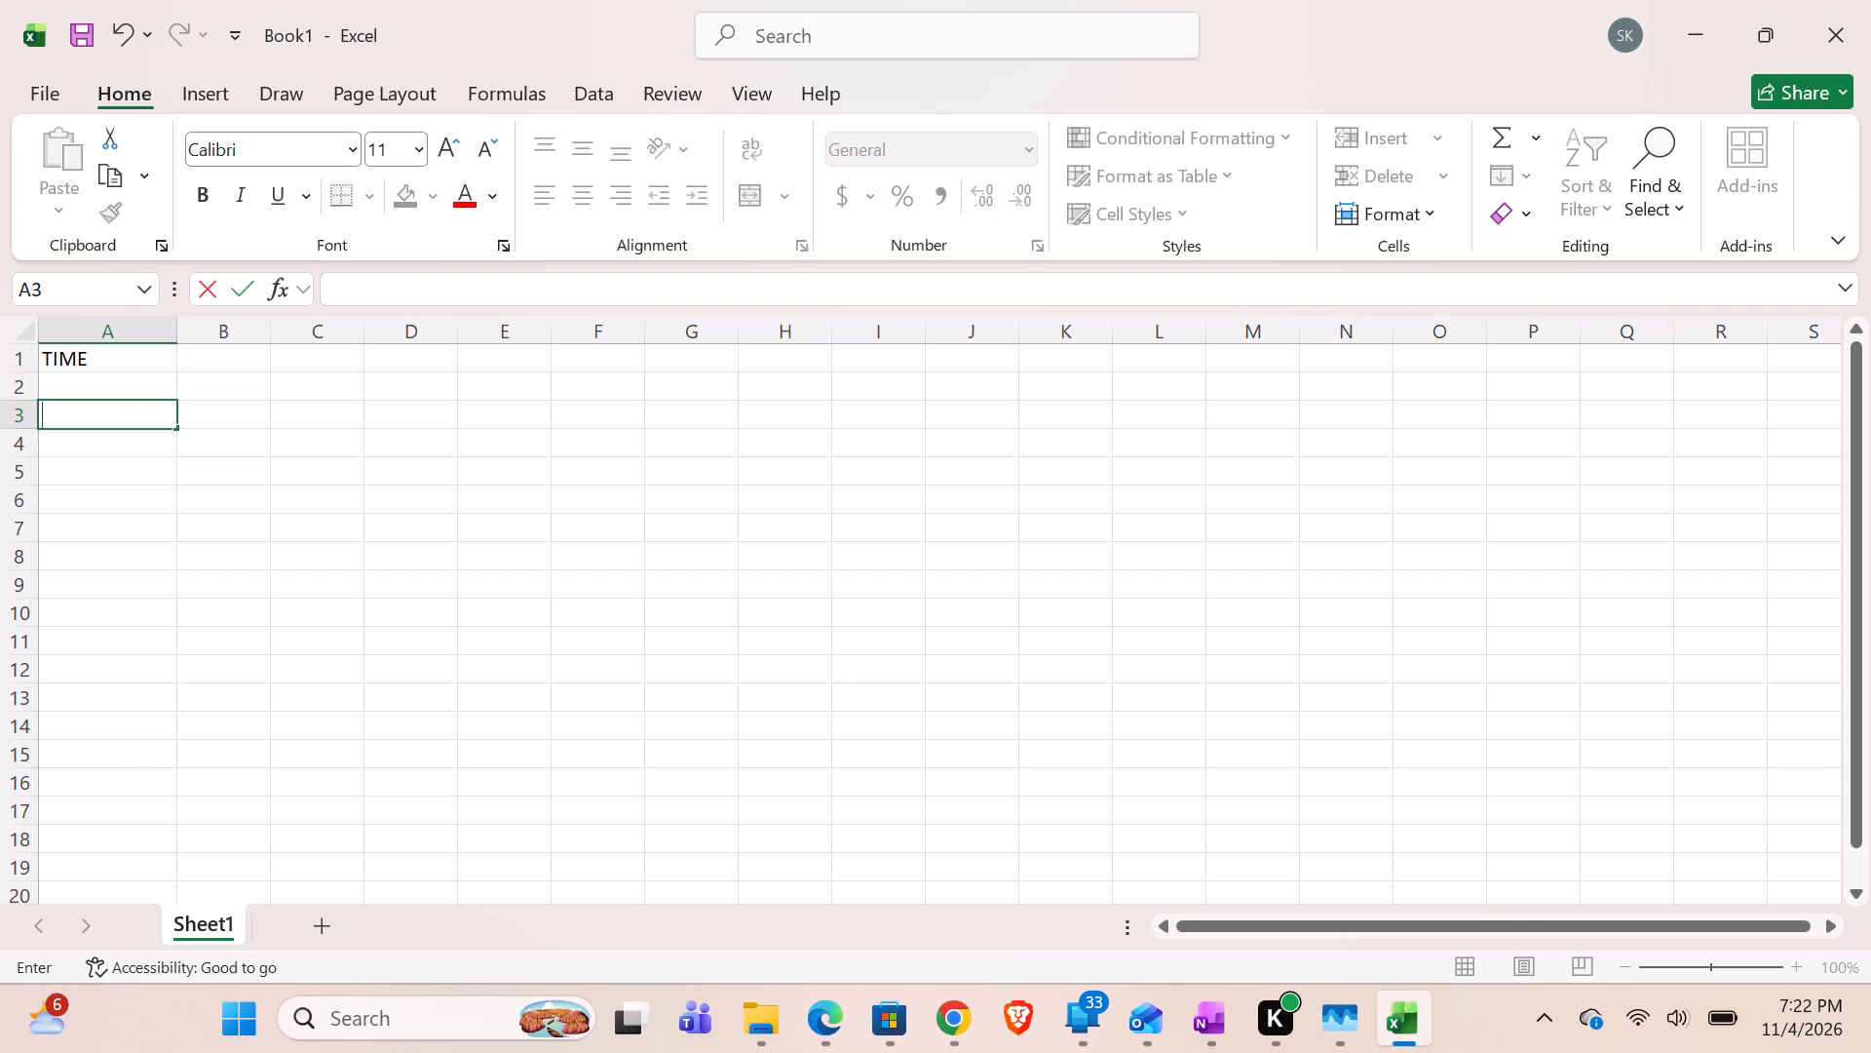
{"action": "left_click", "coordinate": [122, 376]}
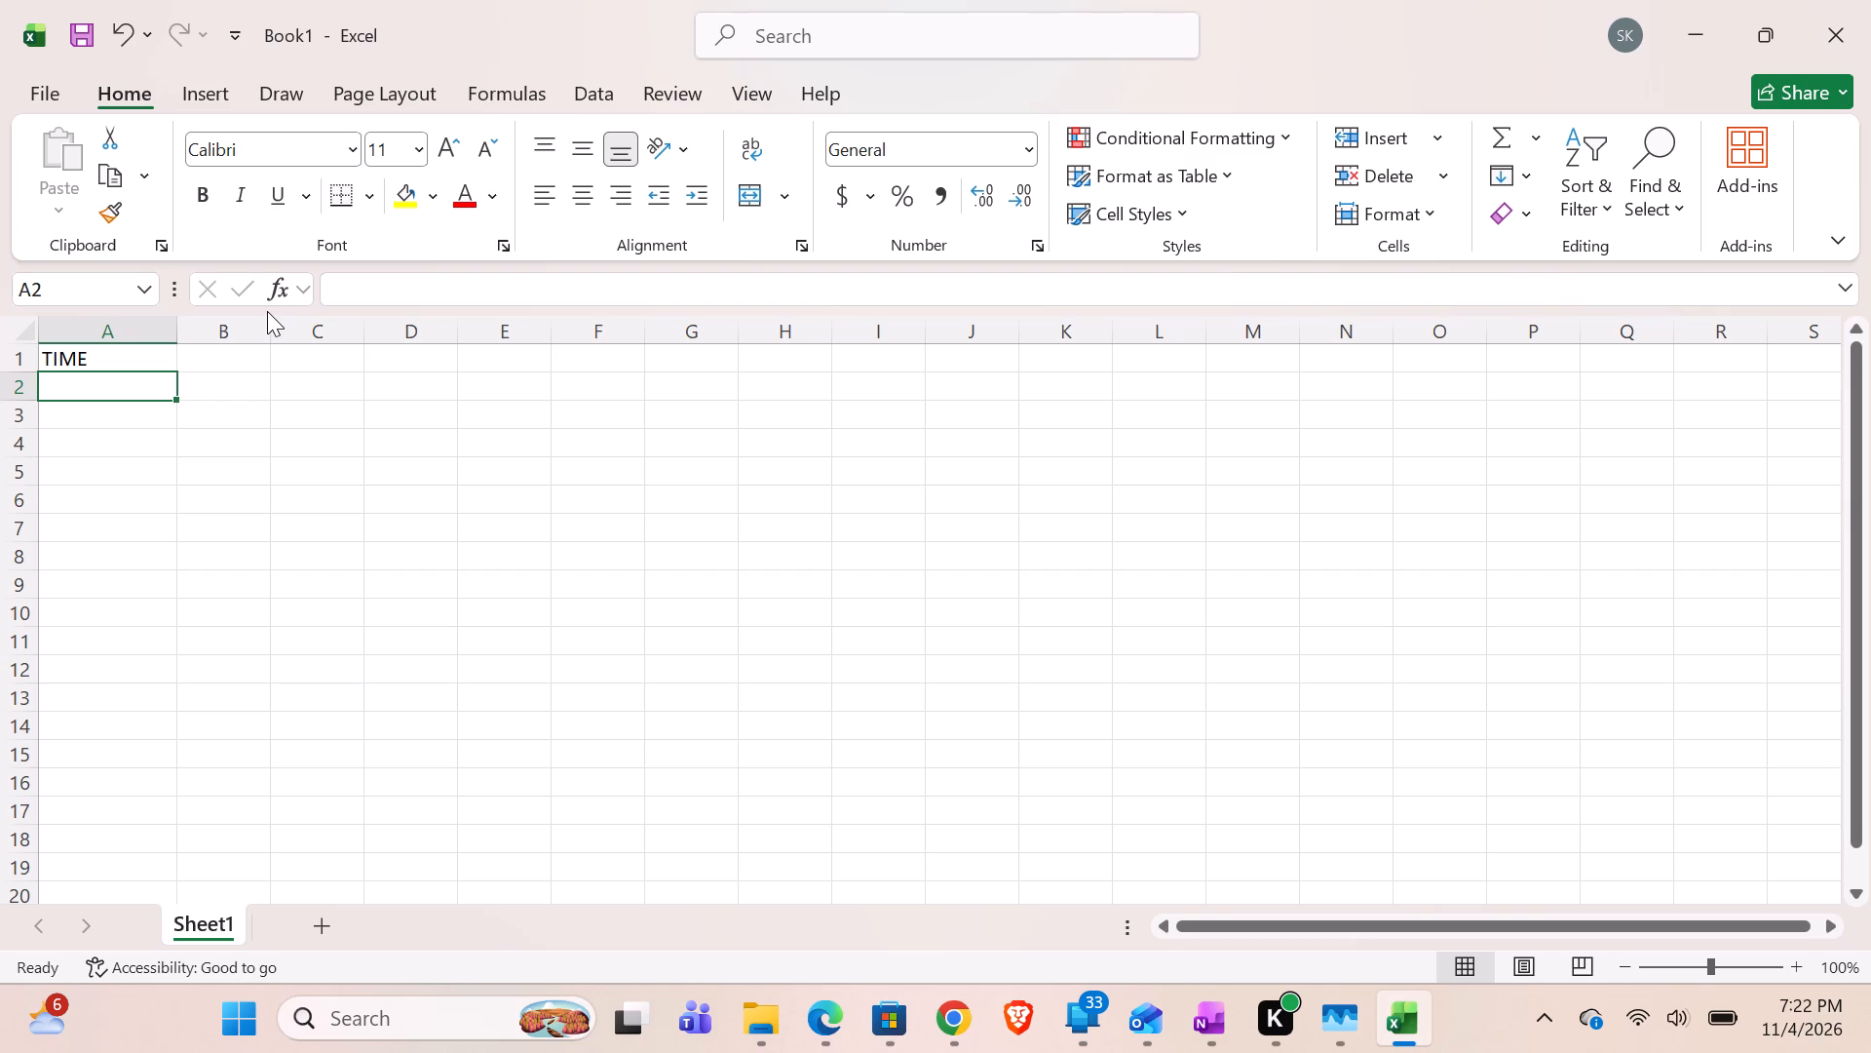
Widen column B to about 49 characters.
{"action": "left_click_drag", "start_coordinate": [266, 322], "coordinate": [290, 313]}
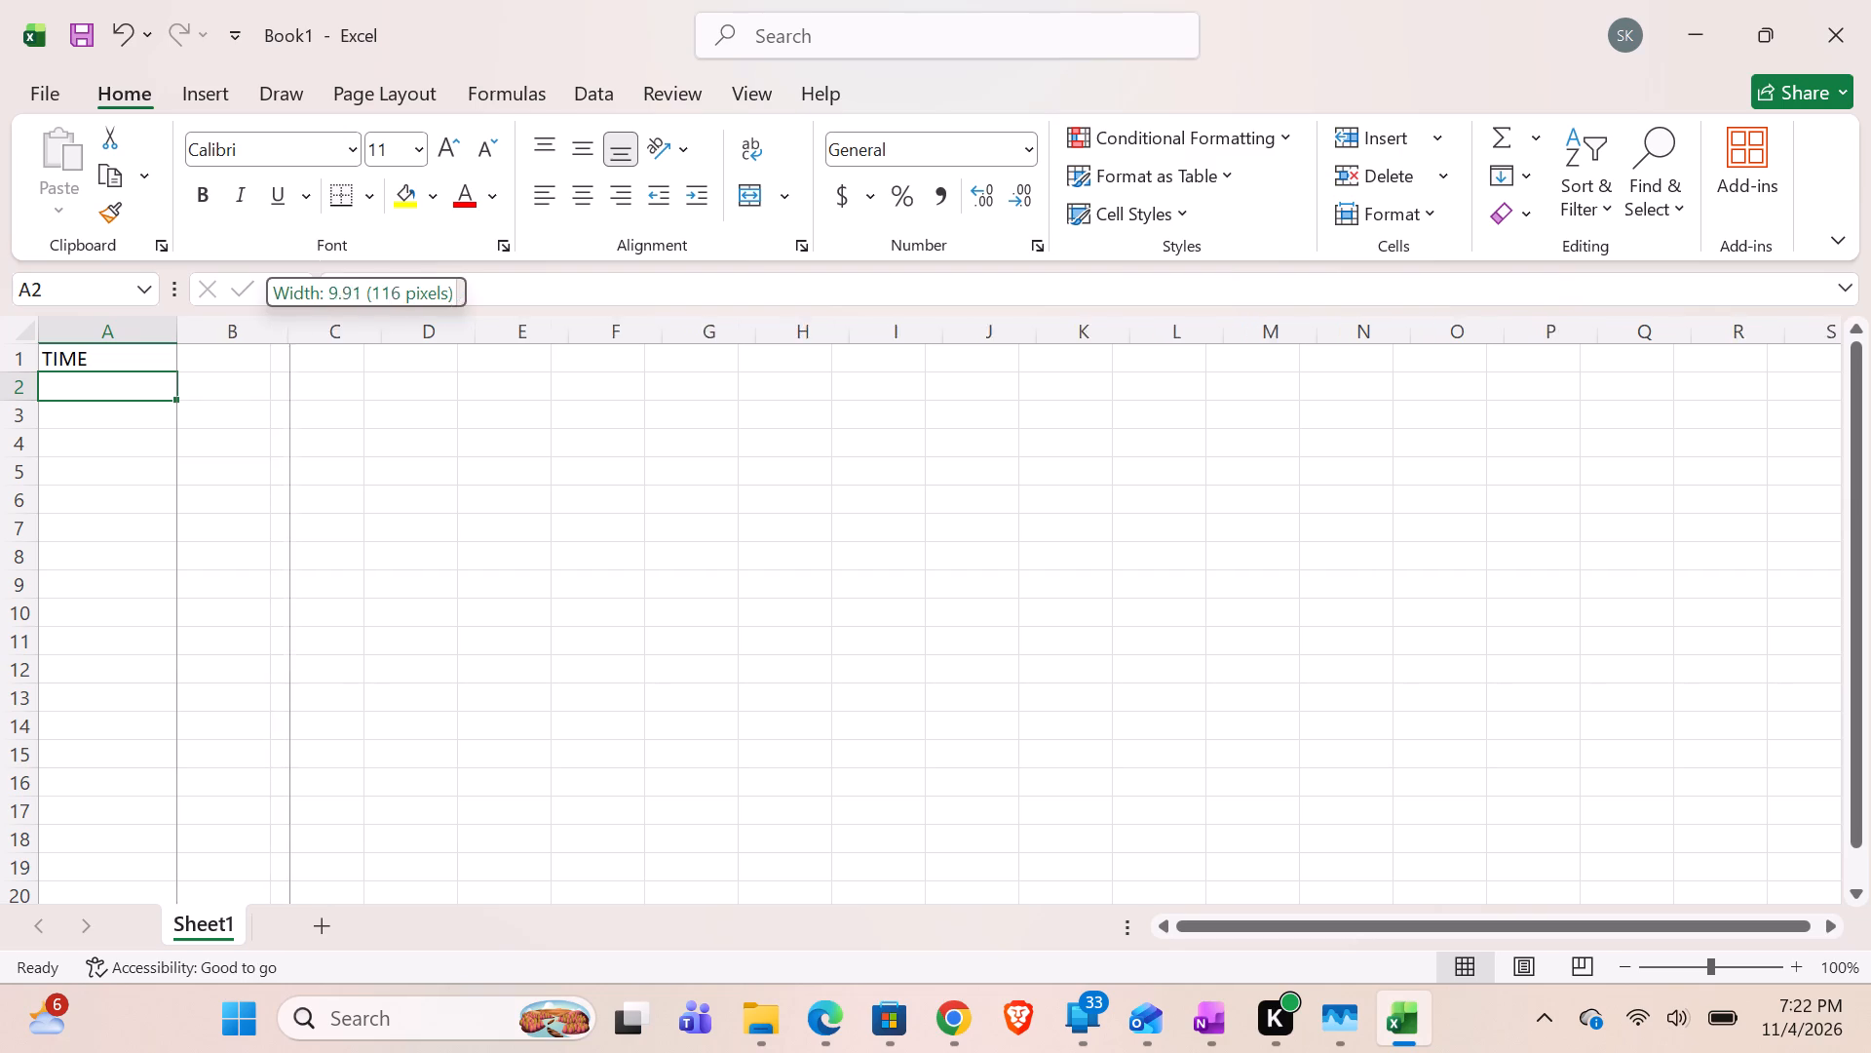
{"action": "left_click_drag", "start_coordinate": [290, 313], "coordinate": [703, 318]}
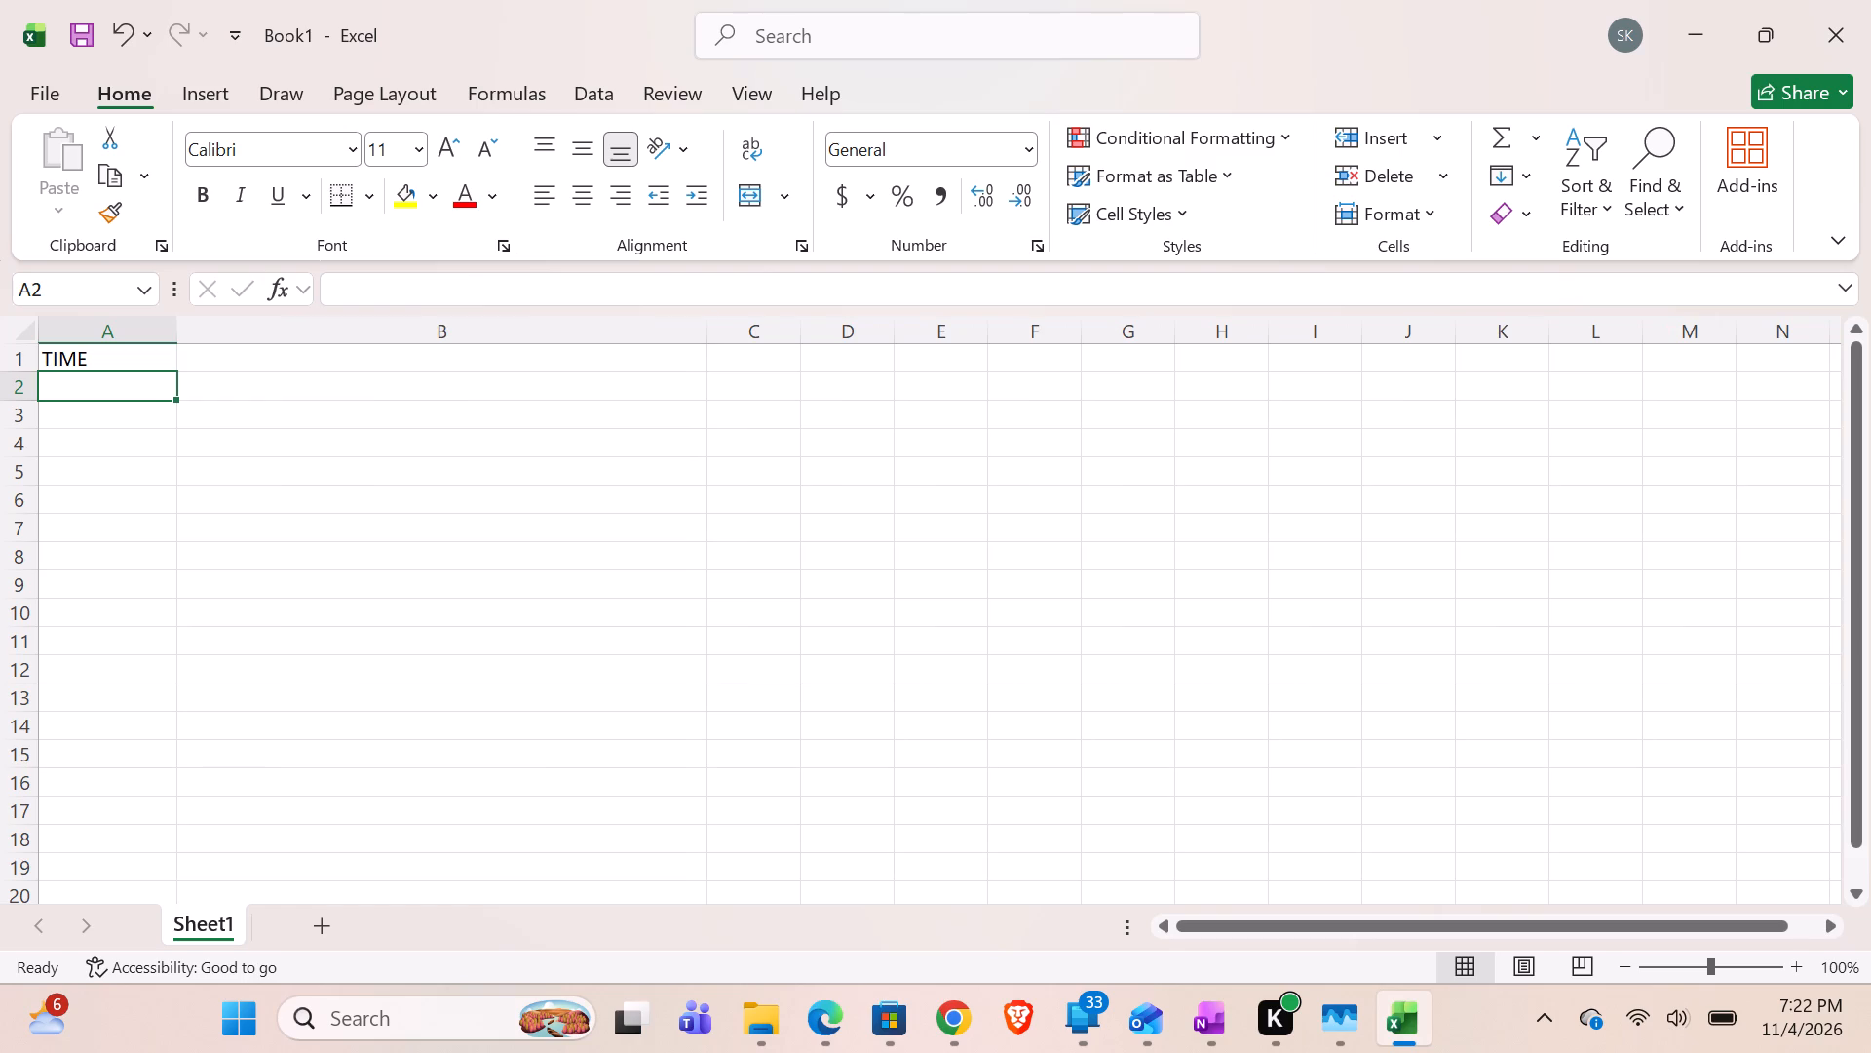
Enter the heading MORNING in cell B1.
{"action": "left_click", "coordinate": [400, 358]}
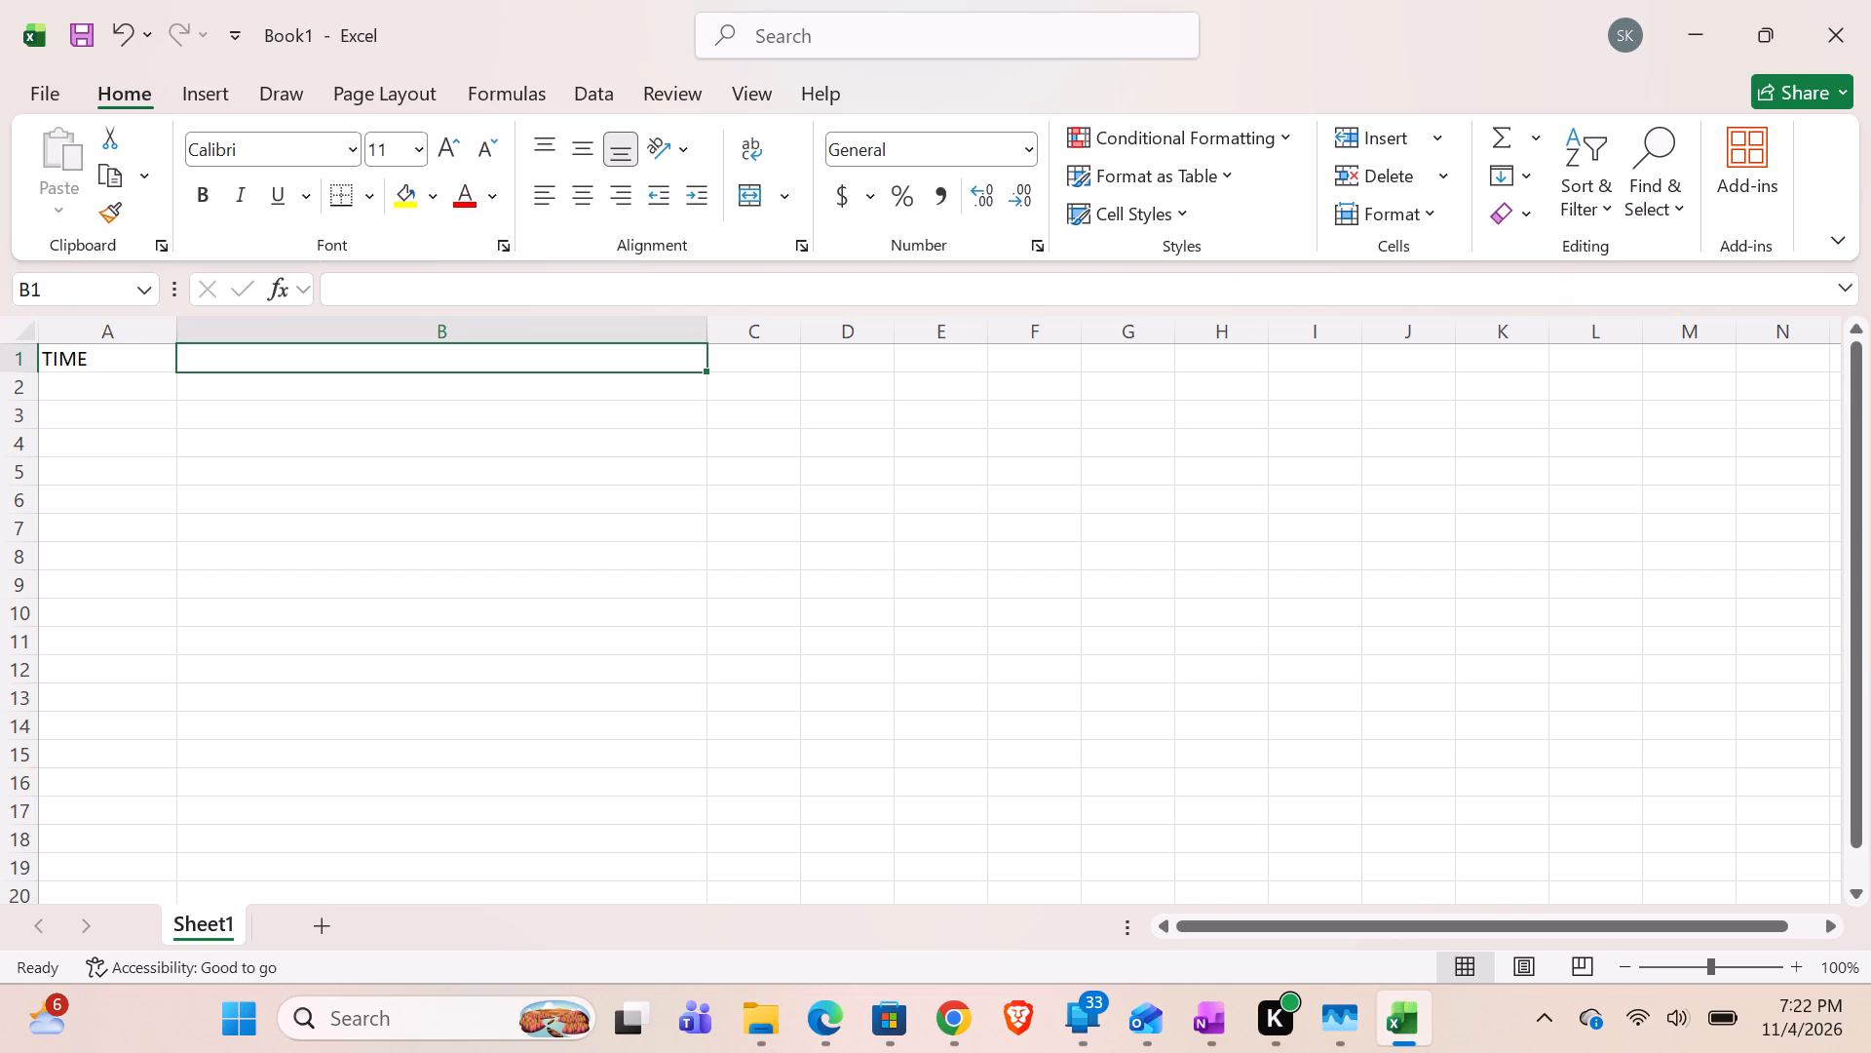
{"action": "type", "text": "MO"}
{"action": "type", "text": "RNING"}
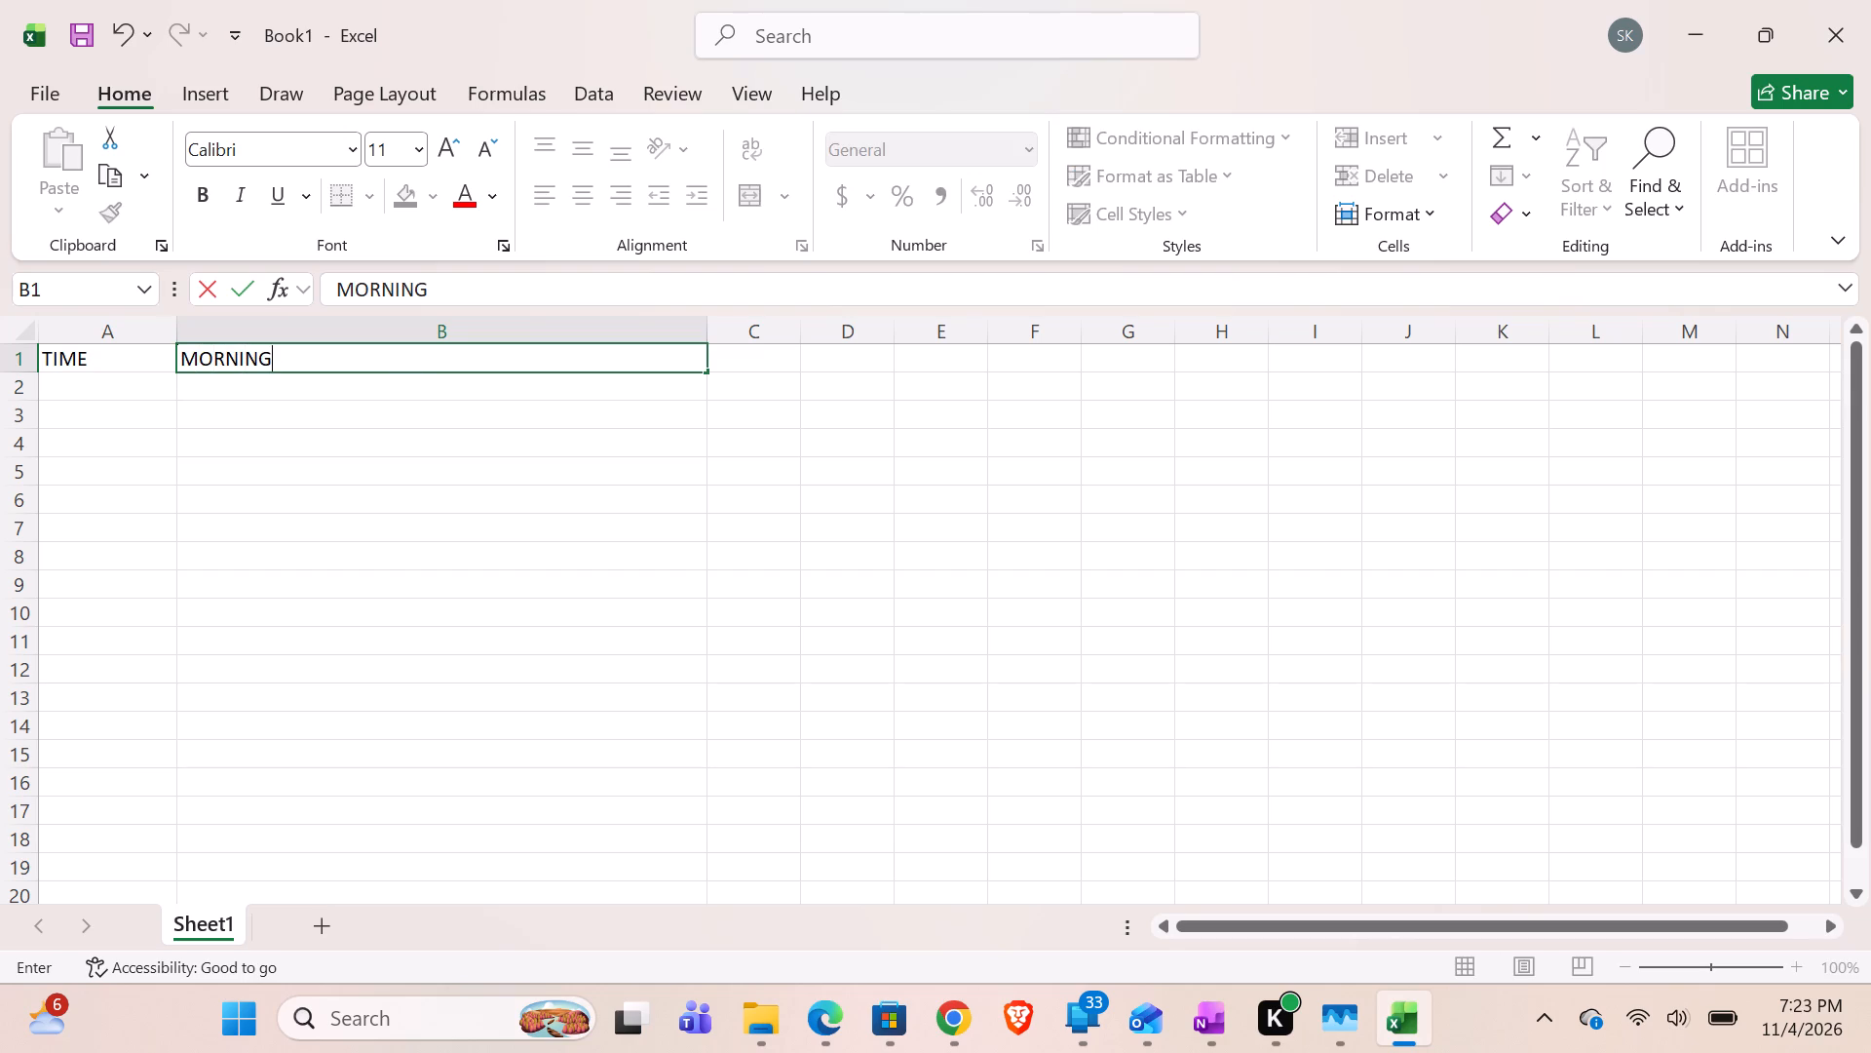
{"action": "left_click", "coordinate": [334, 388]}
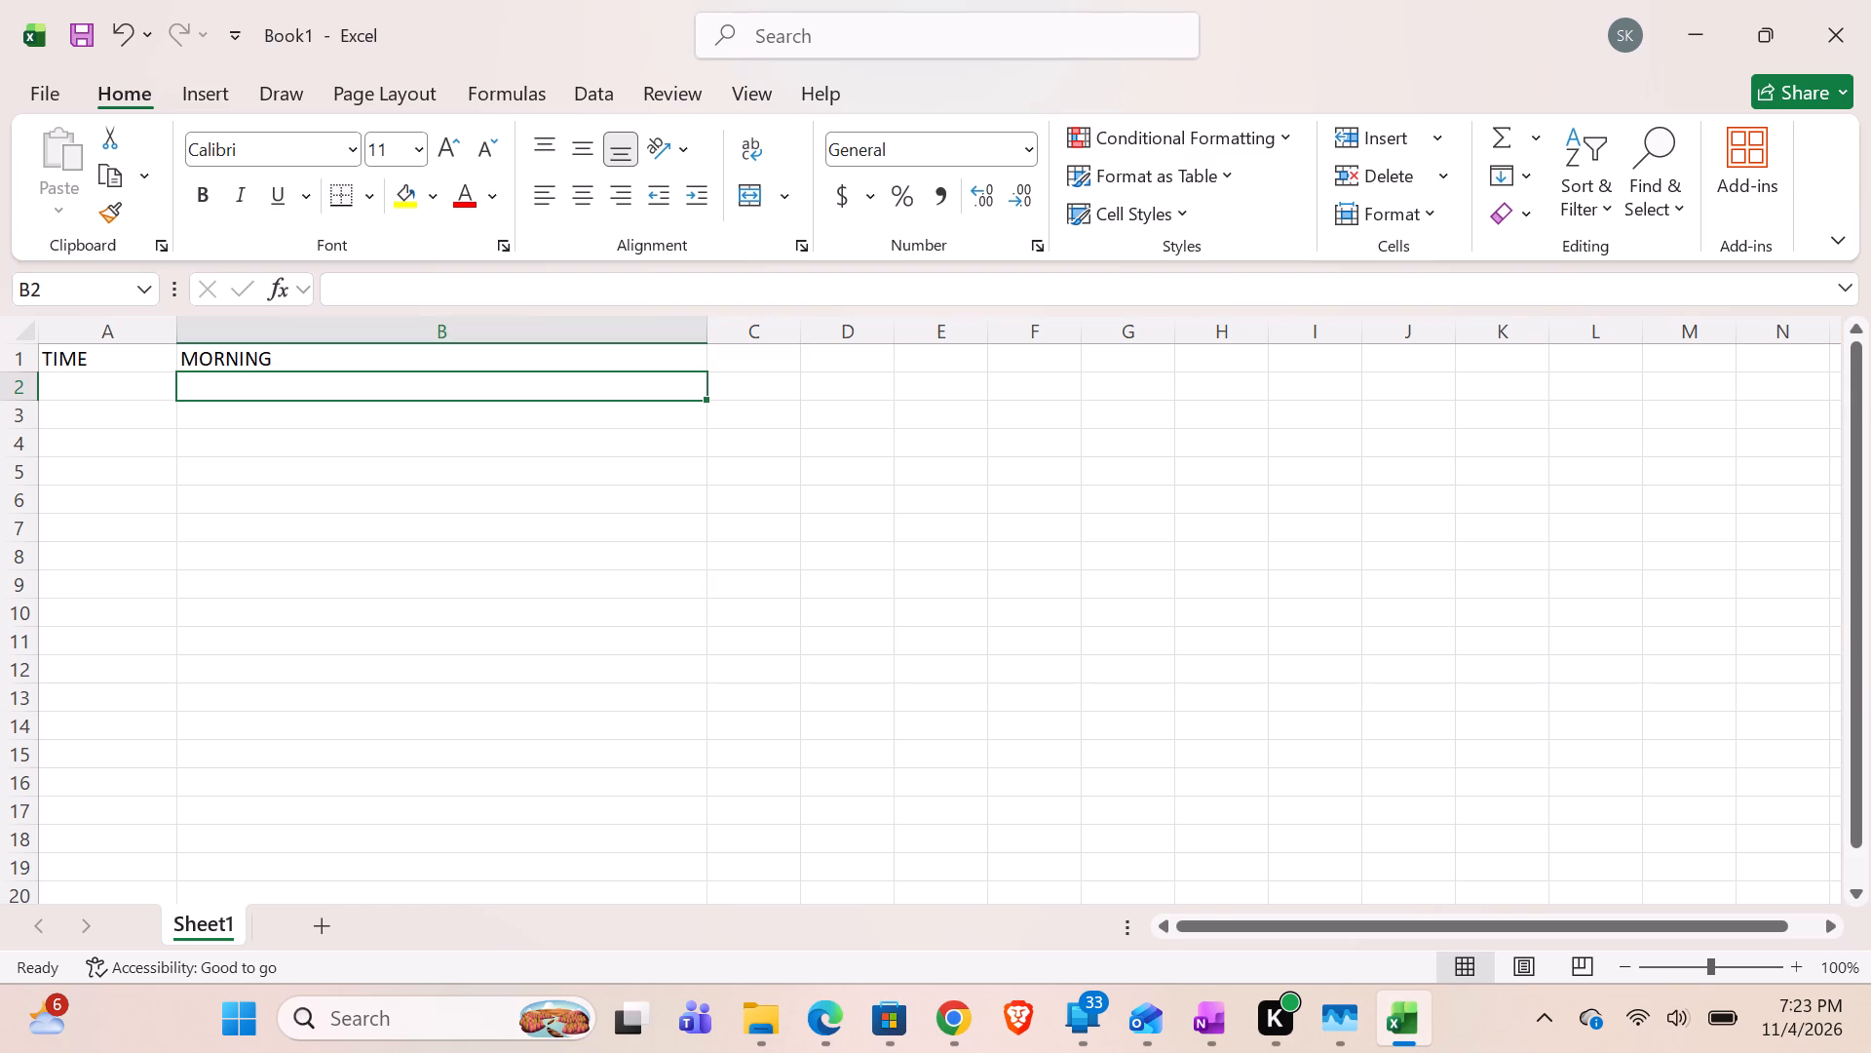
Resize column B to be slightly wider than column A.
{"action": "left_click_drag", "start_coordinate": [711, 322], "coordinate": [715, 322]}
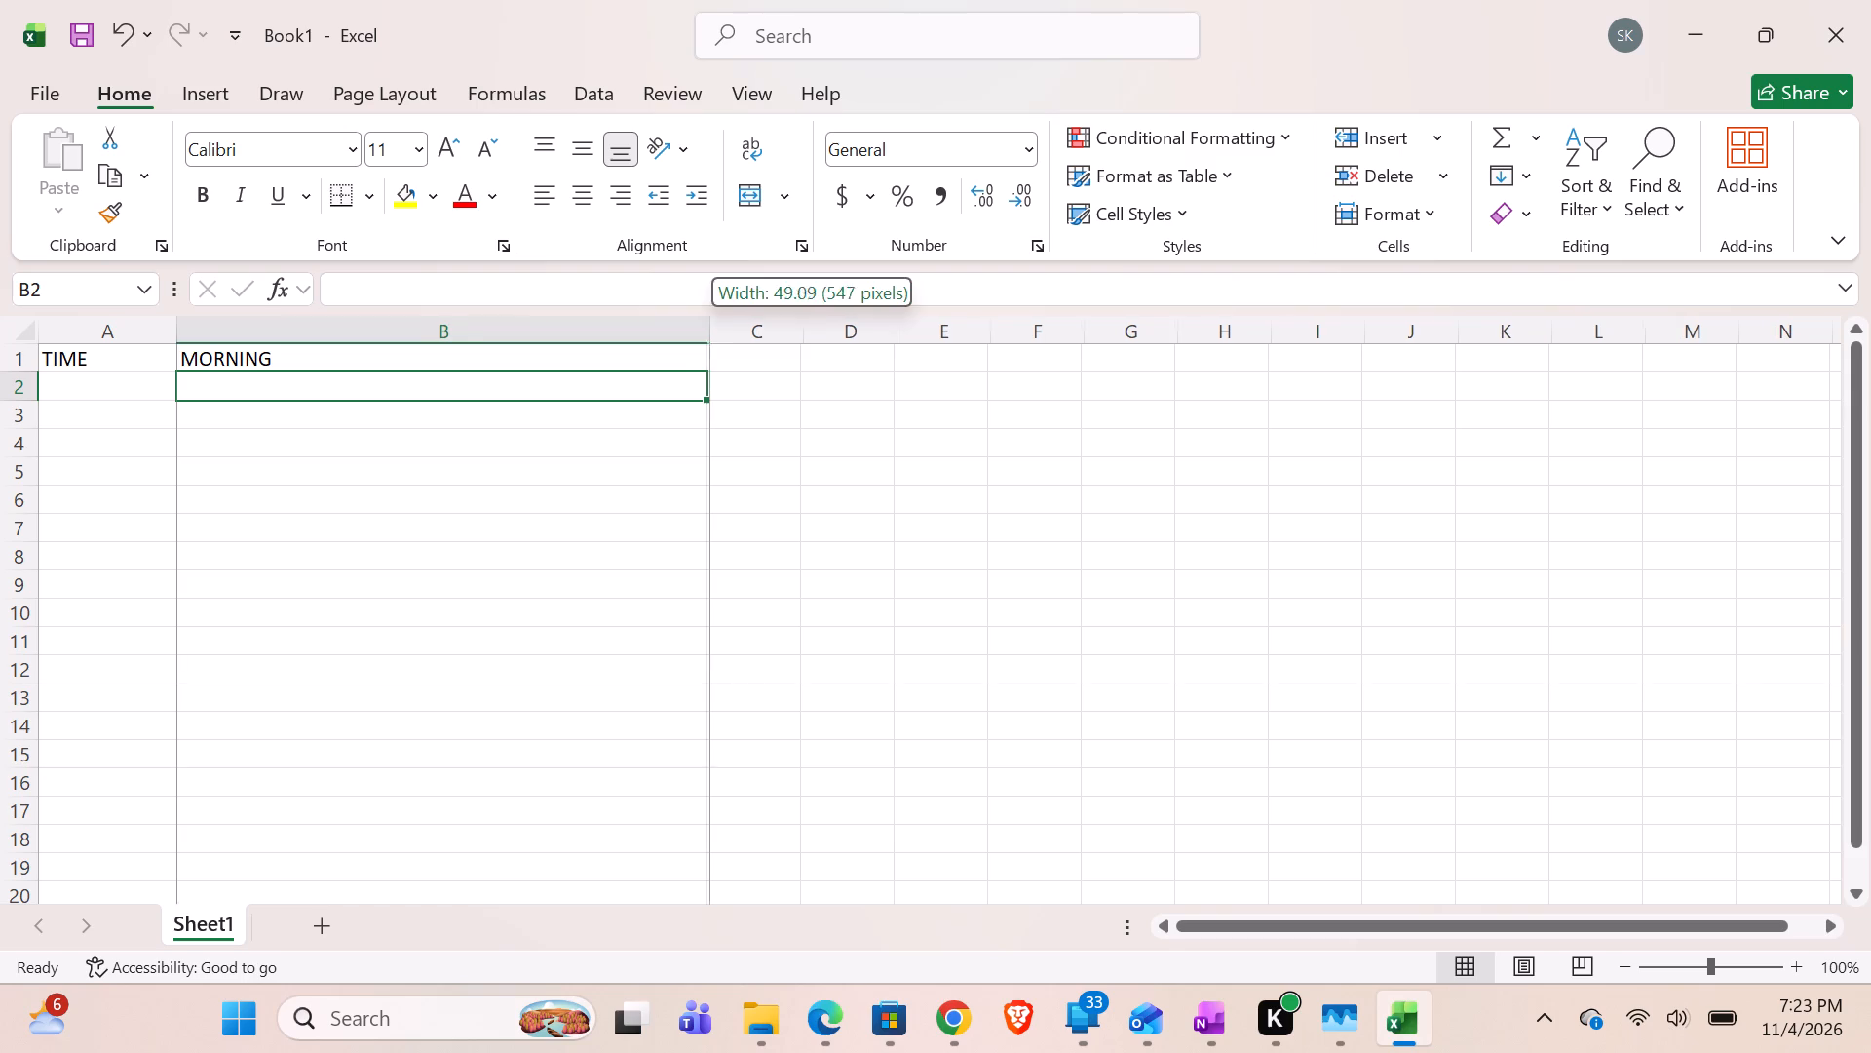
{"action": "left_click_drag", "start_coordinate": [715, 322], "coordinate": [833, 323]}
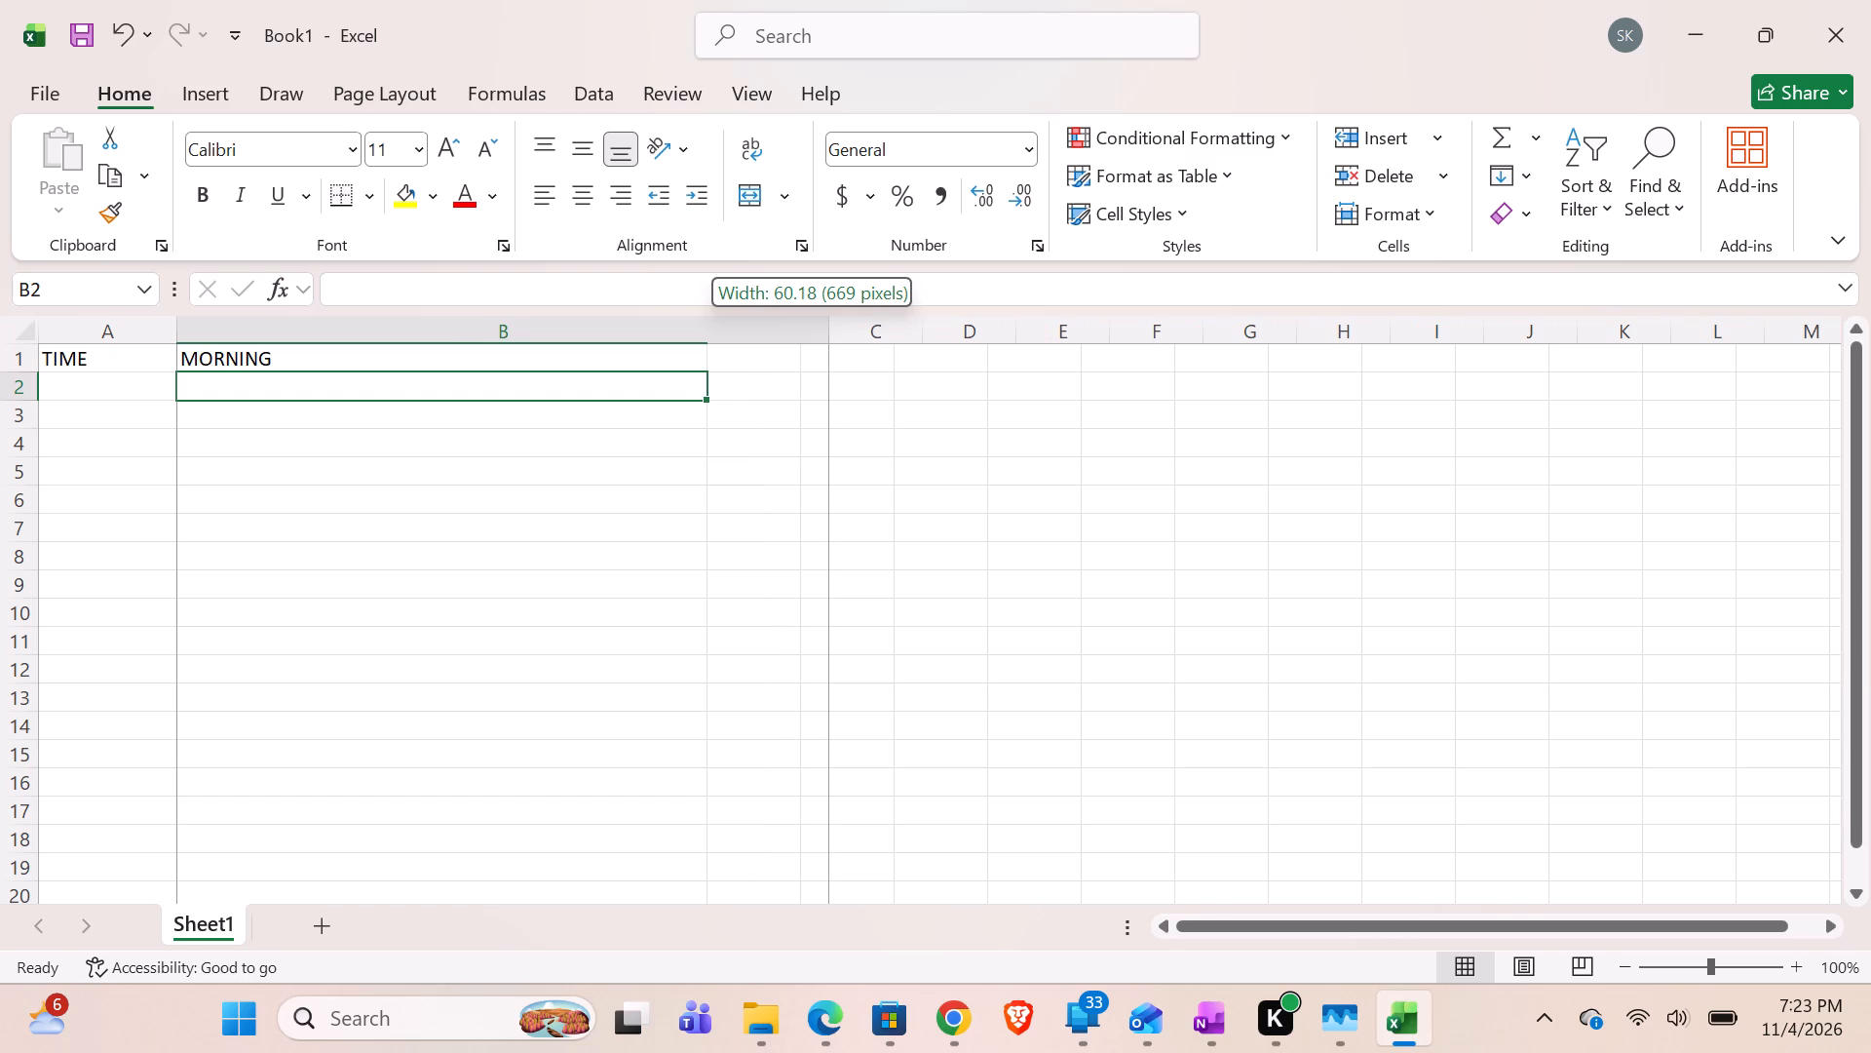
{"action": "left_click_drag", "start_coordinate": [833, 323], "coordinate": [671, 311]}
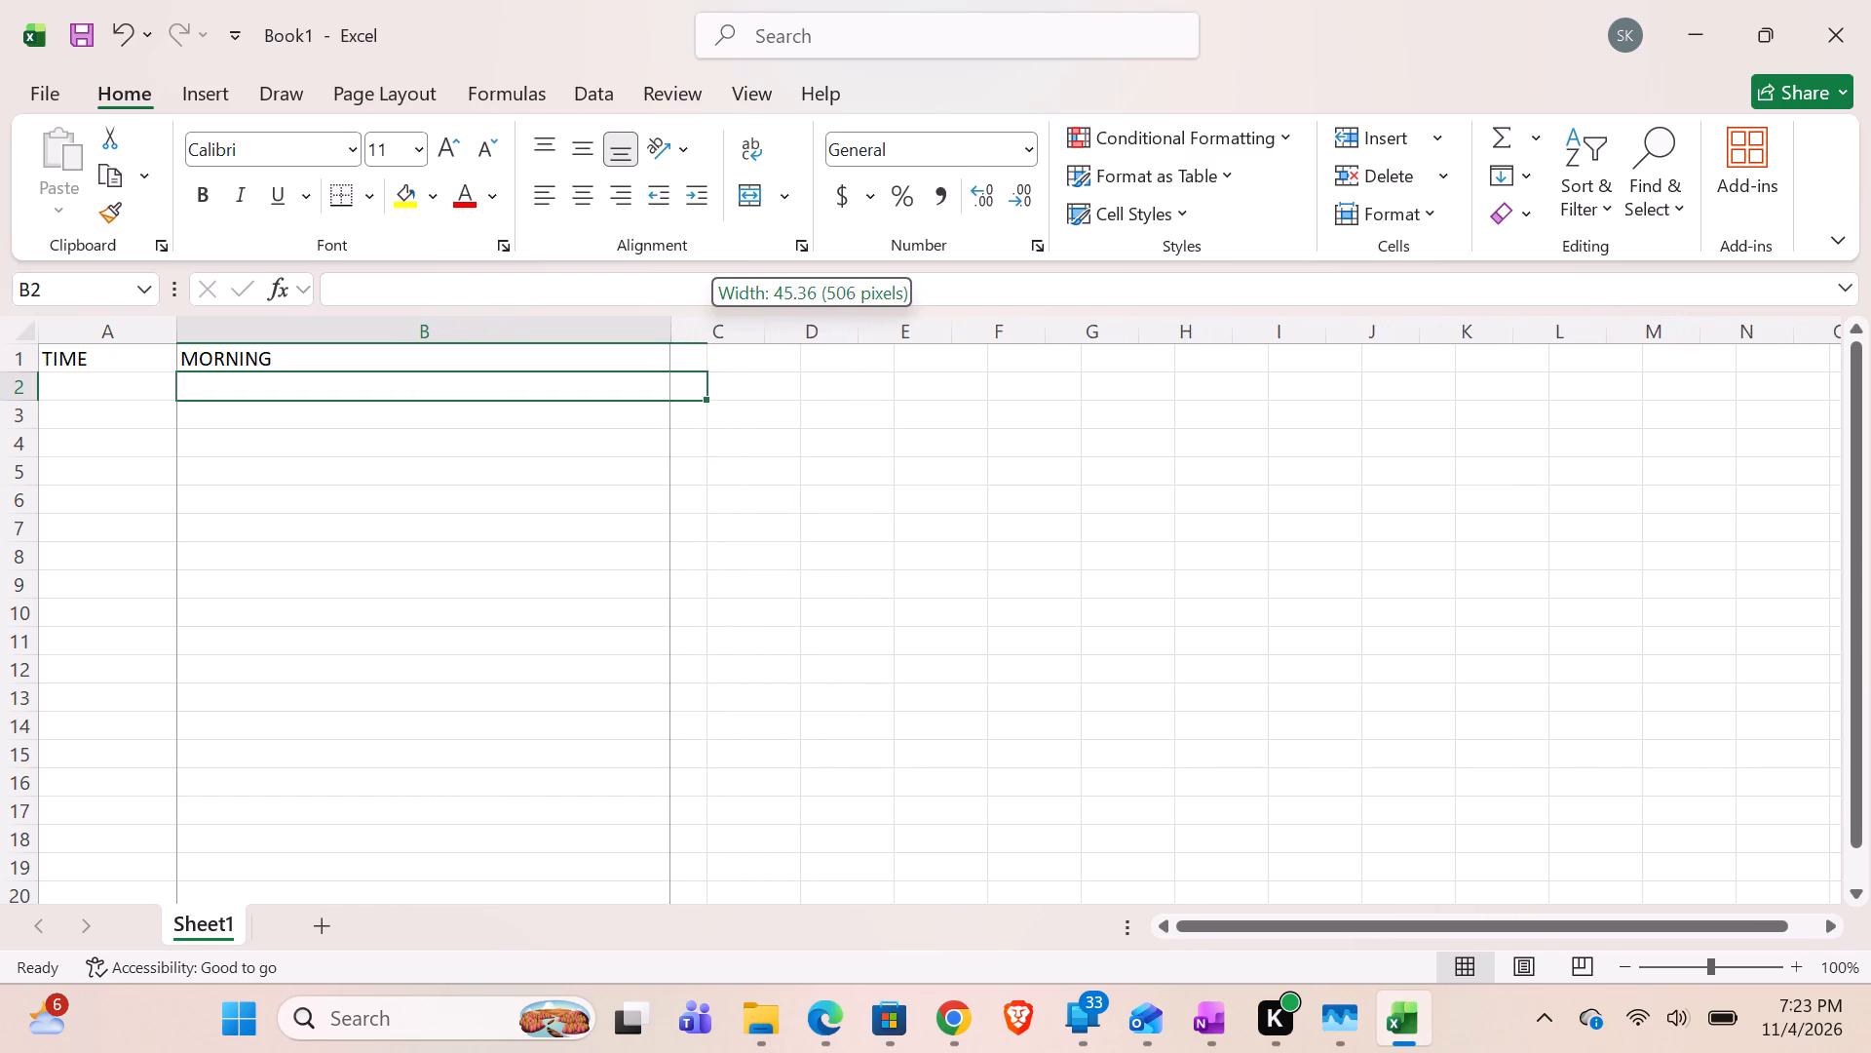
{"action": "left_click_drag", "start_coordinate": [671, 311], "coordinate": [394, 308]}
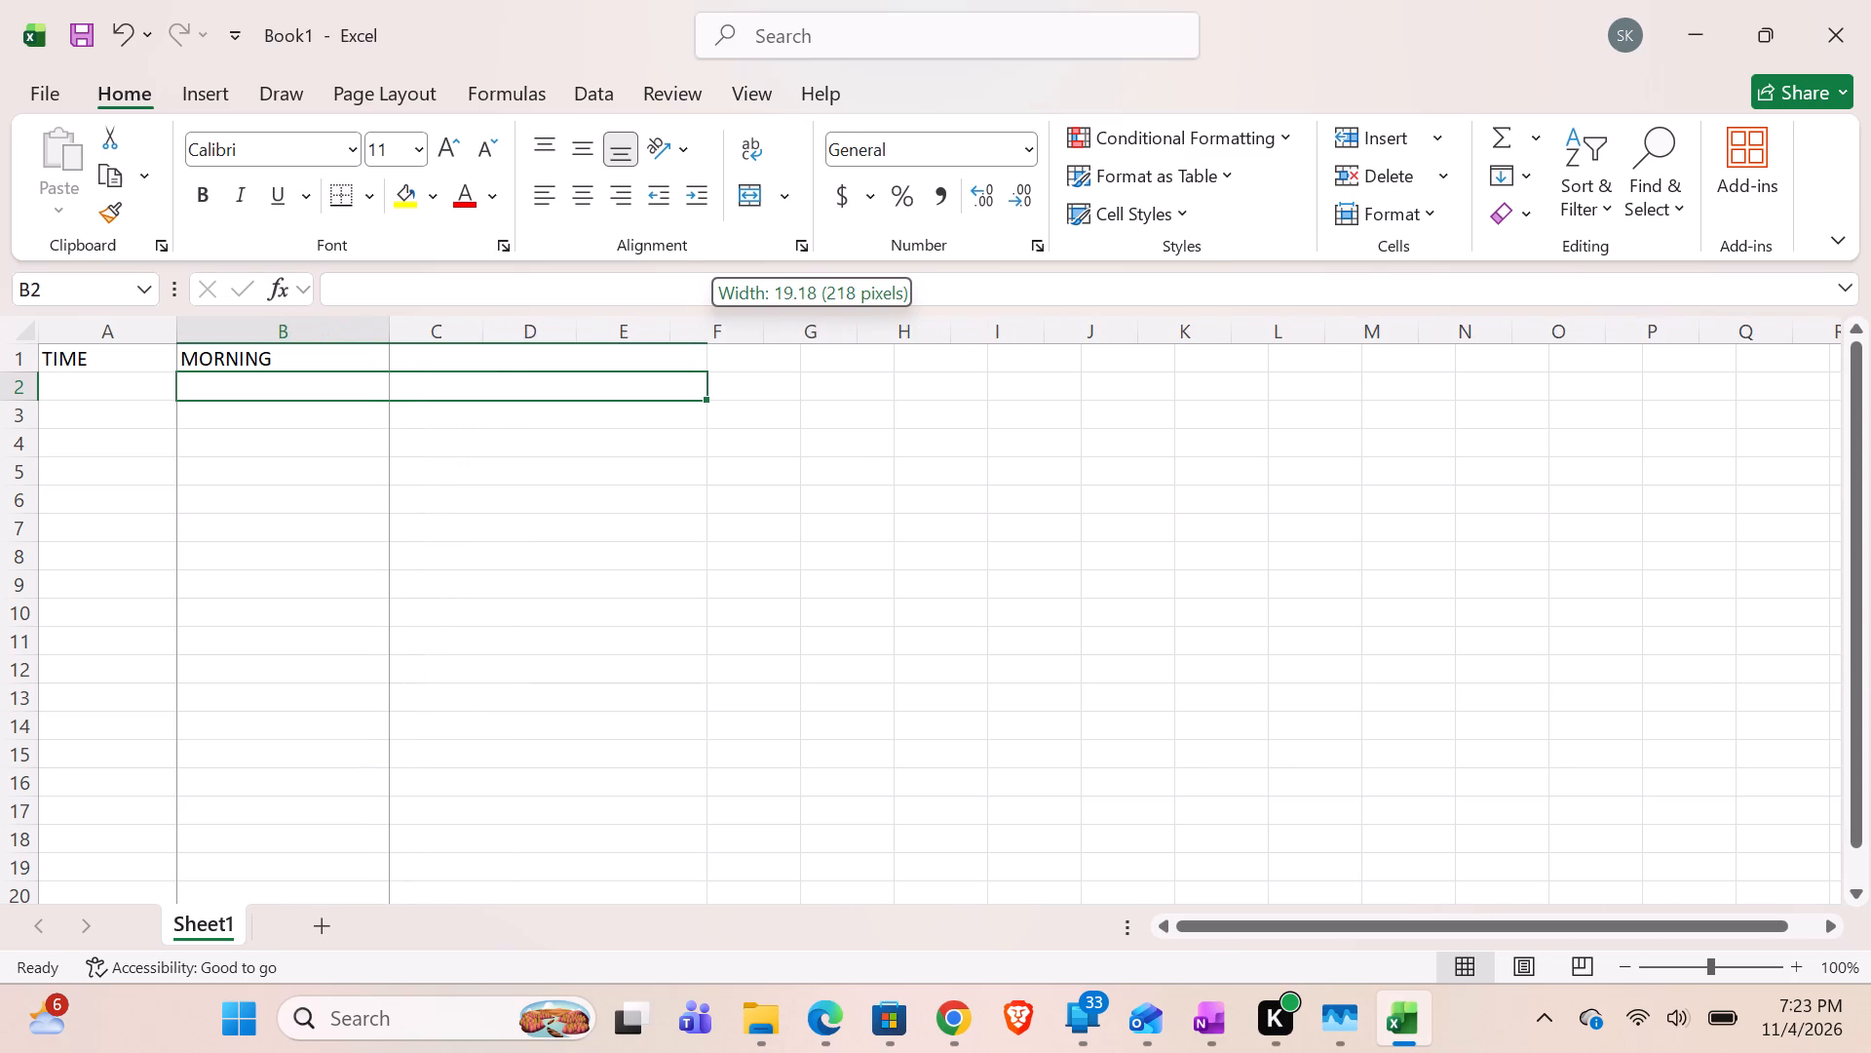
{"action": "left_click_drag", "start_coordinate": [394, 308], "coordinate": [347, 316]}
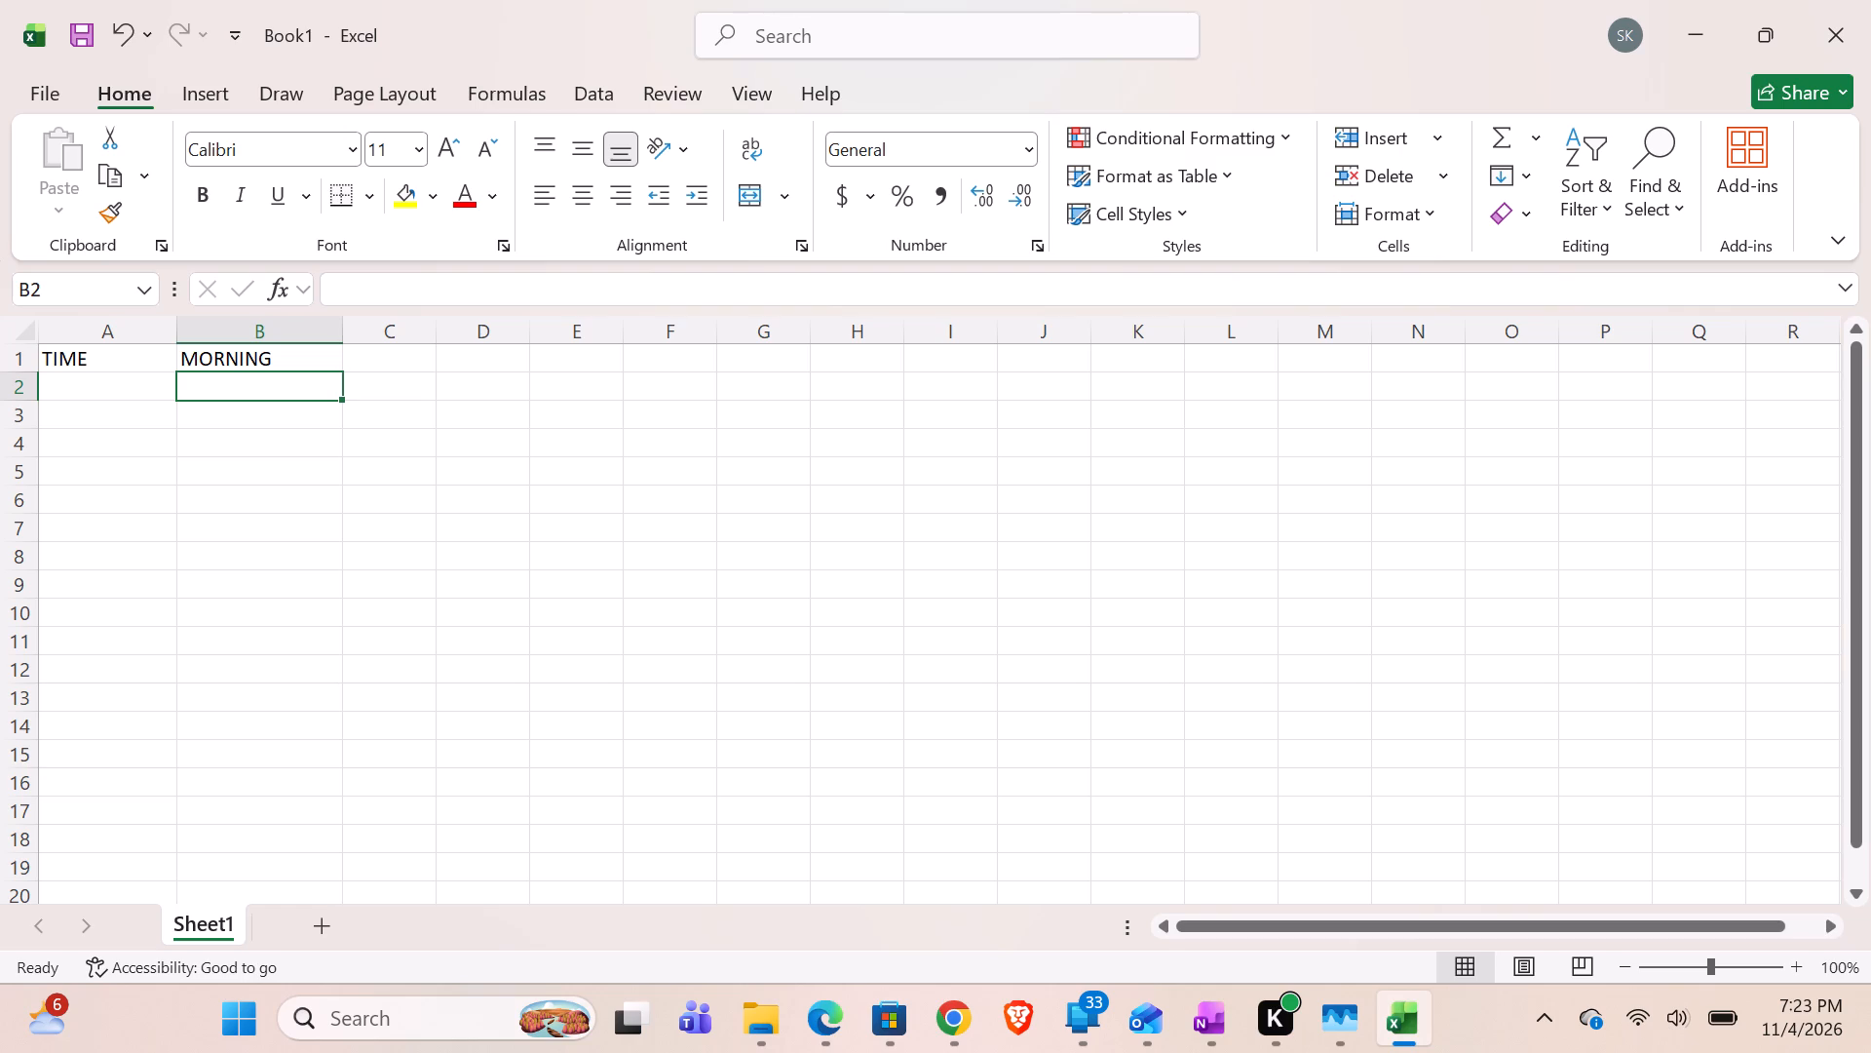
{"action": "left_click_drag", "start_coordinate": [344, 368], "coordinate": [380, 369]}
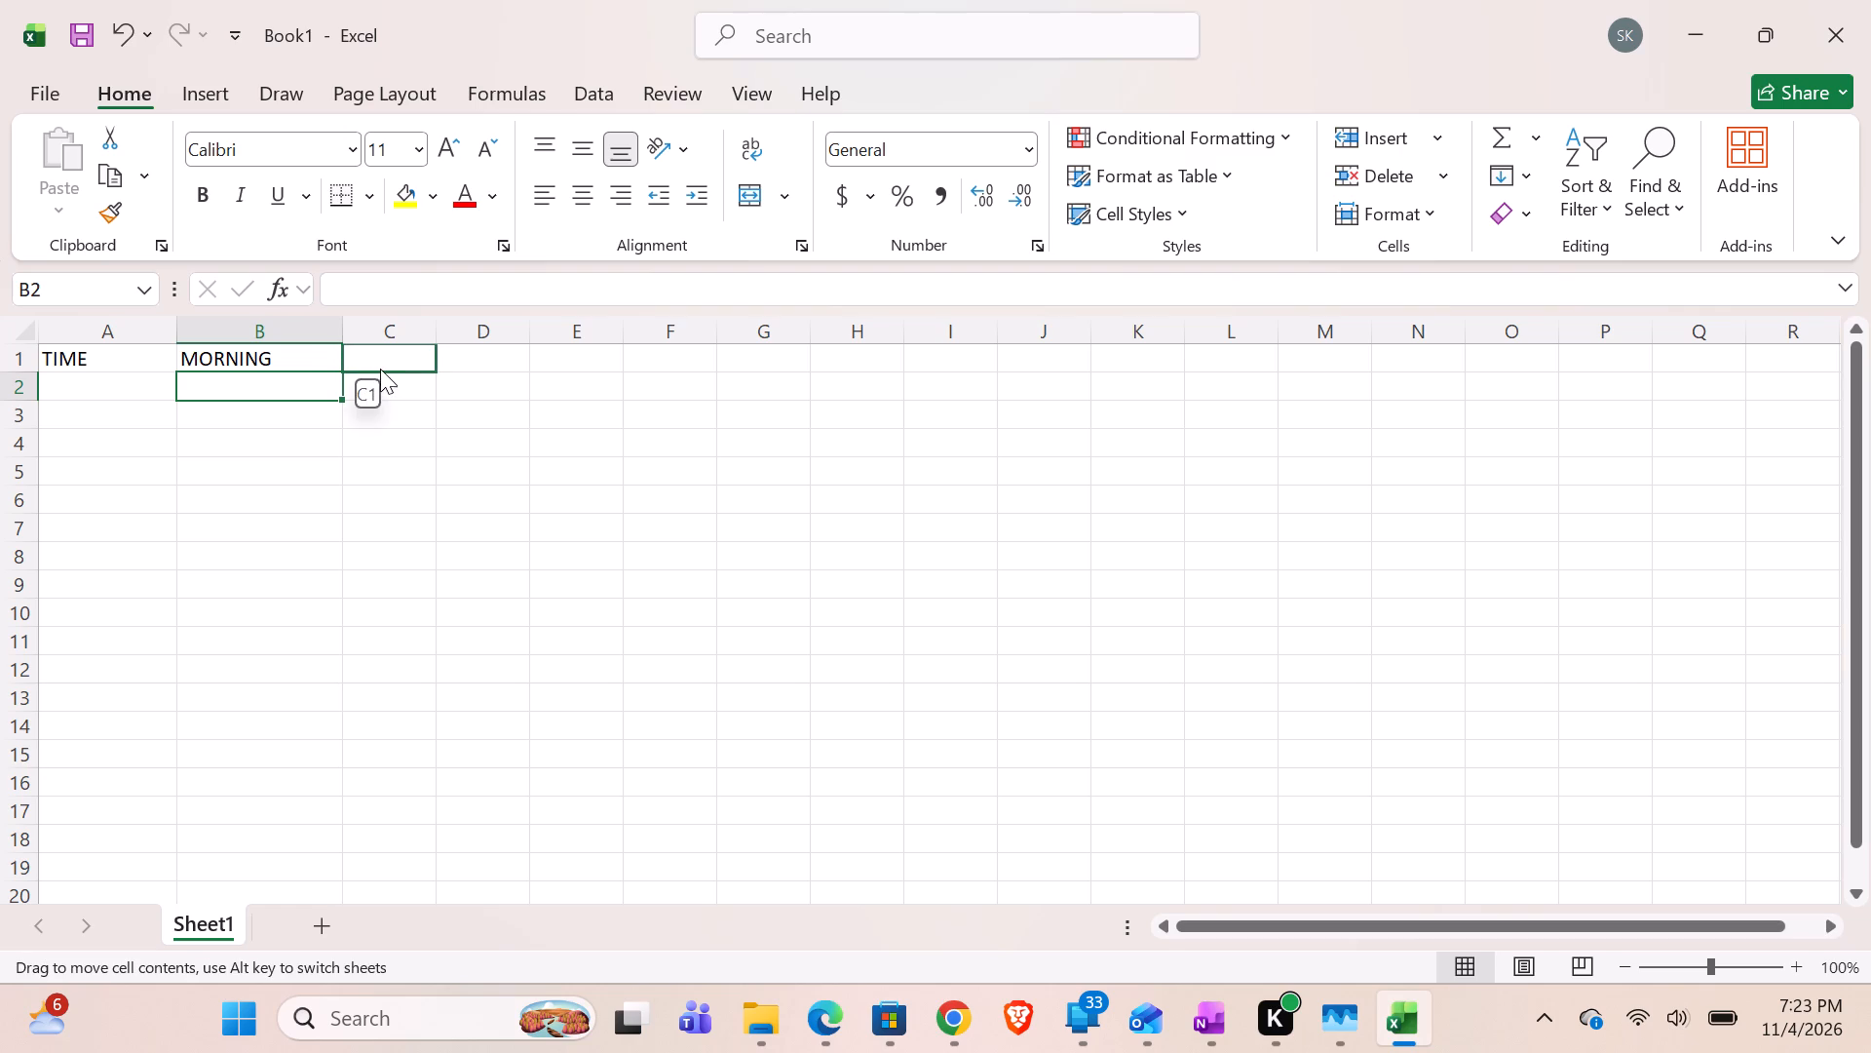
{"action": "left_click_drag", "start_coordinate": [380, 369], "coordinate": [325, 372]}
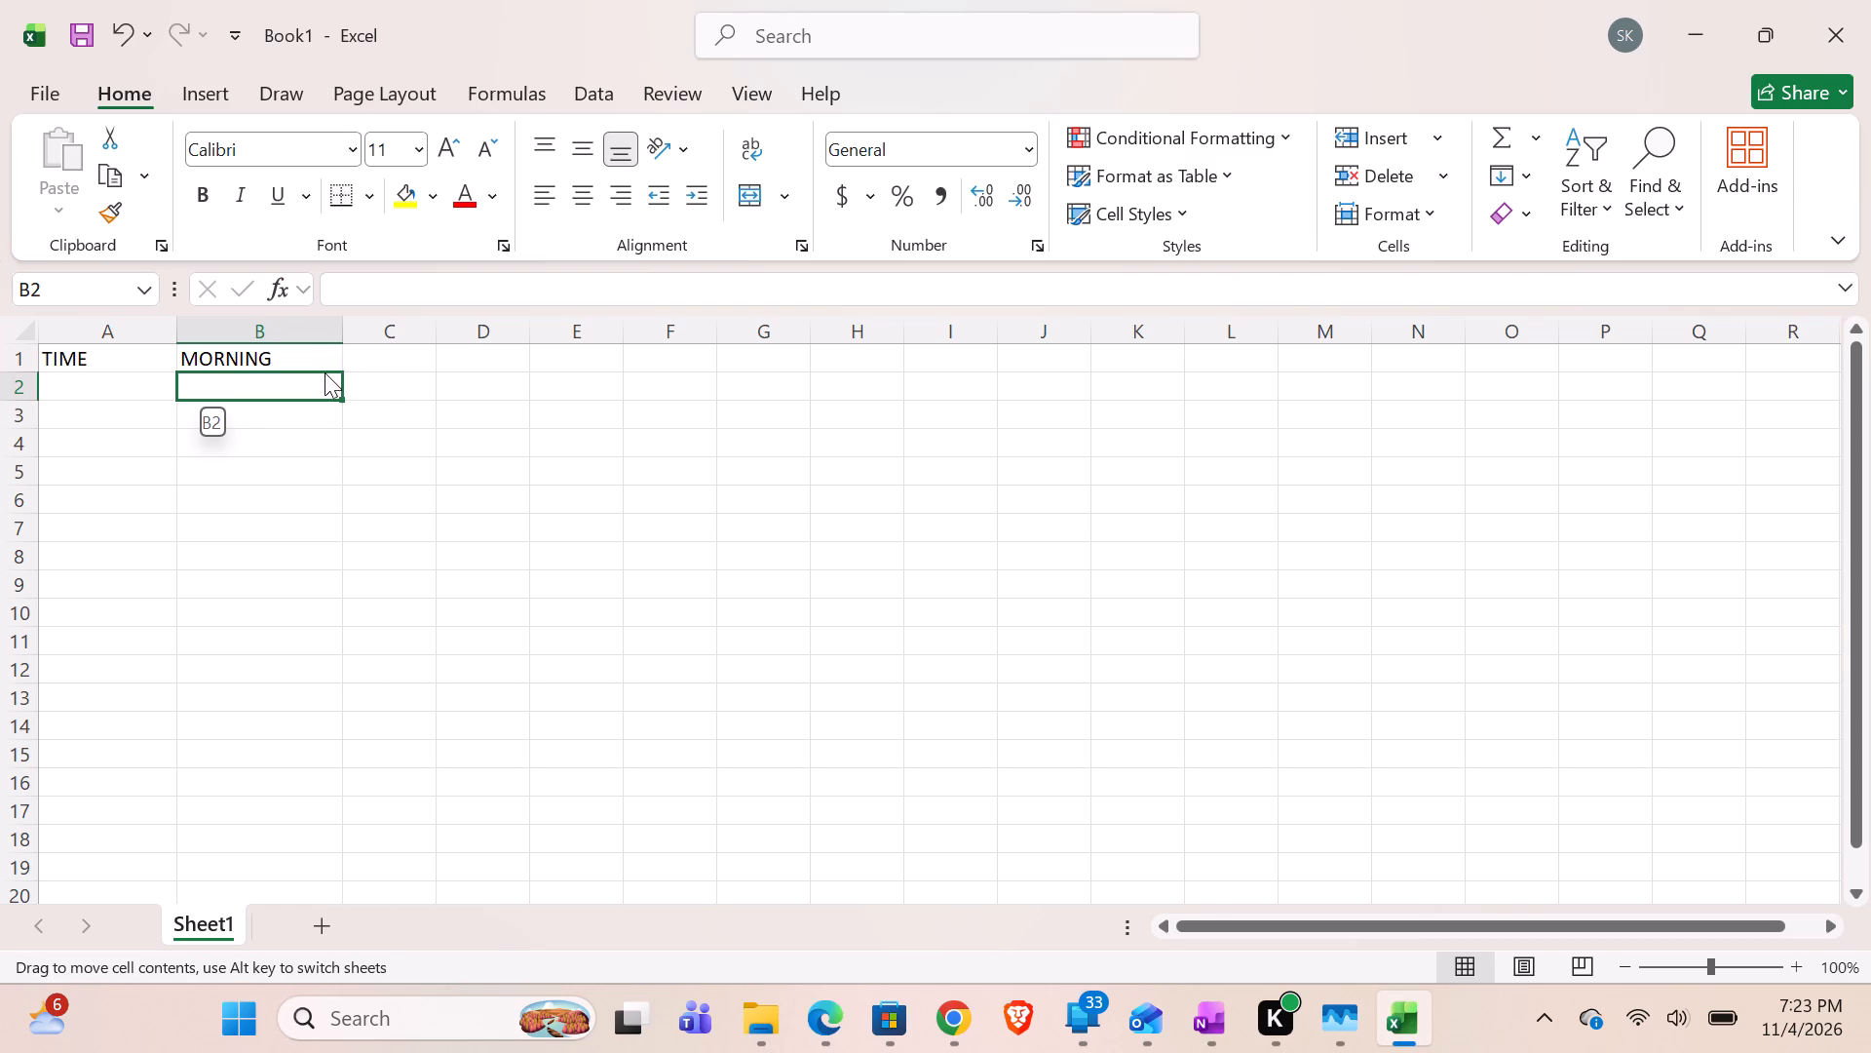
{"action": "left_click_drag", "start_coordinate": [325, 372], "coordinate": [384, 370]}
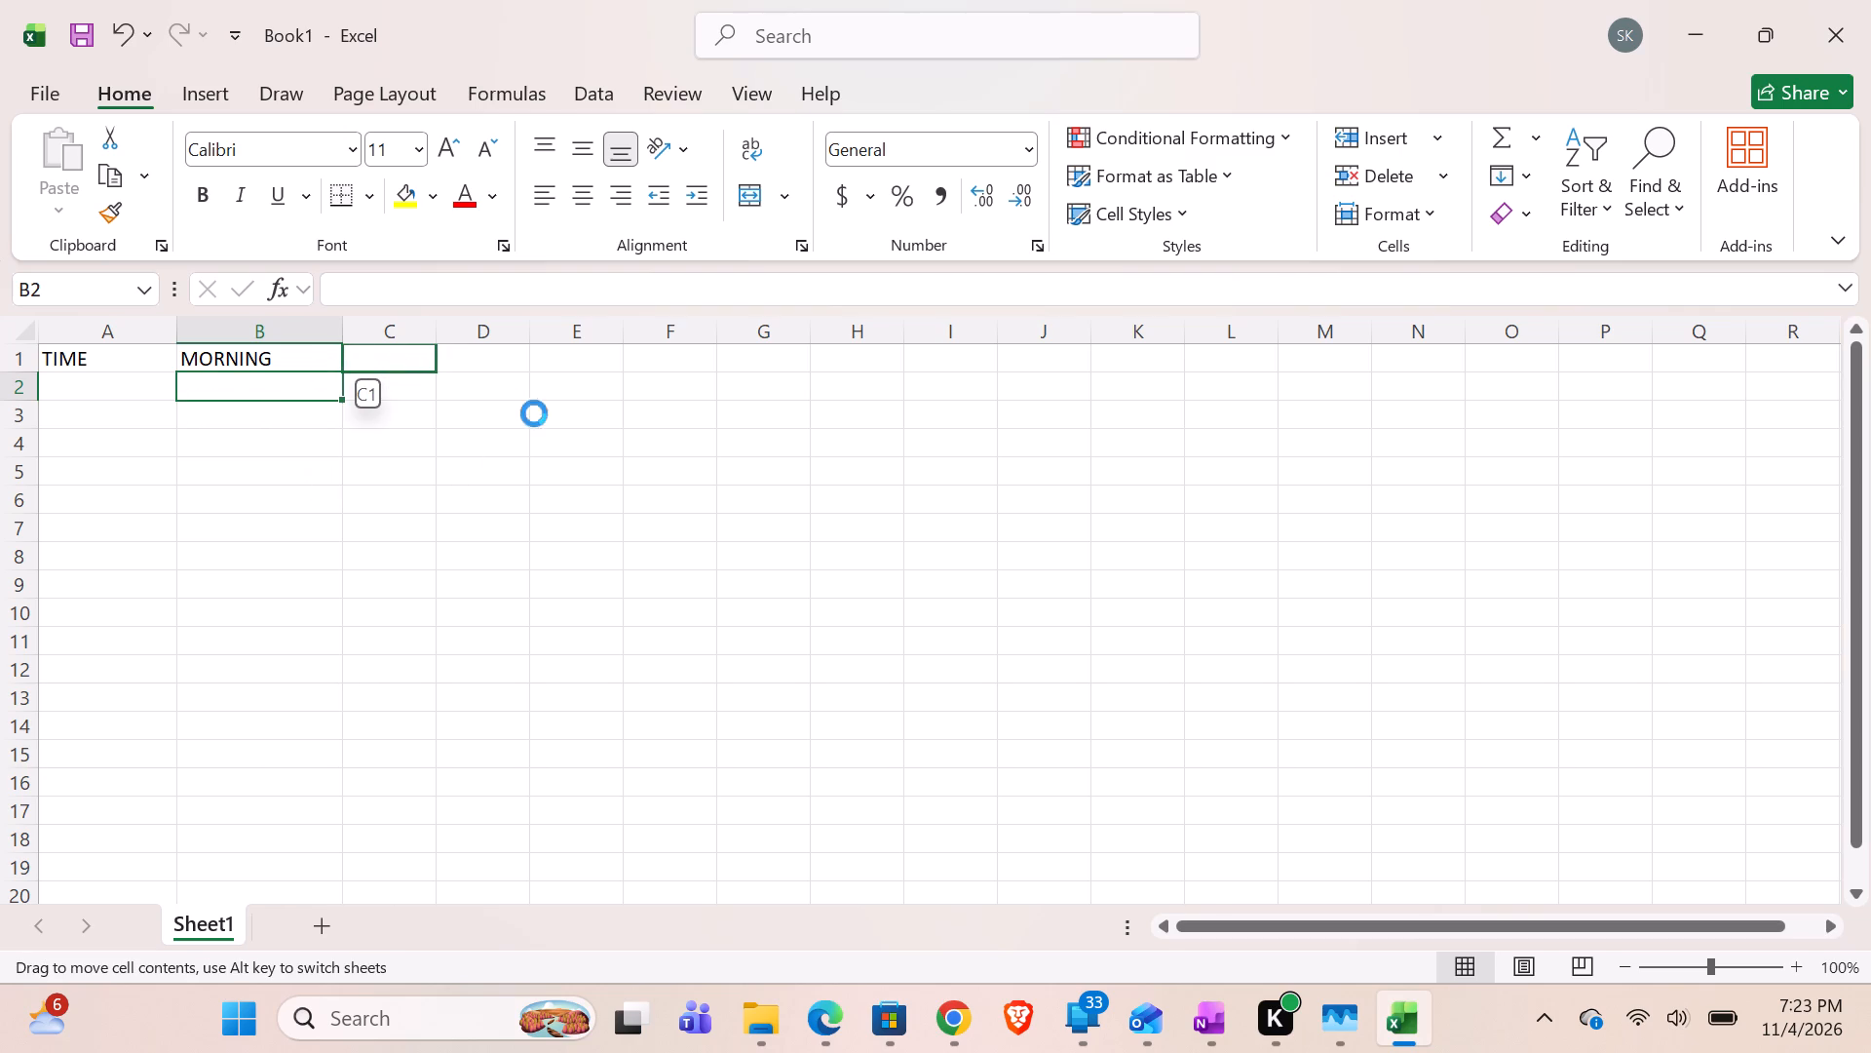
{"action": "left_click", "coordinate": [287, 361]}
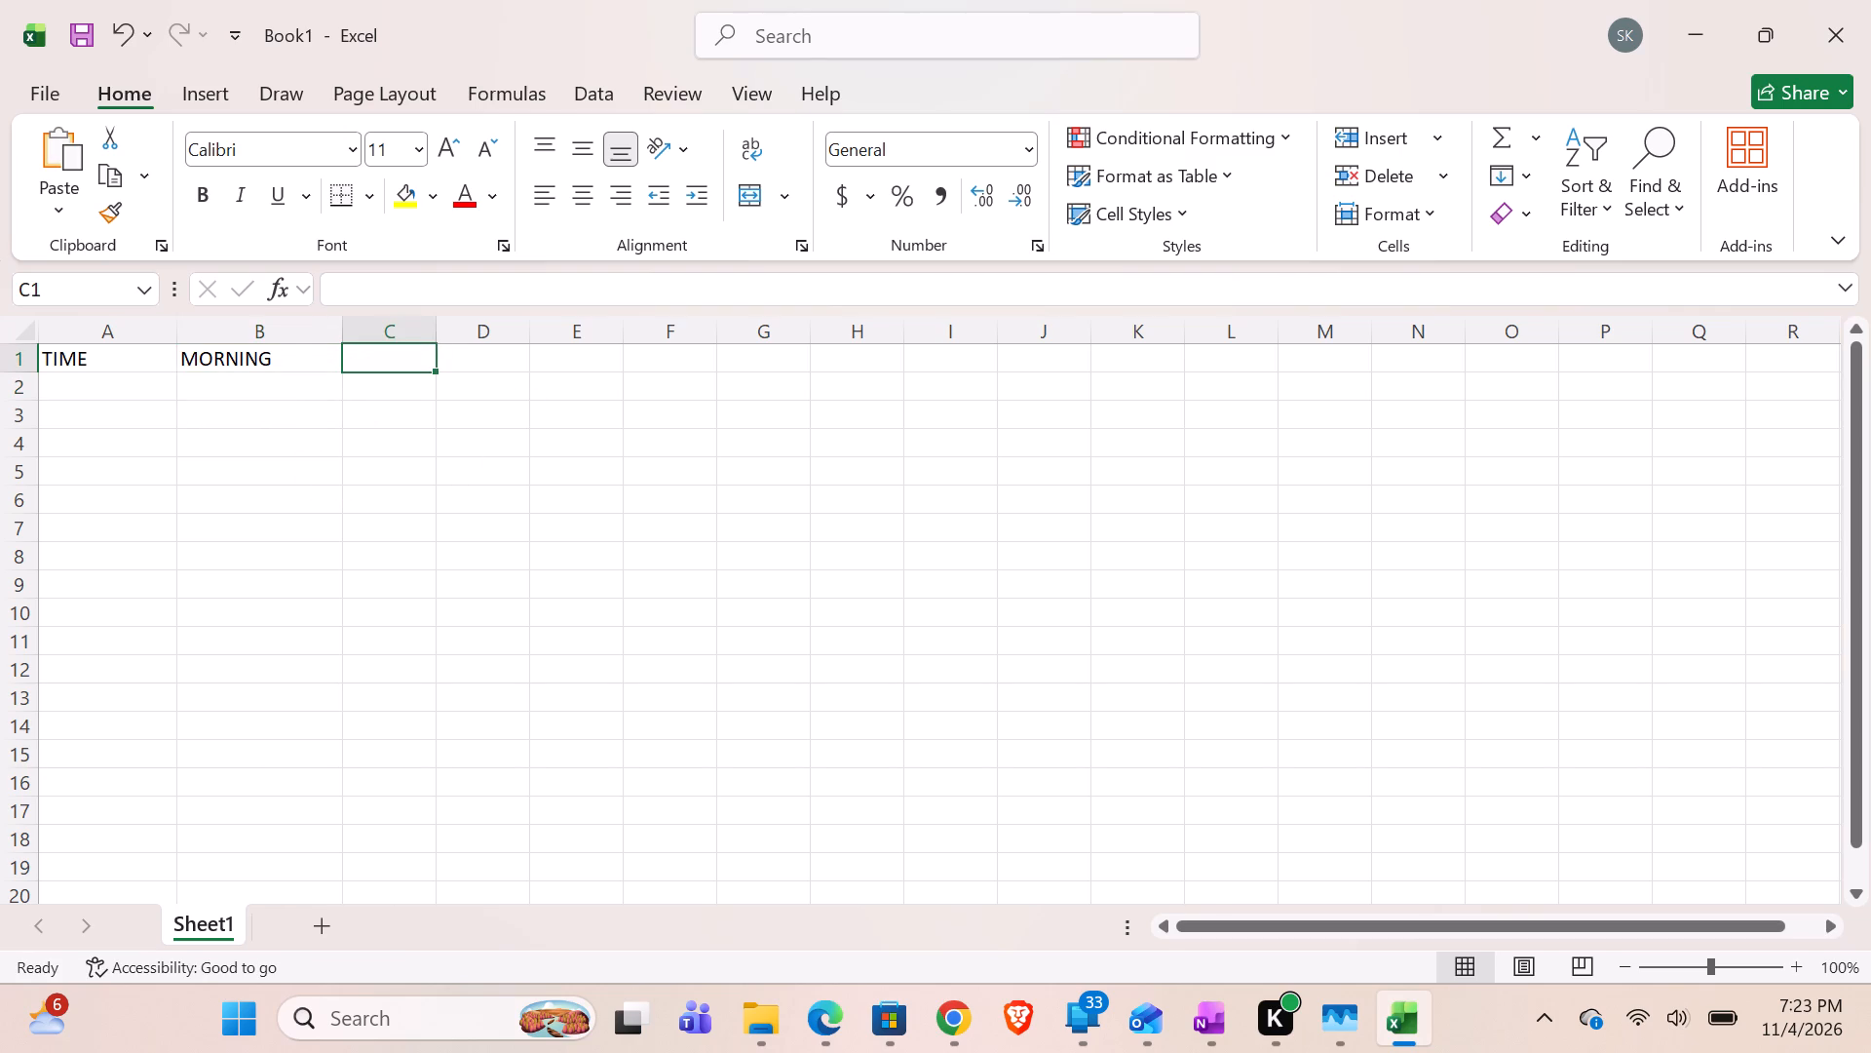
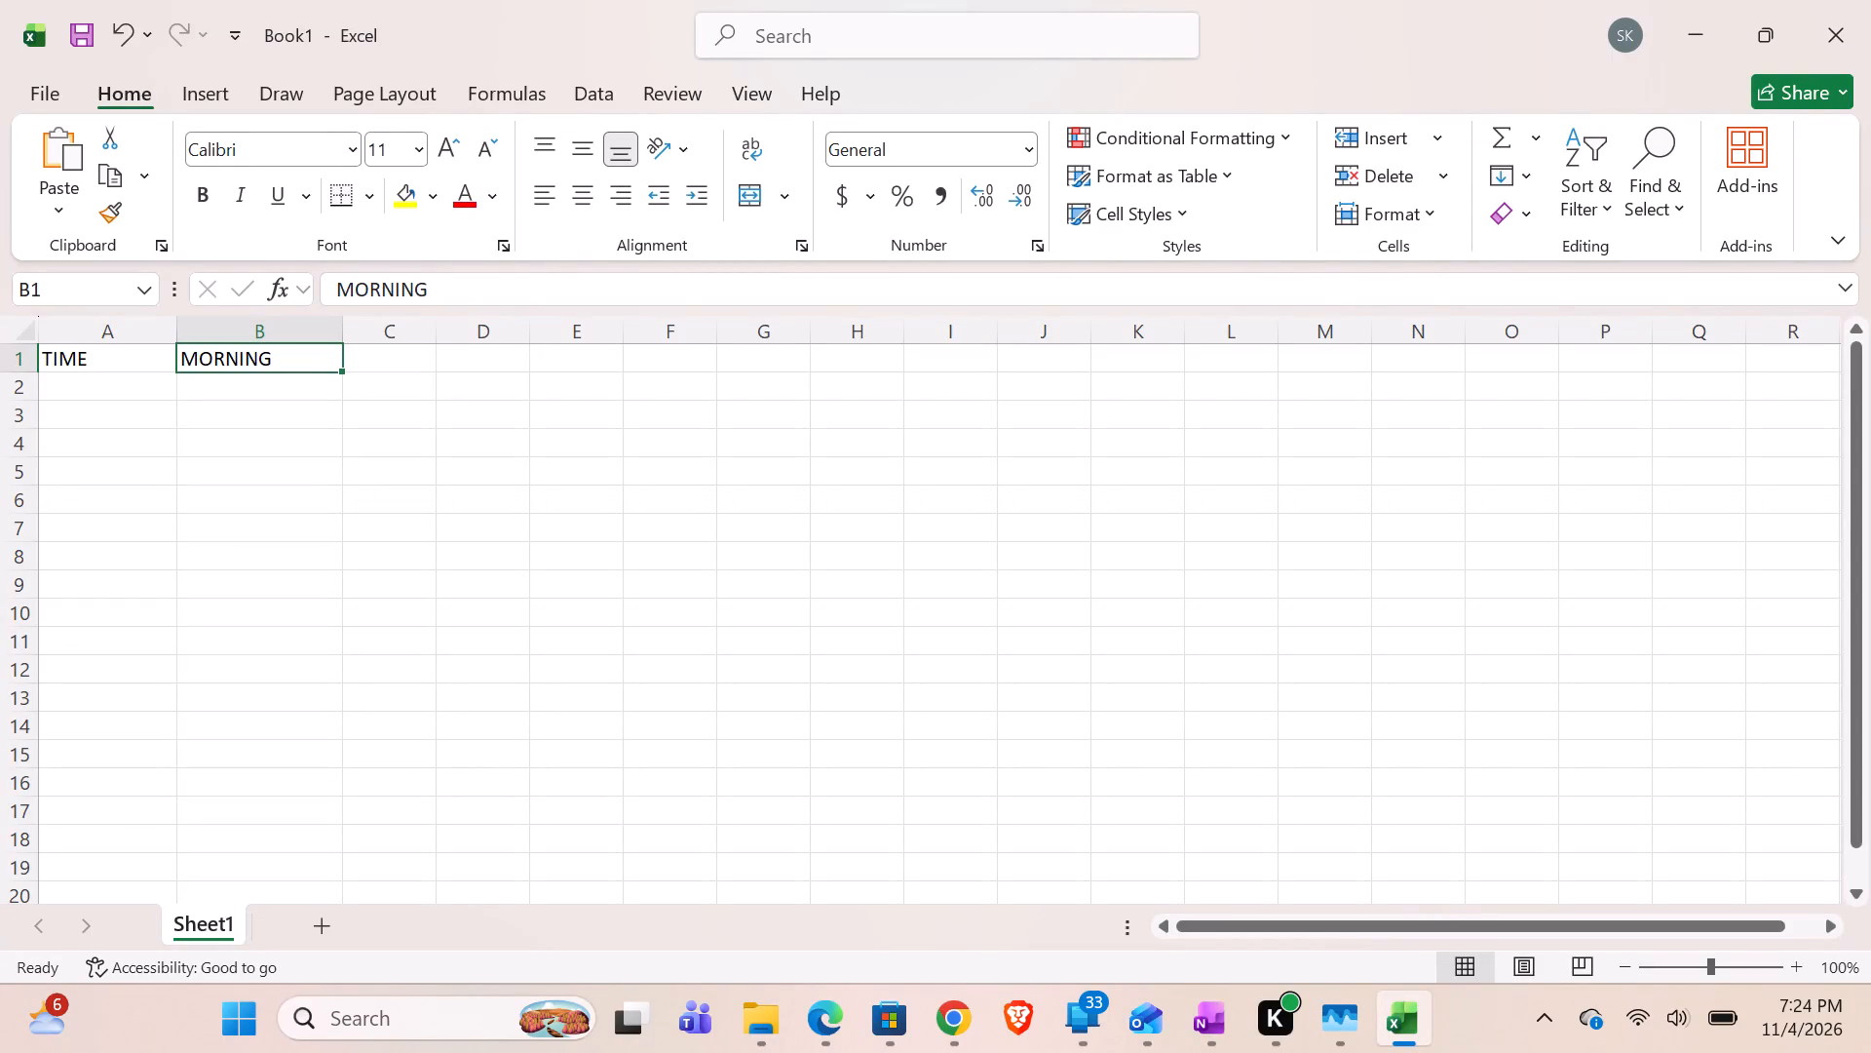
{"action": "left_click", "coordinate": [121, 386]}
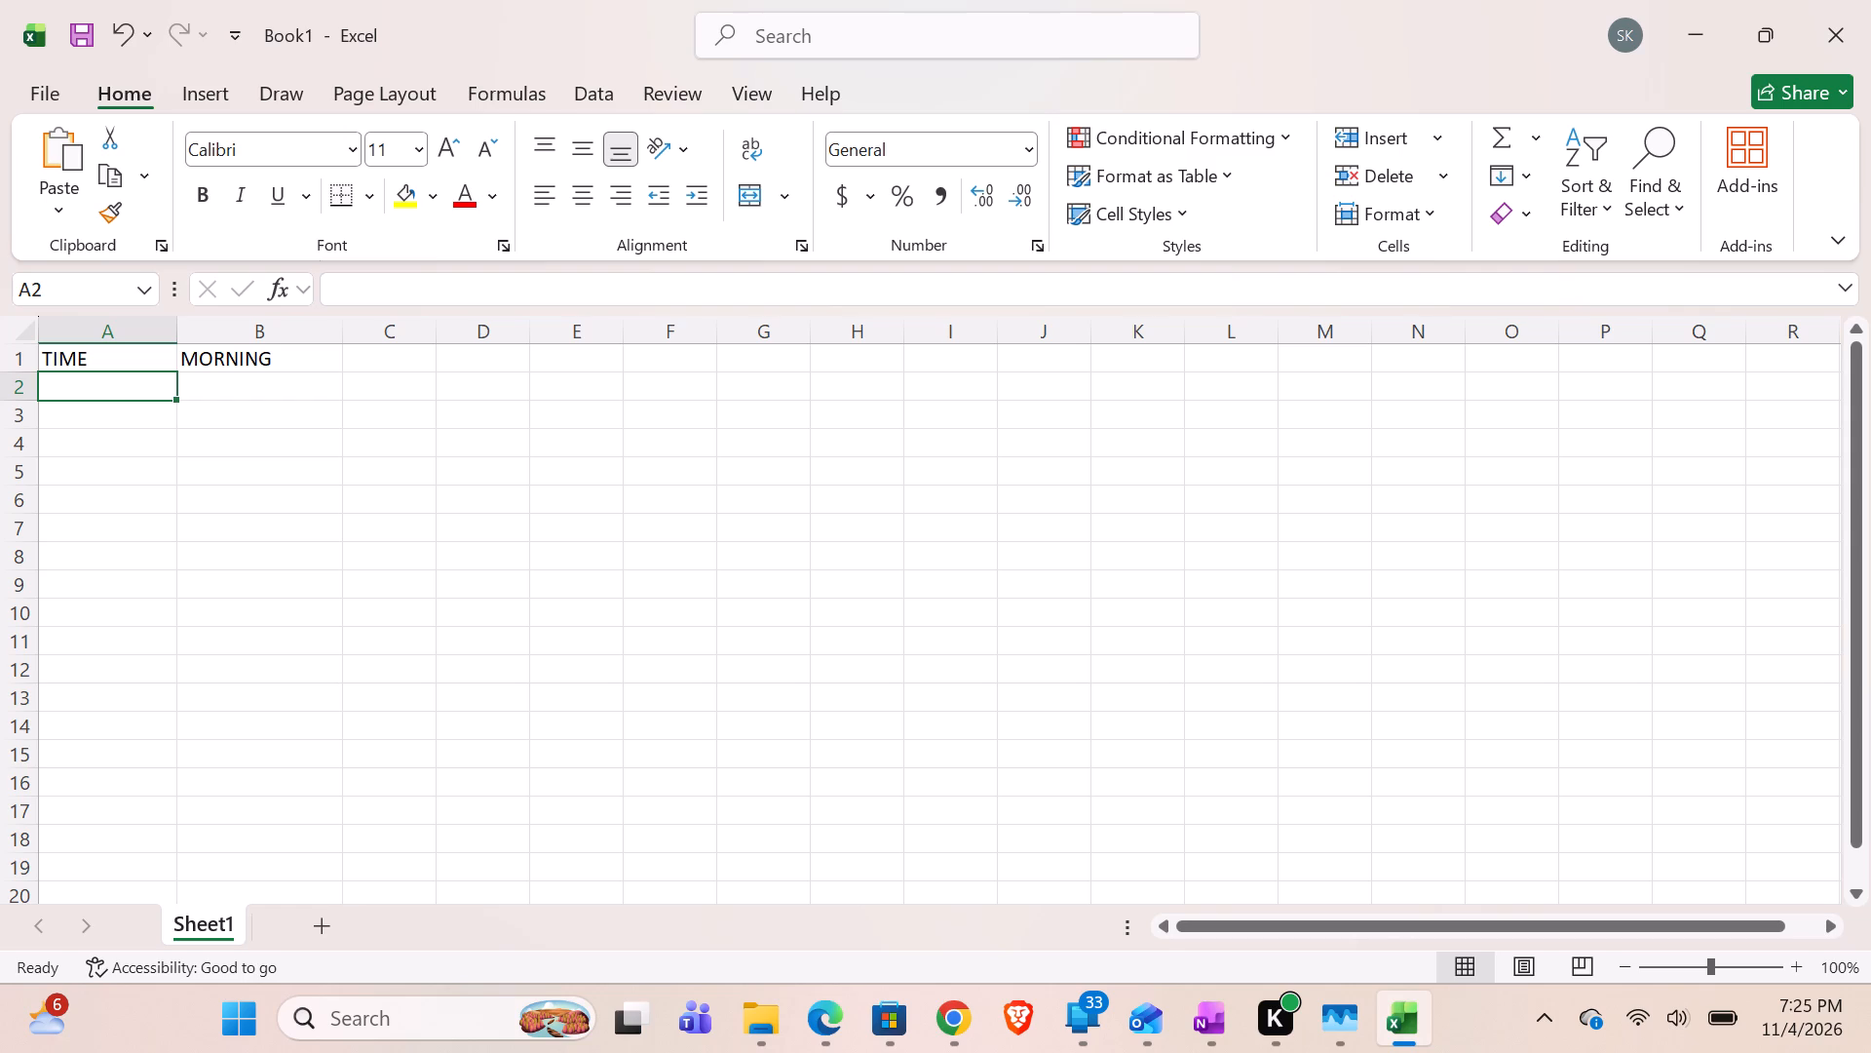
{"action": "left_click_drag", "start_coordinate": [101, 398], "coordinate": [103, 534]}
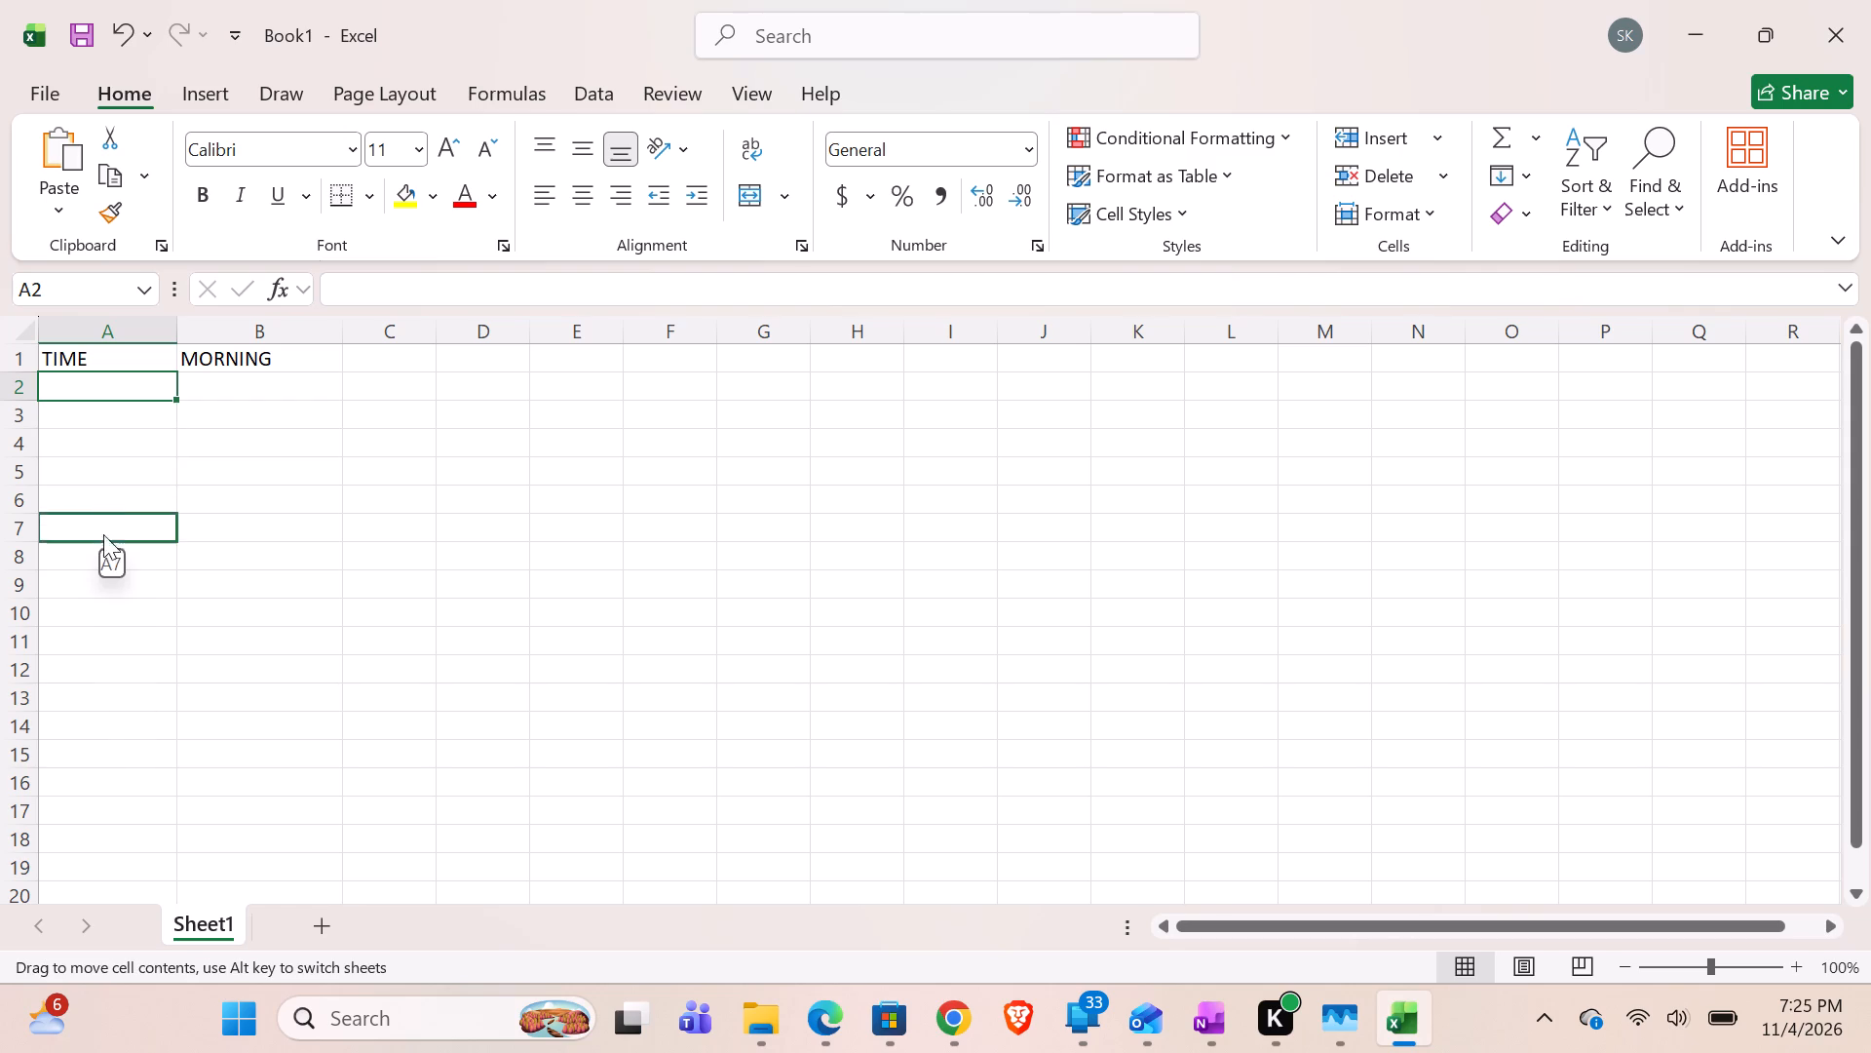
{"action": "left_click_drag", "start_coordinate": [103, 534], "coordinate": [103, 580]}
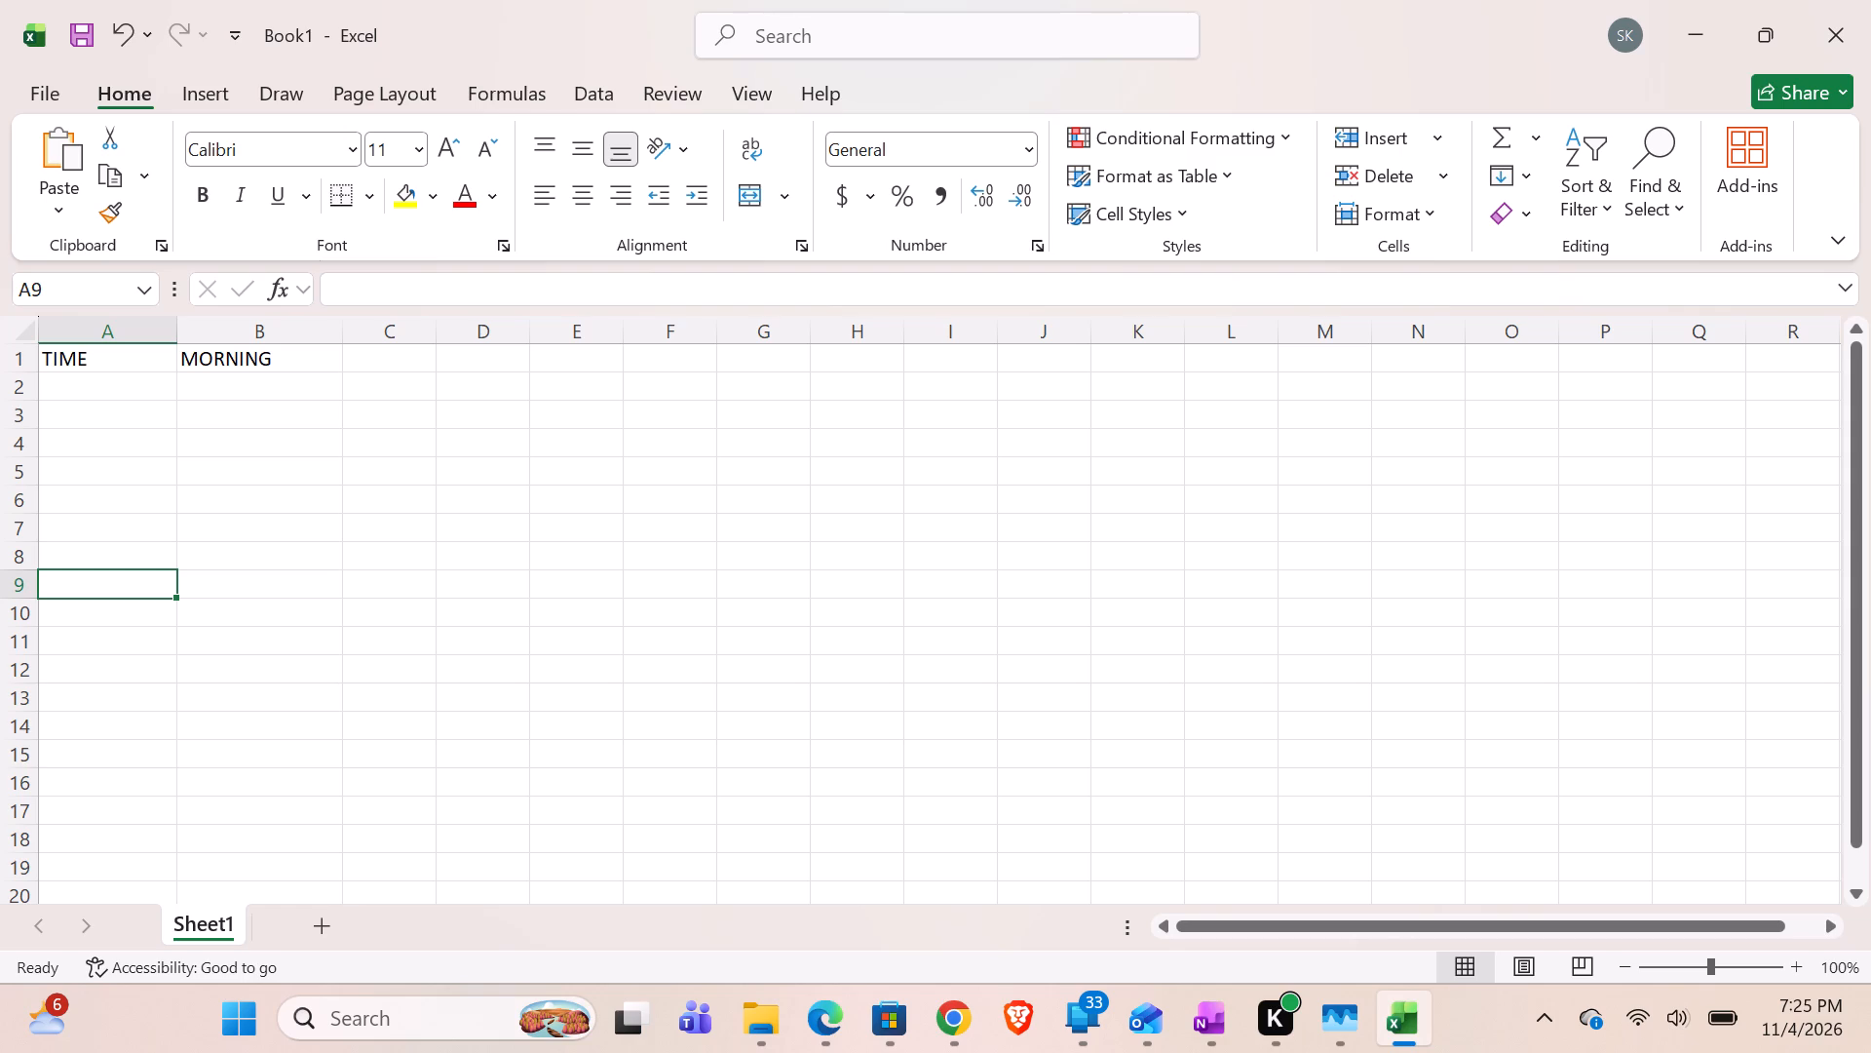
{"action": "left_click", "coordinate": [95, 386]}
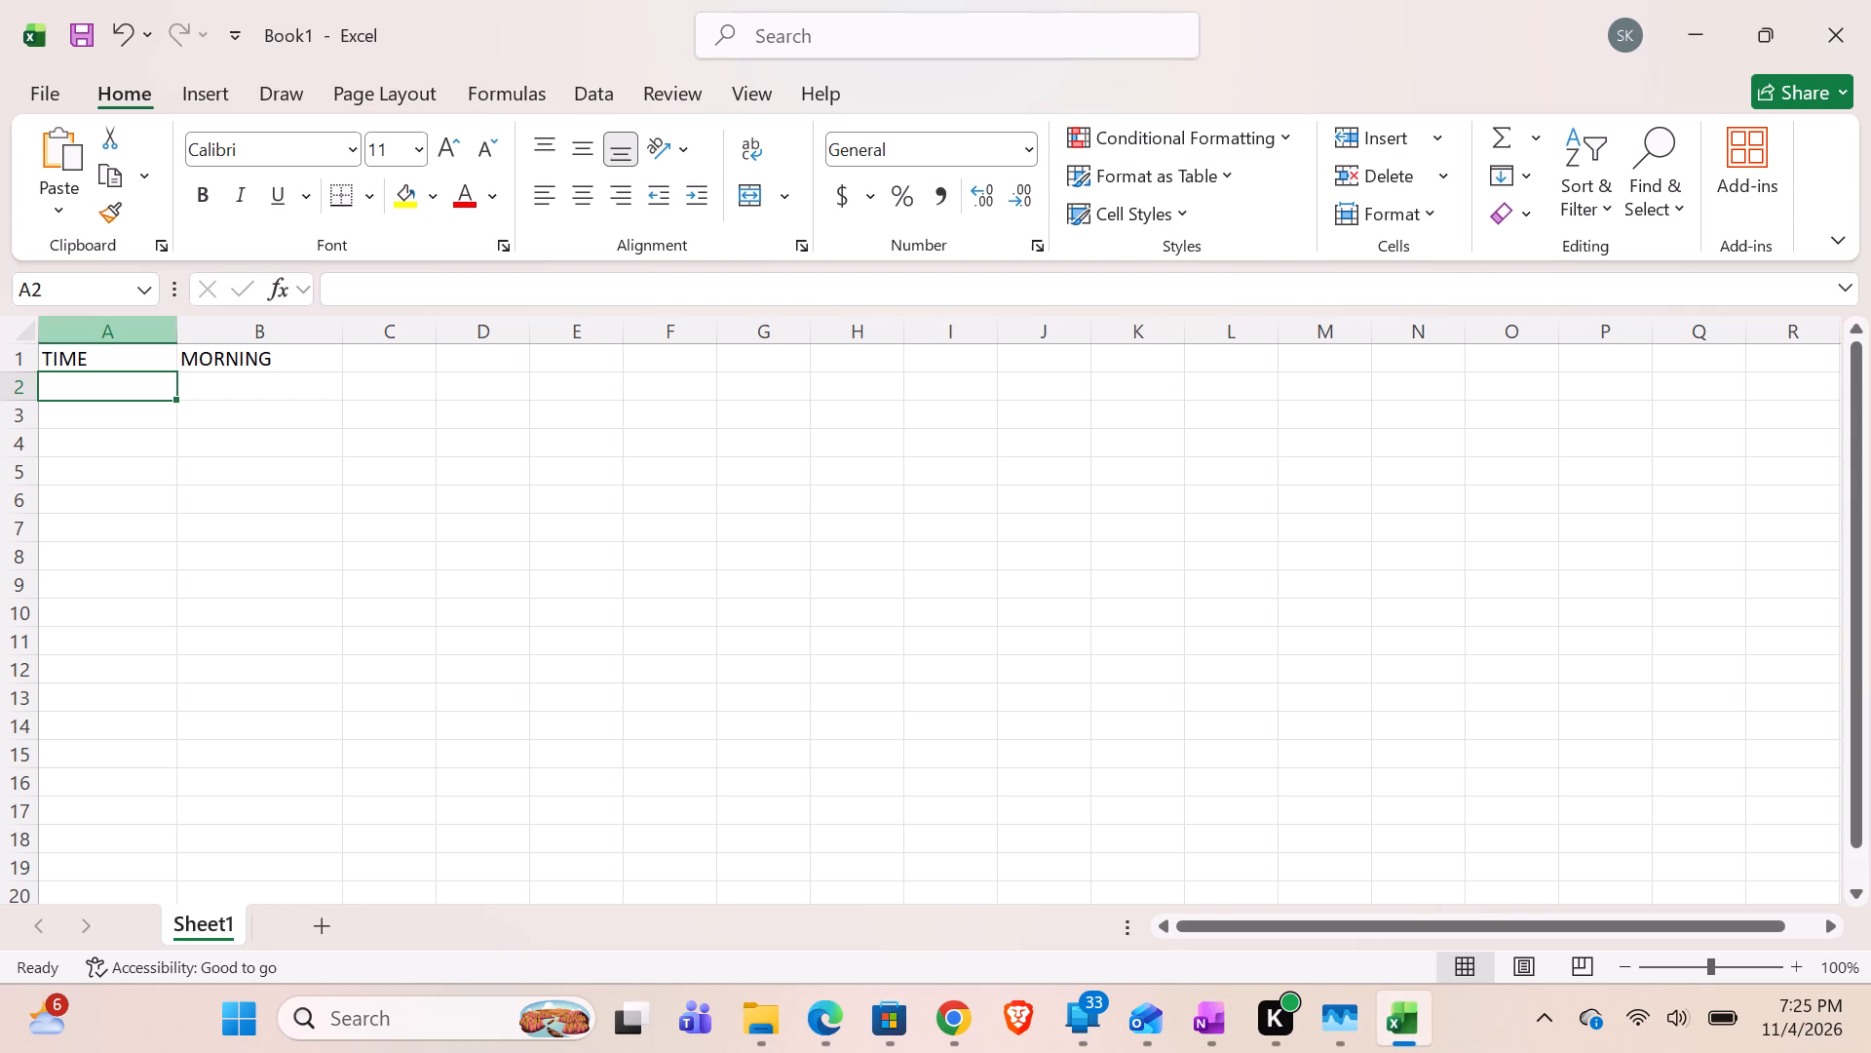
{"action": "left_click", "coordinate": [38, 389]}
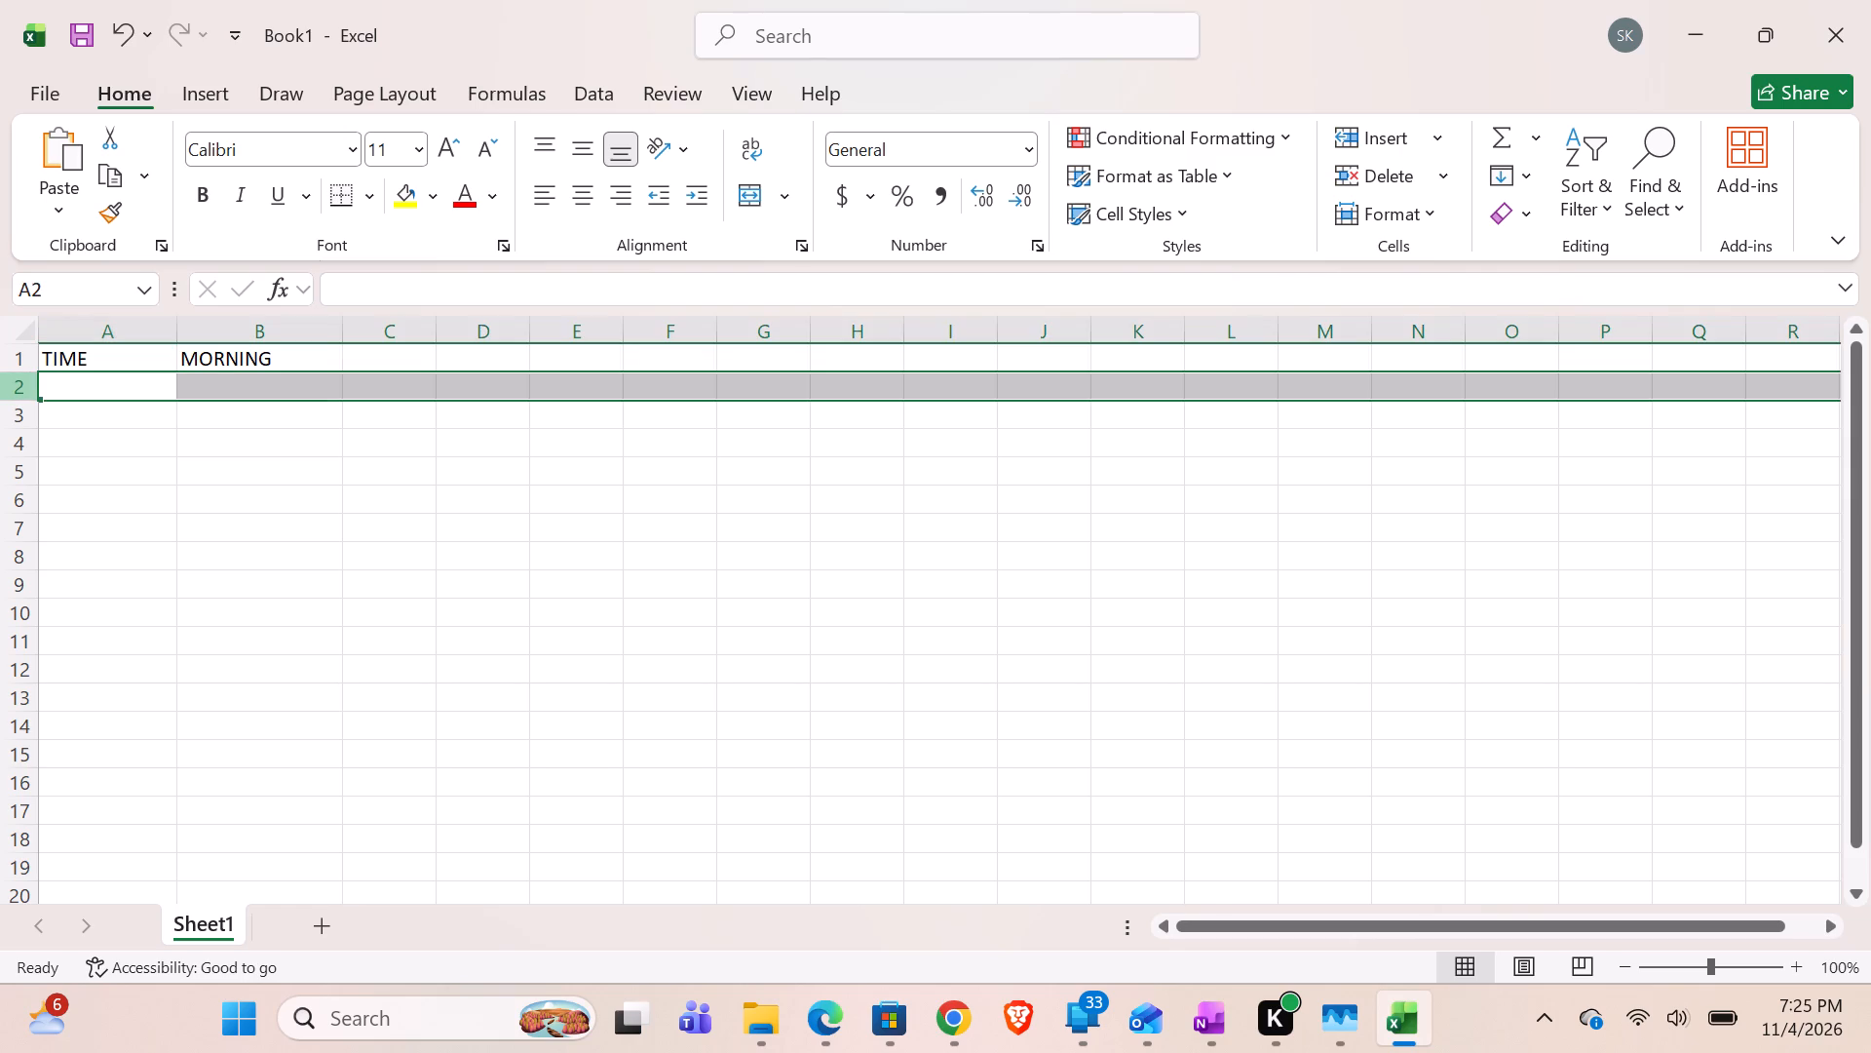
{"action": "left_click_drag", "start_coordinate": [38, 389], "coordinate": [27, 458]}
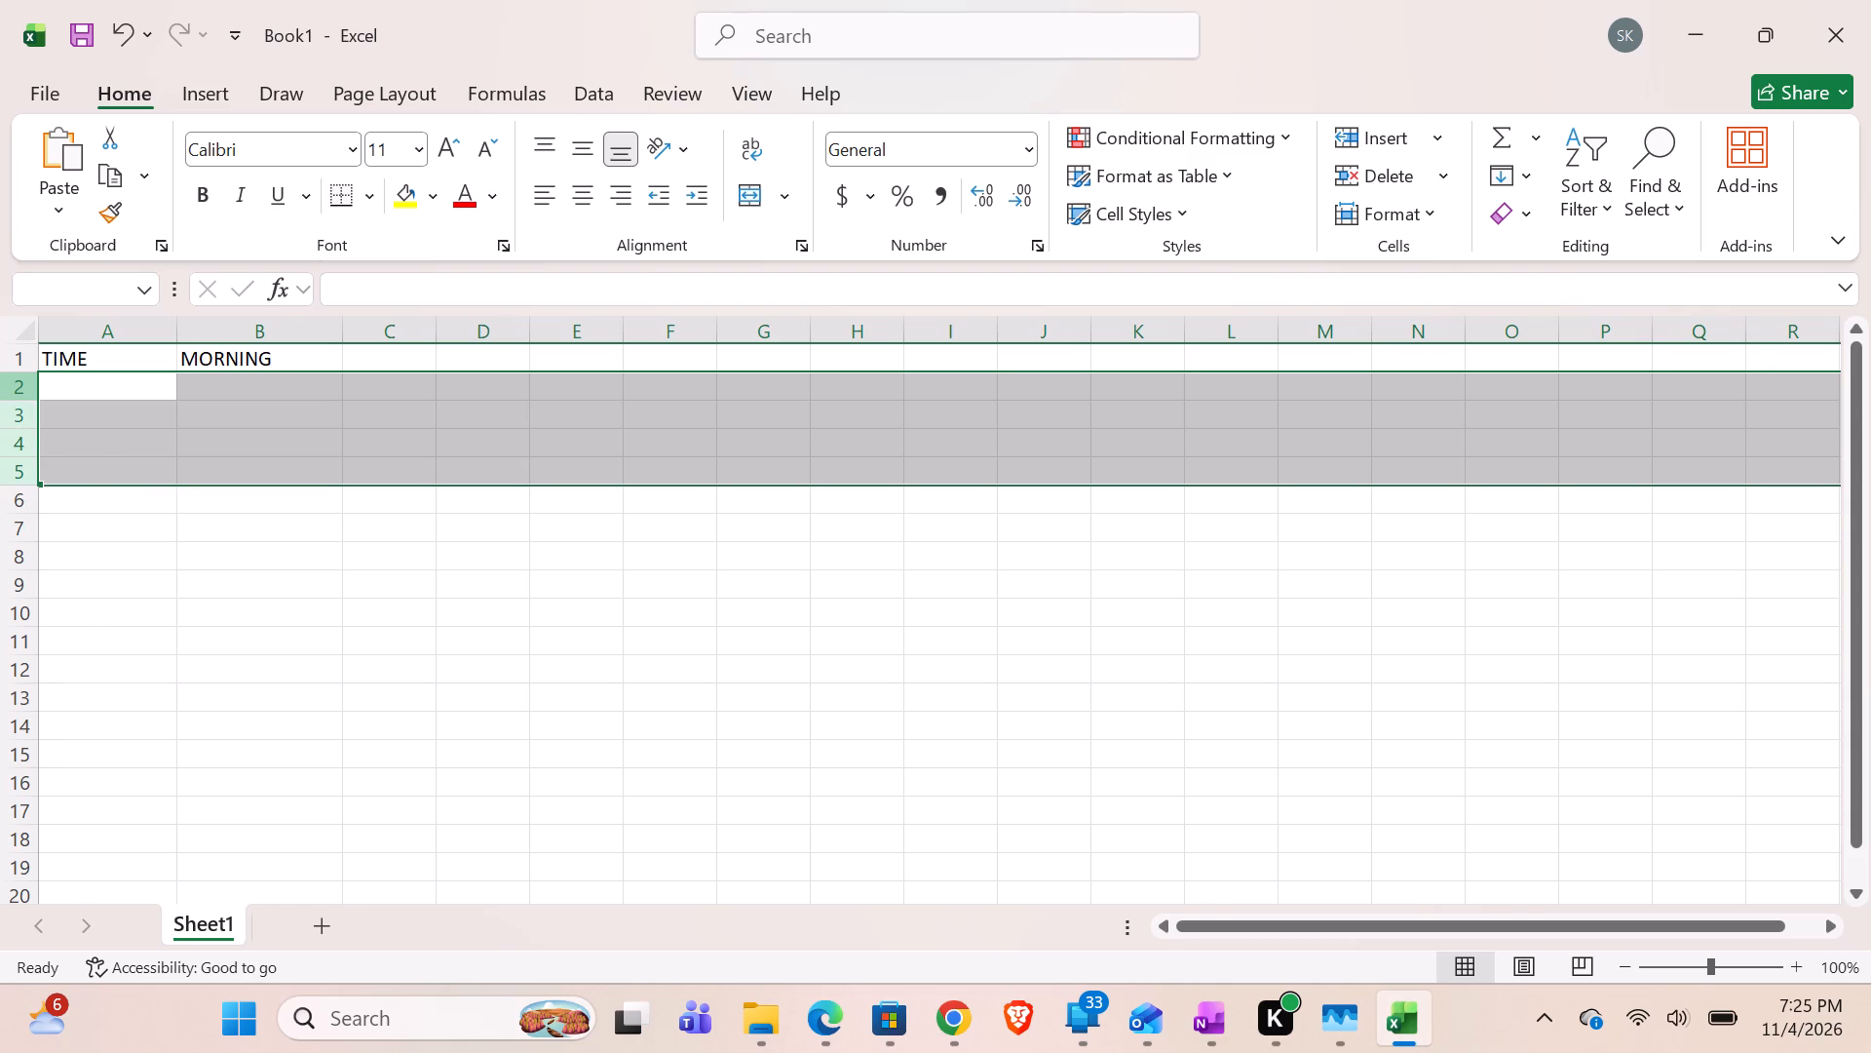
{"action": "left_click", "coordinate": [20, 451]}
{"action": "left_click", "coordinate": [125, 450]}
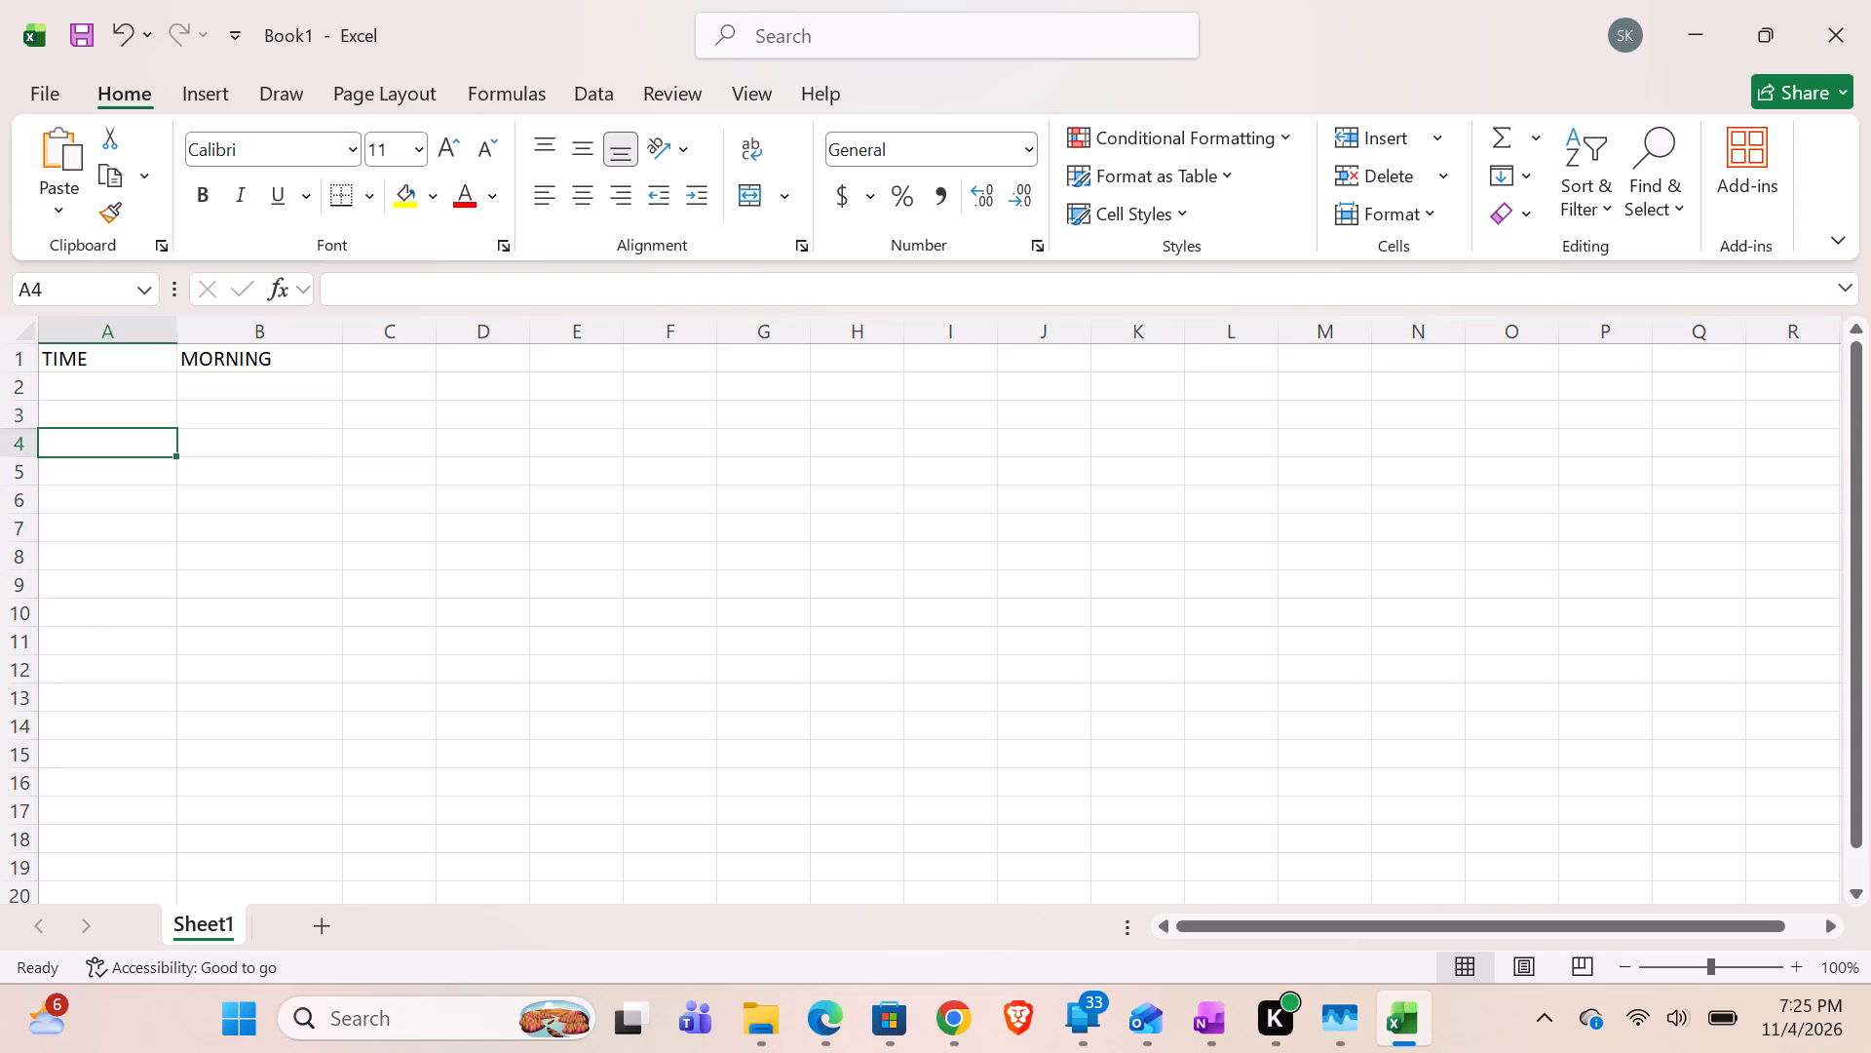
Select the entire header row 1 containing TIME and MORNING.
{"action": "left_click", "coordinate": [118, 367]}
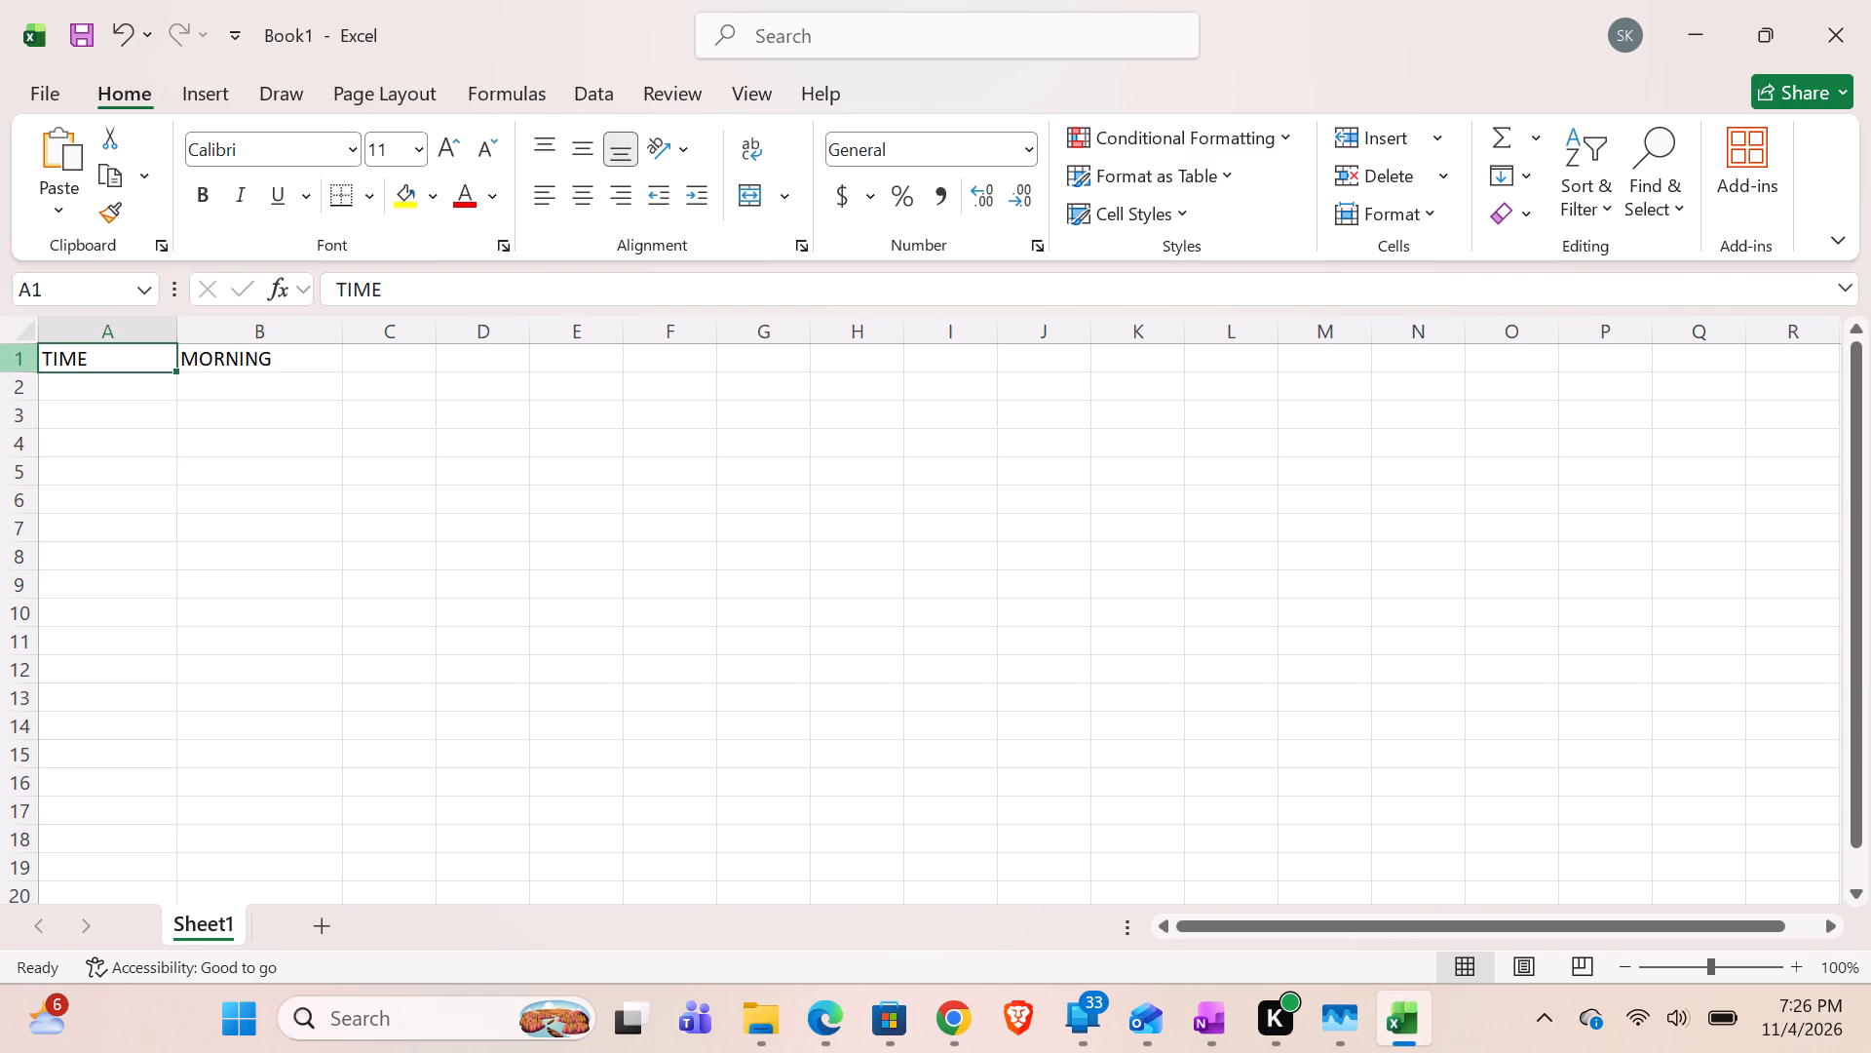
{"action": "left_click", "coordinate": [37, 360]}
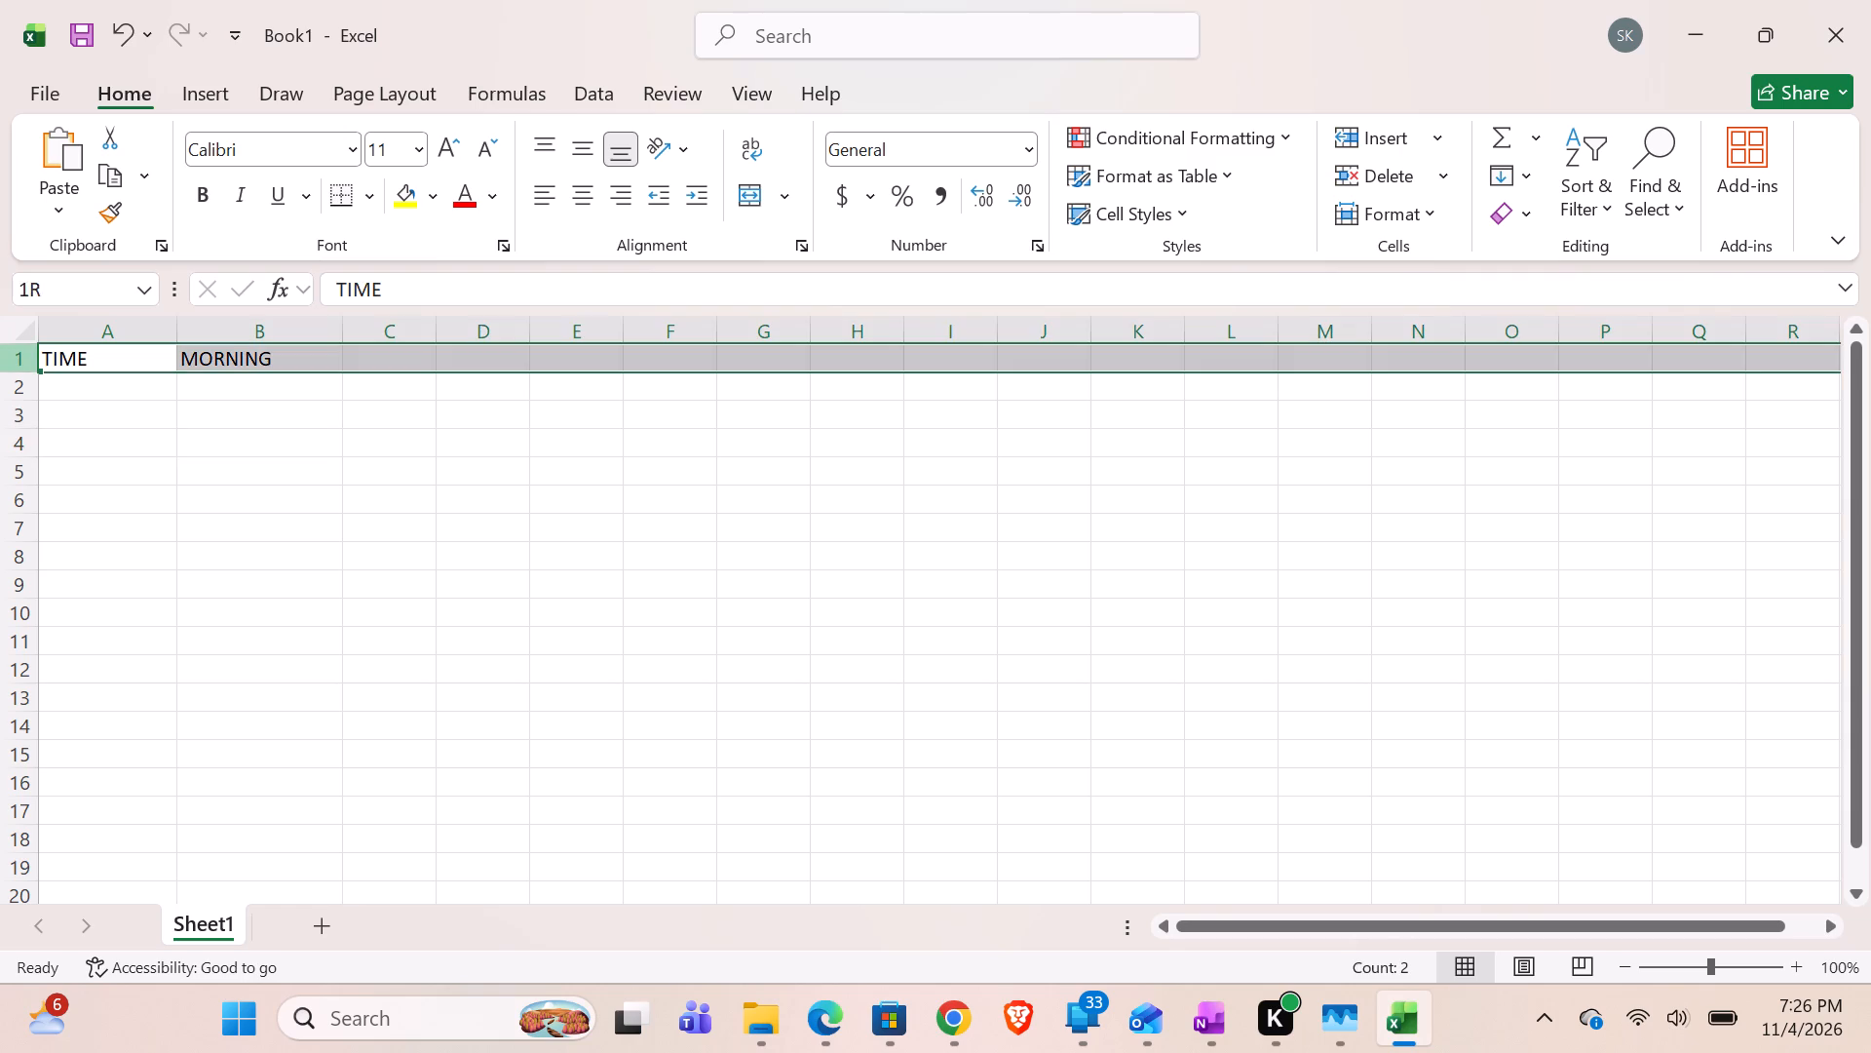
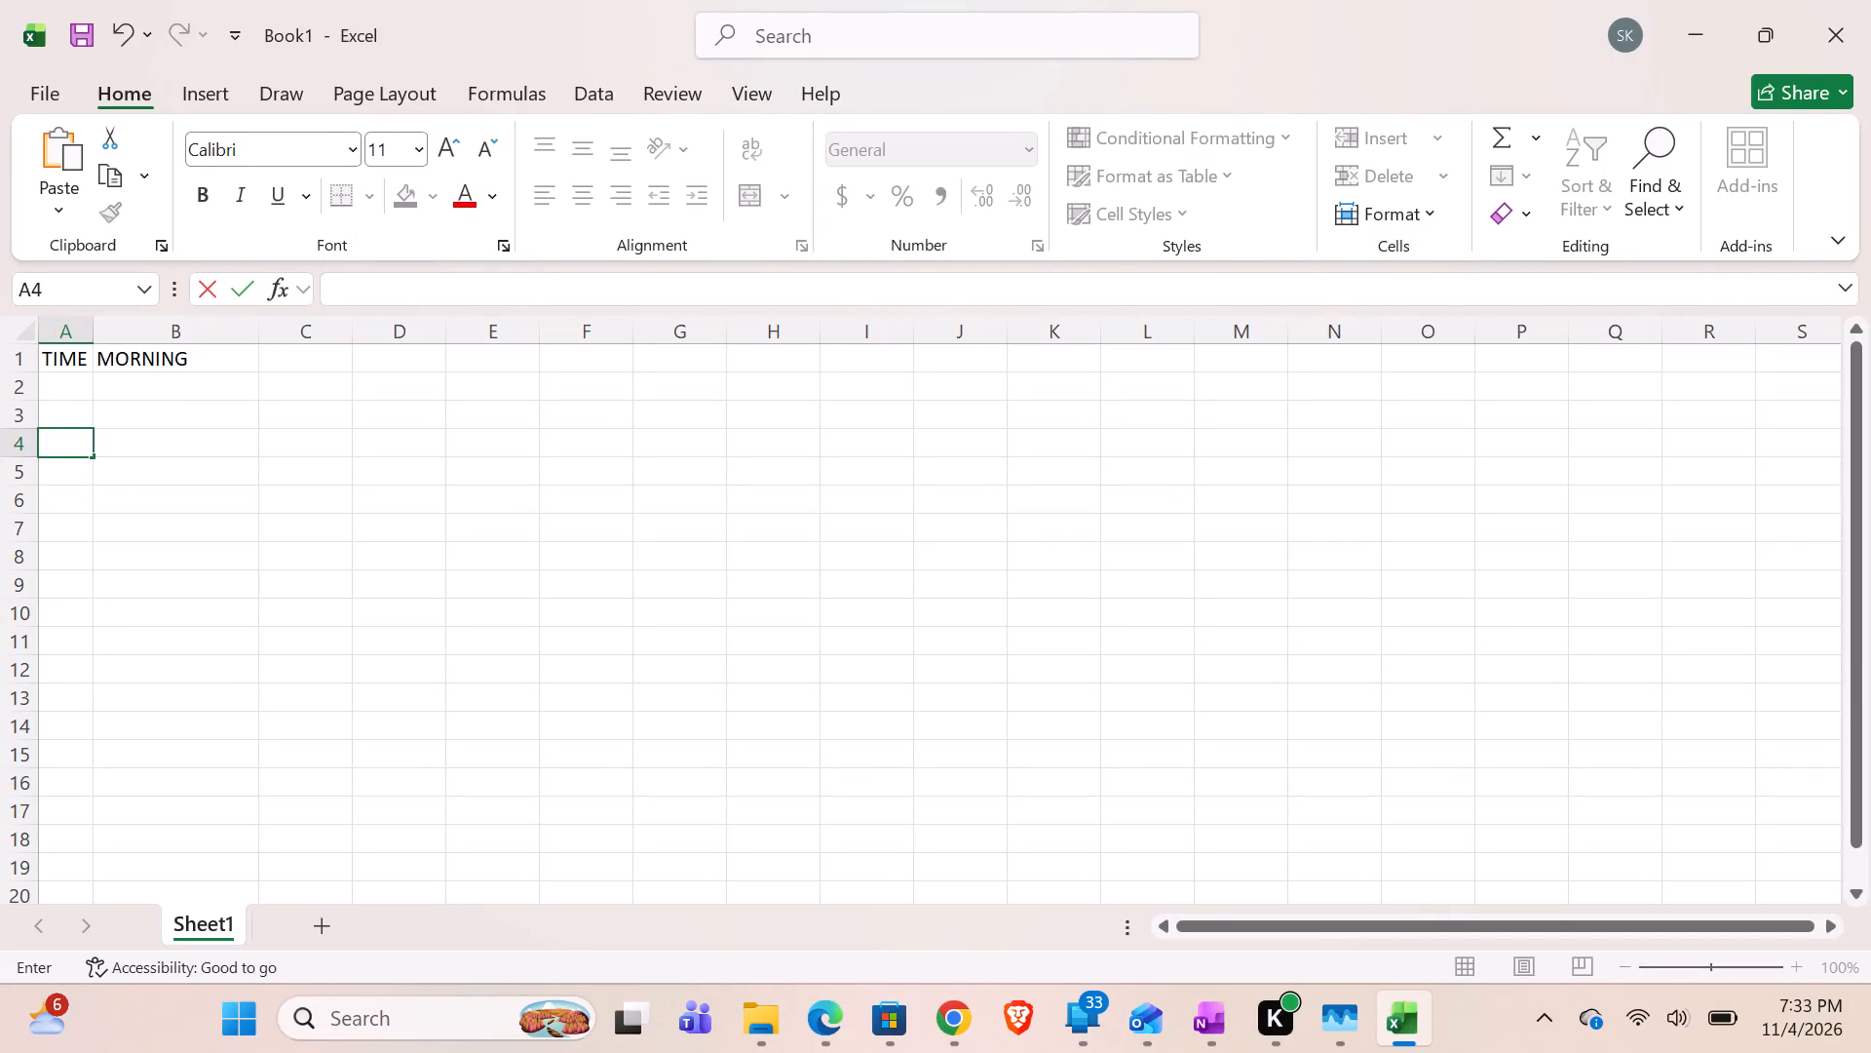
Clear the MORNING header from cell B1 and the TIME header from cell A1.
{"action": "left_click", "coordinate": [219, 361]}
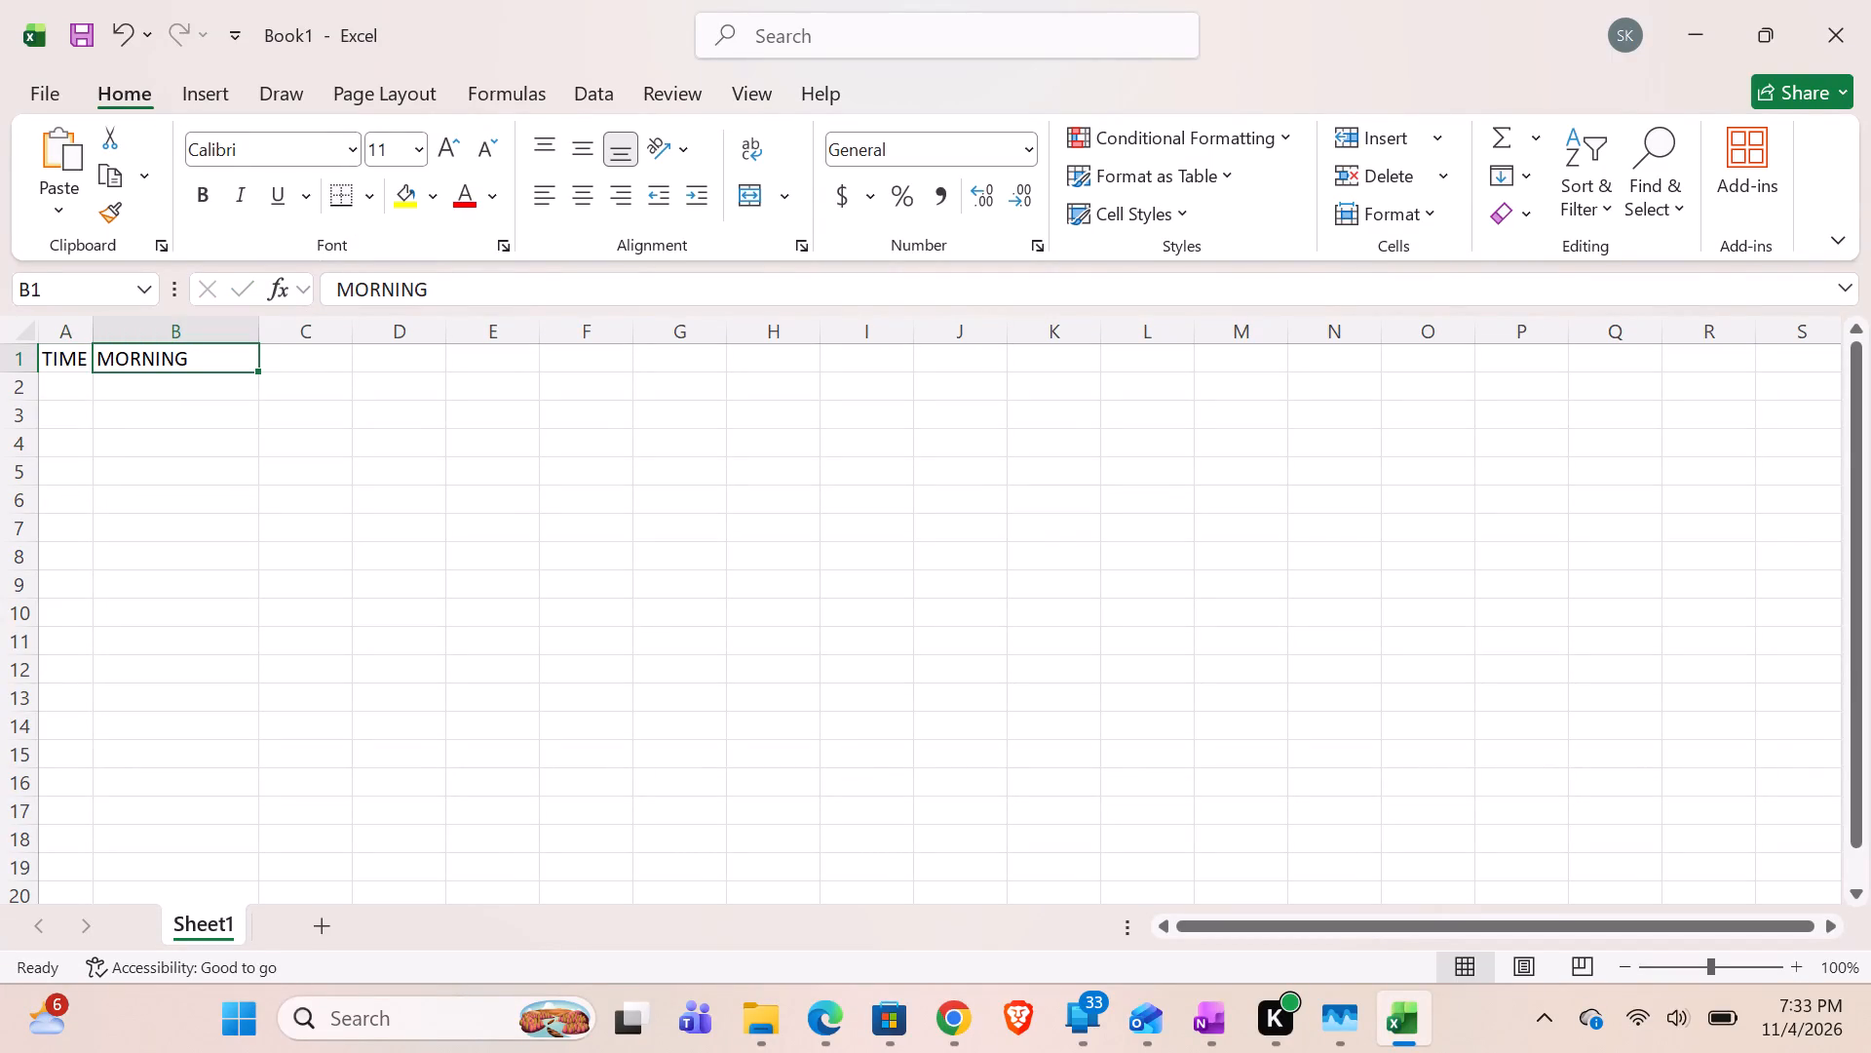
{"action": "key", "text": "BackSpace"}
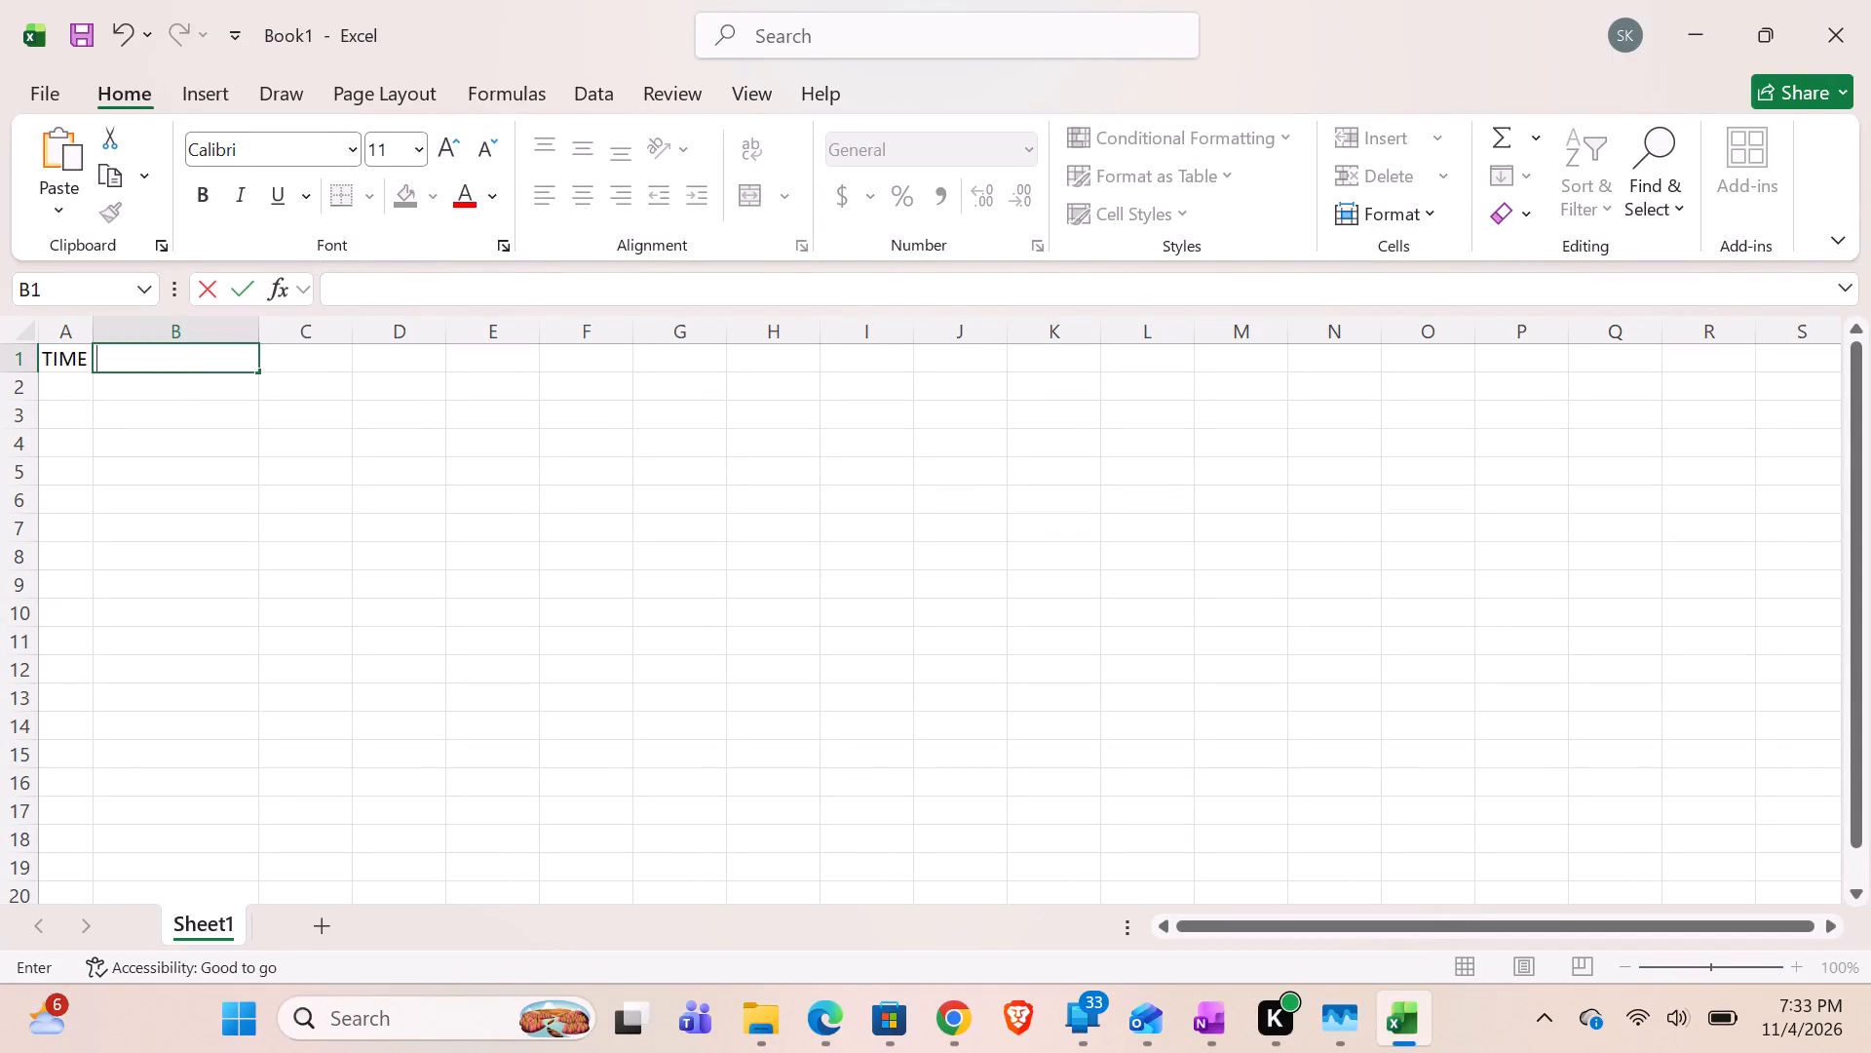
{"action": "left_click", "coordinate": [84, 364]}
{"action": "key", "text": "BackSpace"}
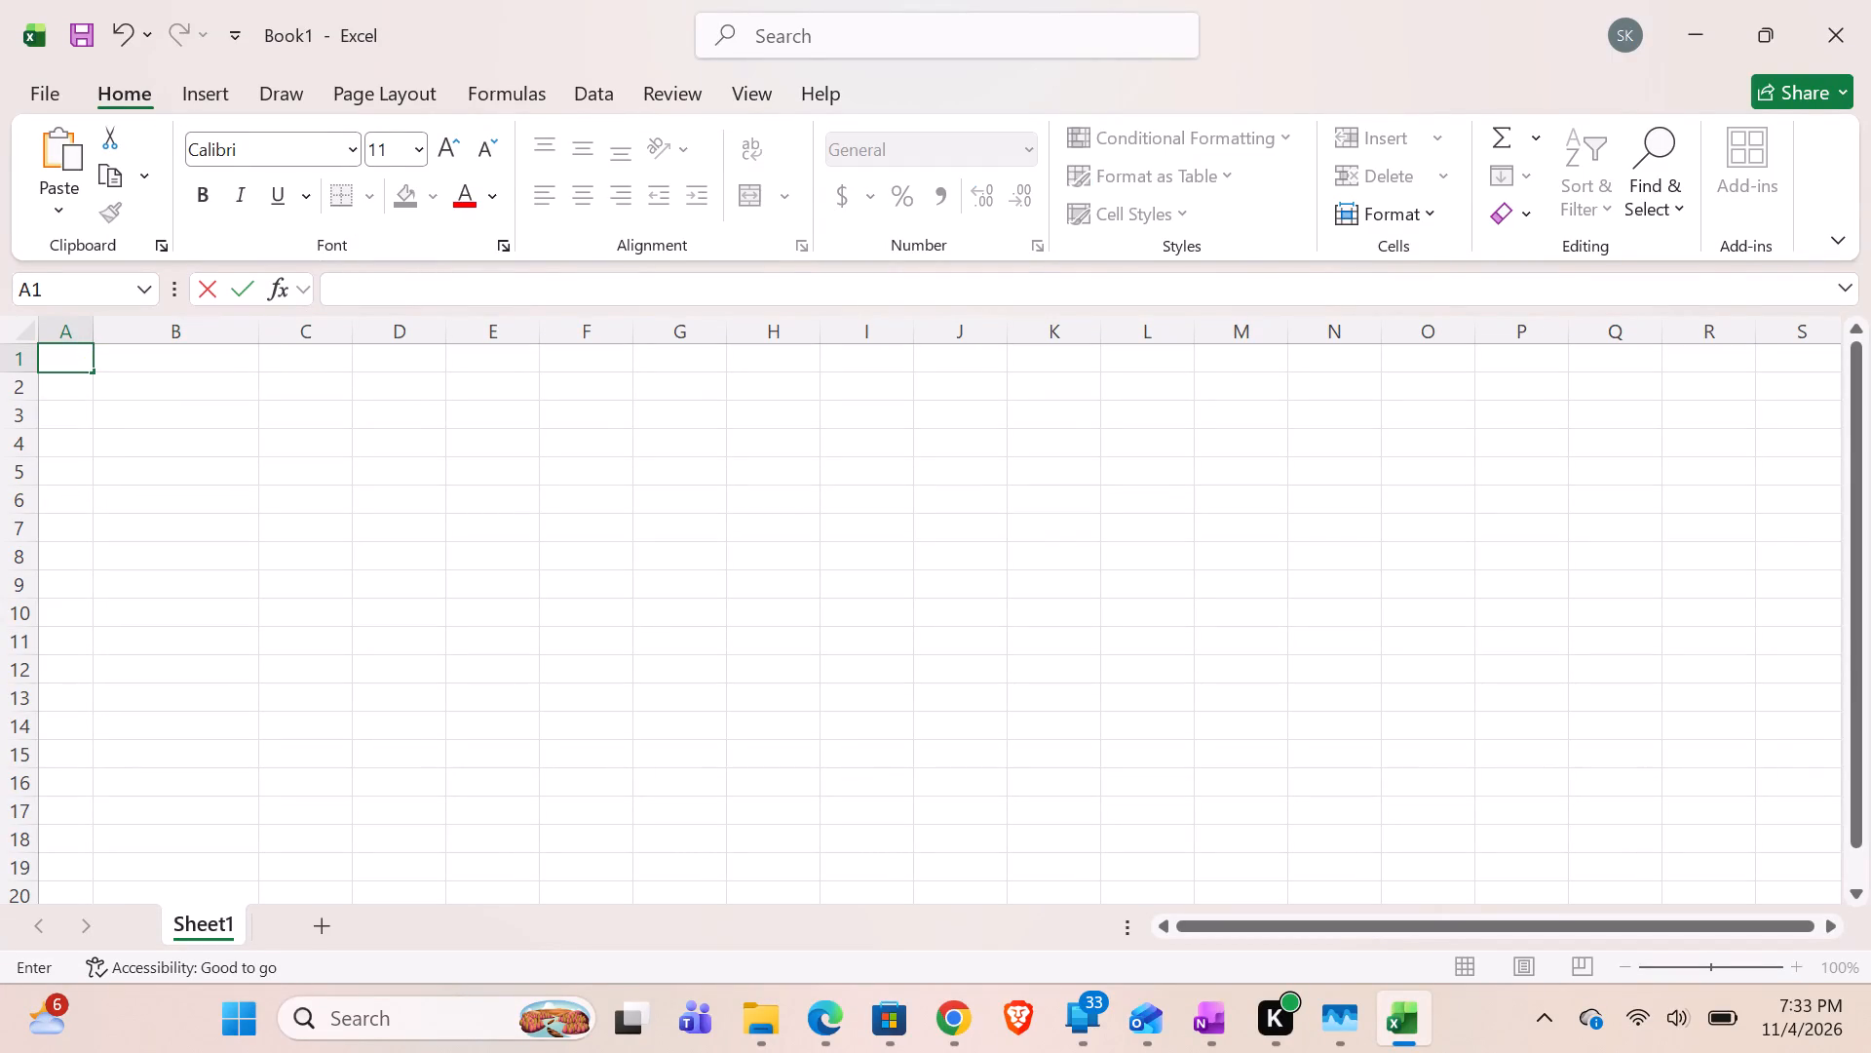
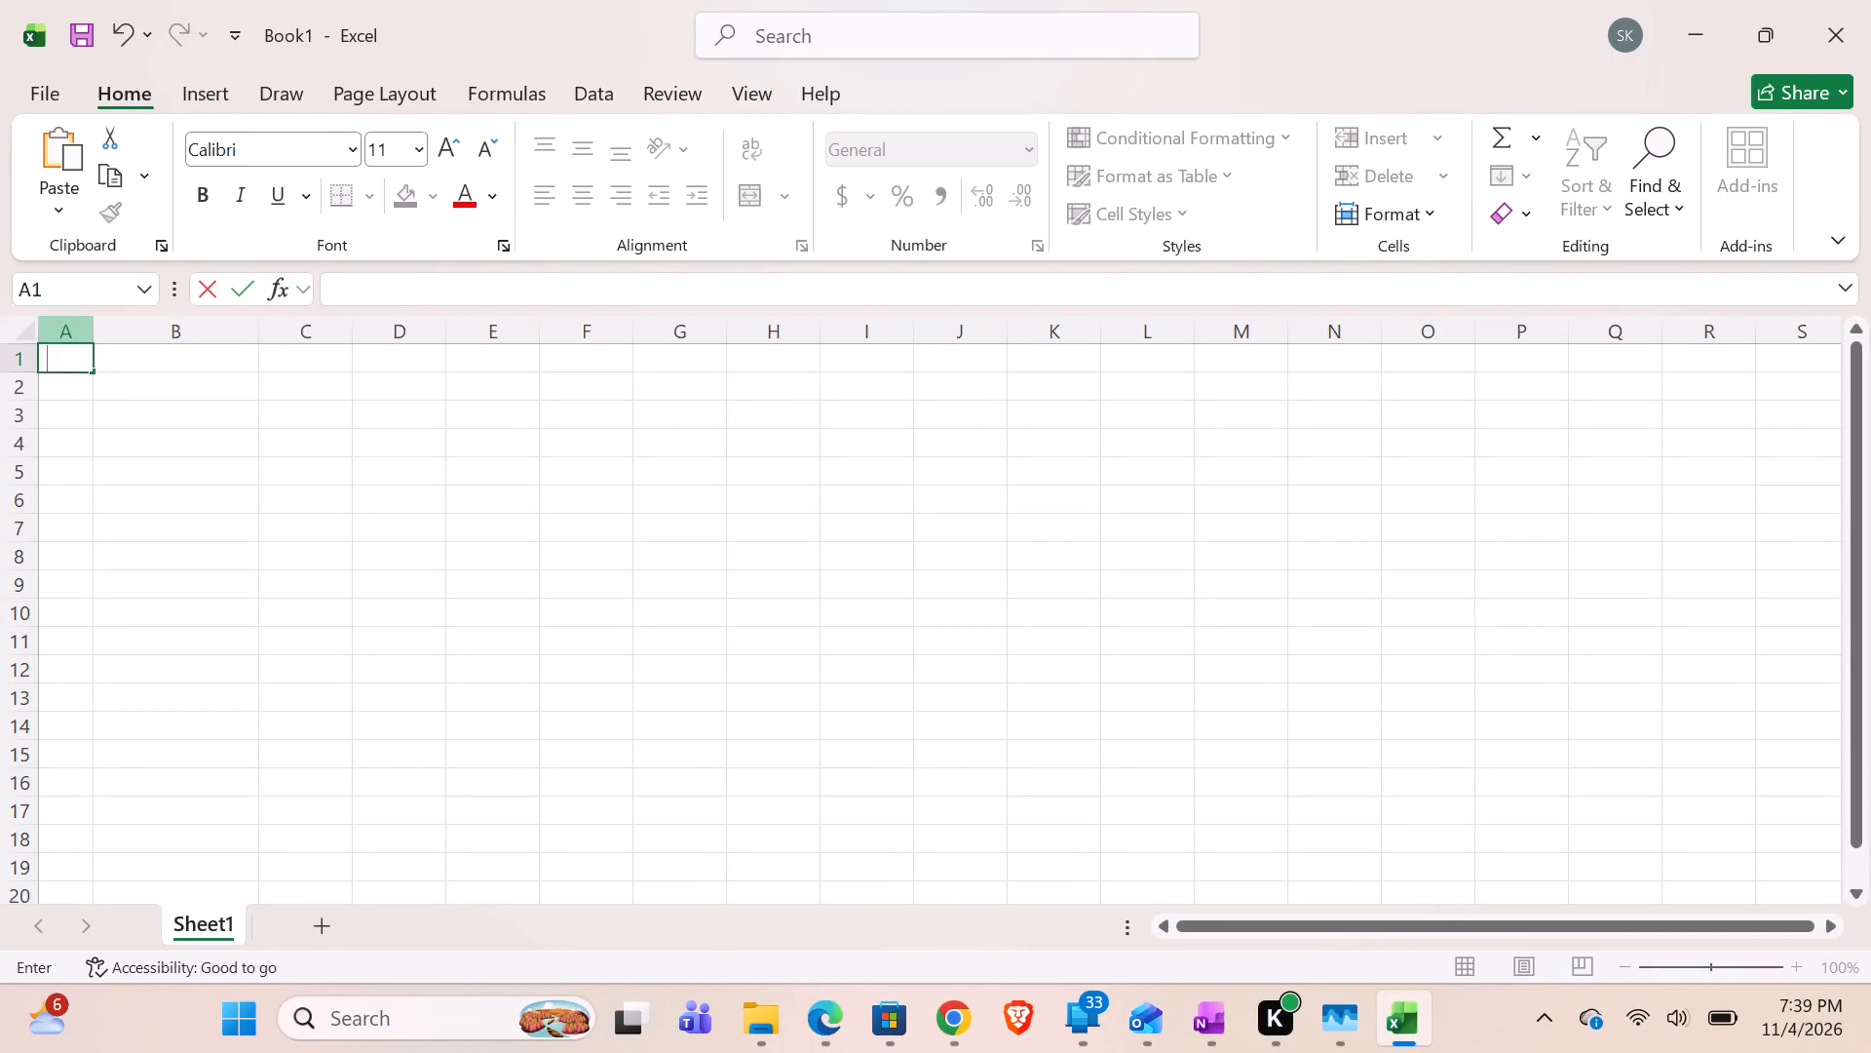
Widen column A and enter the header PURCHASE DATE in cell A1.
{"action": "left_click", "coordinate": [172, 430]}
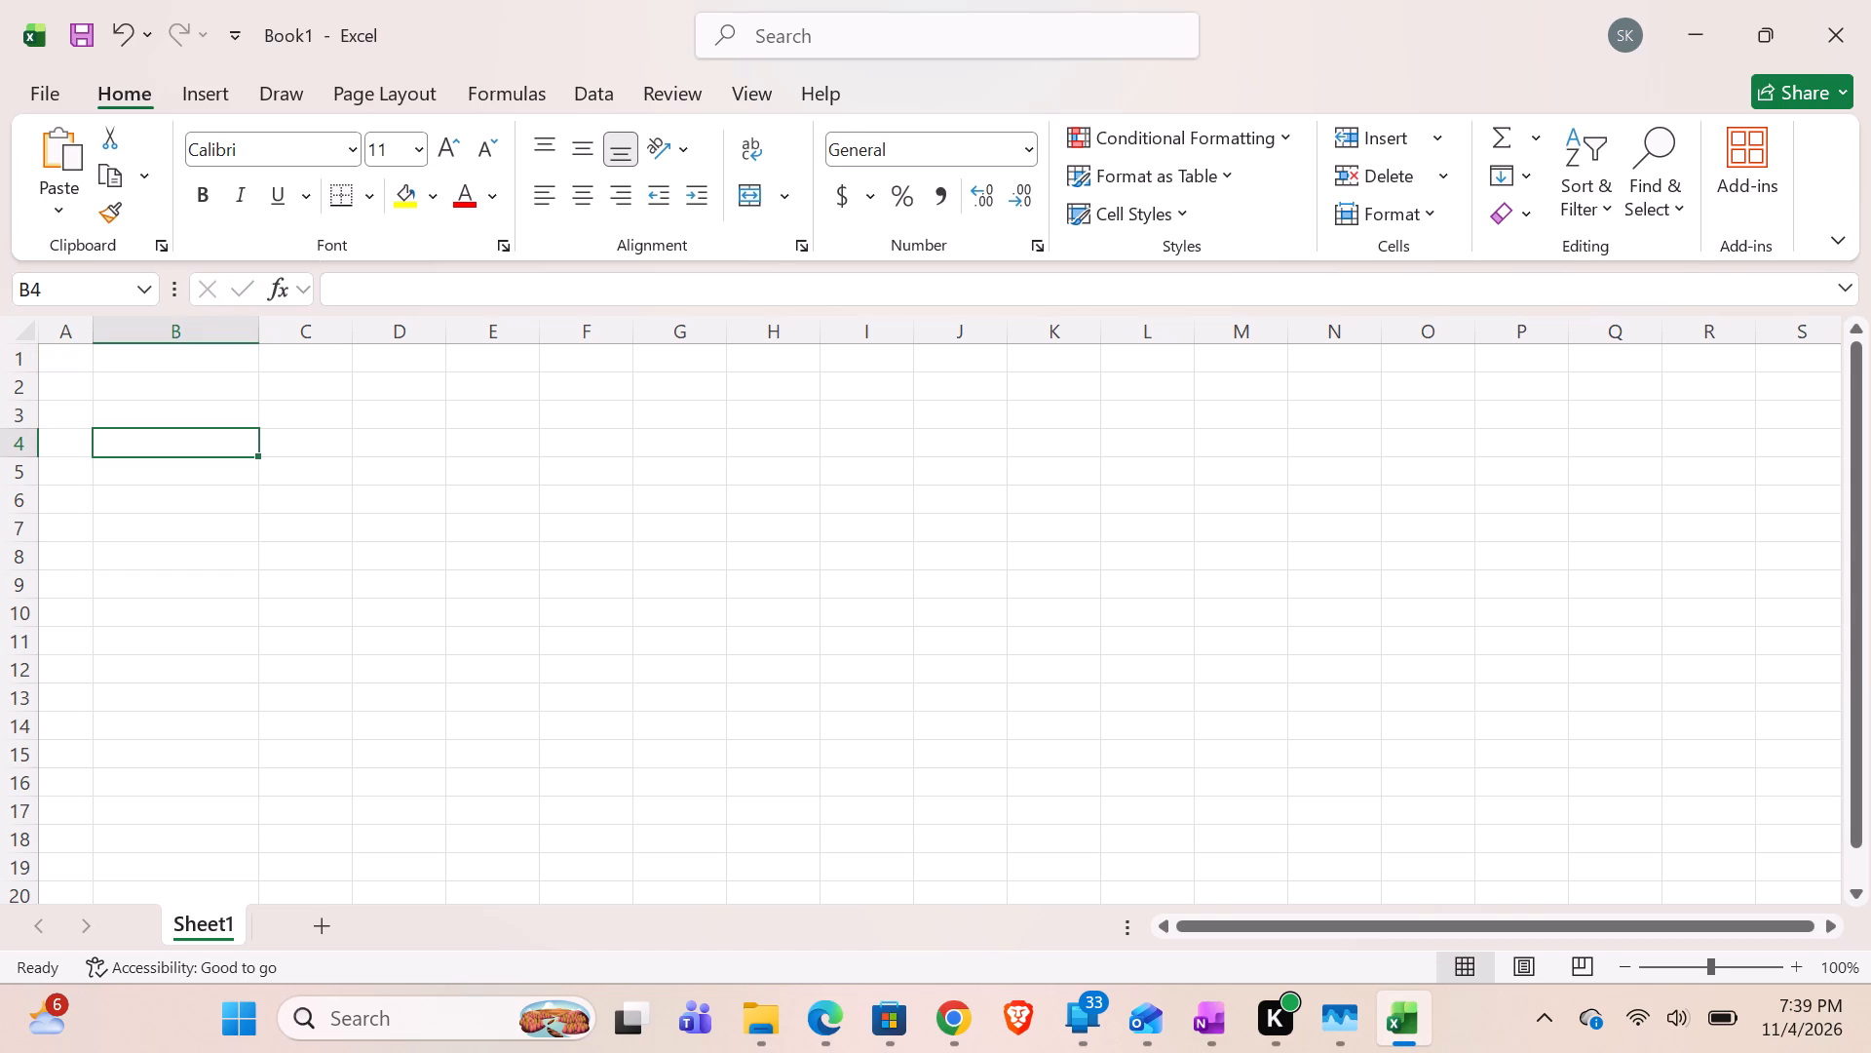
{"action": "left_click_drag", "start_coordinate": [95, 336], "coordinate": [118, 336]}
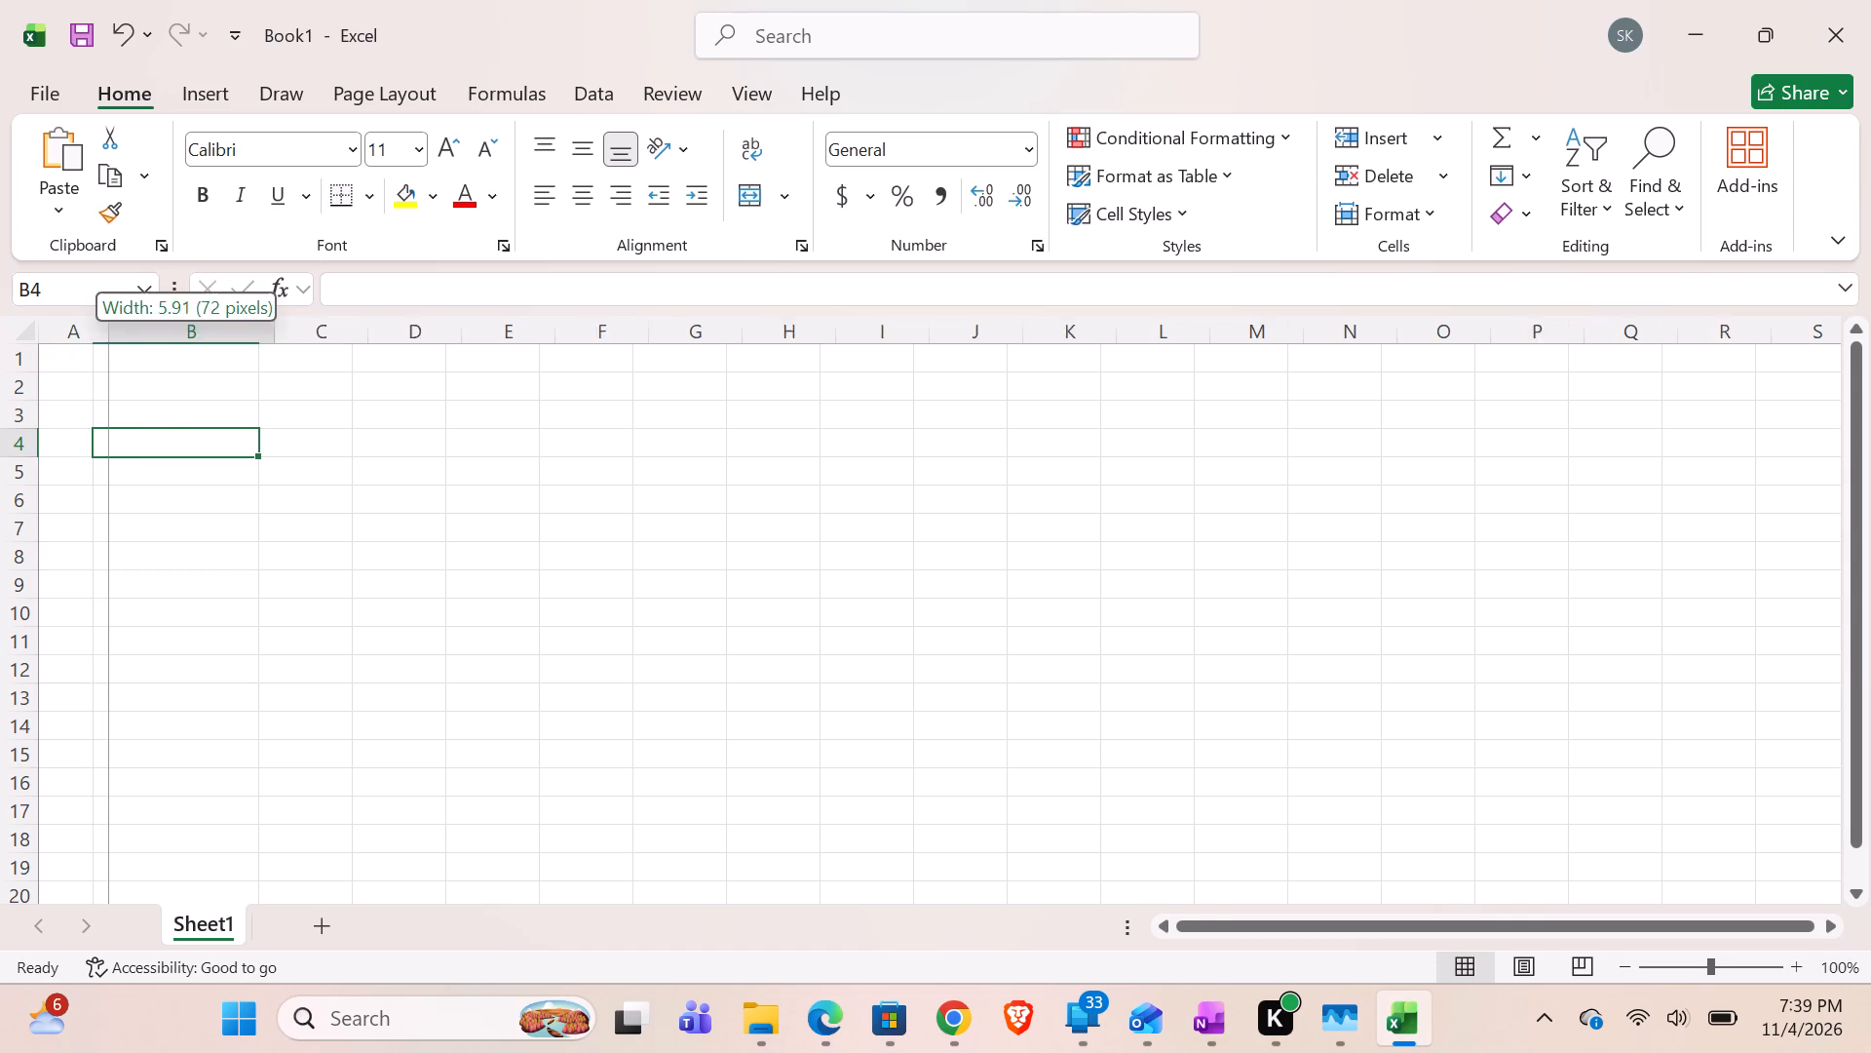
{"action": "left_click_drag", "start_coordinate": [118, 336], "coordinate": [236, 353]}
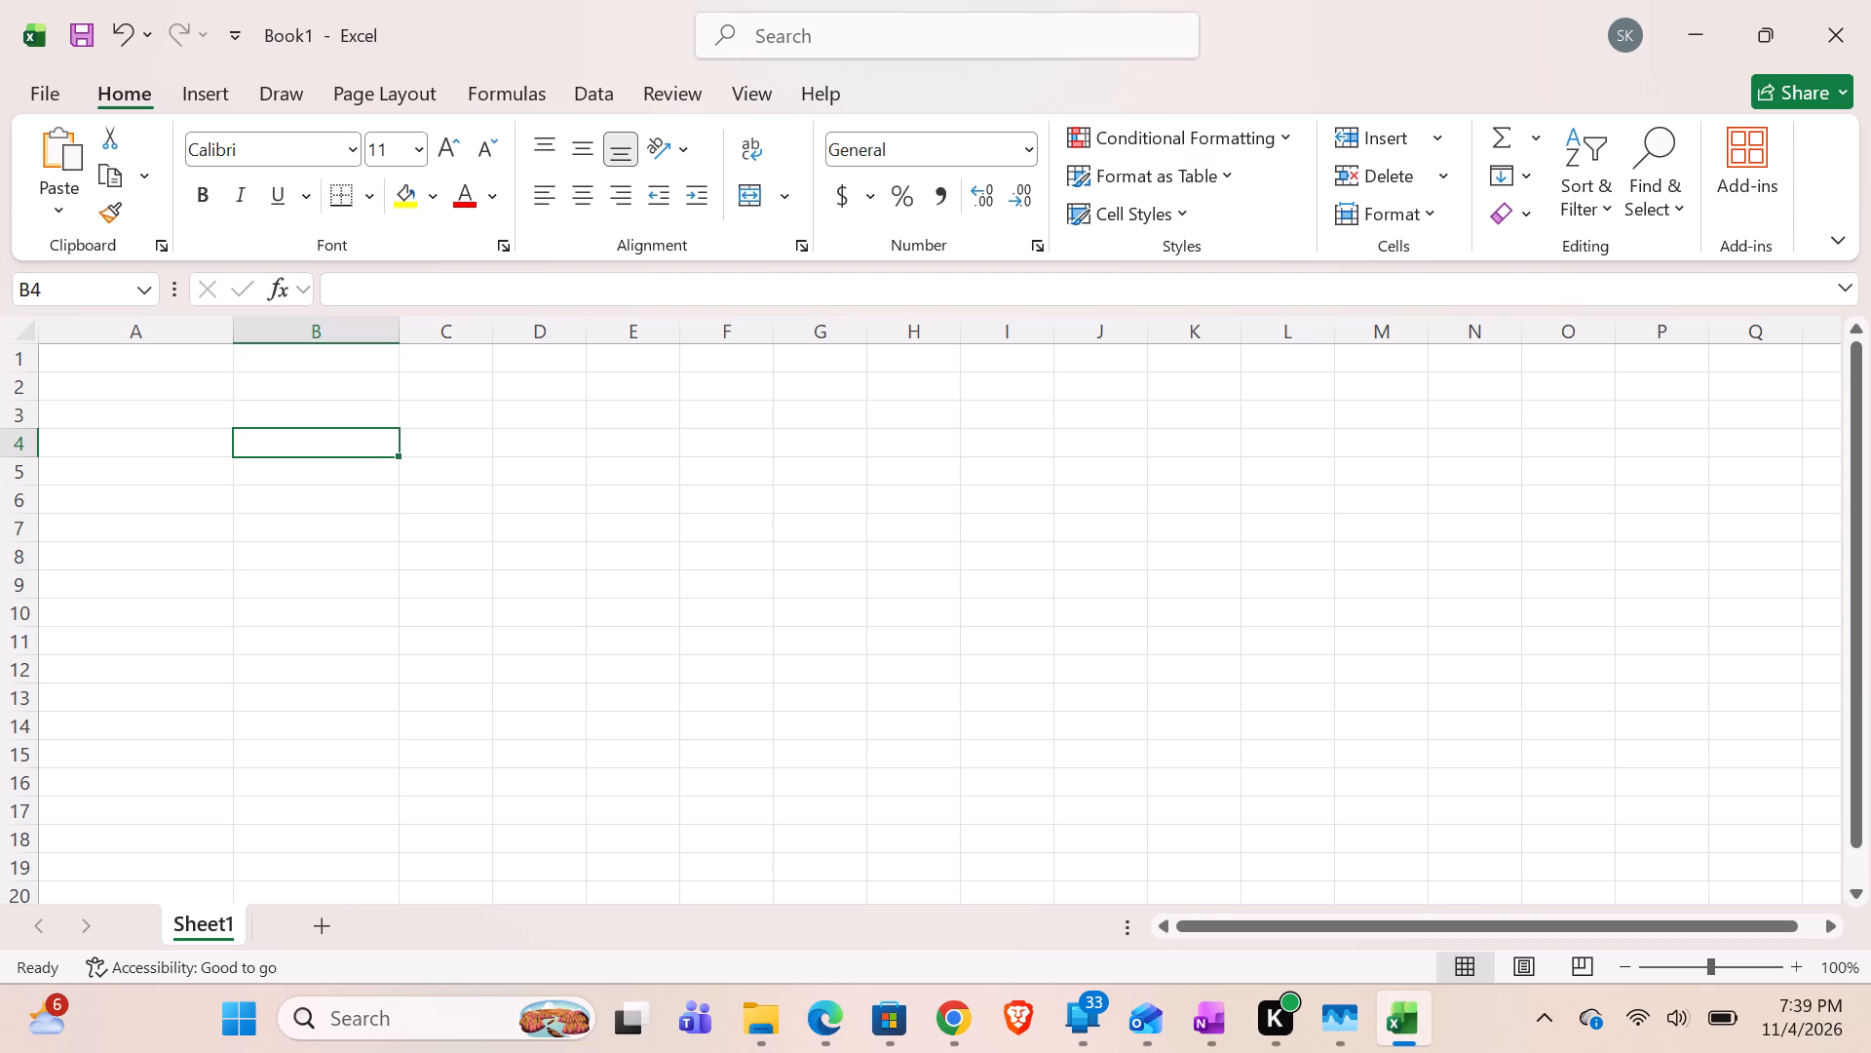
{"action": "left_click", "coordinate": [102, 358]}
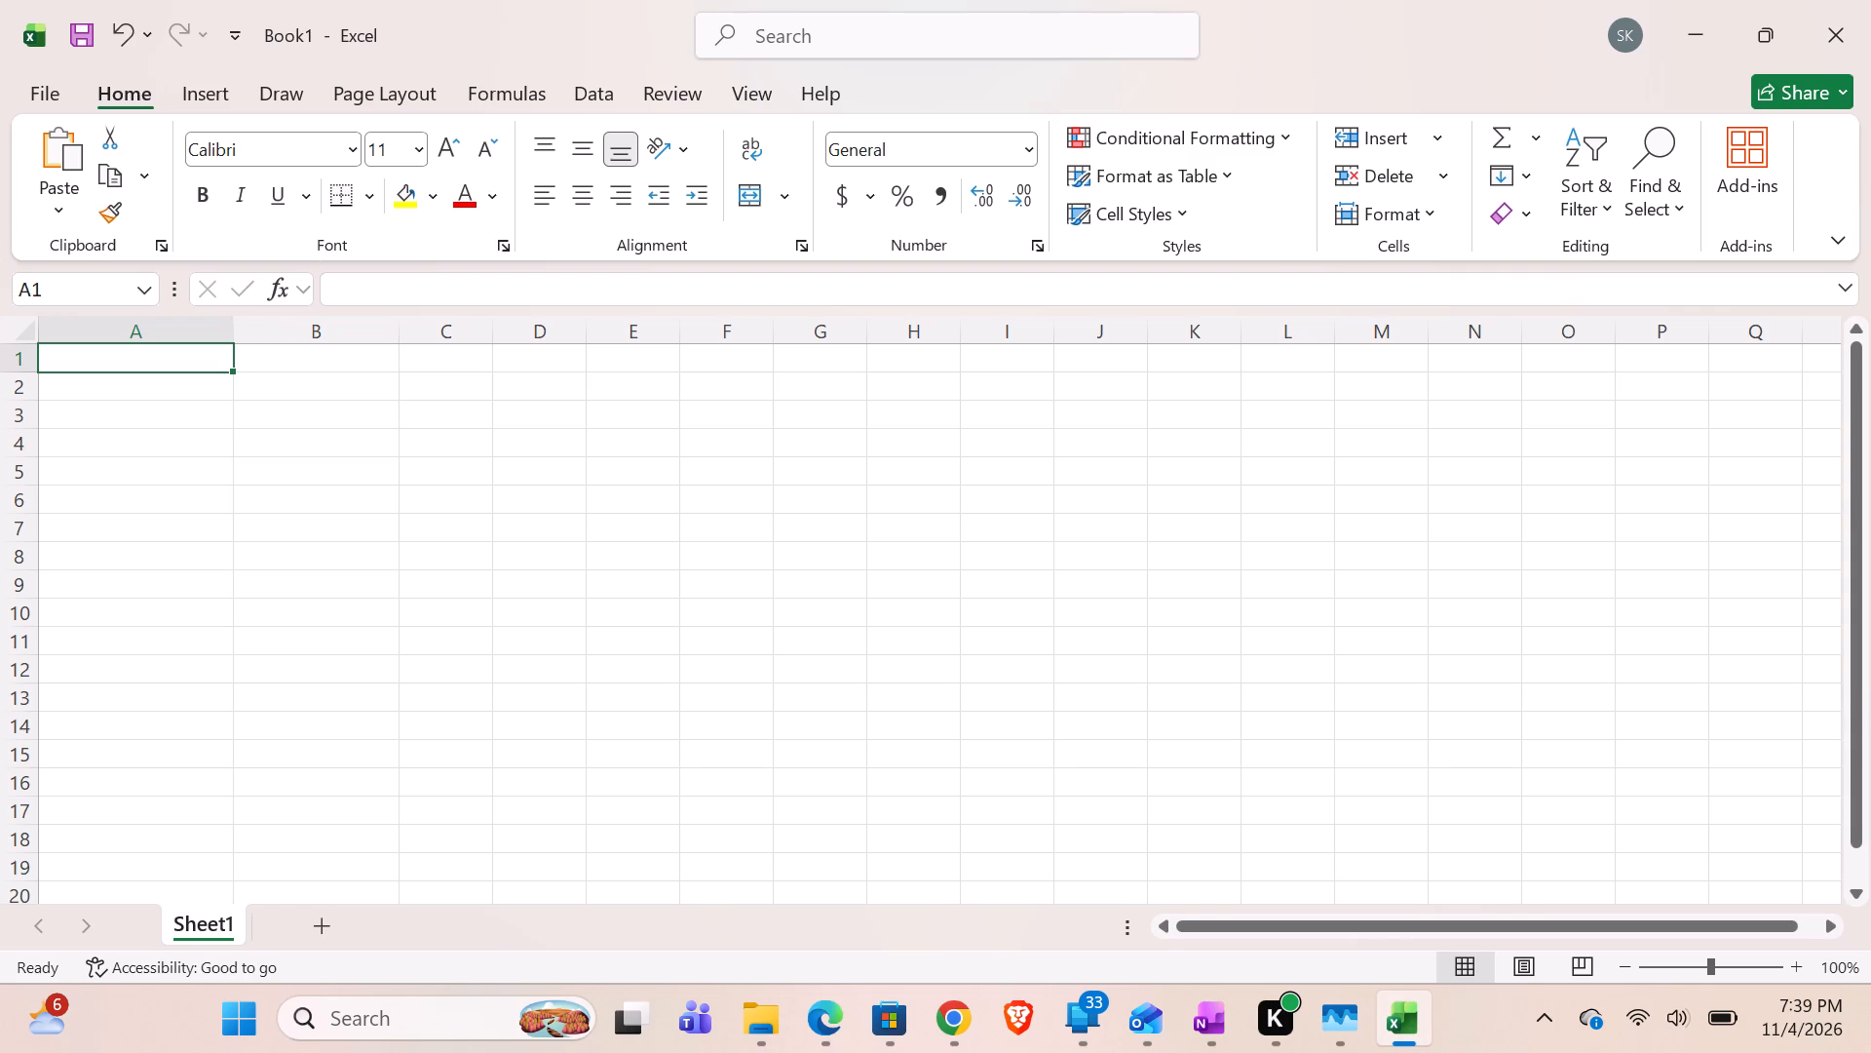
{"action": "type", "text": "PURCHASW"}
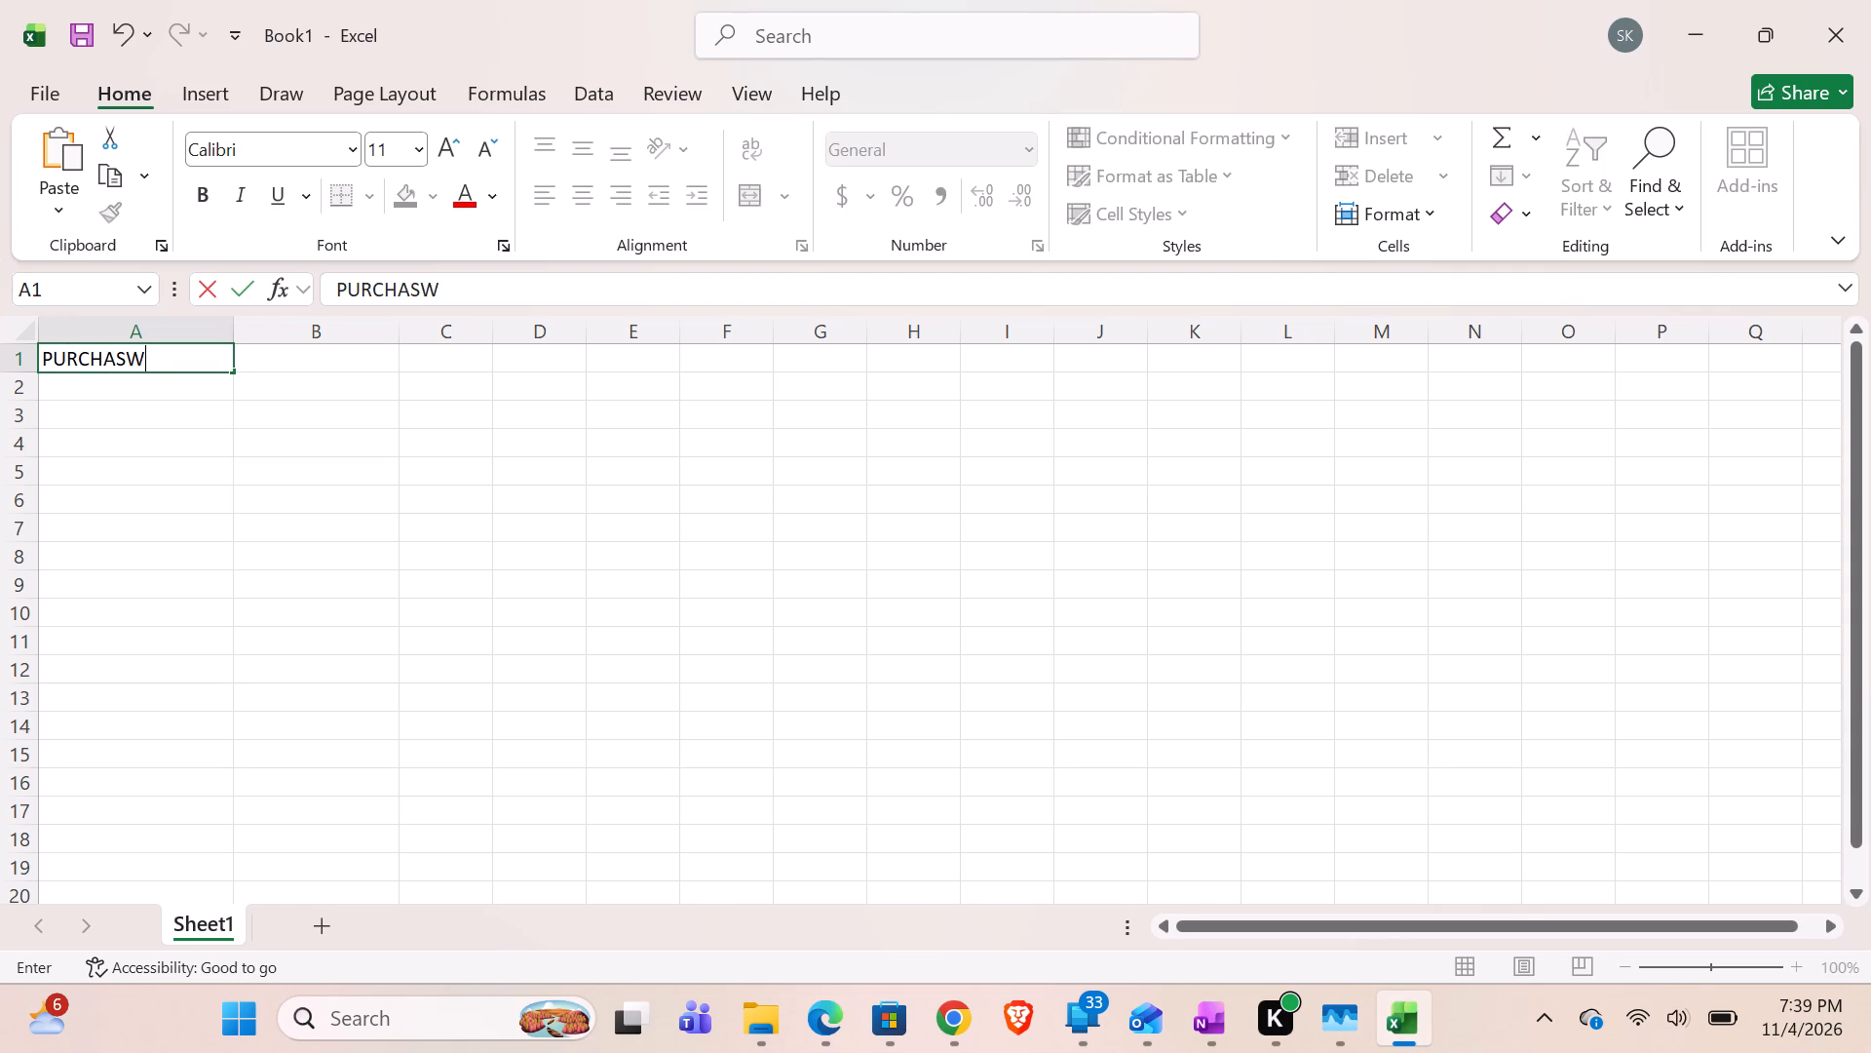
{"action": "key", "text": "BackSpace"}
{"action": "type", "text": "E"}
{"action": "key", "text": "space"}
{"action": "type", "text": "DATE"}
Enter the header SUPPLIER CODE in cell B1.
{"action": "left_click", "coordinate": [272, 361]}
{"action": "type", "text": "SUPPLIR"}
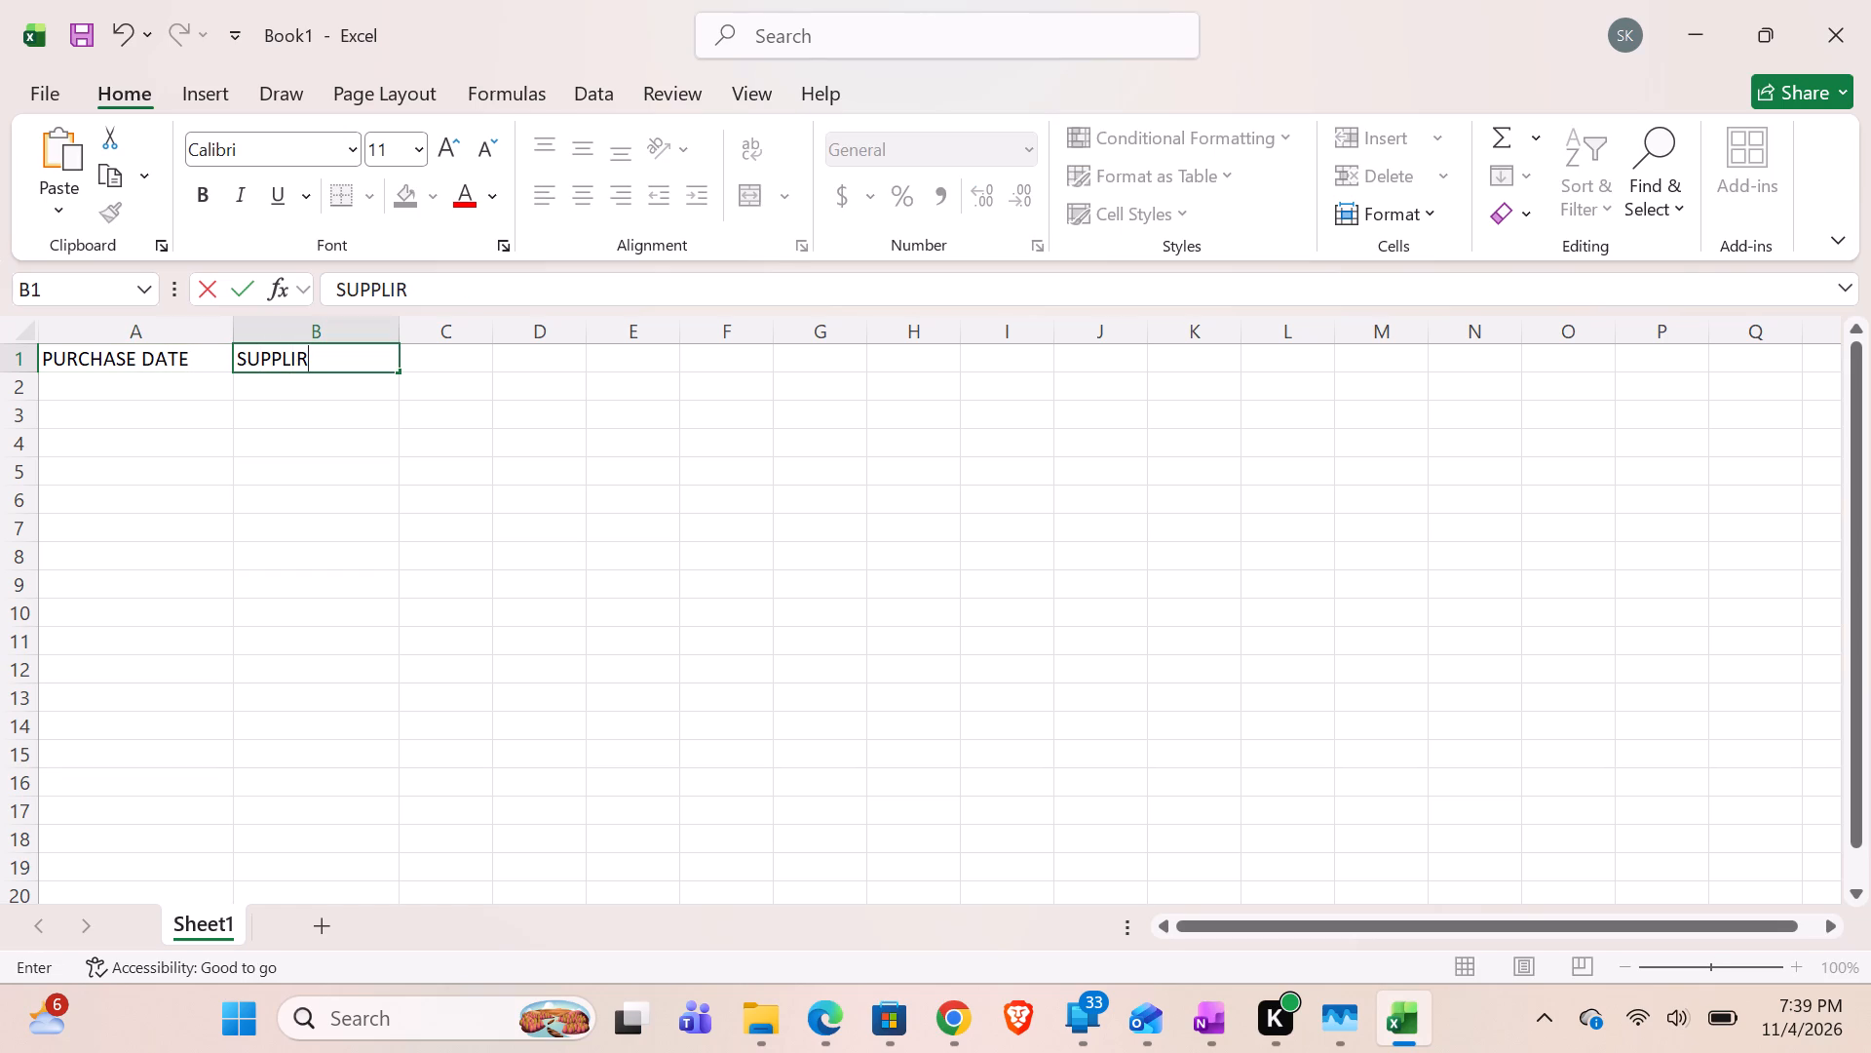
{"action": "key", "text": "BackSpace"}
{"action": "type", "text": "ER"}
{"action": "key", "text": "space"}
{"action": "type", "text": "CO"}
{"action": "type", "text": "DE"}
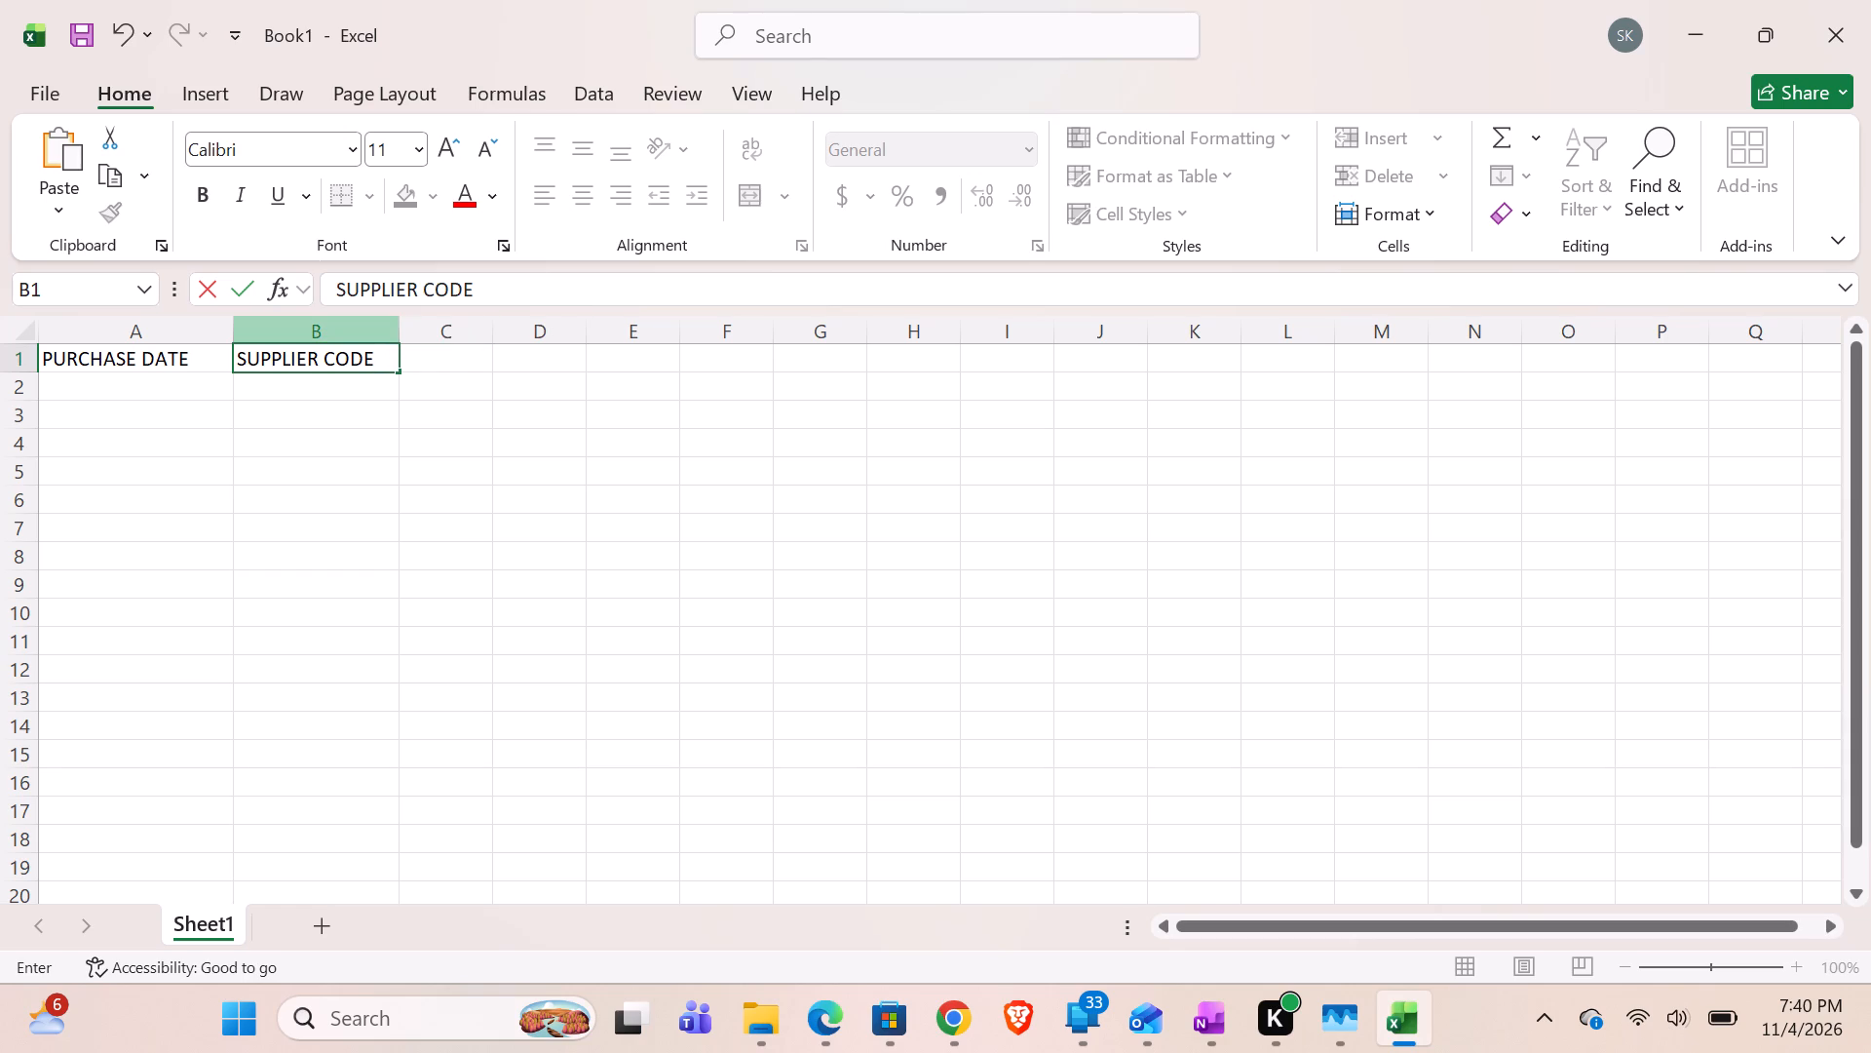
{"action": "left_click", "coordinate": [348, 475]}
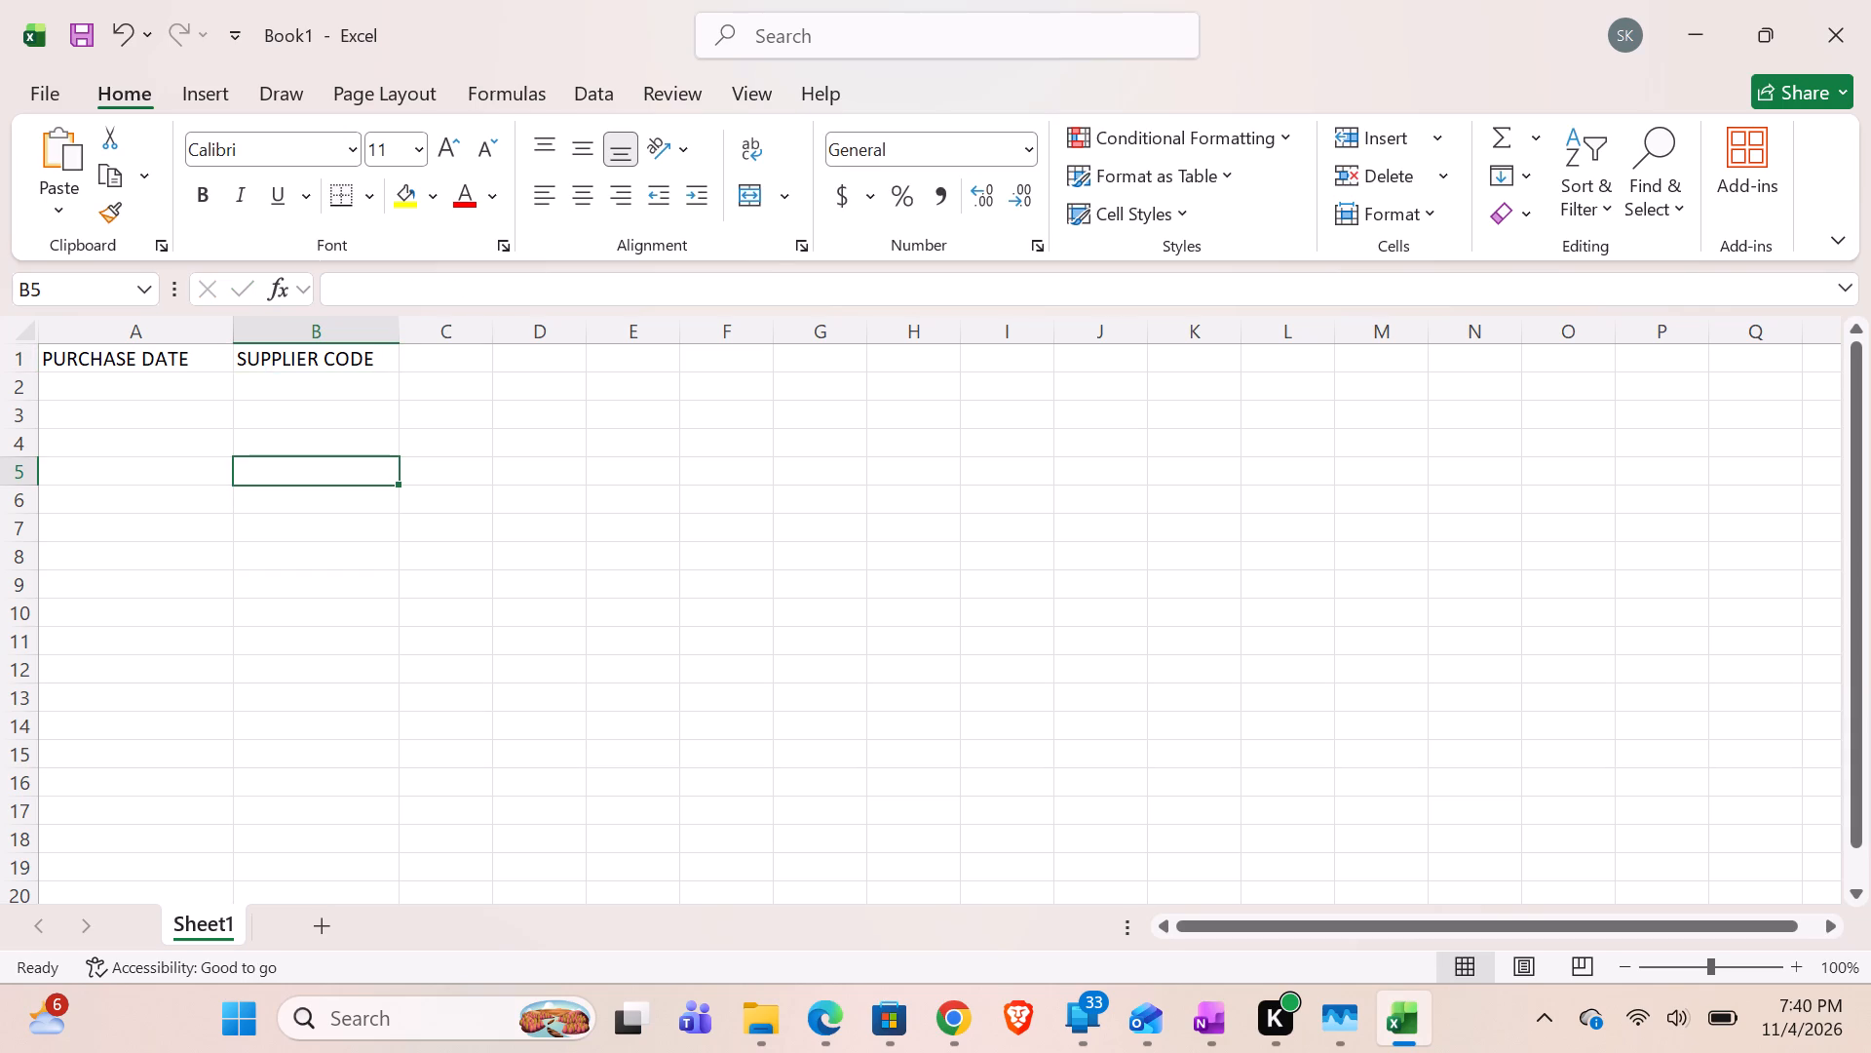
Enter the header INVOICE NUMBER in cell C1 and widen column C to fit the text.
{"action": "left_click_drag", "start_coordinate": [495, 336], "coordinate": [555, 337]}
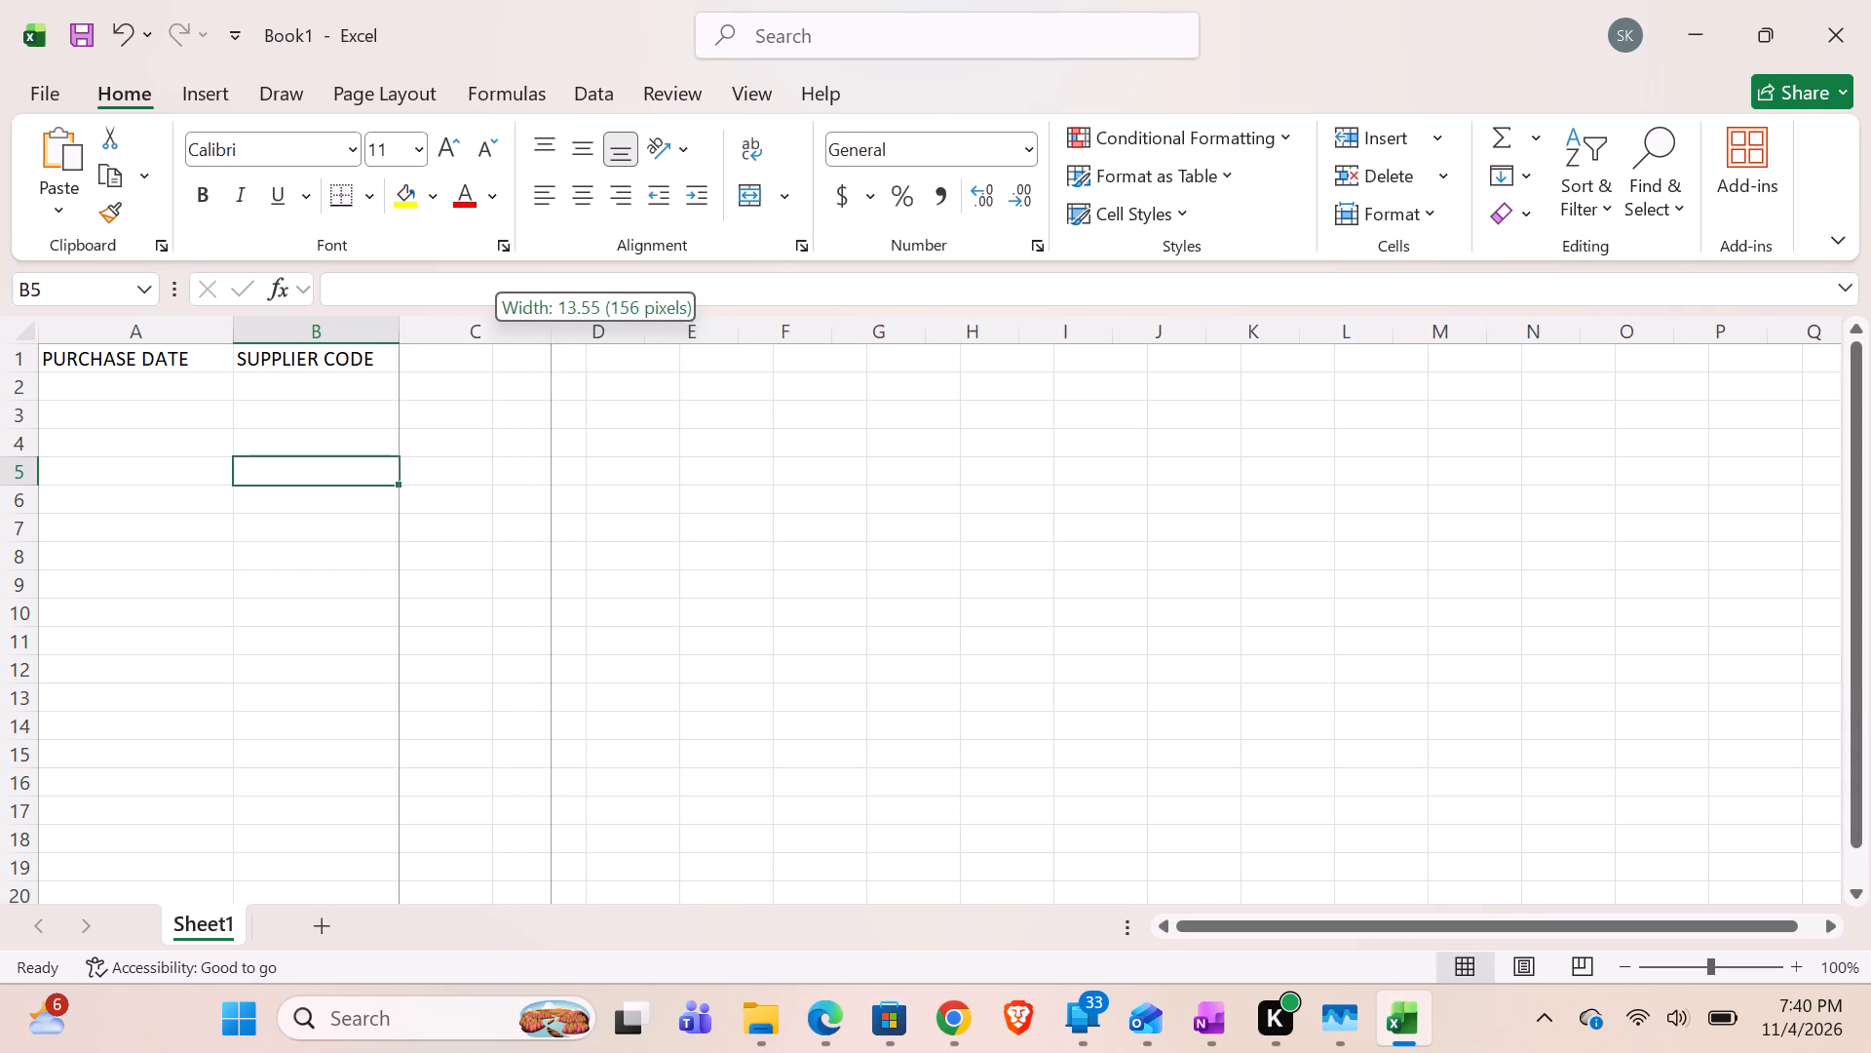
{"action": "left_click_drag", "start_coordinate": [555, 337], "coordinate": [562, 337]}
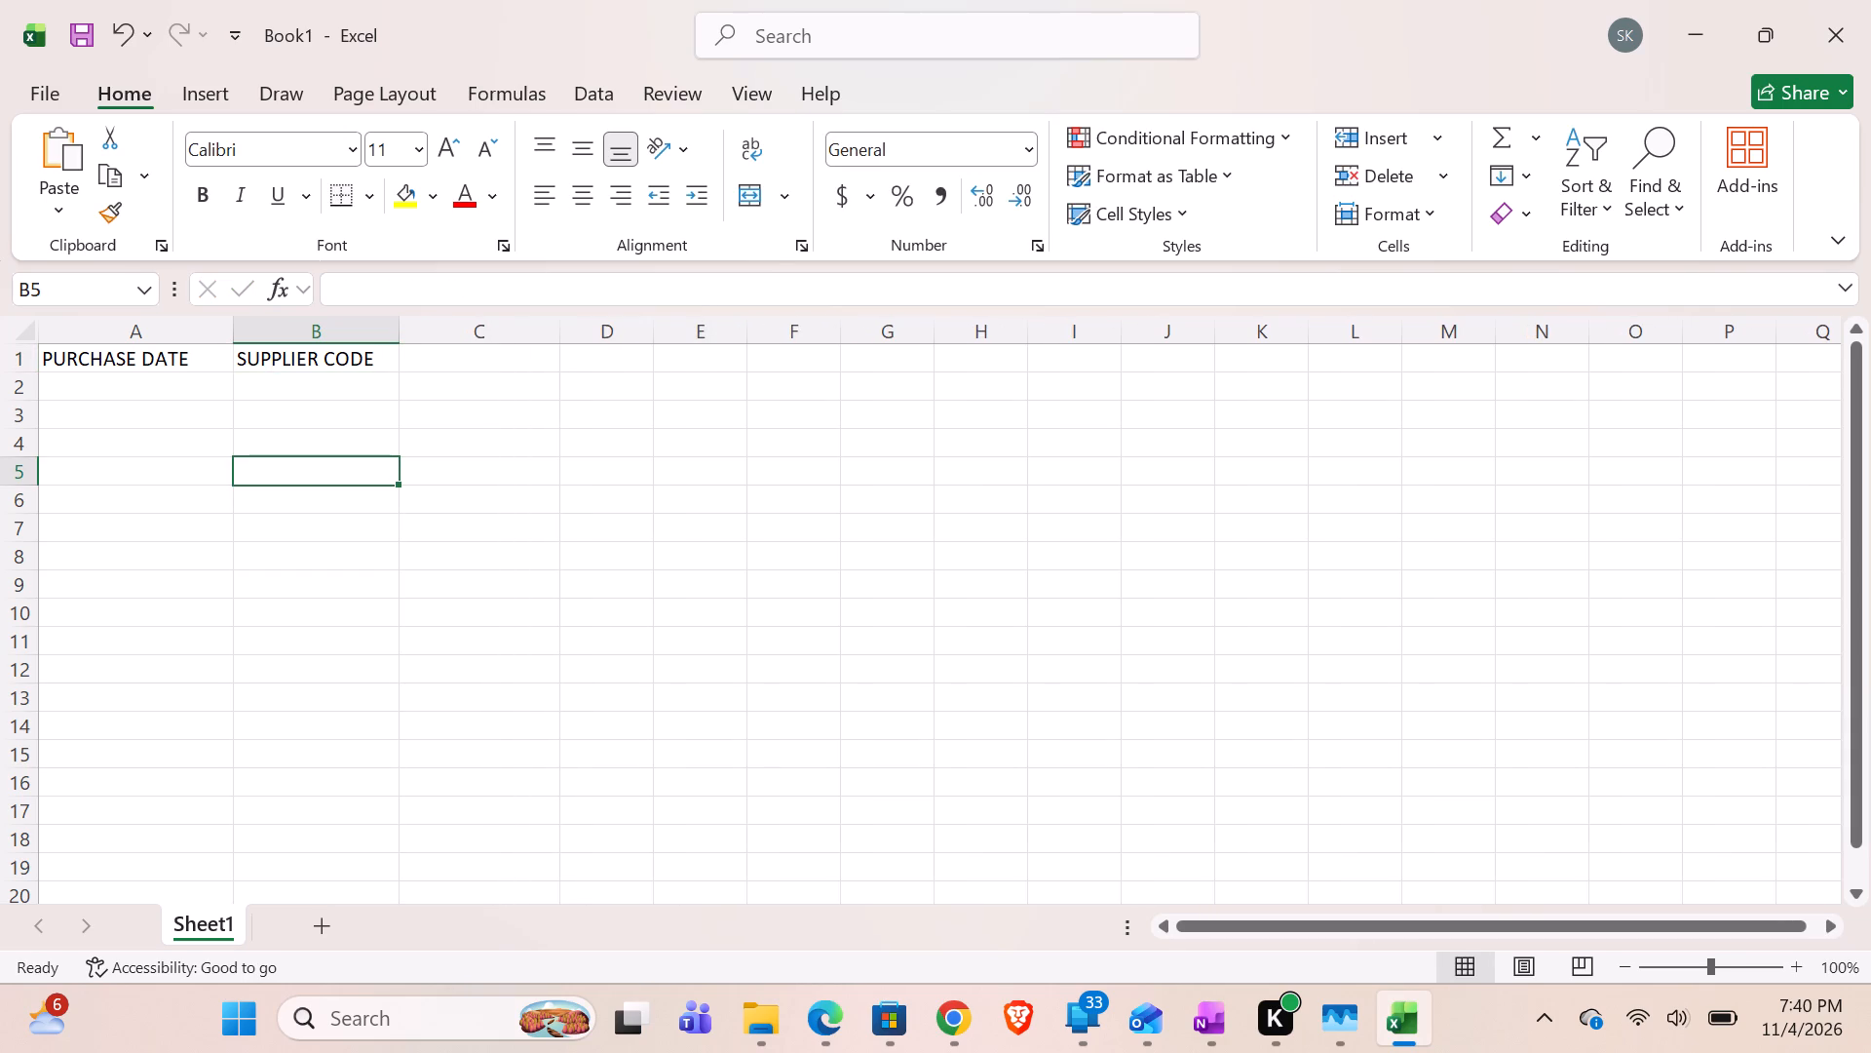
{"action": "left_click", "coordinate": [491, 362]}
{"action": "type", "text": "INVOICE NU"}
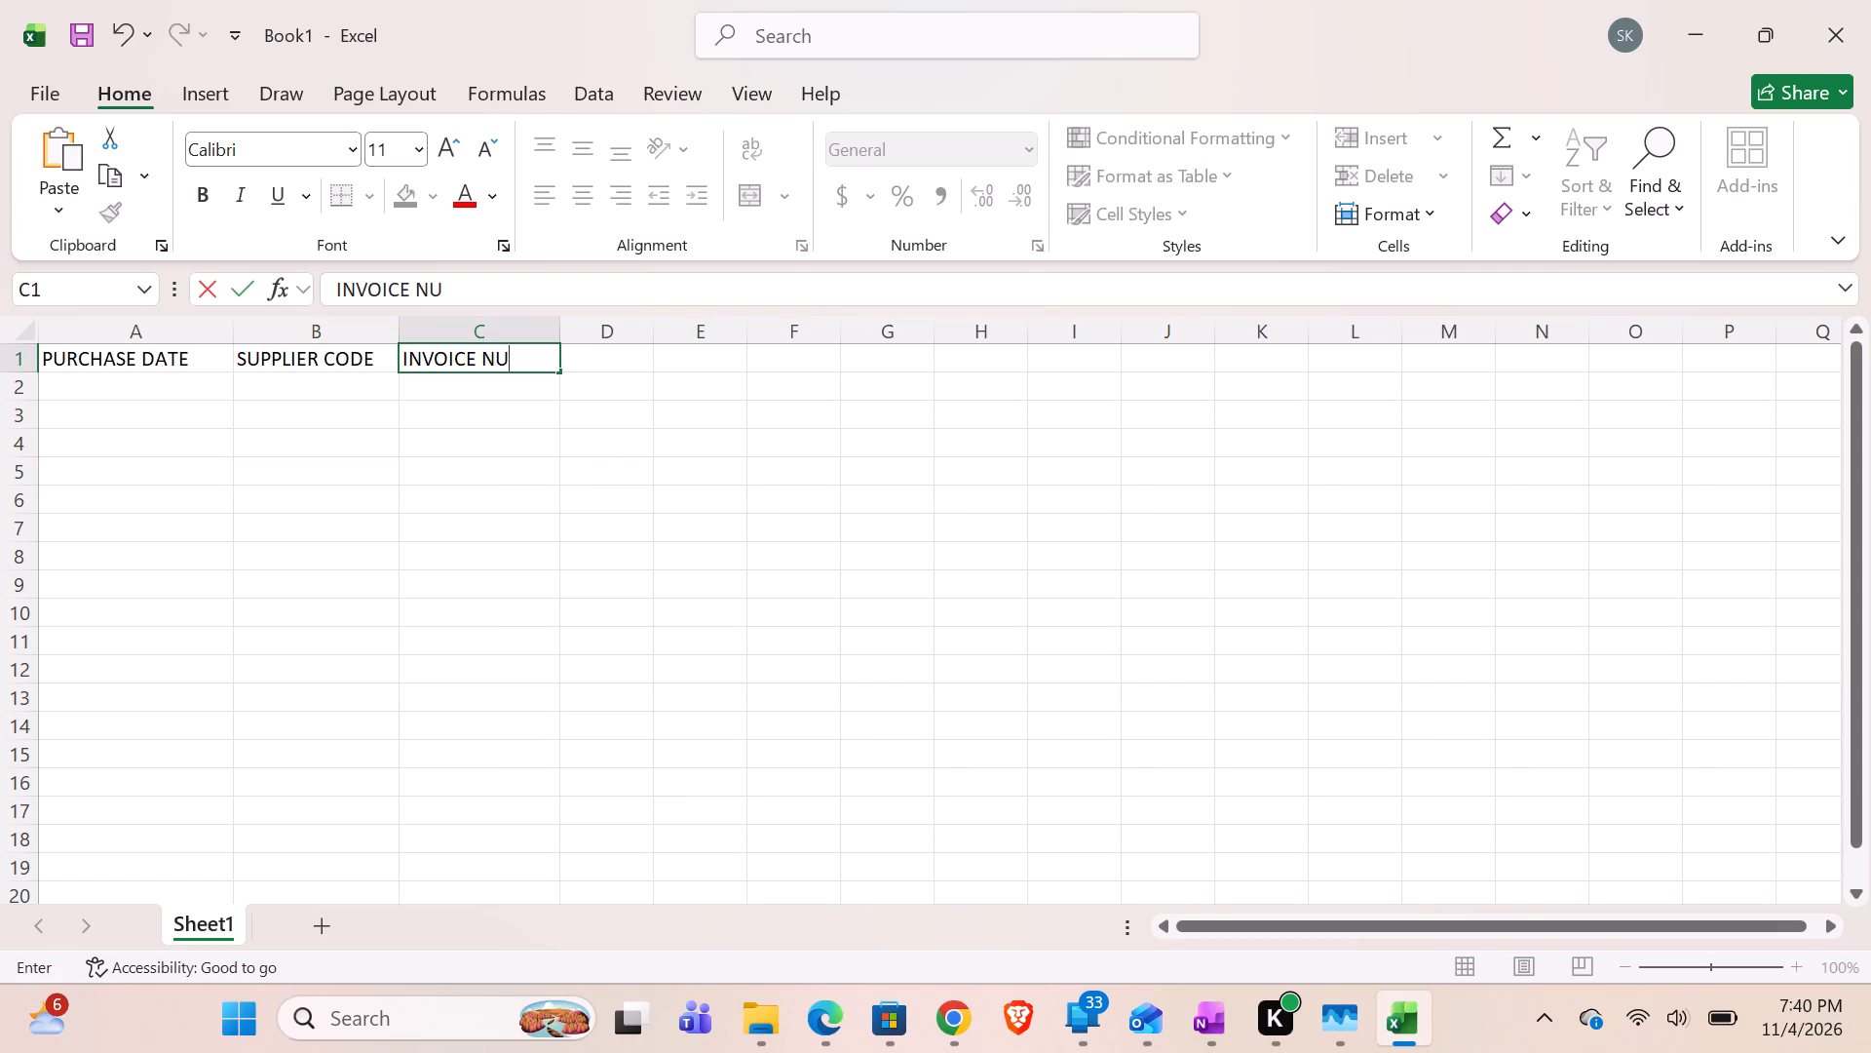
{"action": "key", "text": "m"}
{"action": "type", "text": "BER"}
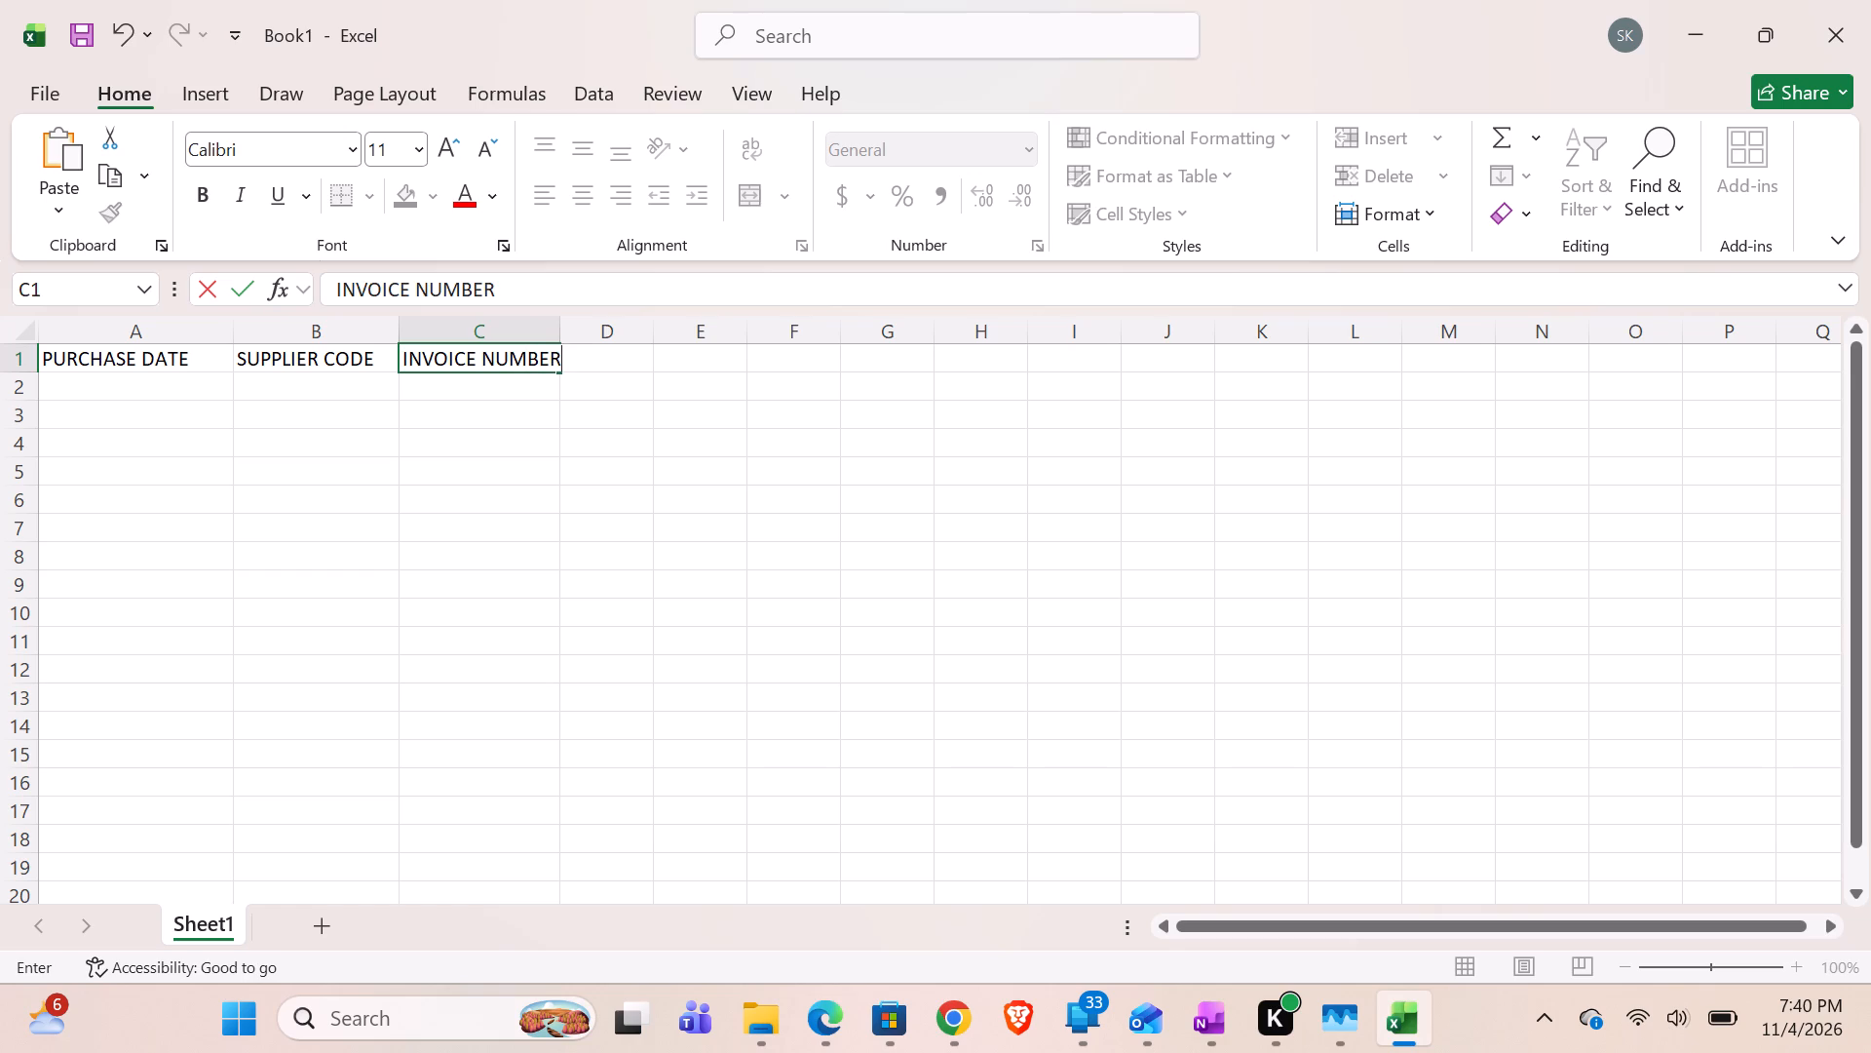
{"action": "left_click", "coordinate": [610, 353]}
{"action": "left_click", "coordinate": [609, 373]}
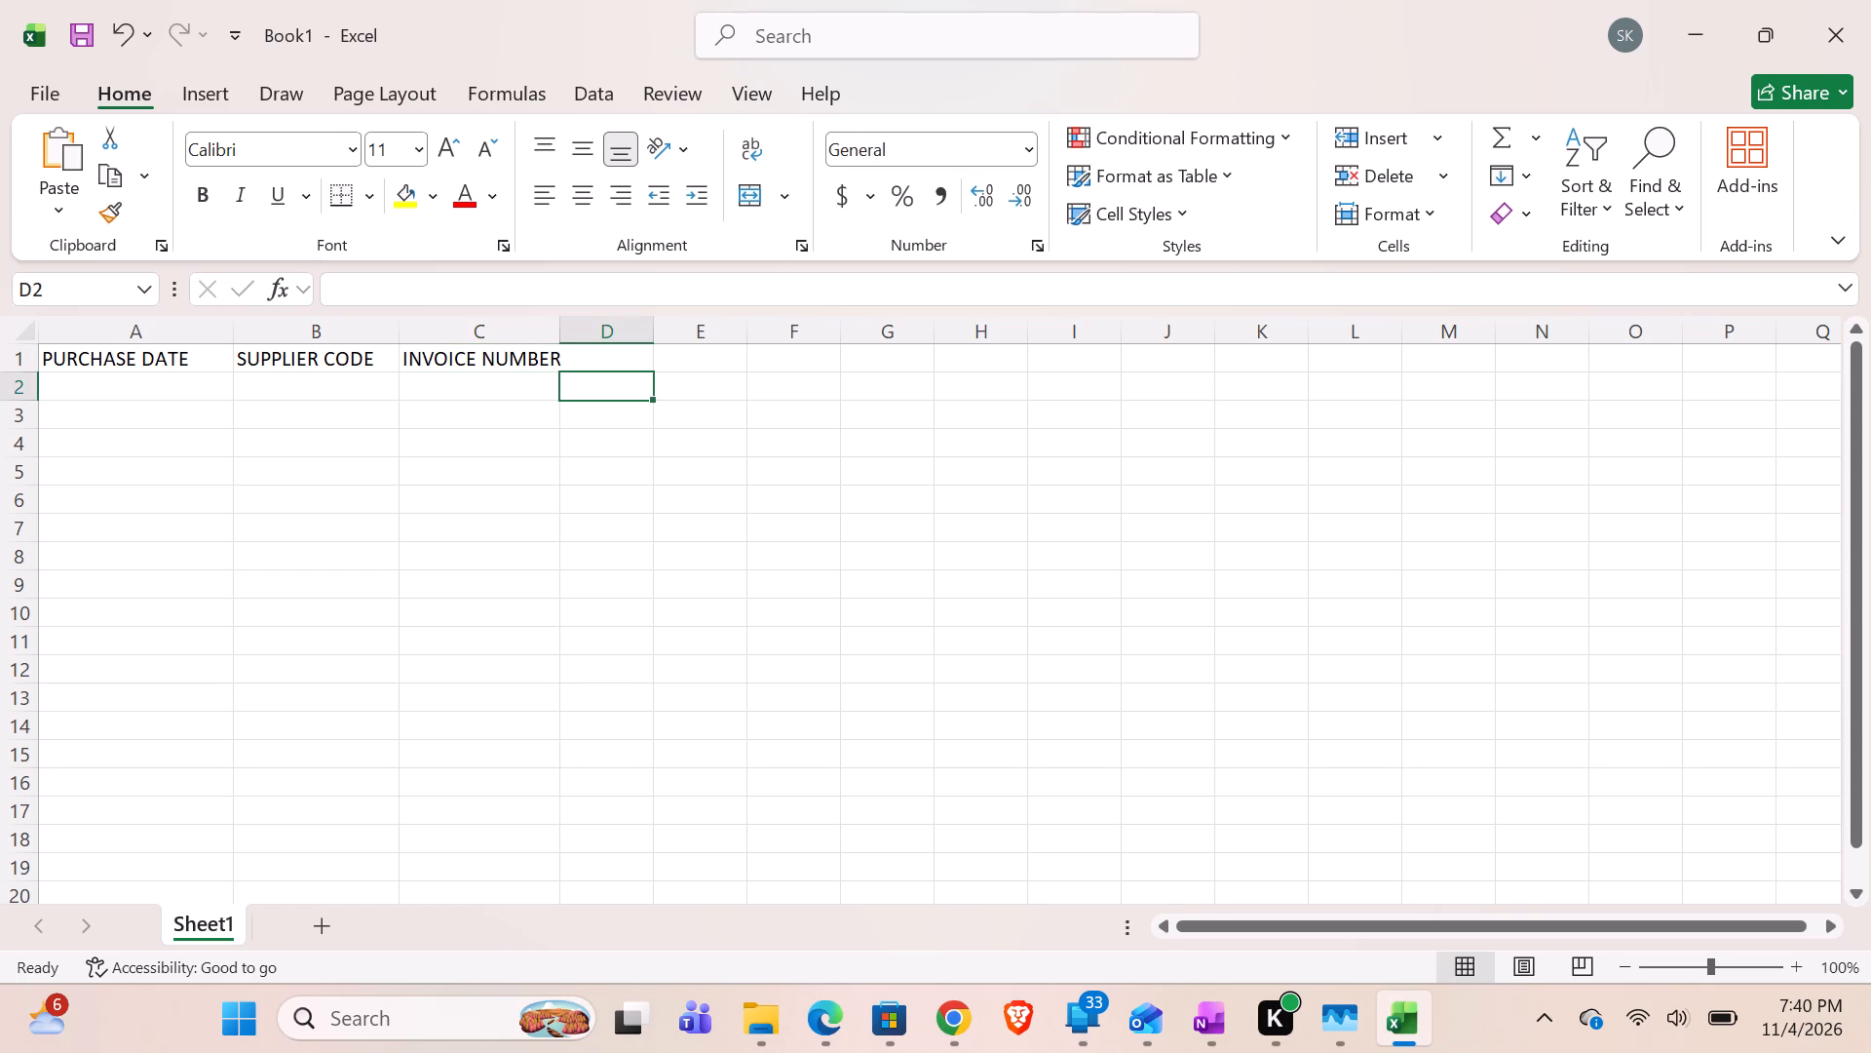
{"action": "left_click", "coordinate": [563, 334]}
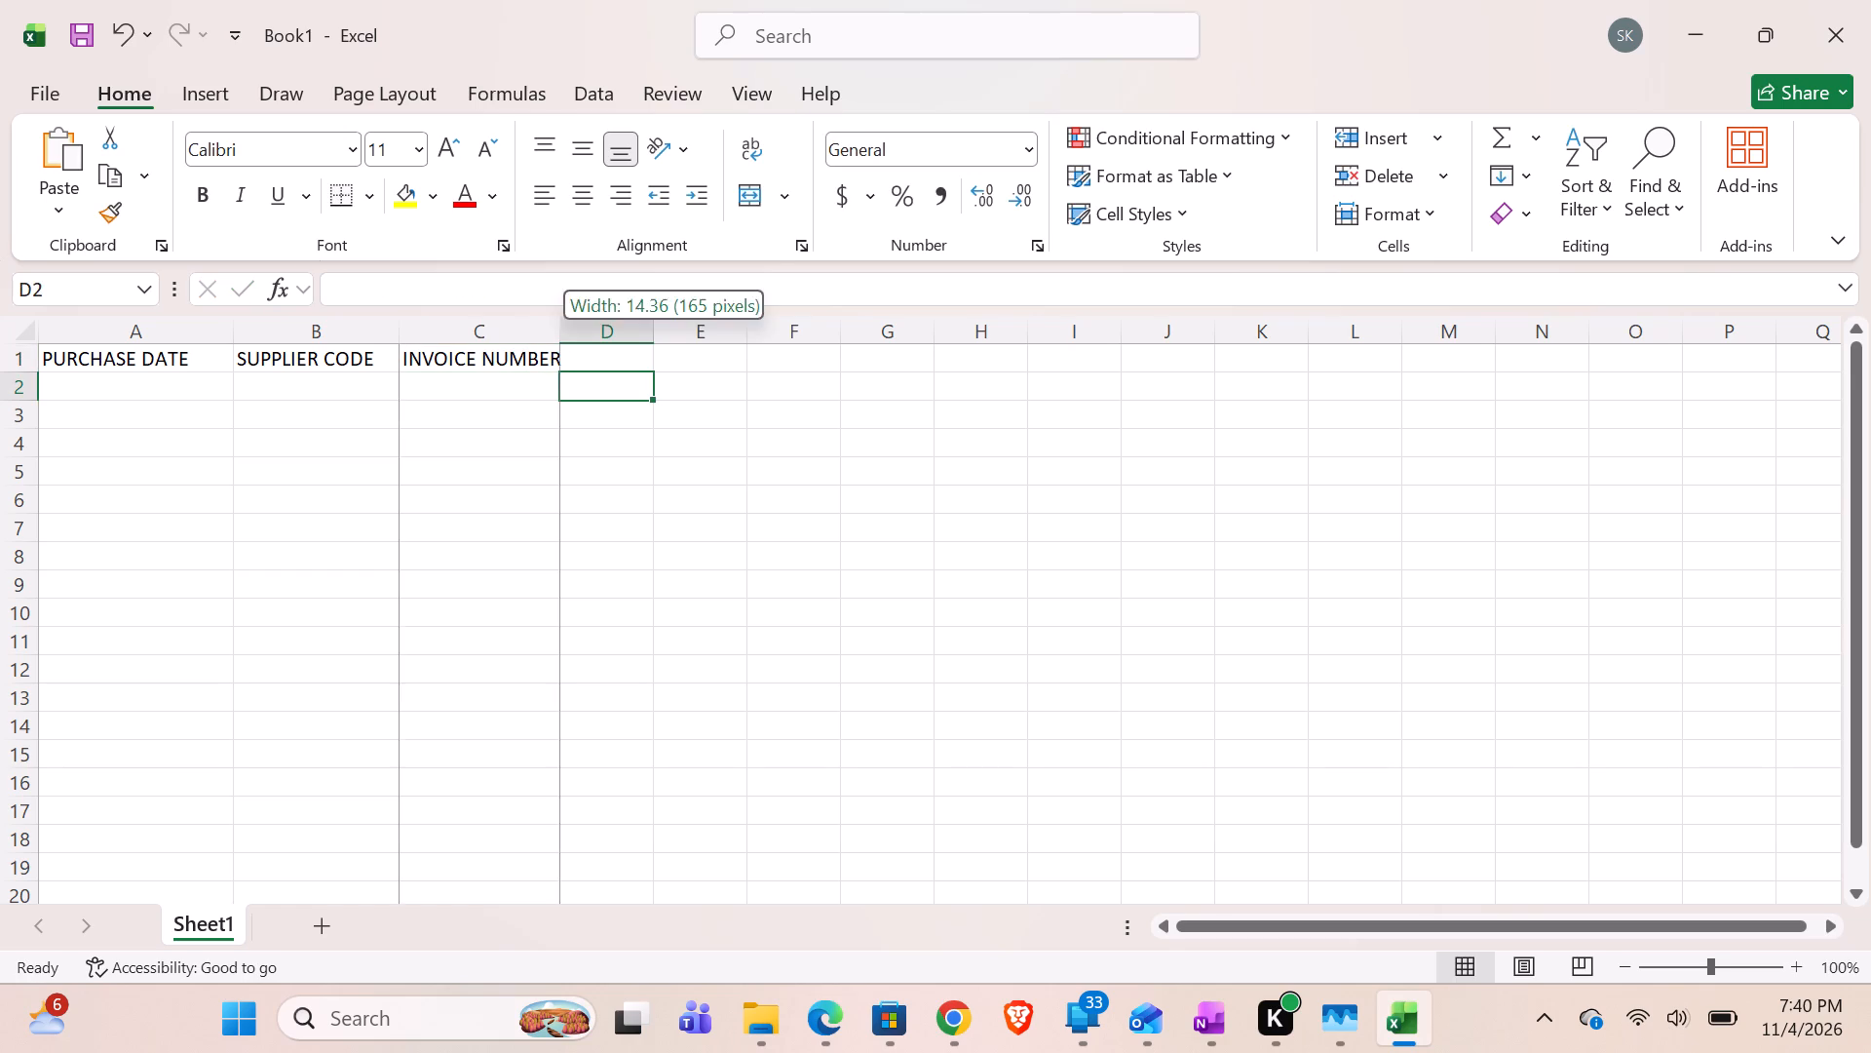
{"action": "left_click", "coordinate": [563, 334]}
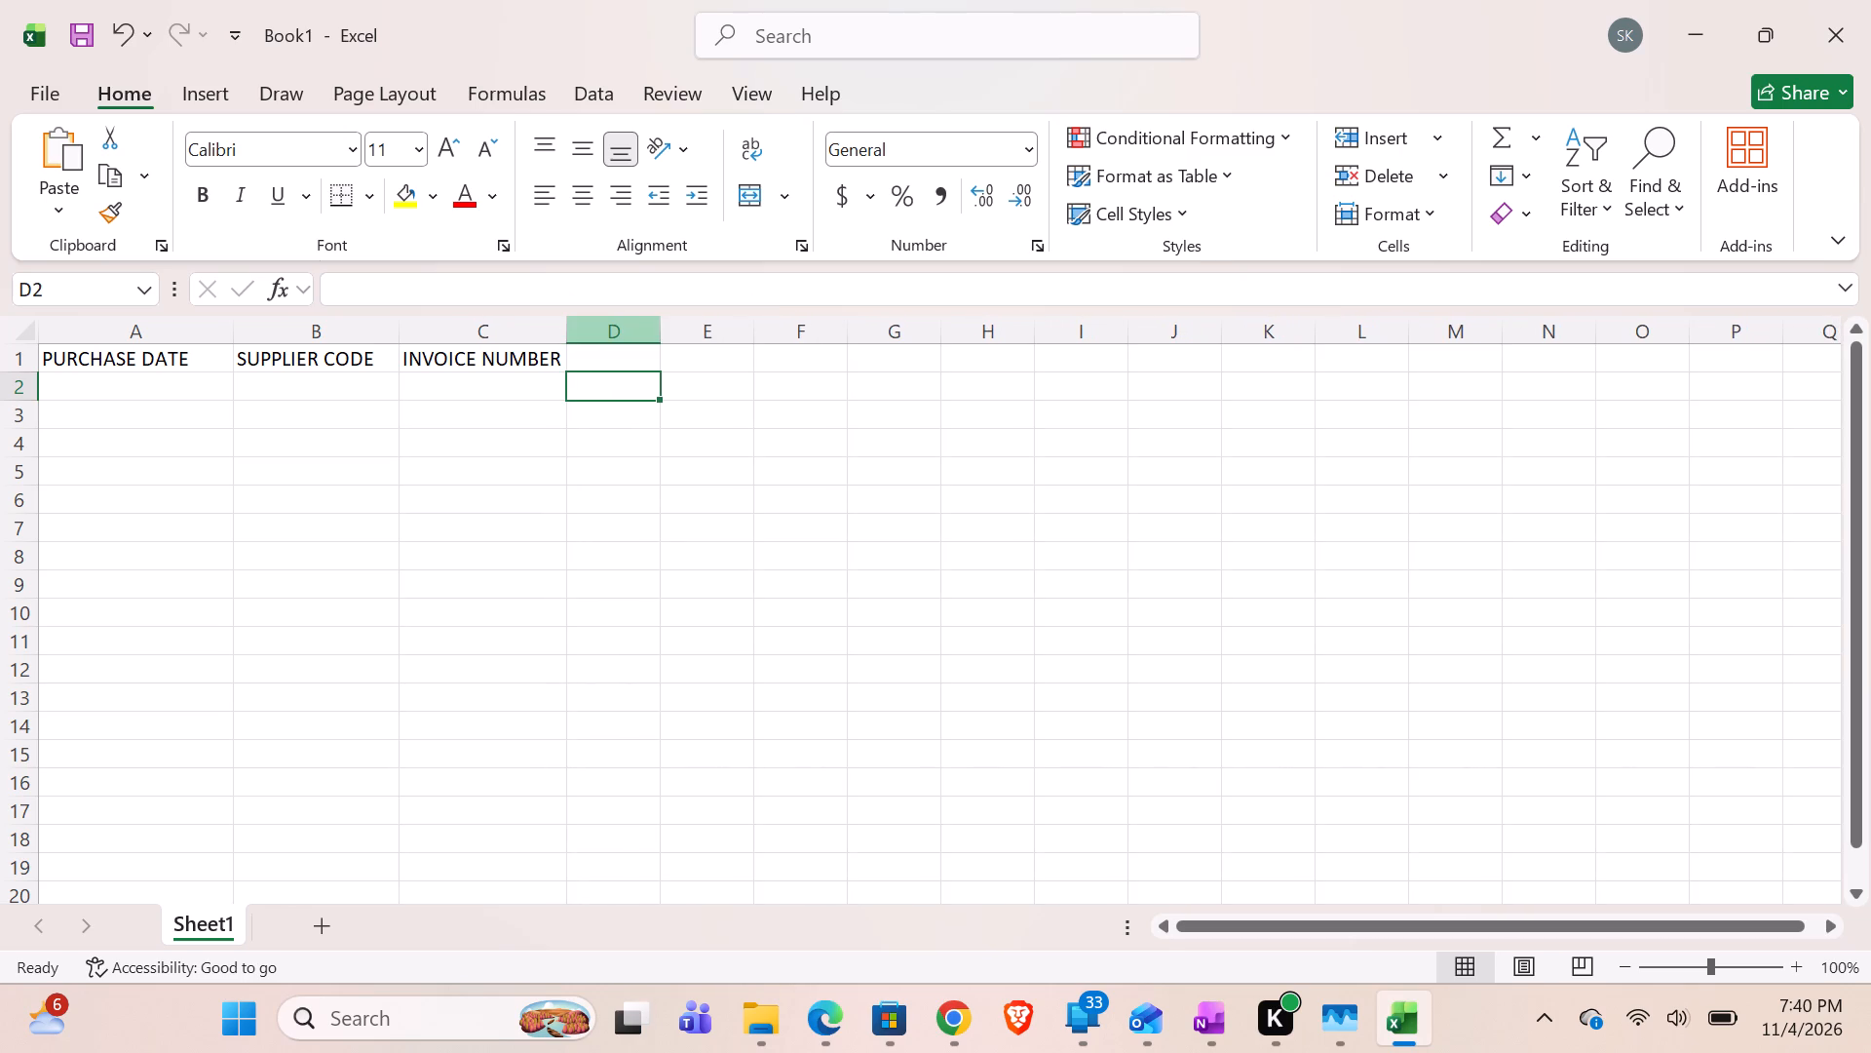
Enter the header PRODUCT DESCRIPTION in cell D1 and widen column D so the whole text fits.
{"action": "left_click", "coordinate": [601, 352]}
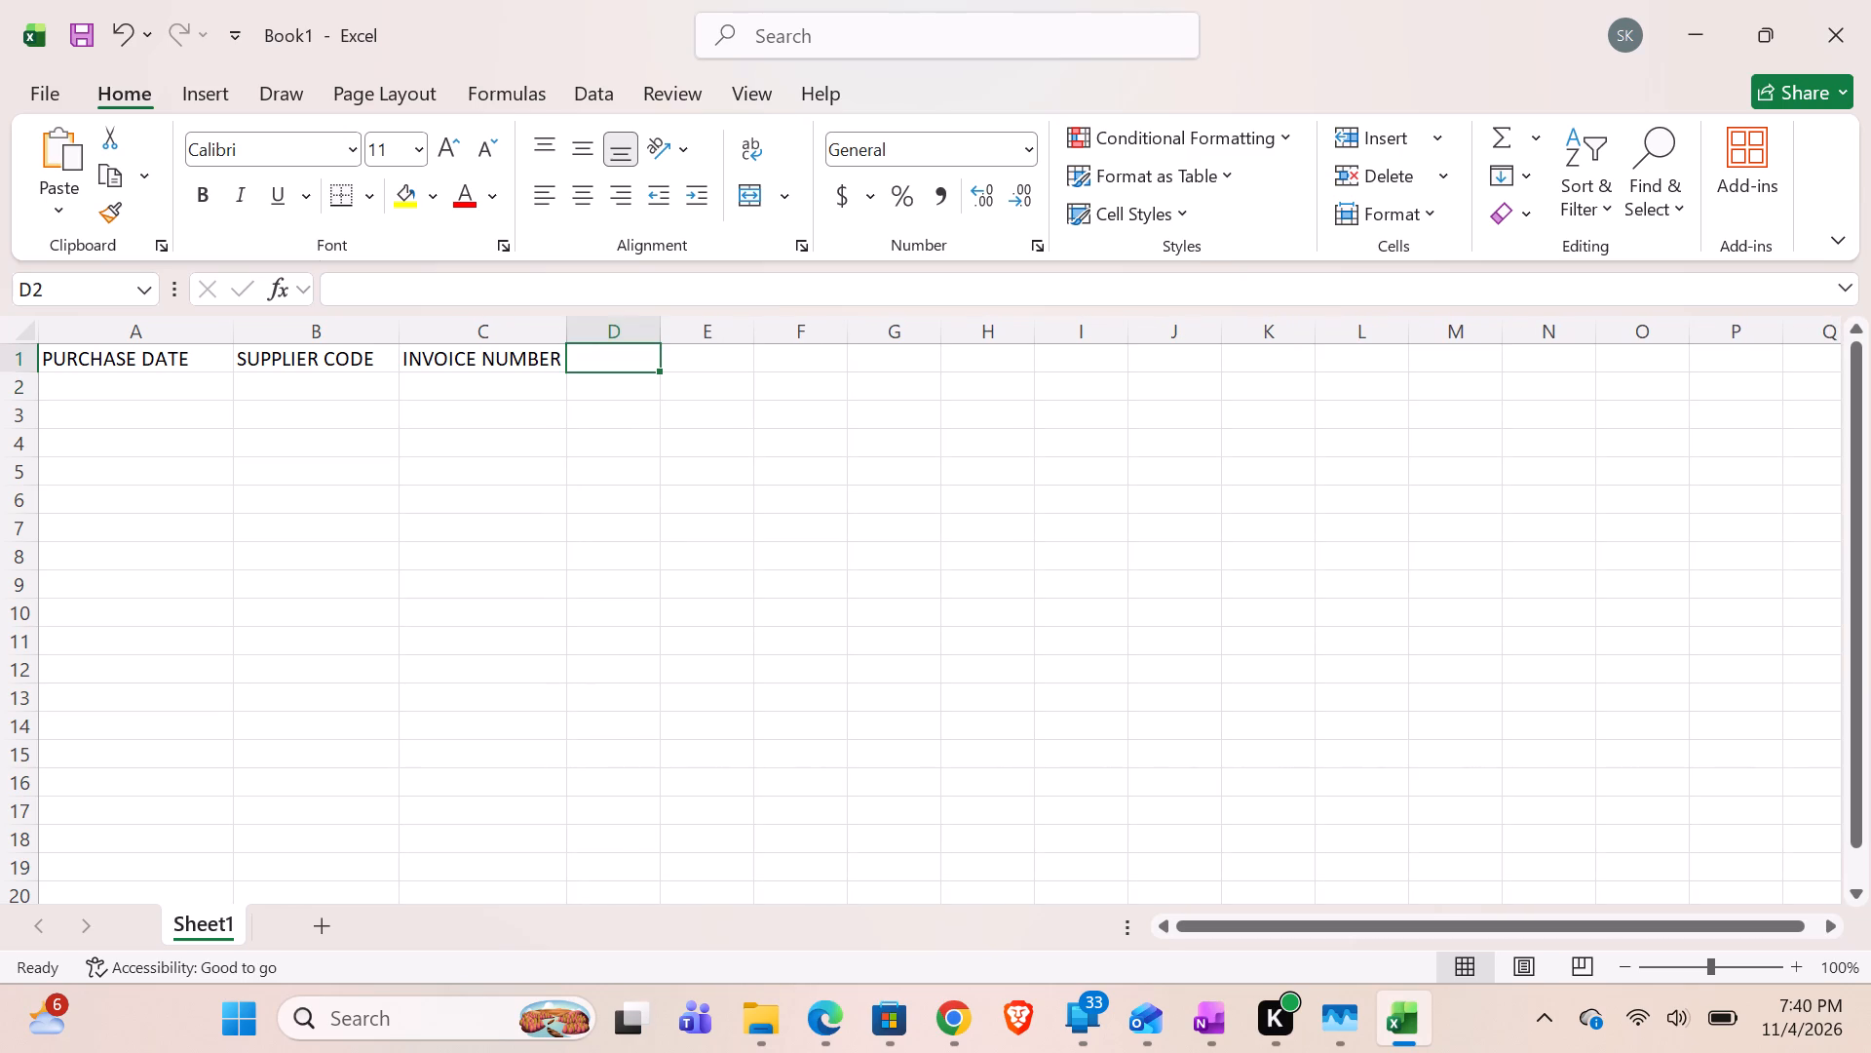
{"action": "key", "text": "p"}
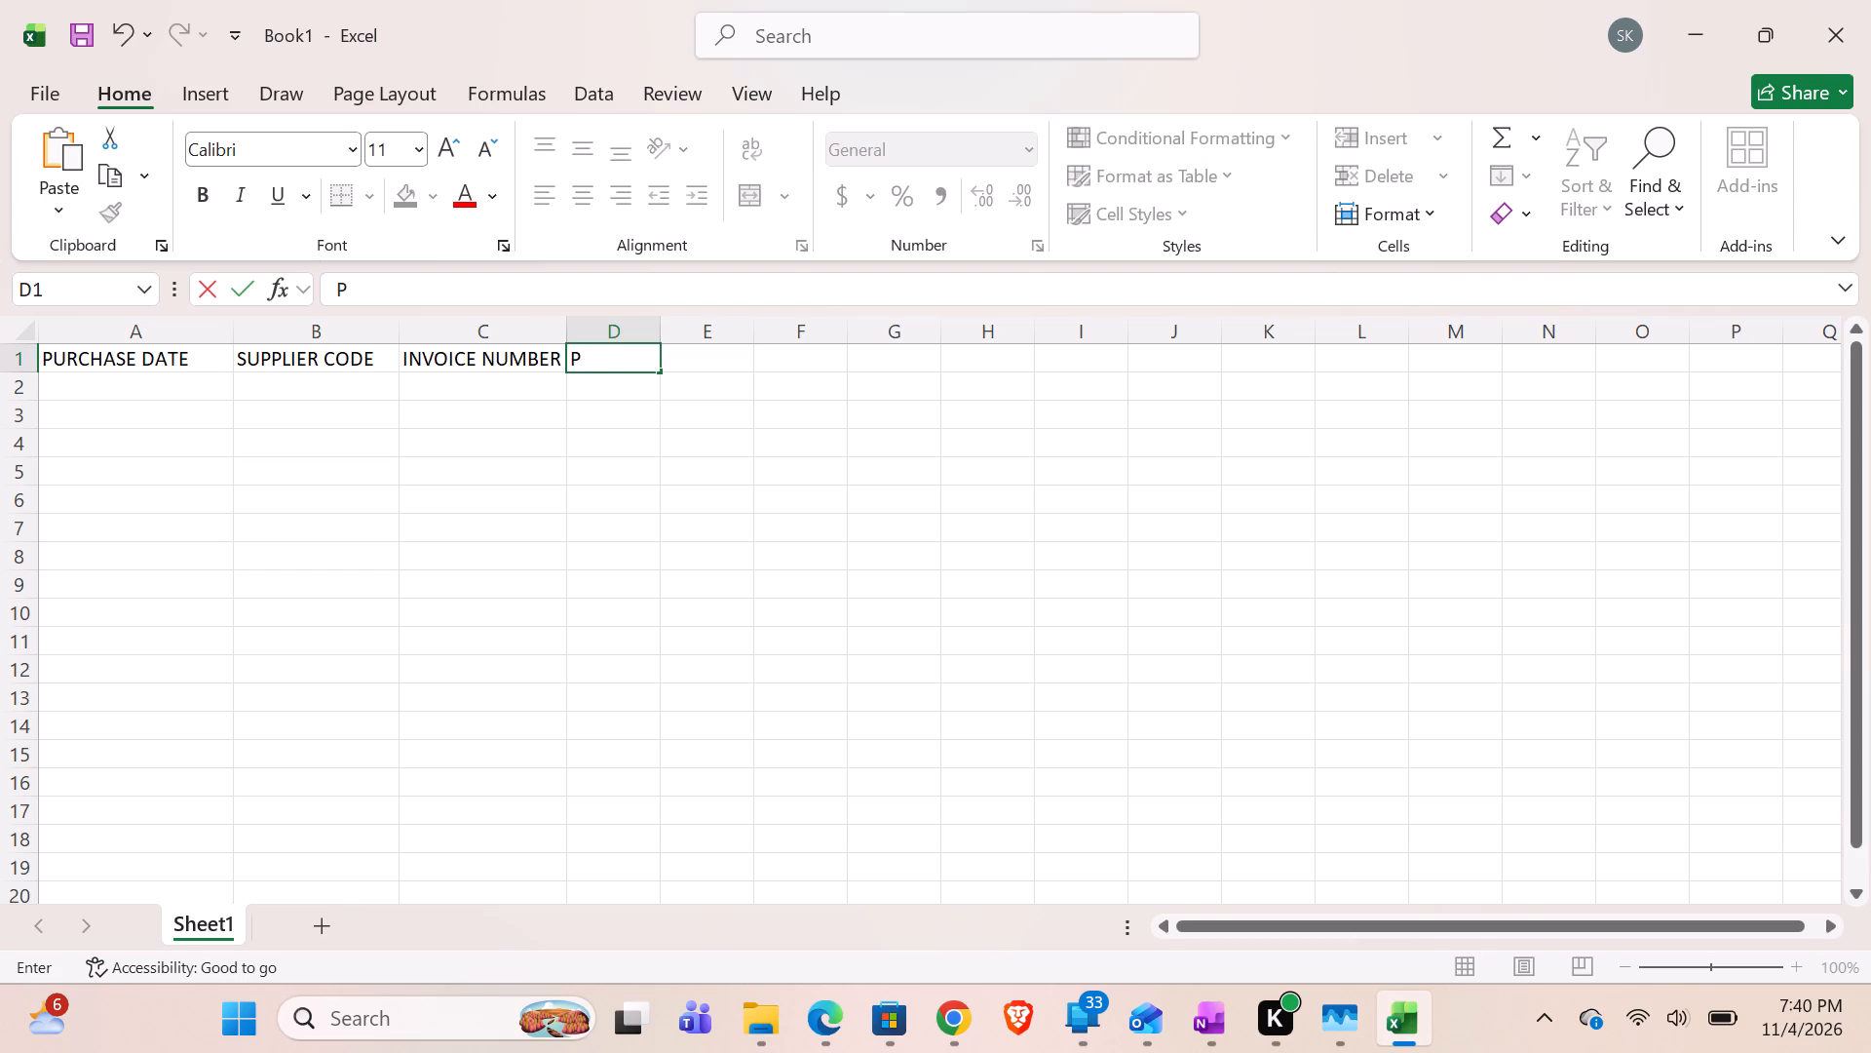
{"action": "type", "text": "RO"}
{"action": "type", "text": "DUCT DES"}
{"action": "key", "text": "c"}
{"action": "type", "text": "RIP"}
{"action": "type", "text": "TION"}
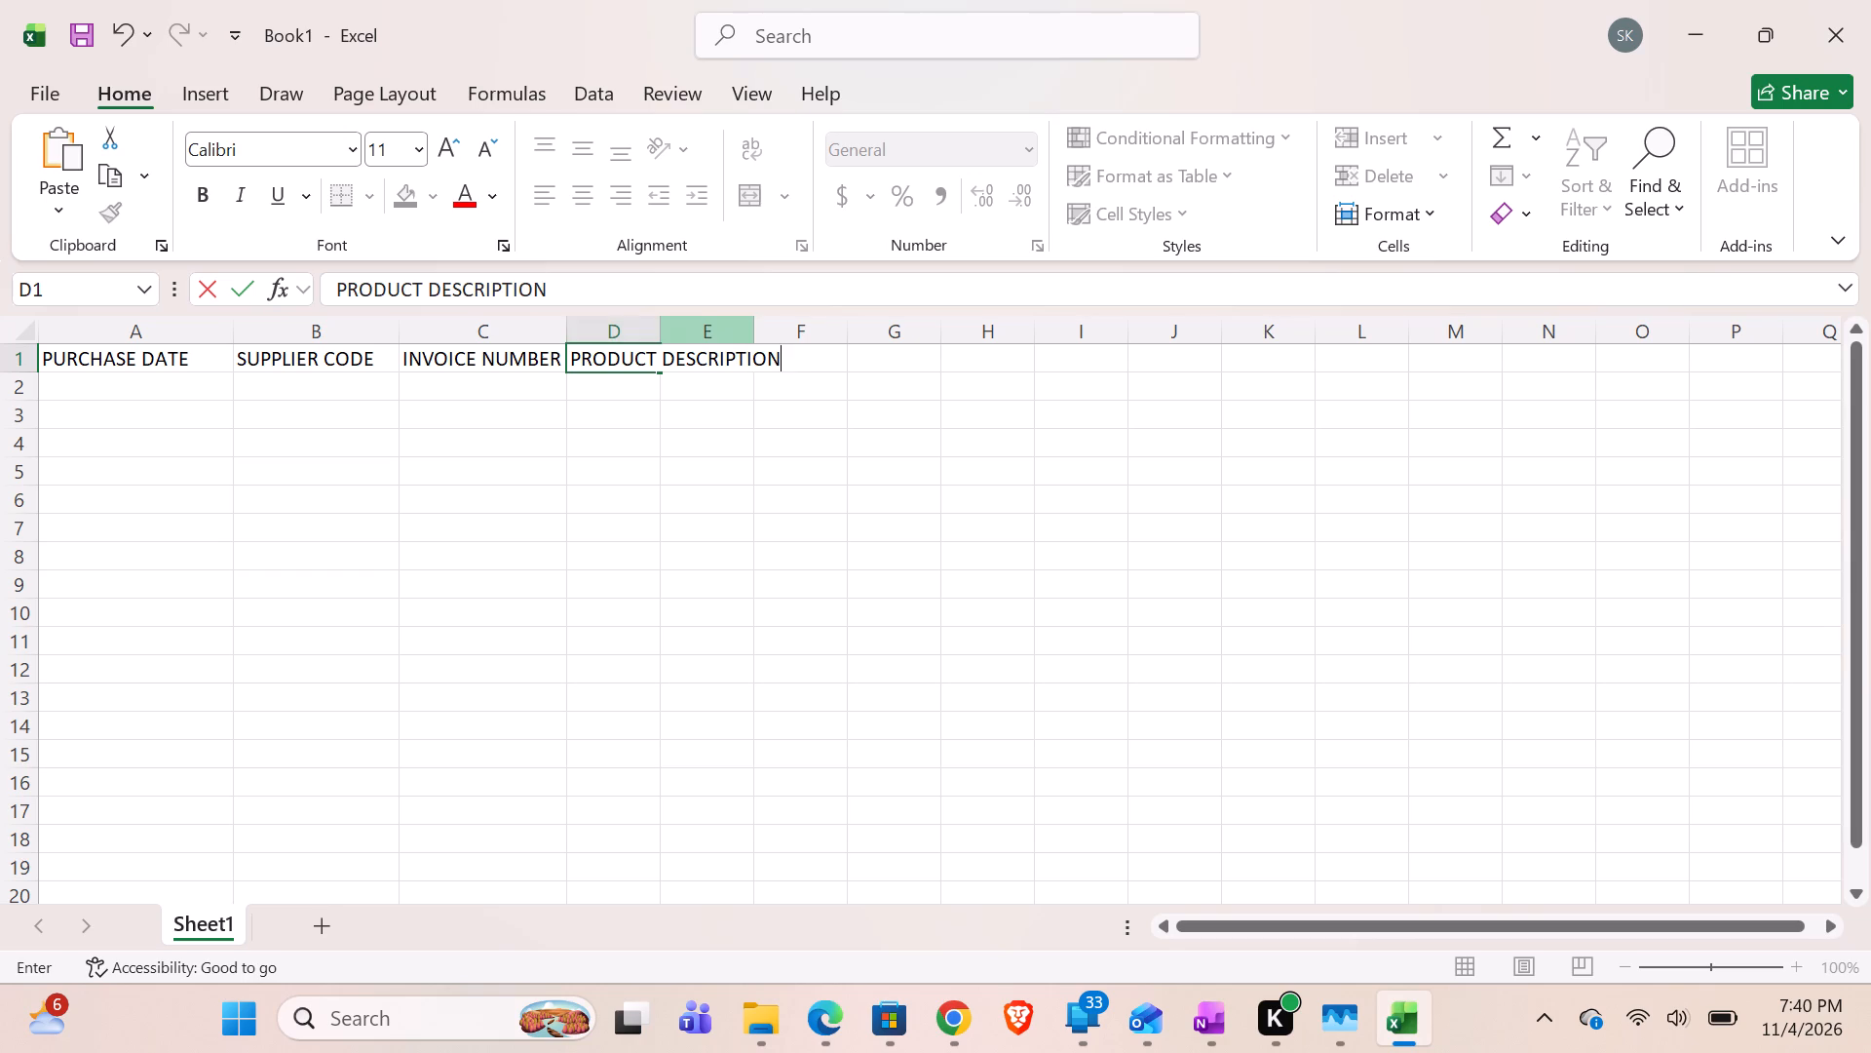
{"action": "left_click", "coordinate": [701, 548]}
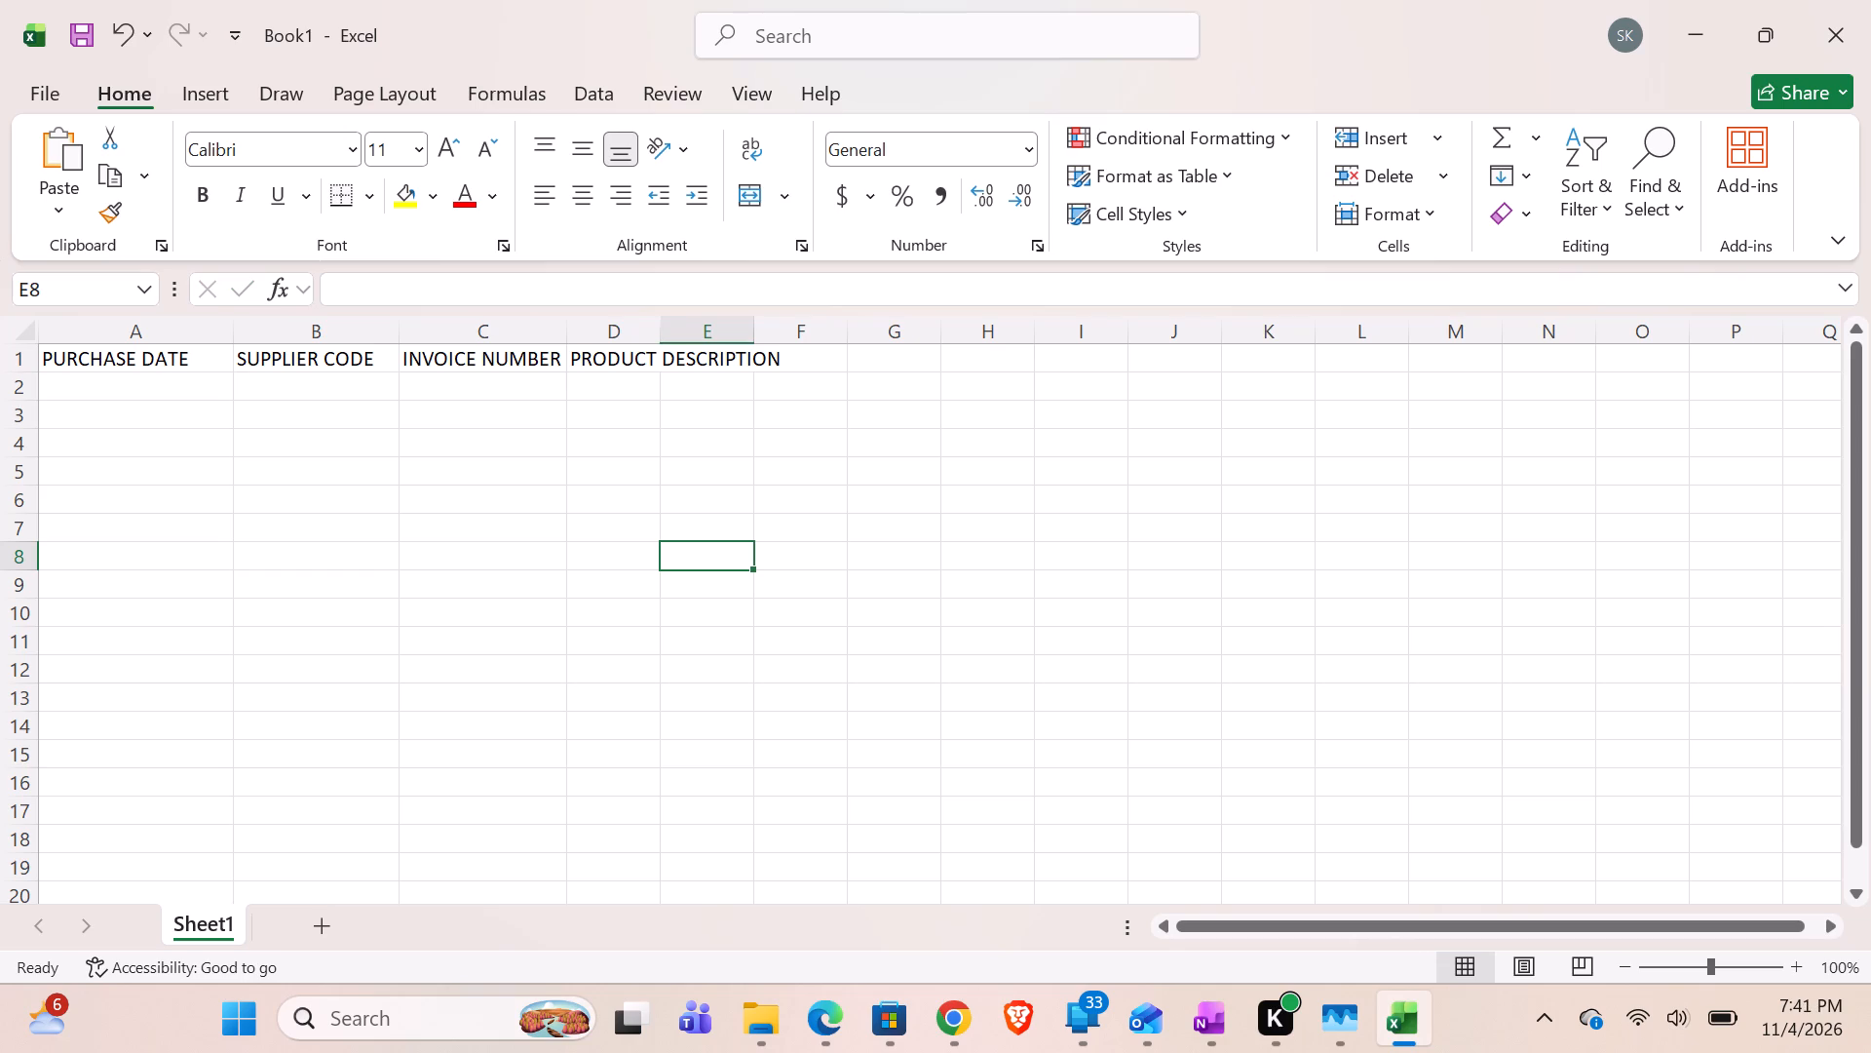
{"action": "left_click_drag", "start_coordinate": [659, 334], "coordinate": [770, 334]}
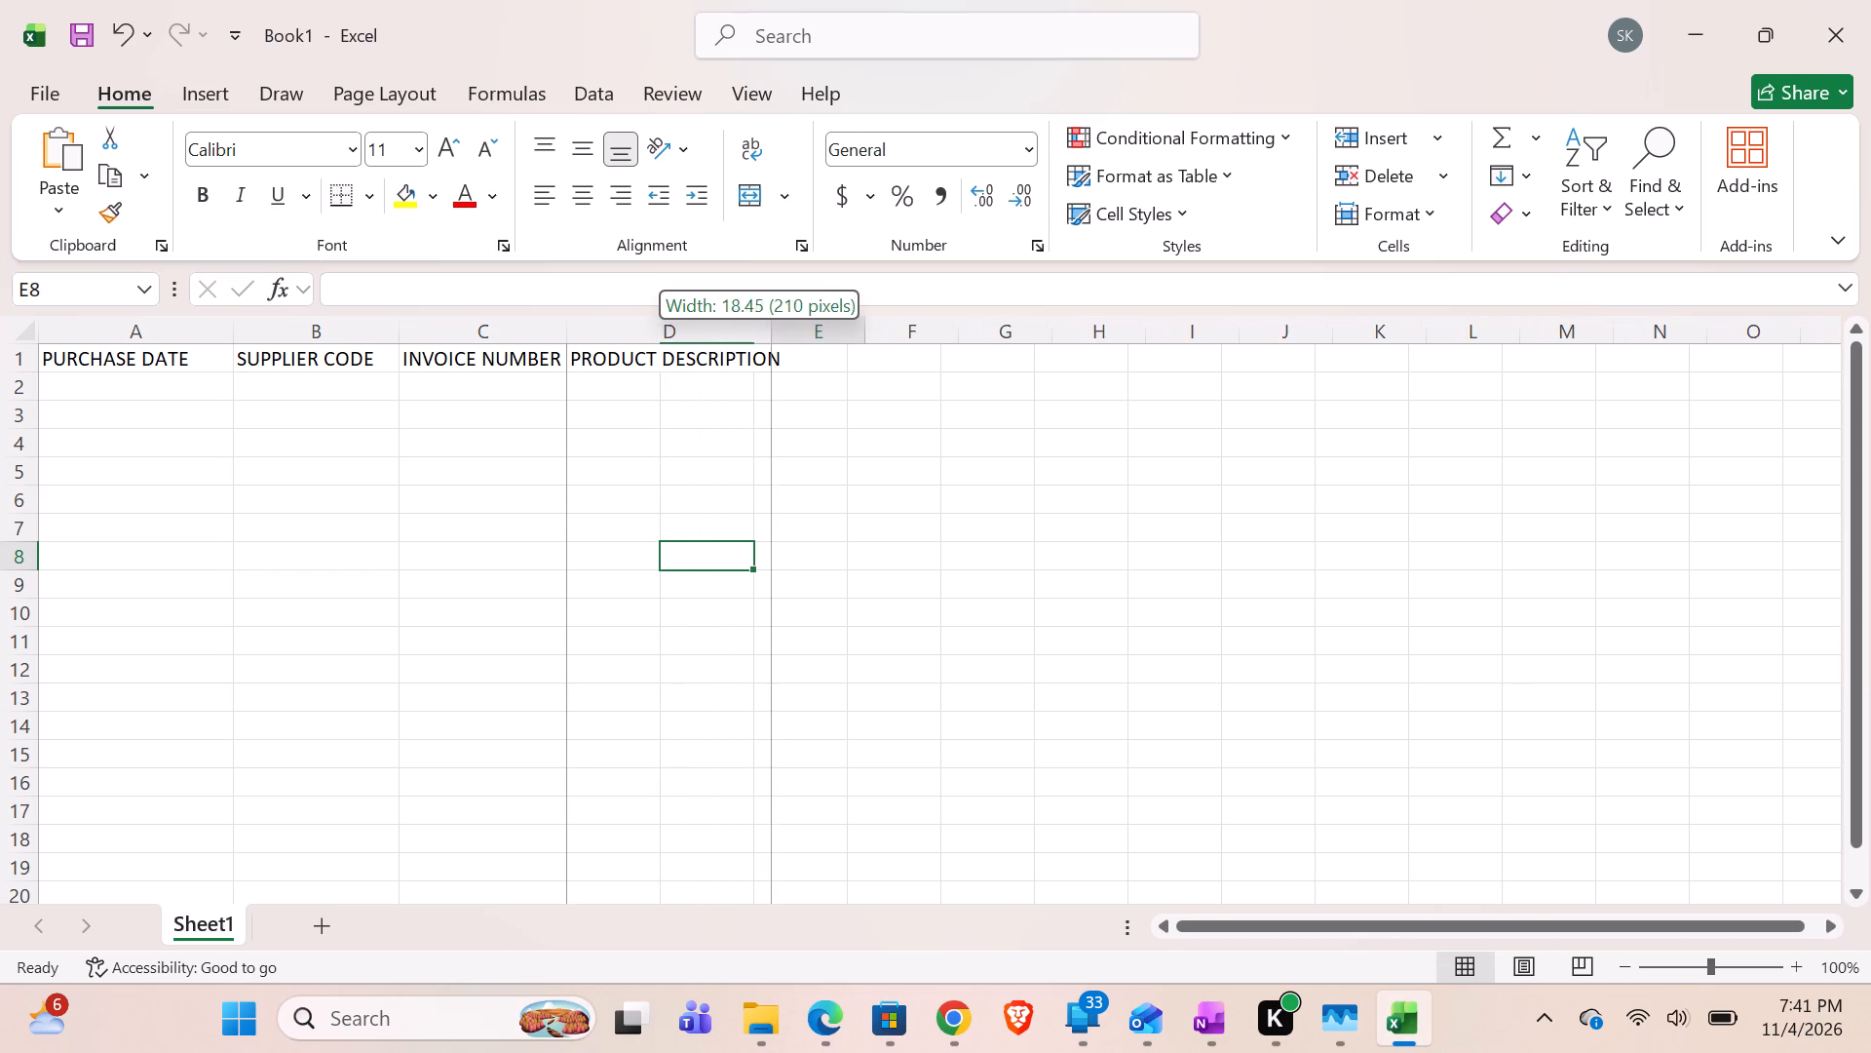
{"action": "left_click_drag", "start_coordinate": [770, 334], "coordinate": [786, 334]}
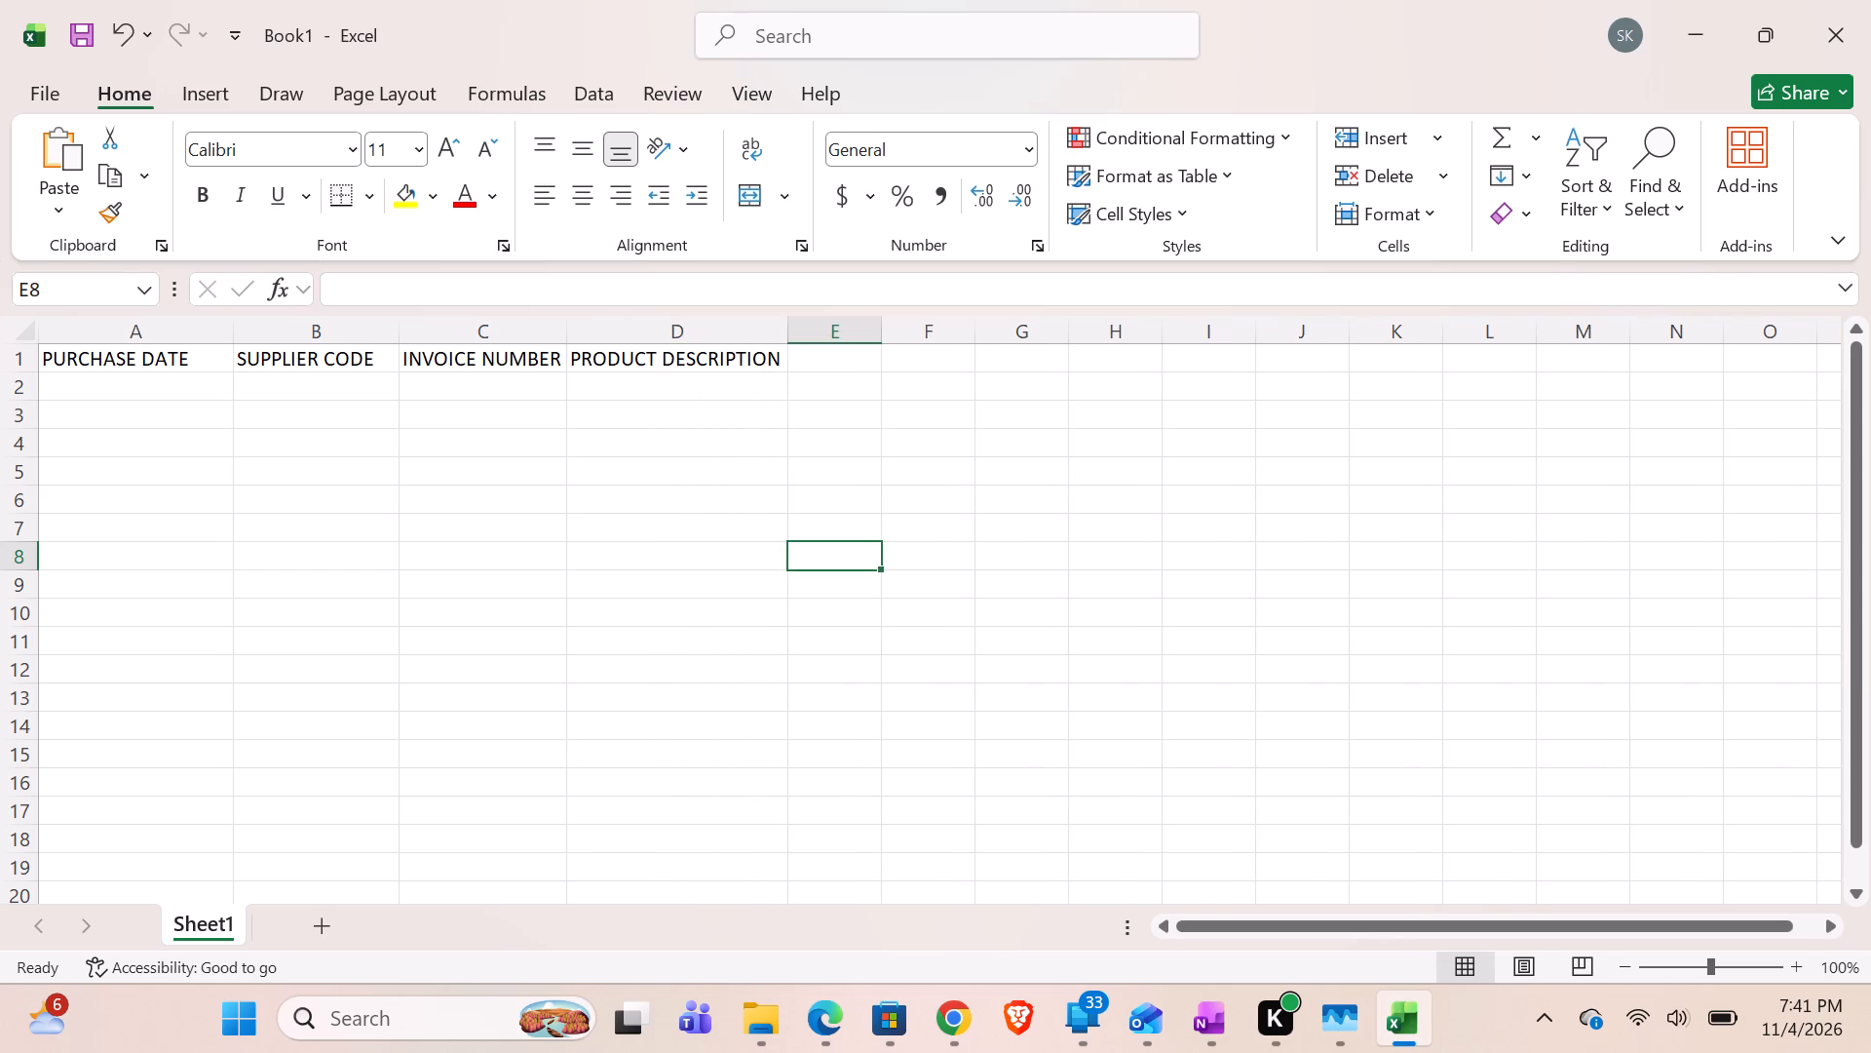
Enter the headers UNIT in cell E1 and QTY in cell F1.
{"action": "left_click", "coordinate": [820, 360]}
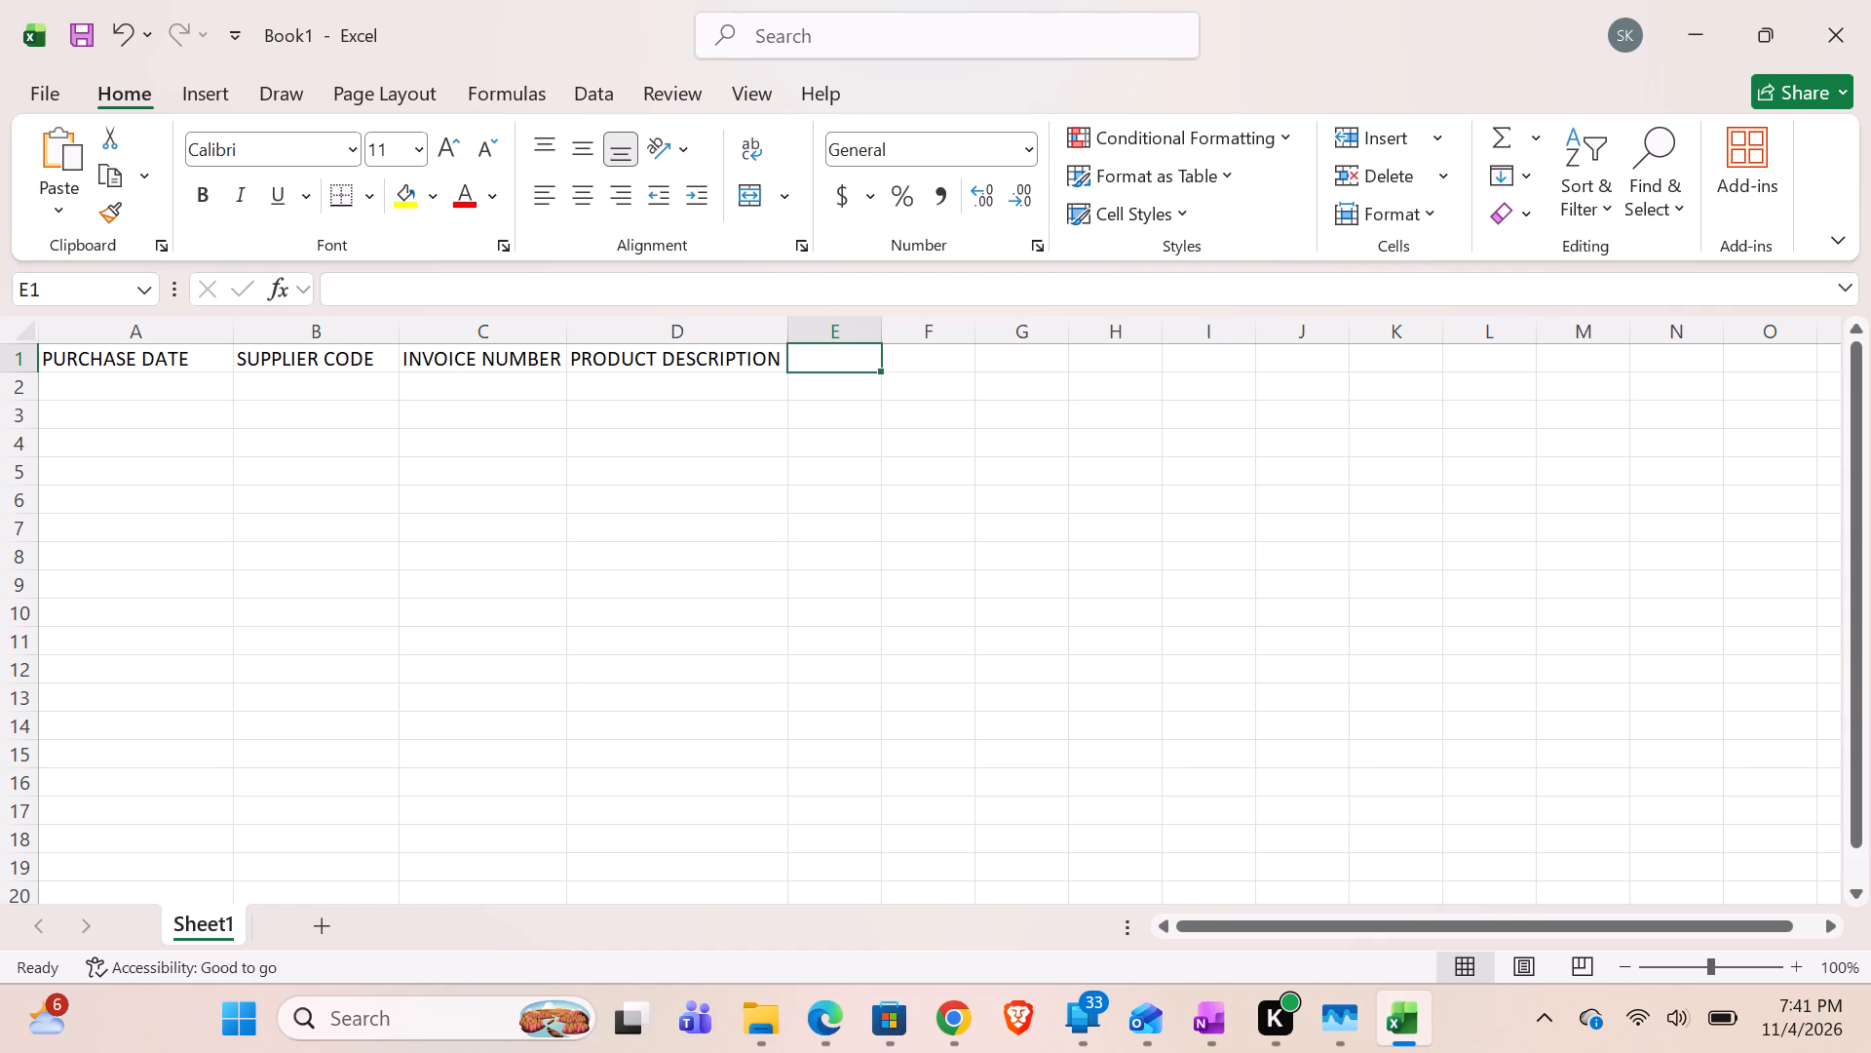
{"action": "type", "text": "UNIT"}
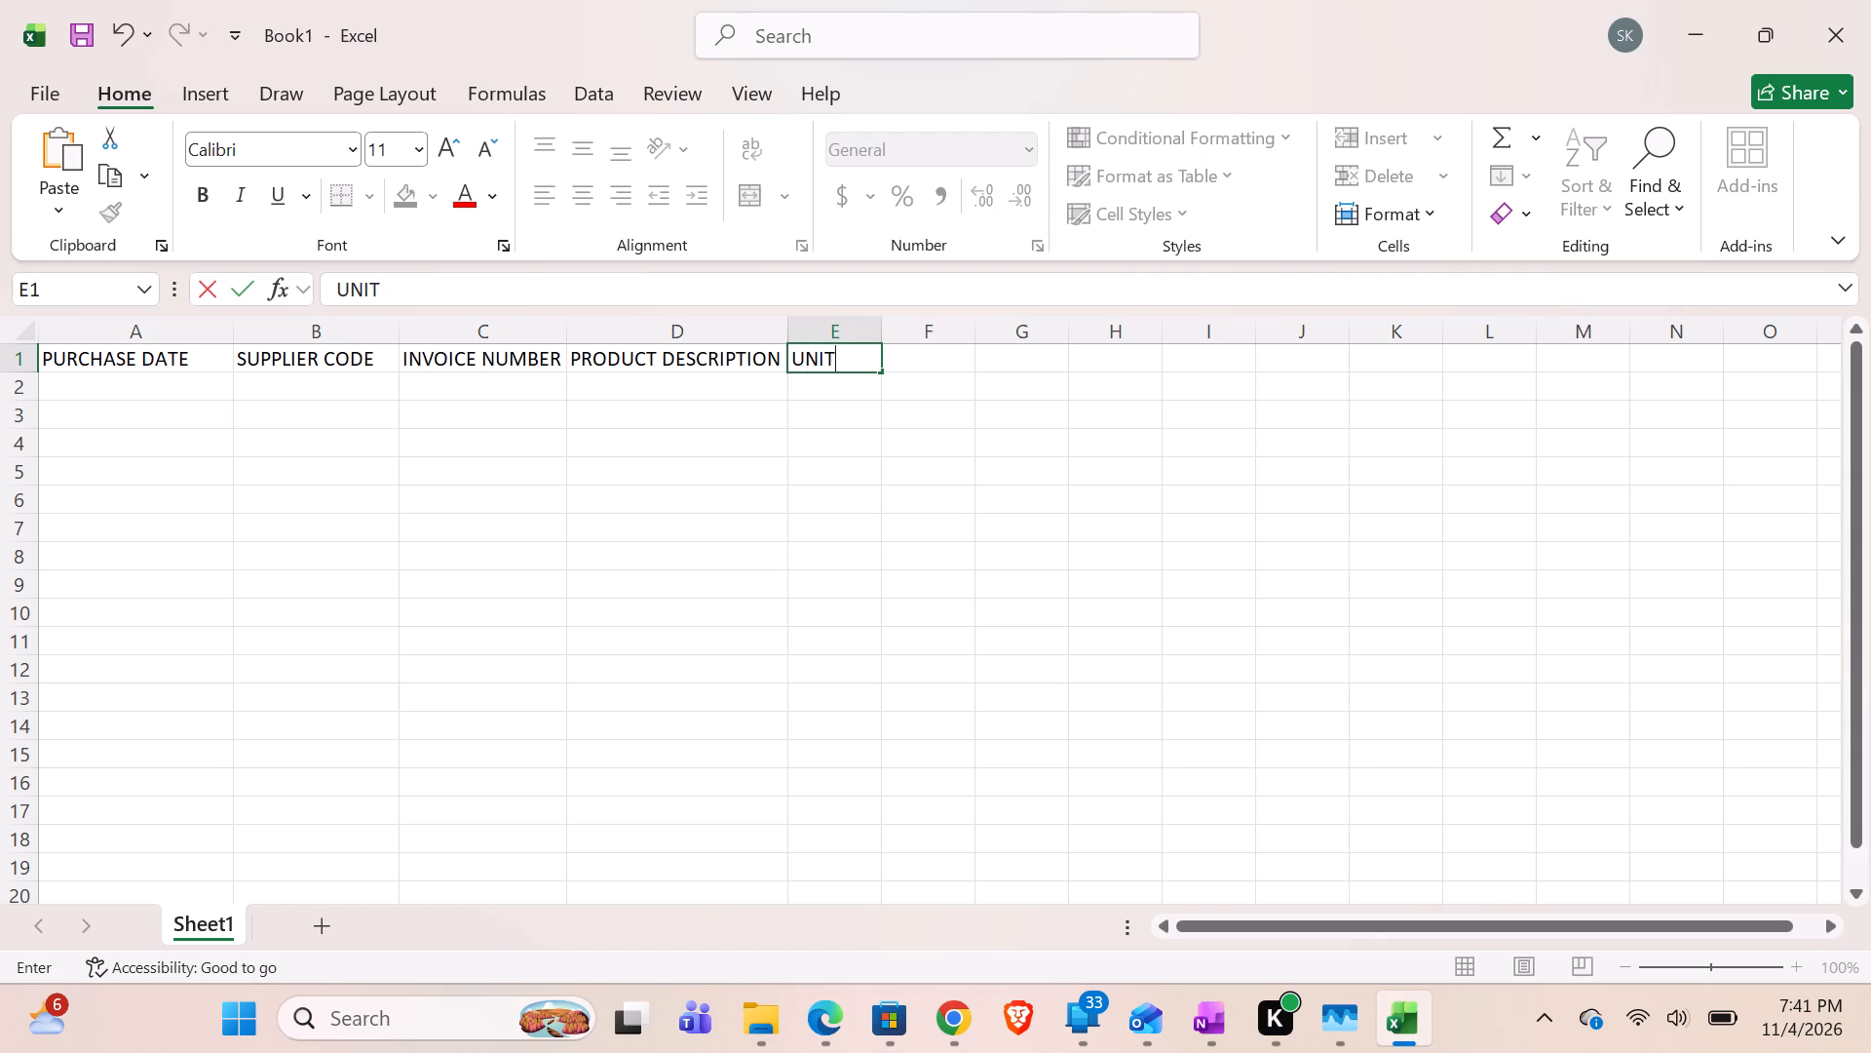
{"action": "left_click", "coordinate": [903, 364]}
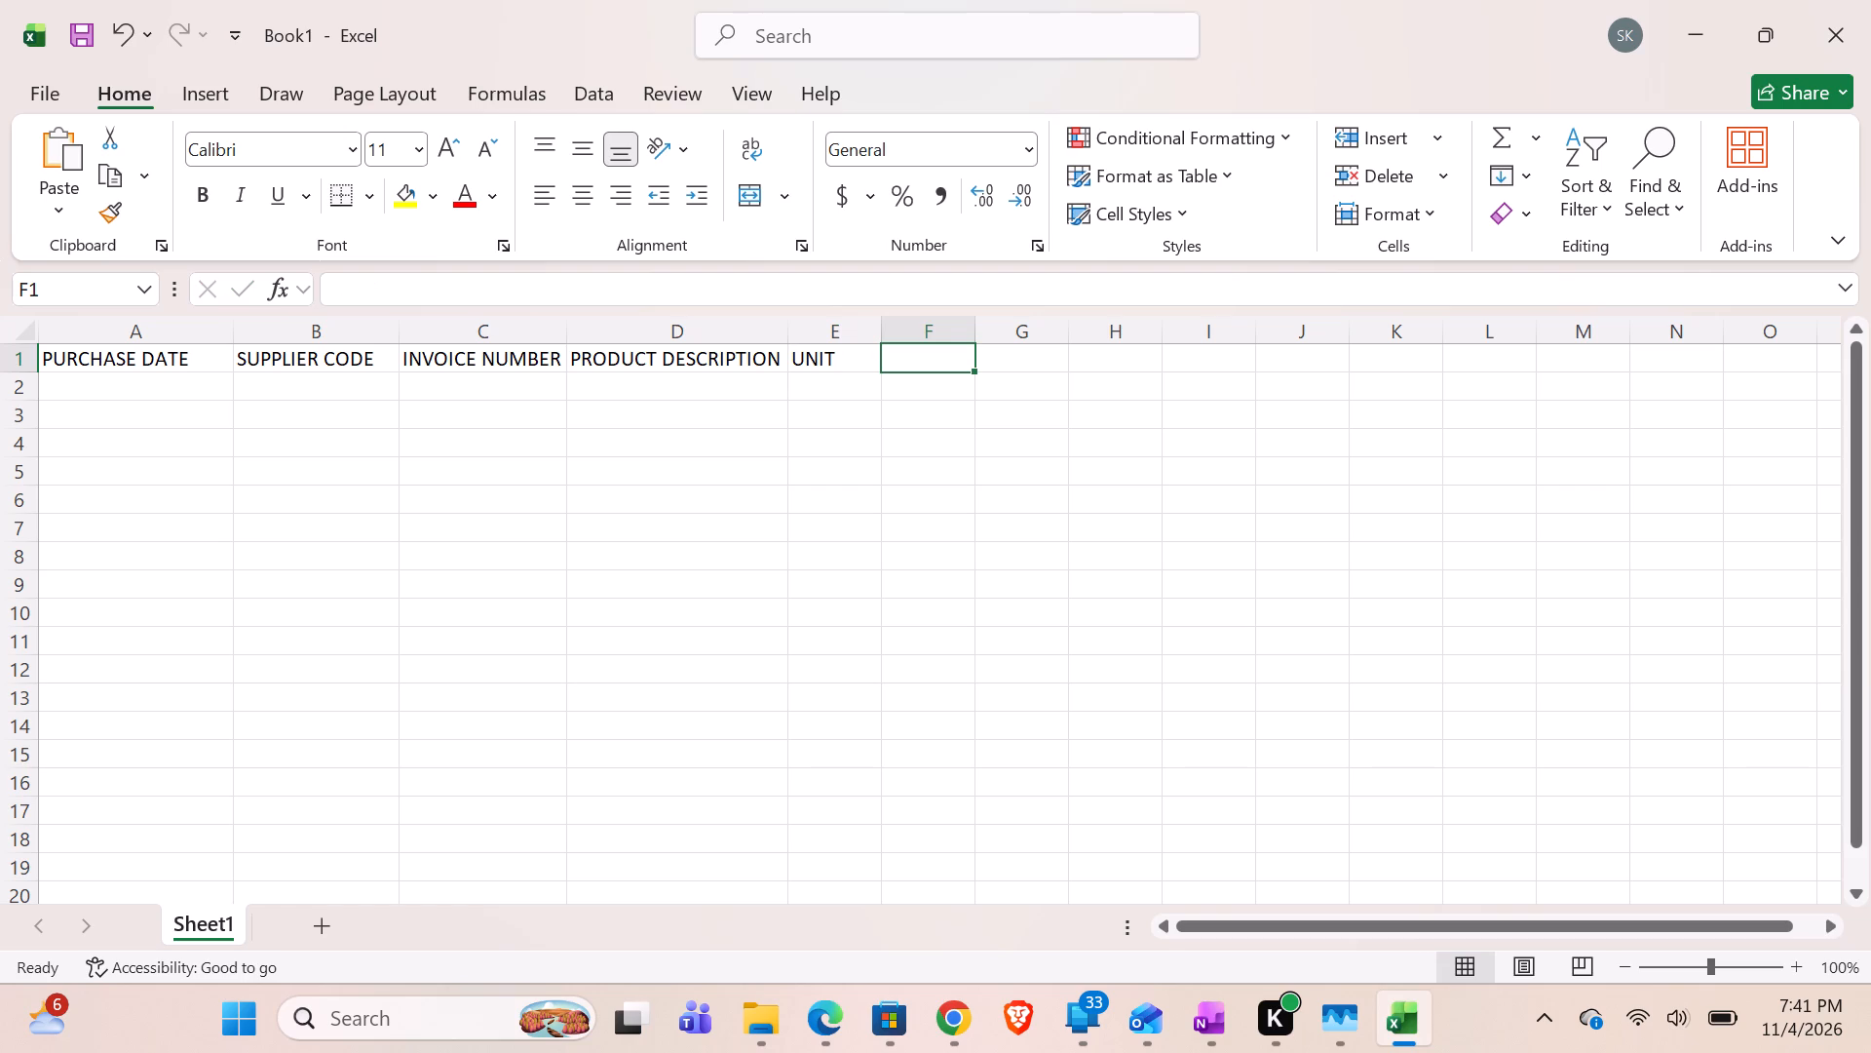
{"action": "type", "text": "QTY"}
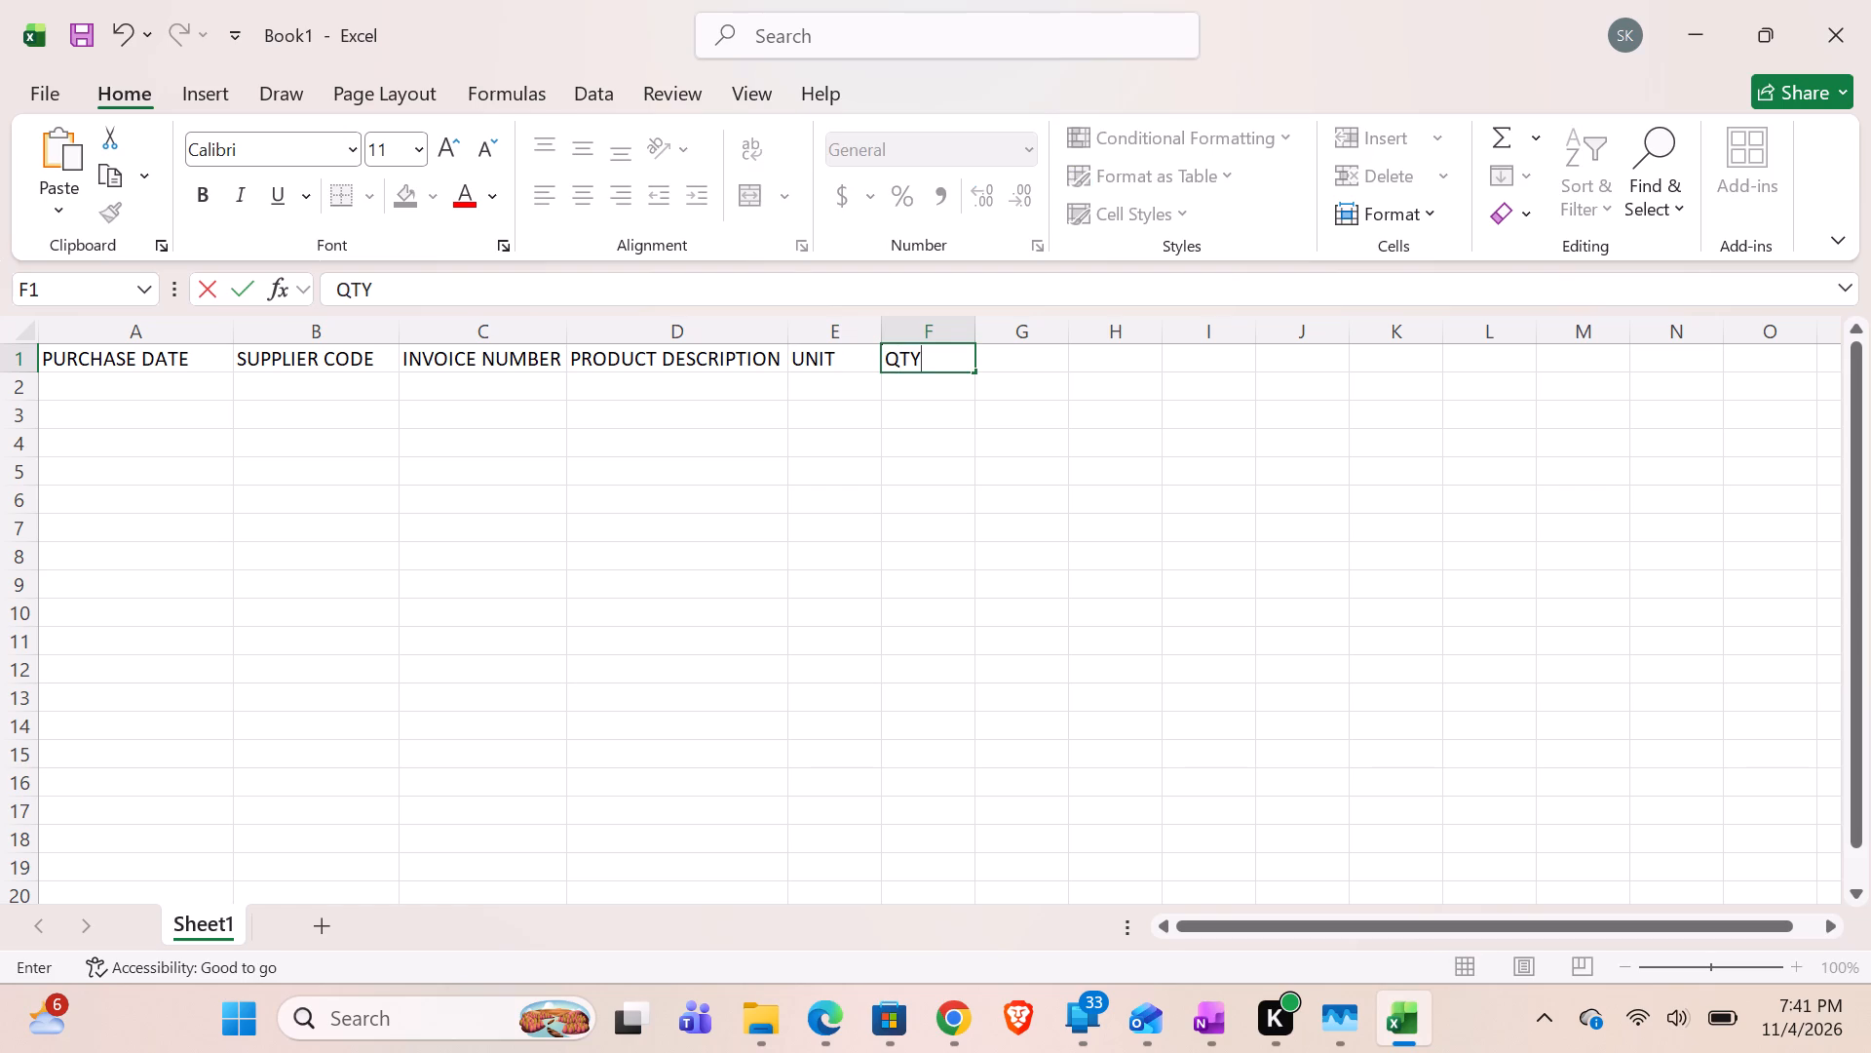
Enter the header UNIT PRICE in cell G1.
{"action": "left_click", "coordinate": [1014, 355]}
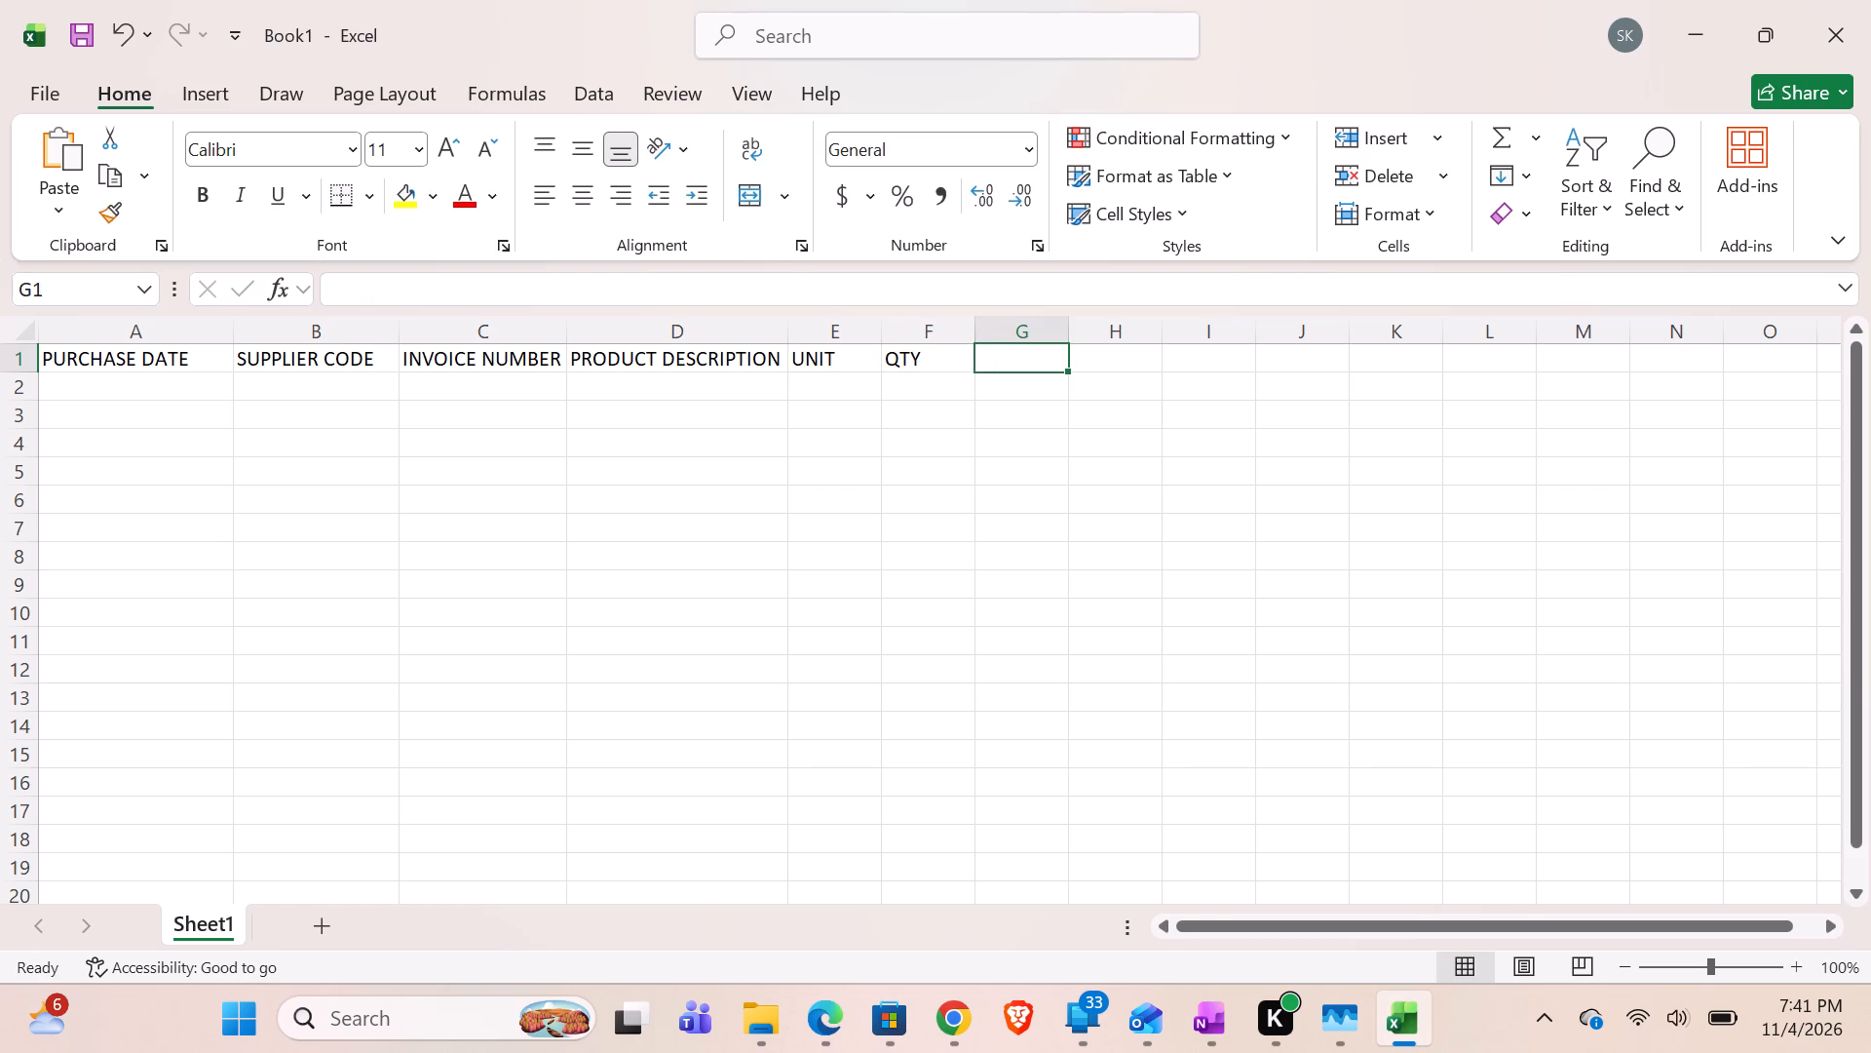
{"action": "type", "text": "UNIT"}
{"action": "key", "text": "space"}
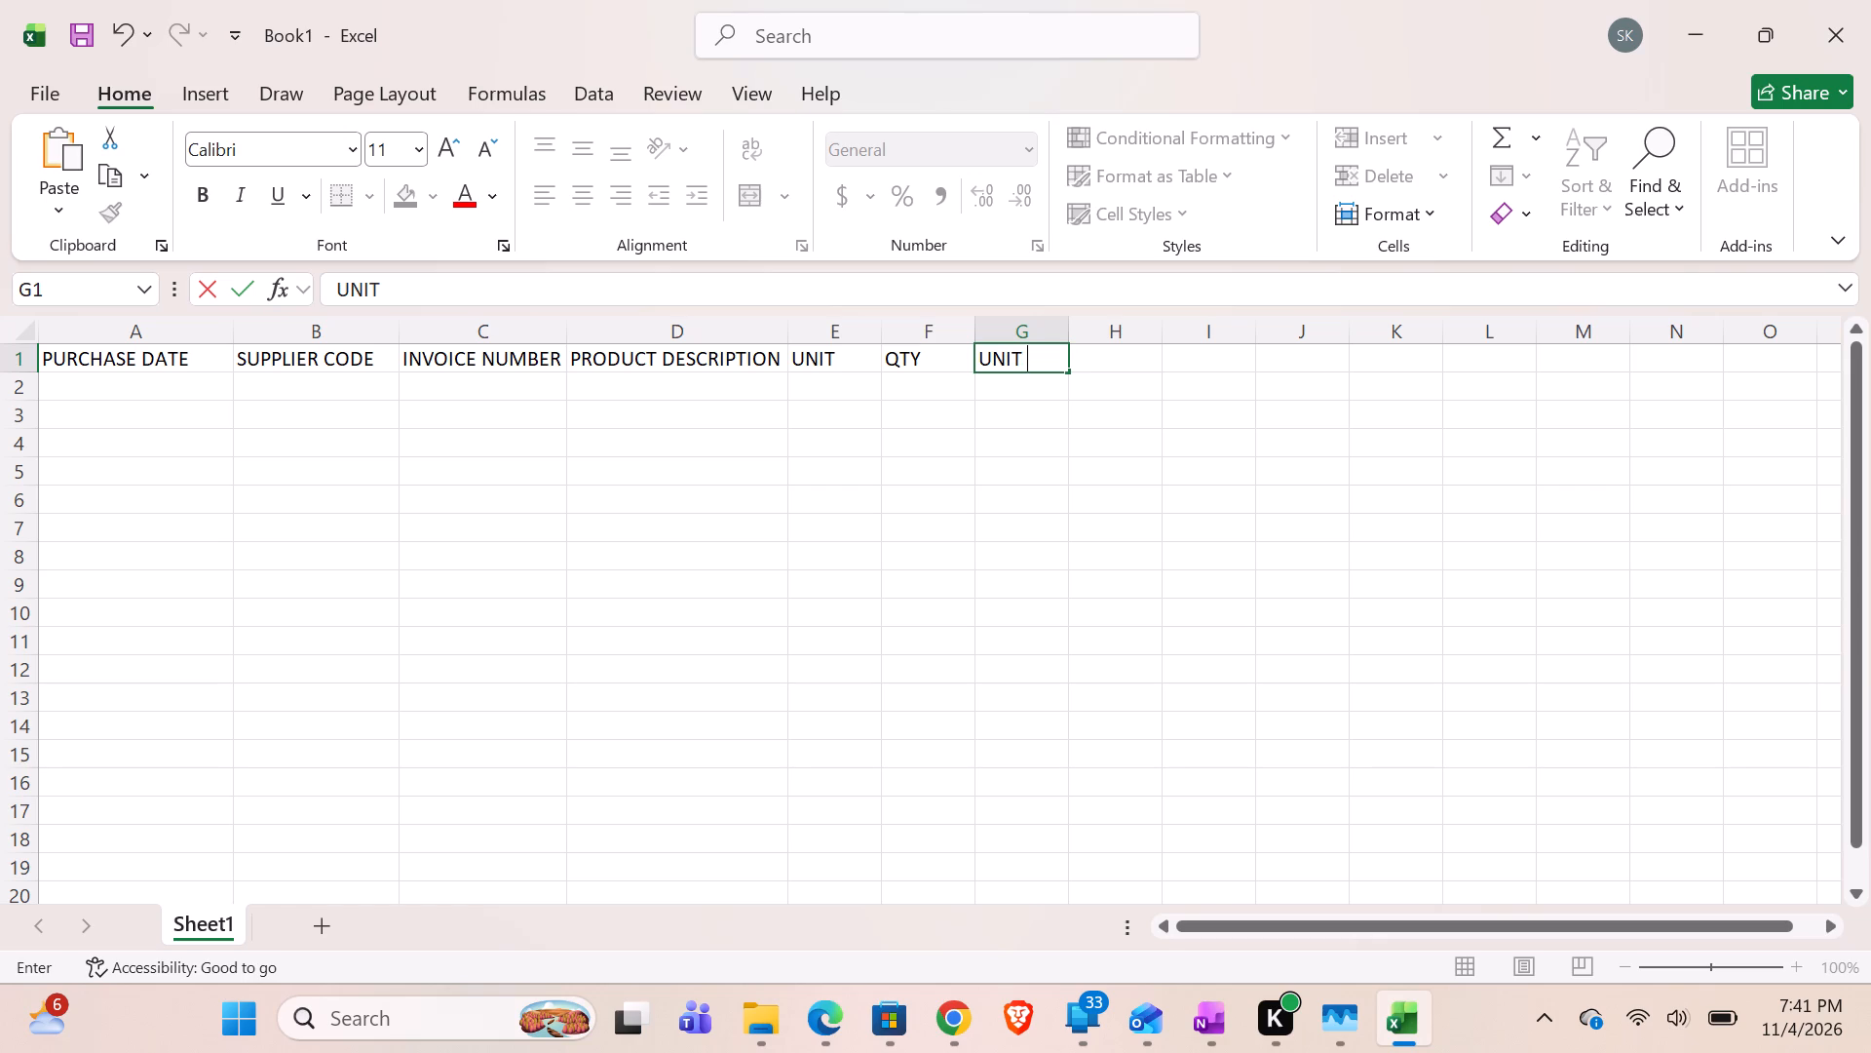
{"action": "key", "text": "p"}
{"action": "key", "text": "BackSpace"}
{"action": "type", "text": "PRO"}
{"action": "key", "text": "BackSpace"}
{"action": "type", "text": "ICE"}
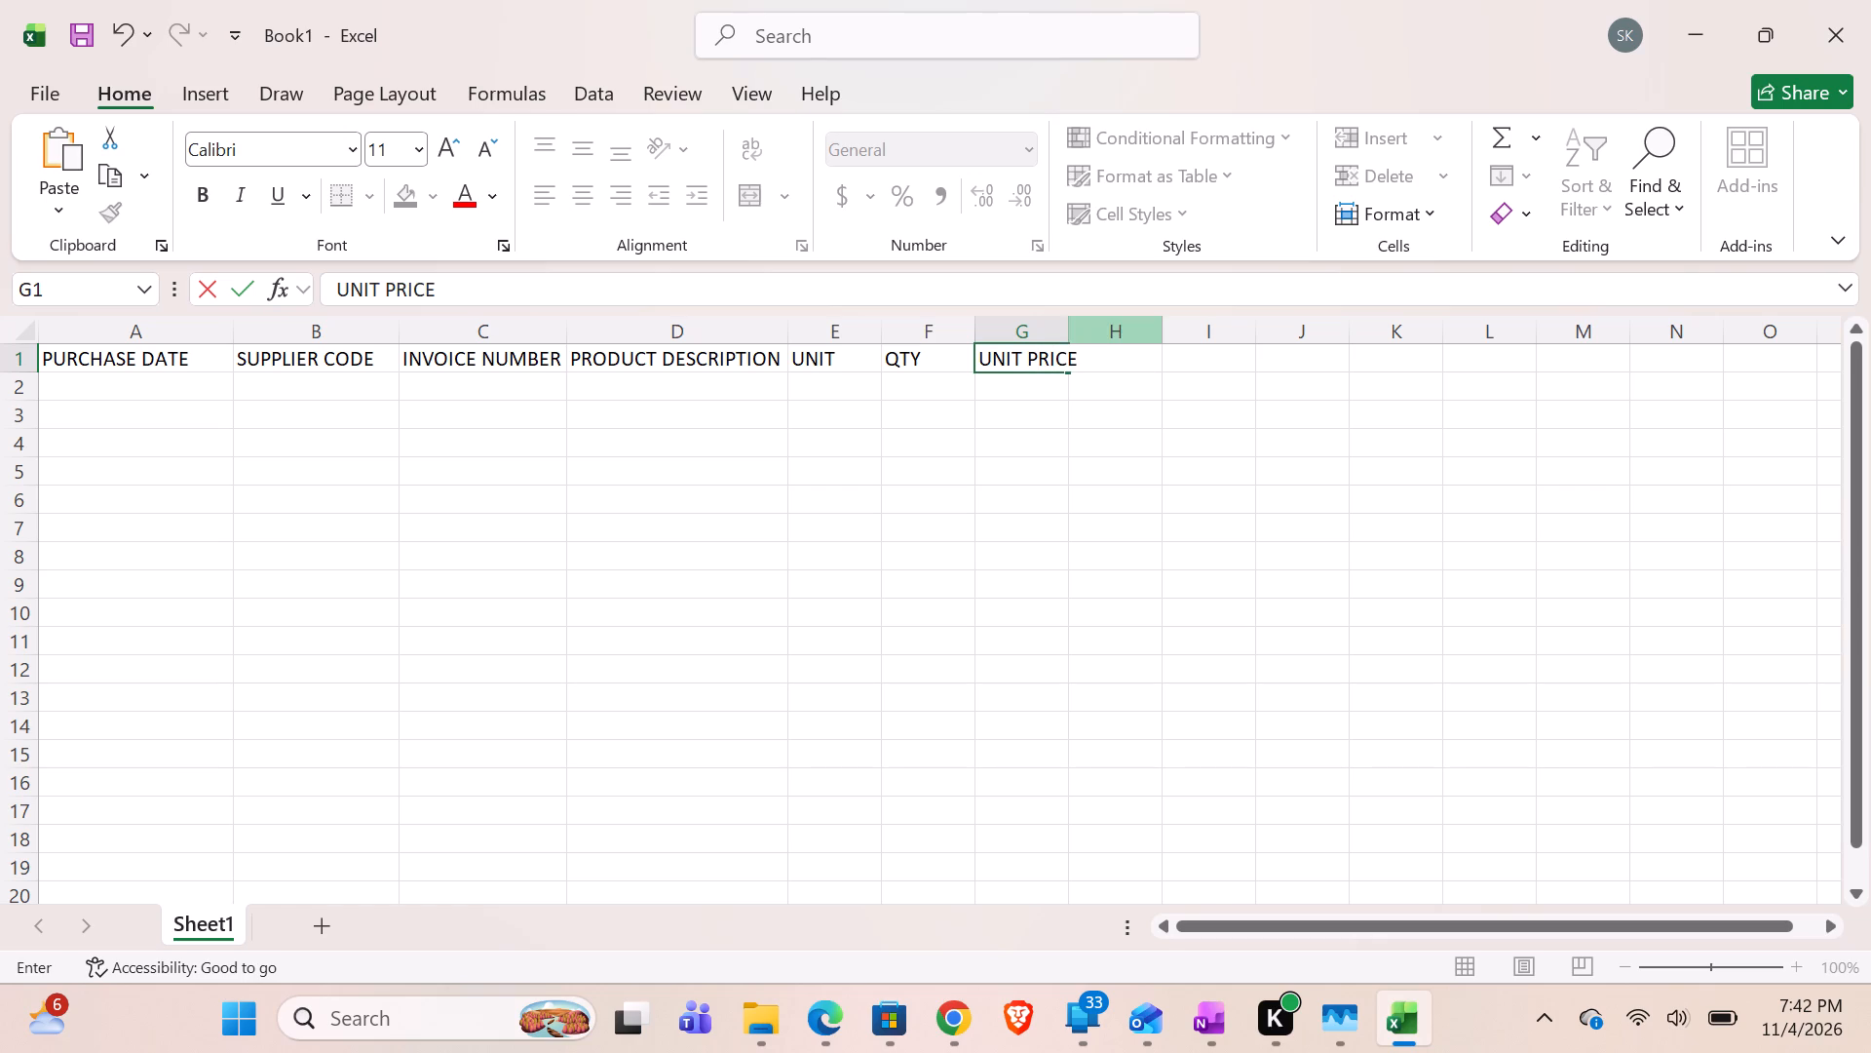
Widen column G so the UNIT PRICE header fits entirely within it.
{"action": "left_click_drag", "start_coordinate": [1066, 331], "coordinate": [1100, 328]}
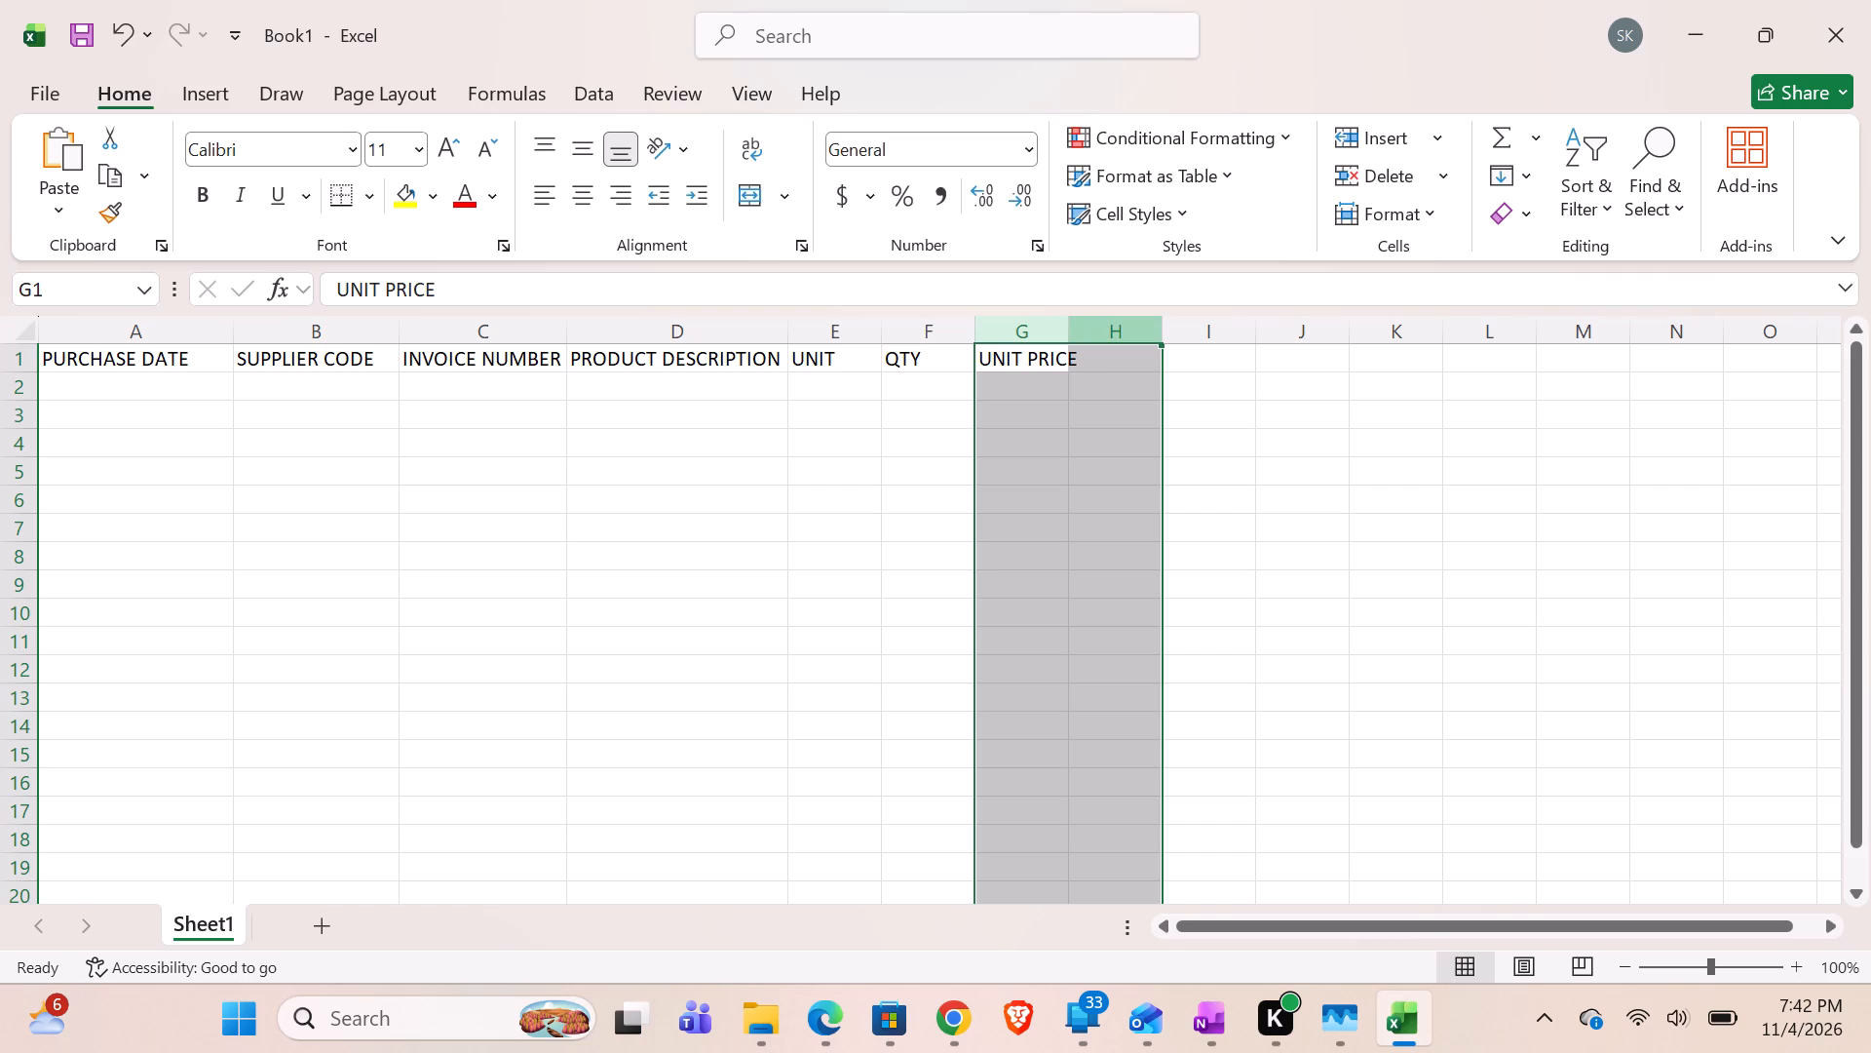
{"action": "left_click", "coordinate": [1111, 409]}
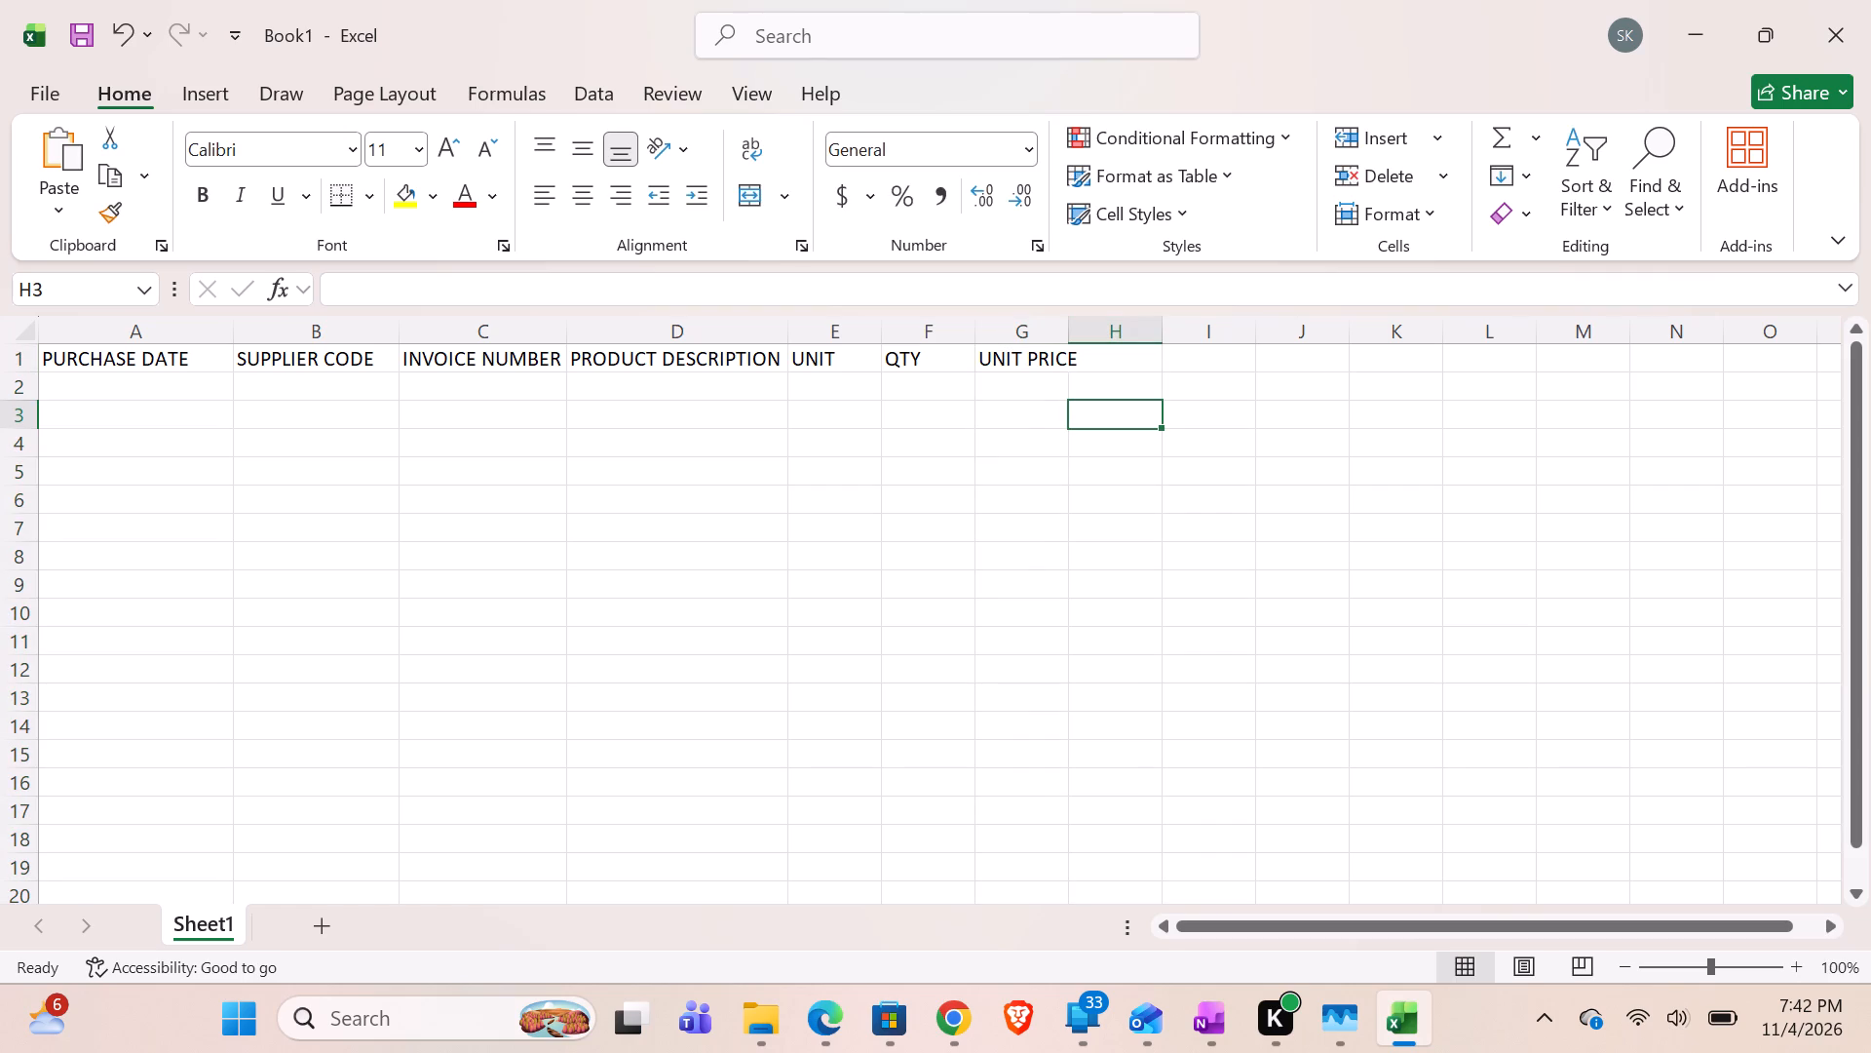
{"action": "left_click_drag", "start_coordinate": [1129, 527], "coordinate": [1054, 348]}
{"action": "left_click", "coordinate": [1030, 428]}
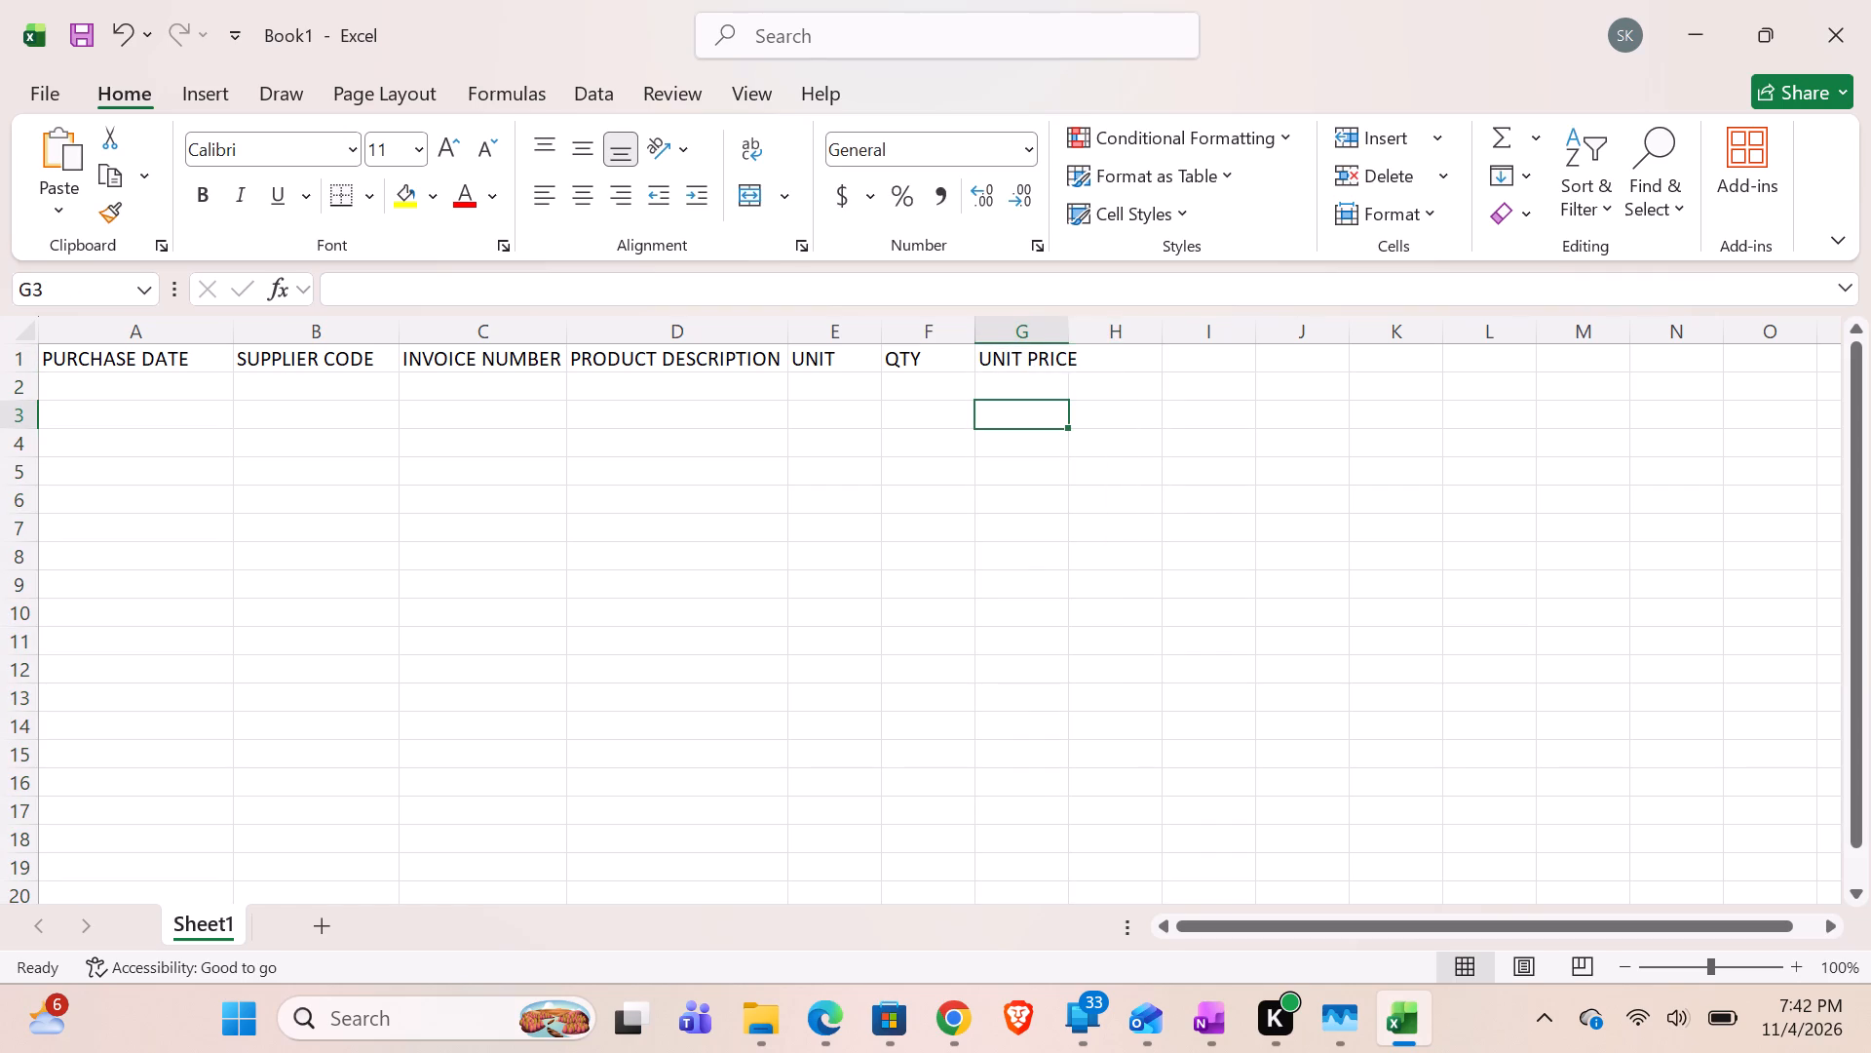
{"action": "left_click_drag", "start_coordinate": [1069, 328], "coordinate": [1078, 329]}
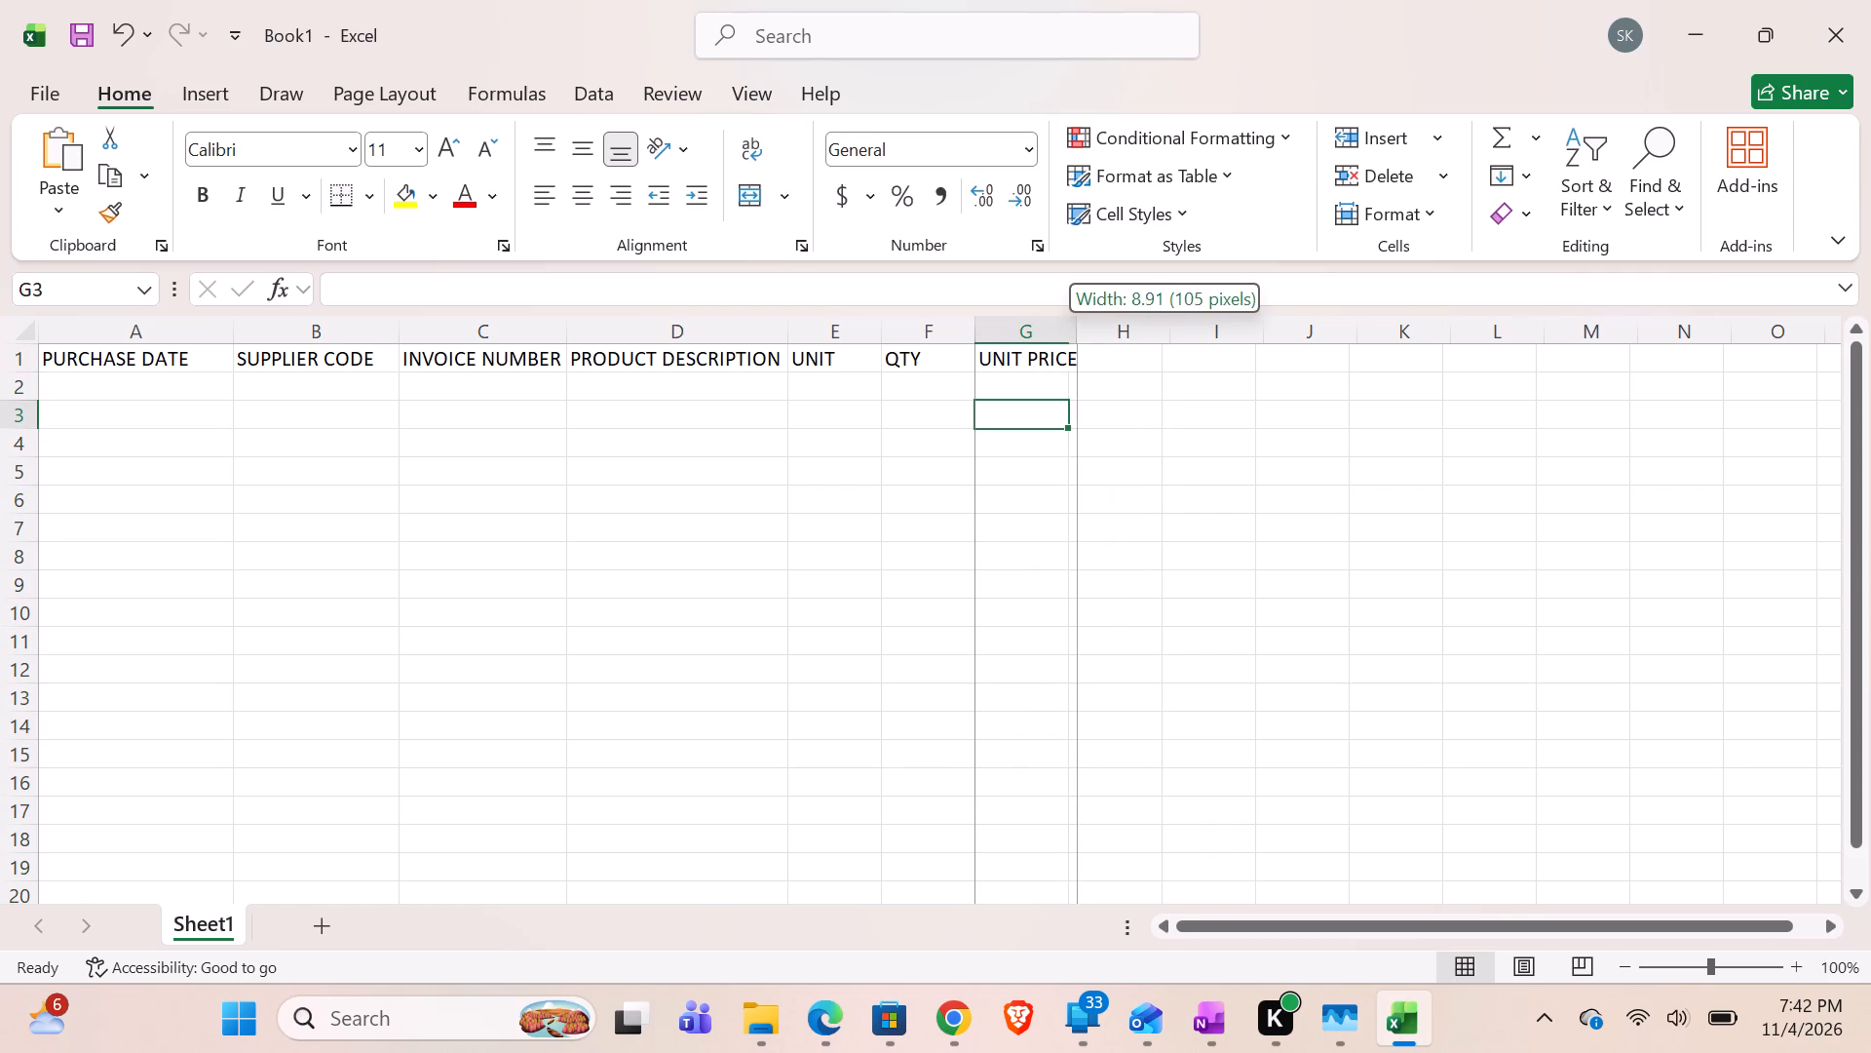
{"action": "left_click_drag", "start_coordinate": [1078, 329], "coordinate": [1085, 330]}
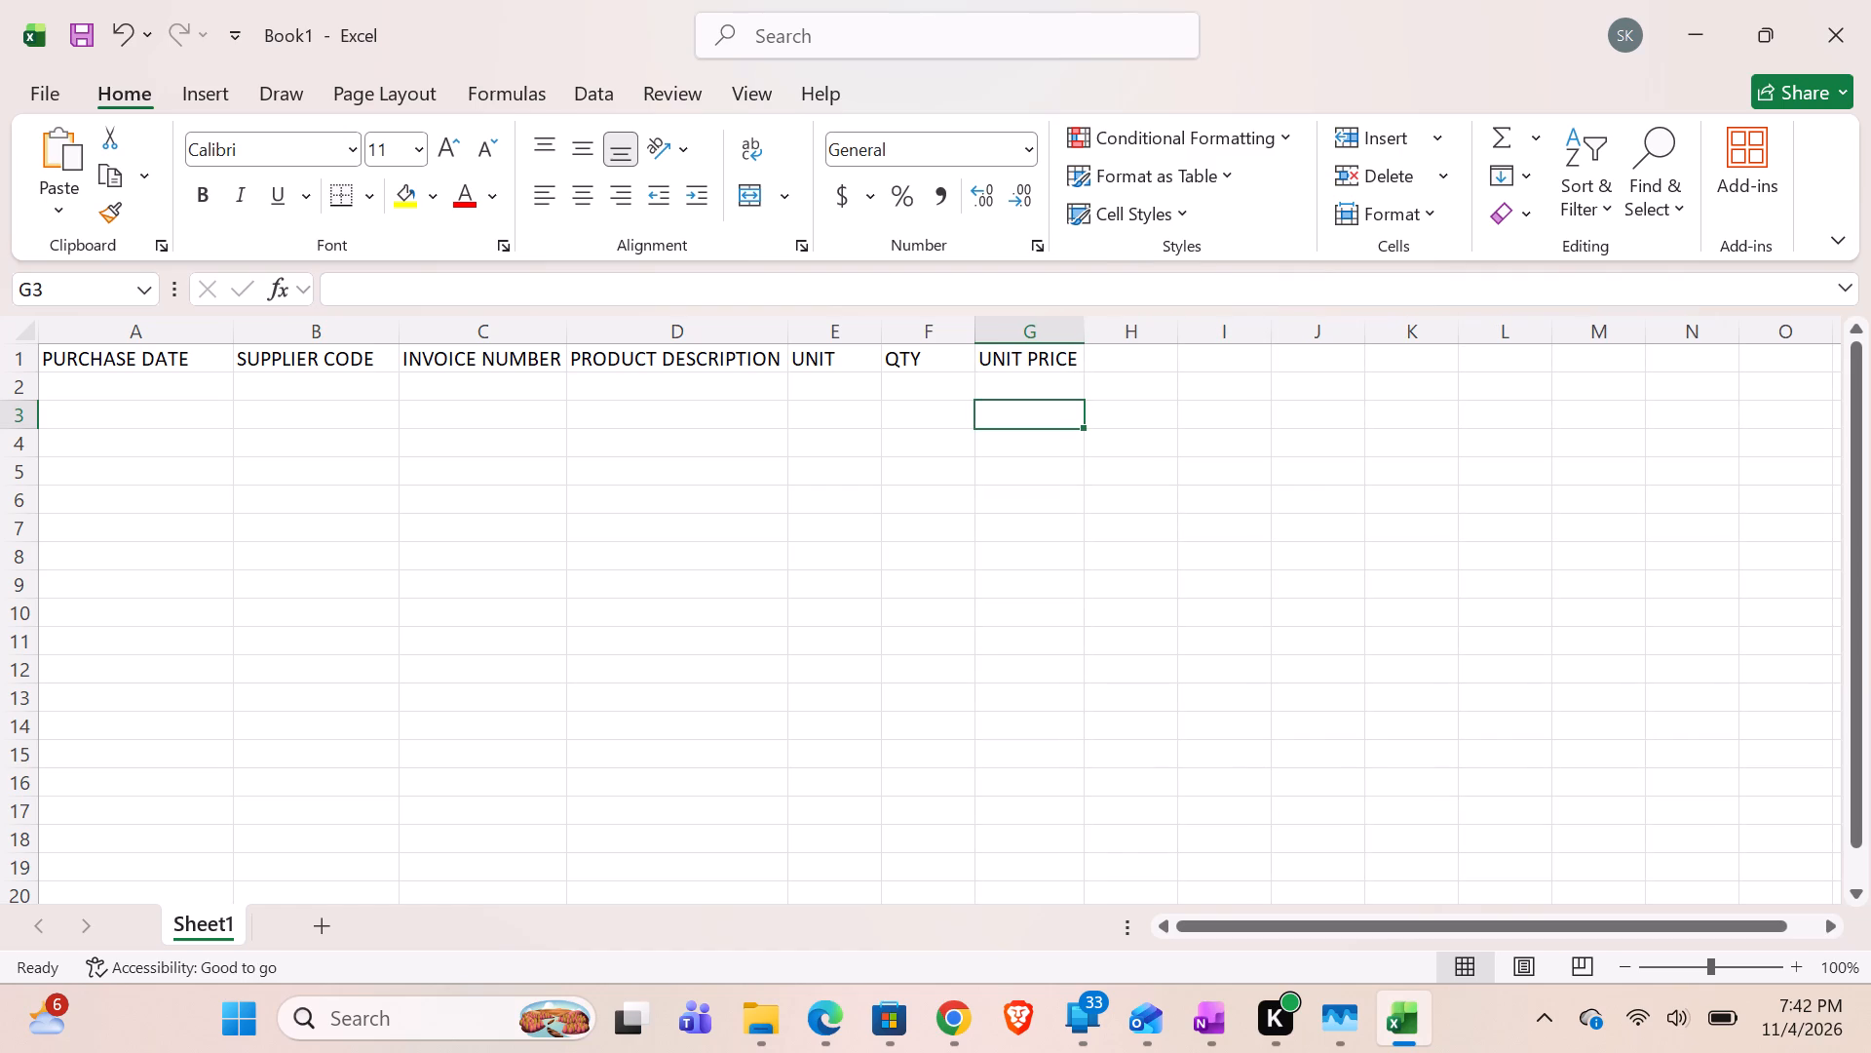
Enter the header TOTAL [KSH] in cell H1 and widen column H so the whole text fits.
{"action": "left_click", "coordinate": [1110, 369]}
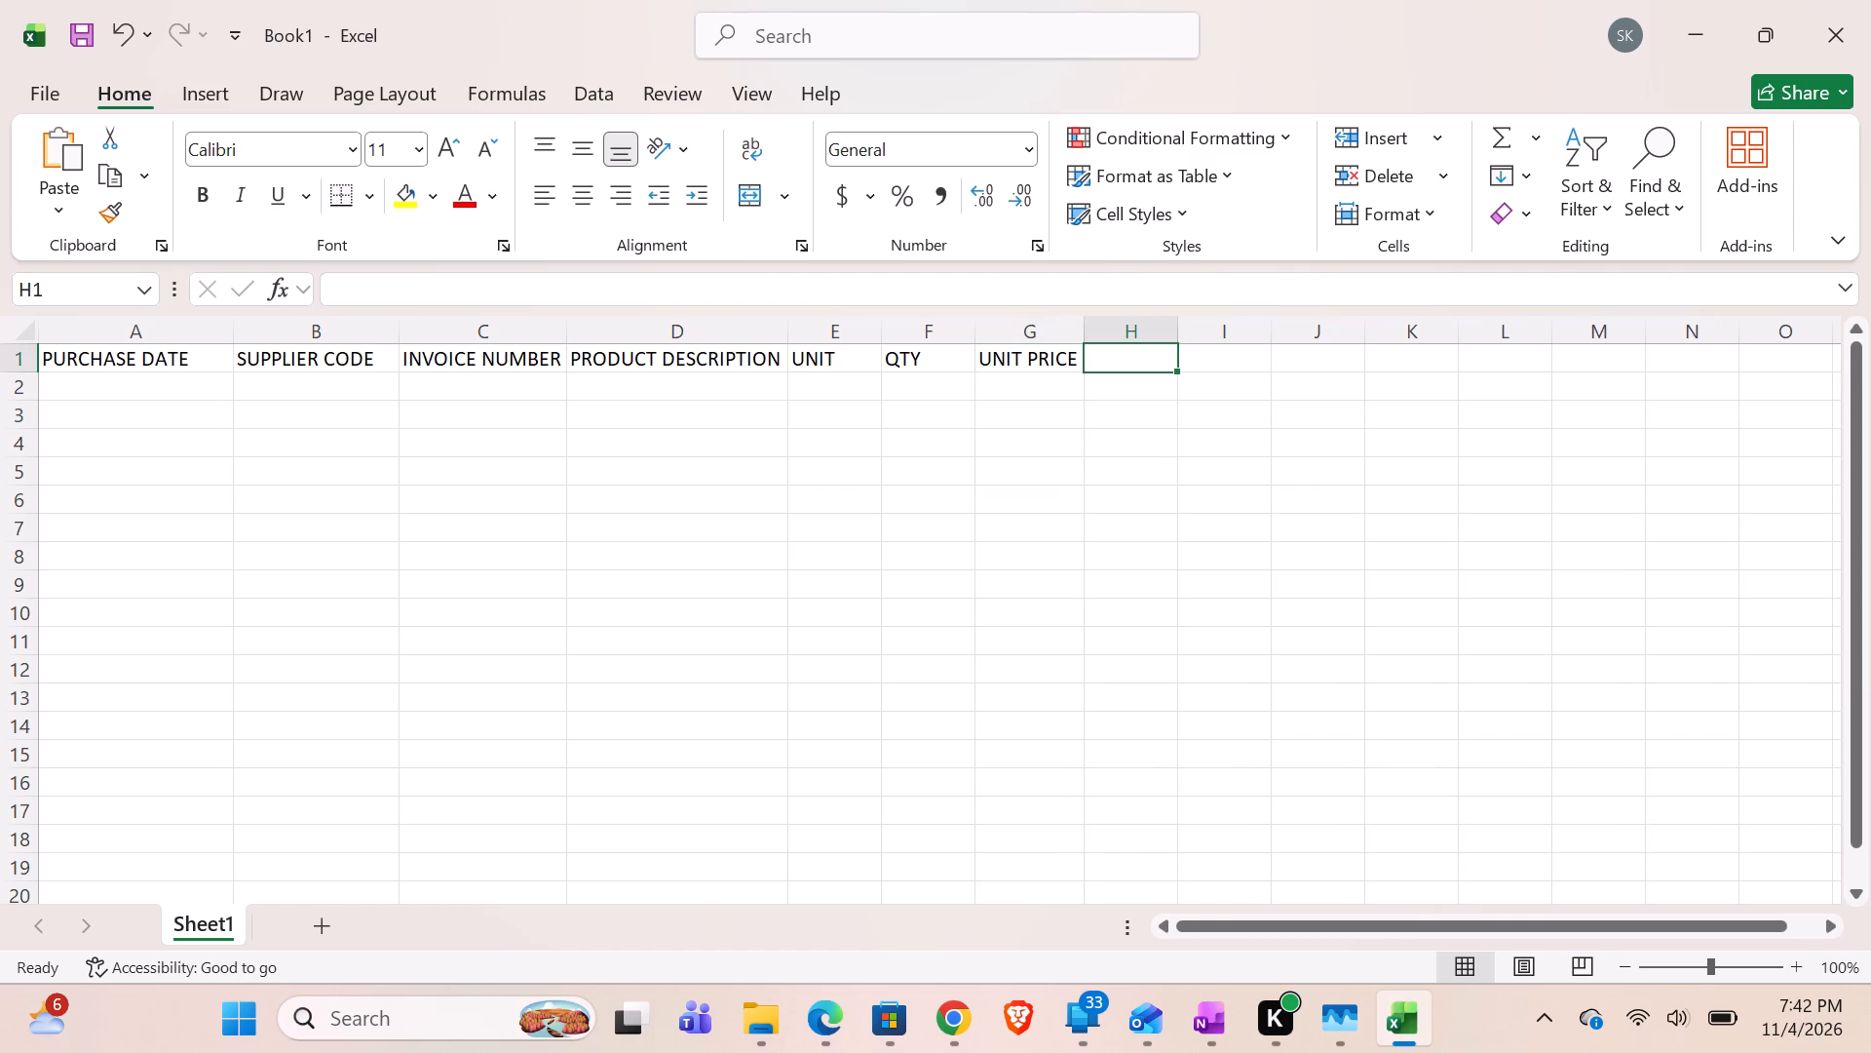
{"action": "type", "text": "TP"}
{"action": "key", "text": "BackSpace"}
{"action": "type", "text": "OTAL"}
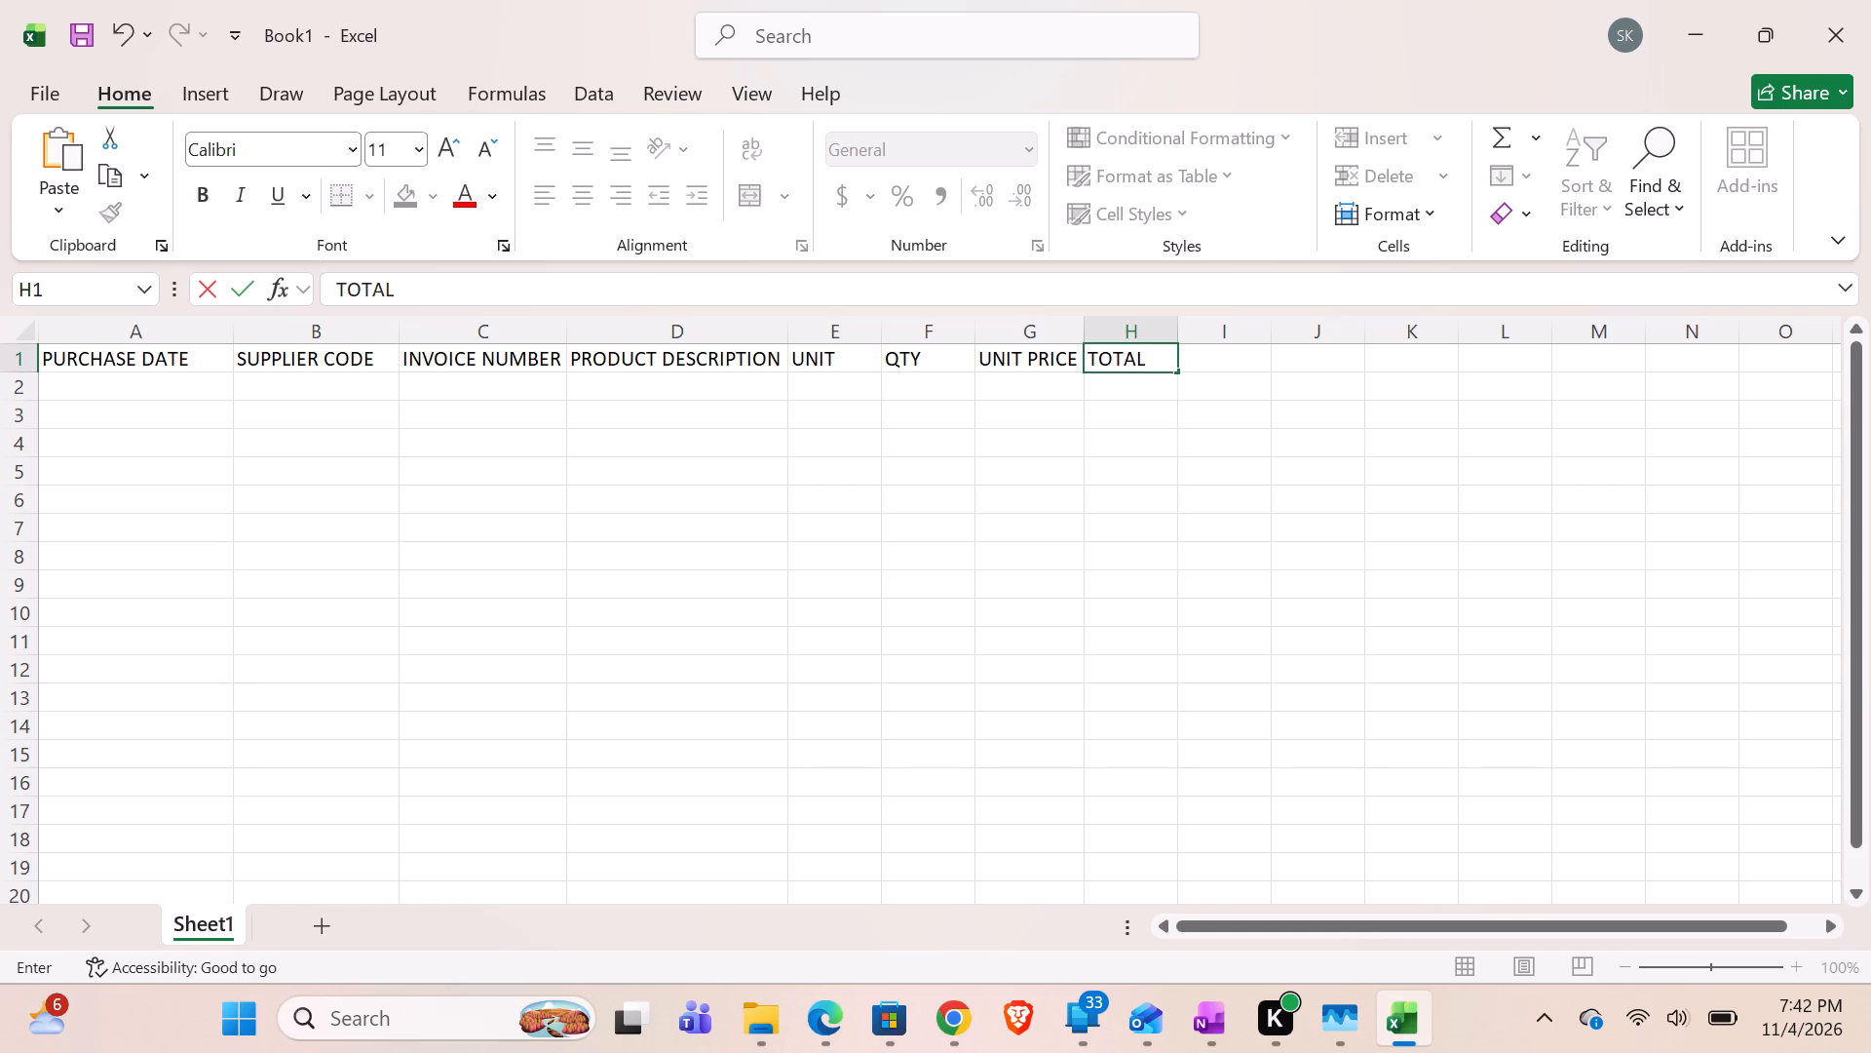
{"action": "key", "text": "space"}
{"action": "key", "text": "shift+braceleft"}
{"action": "key", "text": "BackSpace"}
{"action": "key", "text": "bracketleft"}
{"action": "key", "text": "k"}
{"action": "type", "text": "SH"}
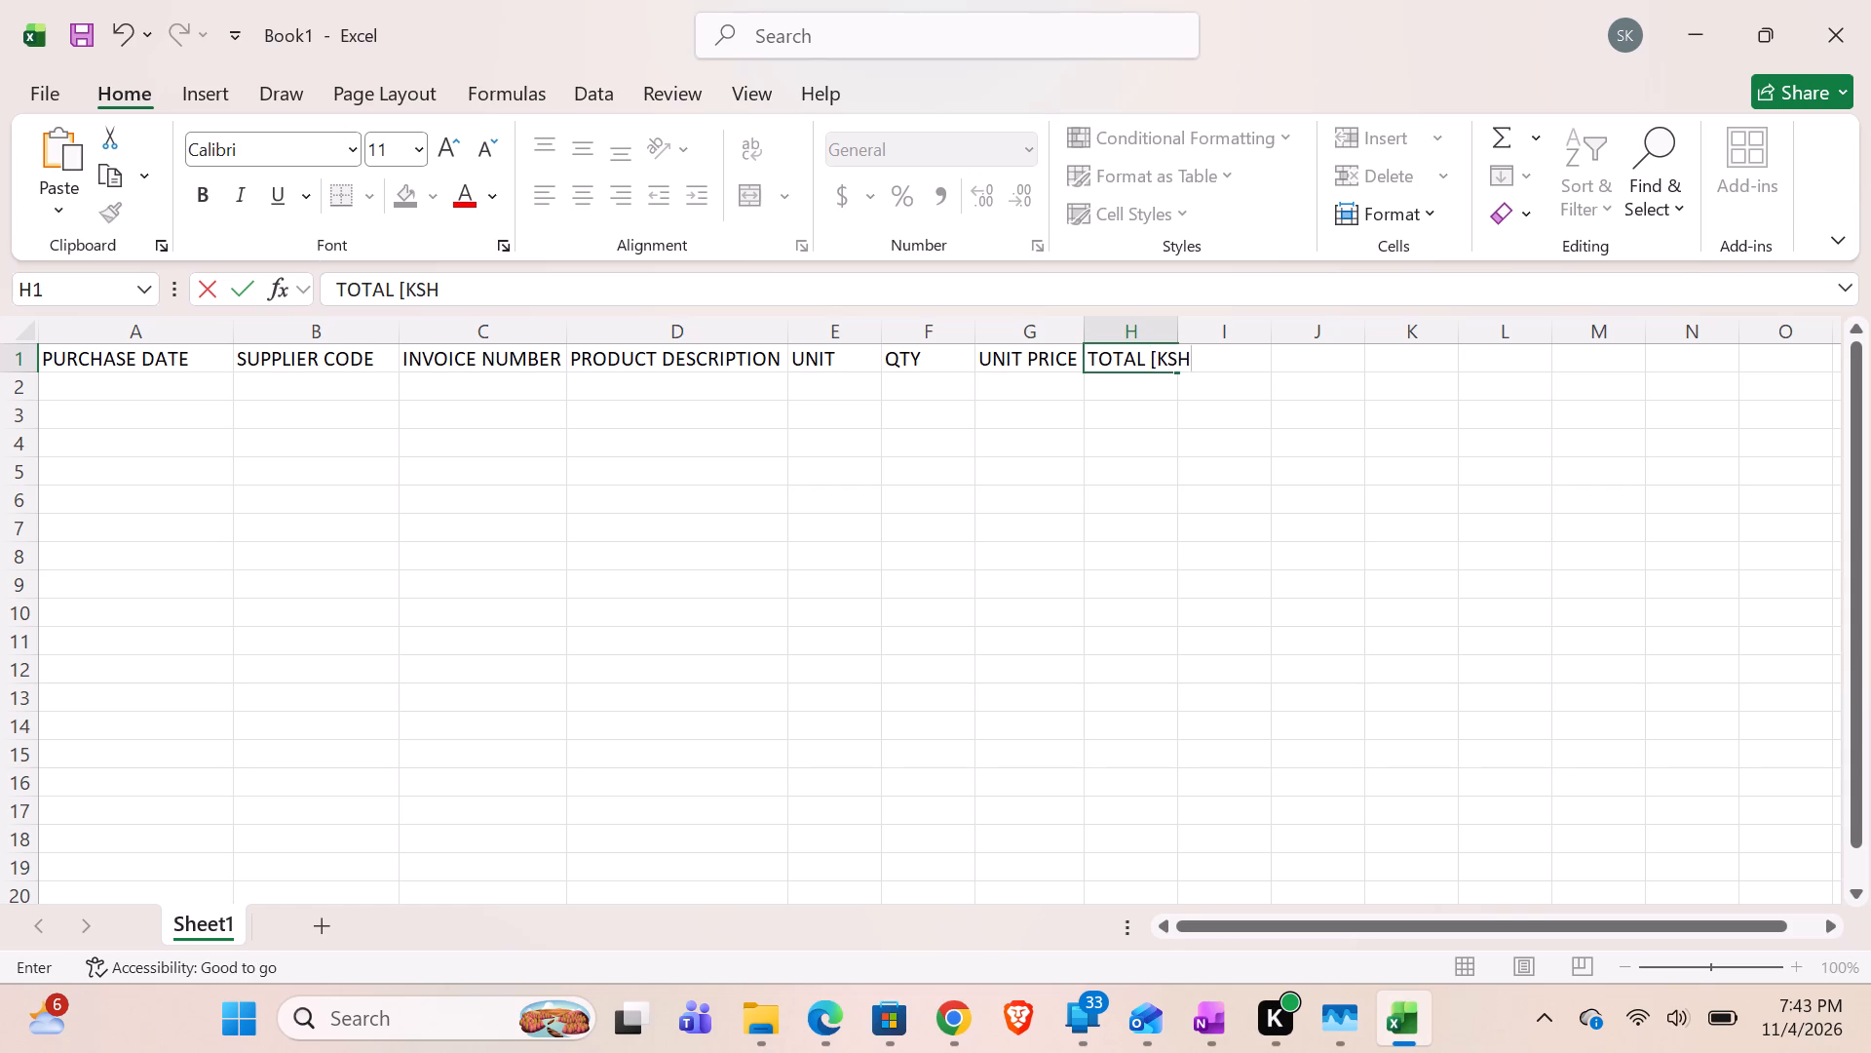
{"action": "key", "text": "bracketright"}
{"action": "left_click_drag", "start_coordinate": [1205, 446], "coordinate": [1219, 605]}
{"action": "left_click", "coordinate": [1219, 605]}
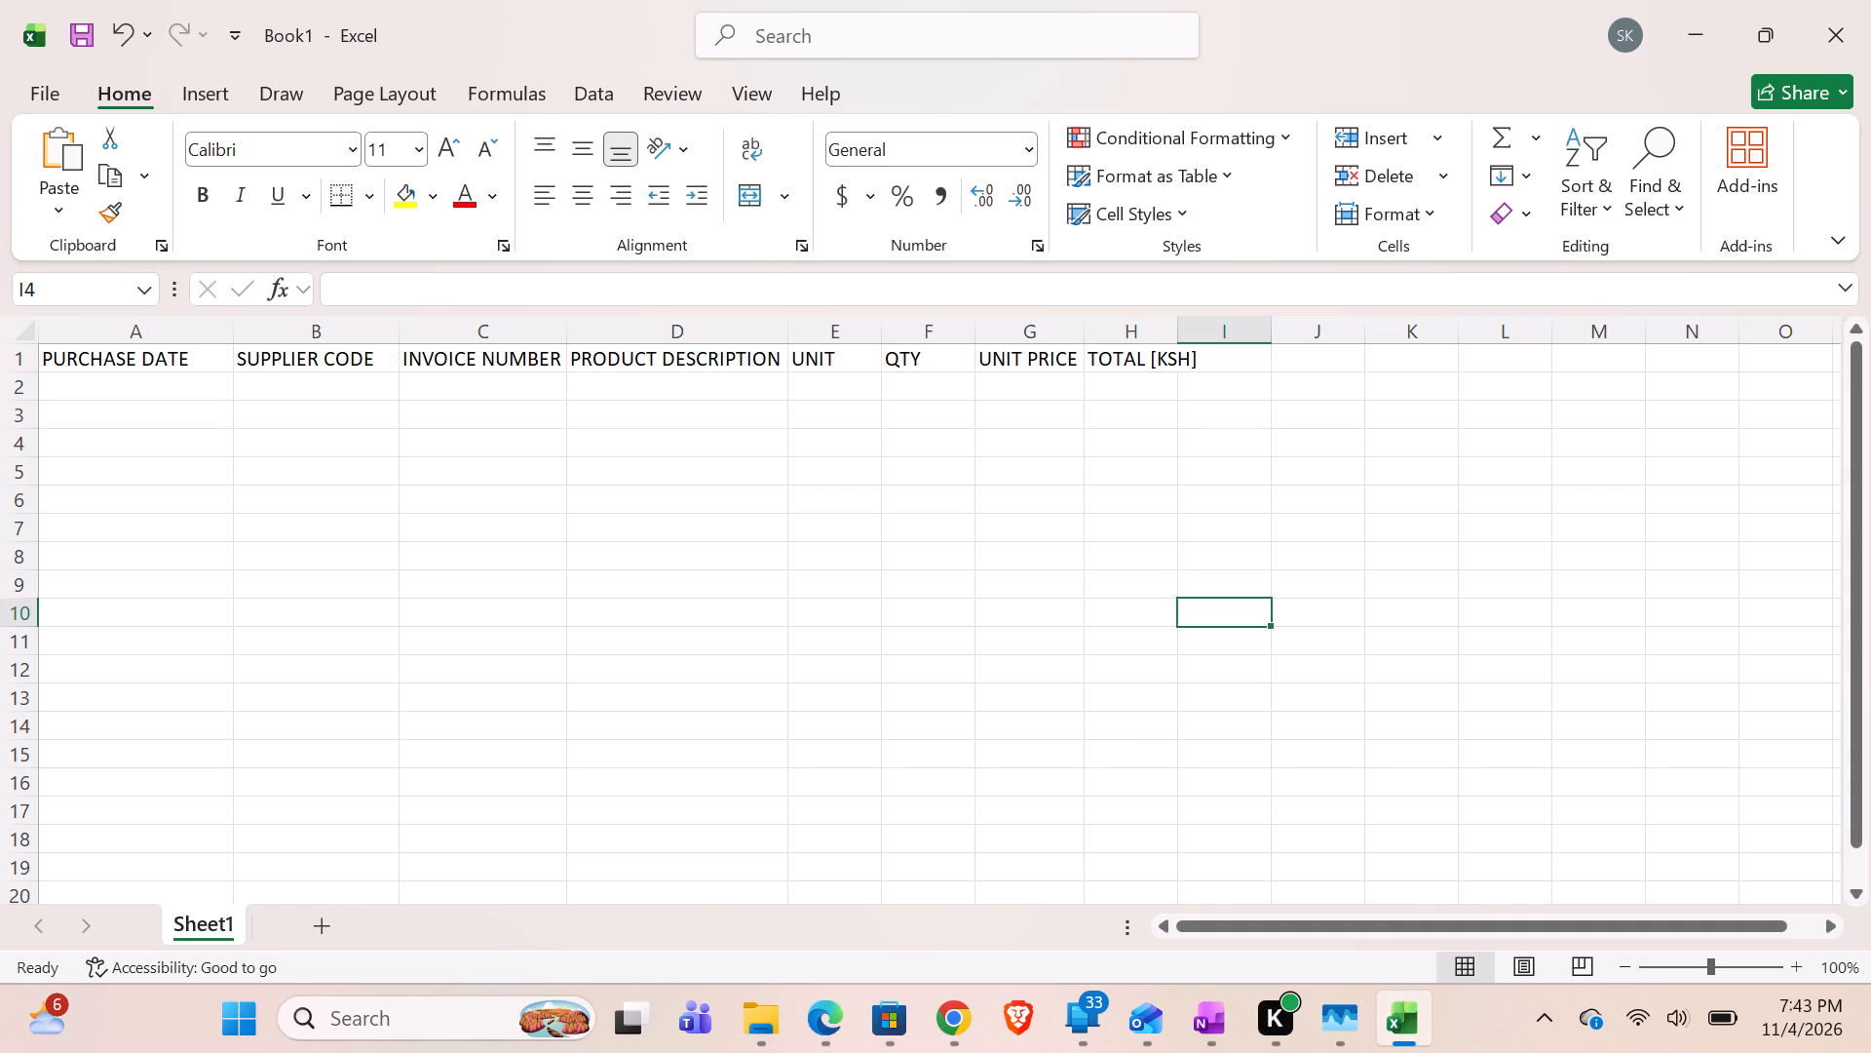
{"action": "left_click_drag", "start_coordinate": [1171, 326], "coordinate": [1198, 334]}
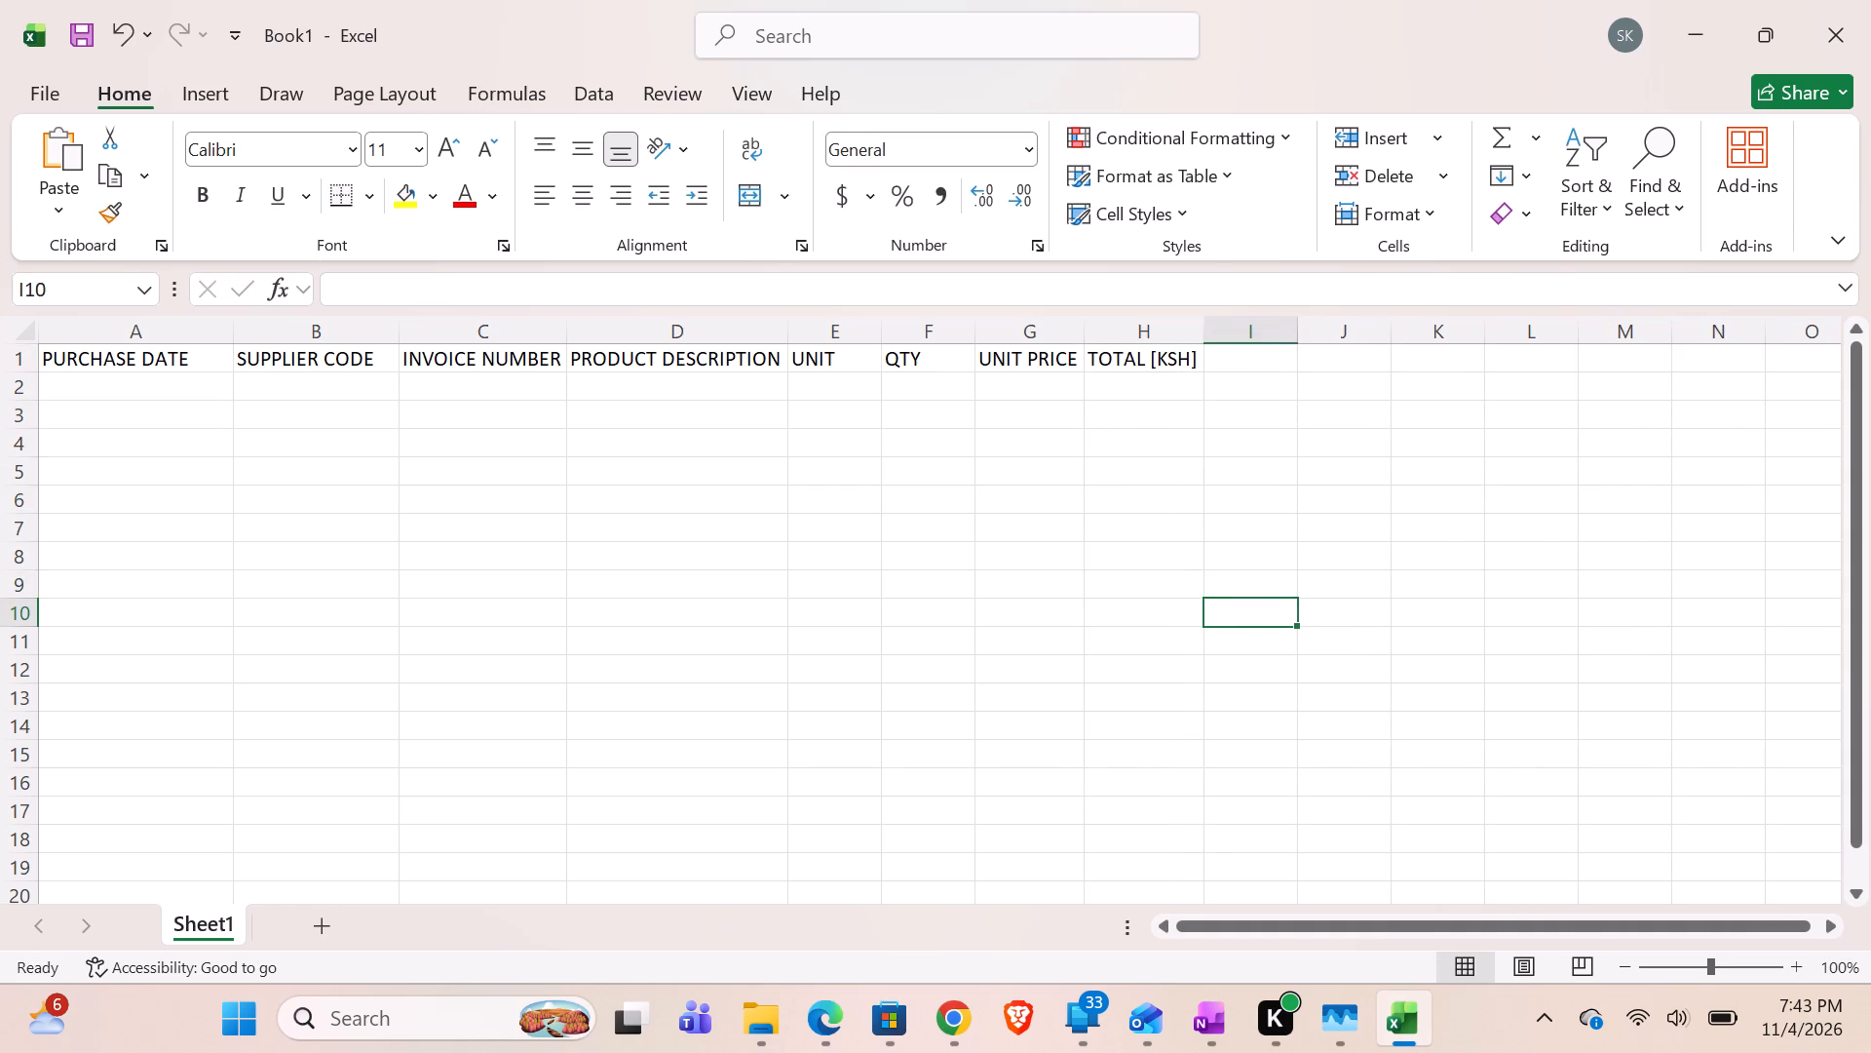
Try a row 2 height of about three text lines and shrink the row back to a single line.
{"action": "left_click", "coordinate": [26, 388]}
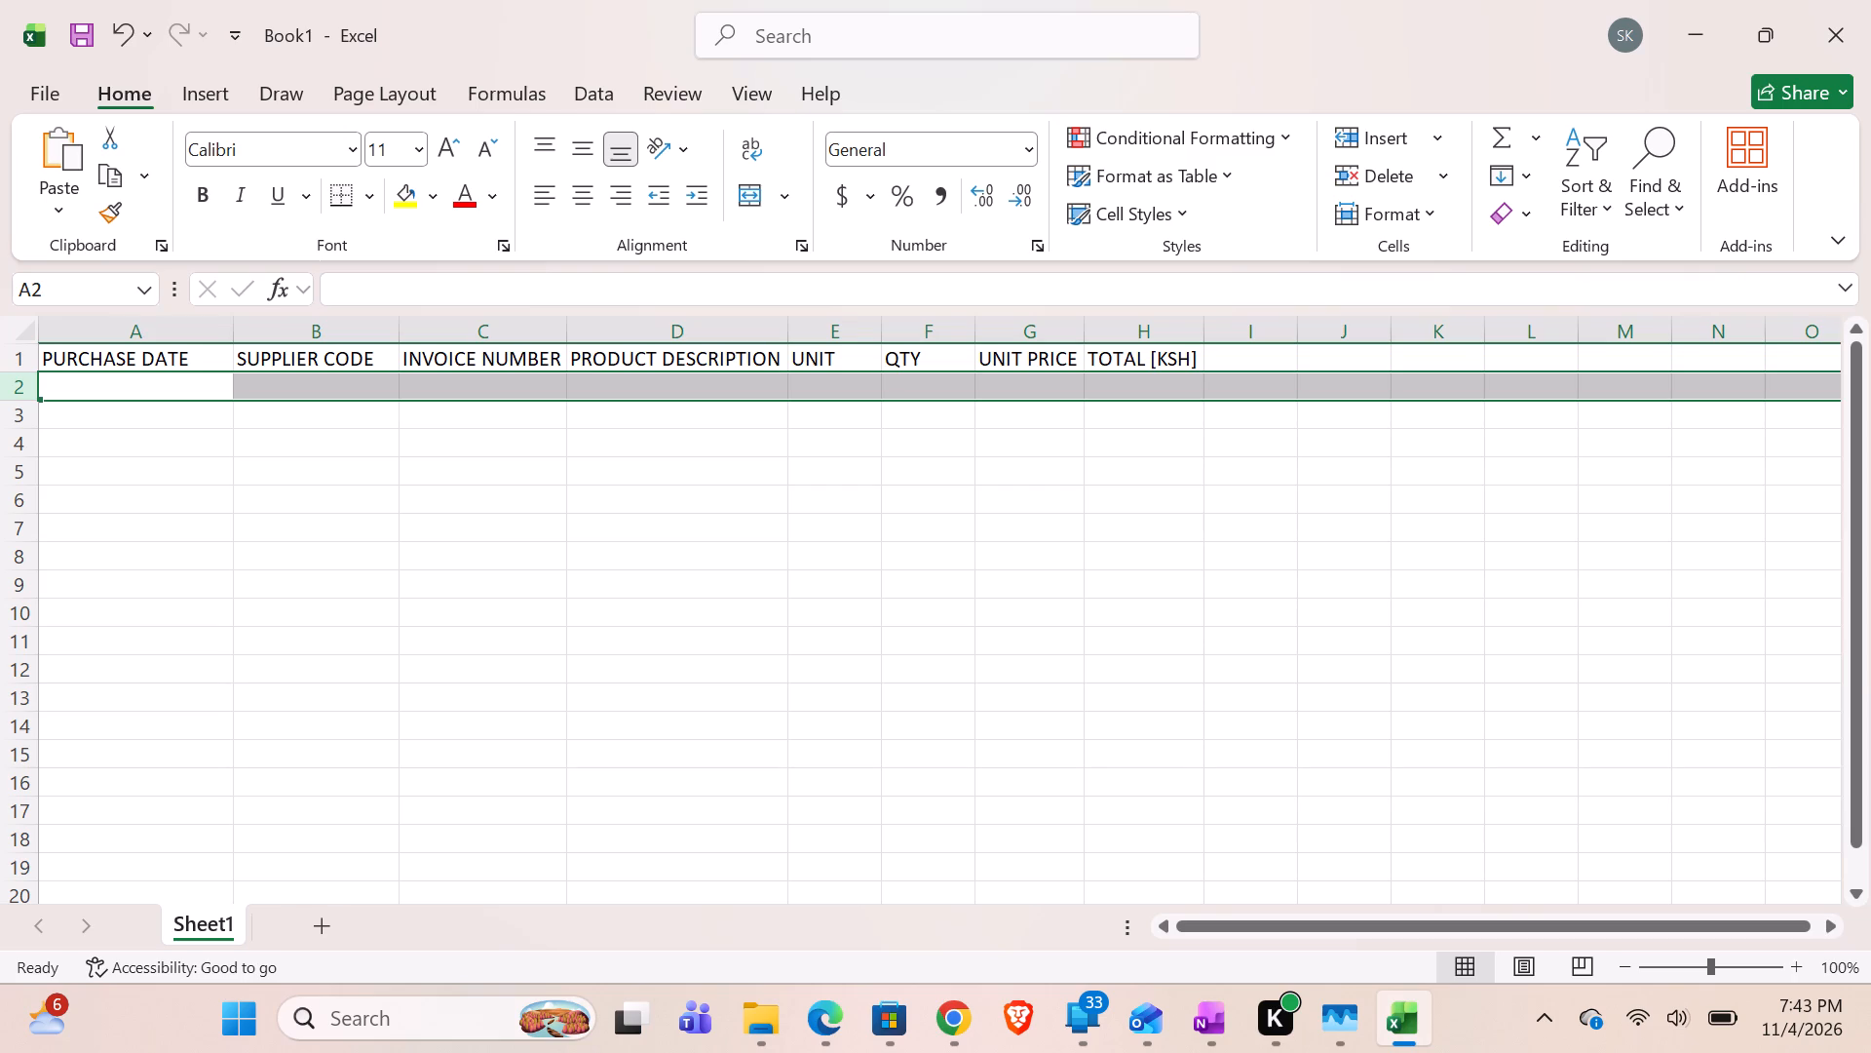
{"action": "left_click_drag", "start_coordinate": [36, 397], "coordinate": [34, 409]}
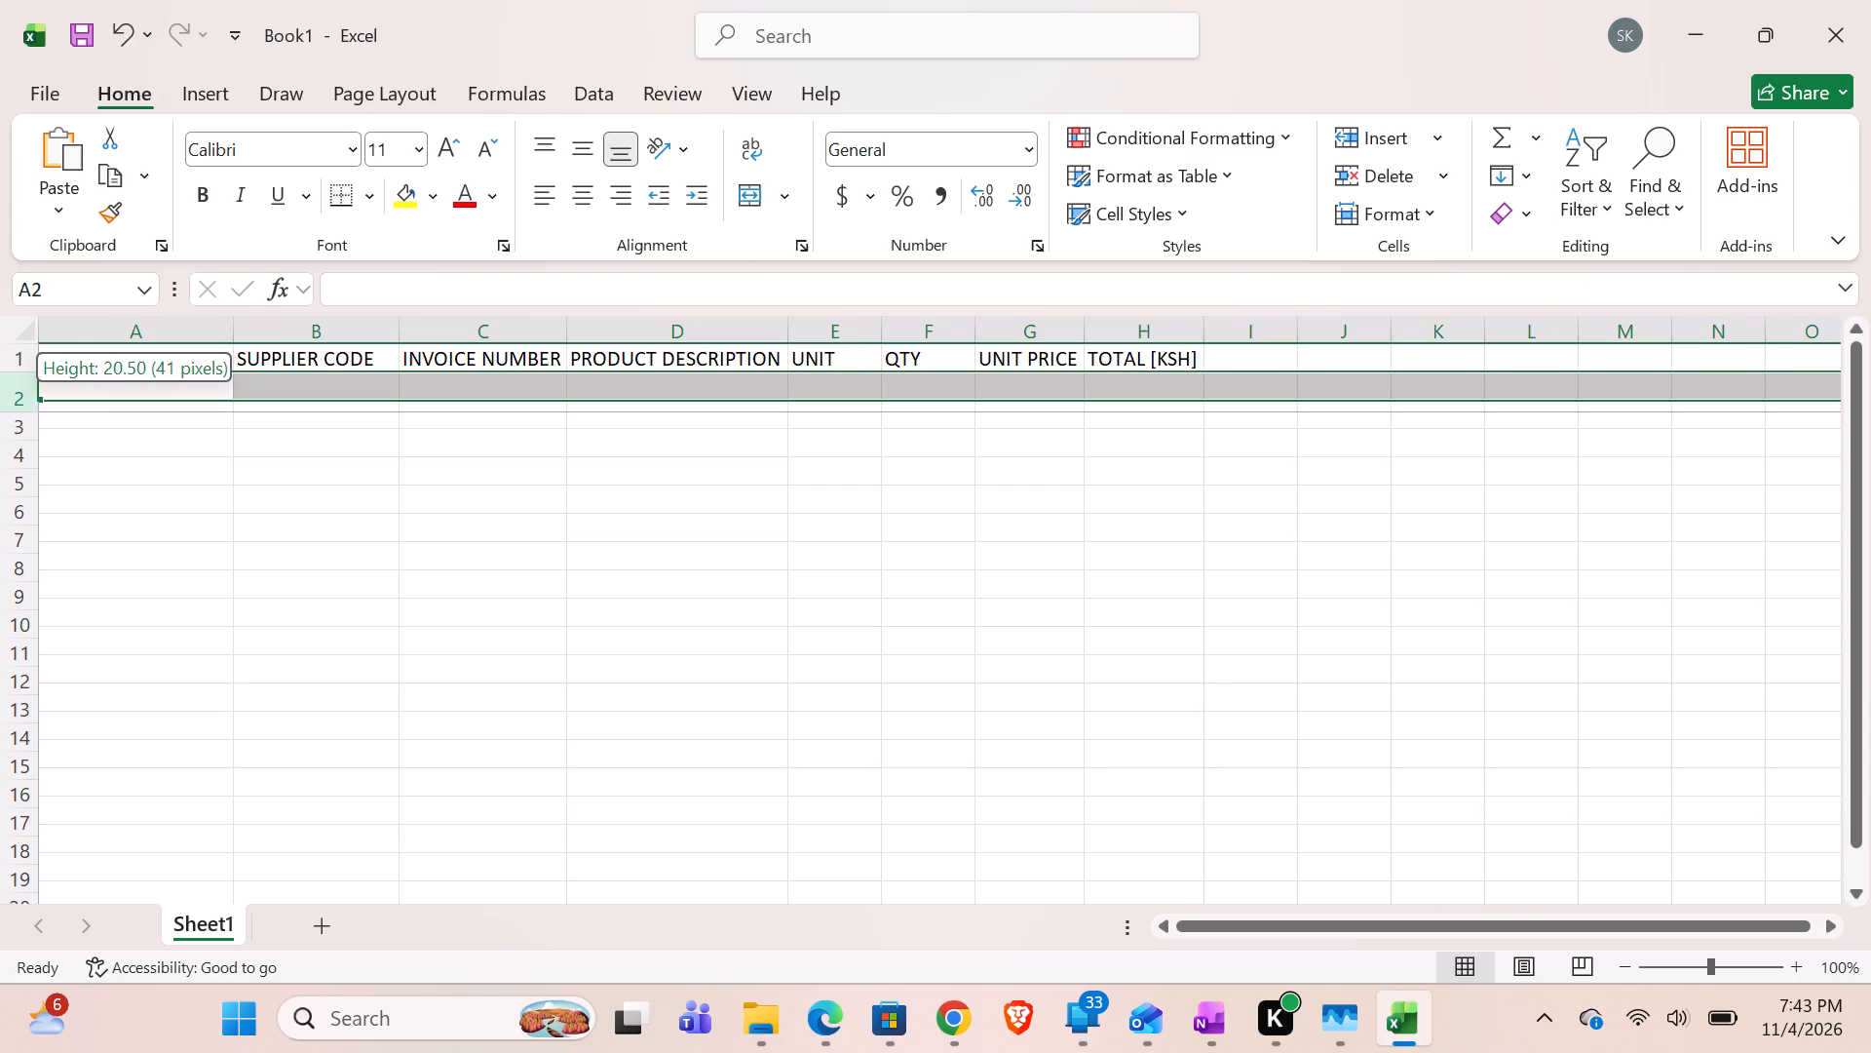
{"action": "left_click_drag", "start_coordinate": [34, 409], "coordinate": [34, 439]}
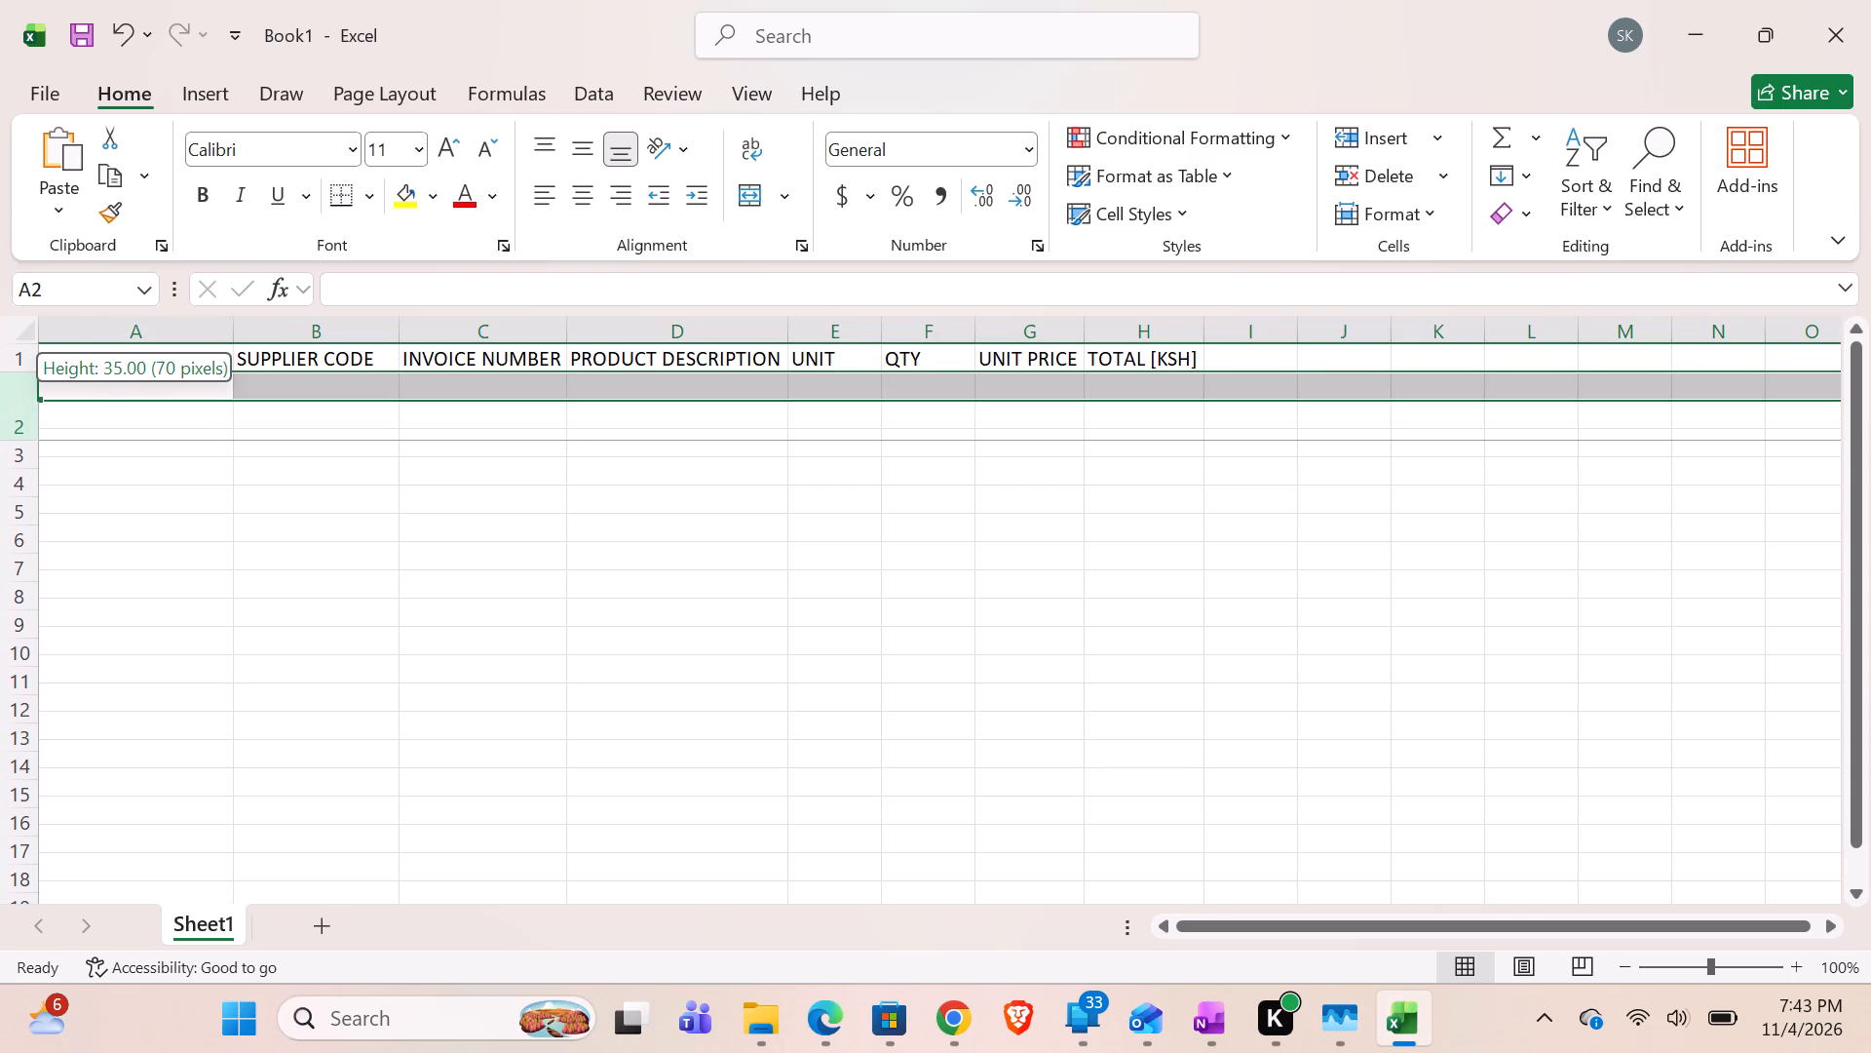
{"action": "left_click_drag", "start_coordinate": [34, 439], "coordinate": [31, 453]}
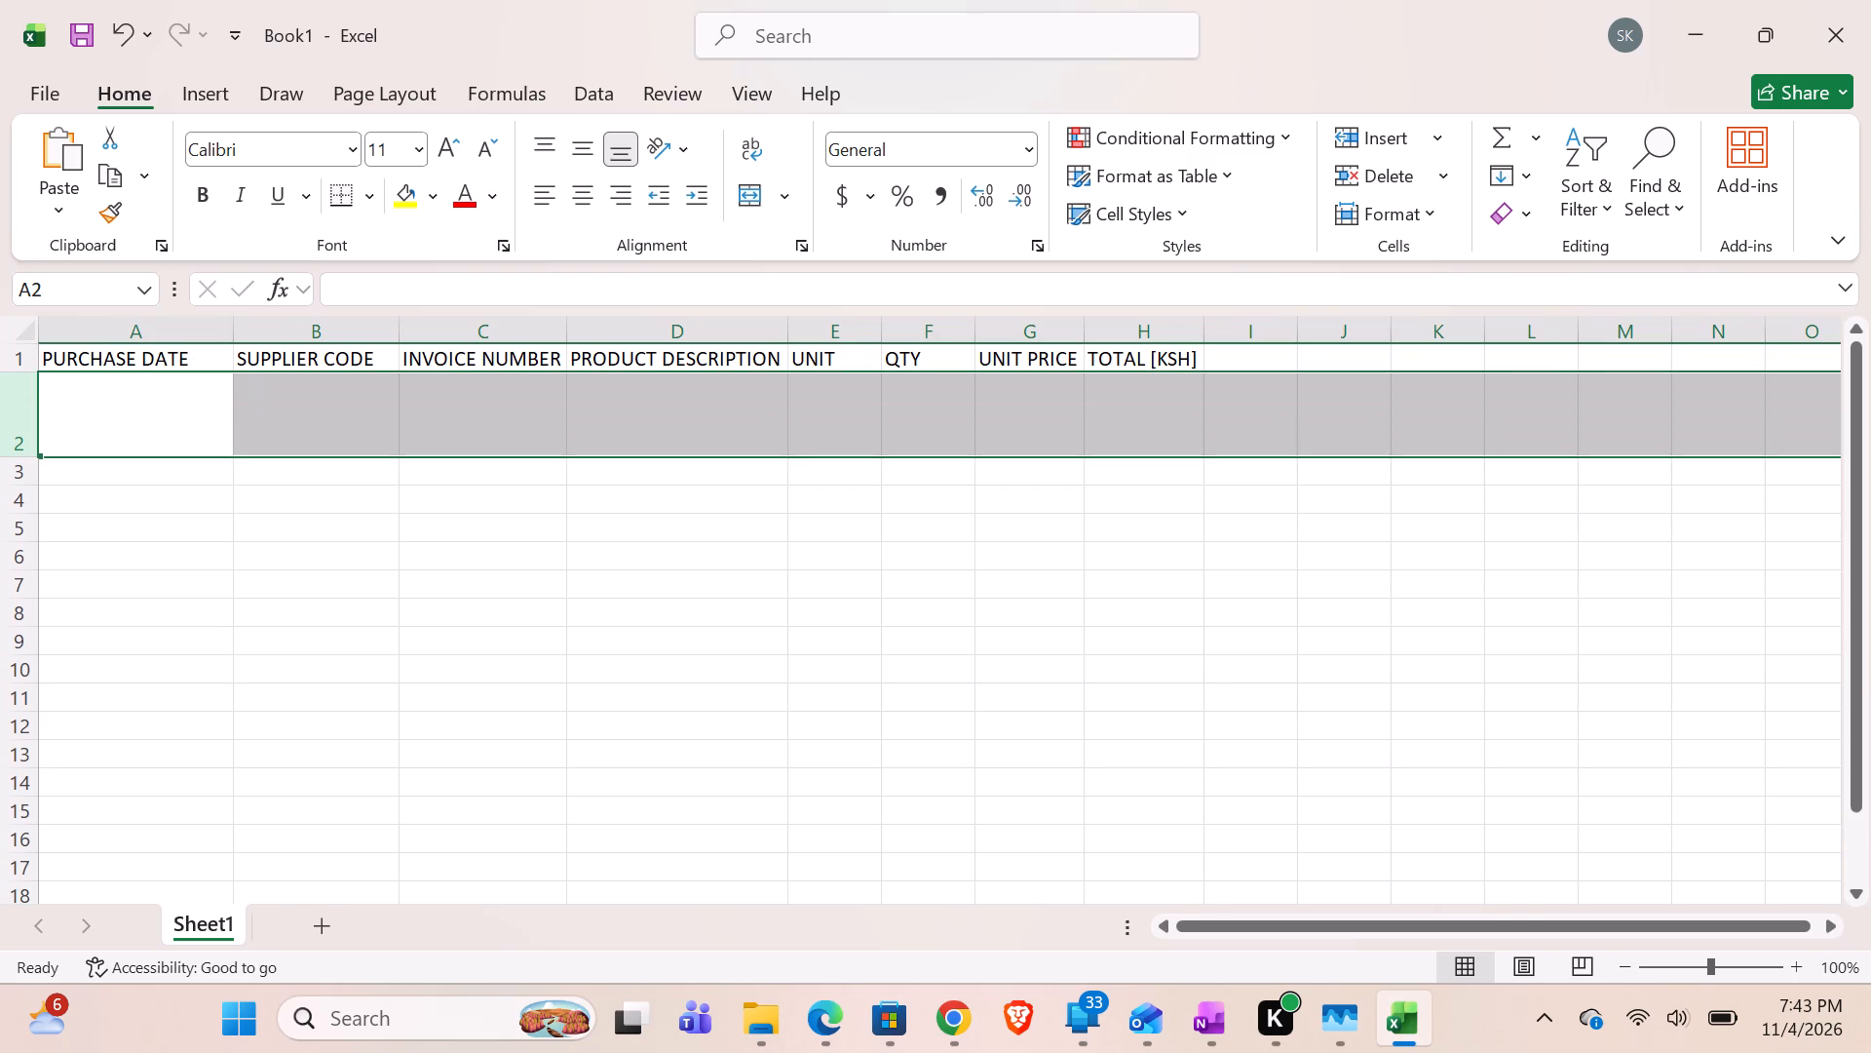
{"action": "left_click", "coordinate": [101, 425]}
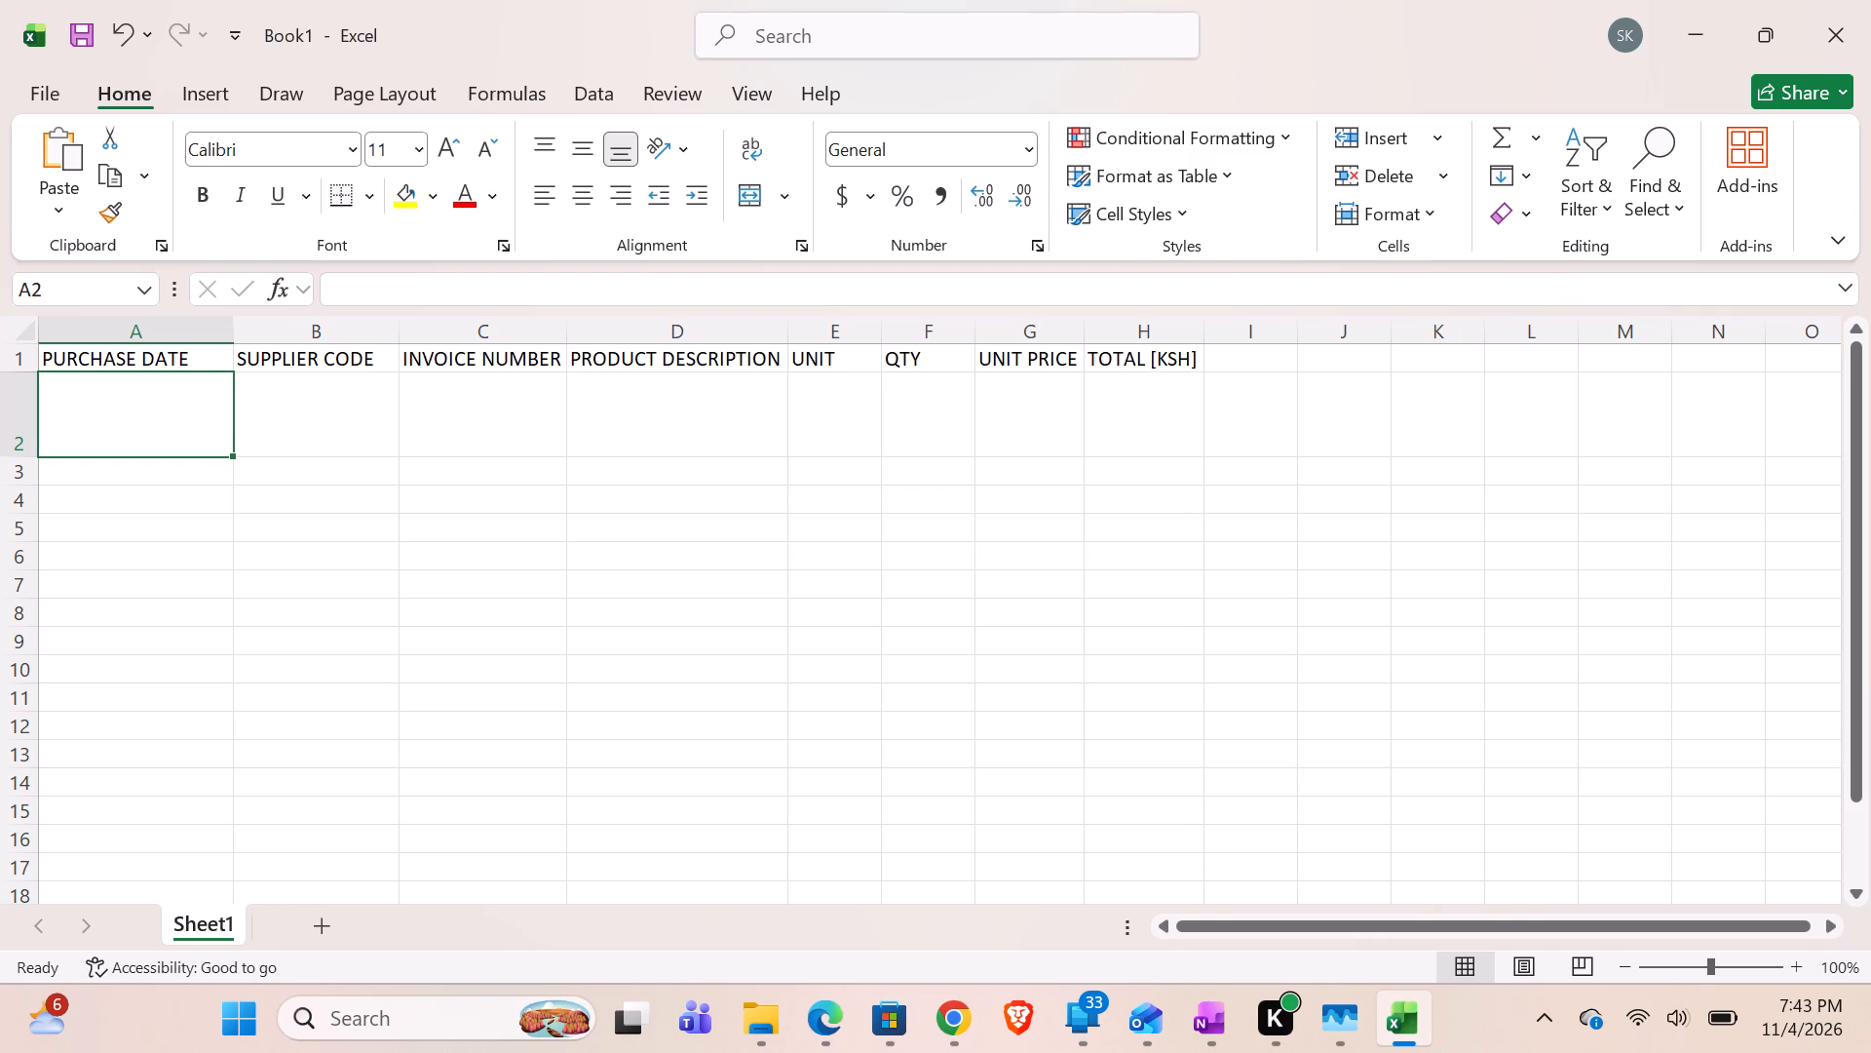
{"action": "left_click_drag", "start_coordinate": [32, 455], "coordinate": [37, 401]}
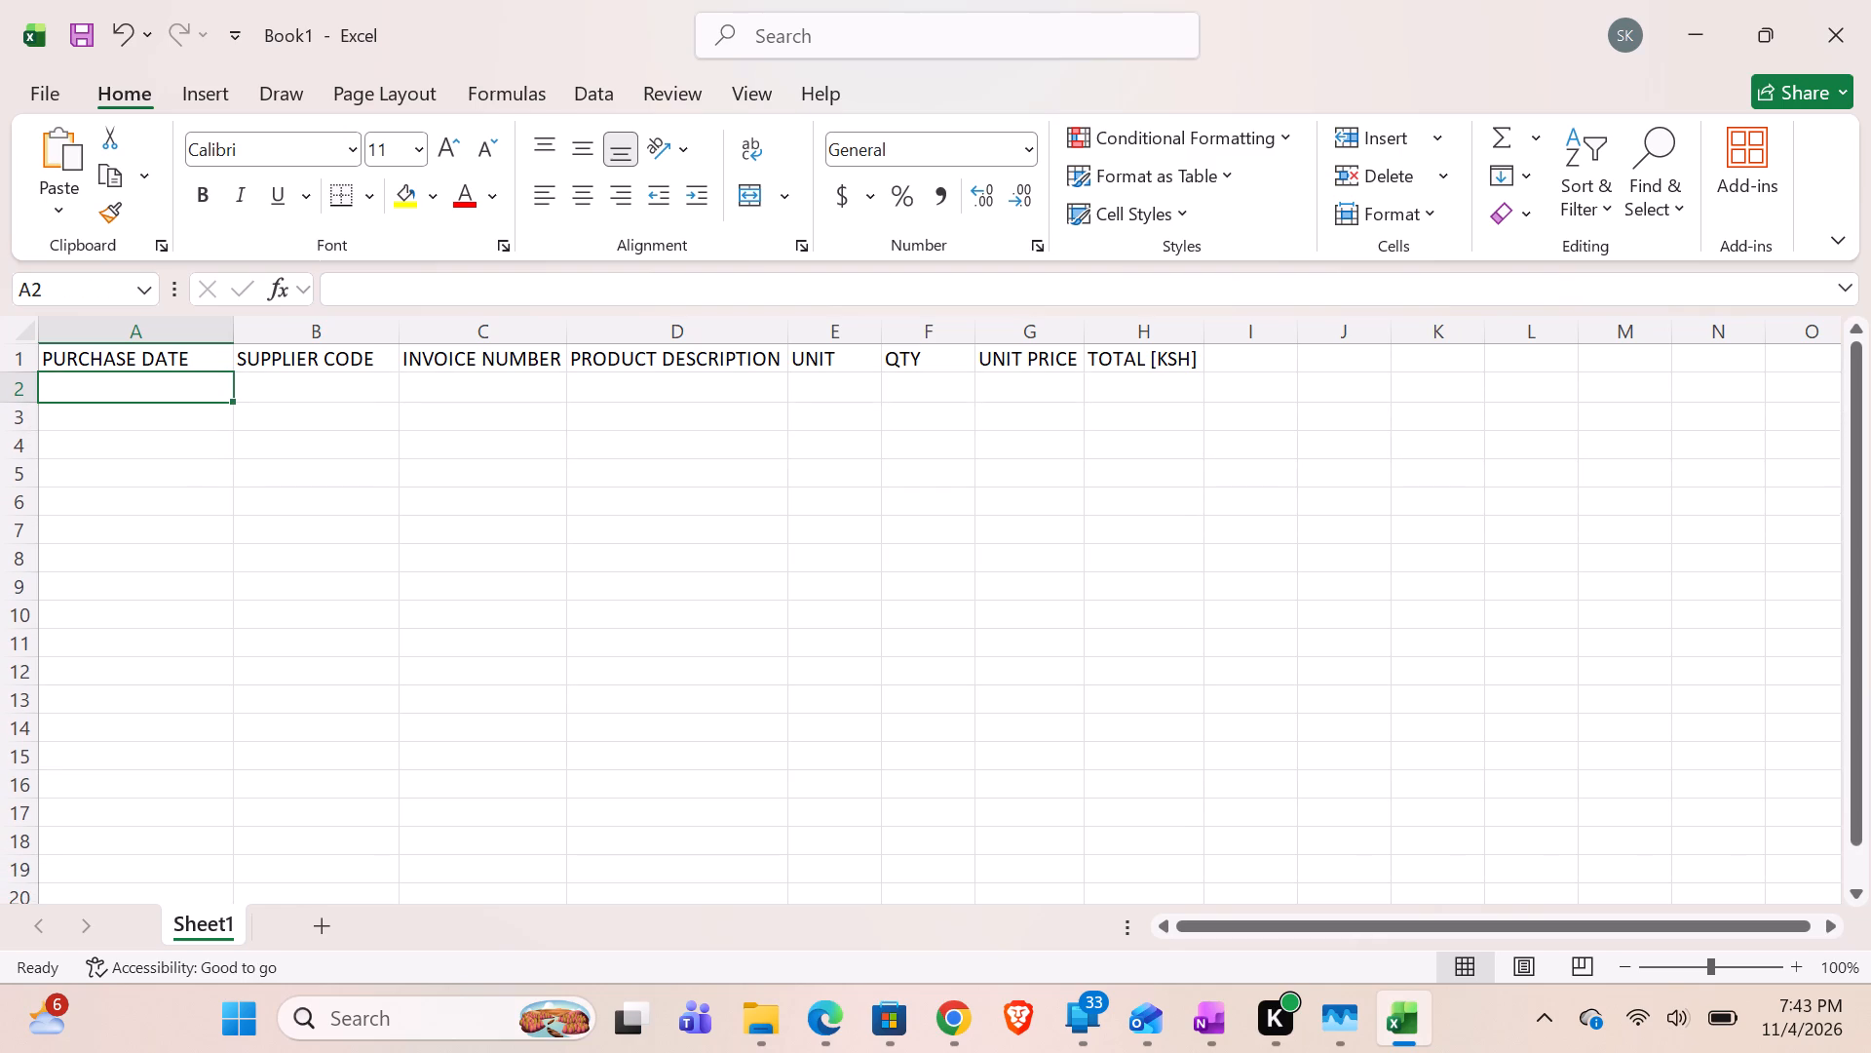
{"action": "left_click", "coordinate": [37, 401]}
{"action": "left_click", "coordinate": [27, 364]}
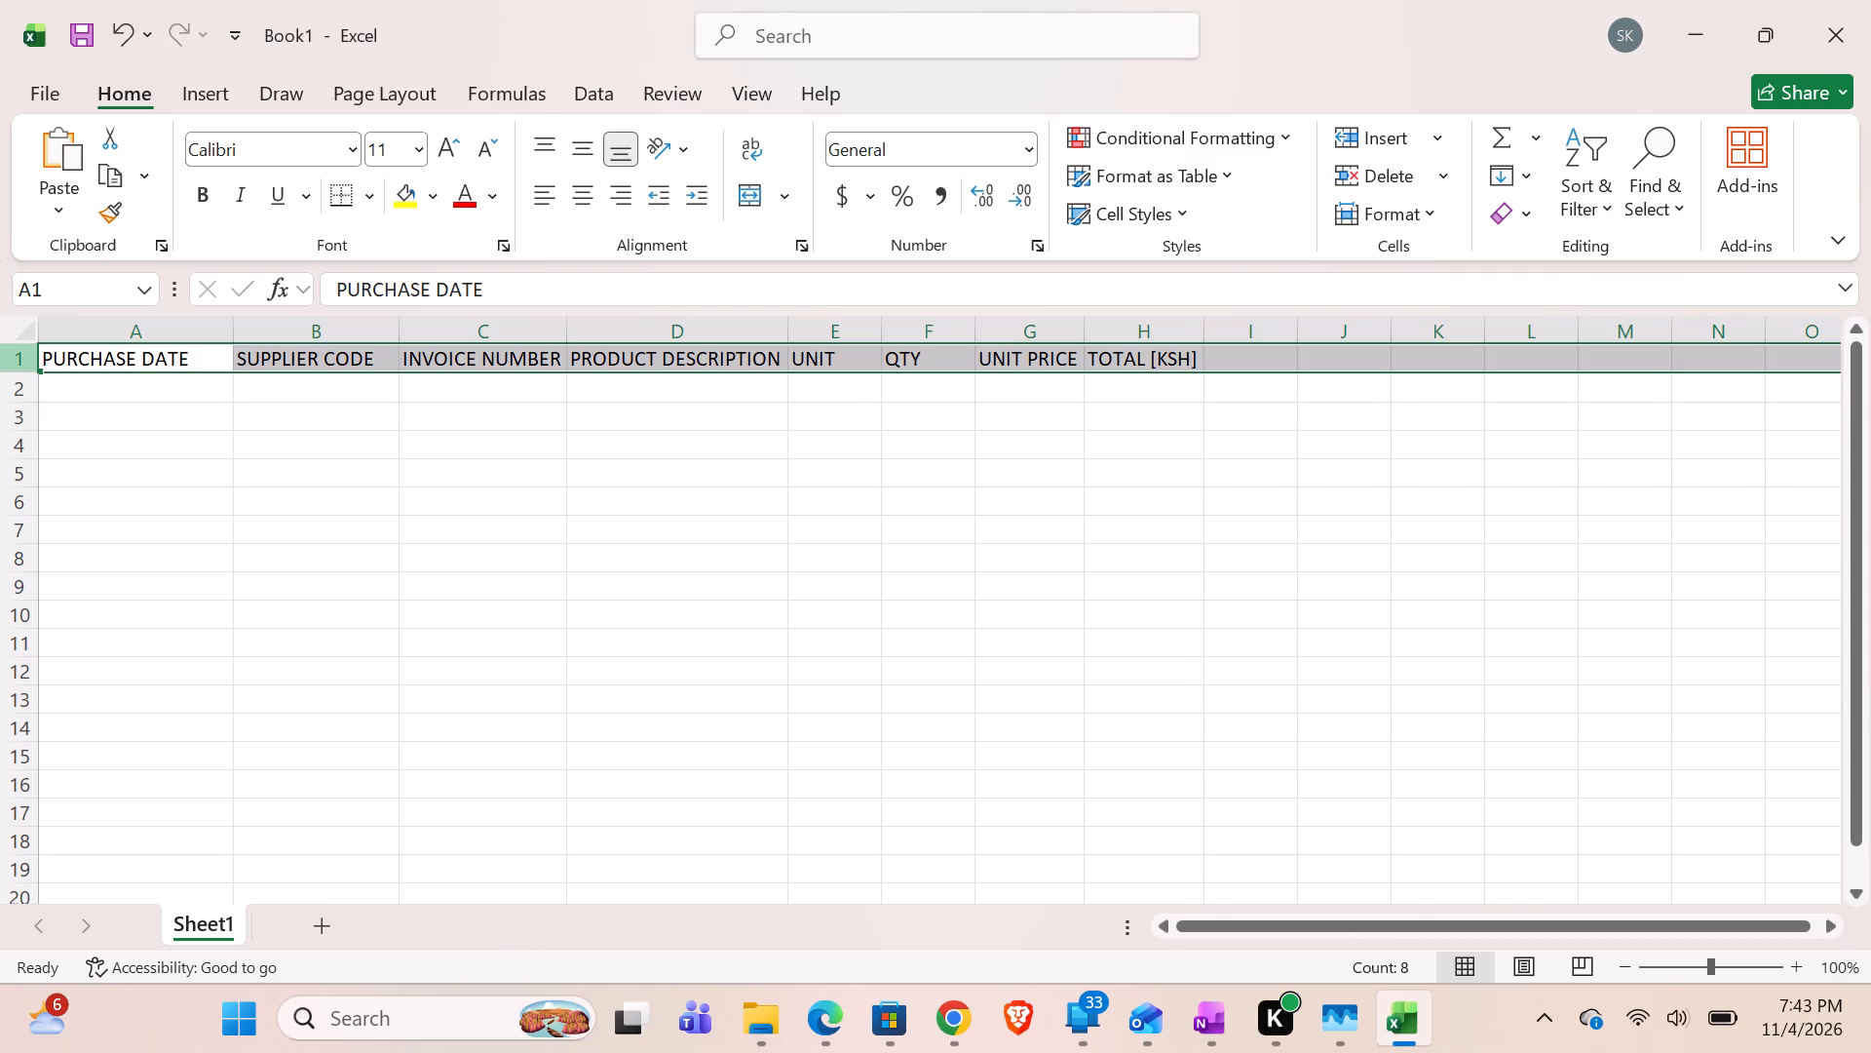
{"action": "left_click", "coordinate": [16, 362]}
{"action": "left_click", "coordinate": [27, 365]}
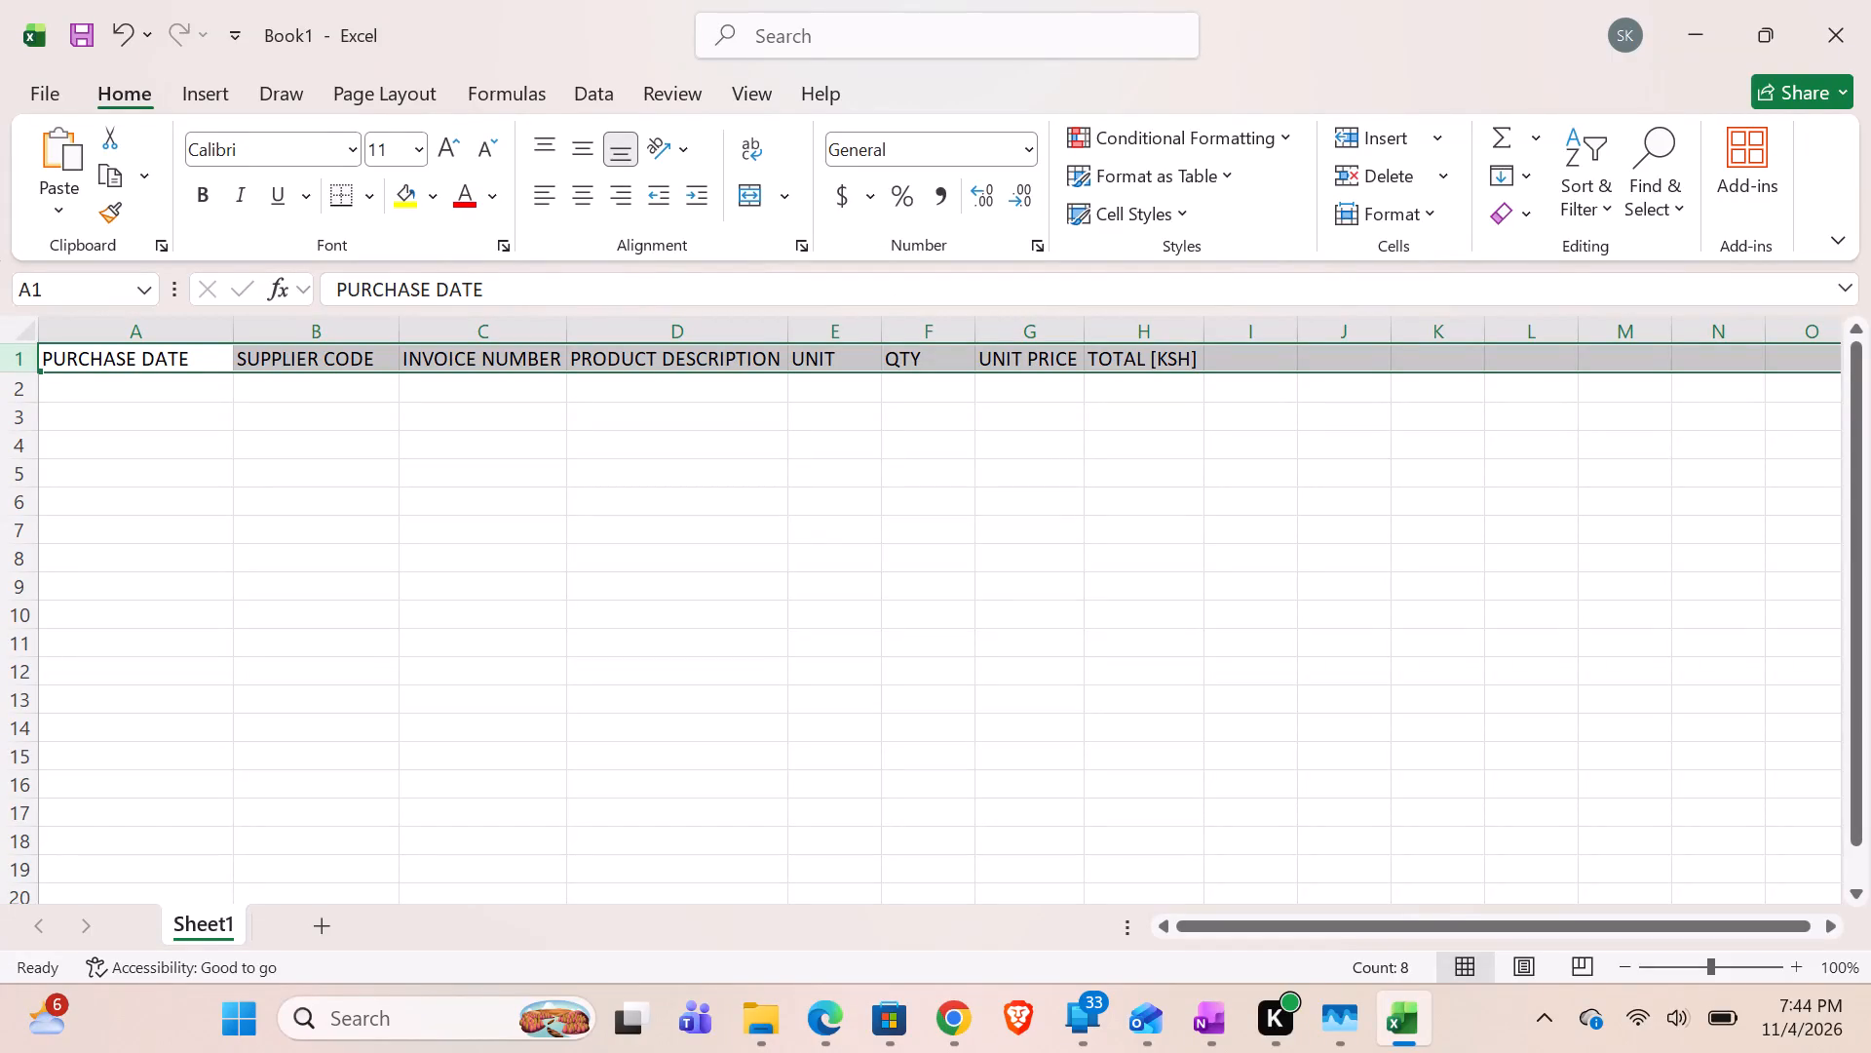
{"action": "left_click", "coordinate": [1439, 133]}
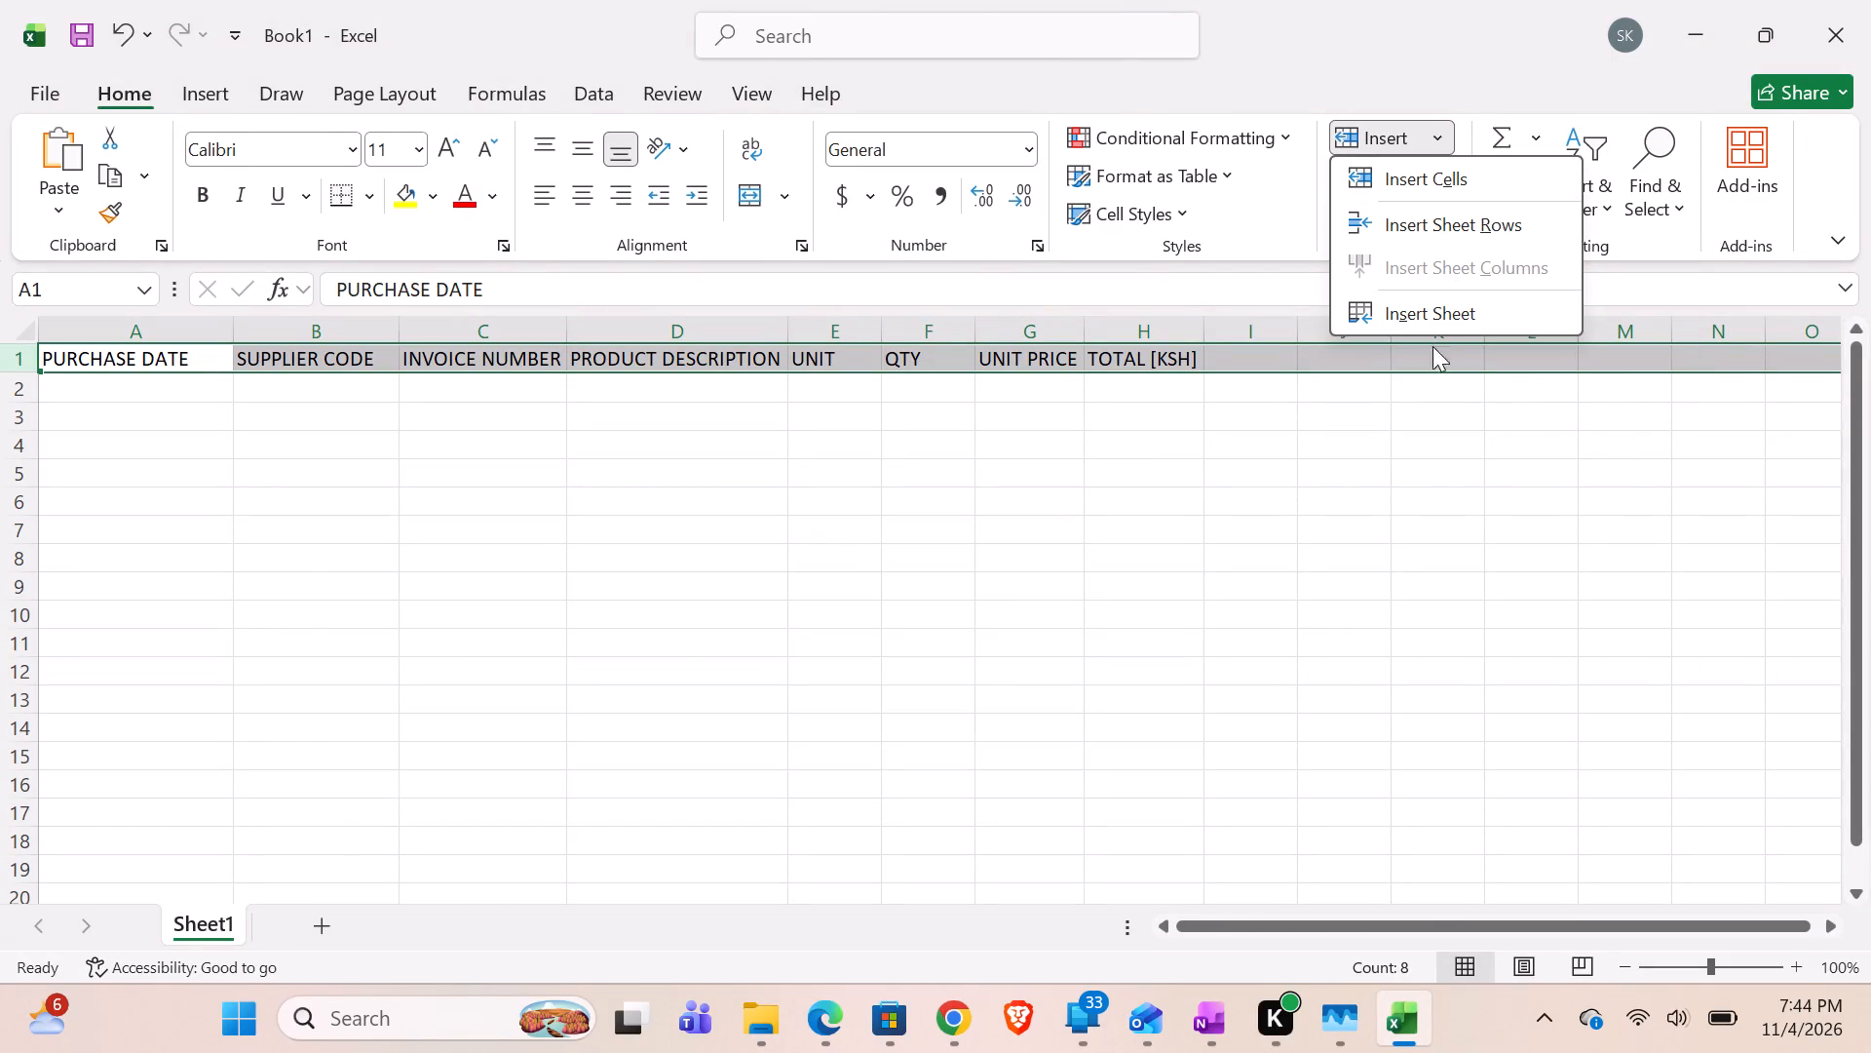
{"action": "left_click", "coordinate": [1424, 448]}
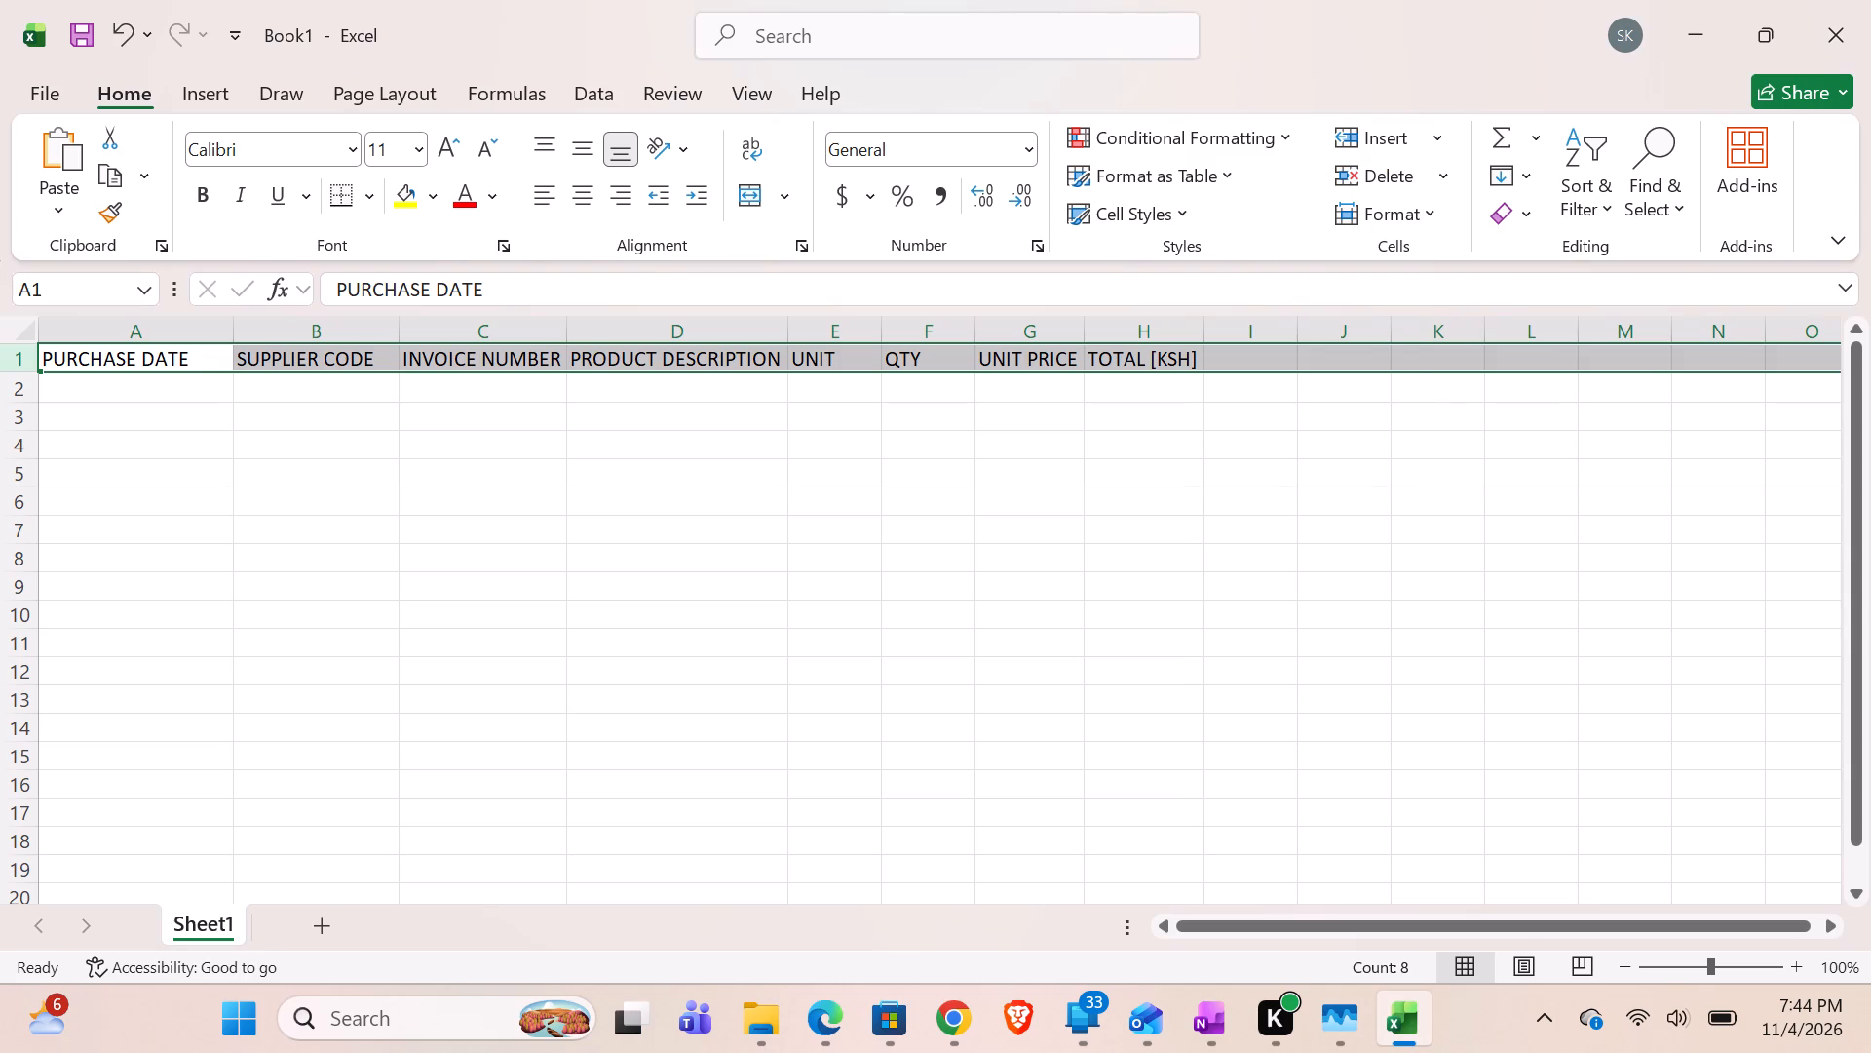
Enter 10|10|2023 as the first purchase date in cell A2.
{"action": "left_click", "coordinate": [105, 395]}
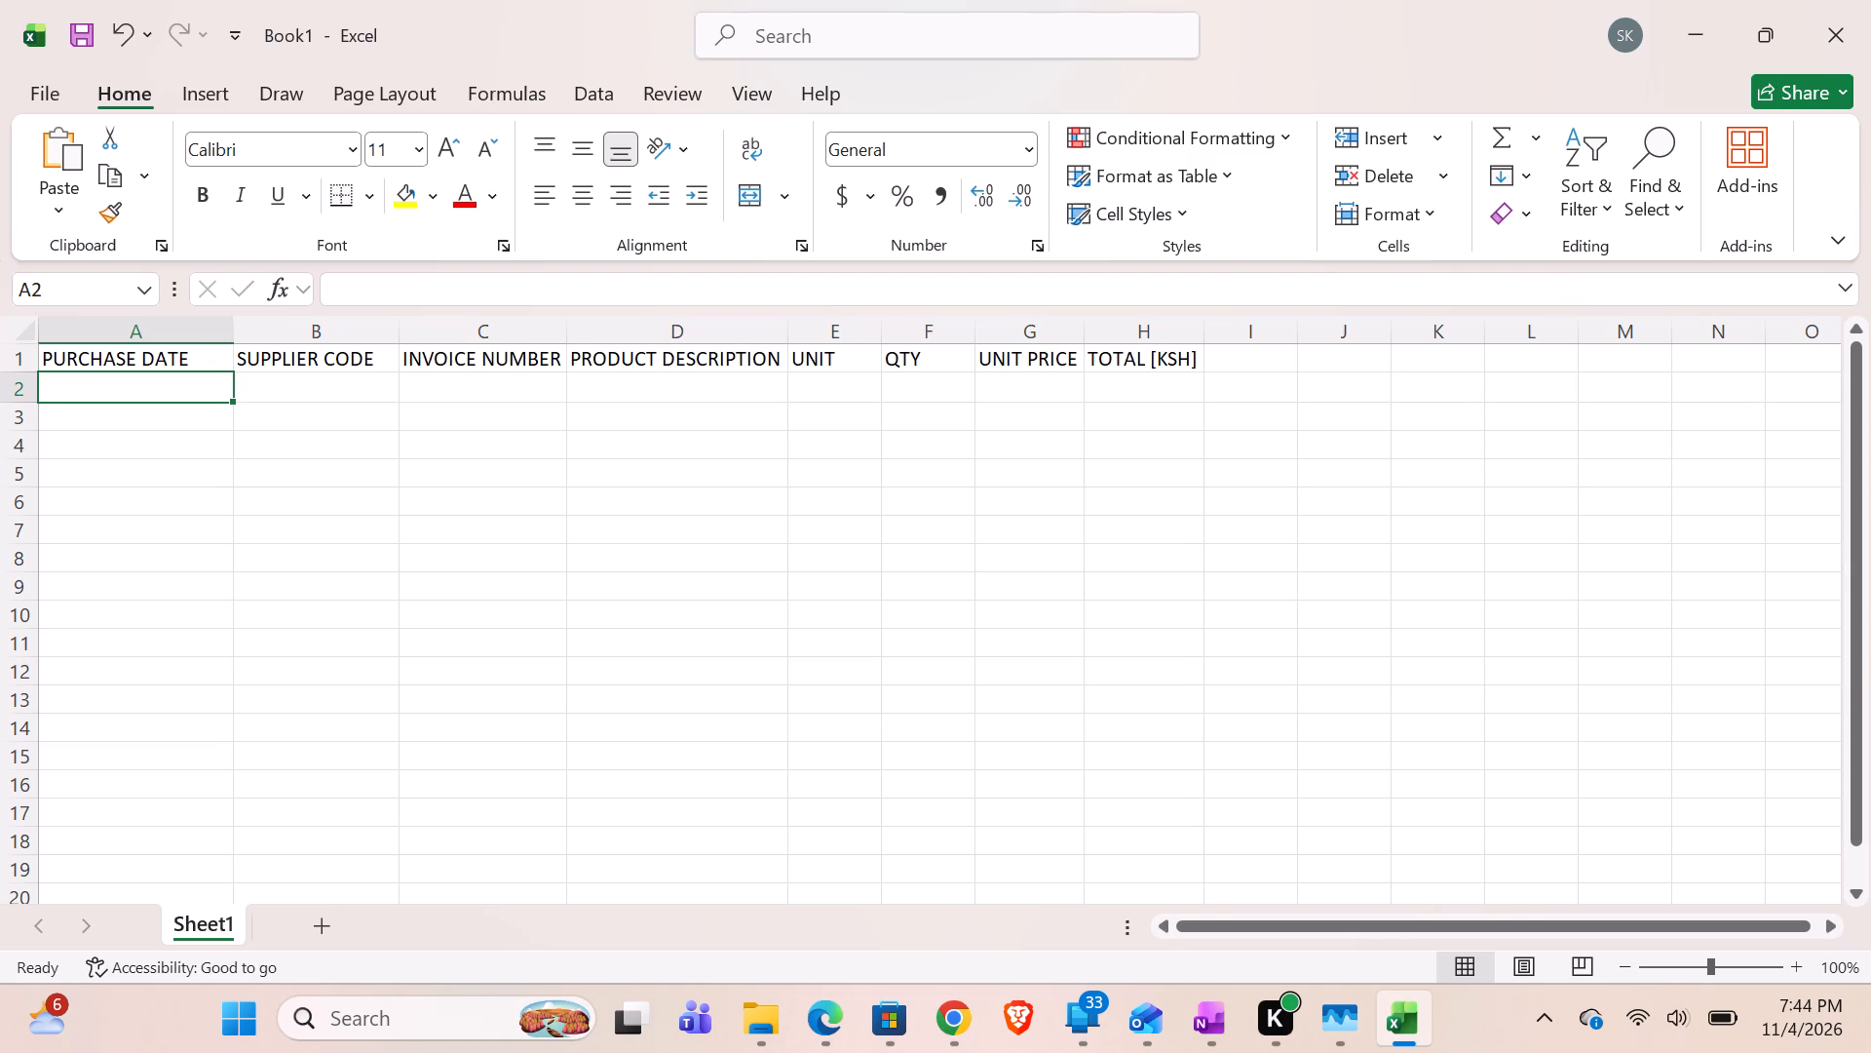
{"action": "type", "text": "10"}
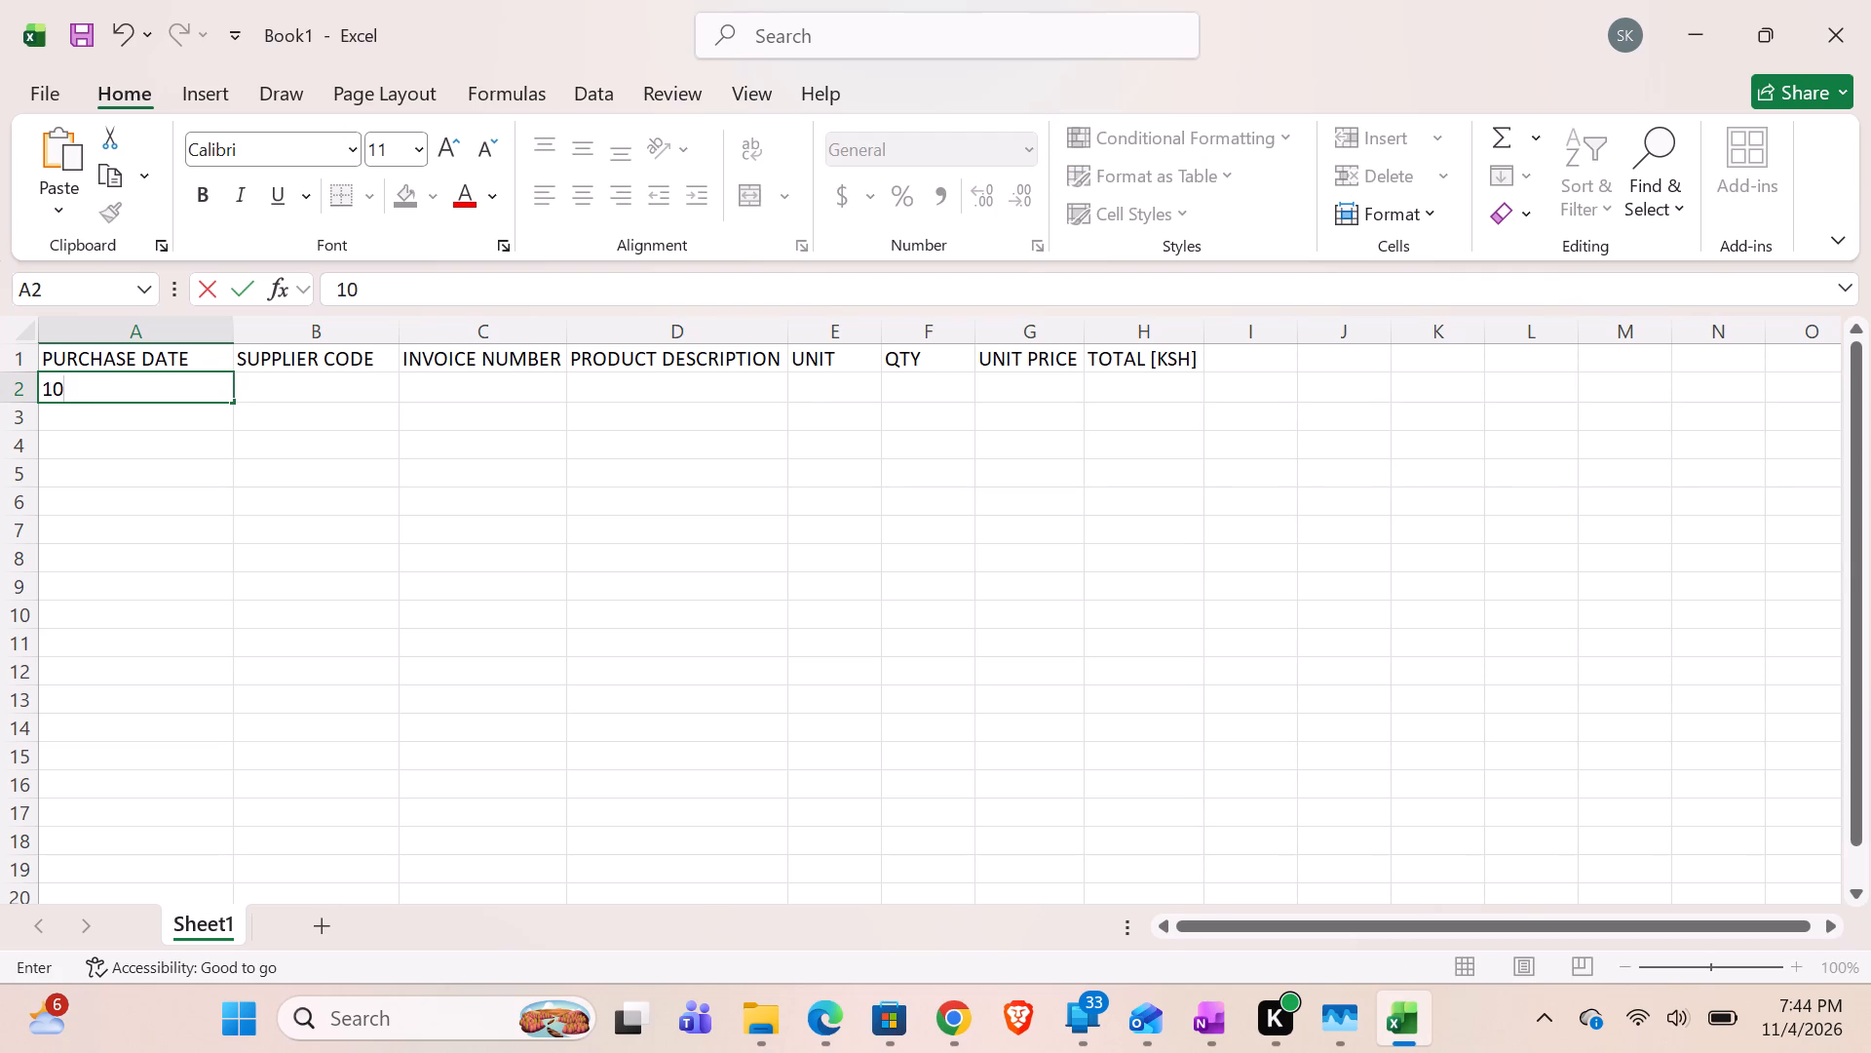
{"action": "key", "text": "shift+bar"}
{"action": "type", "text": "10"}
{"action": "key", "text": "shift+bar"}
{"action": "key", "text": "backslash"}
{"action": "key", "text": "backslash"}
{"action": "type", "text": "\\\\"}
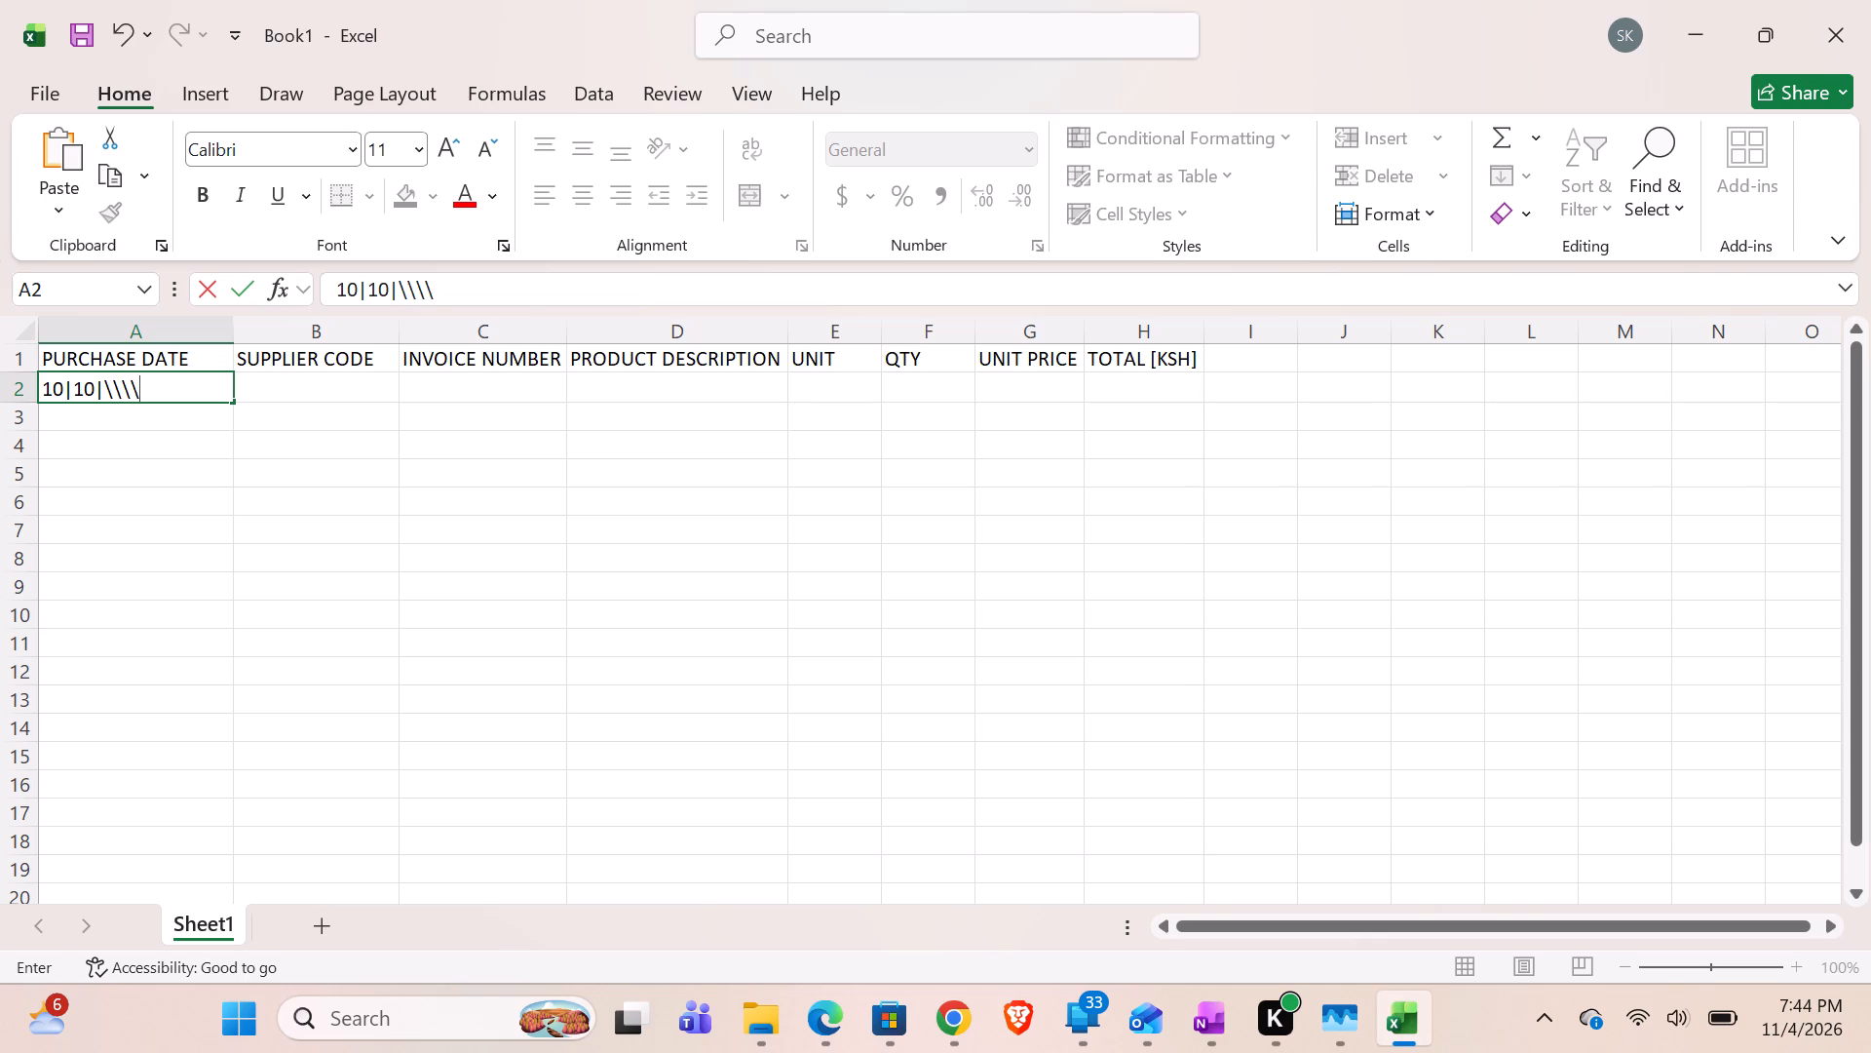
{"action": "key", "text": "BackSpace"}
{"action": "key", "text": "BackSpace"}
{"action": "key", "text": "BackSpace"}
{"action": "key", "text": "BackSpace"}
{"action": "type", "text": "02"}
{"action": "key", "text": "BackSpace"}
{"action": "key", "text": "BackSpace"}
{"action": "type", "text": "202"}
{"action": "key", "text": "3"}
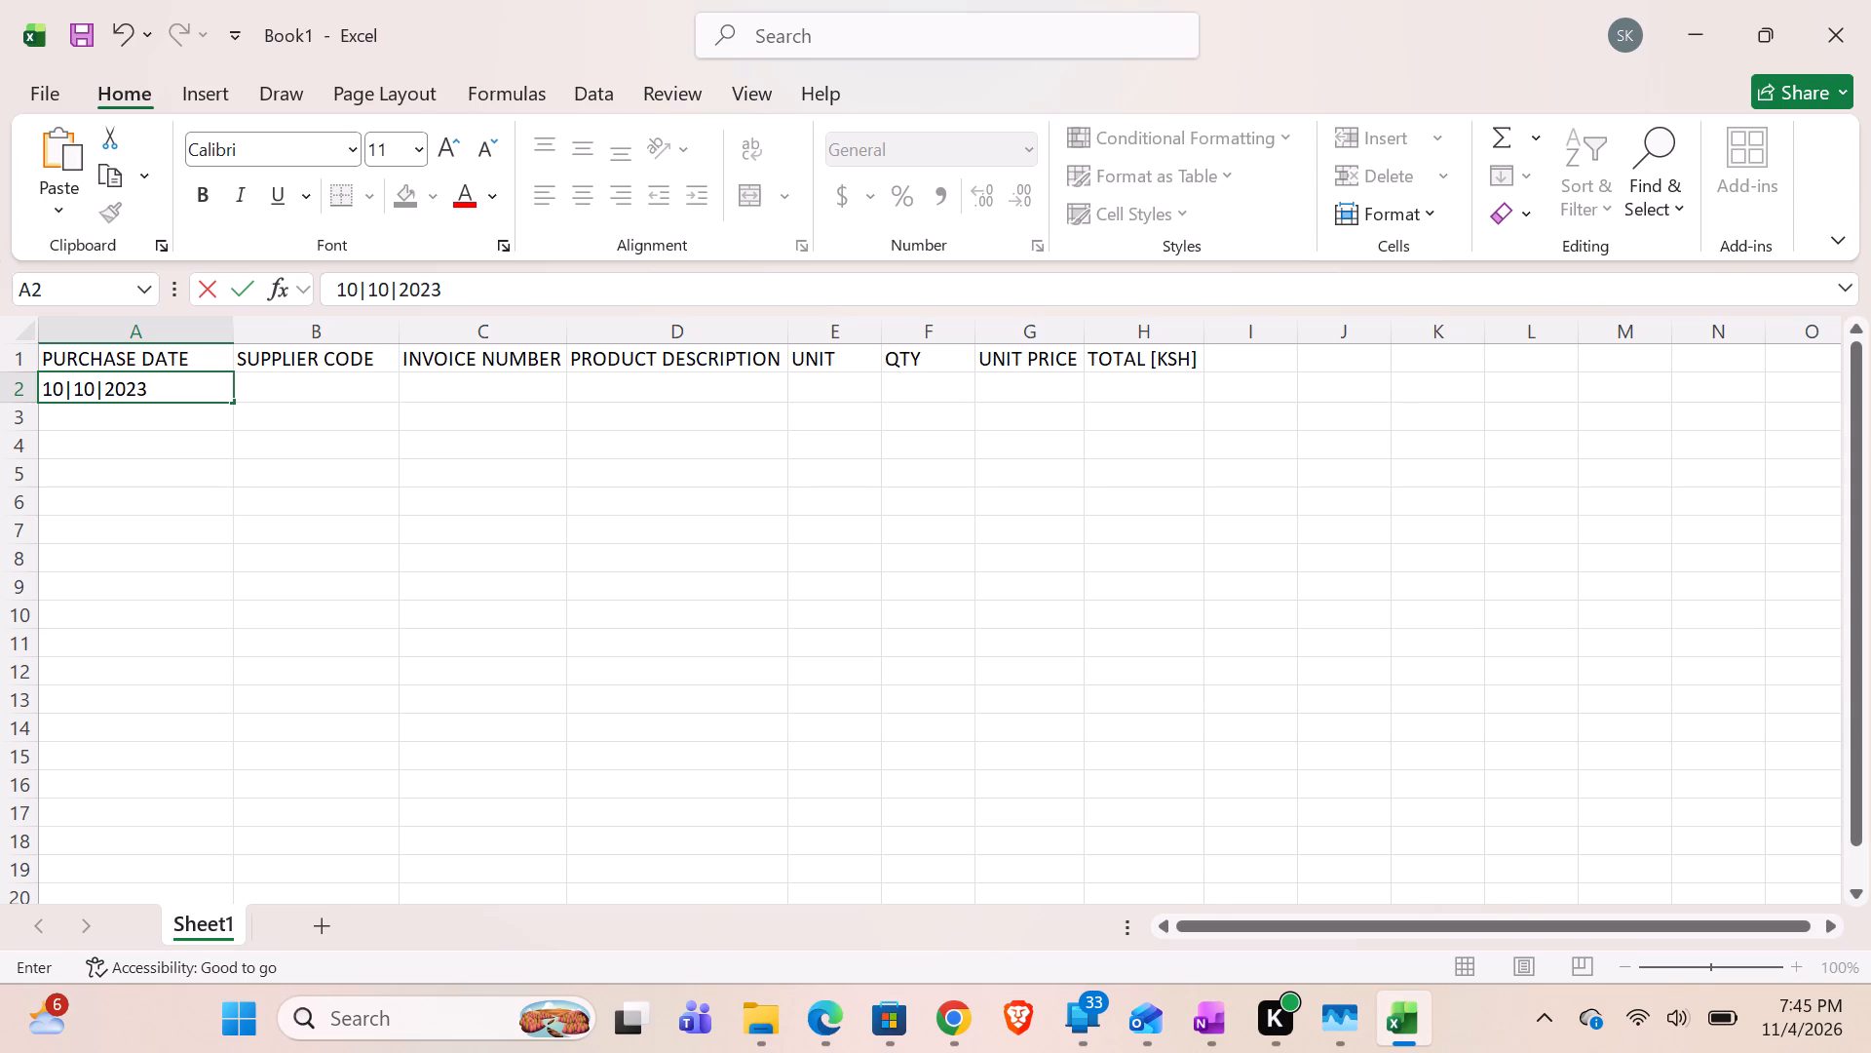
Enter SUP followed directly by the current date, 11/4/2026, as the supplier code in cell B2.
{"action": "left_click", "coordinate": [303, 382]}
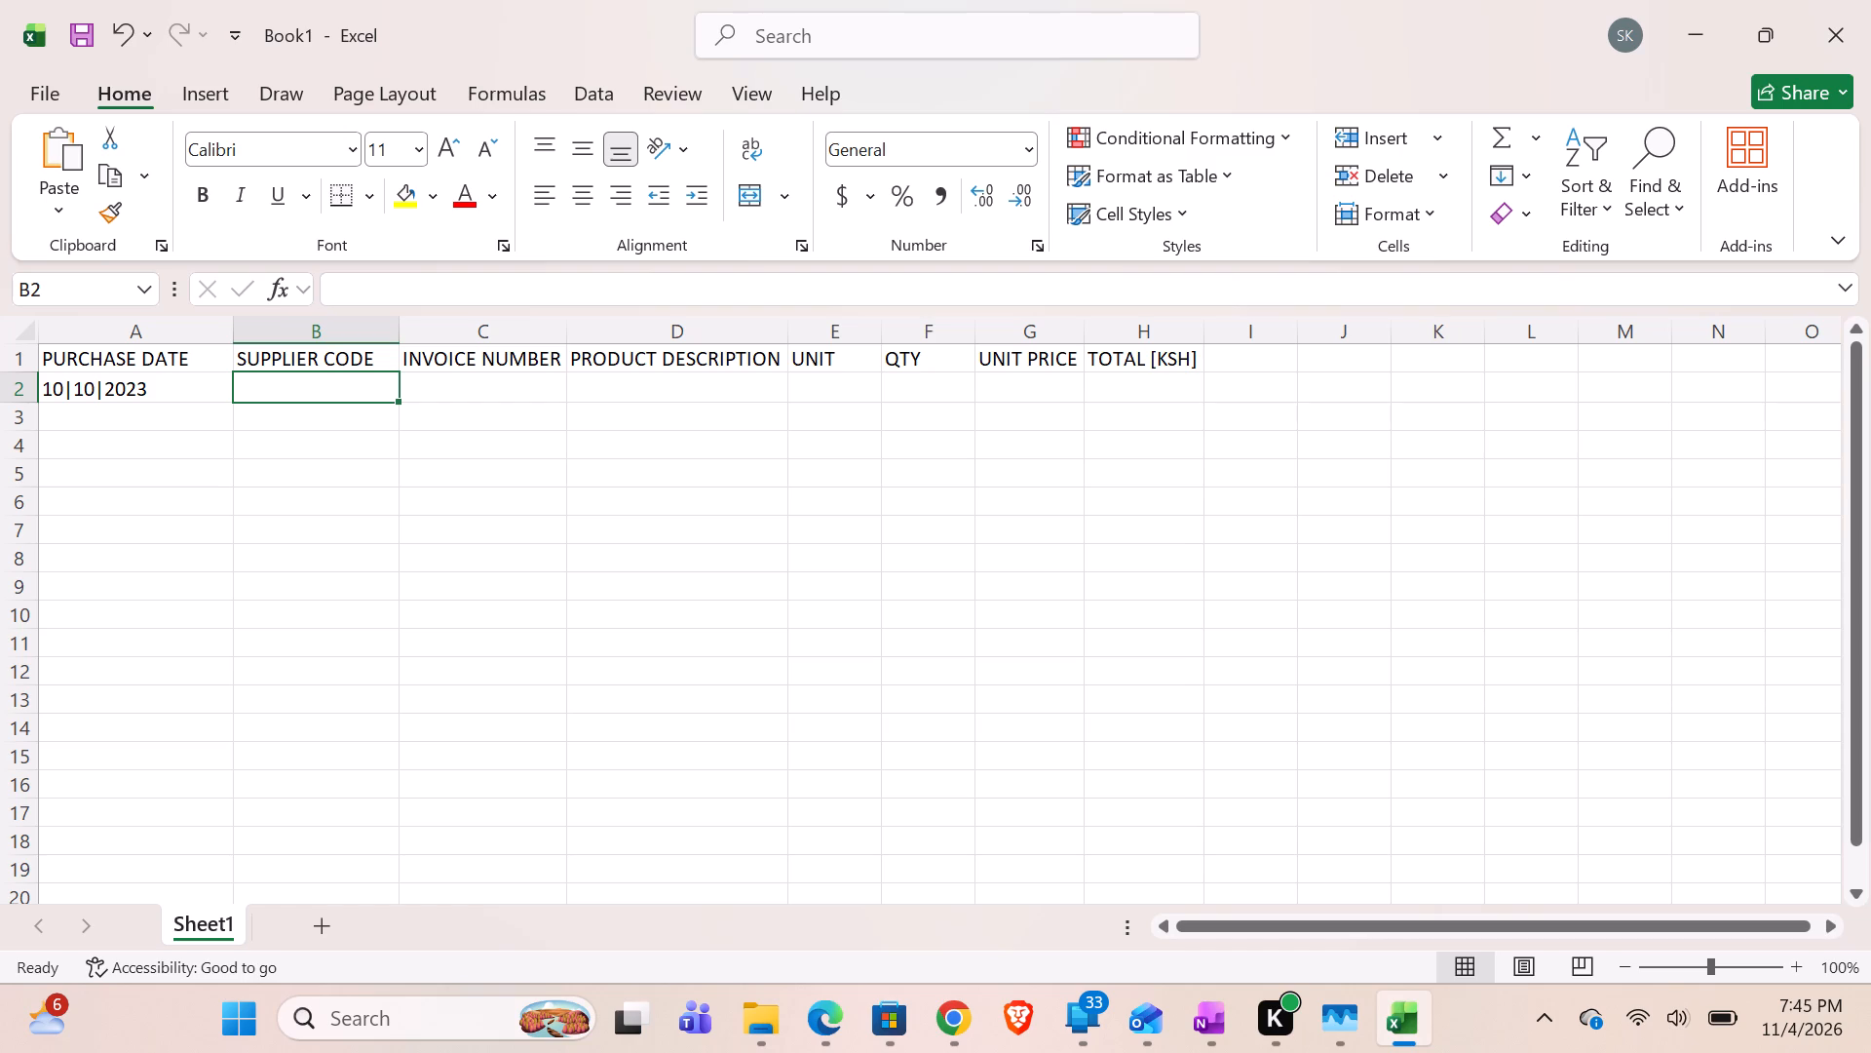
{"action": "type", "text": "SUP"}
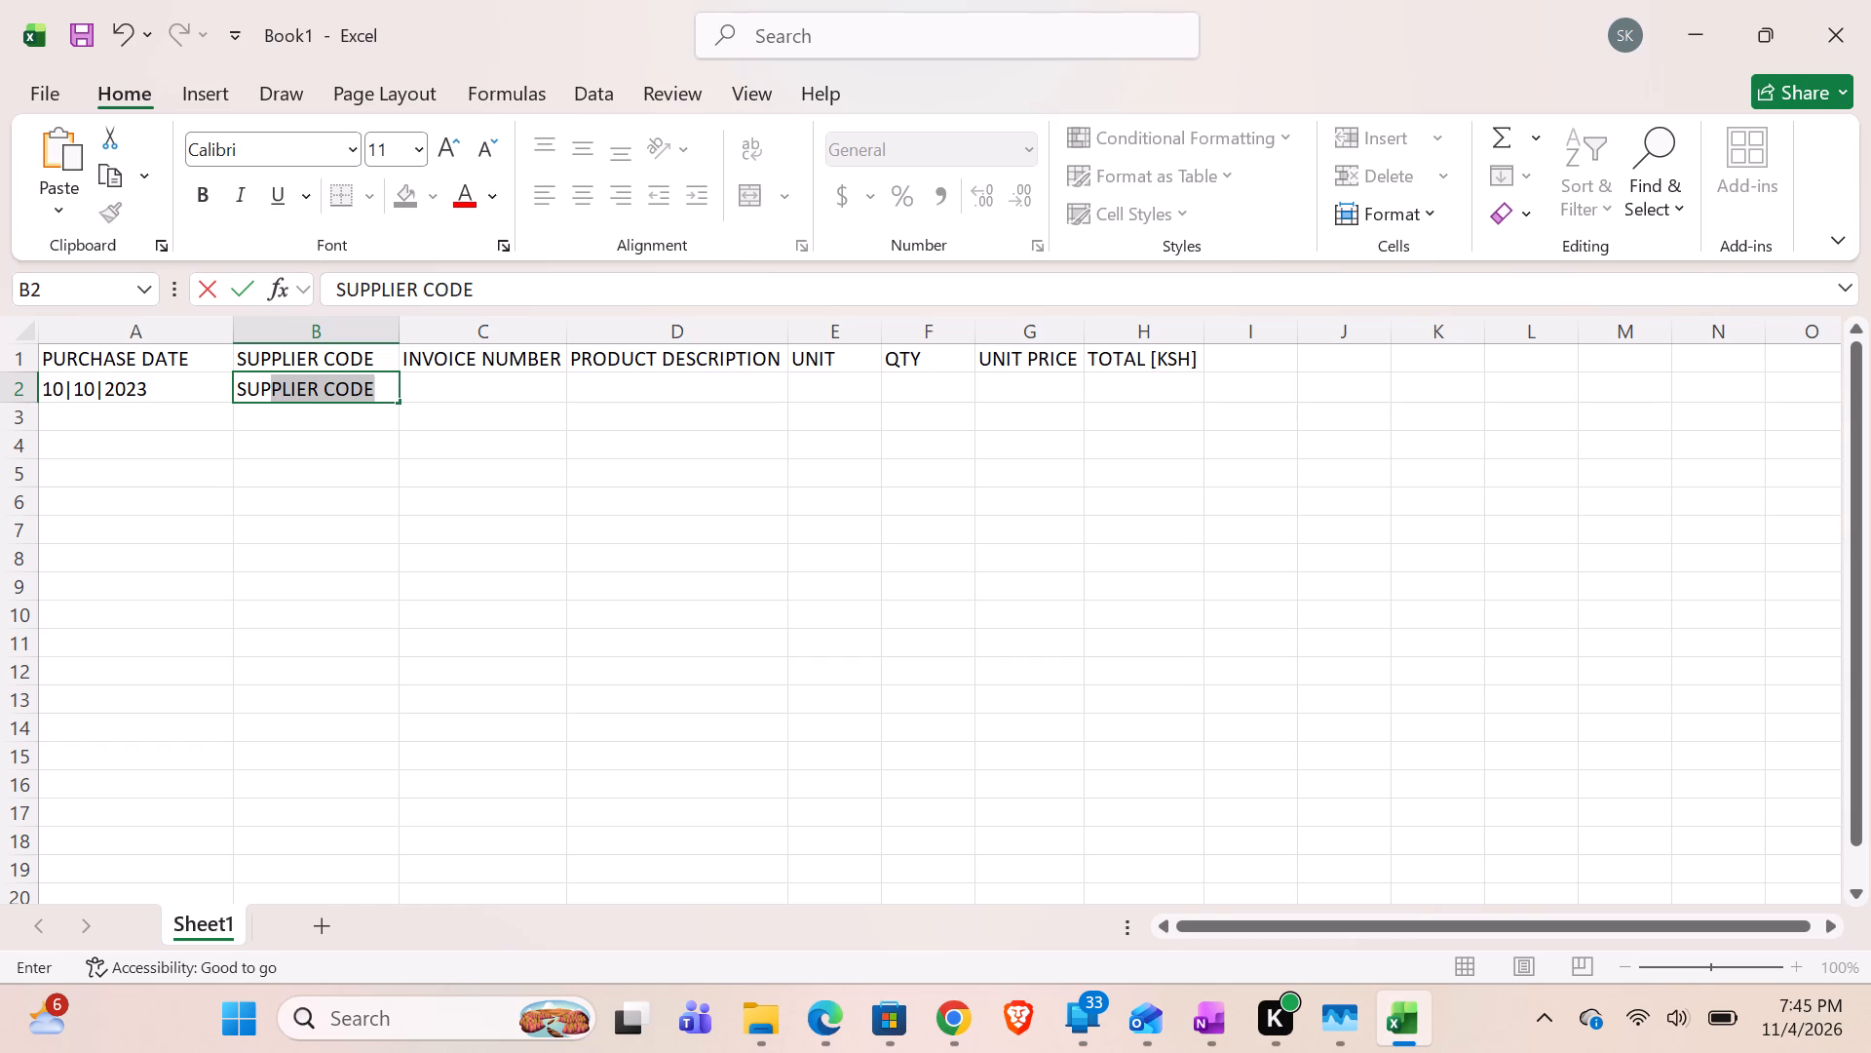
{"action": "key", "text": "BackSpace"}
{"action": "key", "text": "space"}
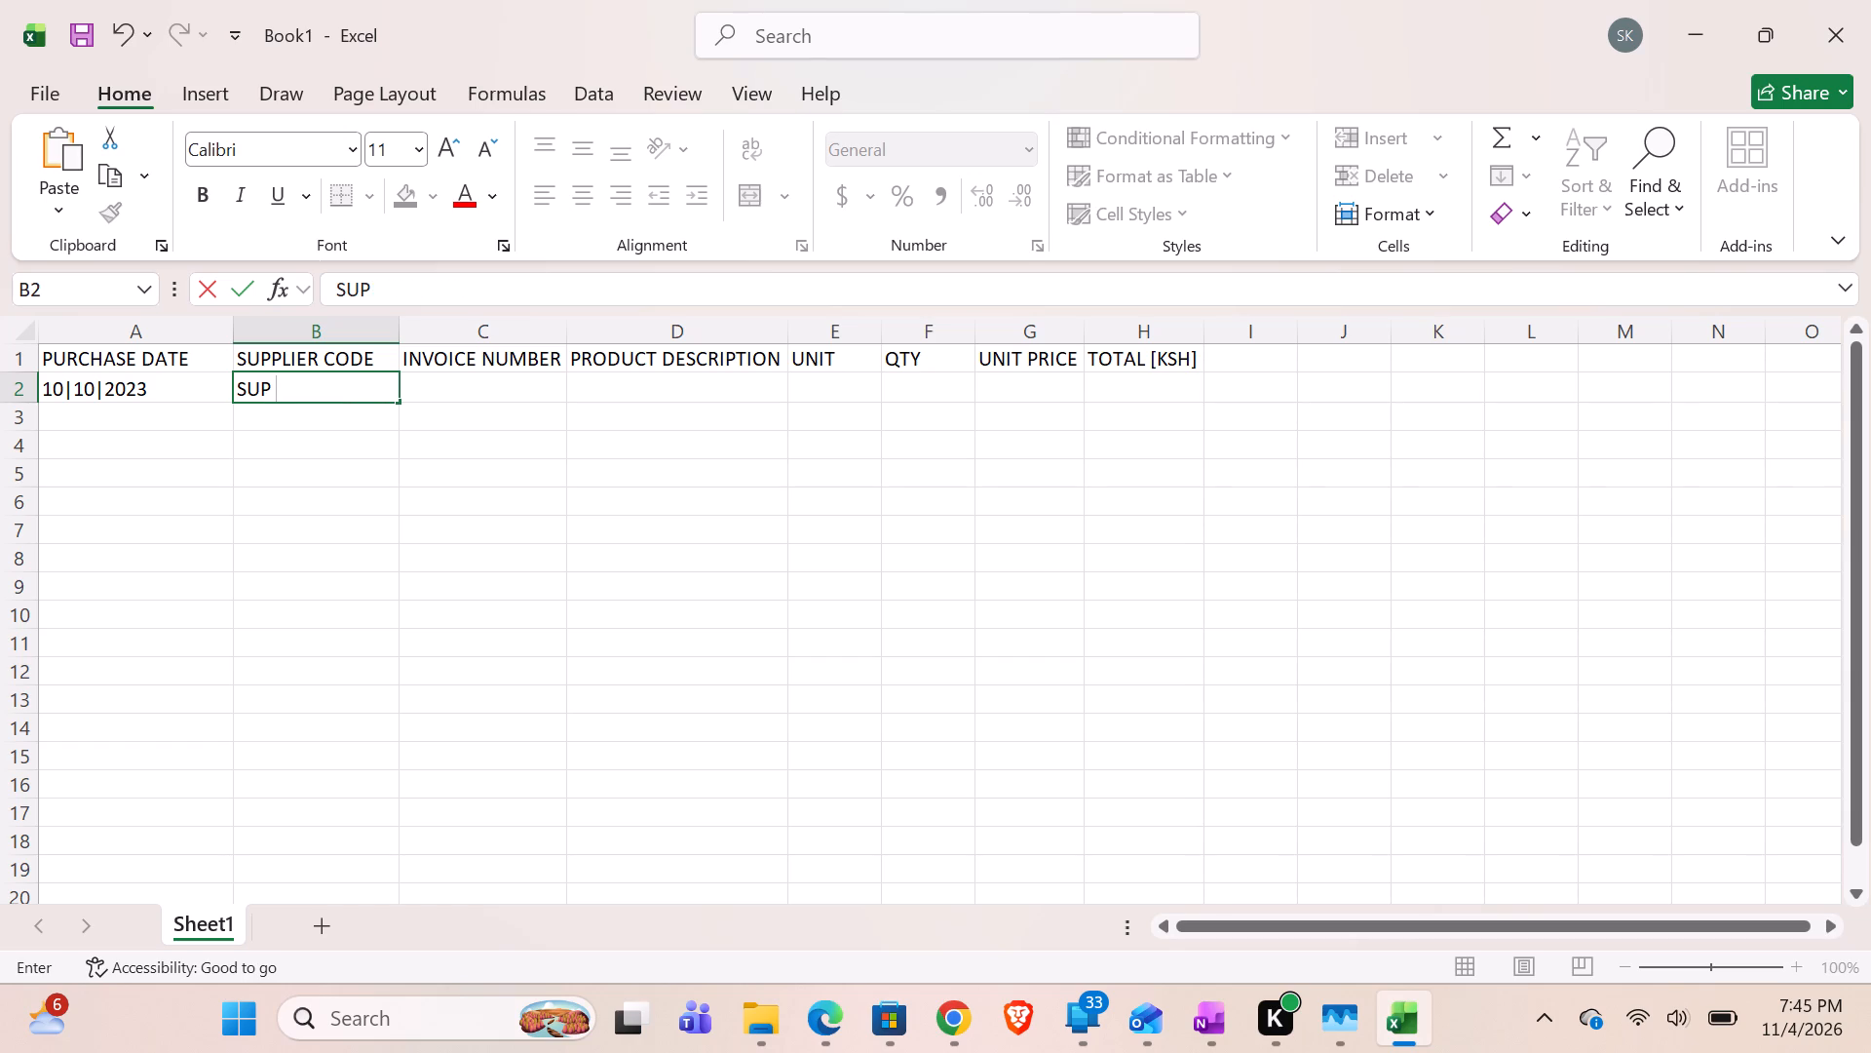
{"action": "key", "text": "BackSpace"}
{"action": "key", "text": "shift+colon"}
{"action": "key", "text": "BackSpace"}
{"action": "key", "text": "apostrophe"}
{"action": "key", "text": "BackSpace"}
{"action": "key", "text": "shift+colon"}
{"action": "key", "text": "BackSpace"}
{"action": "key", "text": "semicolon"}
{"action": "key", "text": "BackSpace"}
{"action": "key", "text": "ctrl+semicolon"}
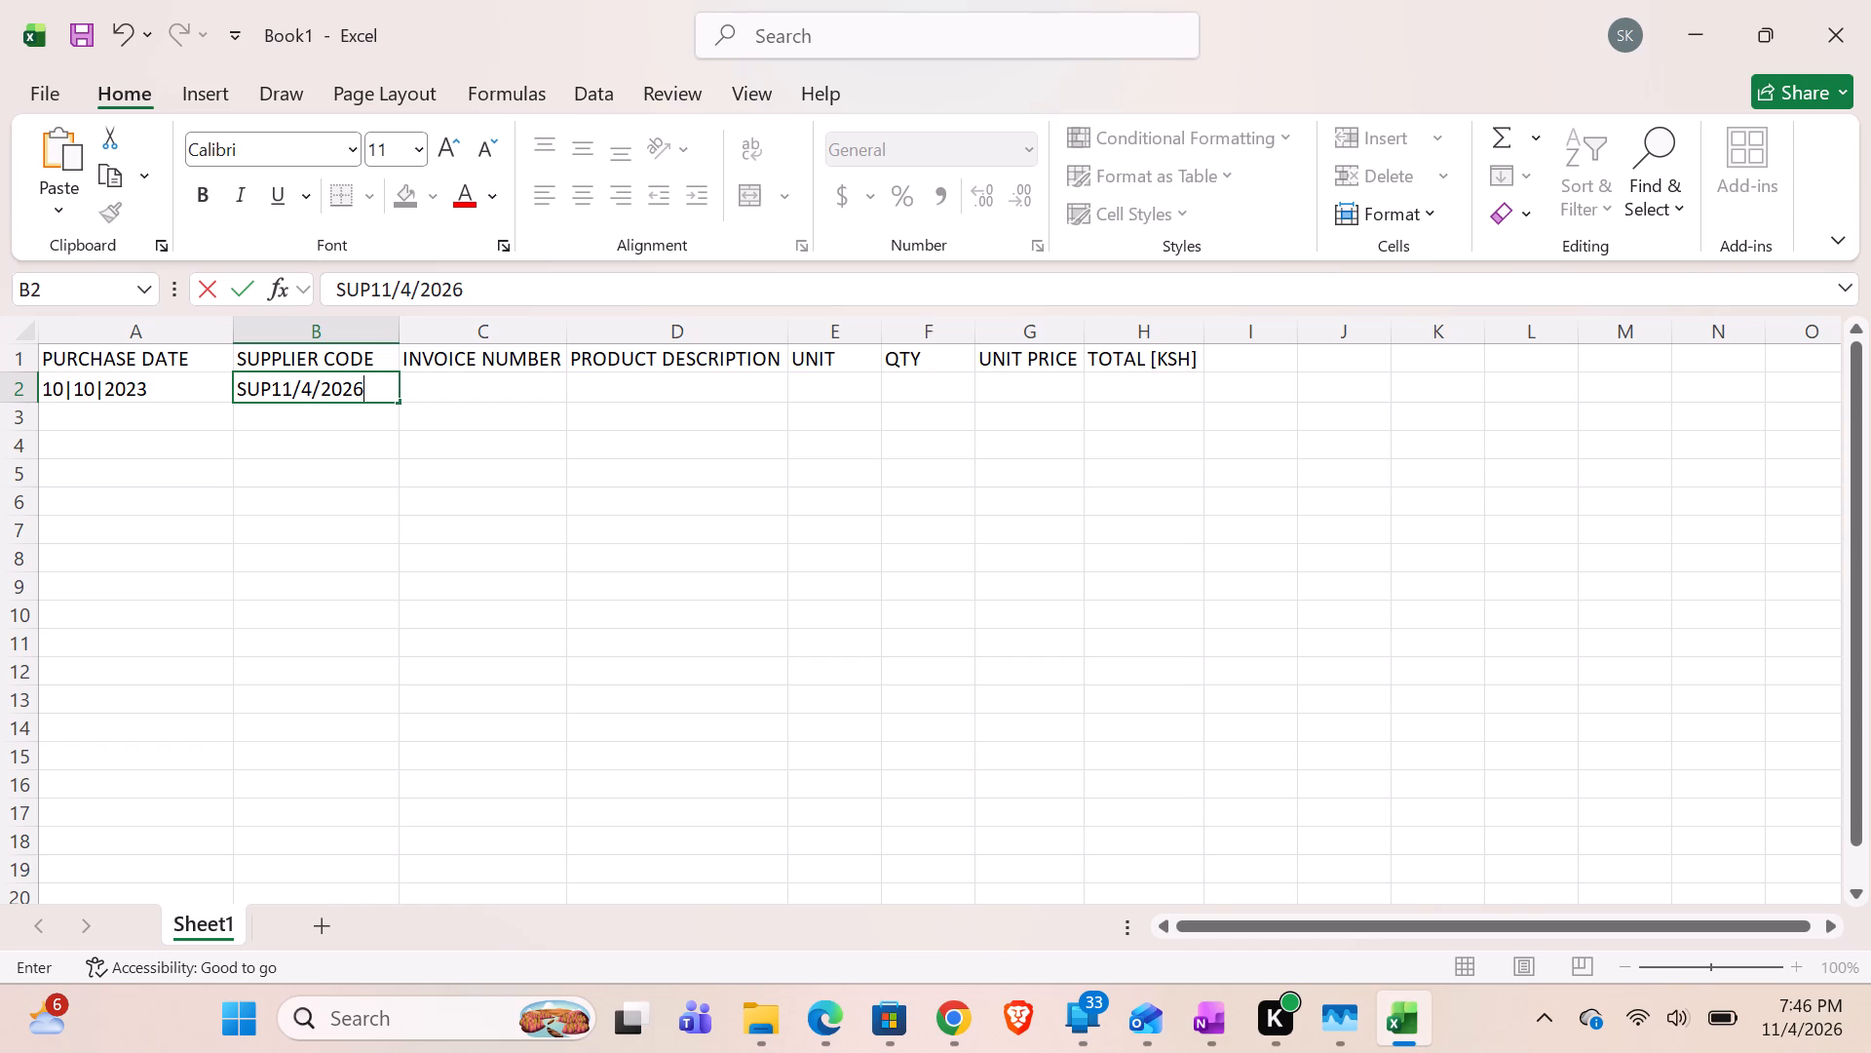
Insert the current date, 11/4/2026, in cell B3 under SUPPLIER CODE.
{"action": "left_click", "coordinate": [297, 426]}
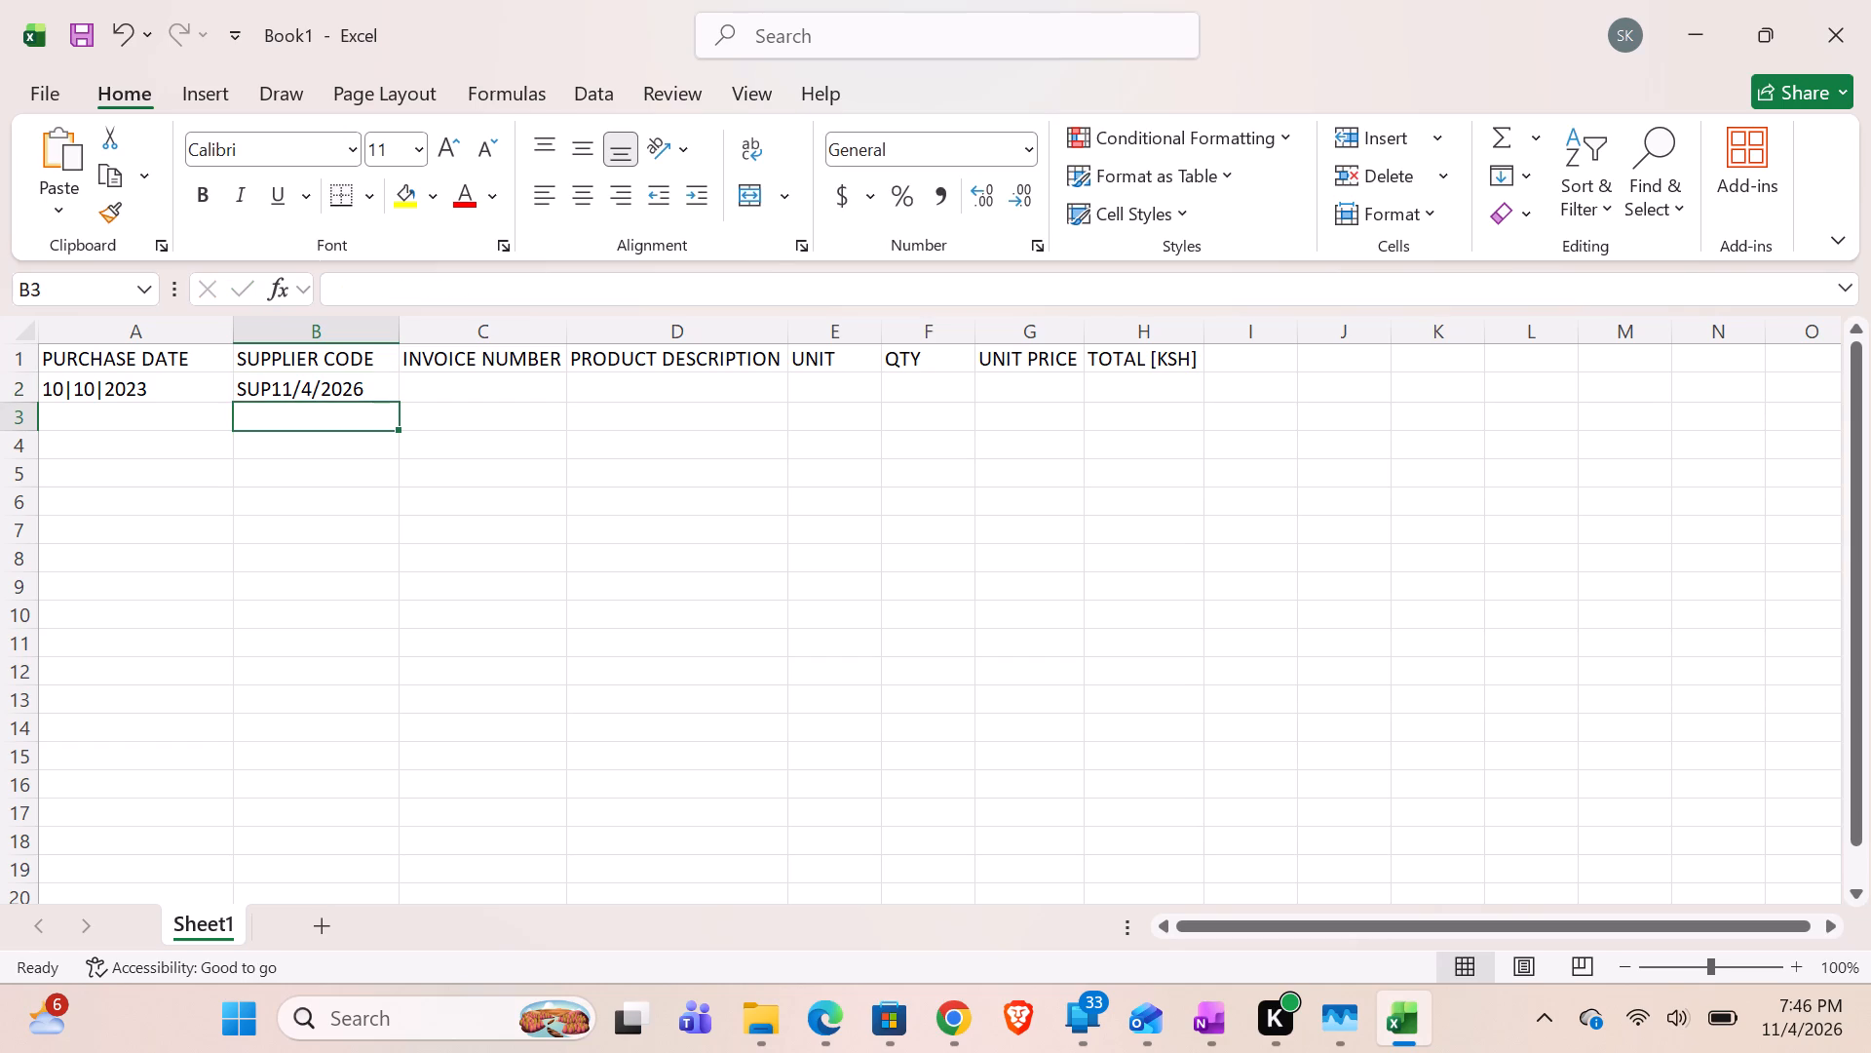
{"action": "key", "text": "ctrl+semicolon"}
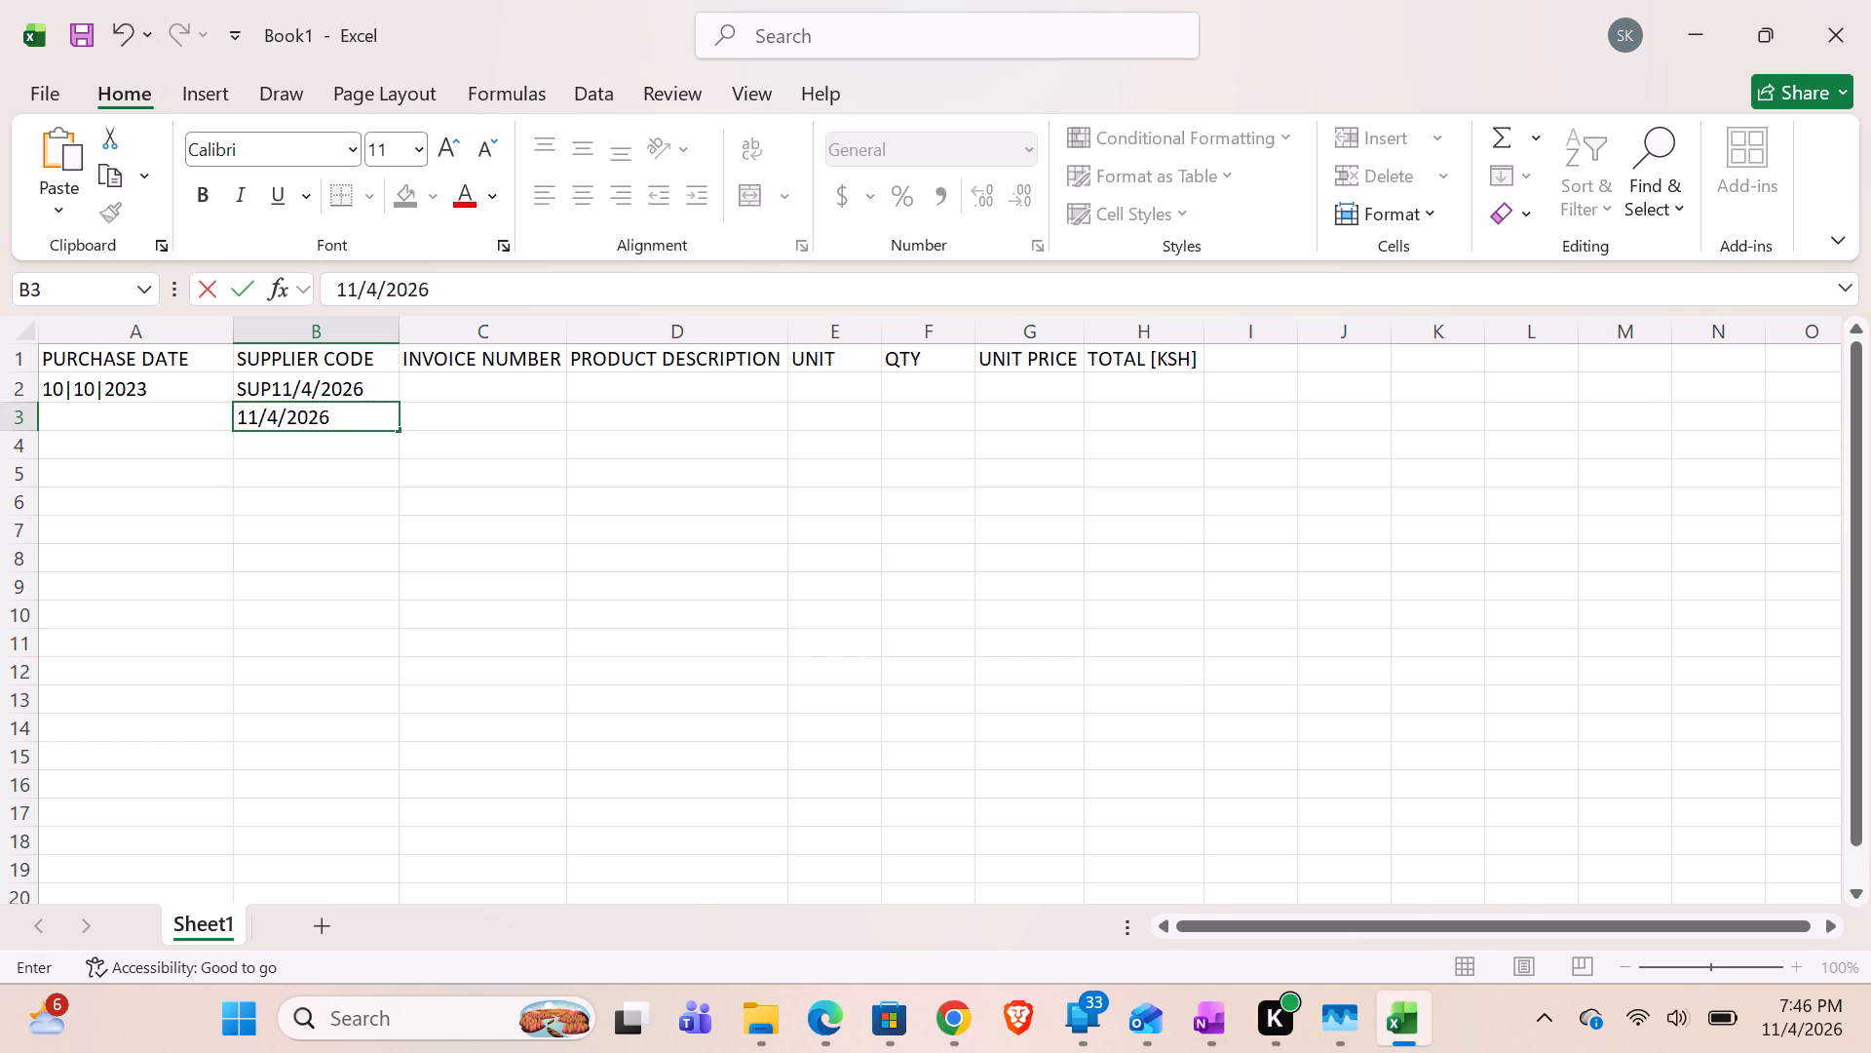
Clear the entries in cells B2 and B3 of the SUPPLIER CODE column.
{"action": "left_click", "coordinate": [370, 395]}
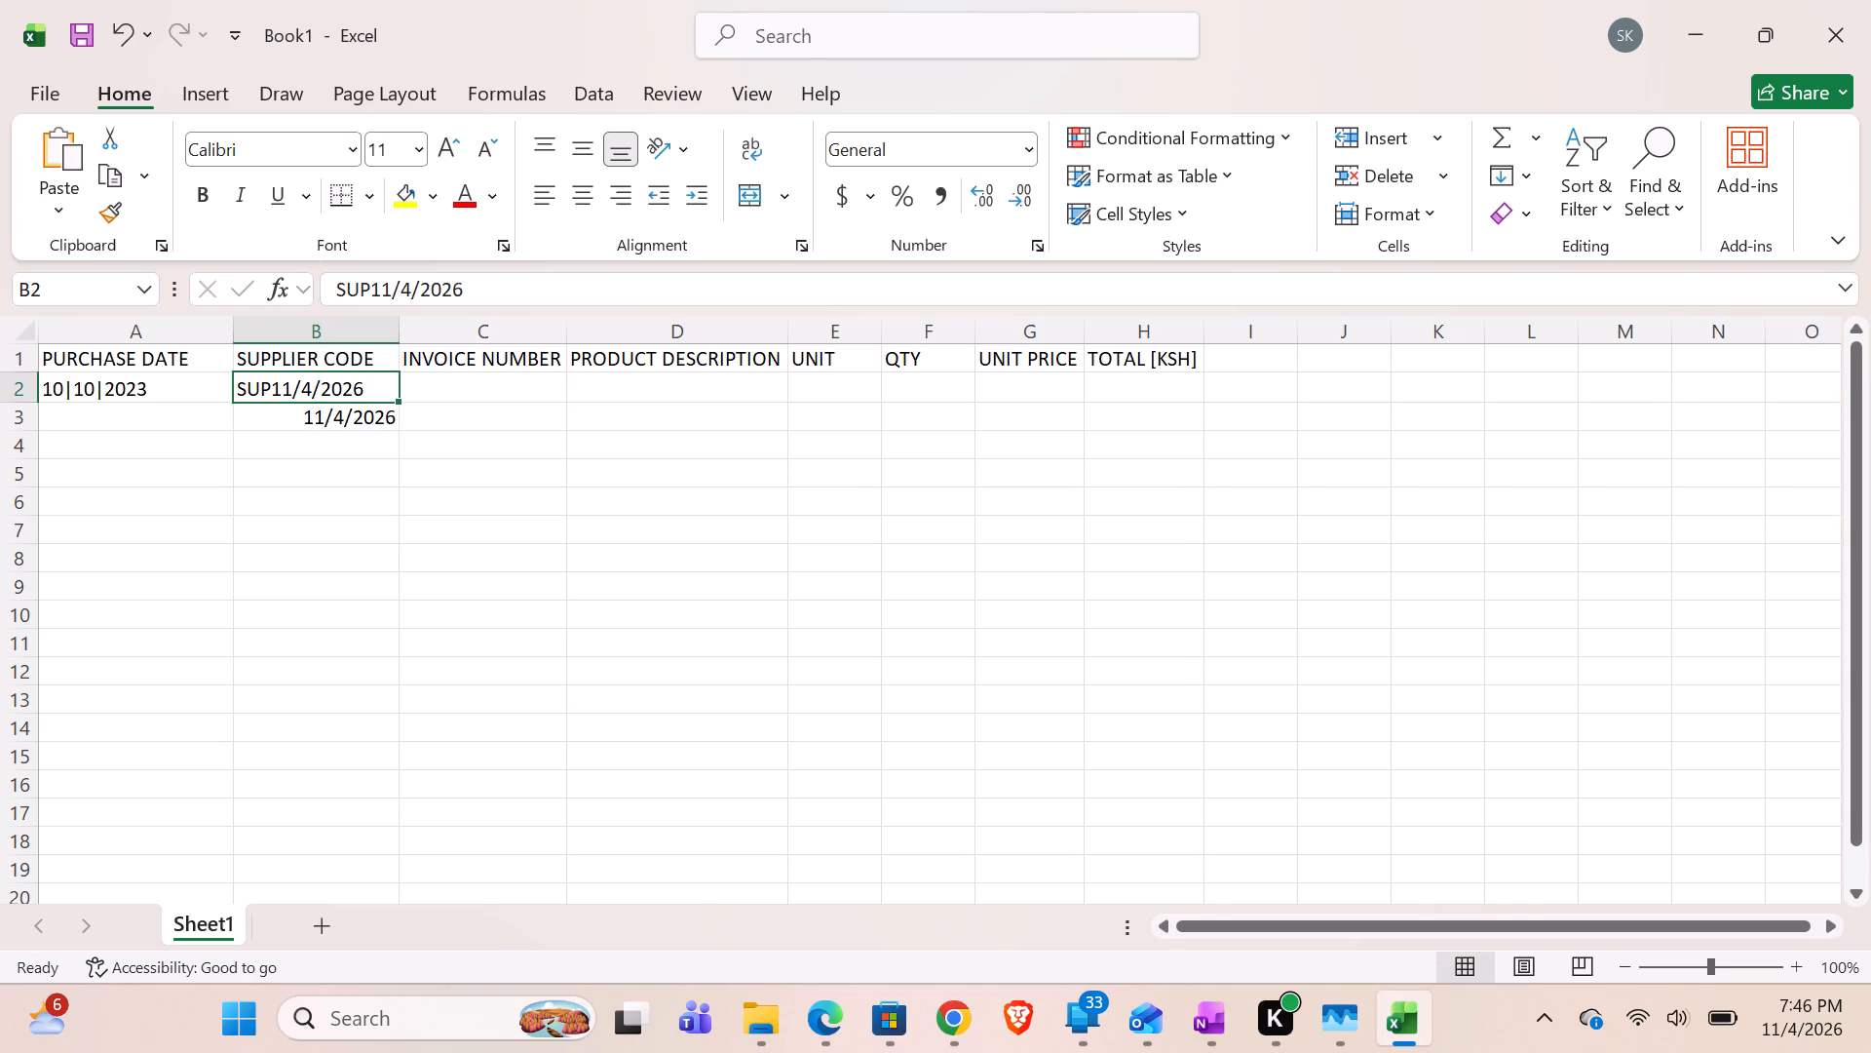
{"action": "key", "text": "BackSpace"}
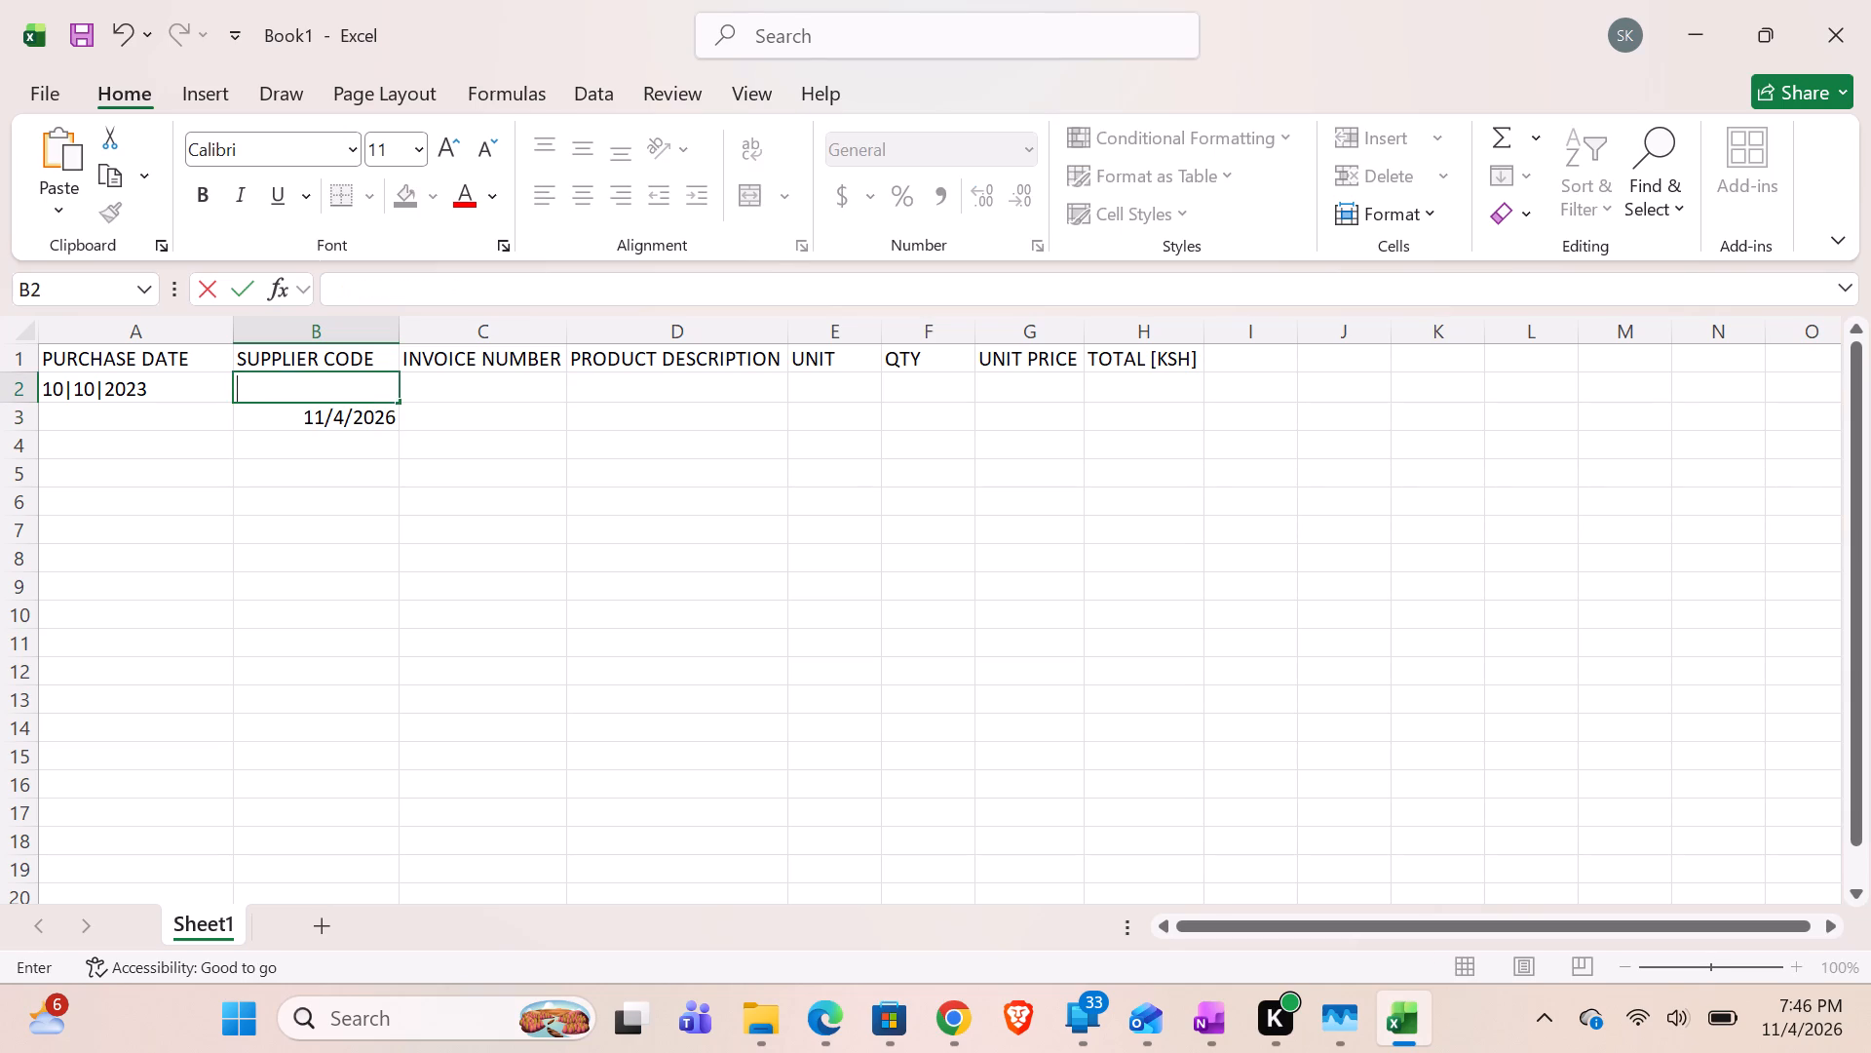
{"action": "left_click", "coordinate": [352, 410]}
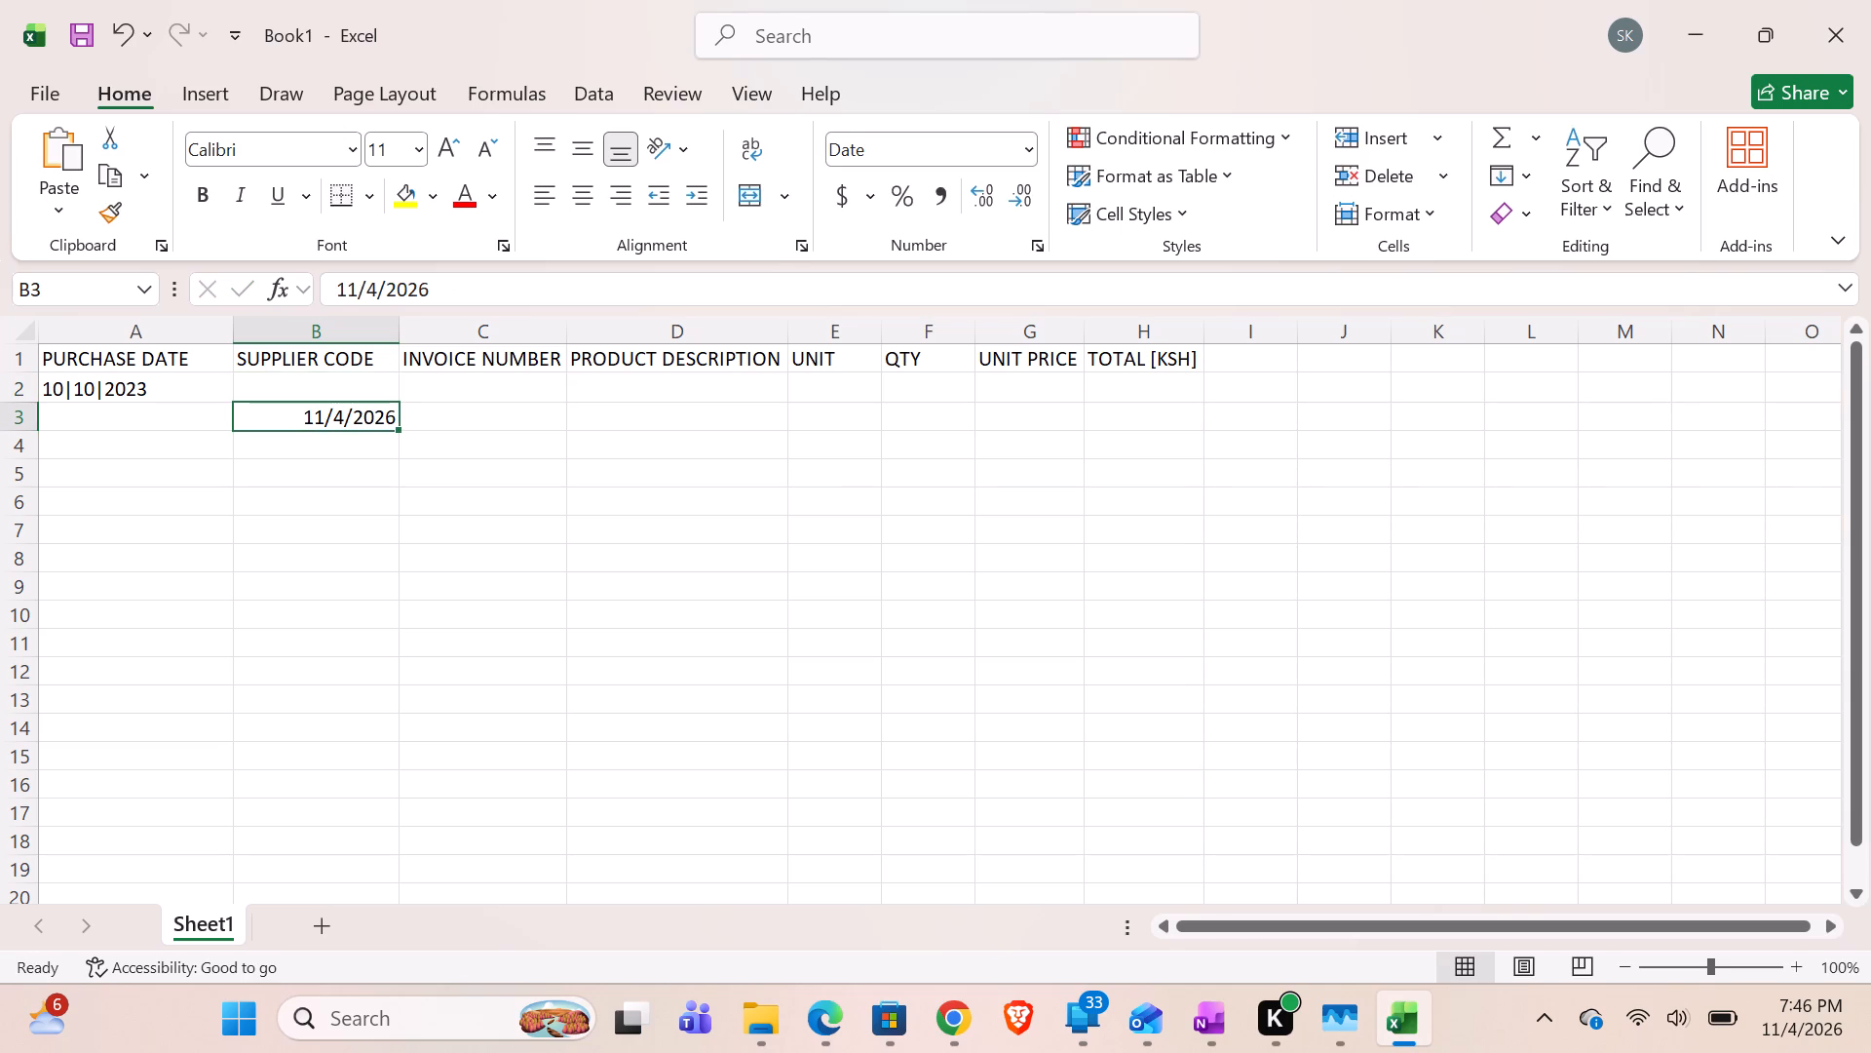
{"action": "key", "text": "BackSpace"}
Replace the purchase date in cell A2 with the current date, 11/4/2026, and insert the same date in A3.
{"action": "left_click", "coordinate": [173, 385]}
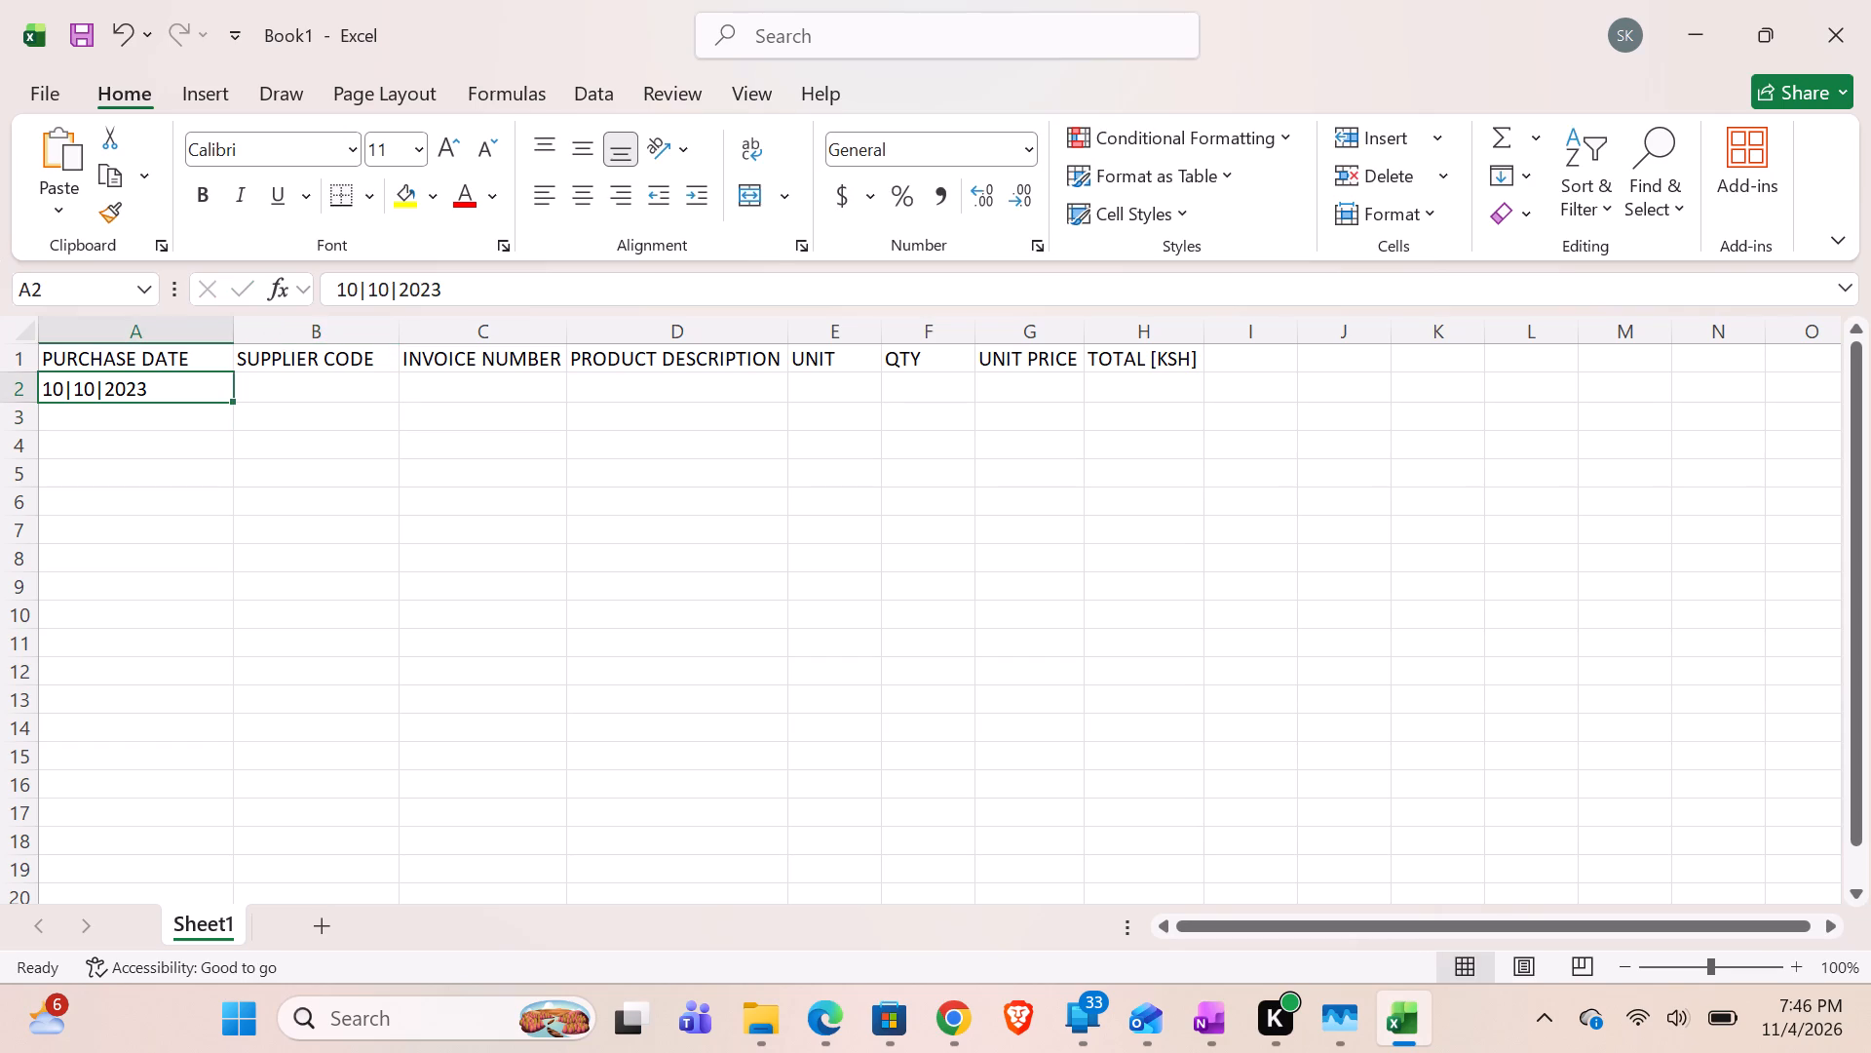
{"action": "key", "text": "BackSpace"}
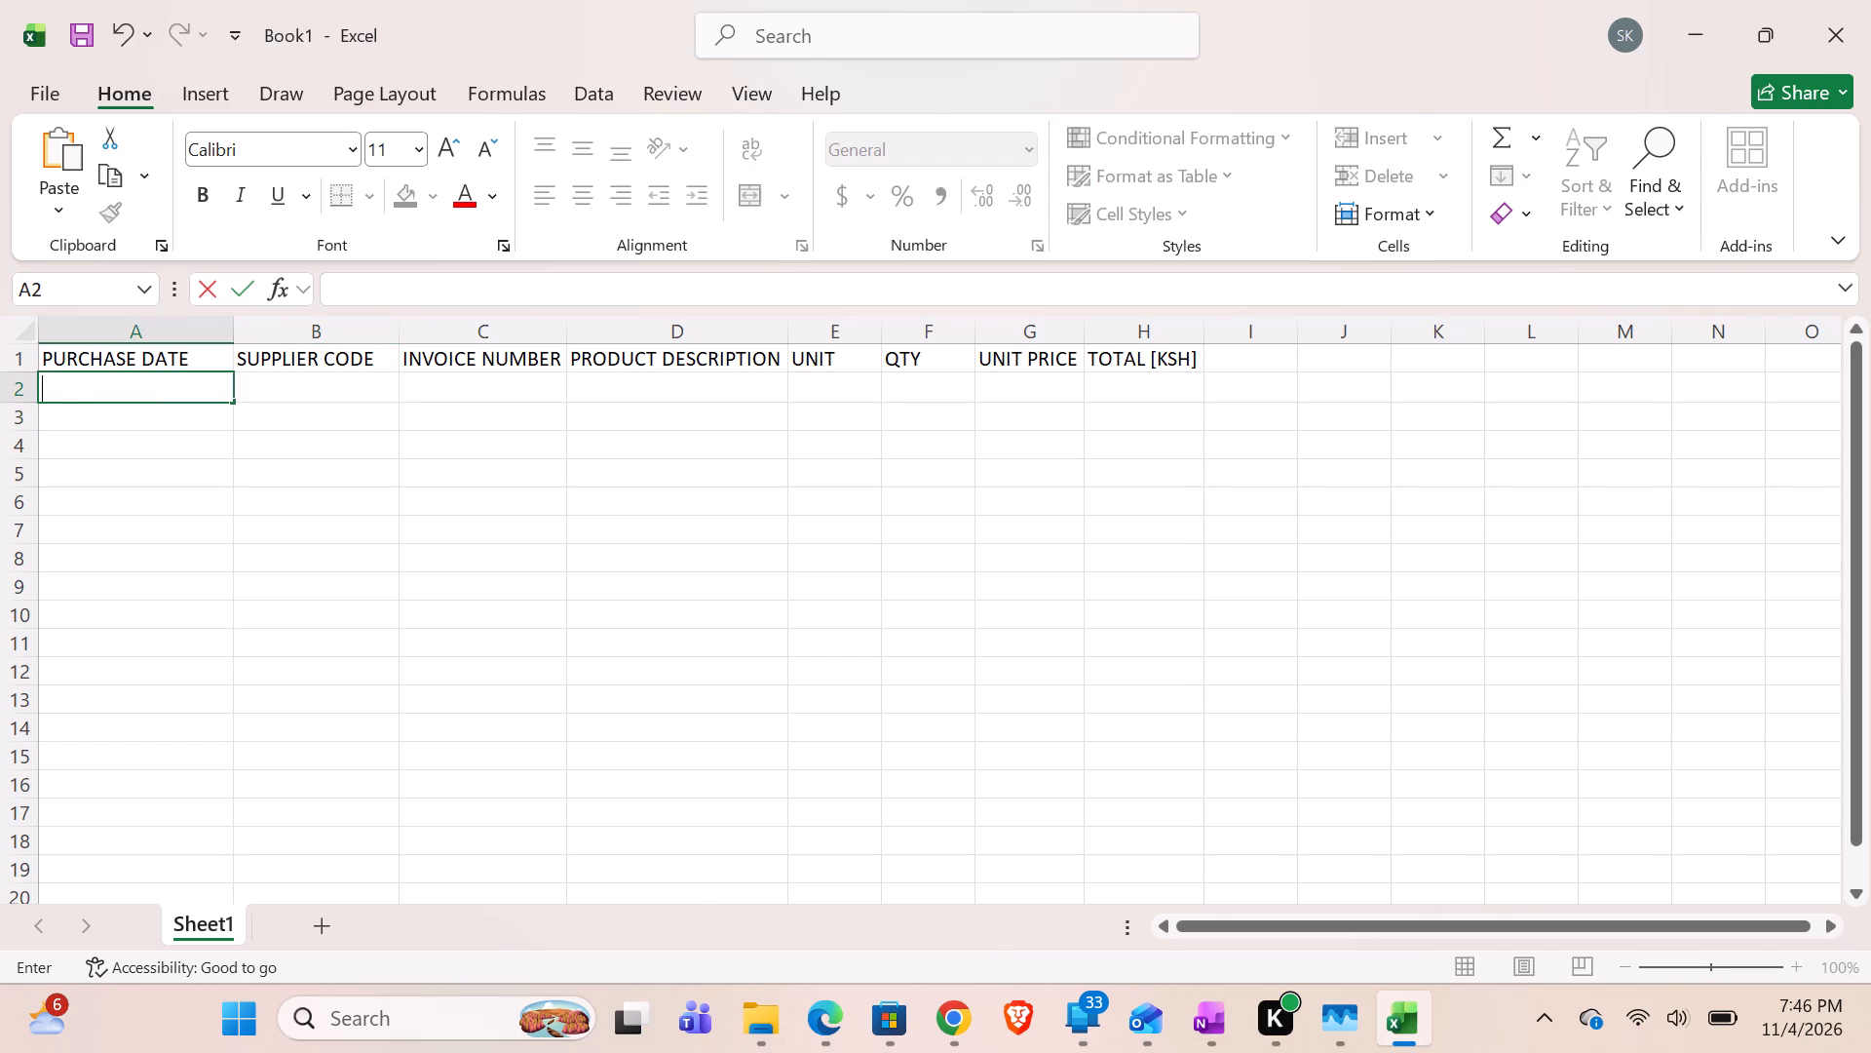
{"action": "key", "text": "ctrl+semicolon"}
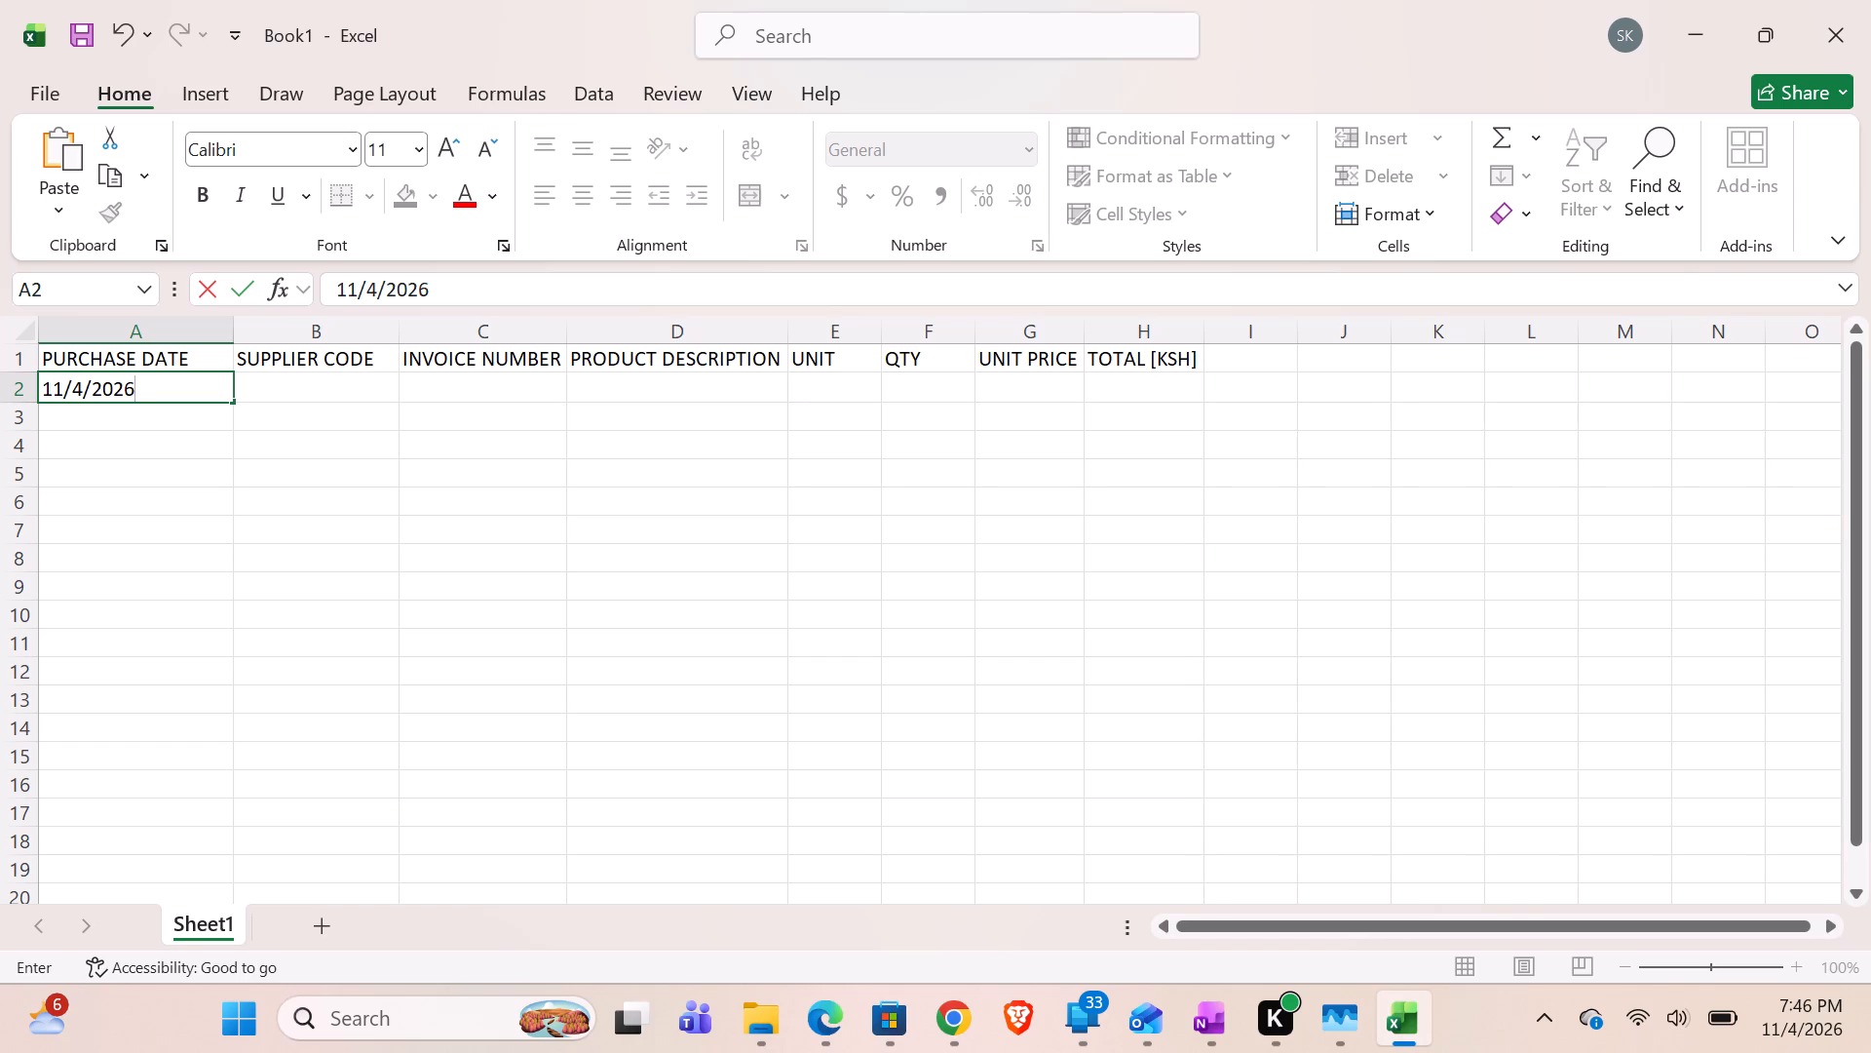
{"action": "left_click", "coordinate": [115, 417]}
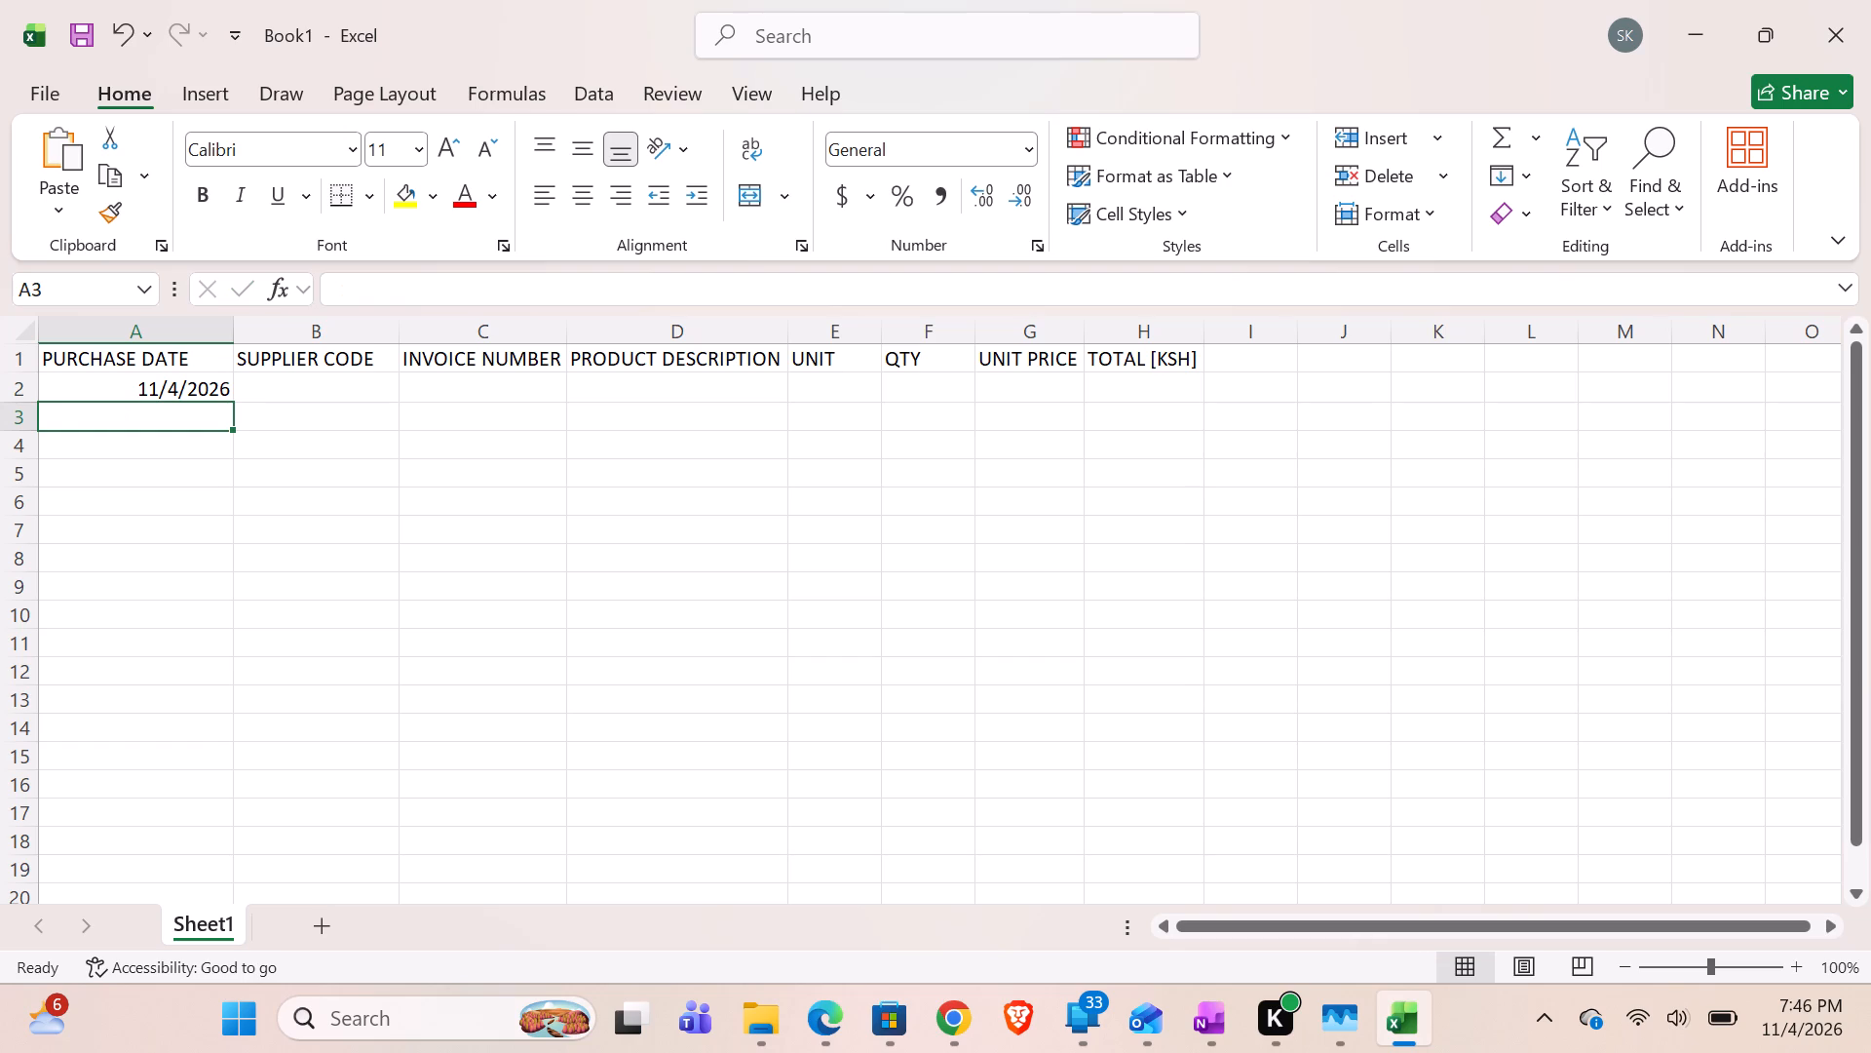
{"action": "key", "text": "ctrl+semicolon"}
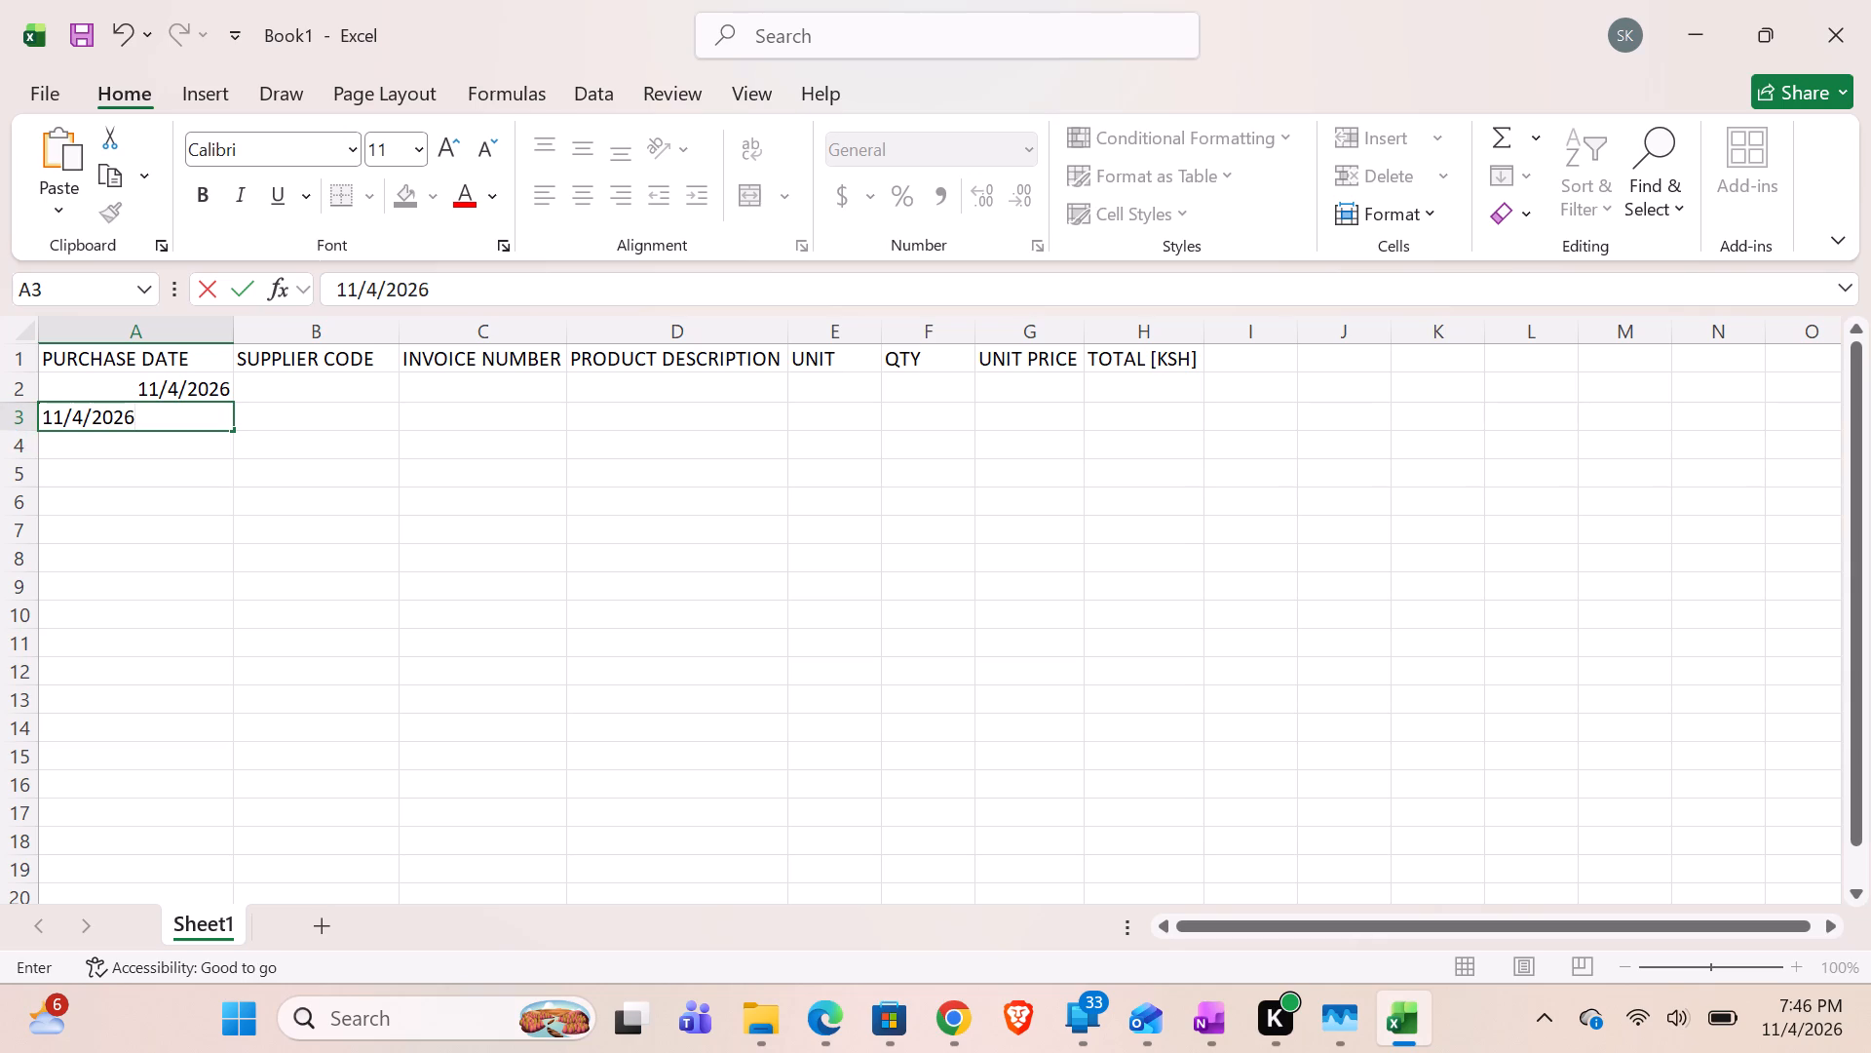
Move the 11/4/2026 date from cell A3 down to A11 in the PURCHASE DATE column.
{"action": "left_click_drag", "start_coordinate": [46, 431], "coordinate": [41, 533]}
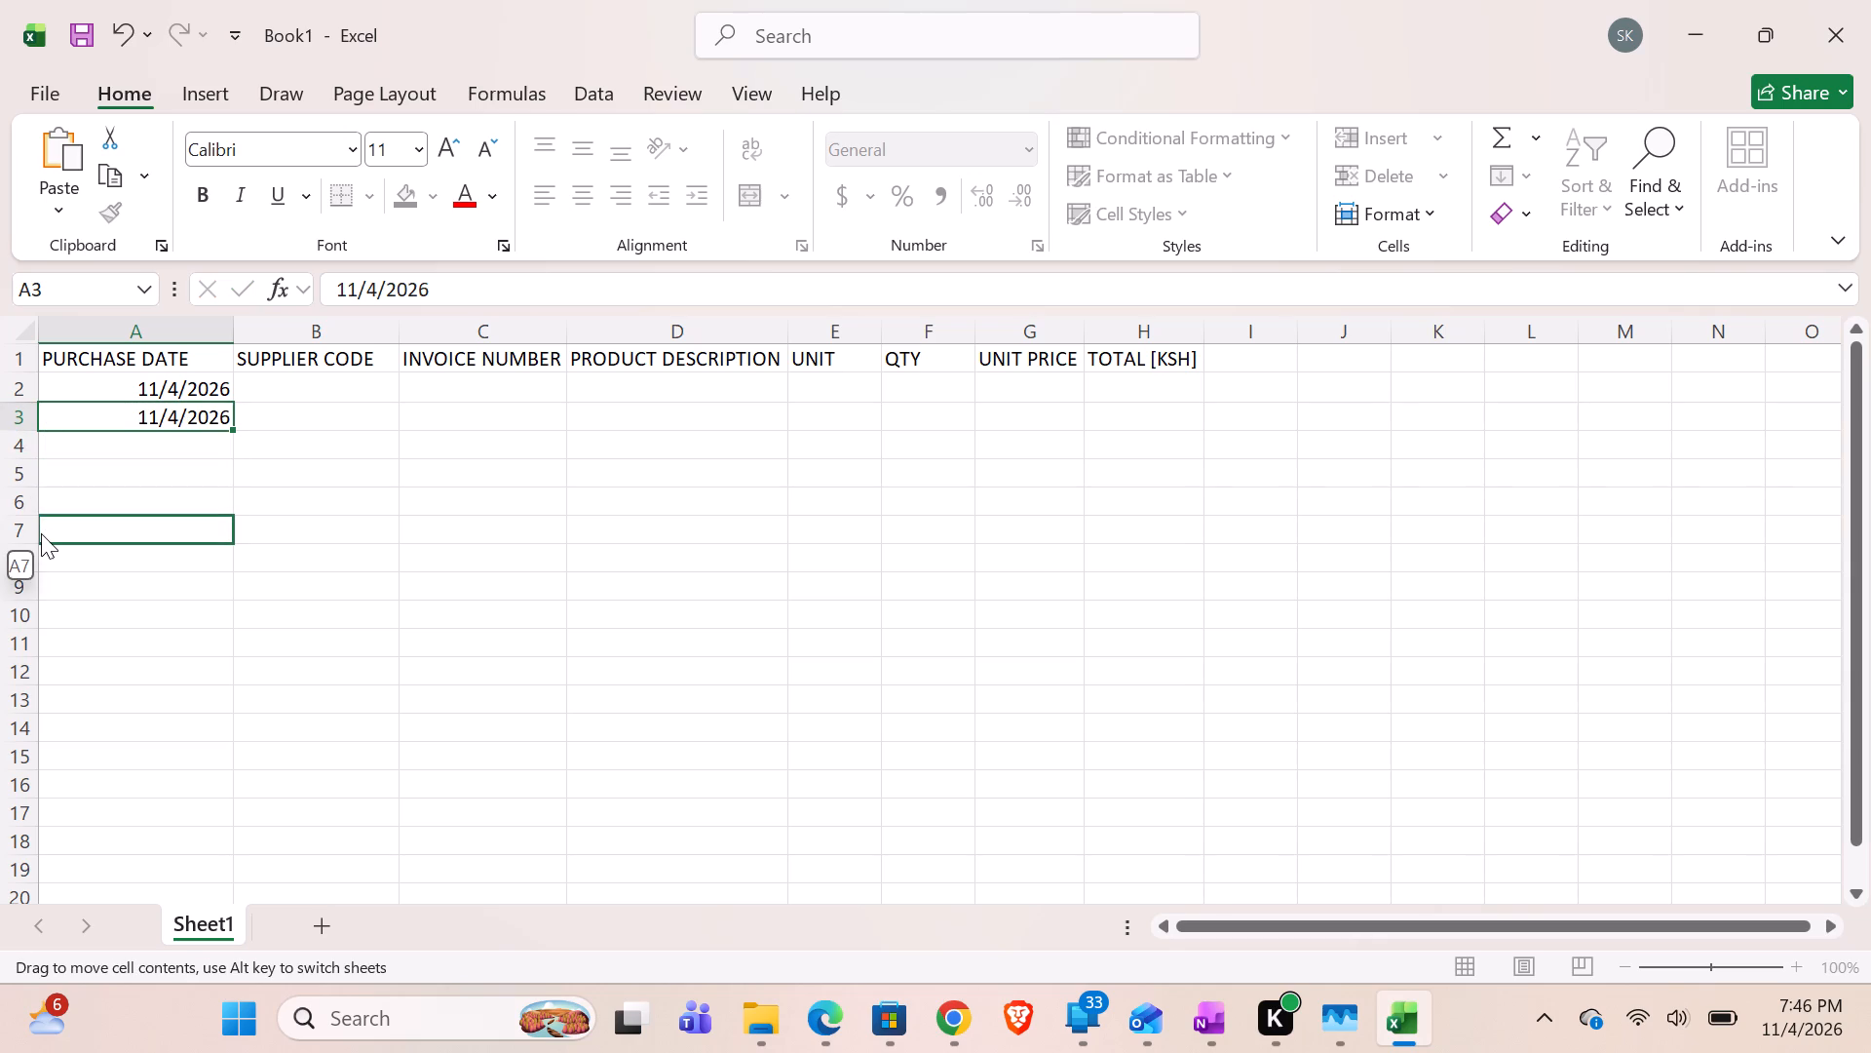
{"action": "left_click_drag", "start_coordinate": [41, 533], "coordinate": [42, 583]}
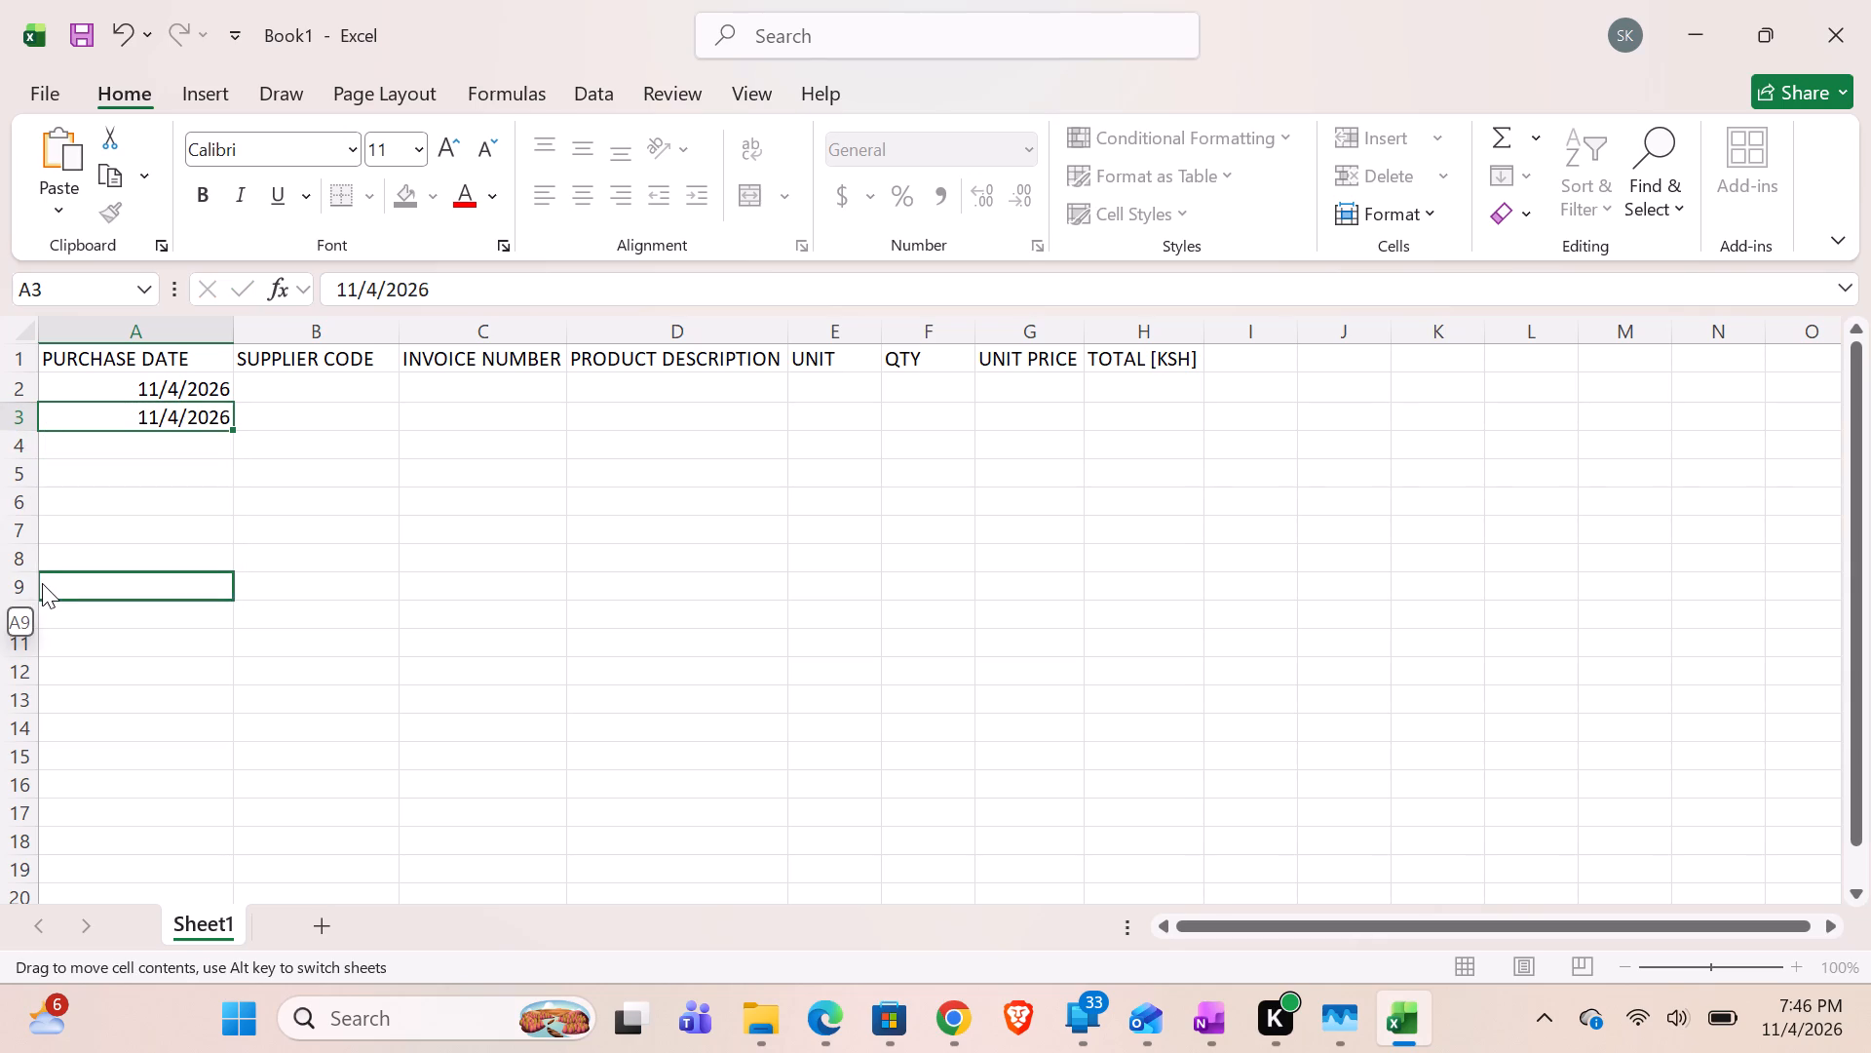
{"action": "left_click_drag", "start_coordinate": [42, 583], "coordinate": [38, 602]}
{"action": "left_click_drag", "start_coordinate": [38, 602], "coordinate": [36, 636]}
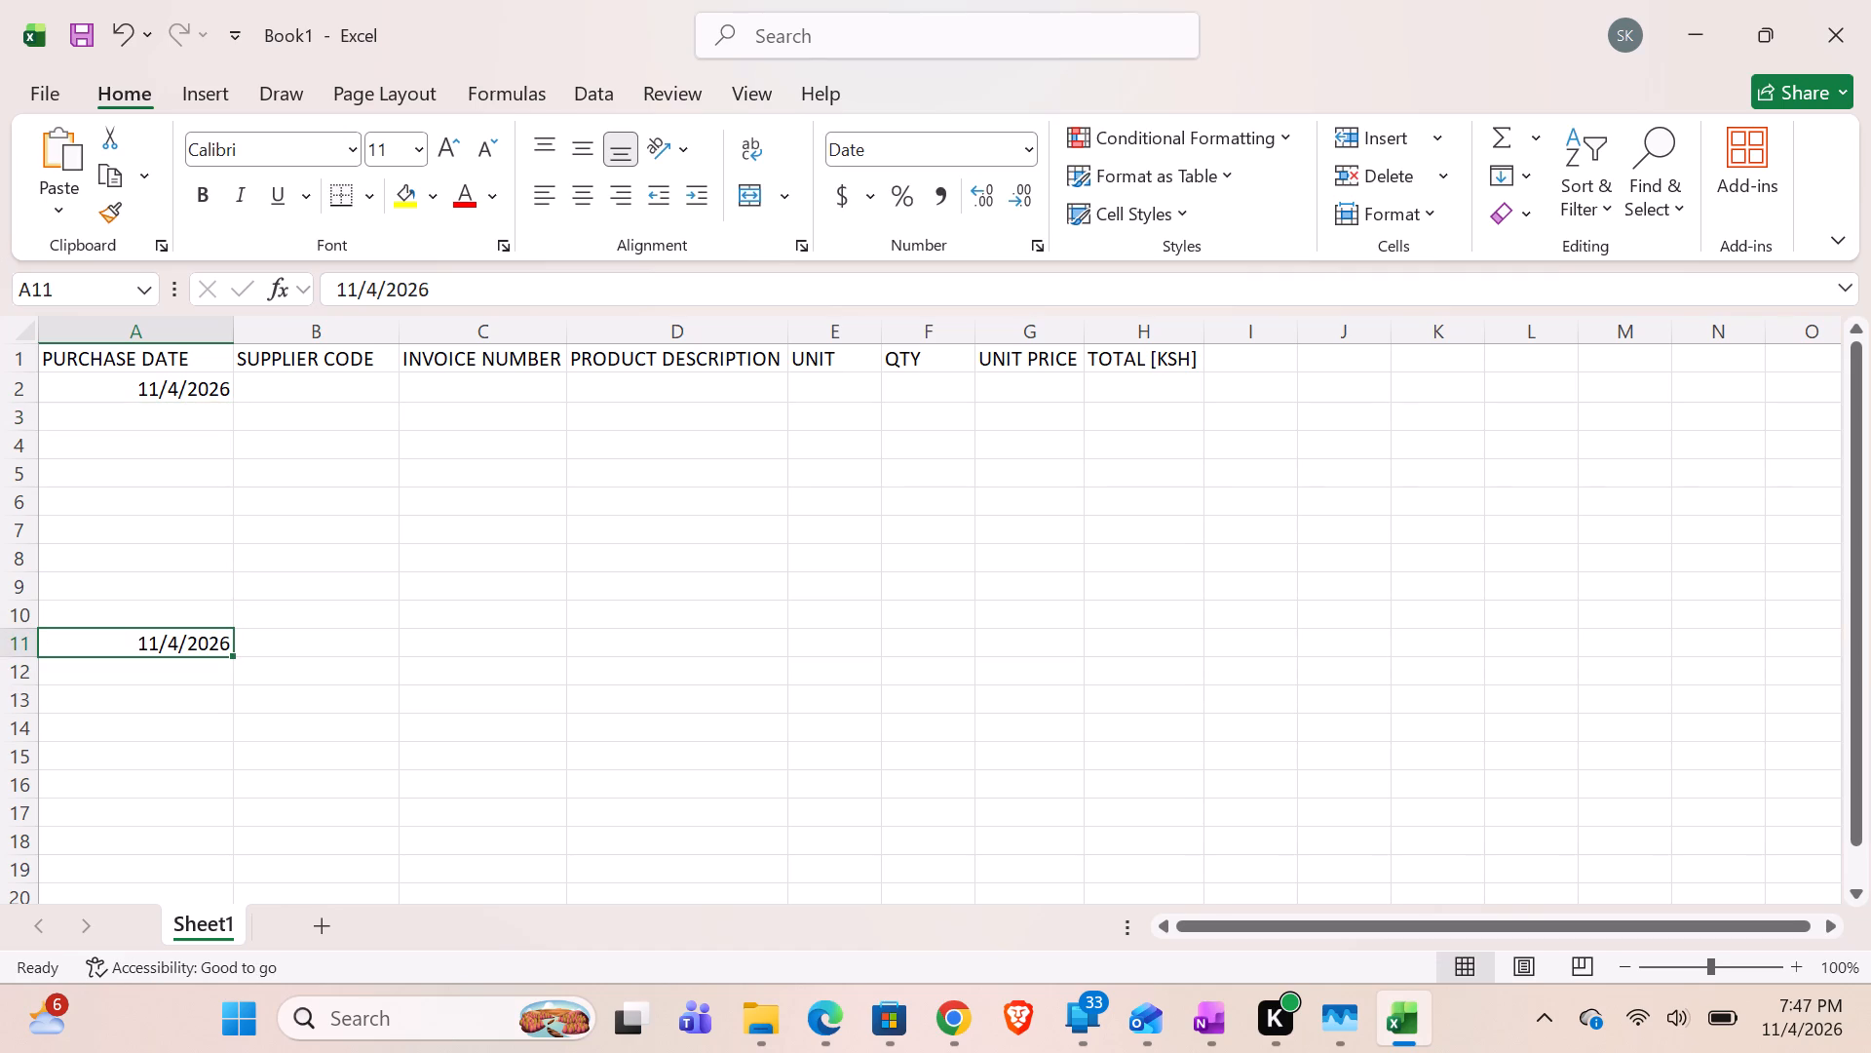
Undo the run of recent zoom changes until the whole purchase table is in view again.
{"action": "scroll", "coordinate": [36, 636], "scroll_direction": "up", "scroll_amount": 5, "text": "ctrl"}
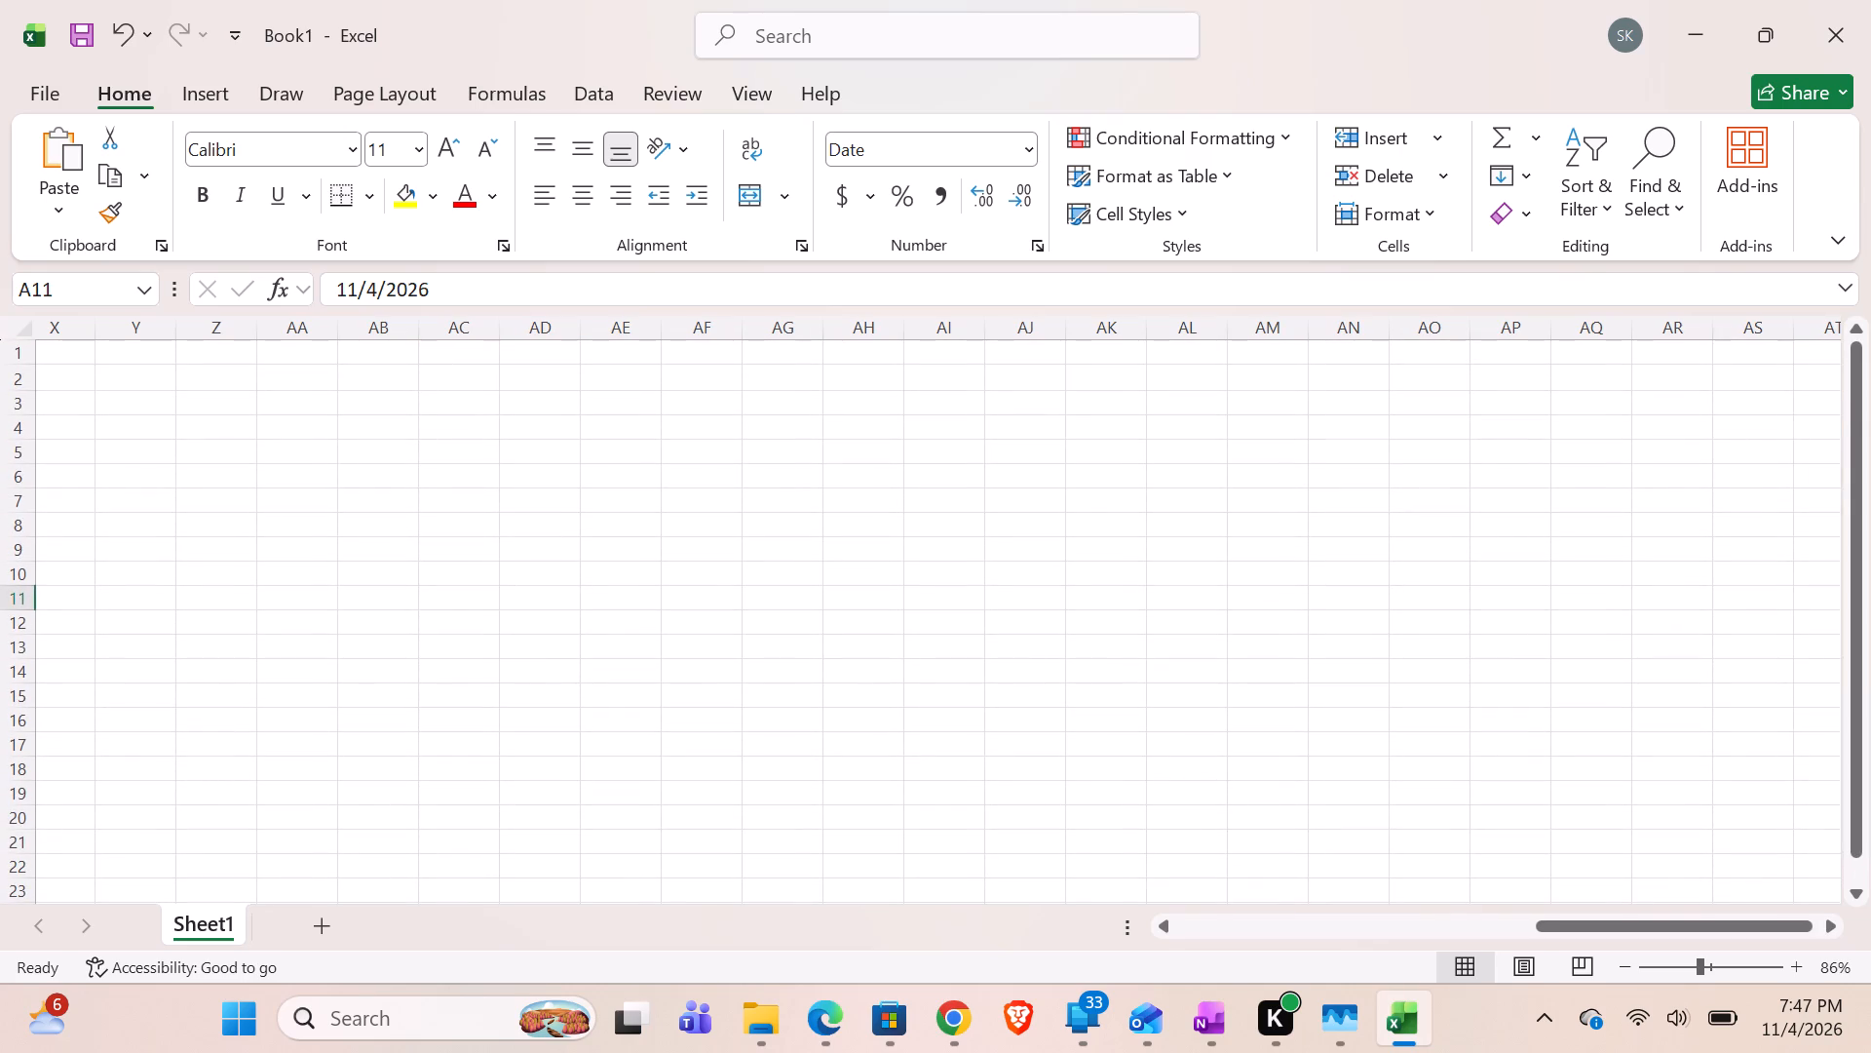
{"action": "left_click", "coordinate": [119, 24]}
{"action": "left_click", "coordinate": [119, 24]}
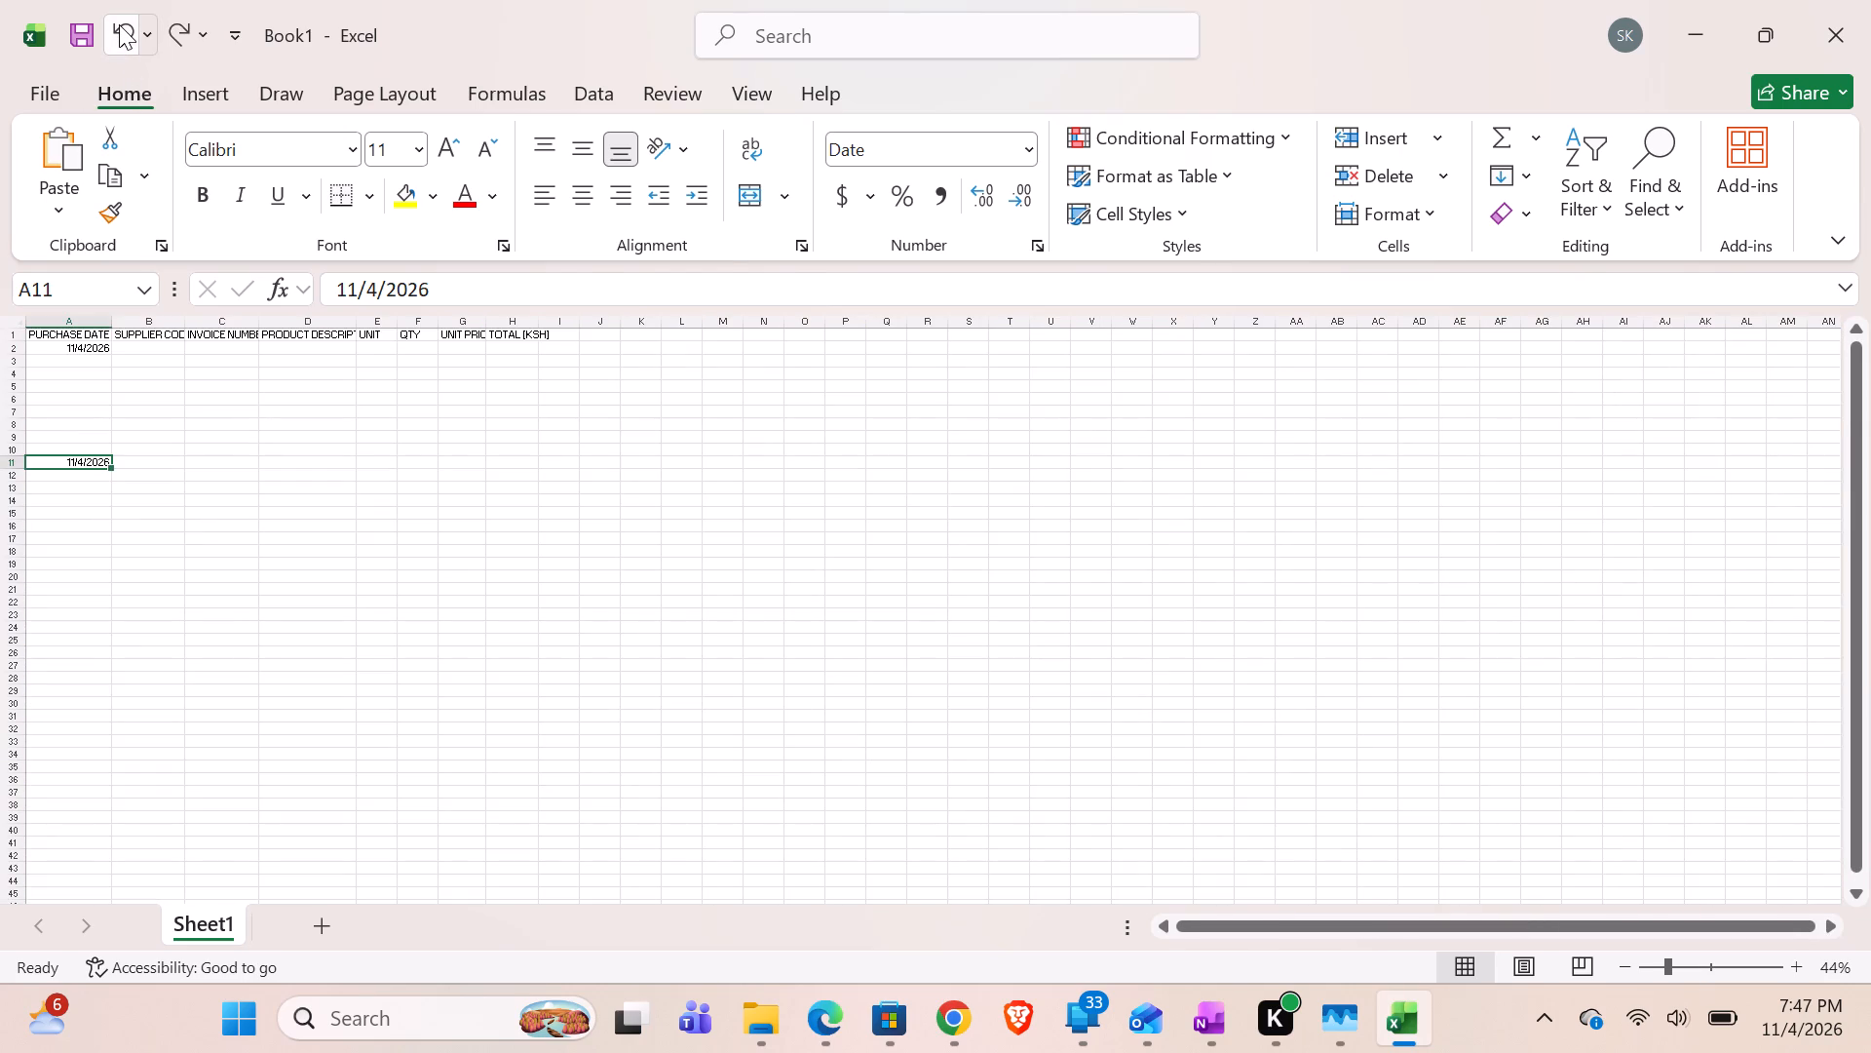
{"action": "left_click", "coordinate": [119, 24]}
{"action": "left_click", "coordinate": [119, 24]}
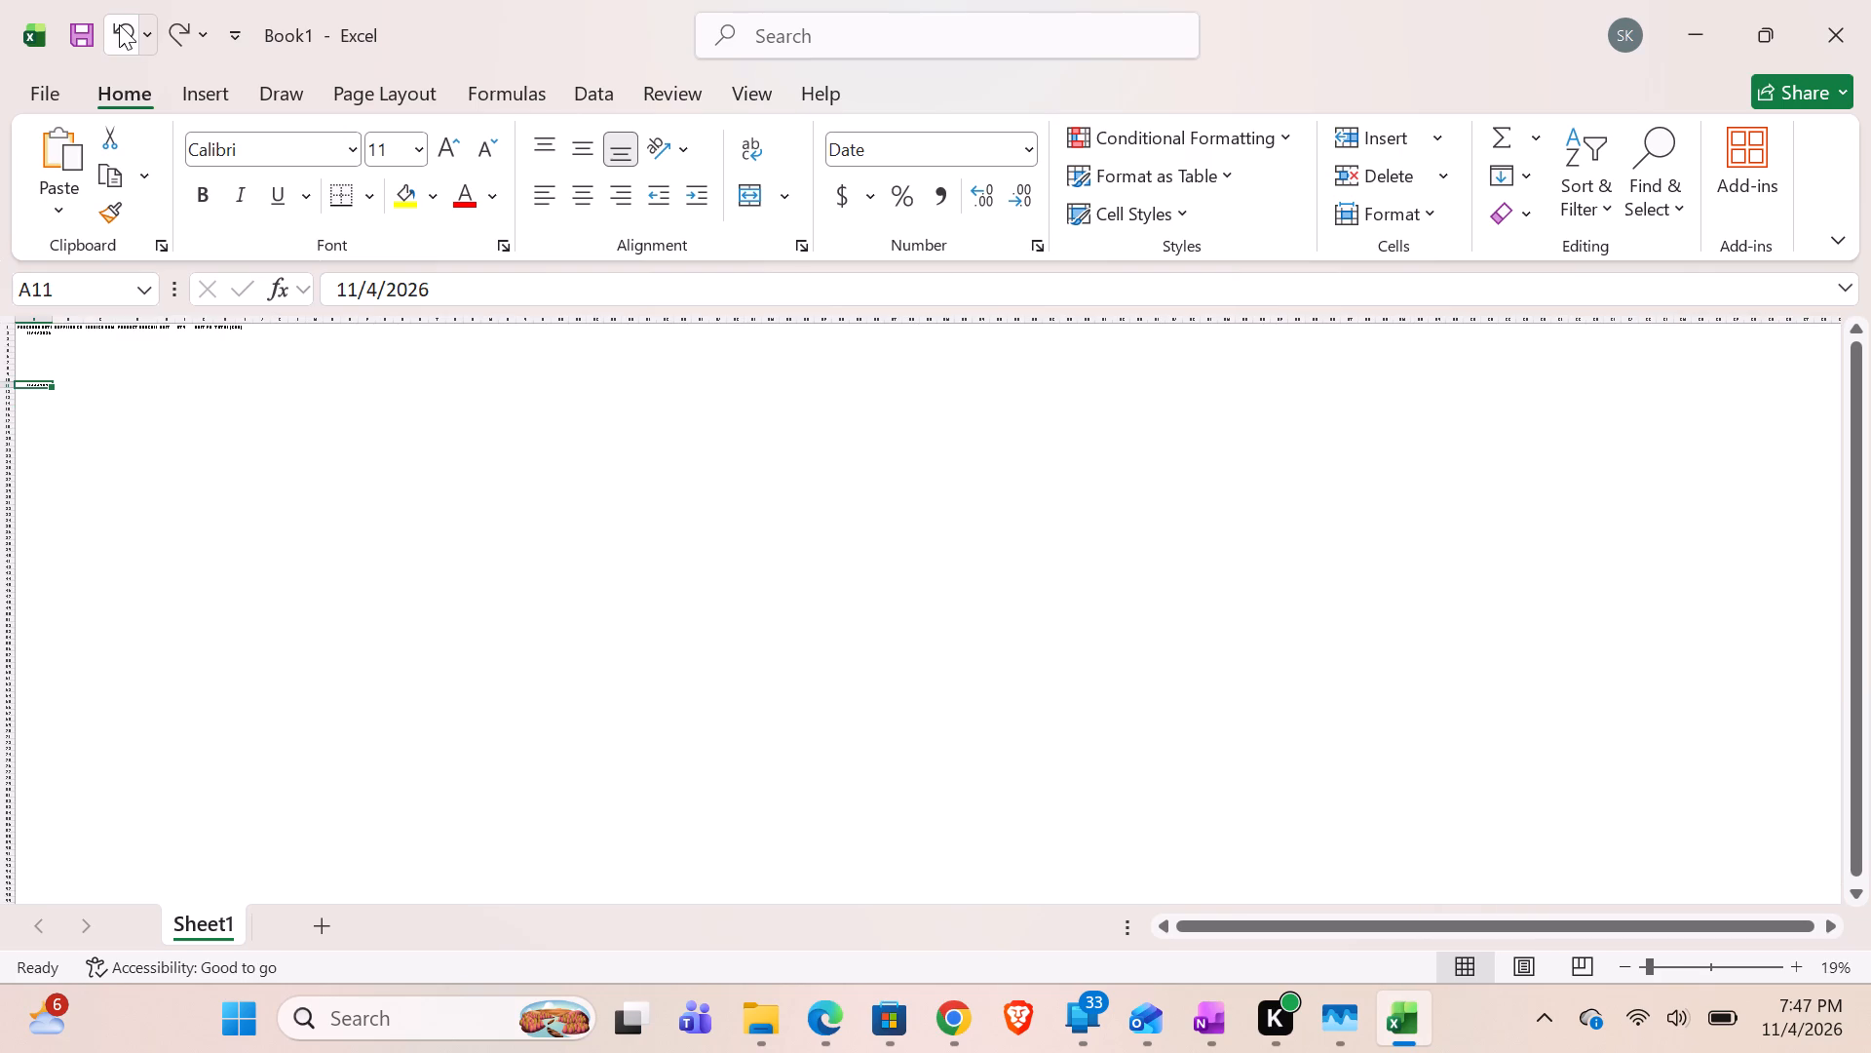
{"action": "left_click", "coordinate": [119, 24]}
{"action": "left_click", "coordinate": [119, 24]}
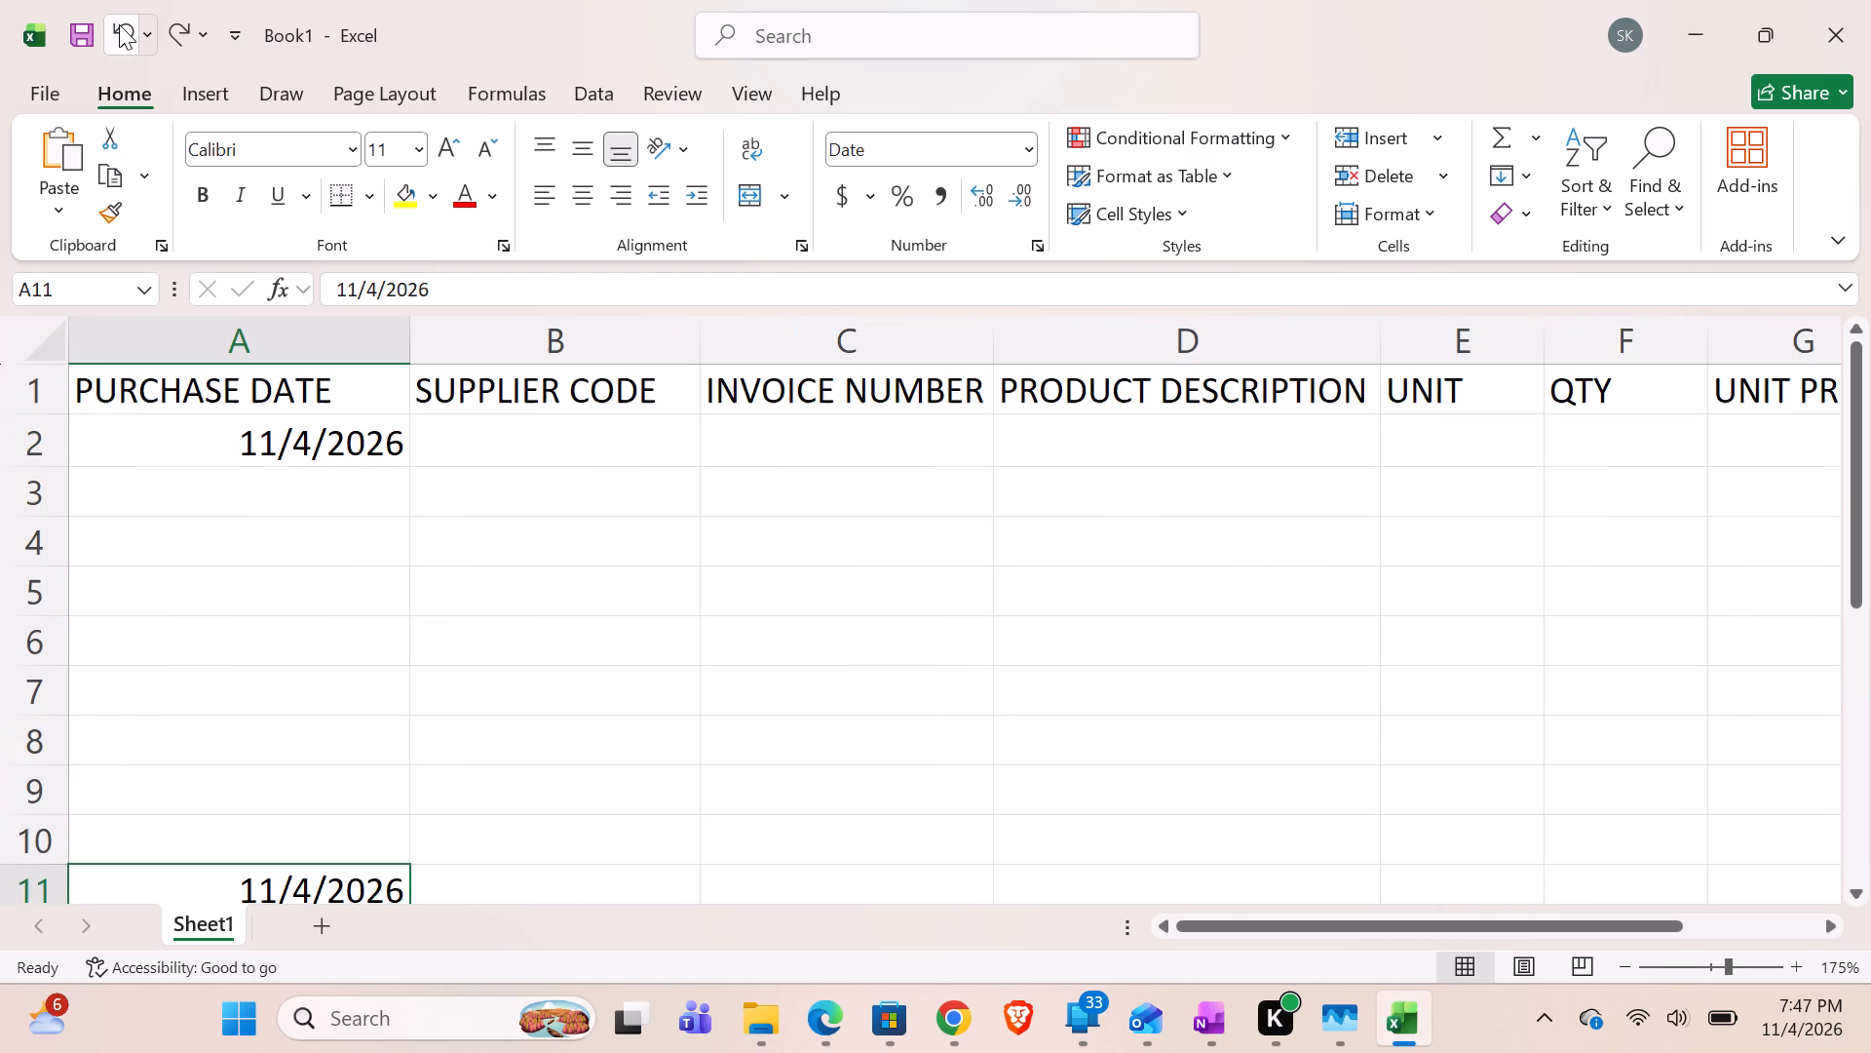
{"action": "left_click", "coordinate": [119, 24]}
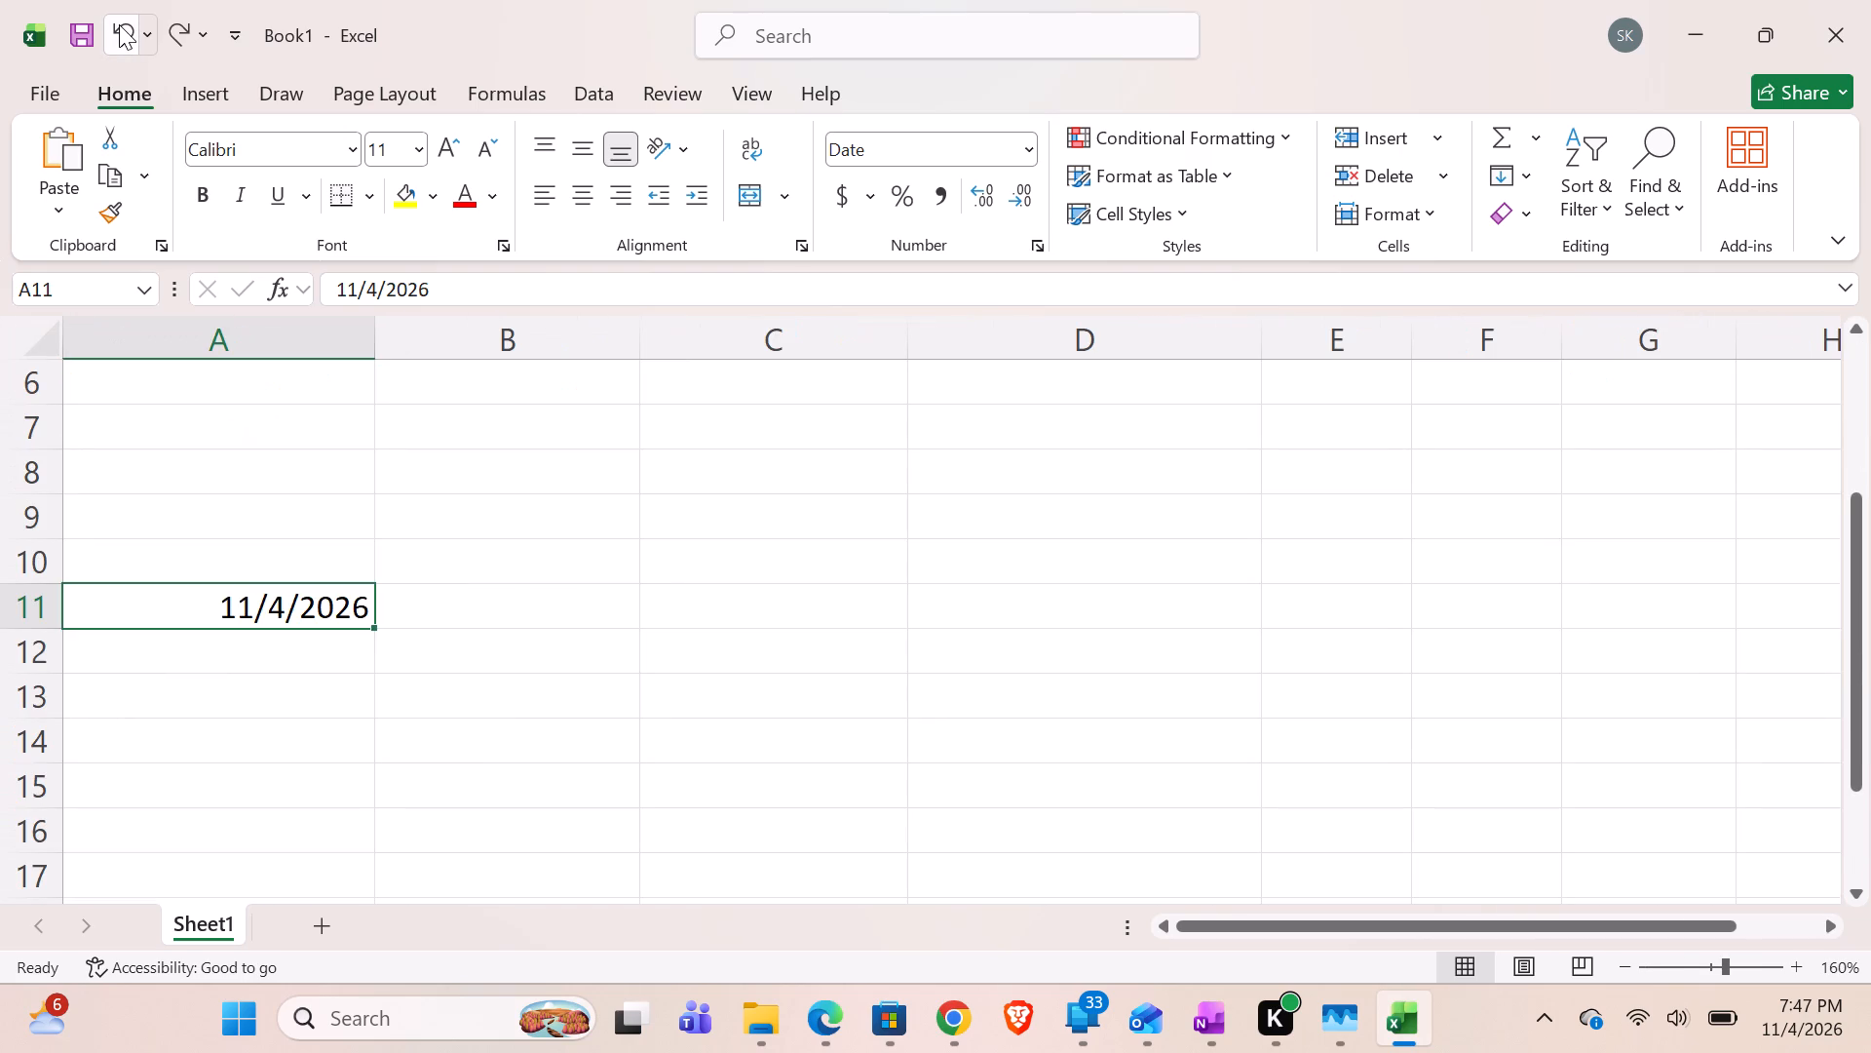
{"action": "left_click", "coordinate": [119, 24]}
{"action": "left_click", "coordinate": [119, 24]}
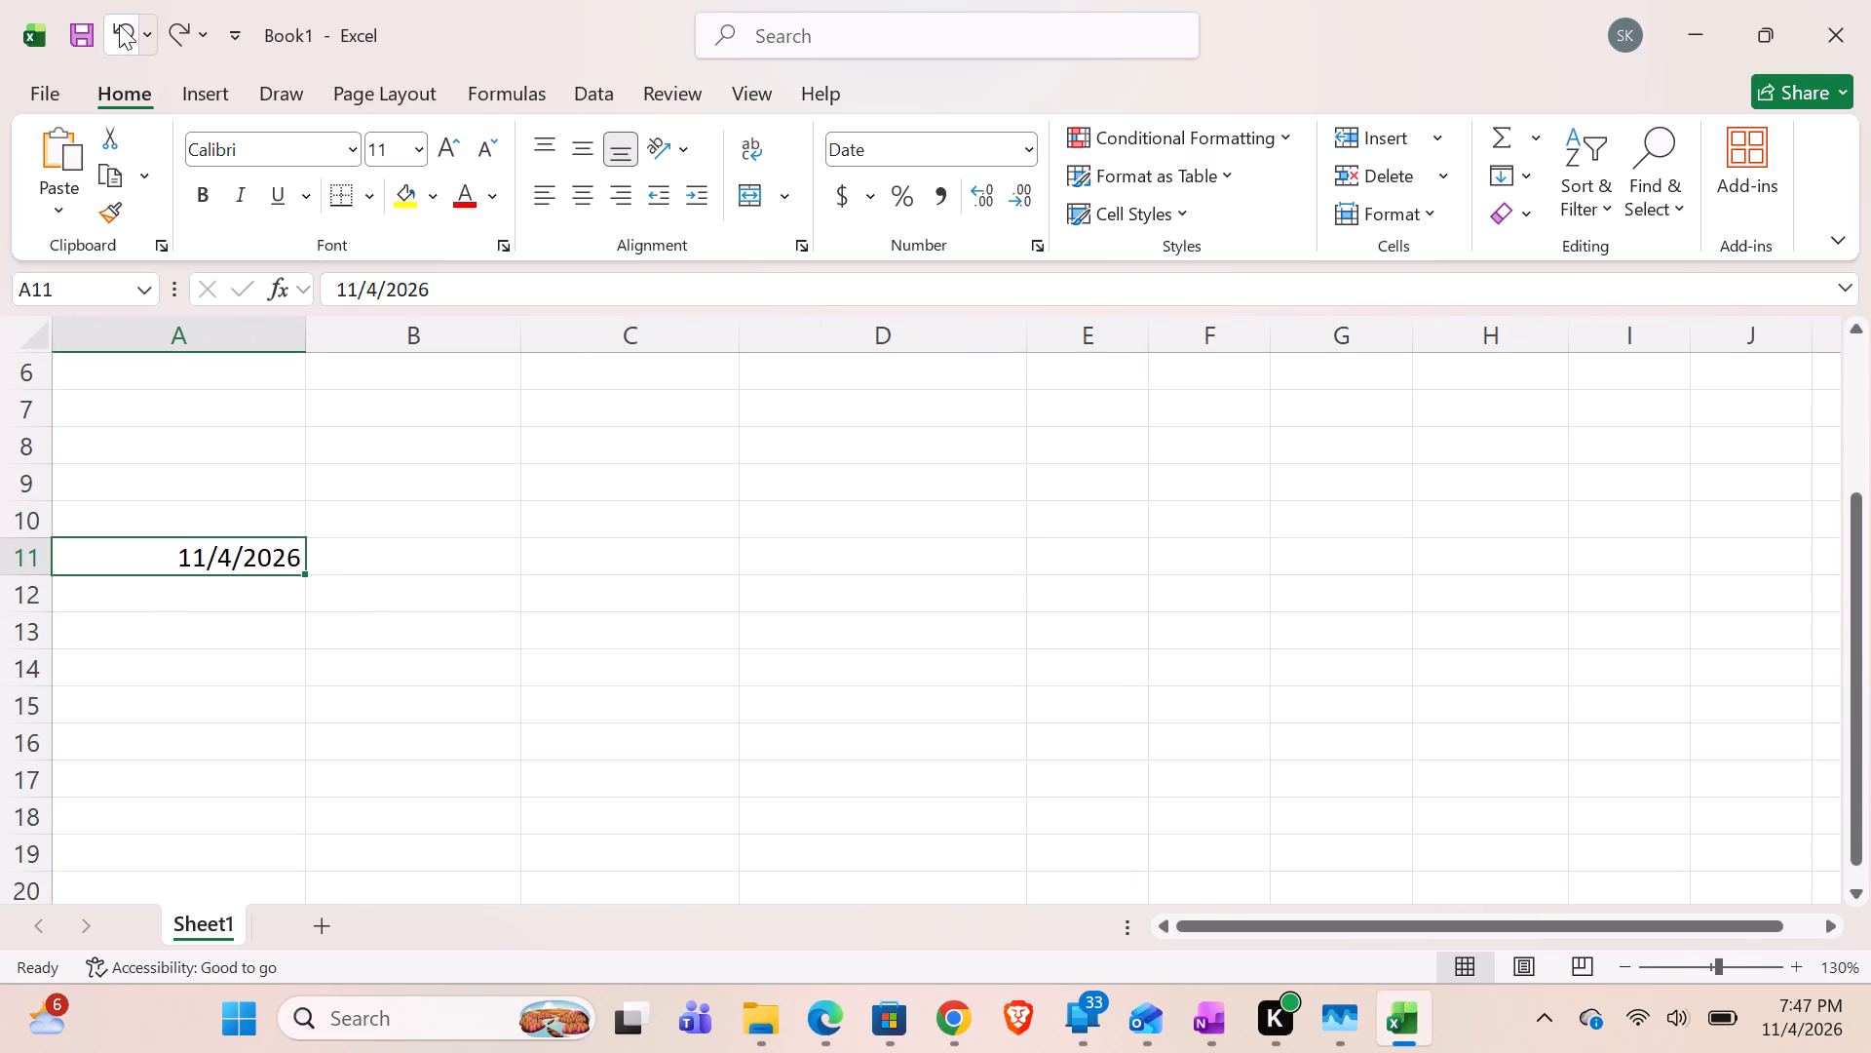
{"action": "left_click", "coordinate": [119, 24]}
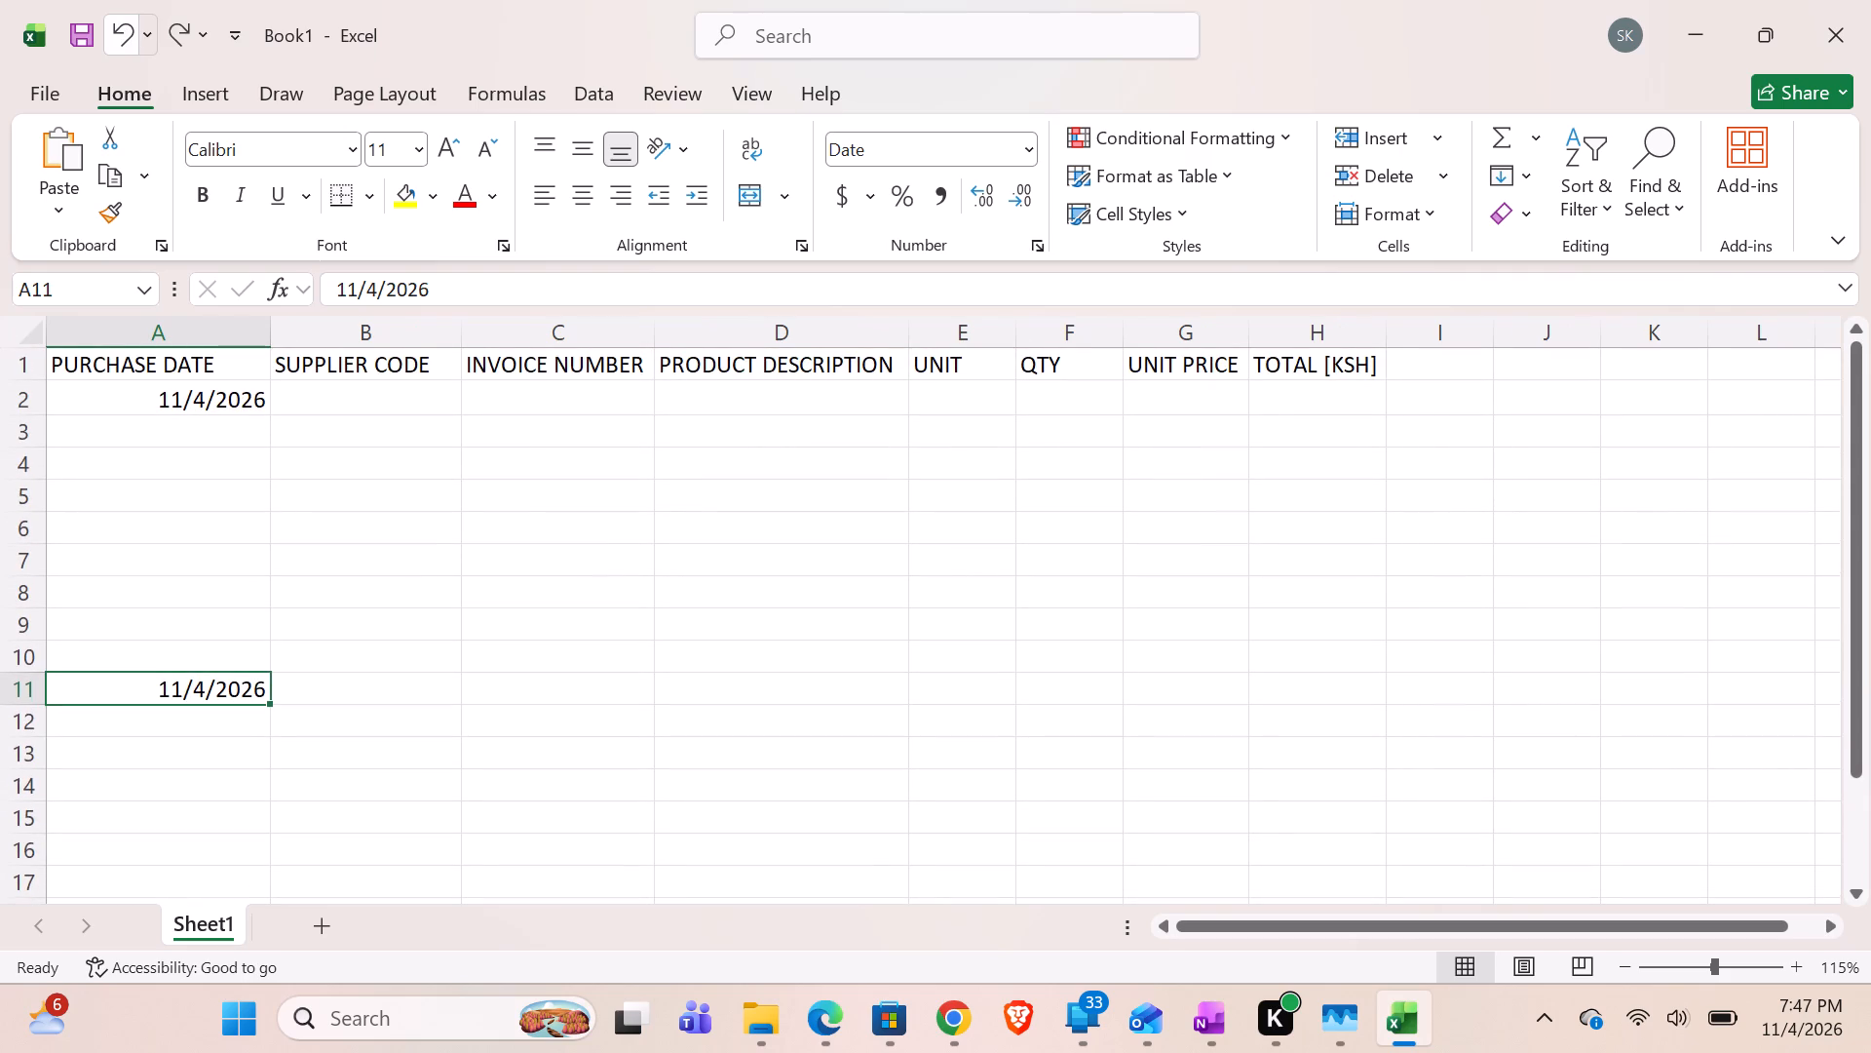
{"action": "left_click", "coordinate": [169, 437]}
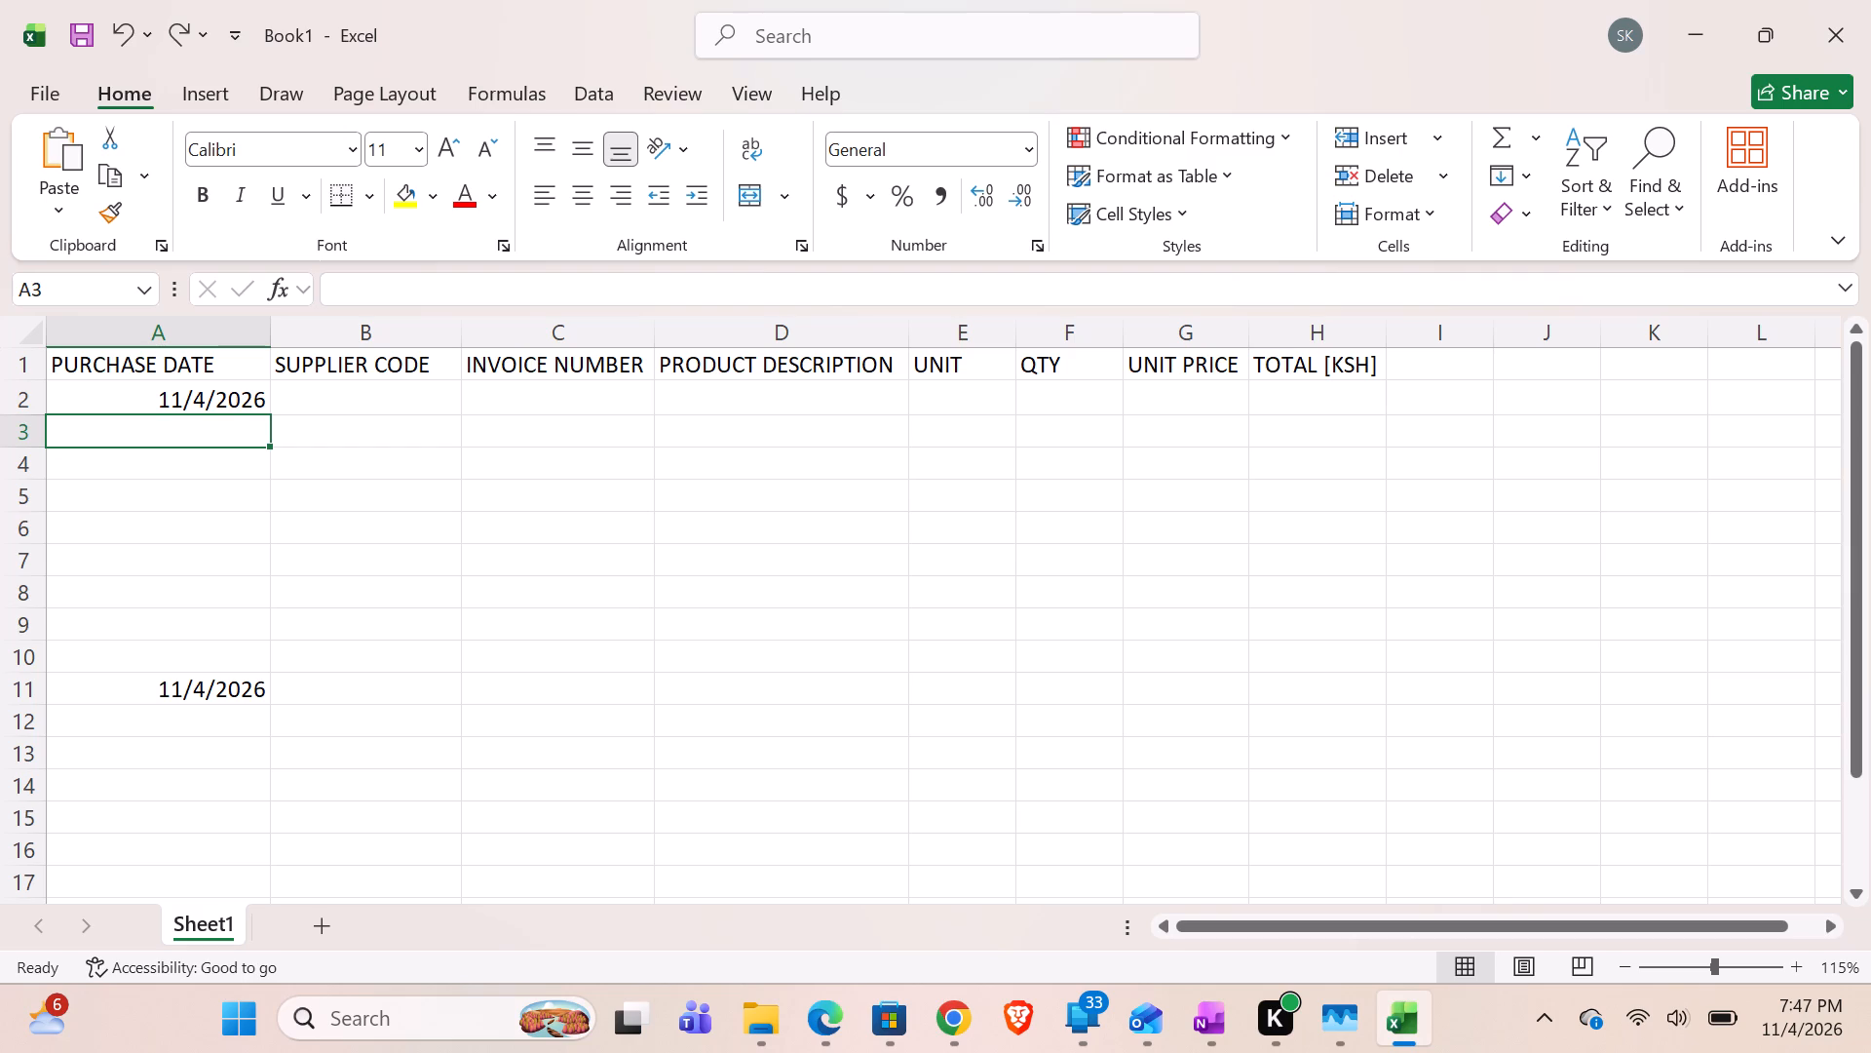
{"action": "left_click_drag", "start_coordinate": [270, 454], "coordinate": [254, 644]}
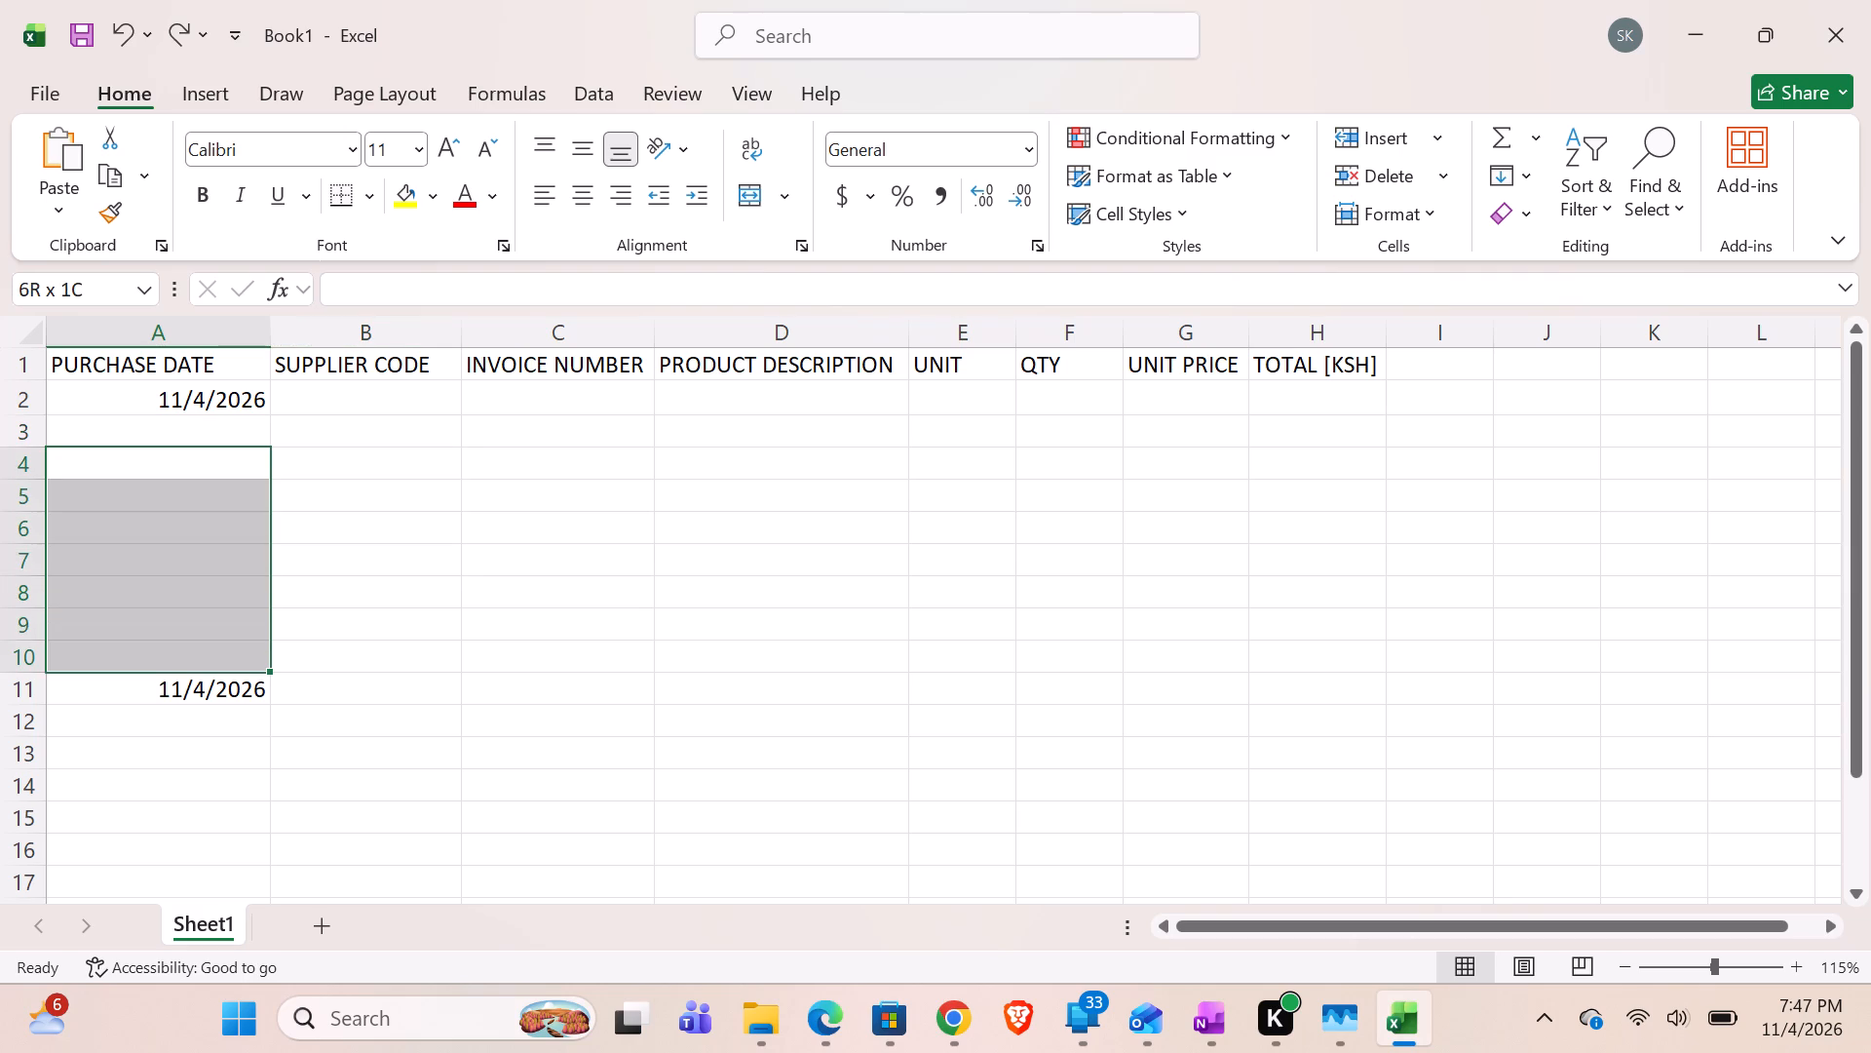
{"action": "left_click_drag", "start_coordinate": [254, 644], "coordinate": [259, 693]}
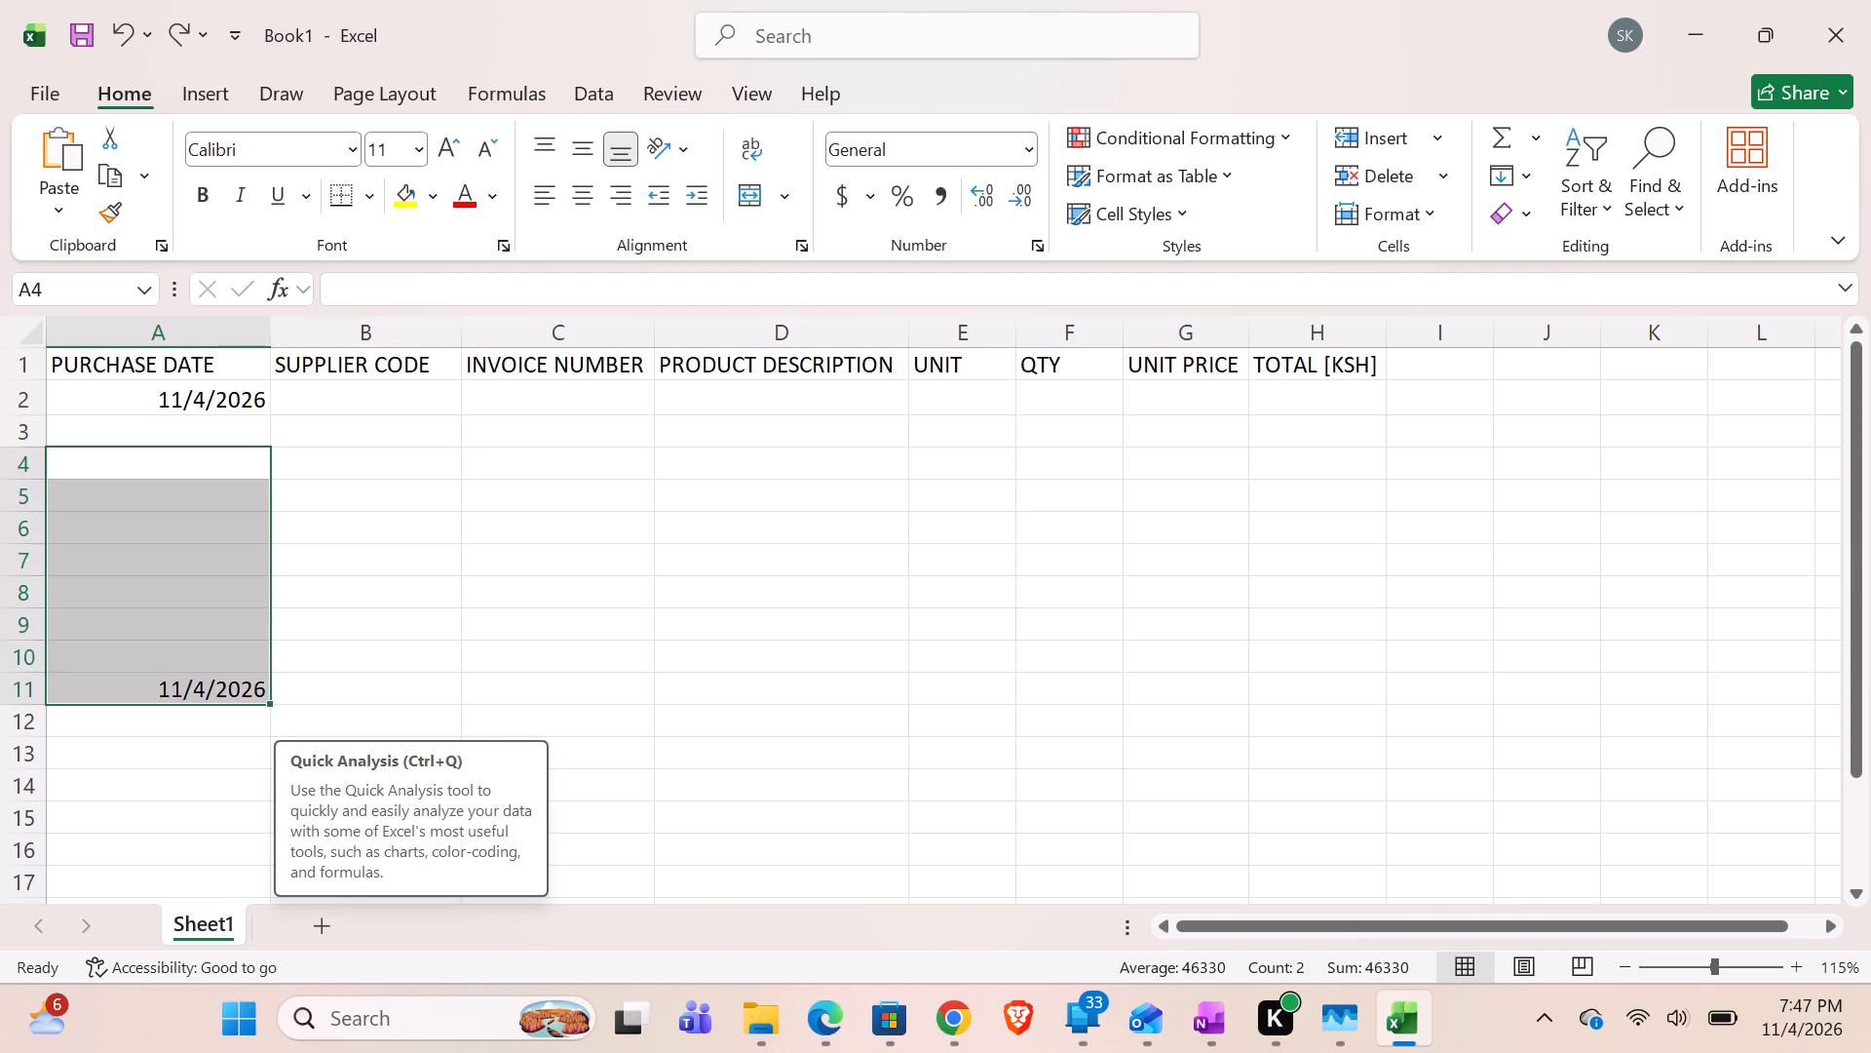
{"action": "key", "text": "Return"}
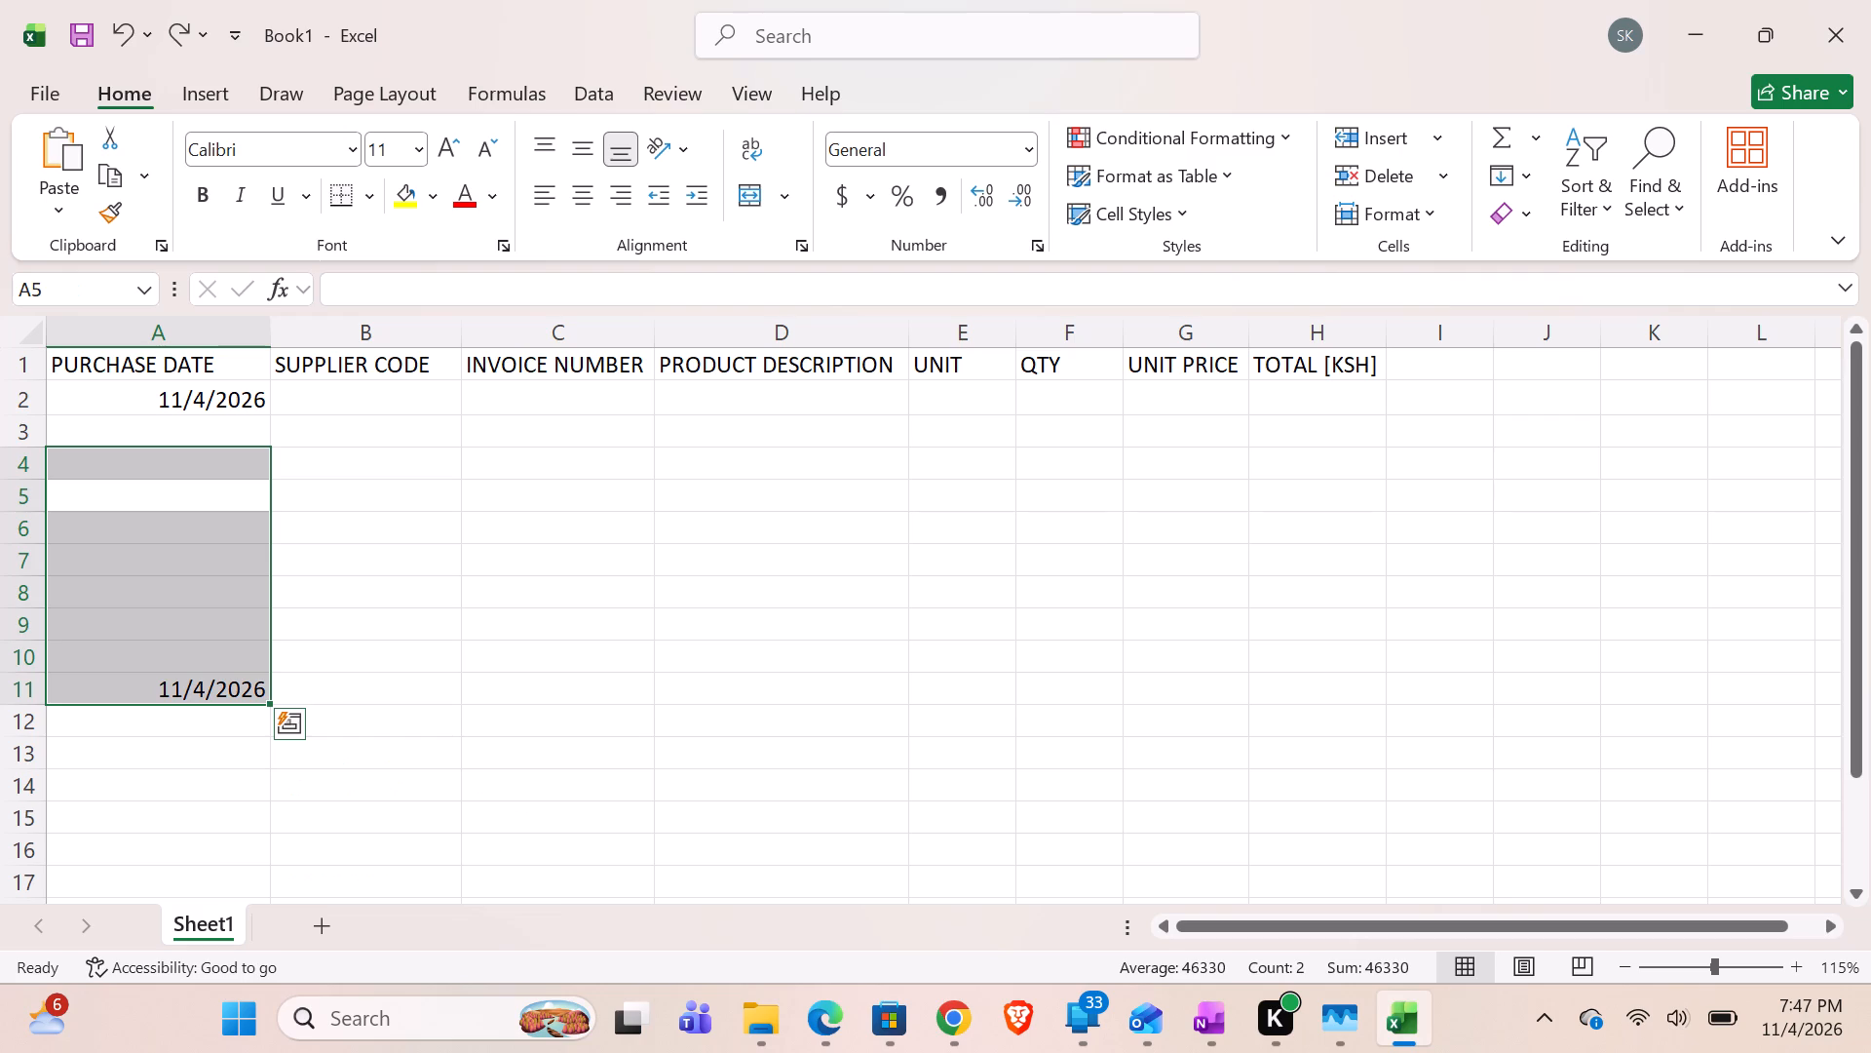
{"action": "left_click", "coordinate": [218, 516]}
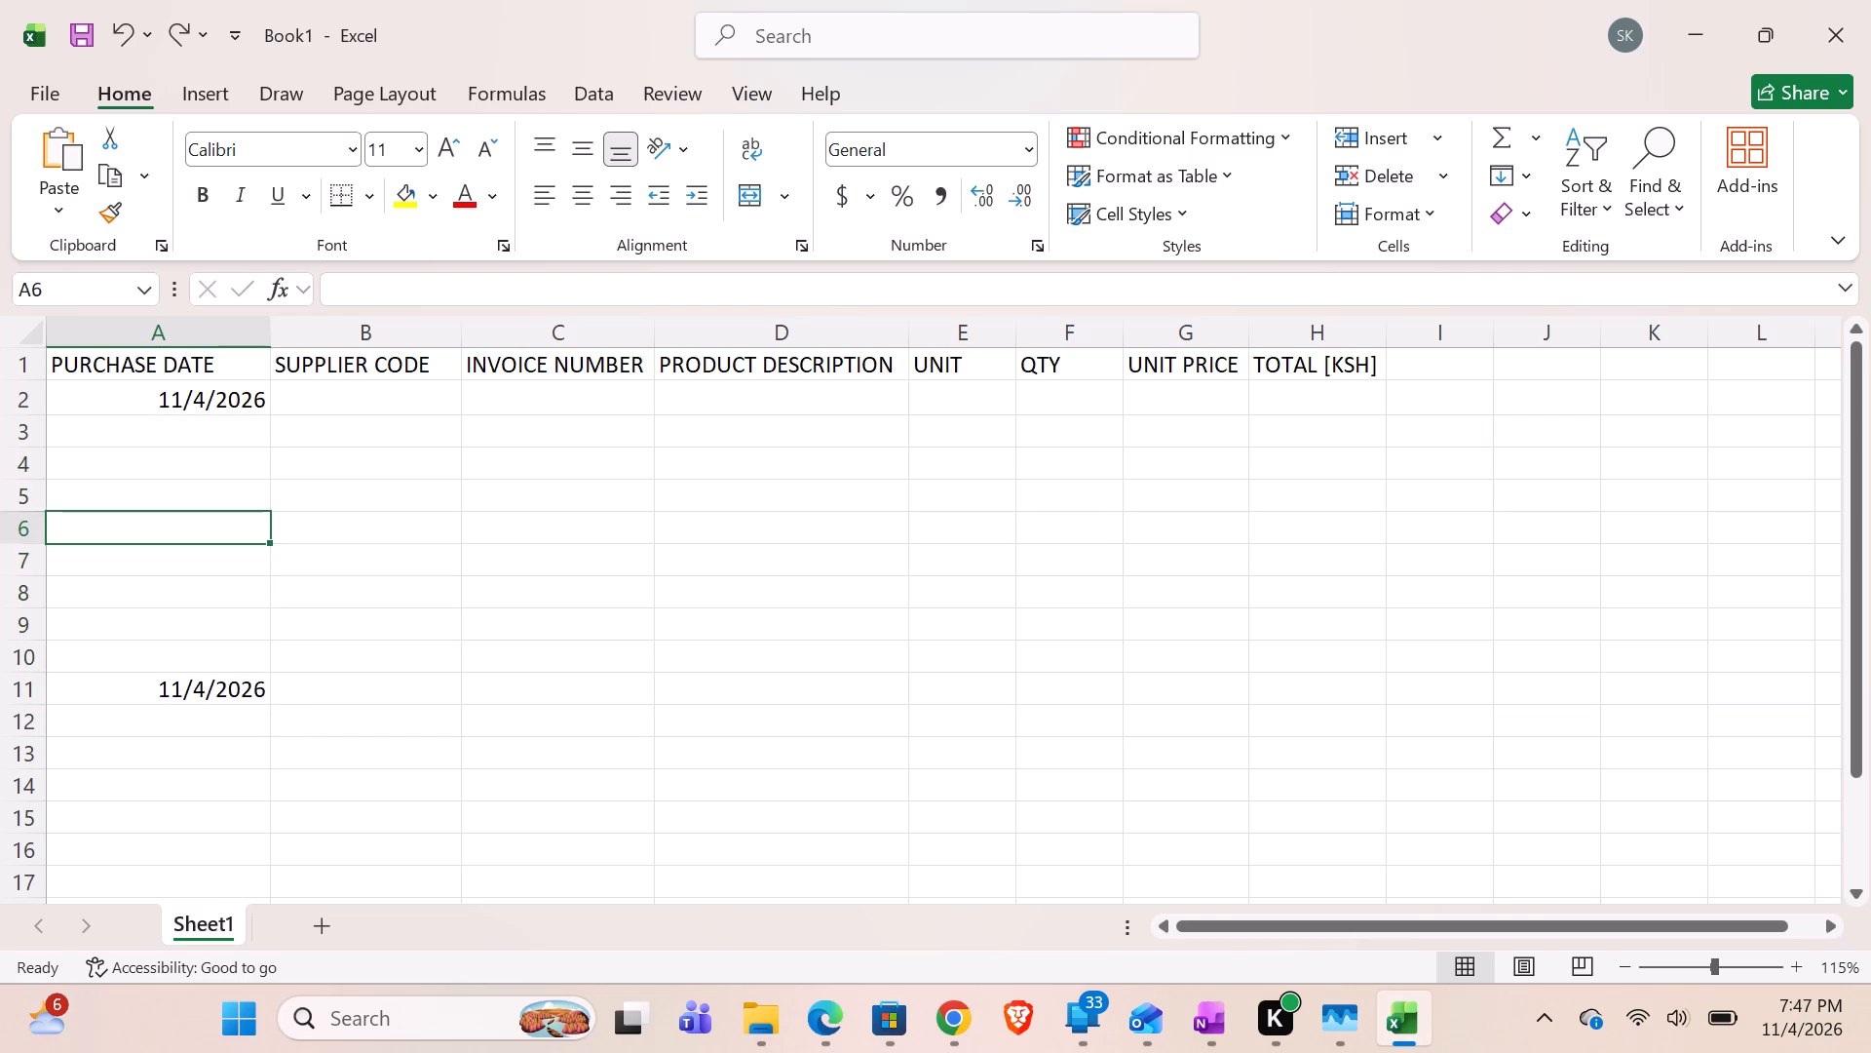
Clear the date from cell A11 in the PURCHASE DATE column.
{"action": "left_click", "coordinate": [227, 697]}
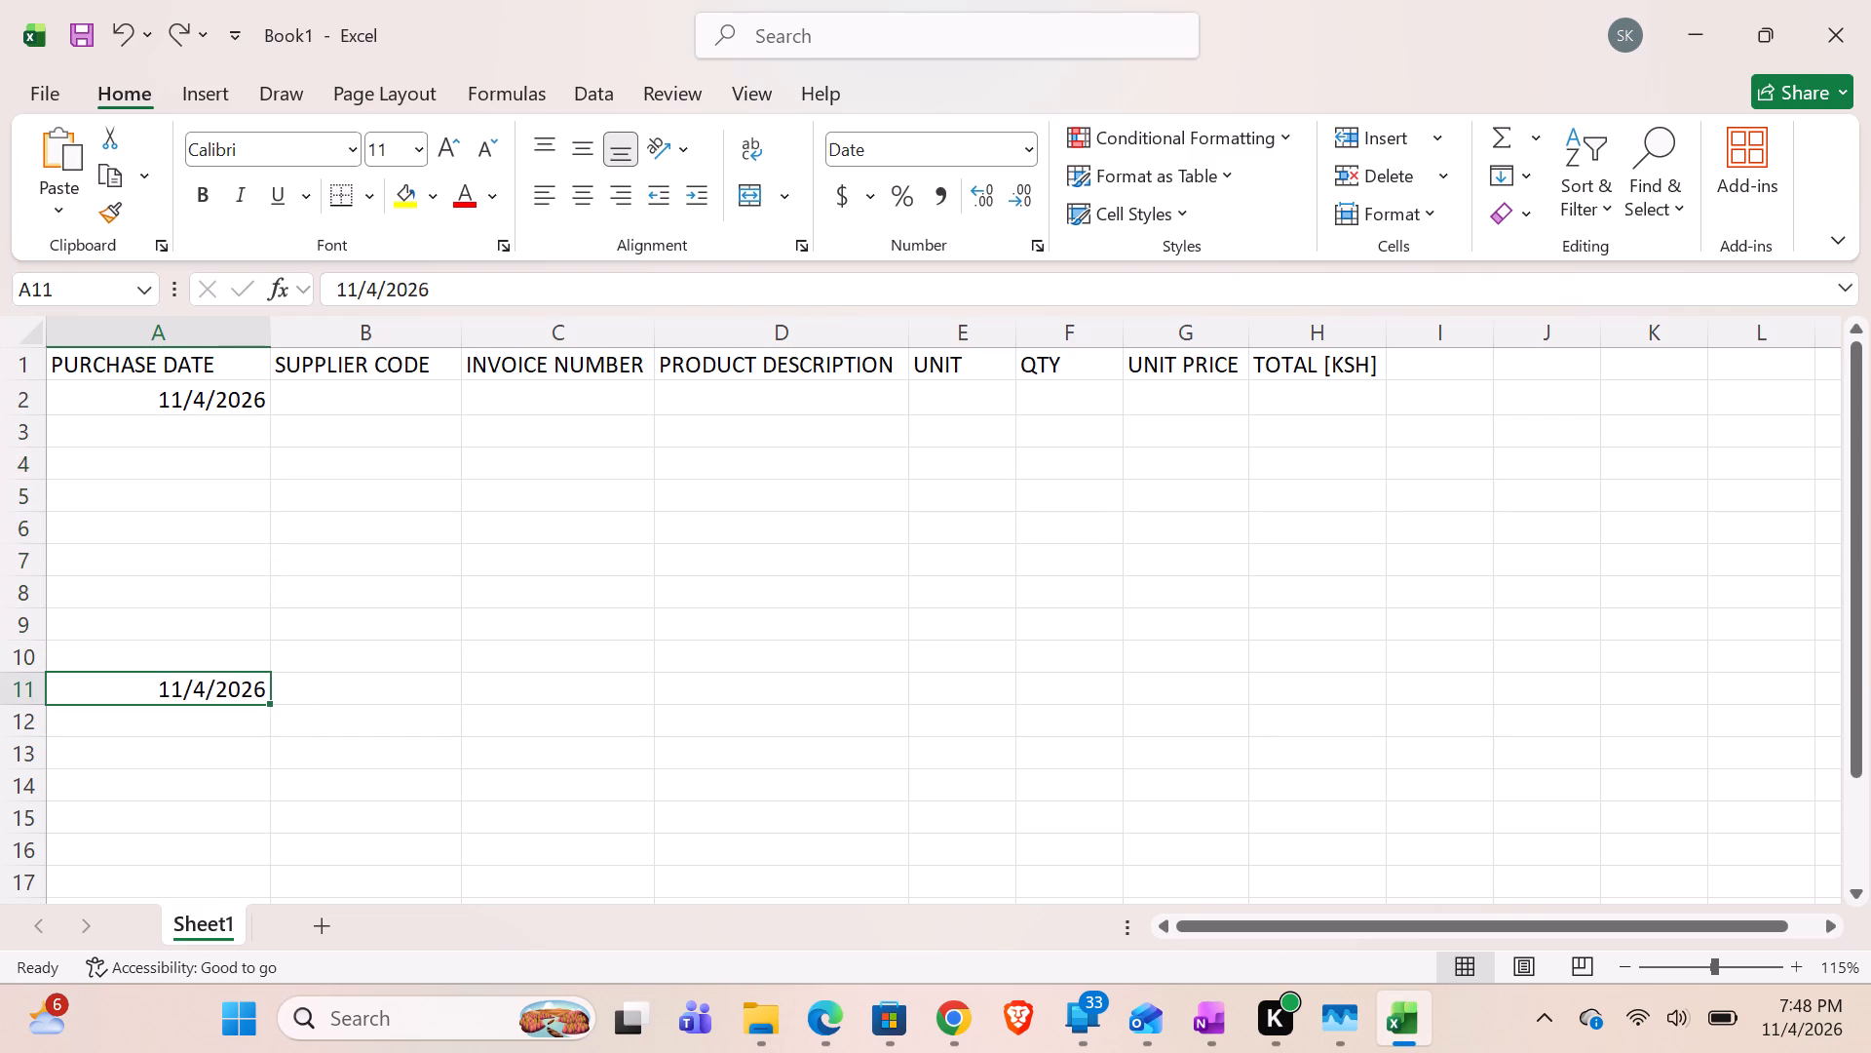
{"action": "key", "text": "BackSpace"}
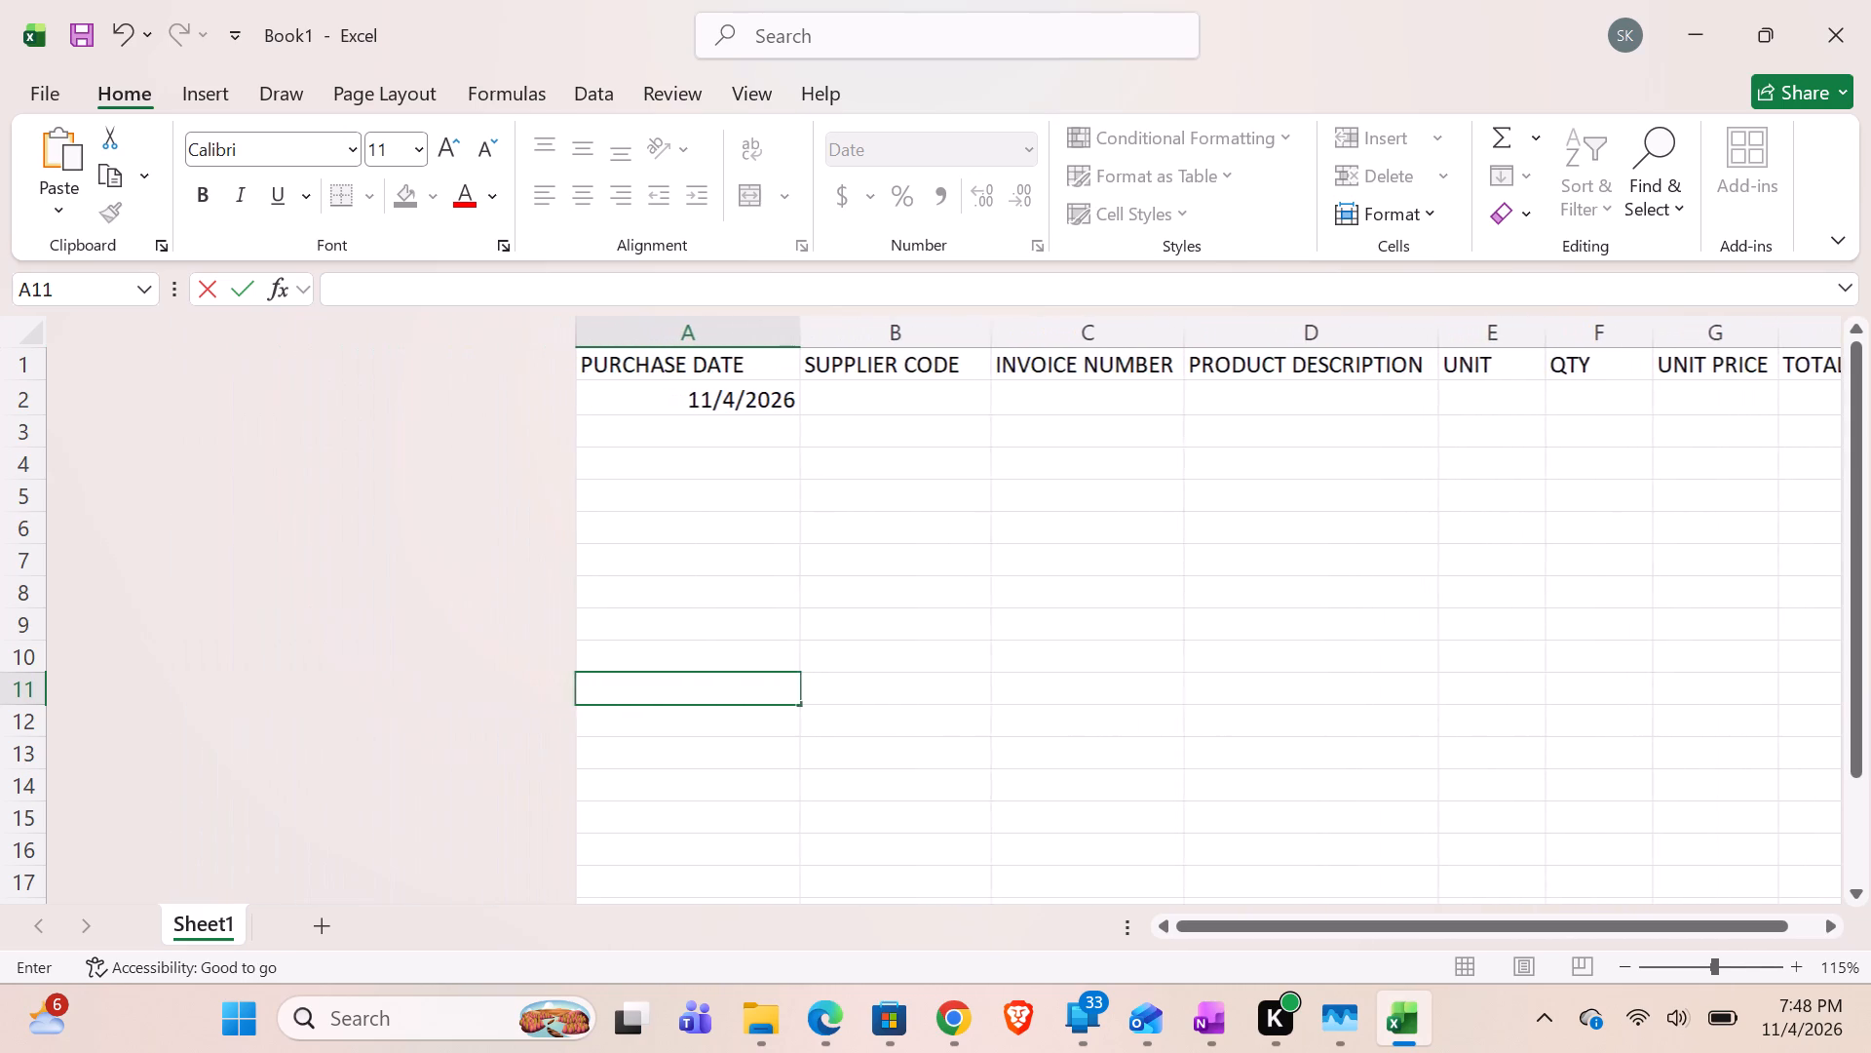
{"action": "scroll", "coordinate": [191, 417], "scroll_direction": "down", "scroll_amount": 1}
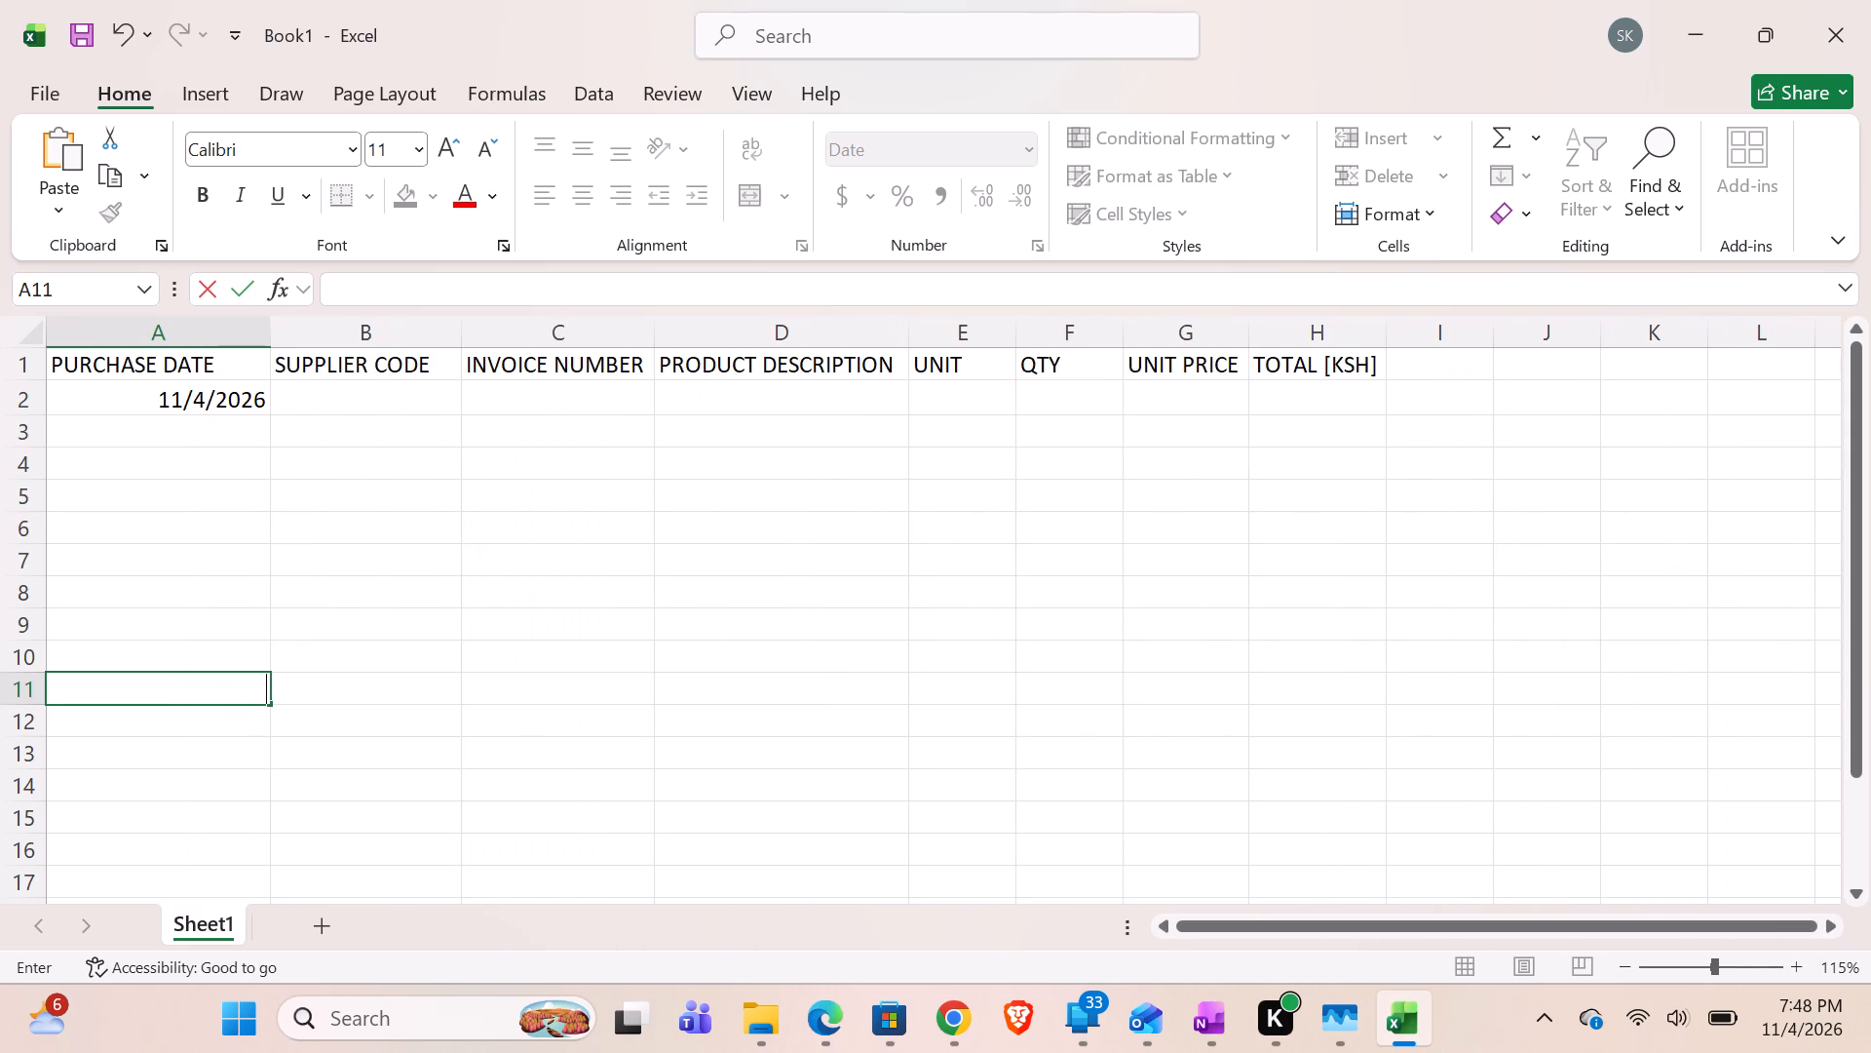
{"action": "scroll", "coordinate": [191, 417], "scroll_direction": "down", "scroll_amount": 1}
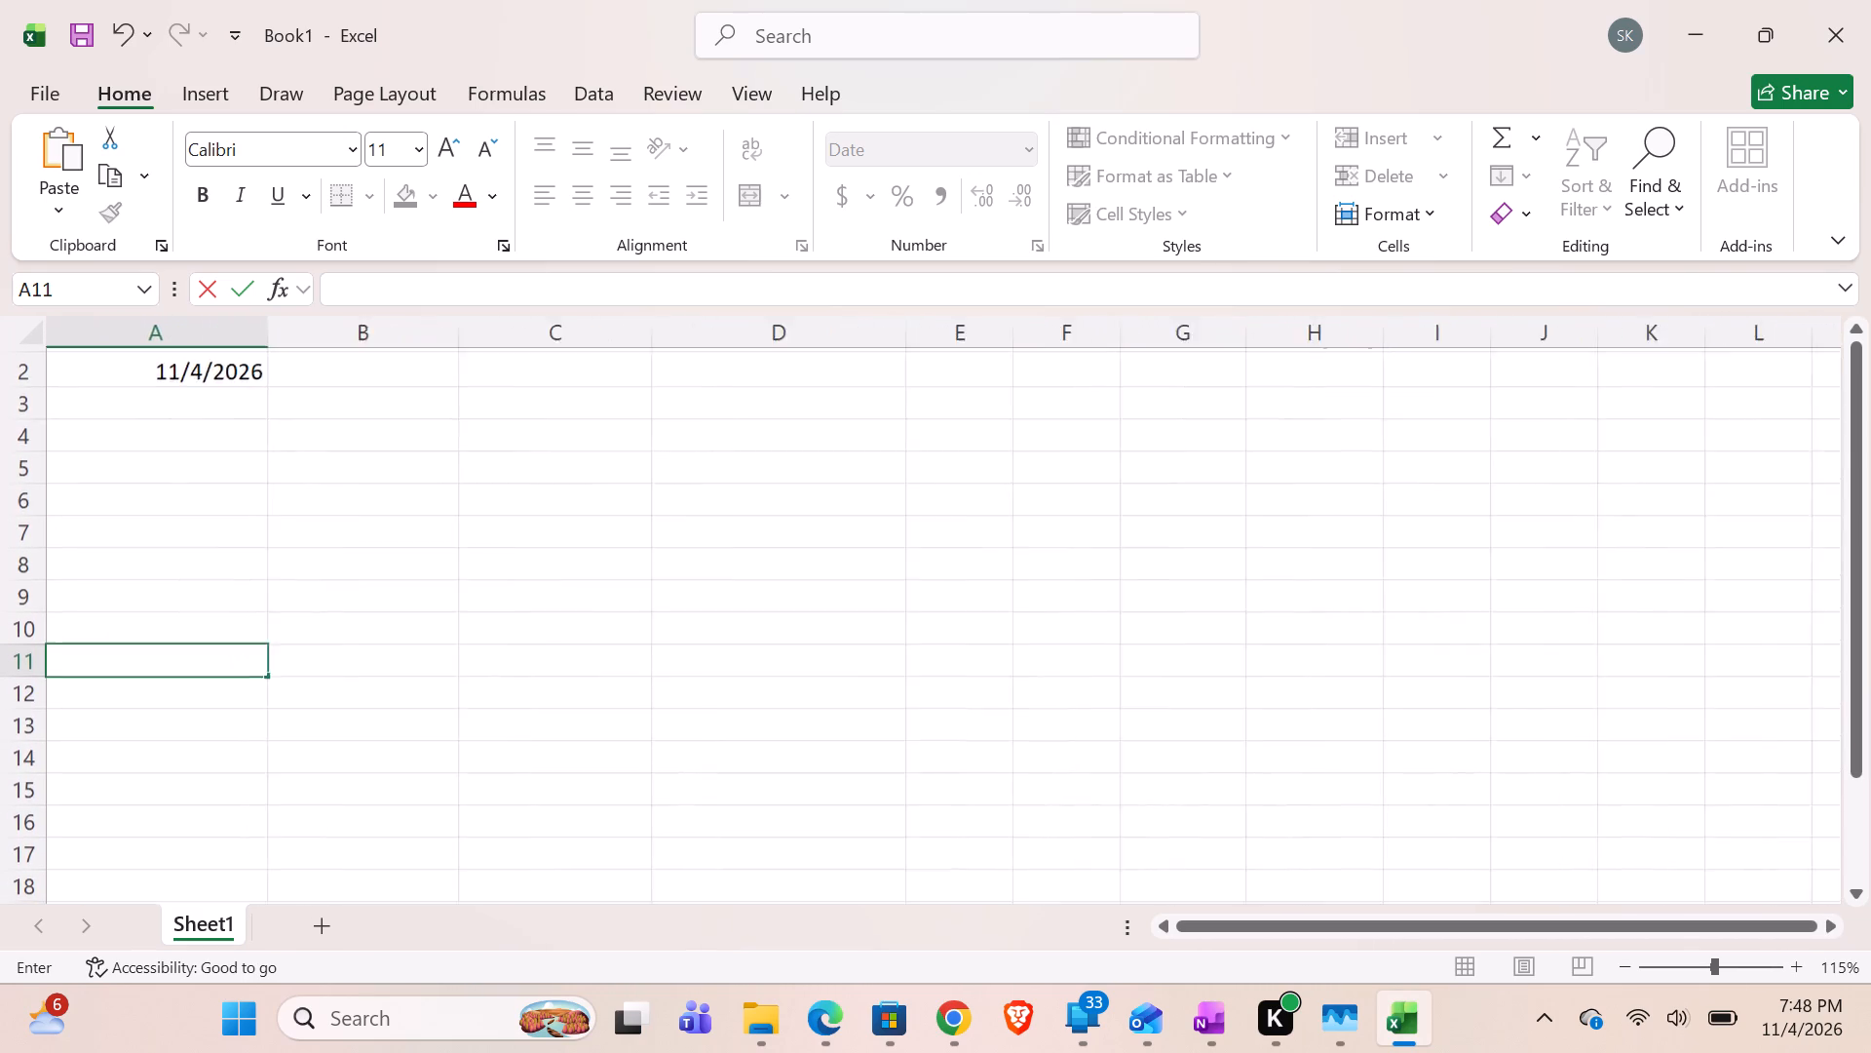
{"action": "scroll", "coordinate": [186, 407], "scroll_direction": "down", "scroll_amount": 1}
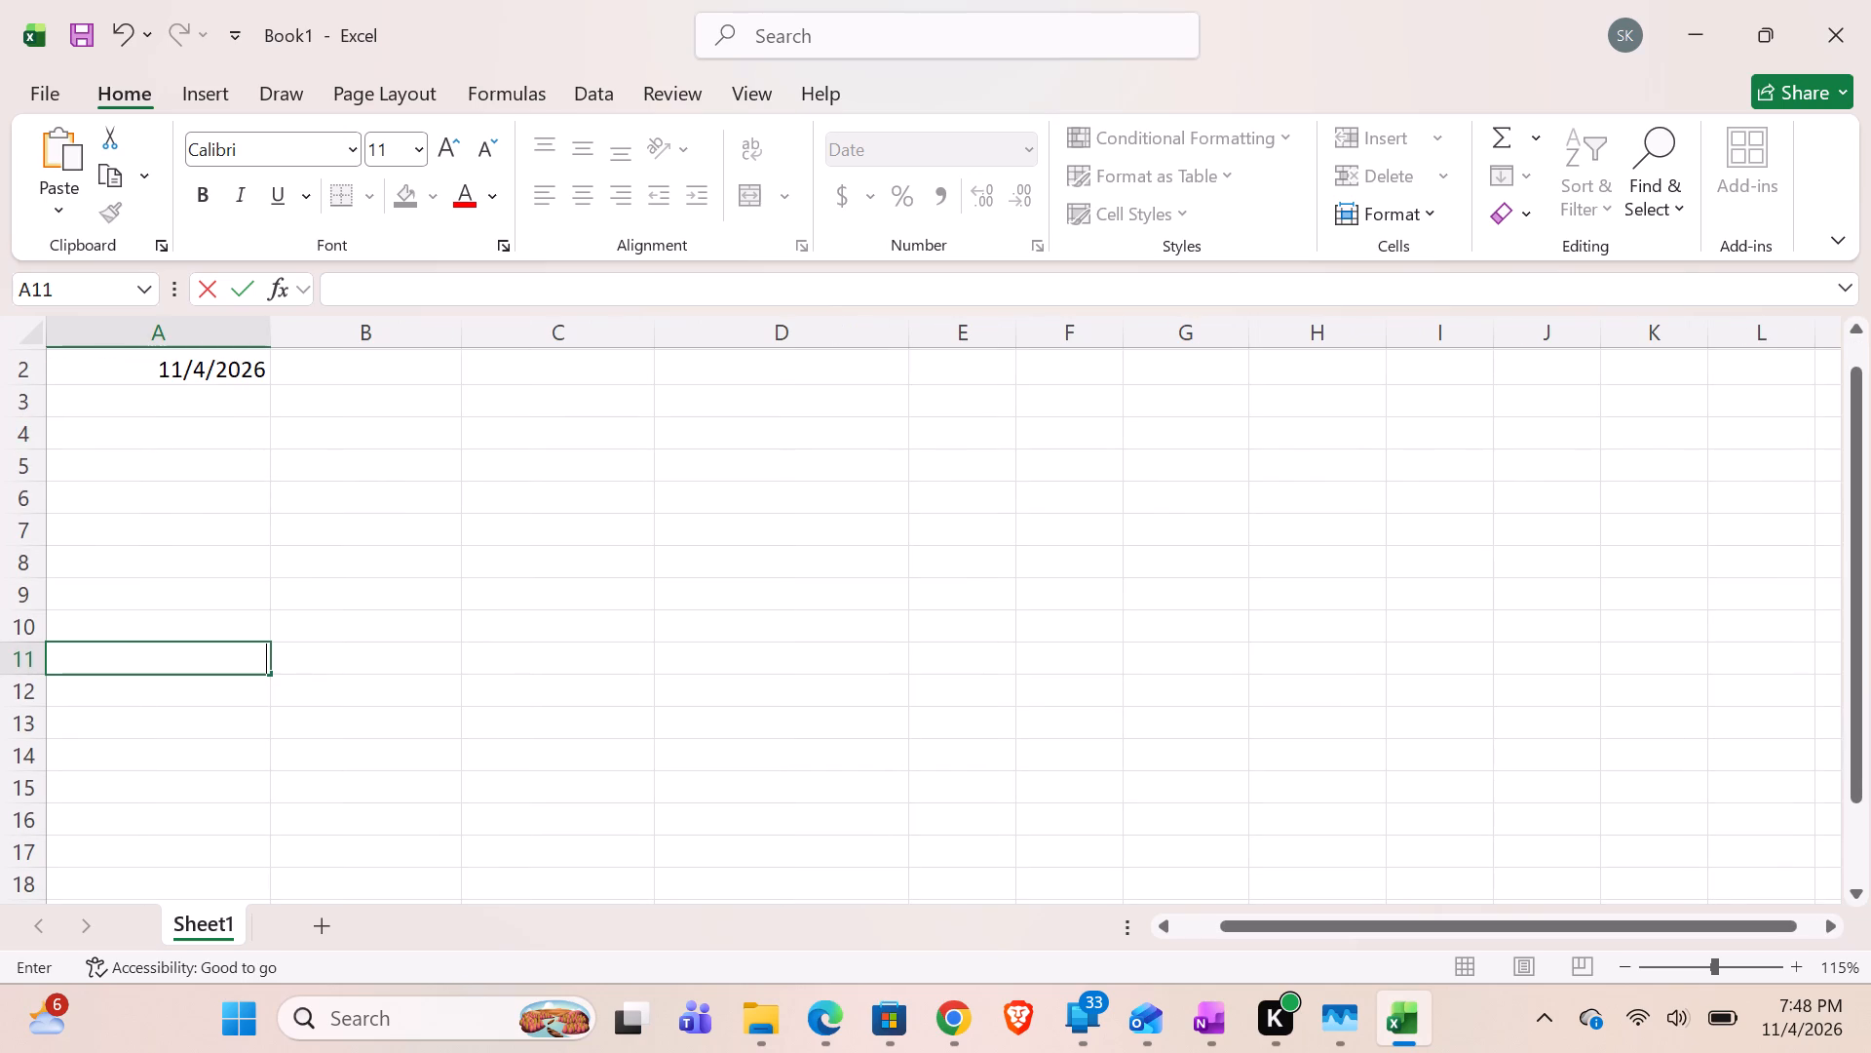
{"action": "left_click_drag", "start_coordinate": [173, 662], "coordinate": [150, 789]}
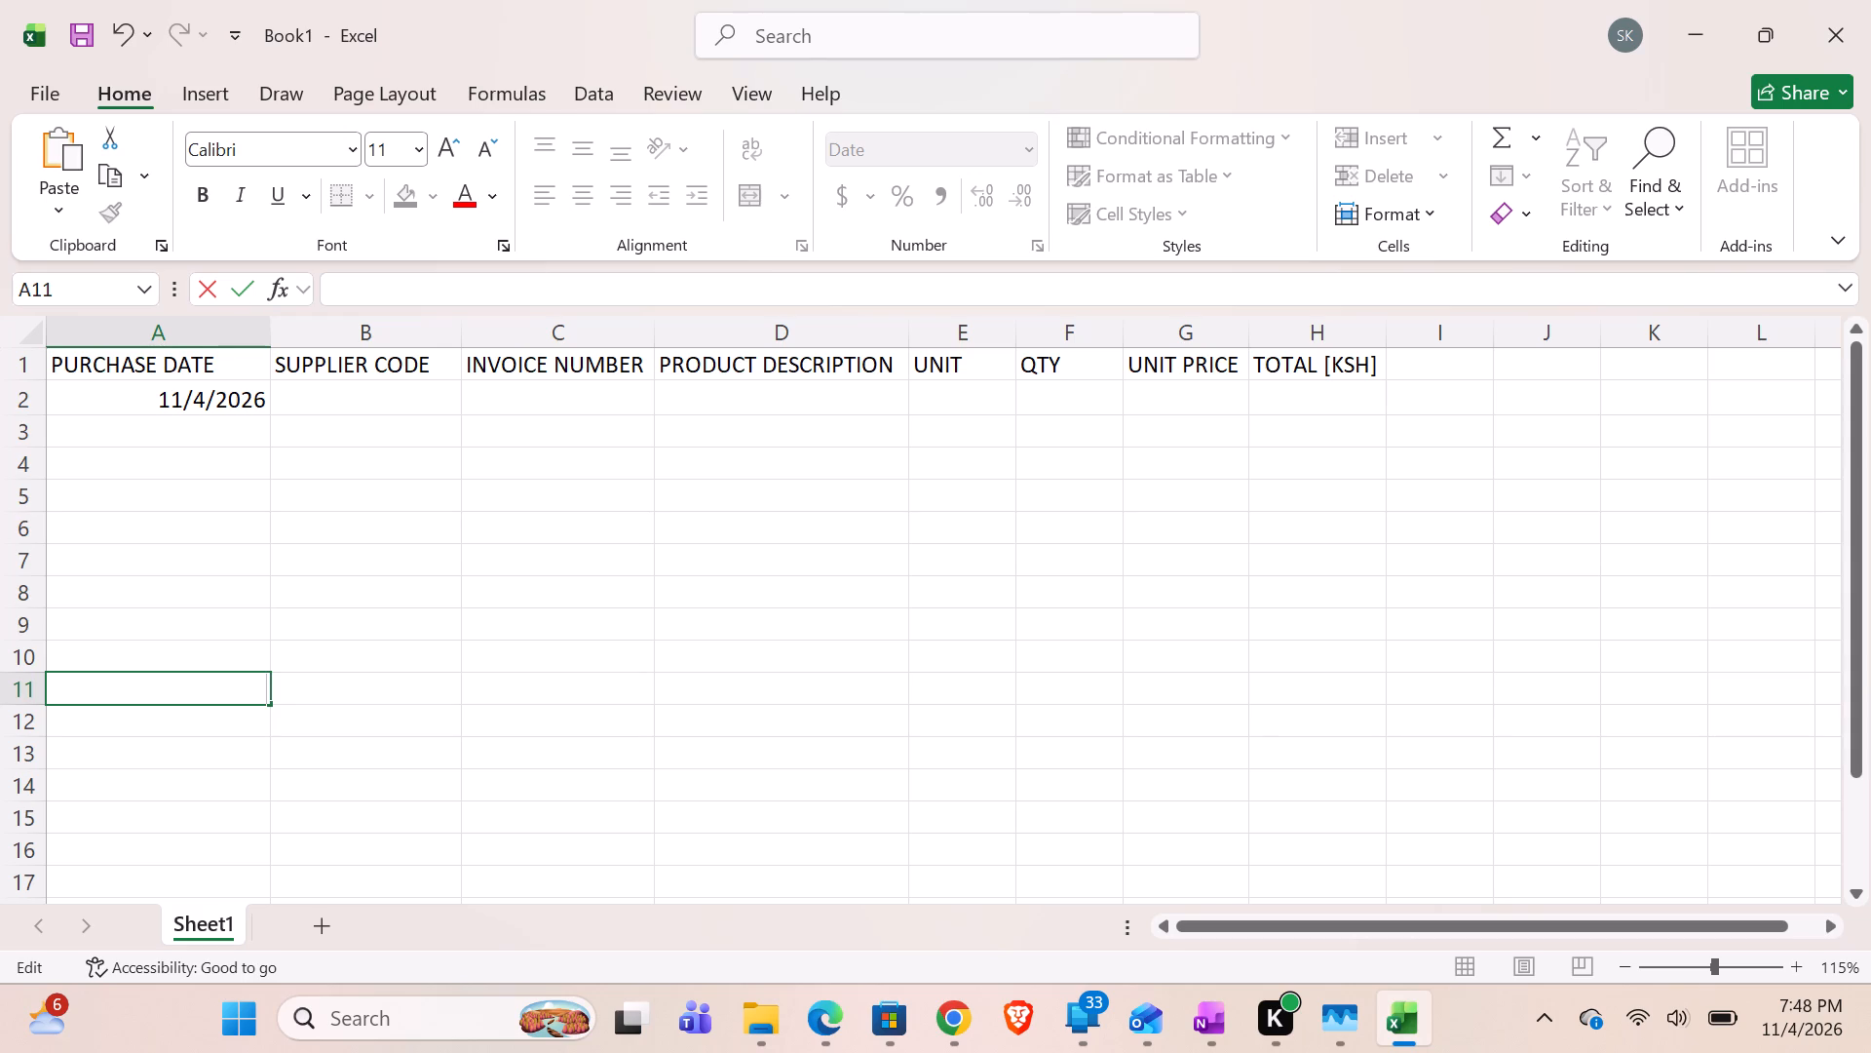
{"action": "left_click", "coordinate": [194, 406]}
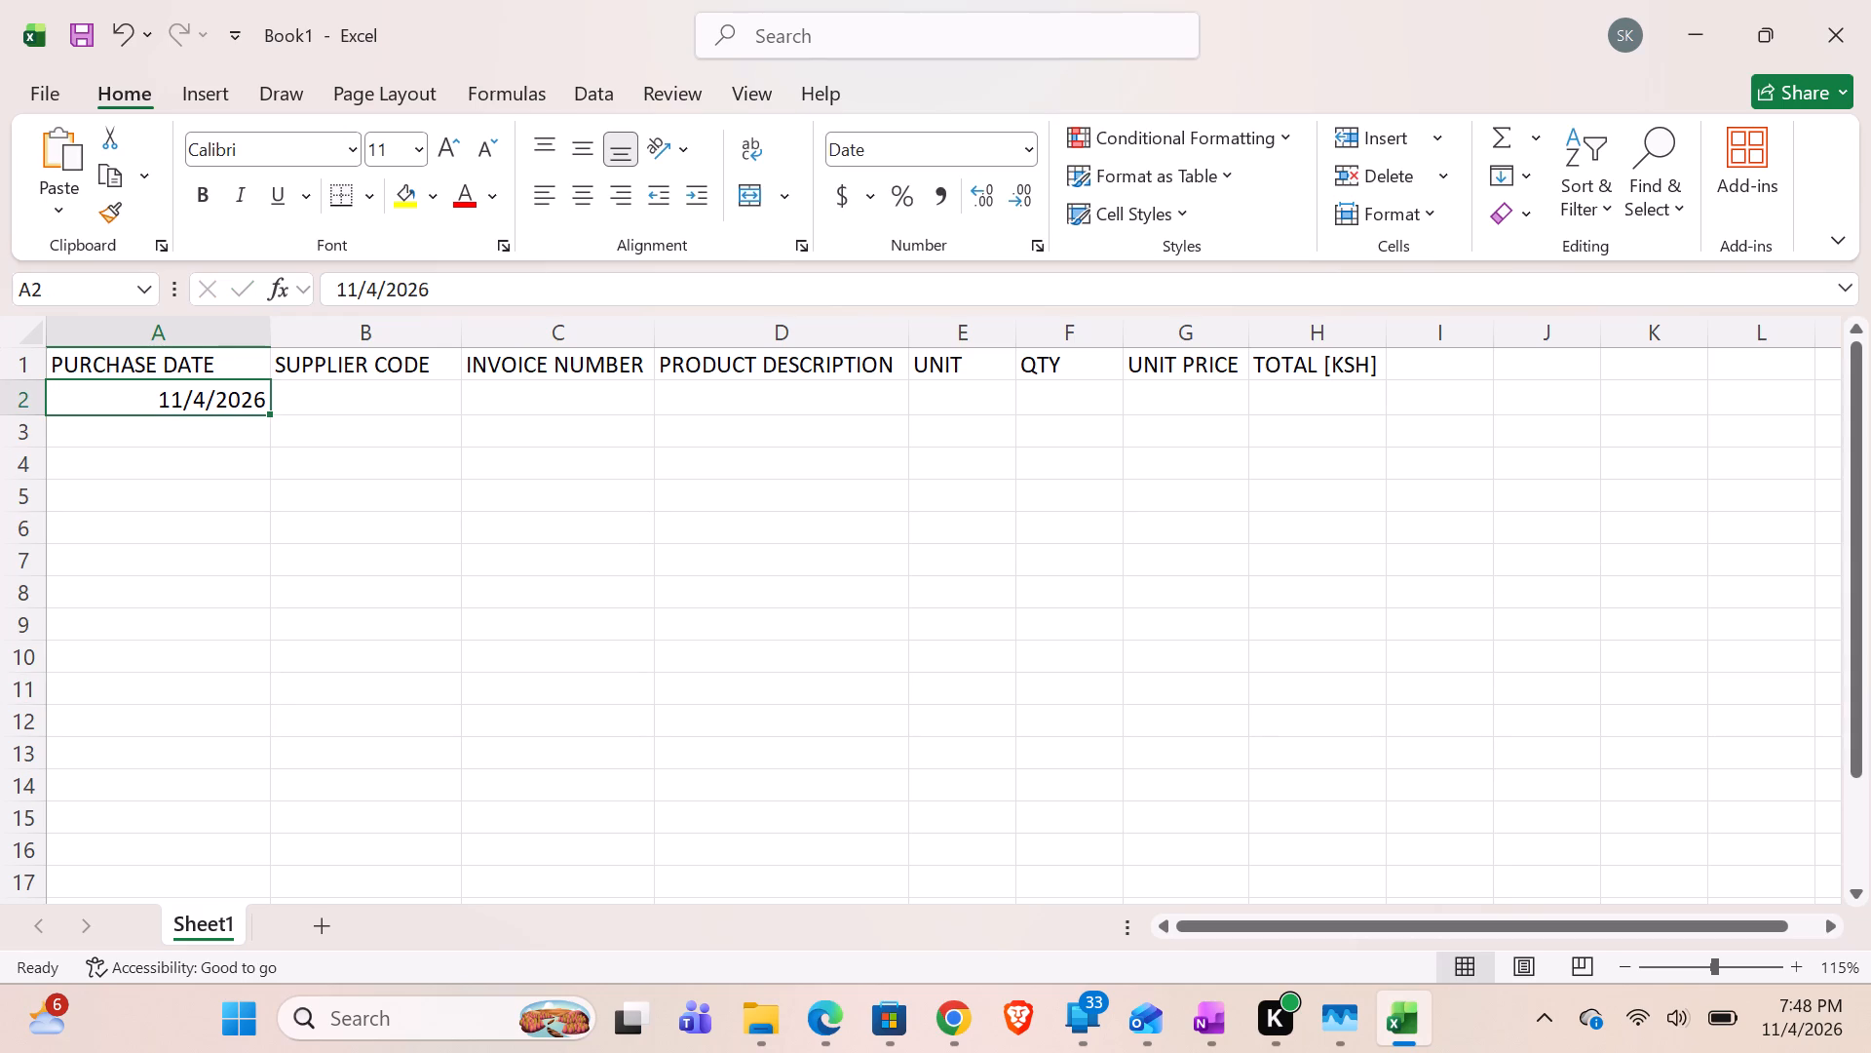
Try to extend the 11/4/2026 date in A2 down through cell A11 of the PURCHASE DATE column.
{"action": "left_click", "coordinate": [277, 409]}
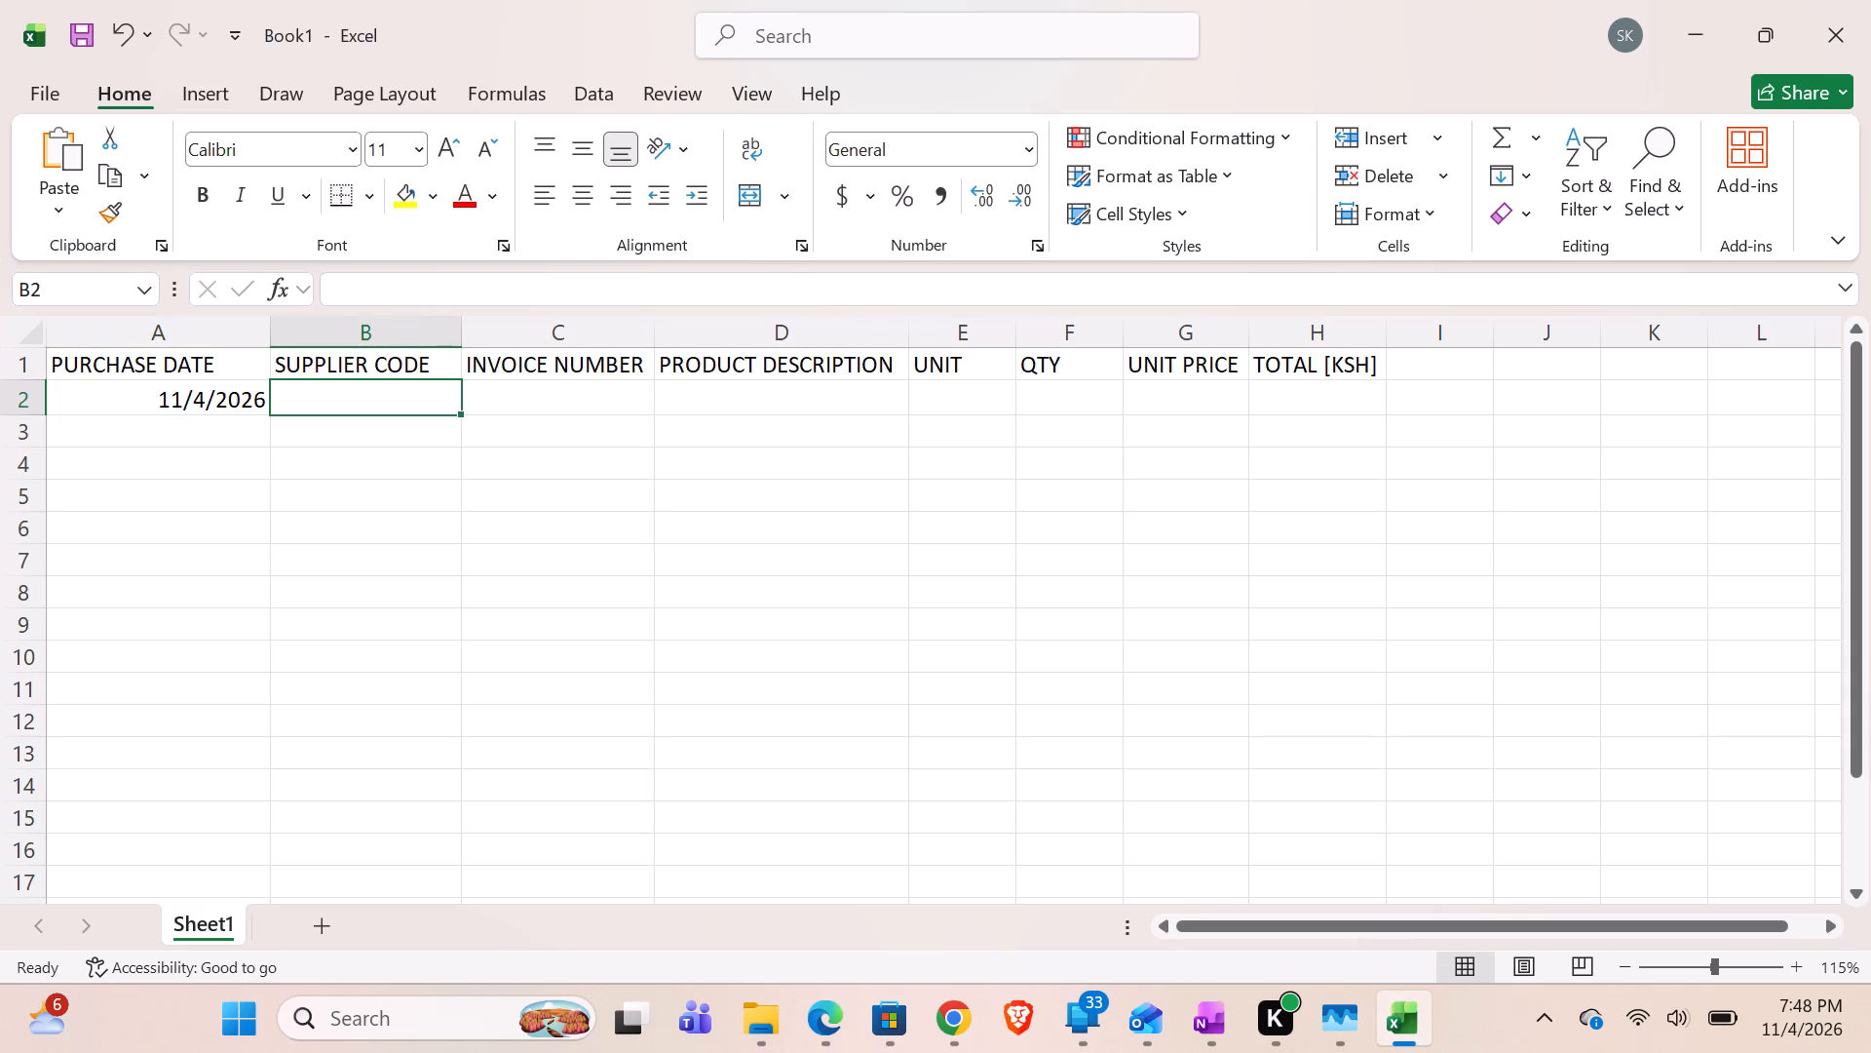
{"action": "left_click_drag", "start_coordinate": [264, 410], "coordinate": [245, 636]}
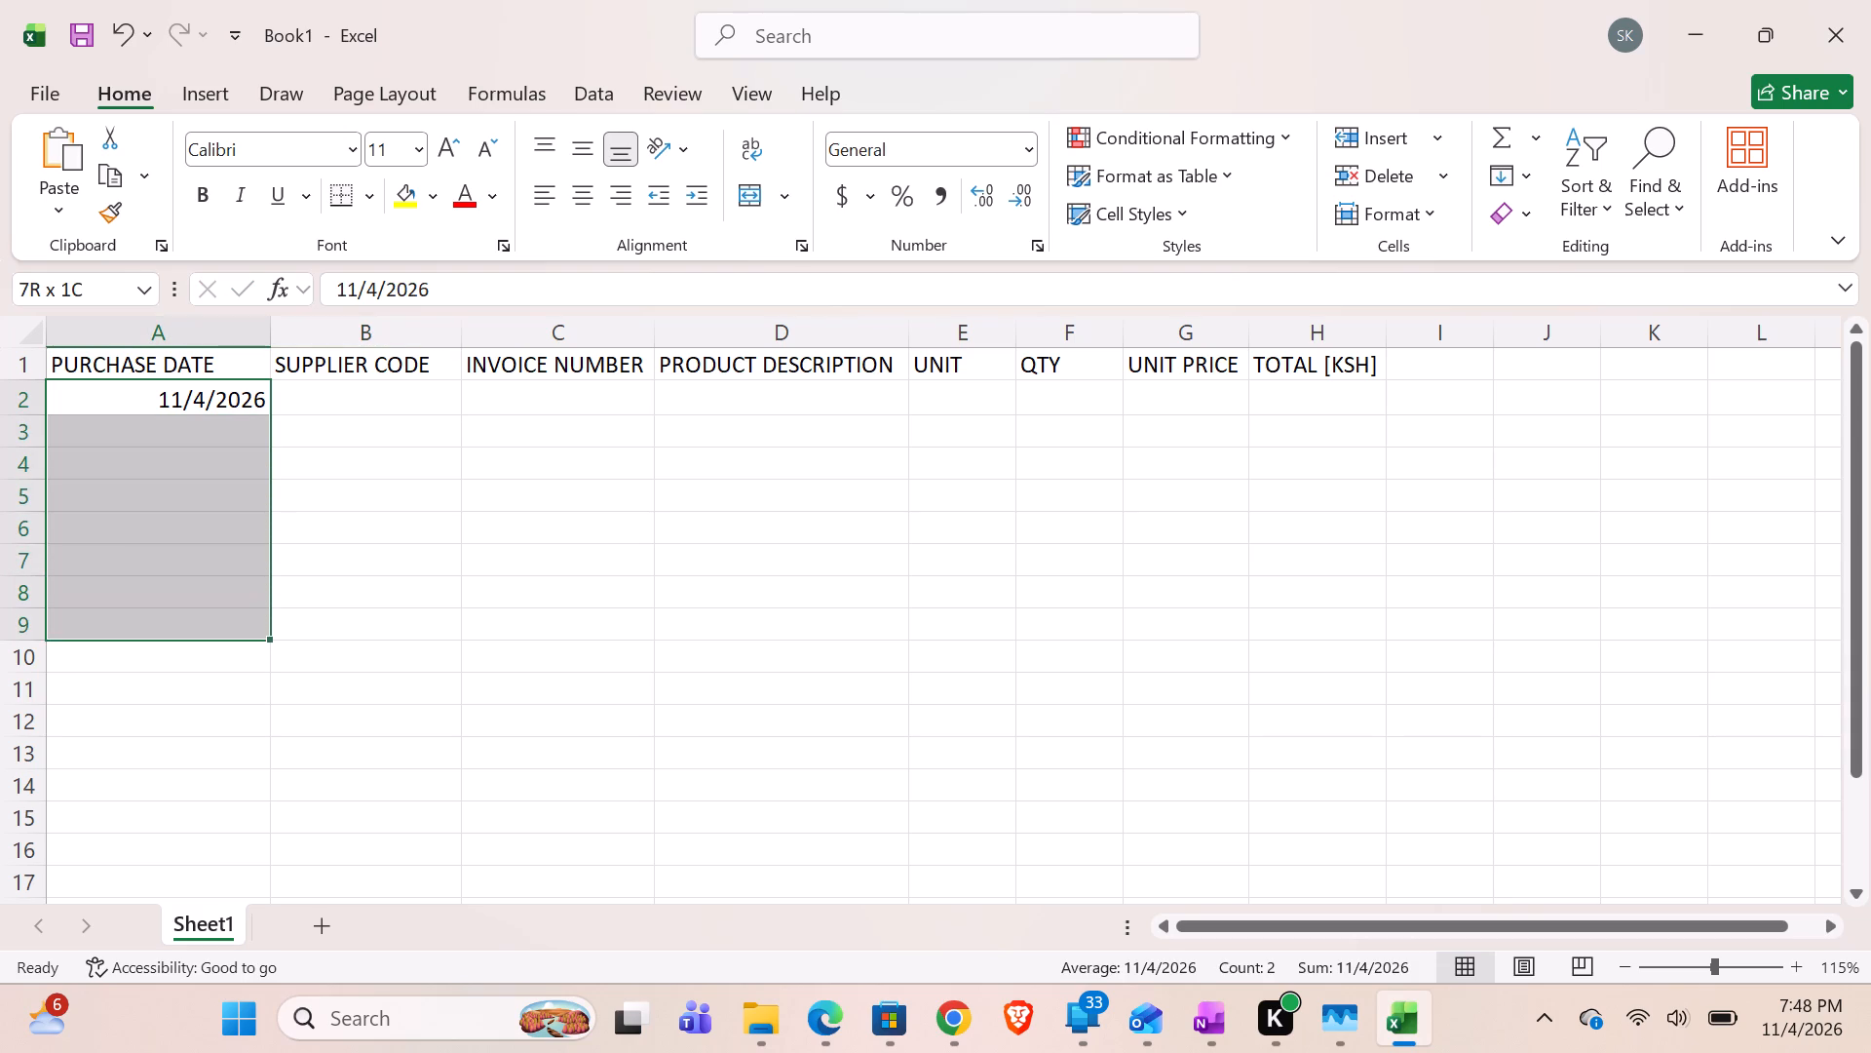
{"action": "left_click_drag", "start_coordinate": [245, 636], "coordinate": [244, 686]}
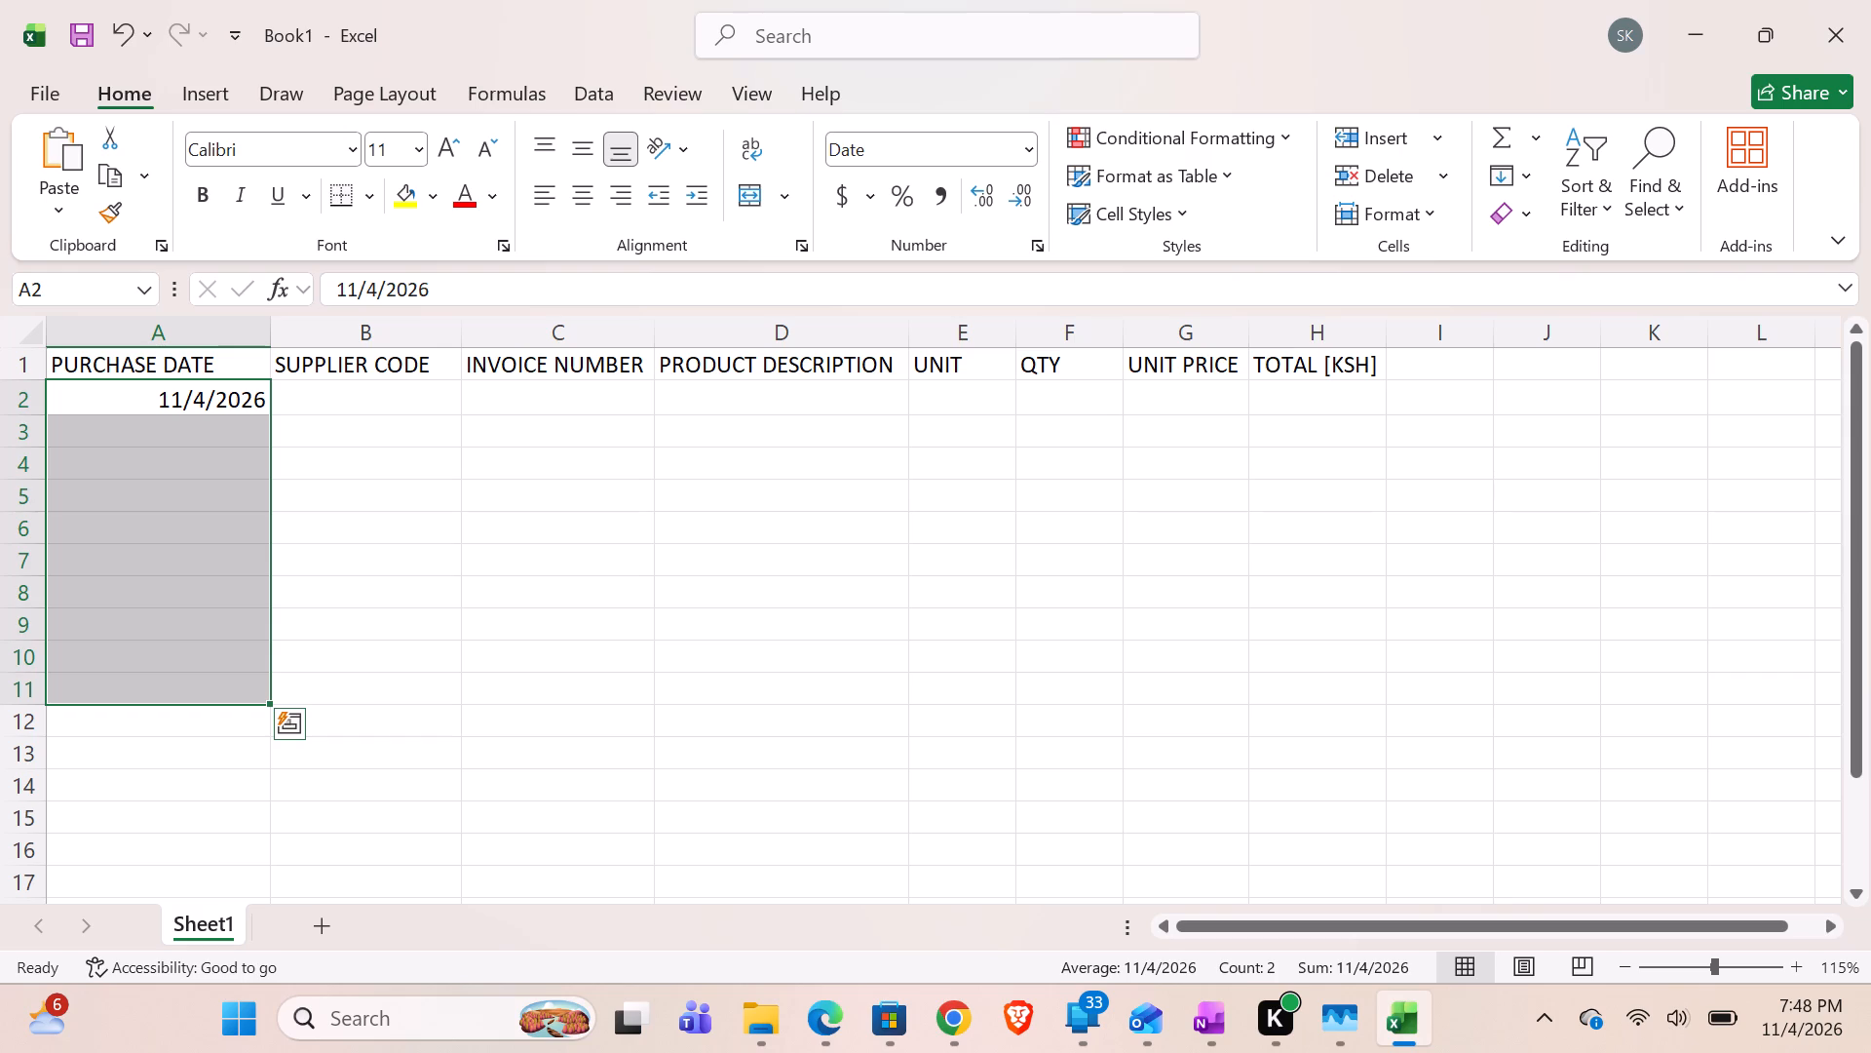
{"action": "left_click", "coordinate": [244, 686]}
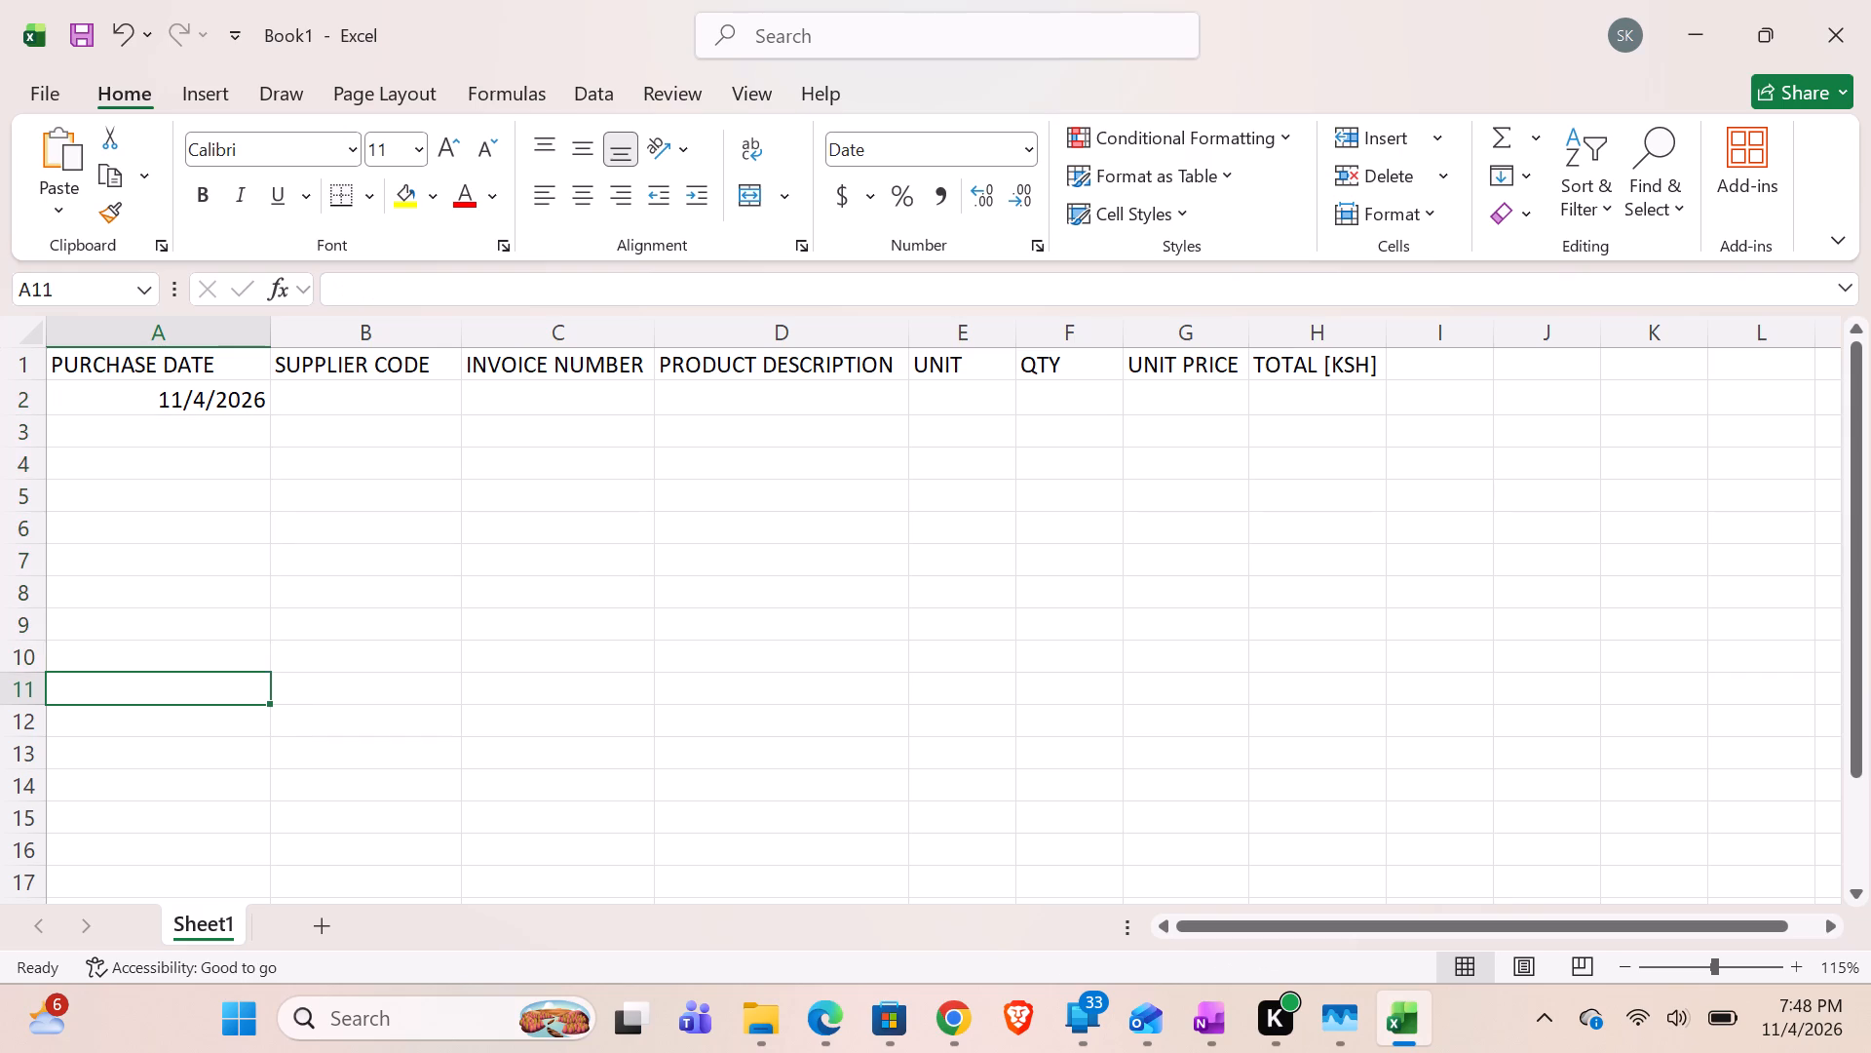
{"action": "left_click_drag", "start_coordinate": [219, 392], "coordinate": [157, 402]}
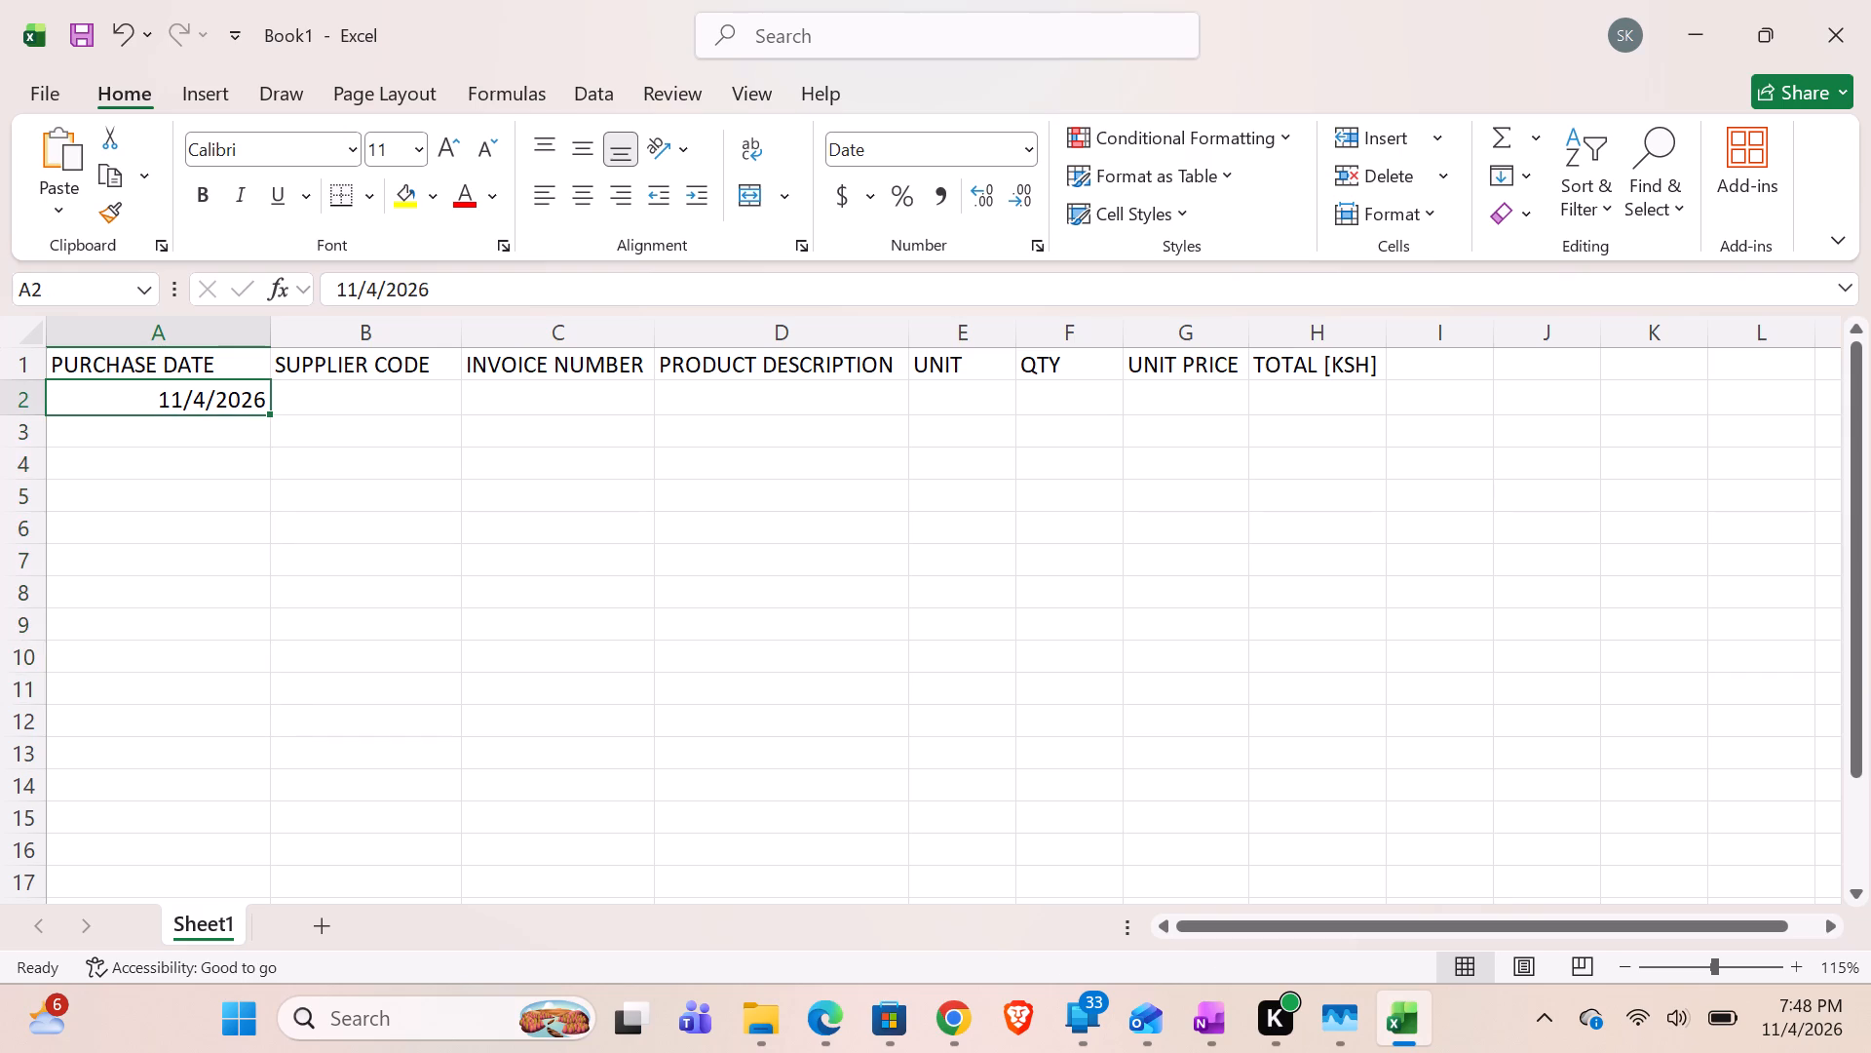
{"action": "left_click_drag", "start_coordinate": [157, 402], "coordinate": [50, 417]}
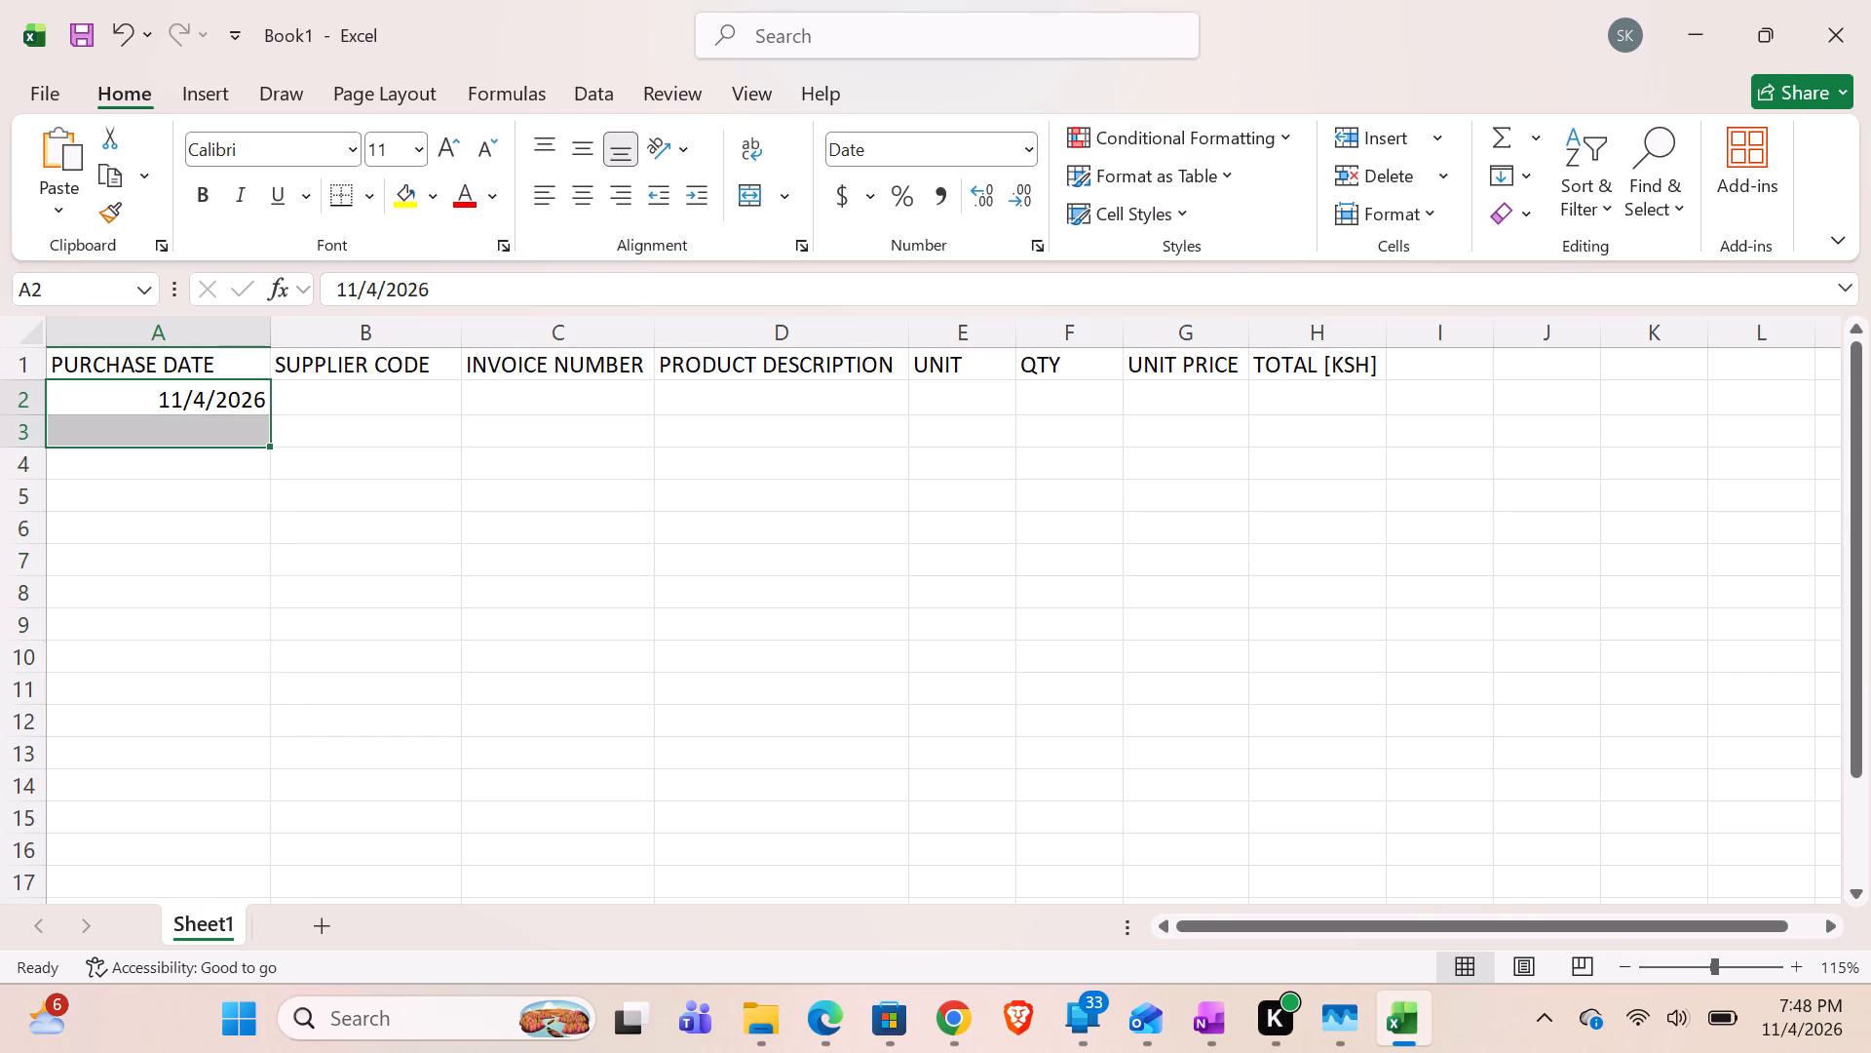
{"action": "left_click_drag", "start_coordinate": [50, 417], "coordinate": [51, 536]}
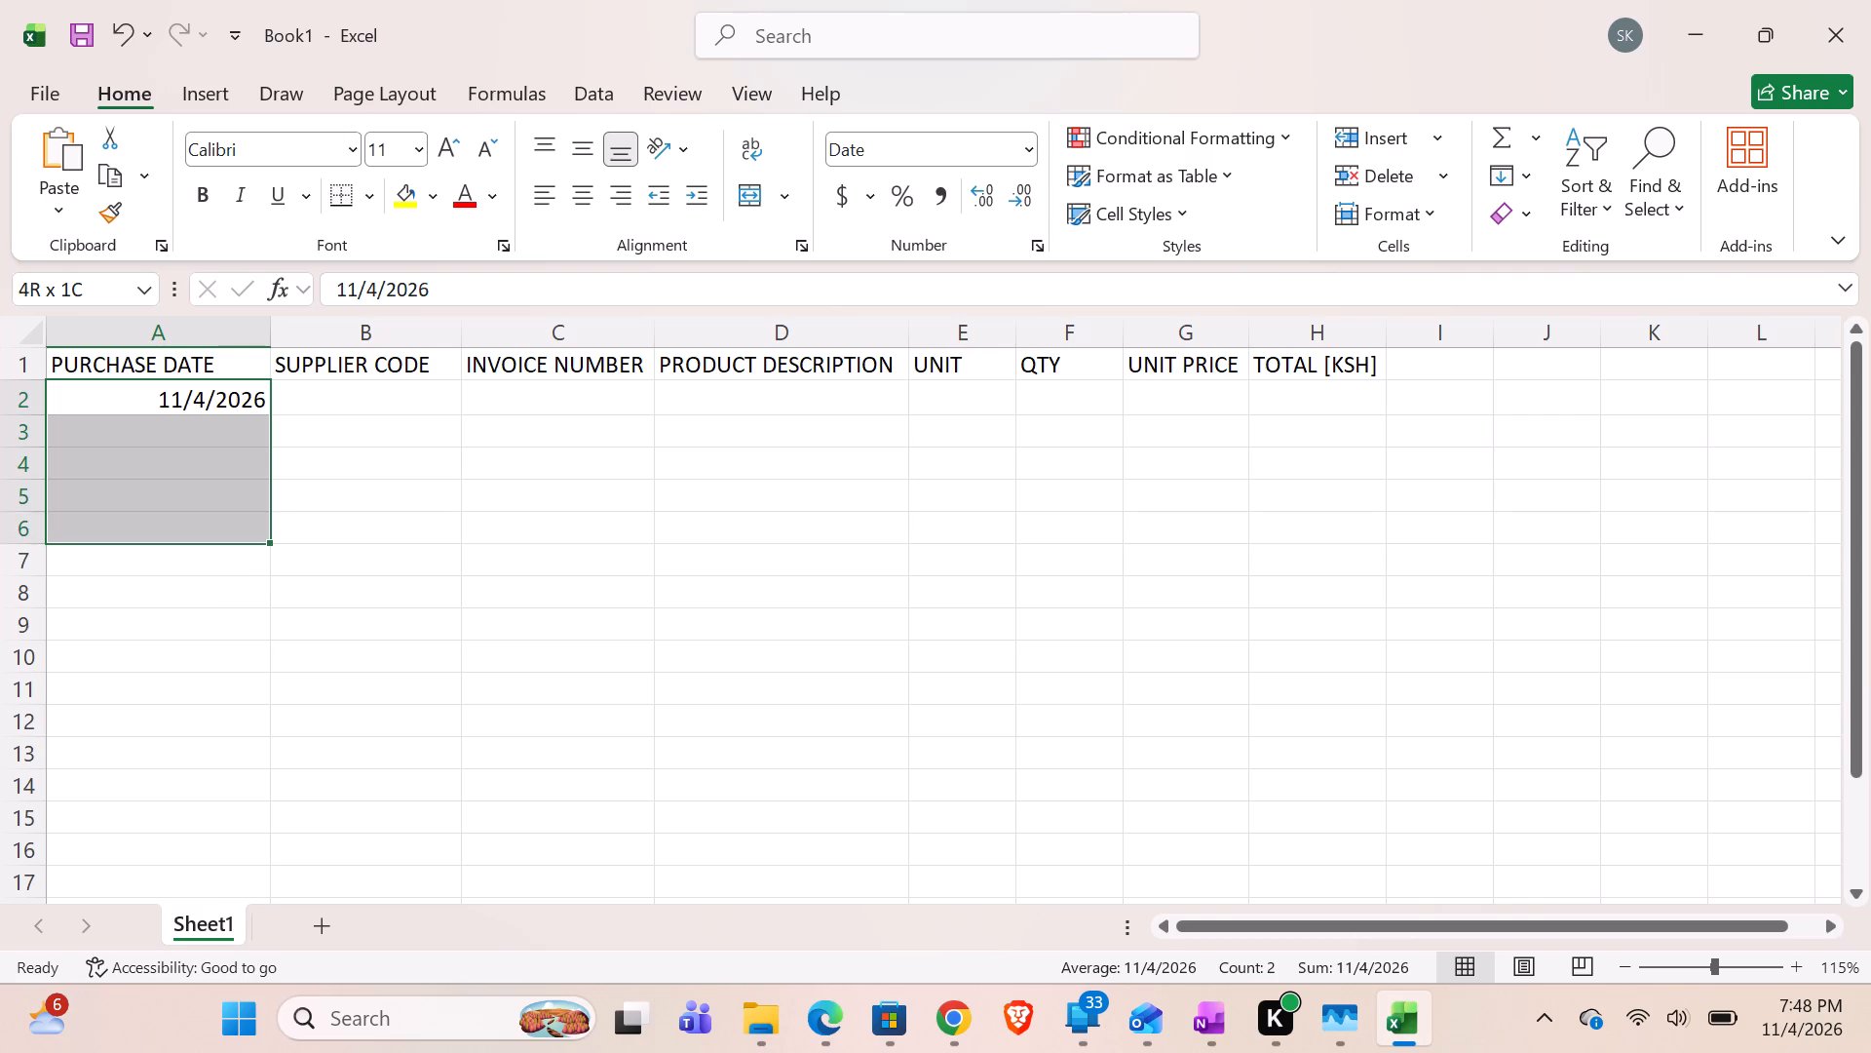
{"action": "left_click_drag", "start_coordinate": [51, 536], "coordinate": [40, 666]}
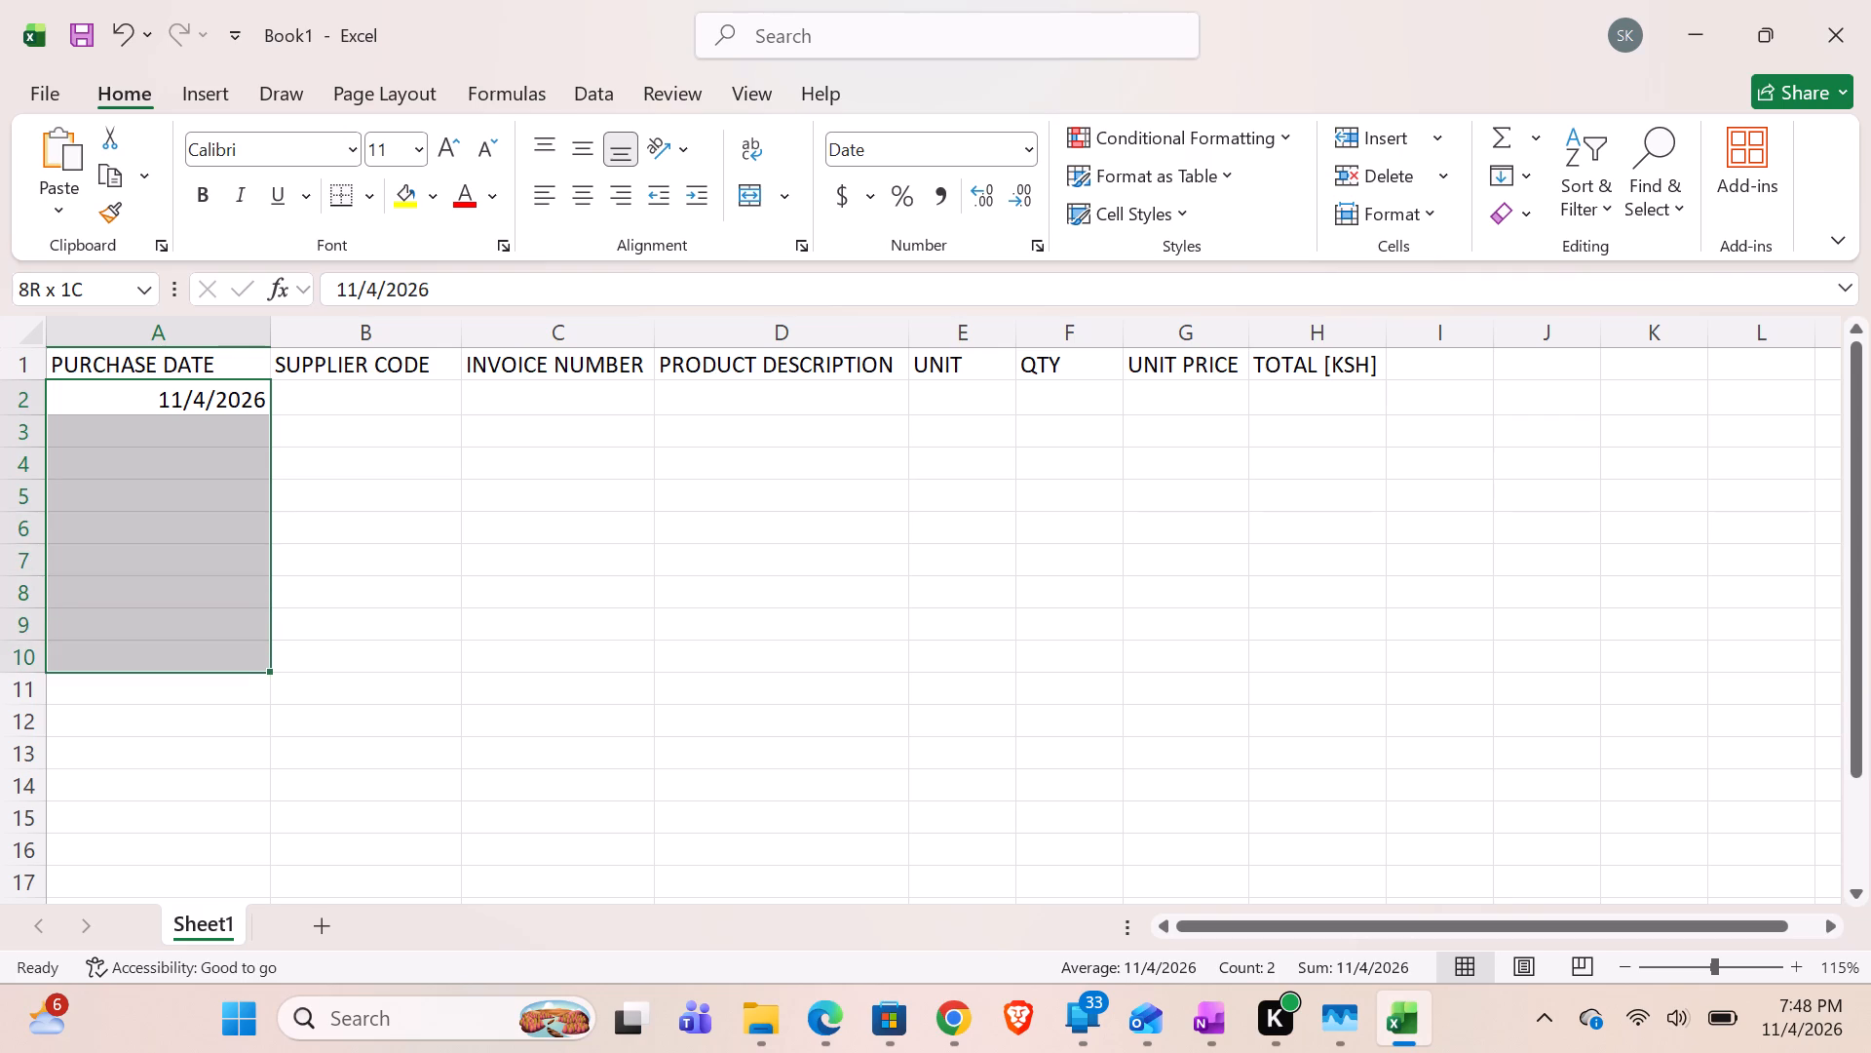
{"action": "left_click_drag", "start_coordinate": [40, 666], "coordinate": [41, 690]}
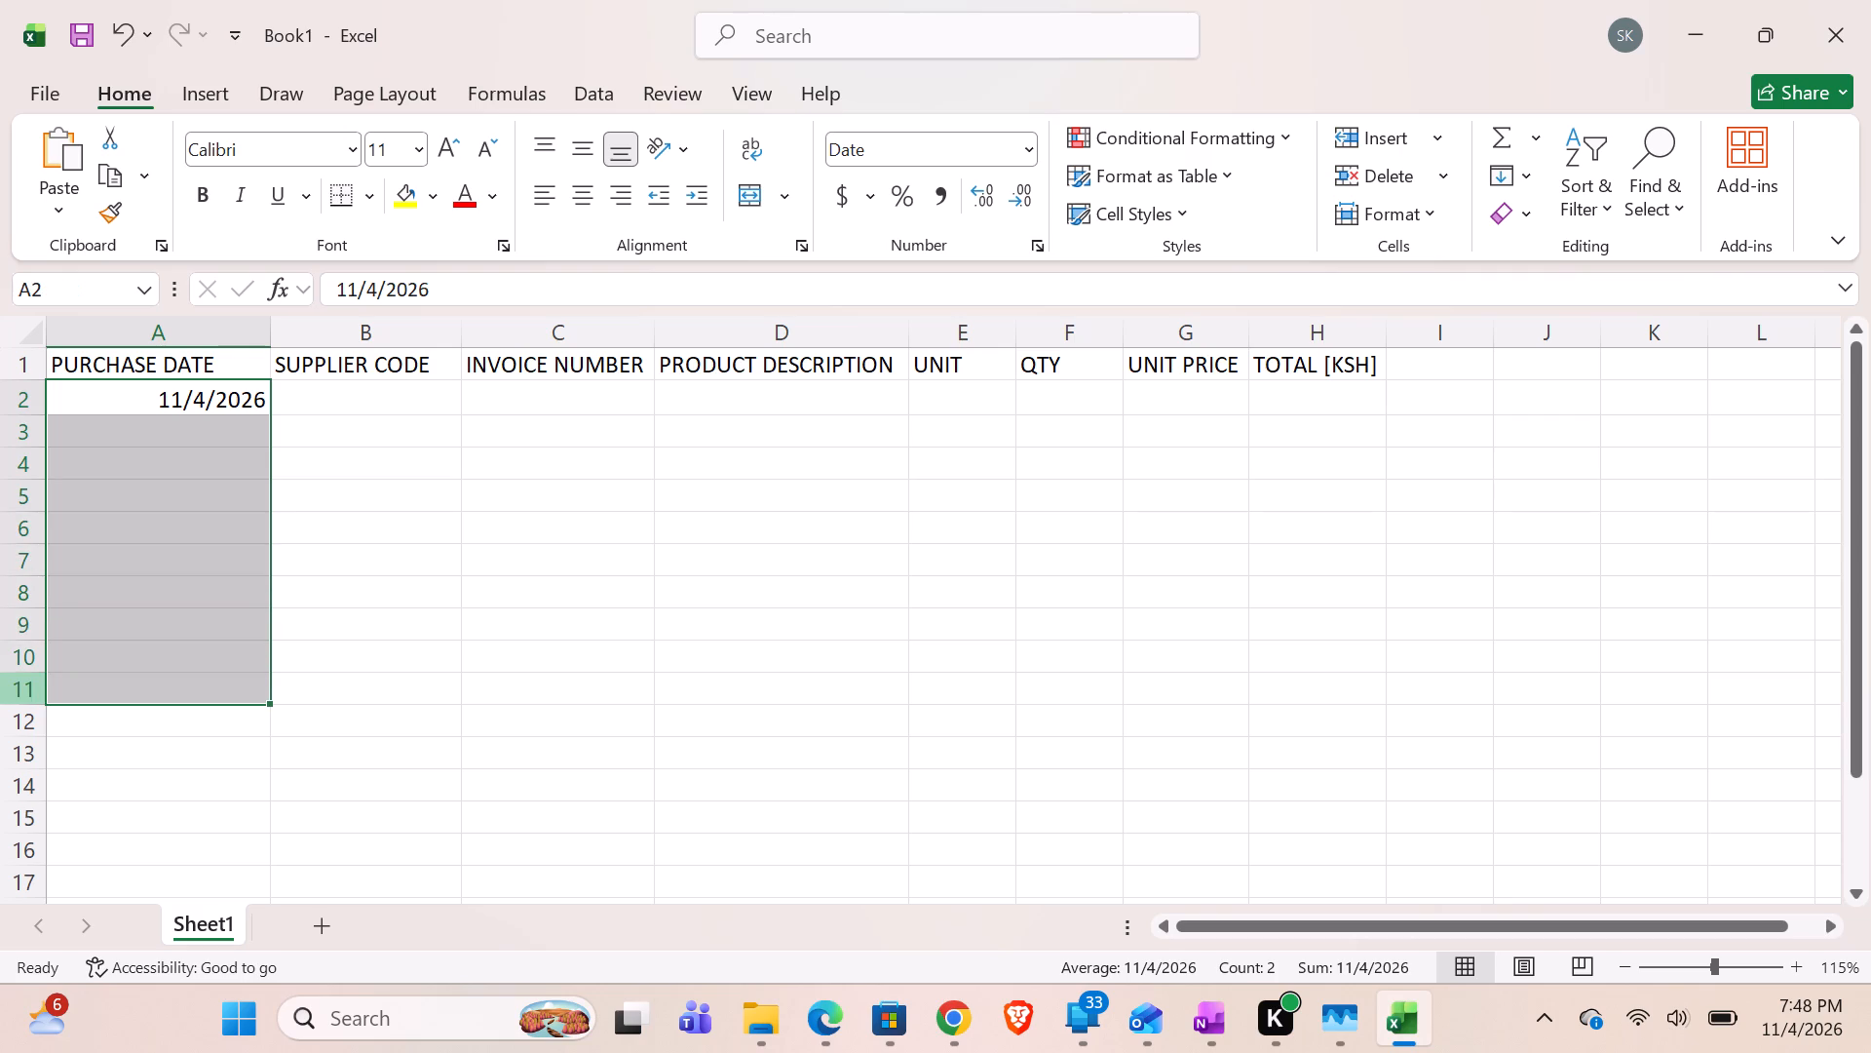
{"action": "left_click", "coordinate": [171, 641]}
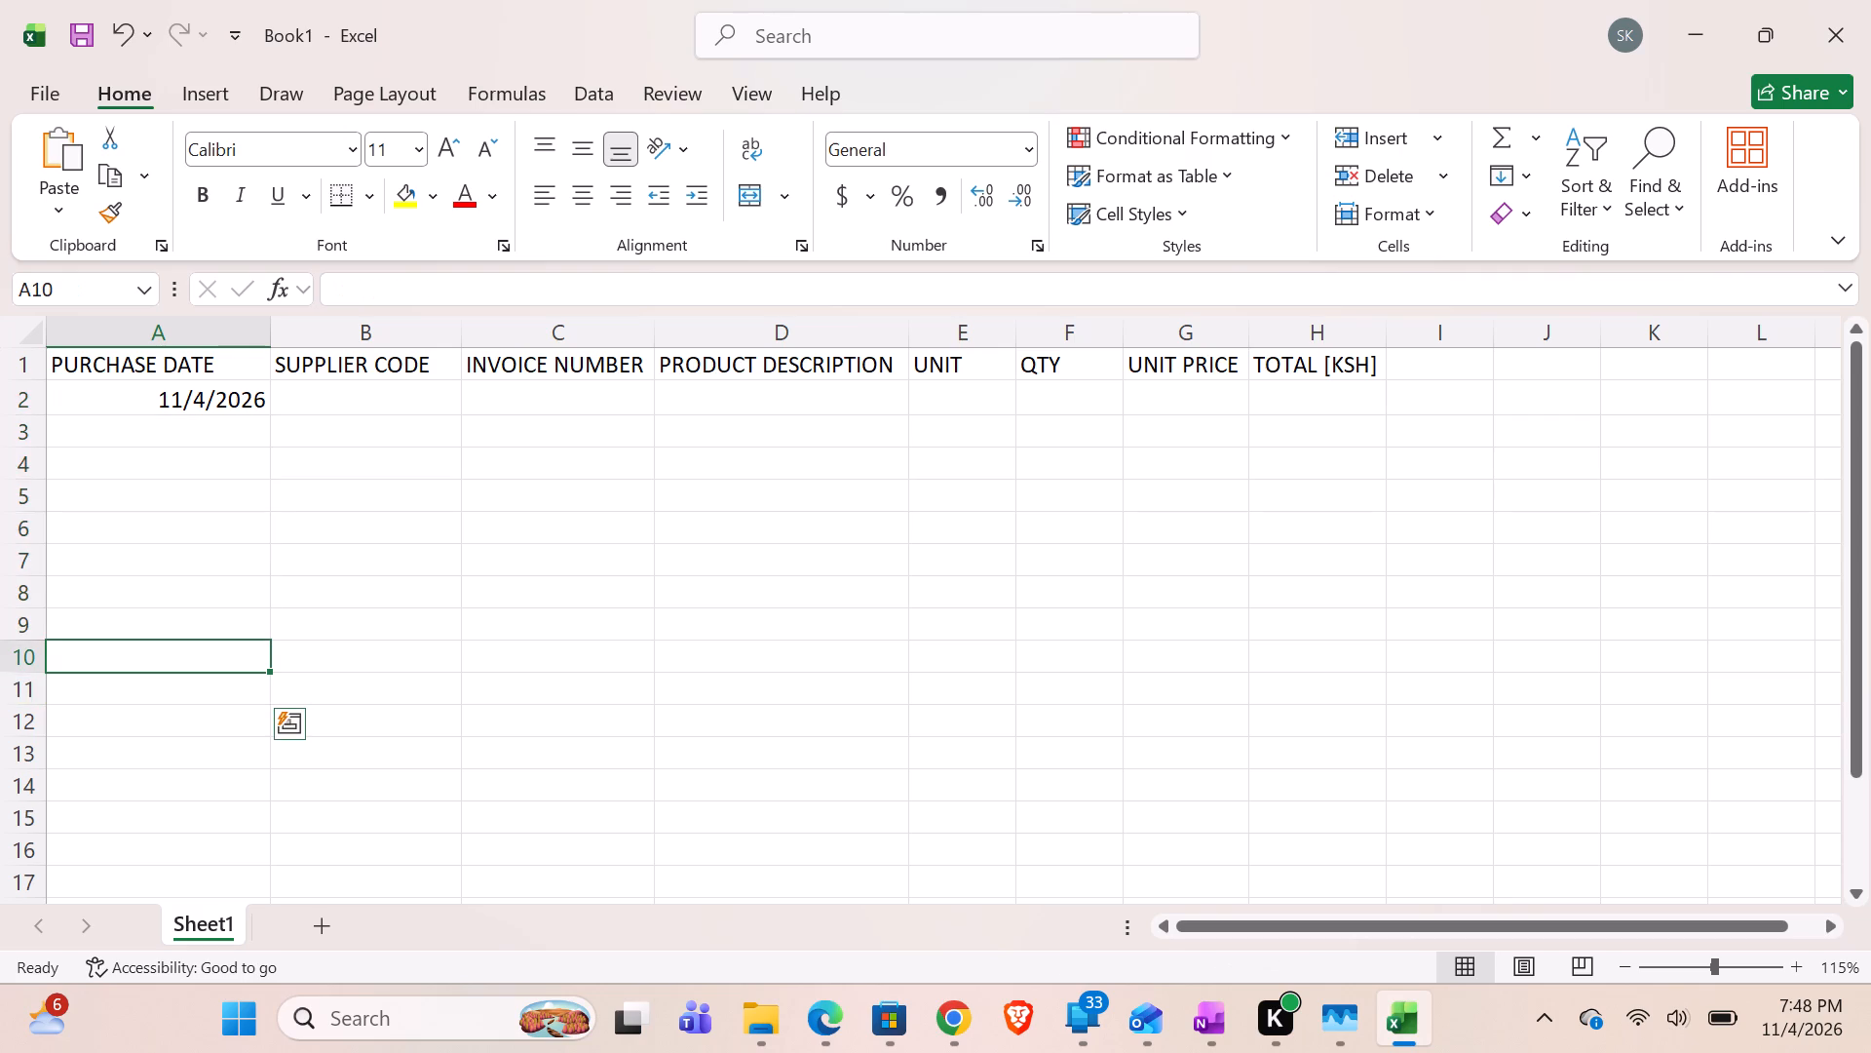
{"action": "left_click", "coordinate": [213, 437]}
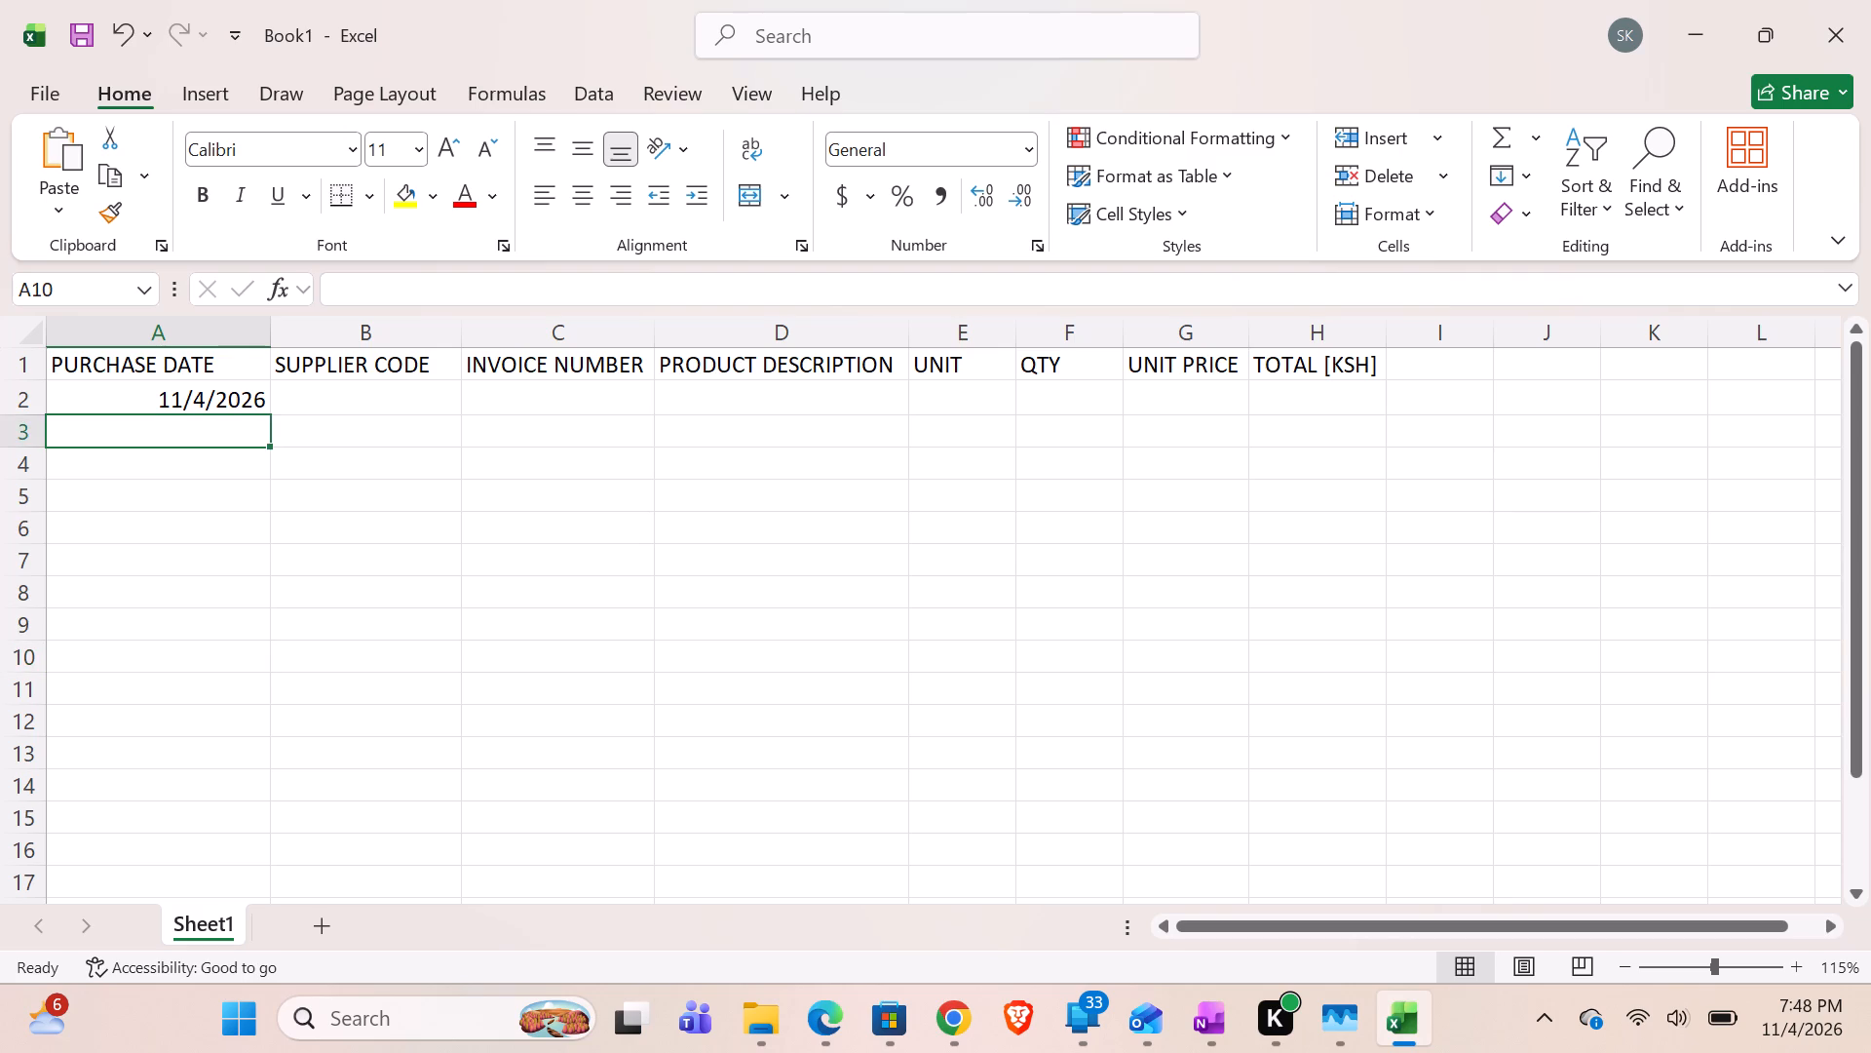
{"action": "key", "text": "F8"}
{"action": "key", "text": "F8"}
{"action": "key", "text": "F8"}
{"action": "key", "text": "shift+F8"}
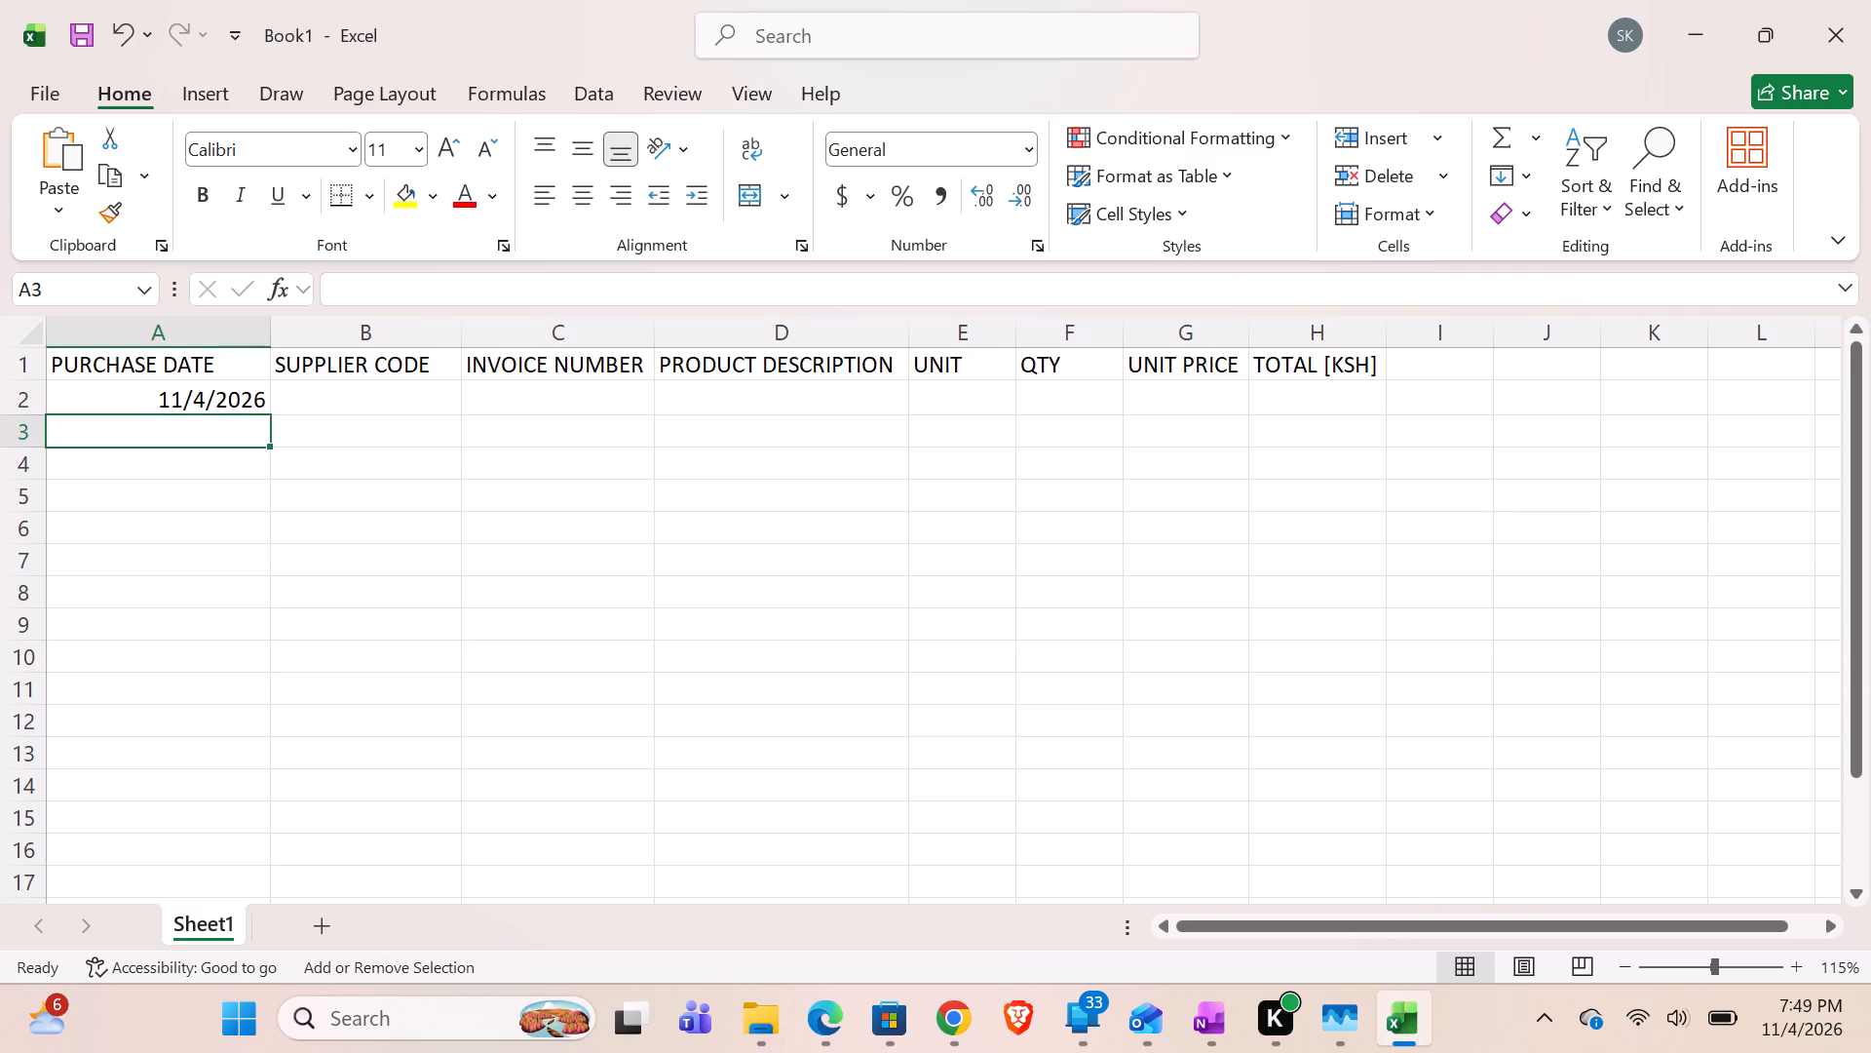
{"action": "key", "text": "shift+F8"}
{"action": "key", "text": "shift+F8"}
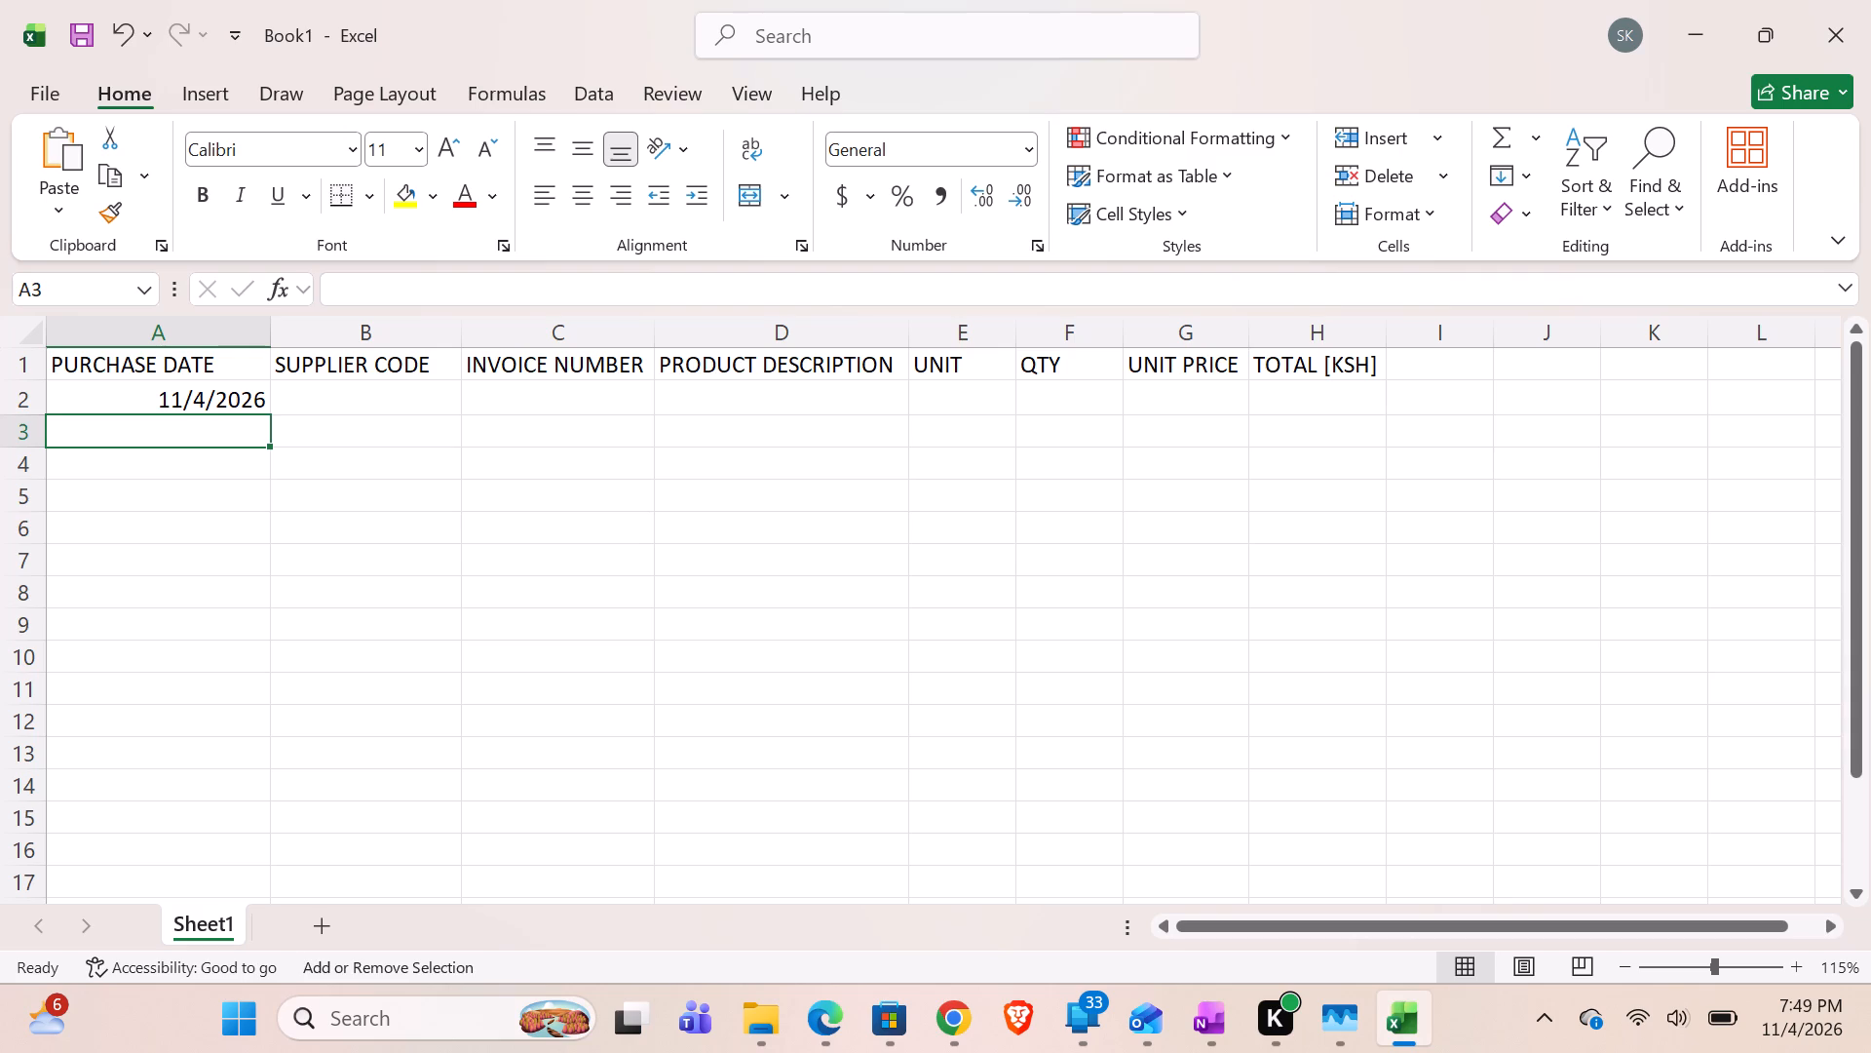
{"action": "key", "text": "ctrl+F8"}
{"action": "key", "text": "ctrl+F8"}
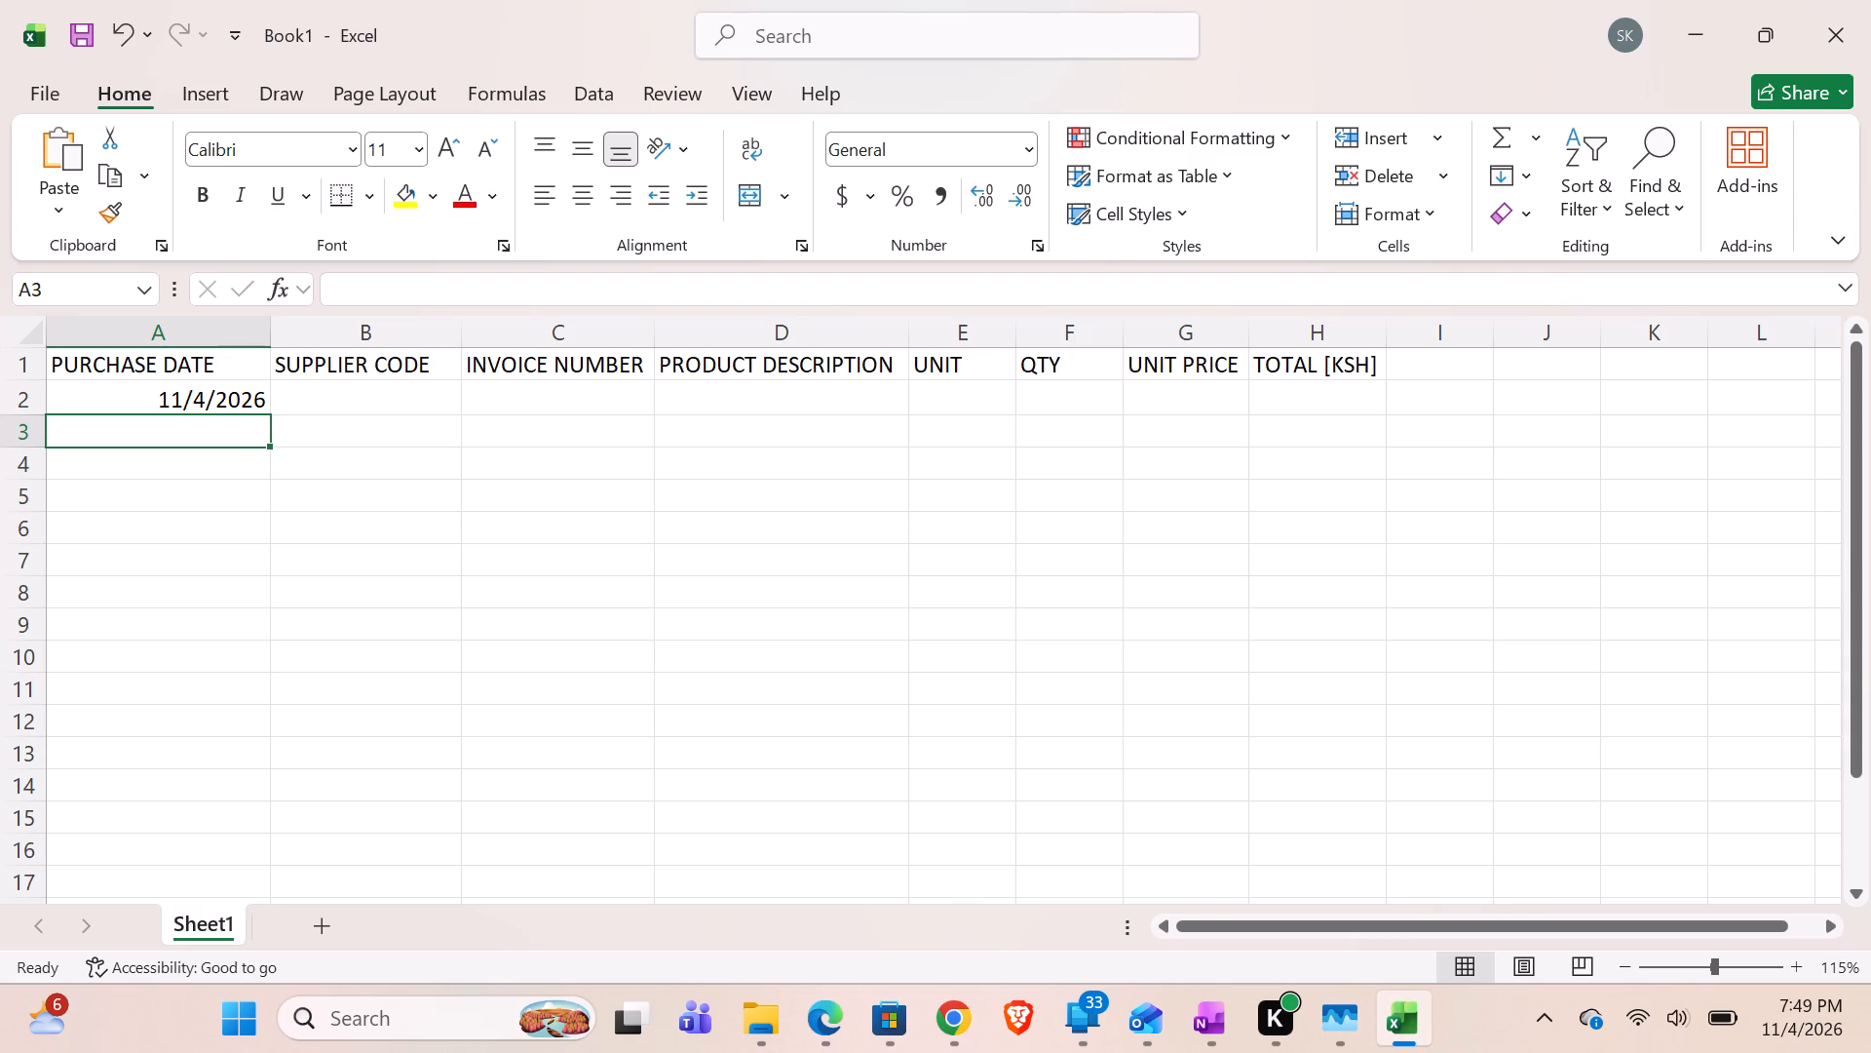
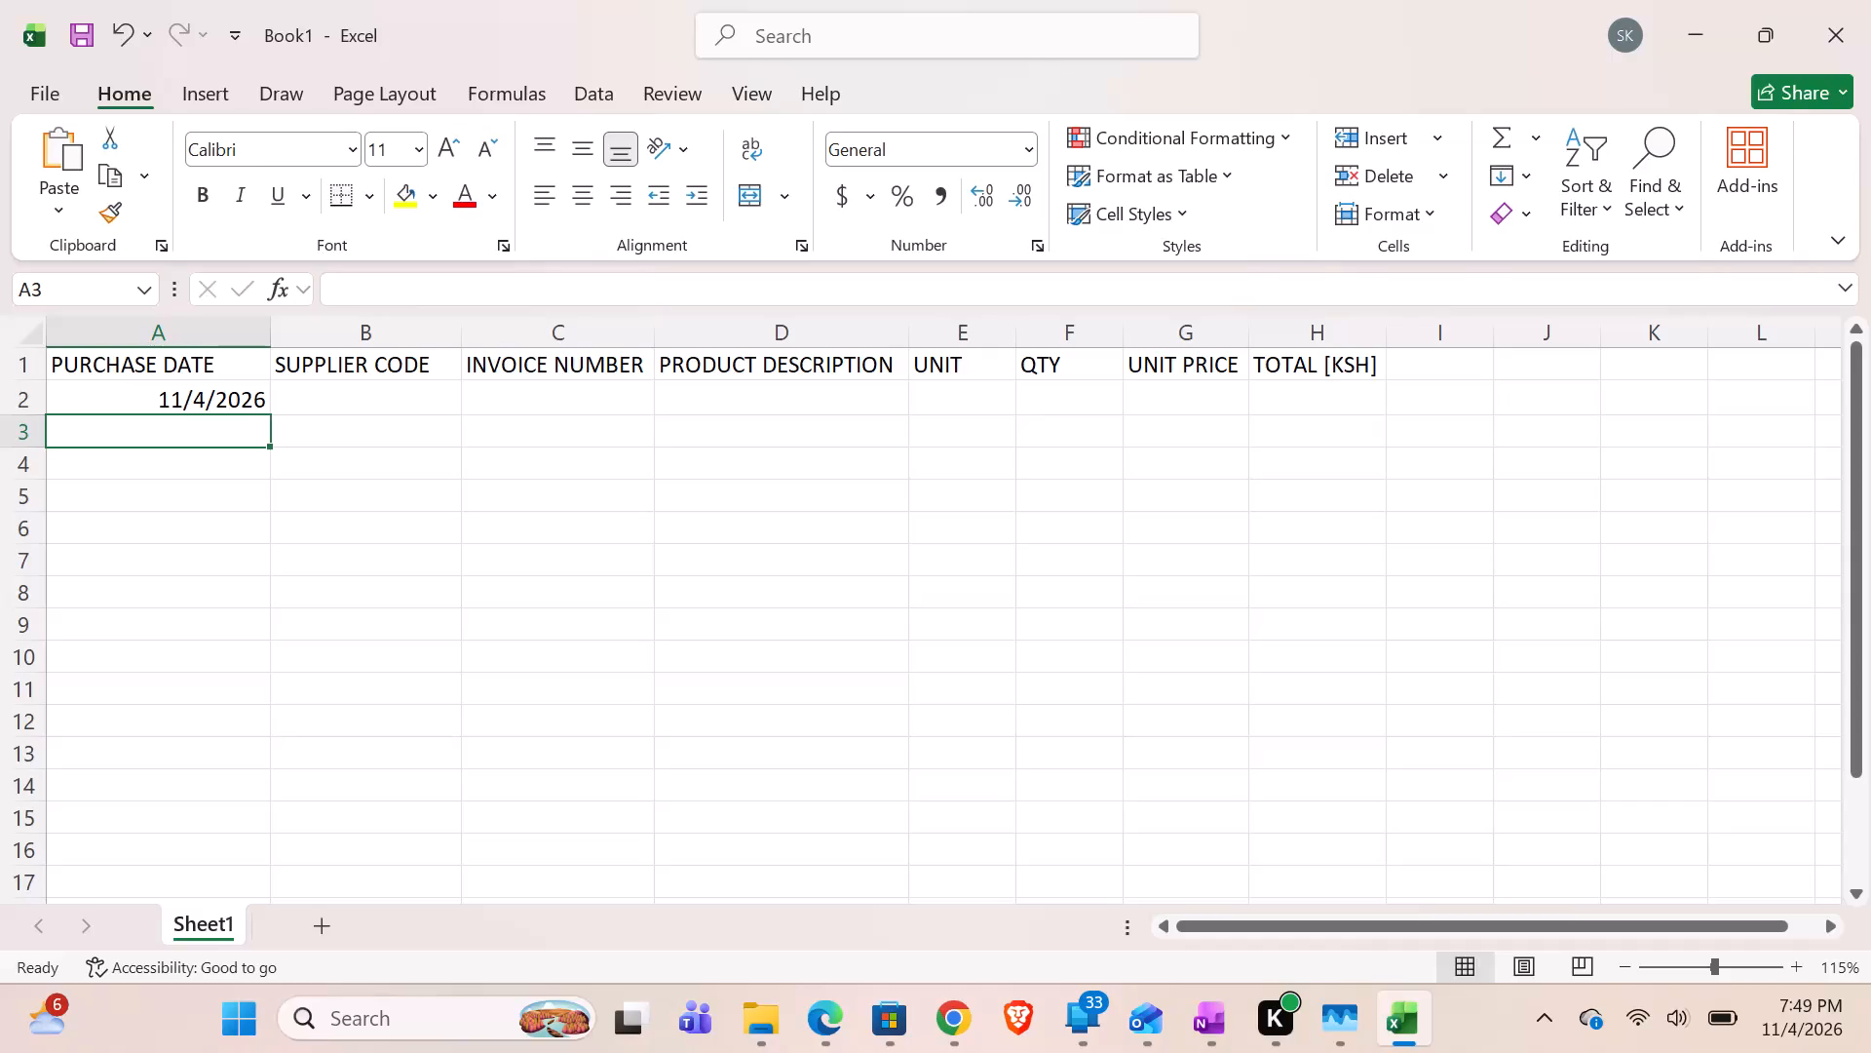
Enter the current date, 11/4/2026, in each of cells A3 through A10 of the PURCHASE DATE column.
{"action": "key", "text": "ctrl+semicolon"}
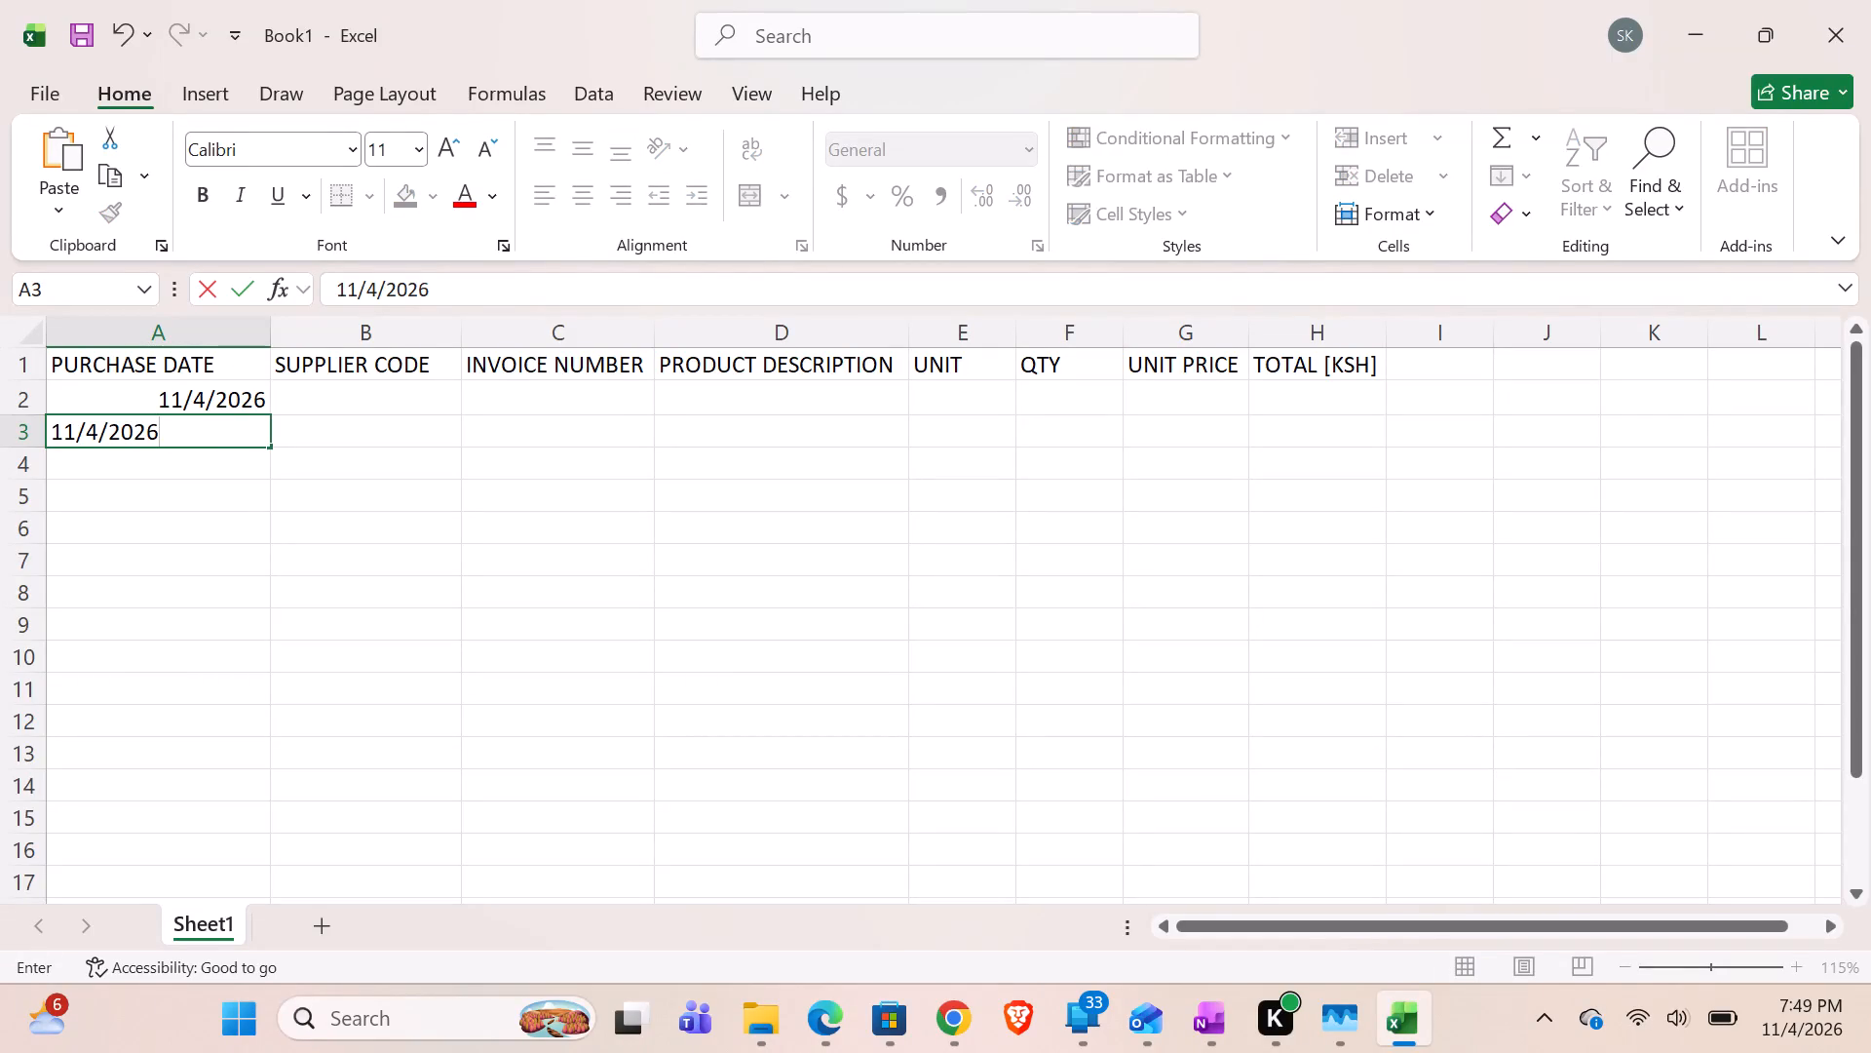
{"action": "key", "text": "Down"}
{"action": "key", "text": "ctrl+semicolon"}
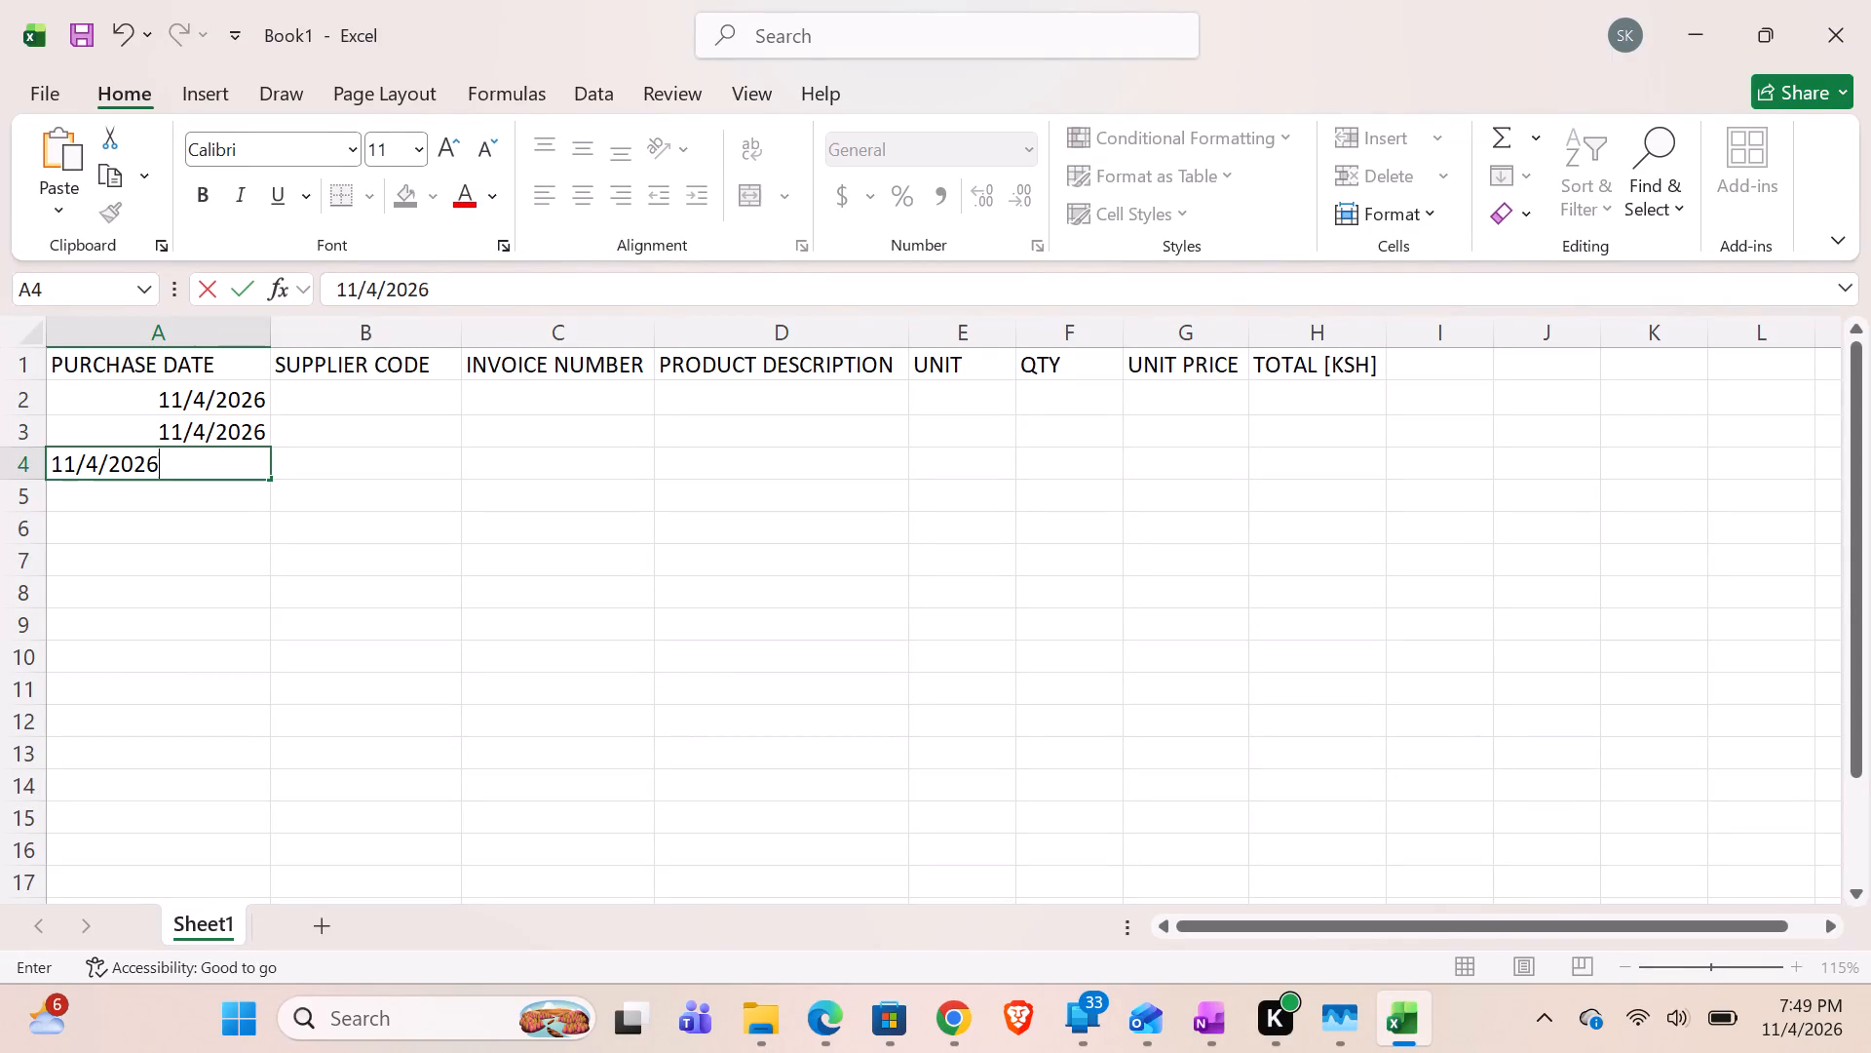
{"action": "key", "text": "Down"}
{"action": "key", "text": "ctrl+semicolon"}
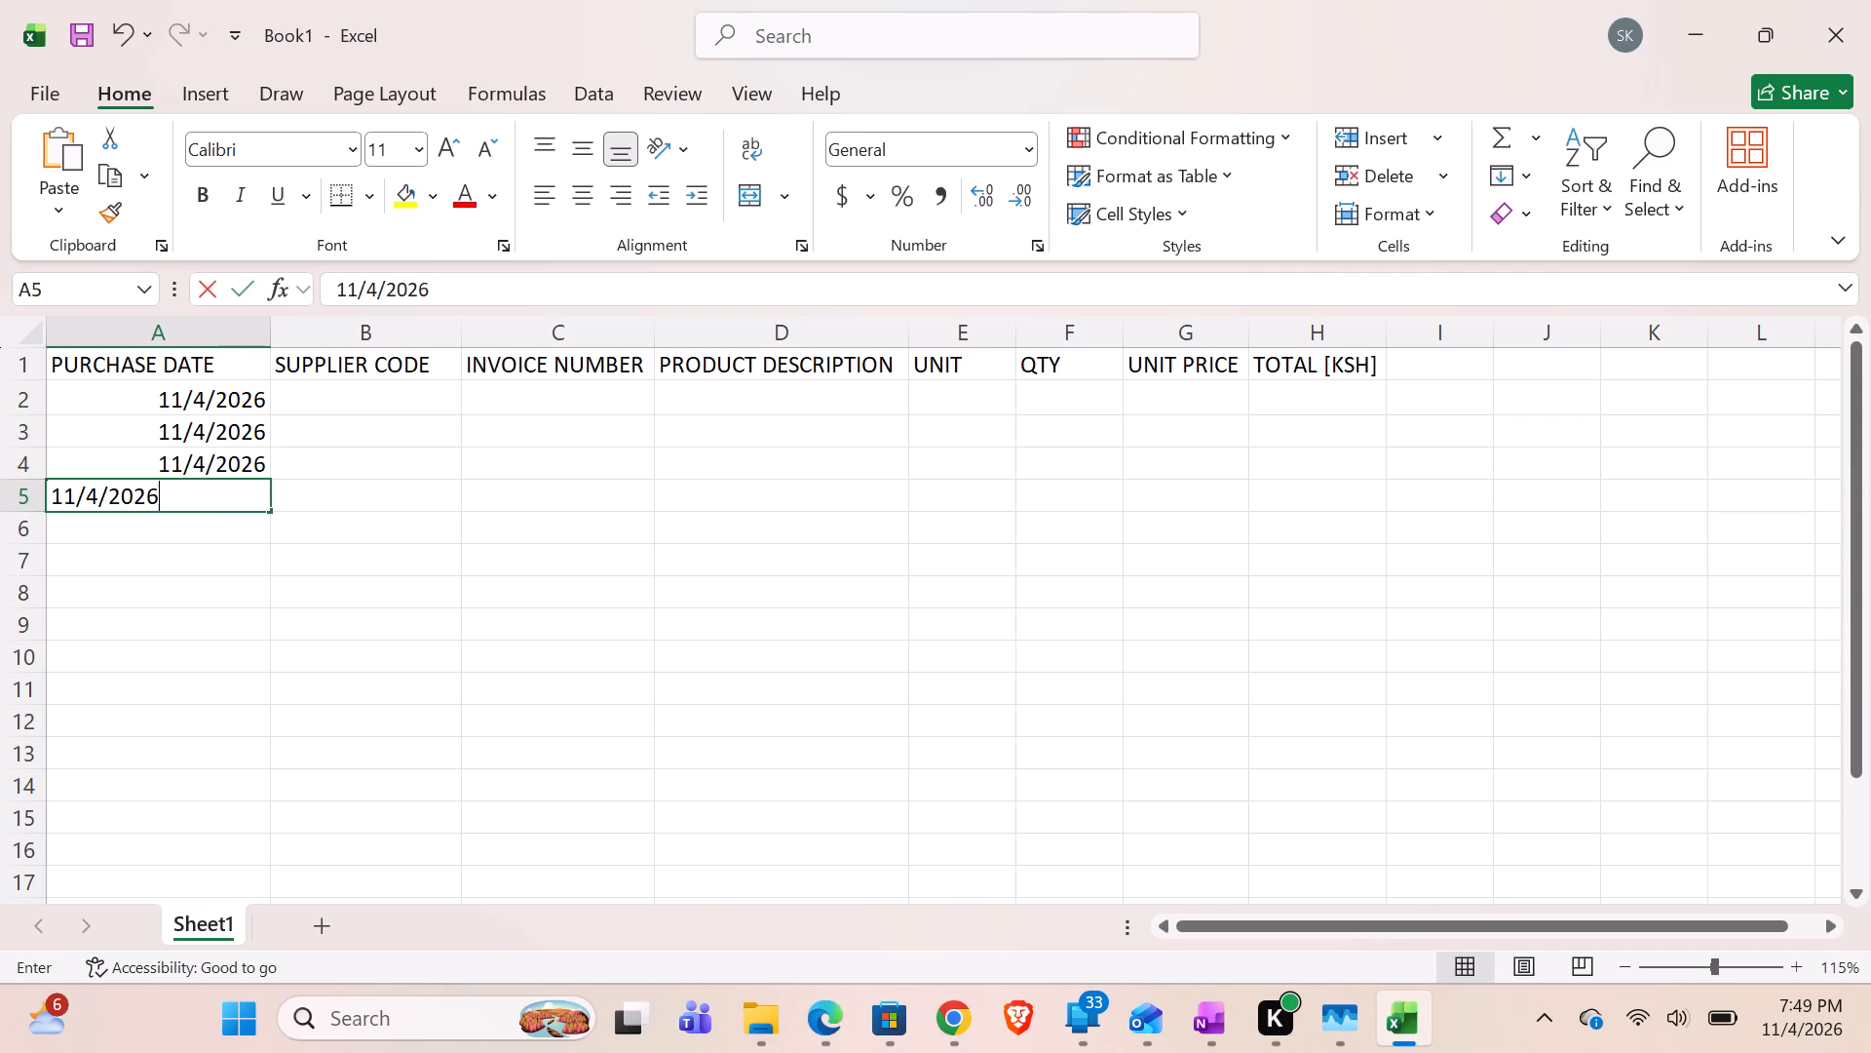
{"action": "key", "text": "Down"}
{"action": "key", "text": "ctrl+semicolon"}
{"action": "key", "text": "Down"}
{"action": "key", "text": "ctrl+semicolon"}
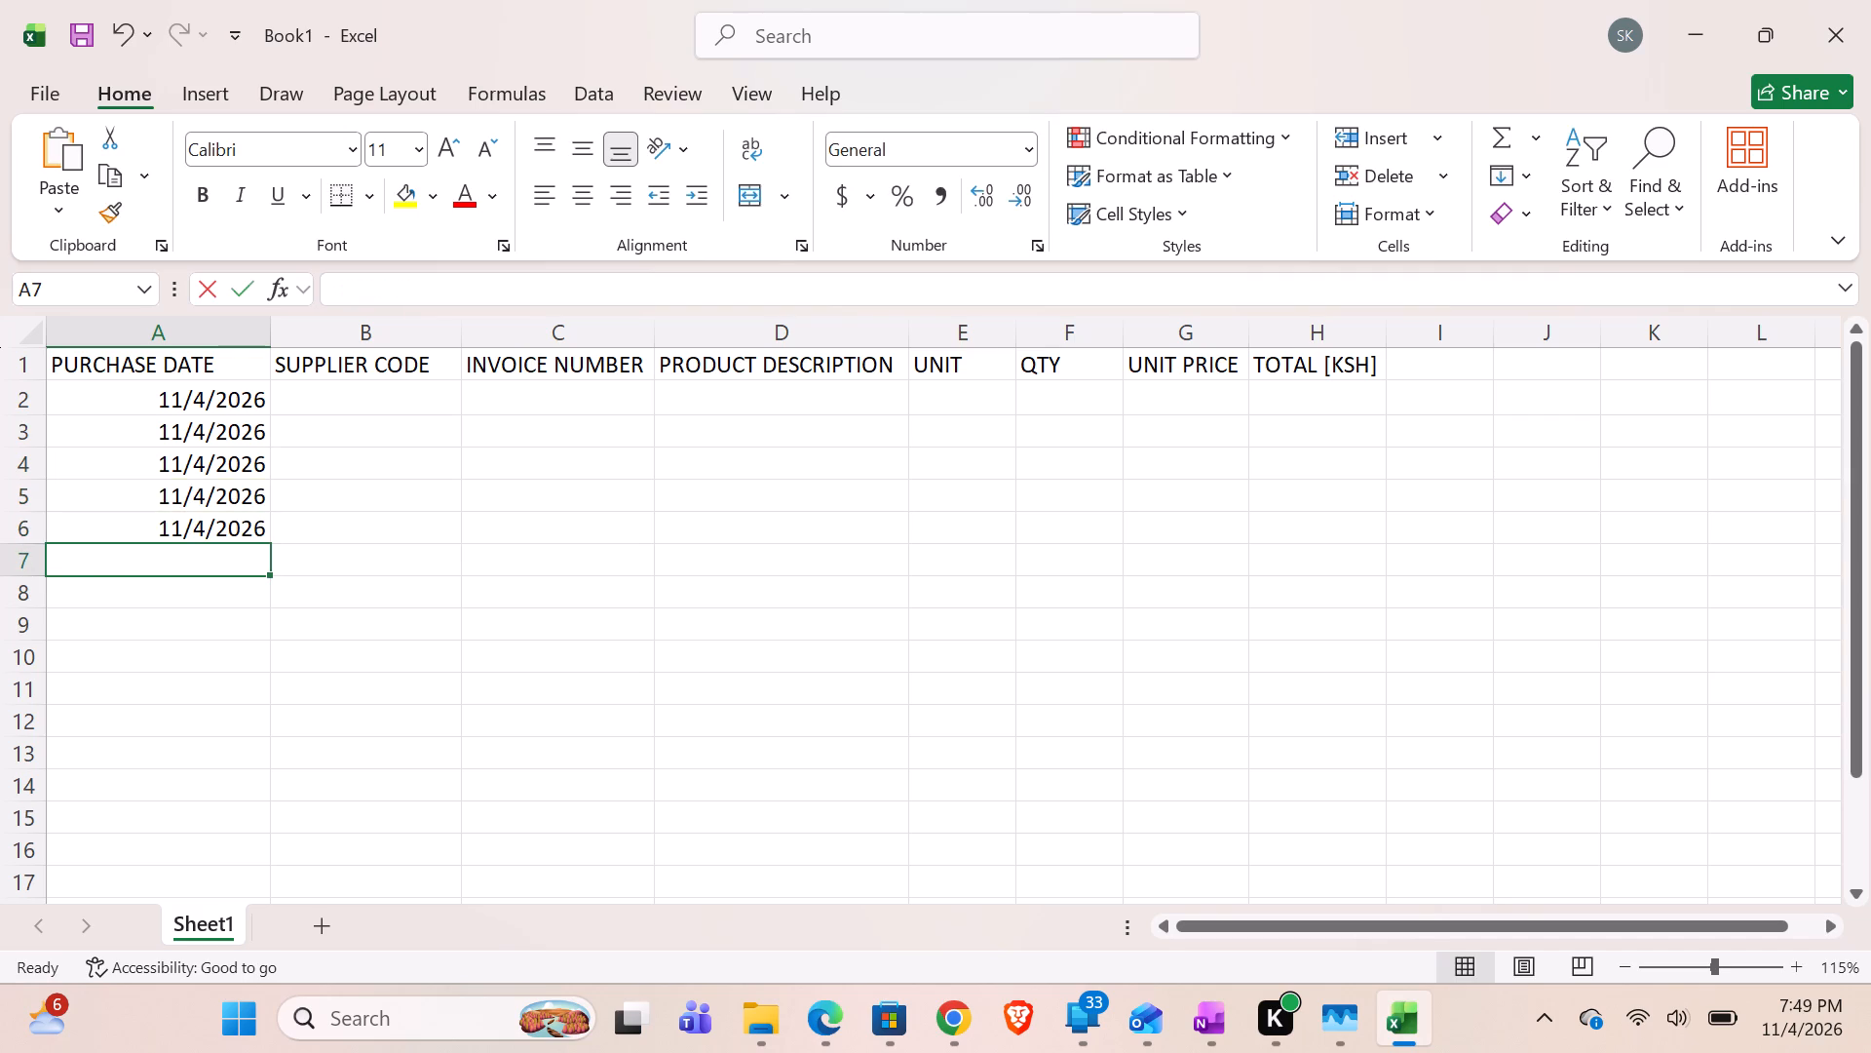
{"action": "key", "text": "Down"}
{"action": "key", "text": "ctrl+semicolon"}
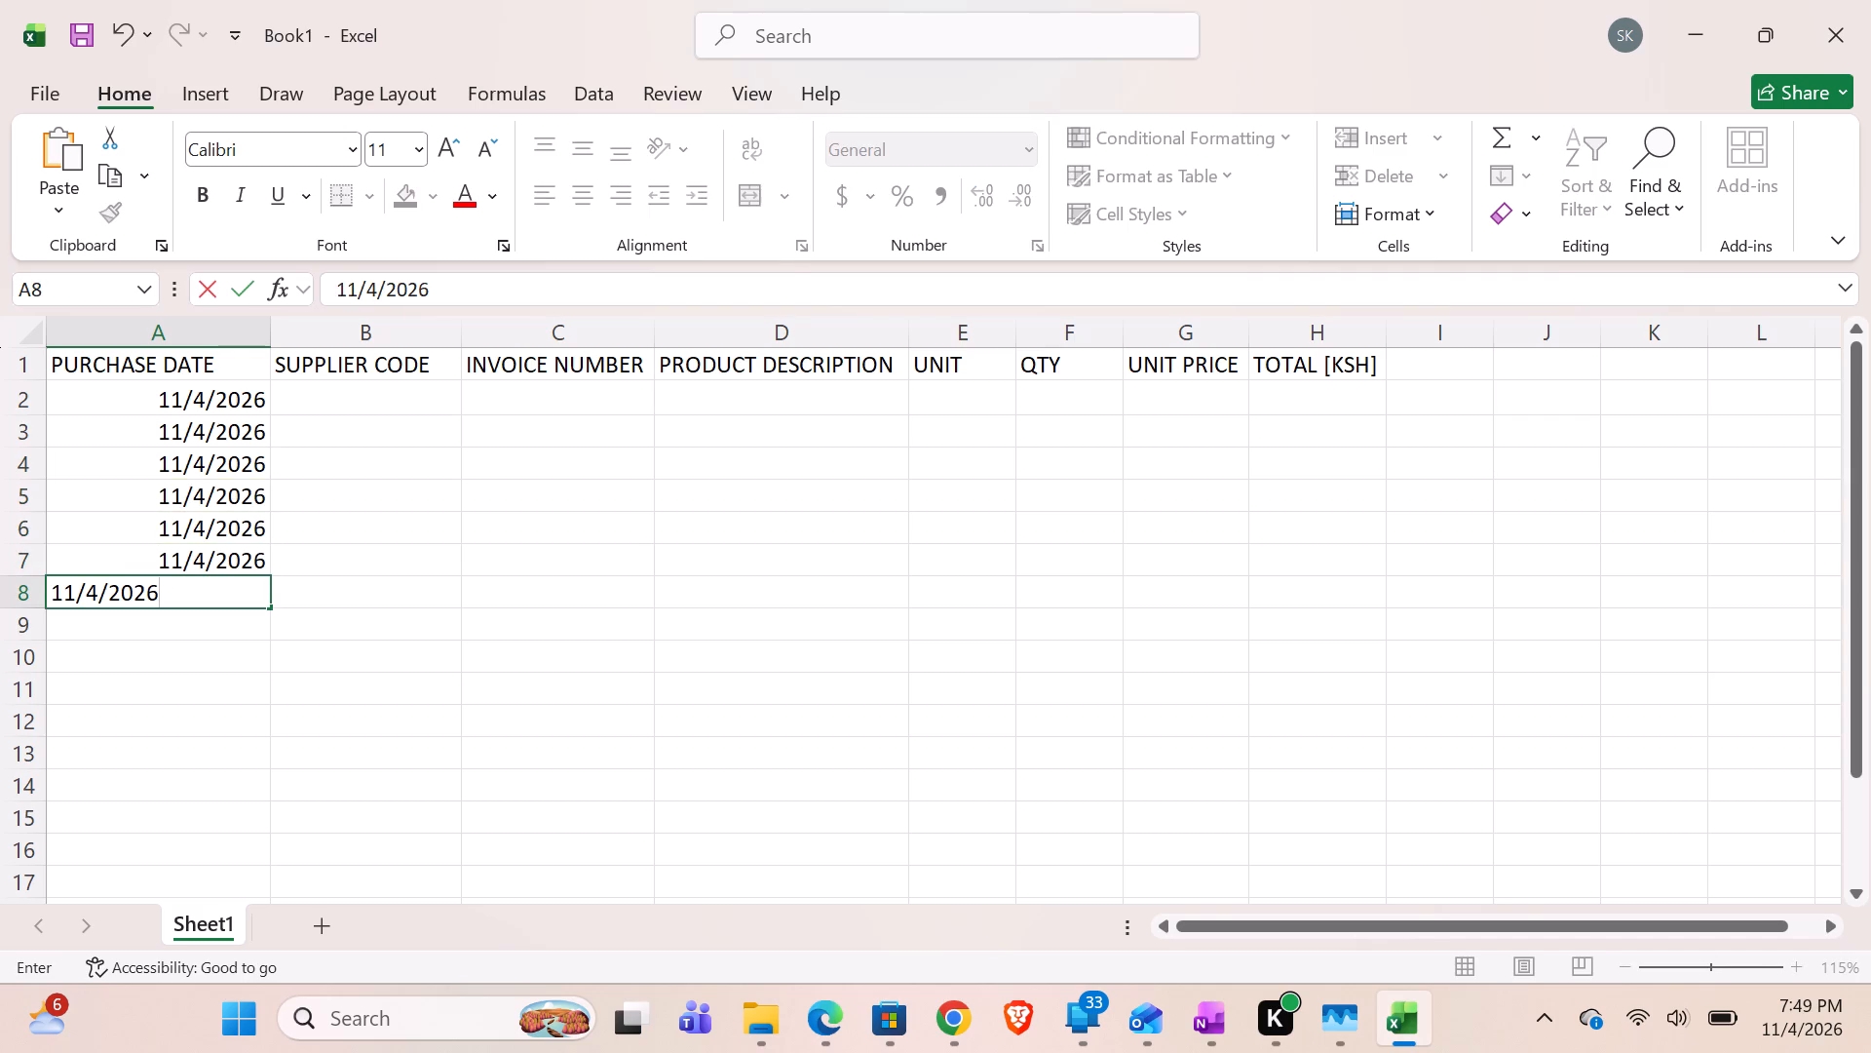
{"action": "key", "text": "Down"}
{"action": "key", "text": "ctrl+semicolon"}
{"action": "key", "text": "Down"}
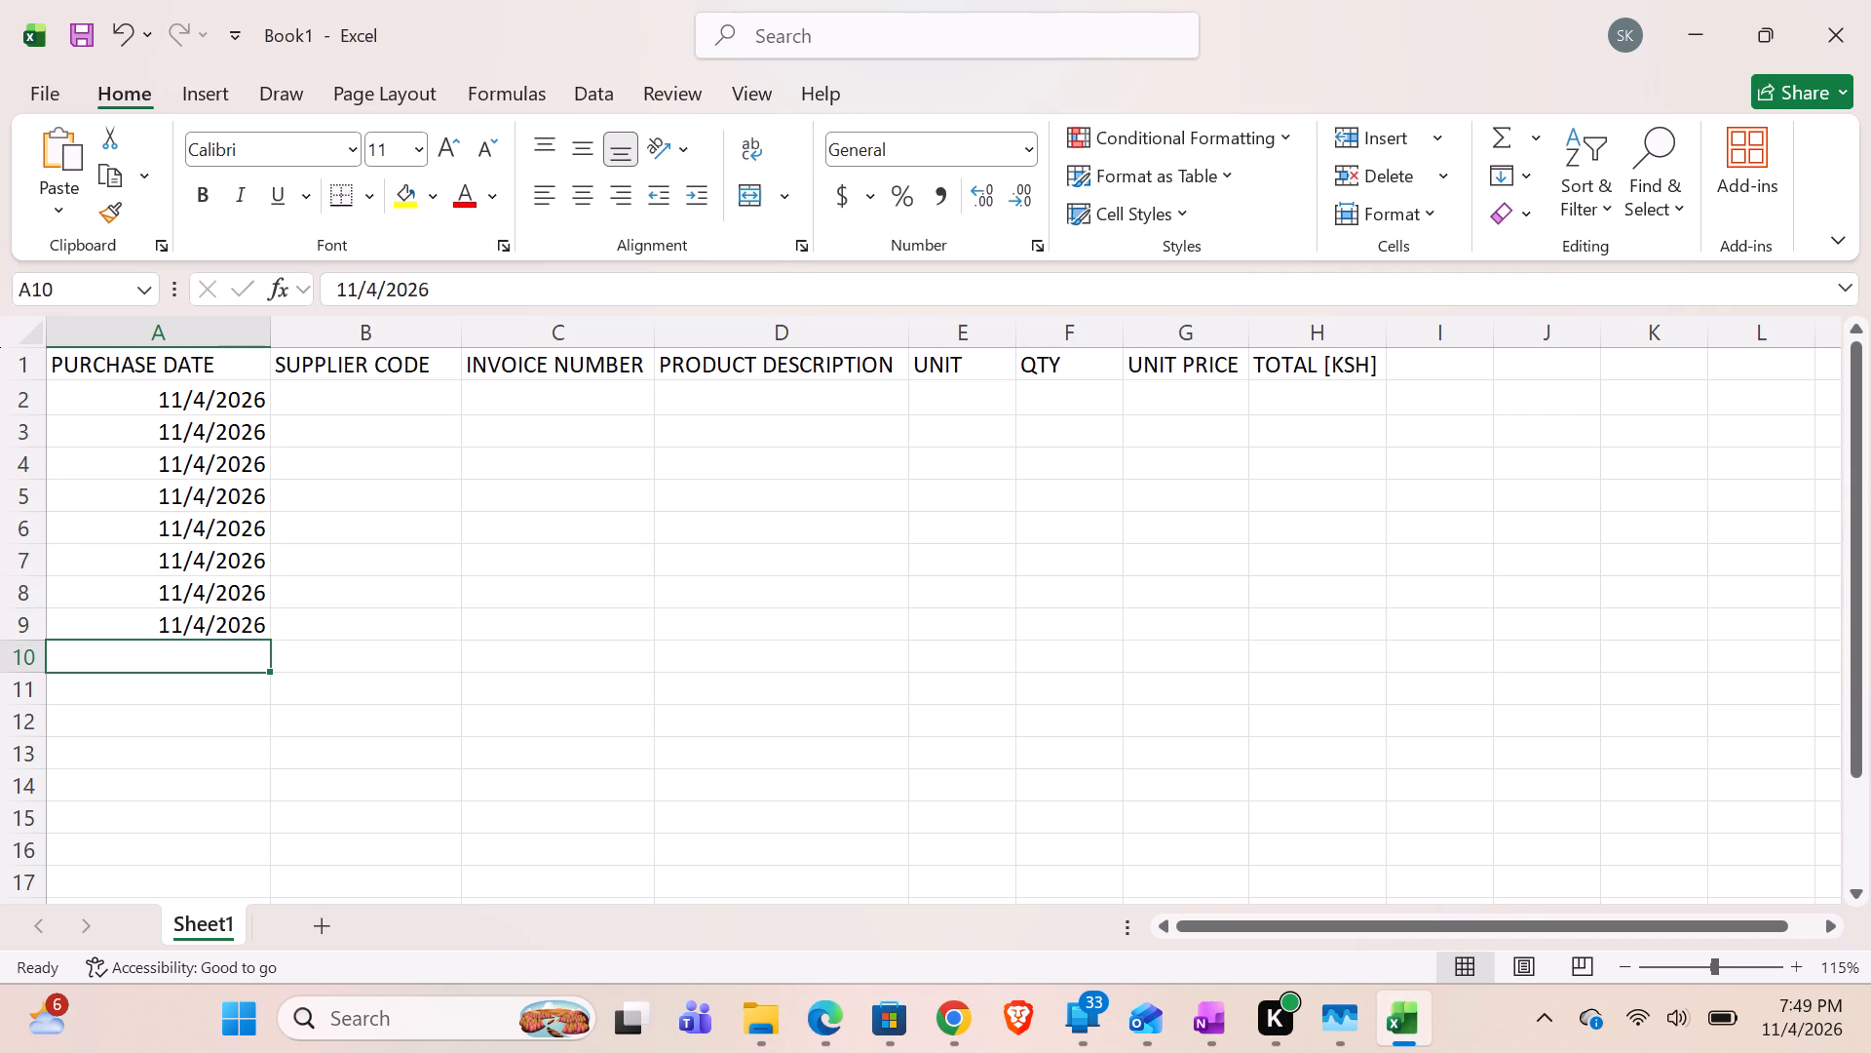
{"action": "key", "text": "ctrl+semicolon"}
{"action": "key", "text": "Down"}
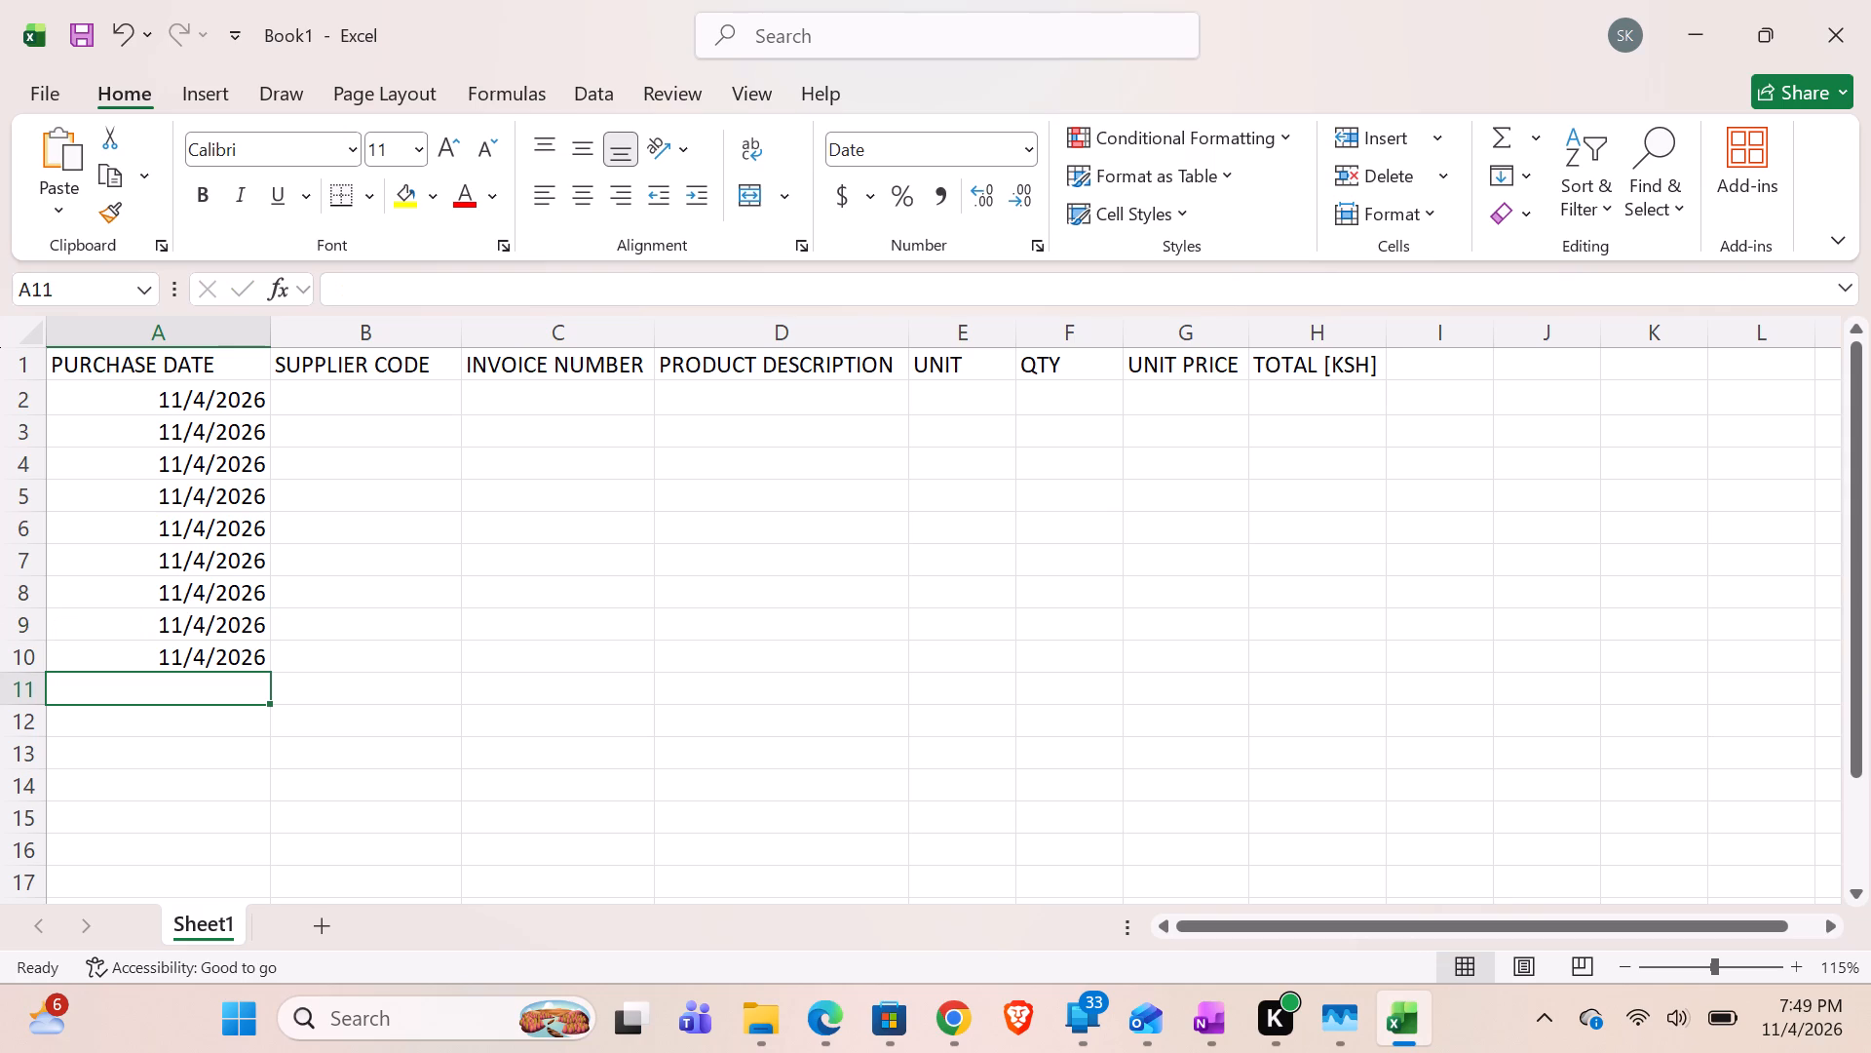
Enter the current date, 11/4/2026, in cell A11 of the PURCHASE DATE column.
{"action": "key", "text": "ctrl+slash"}
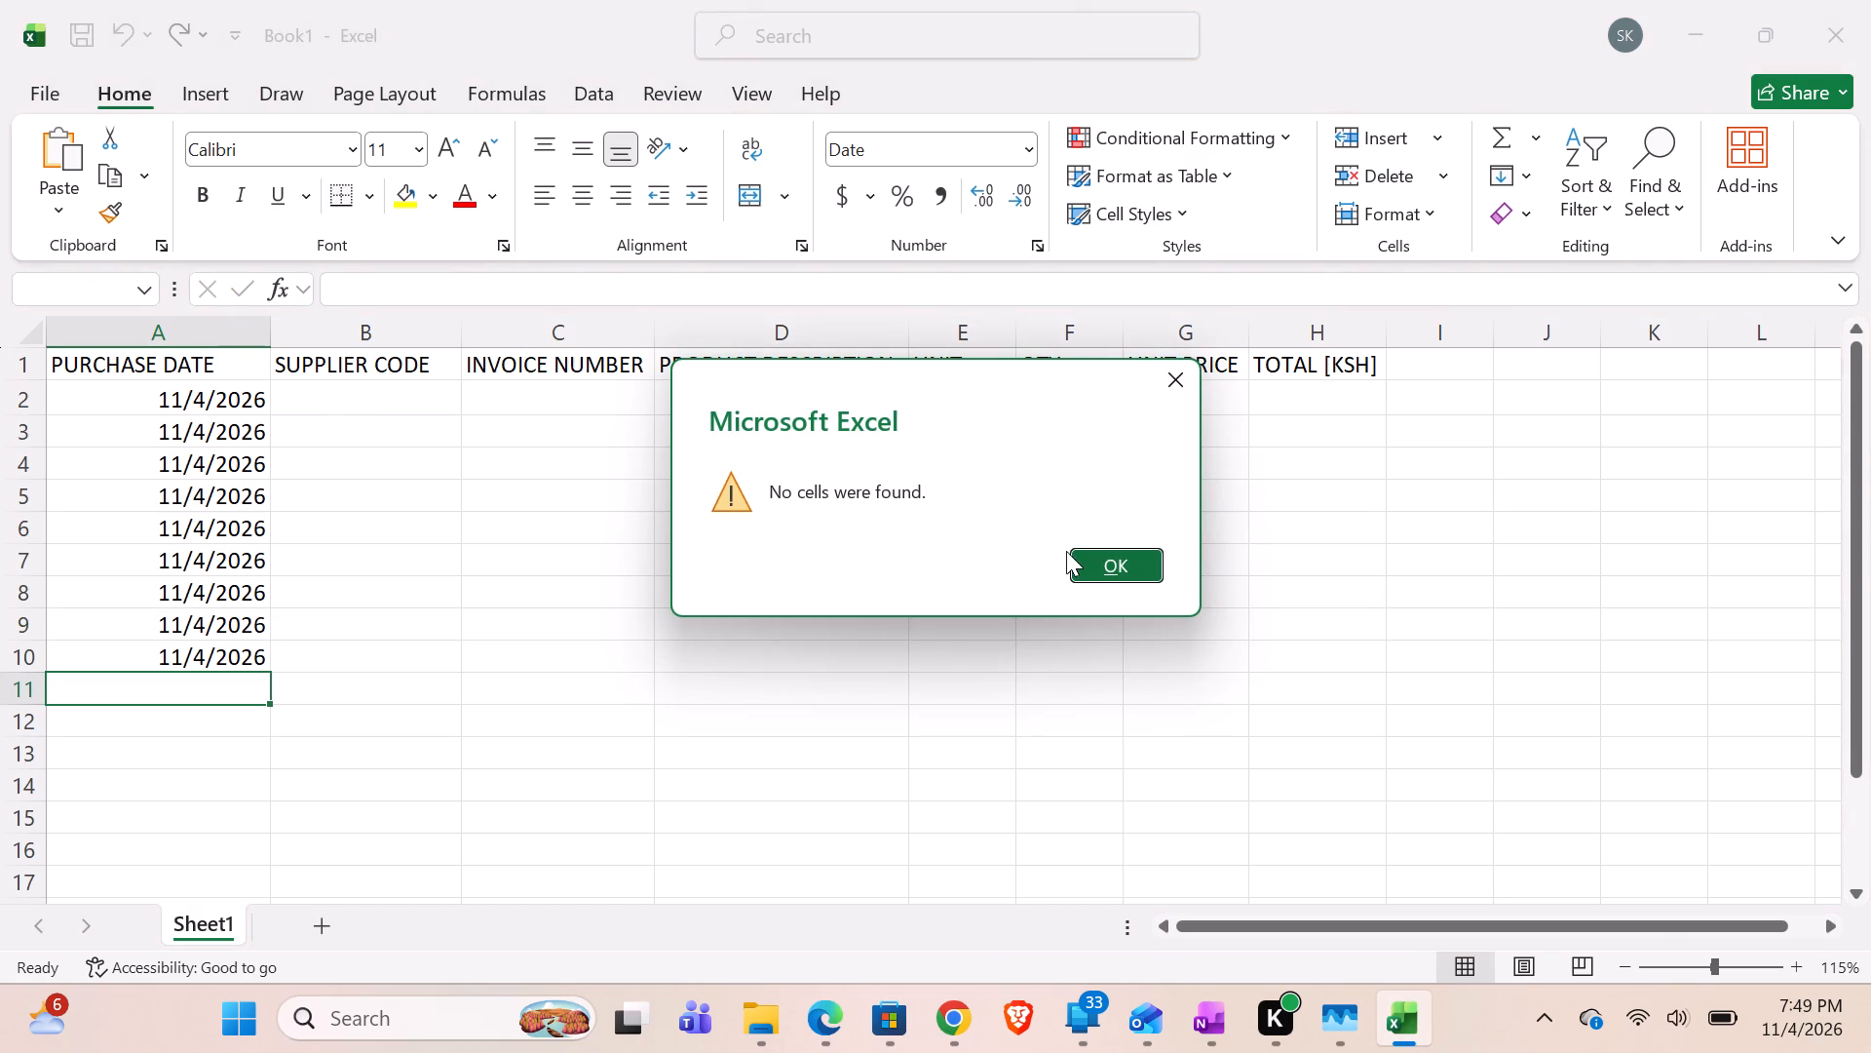
{"action": "left_click", "coordinate": [1100, 565]}
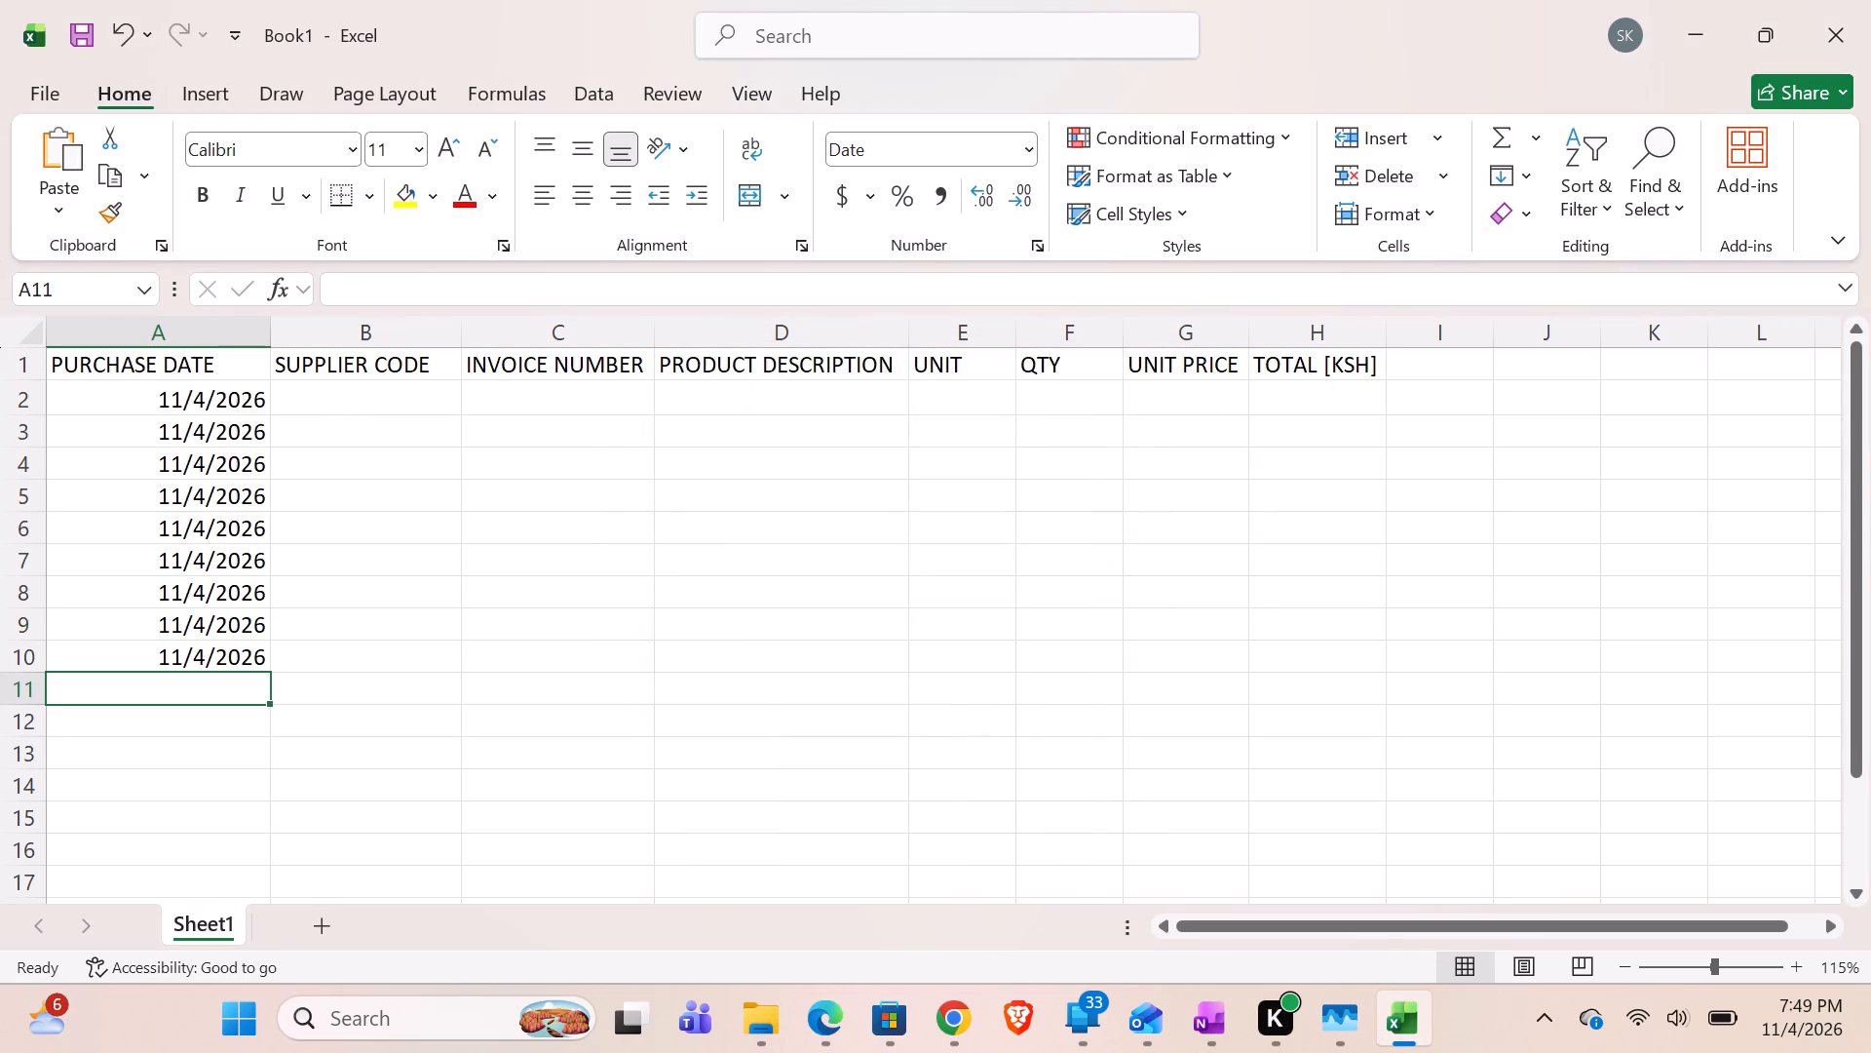
{"action": "left_click", "coordinate": [214, 682]}
{"action": "key", "text": "ctrl+semicolon"}
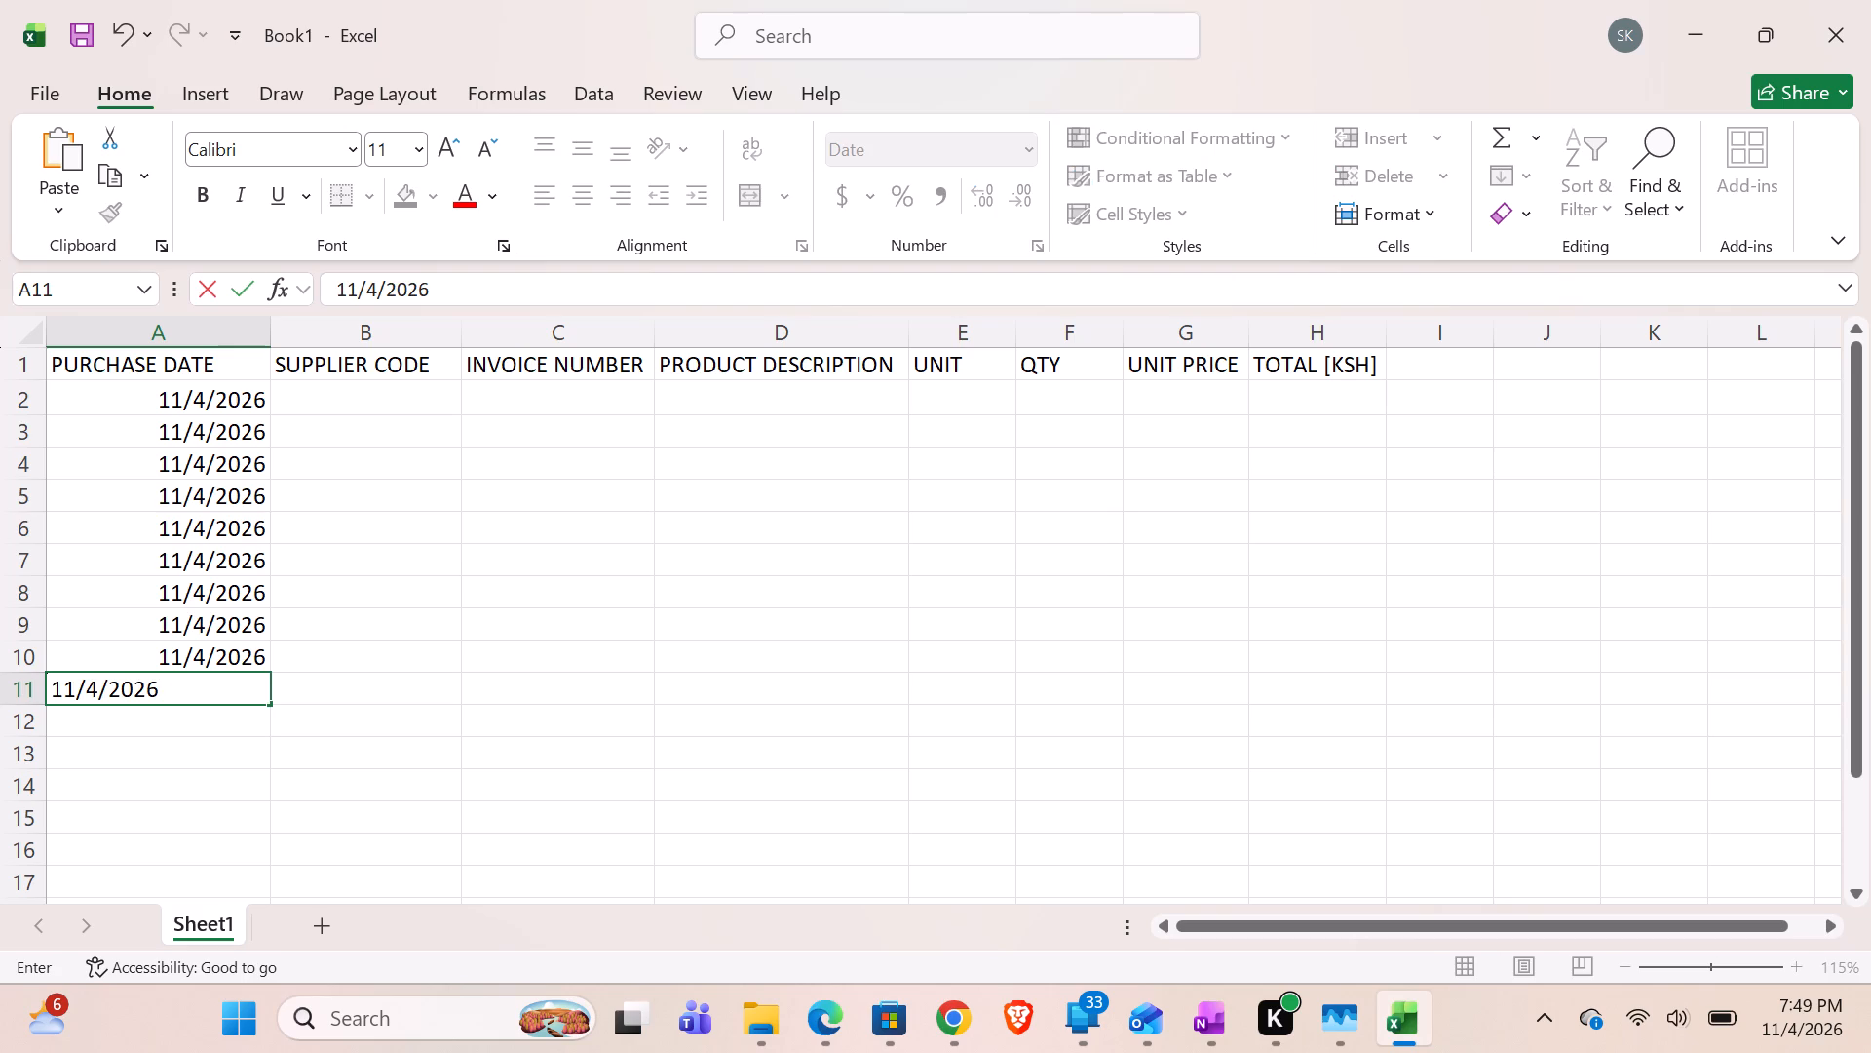
{"action": "key", "text": "Return"}
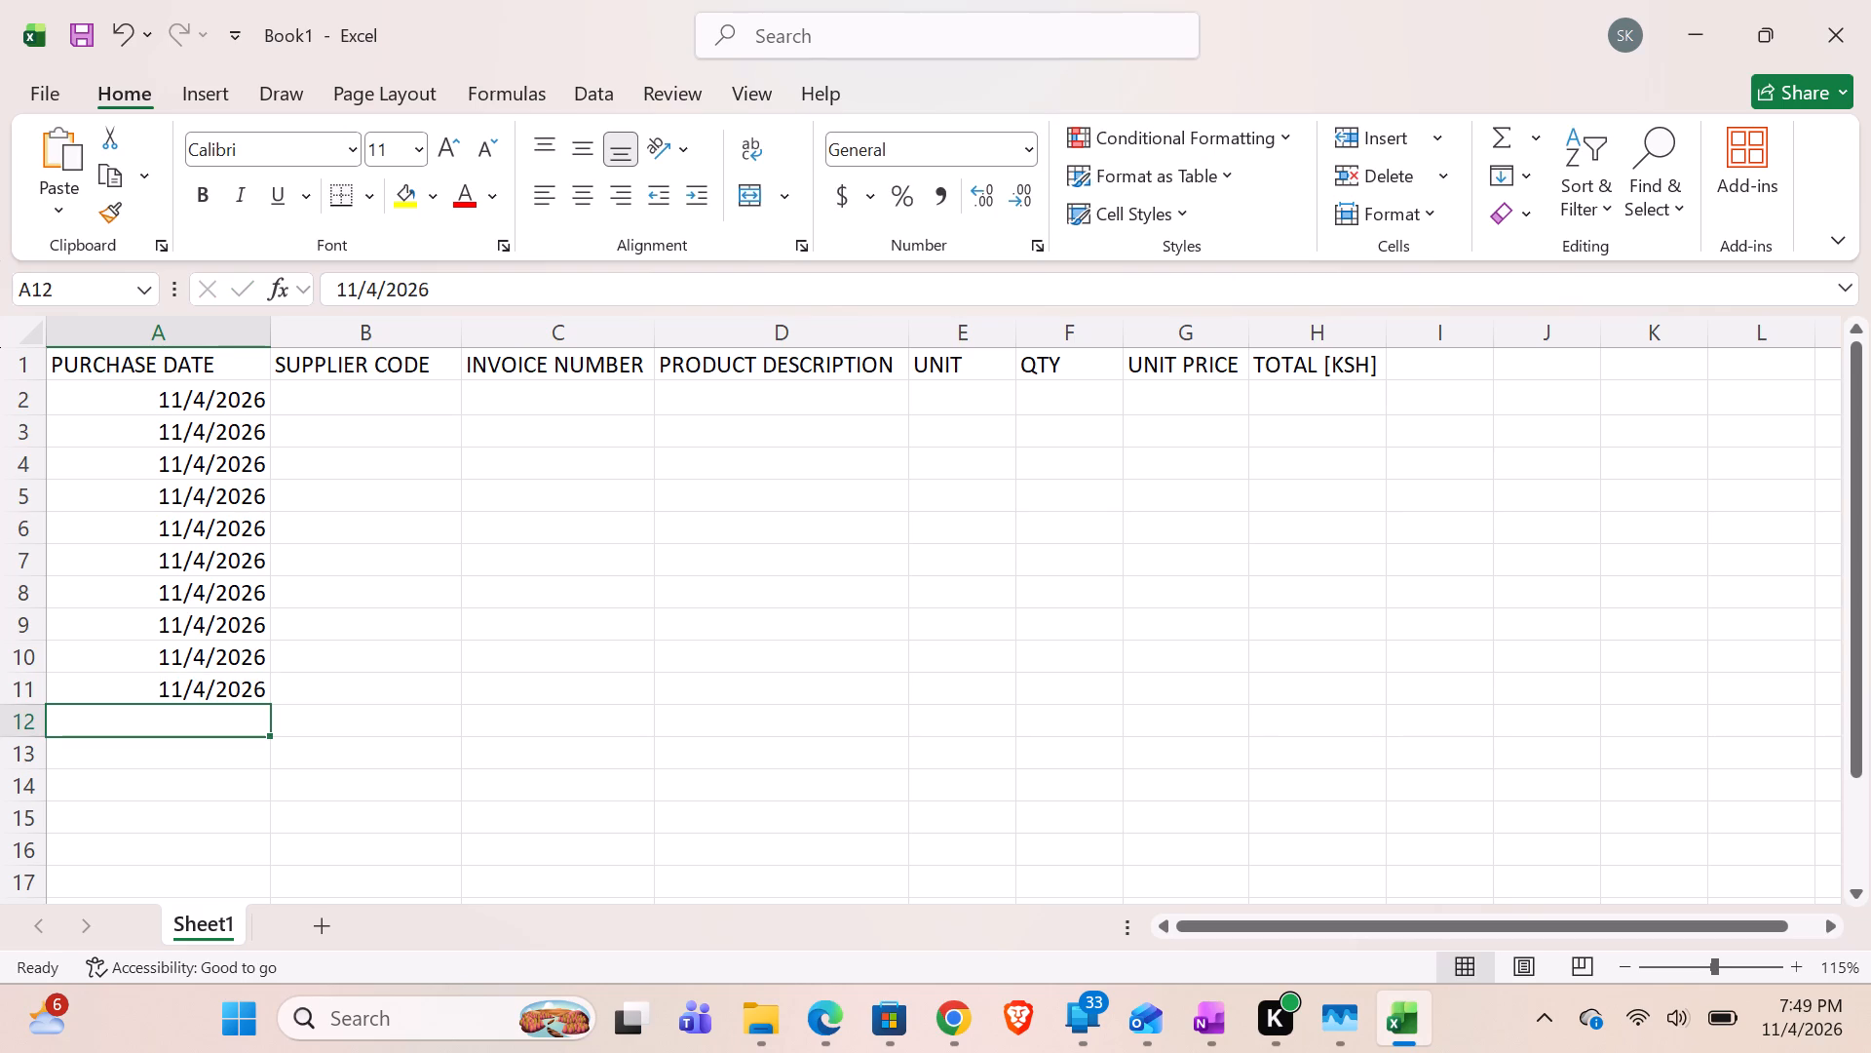
Select cell B2, the first entry cell under the SUPPLIER CODE header.
{"action": "left_click", "coordinate": [358, 407]}
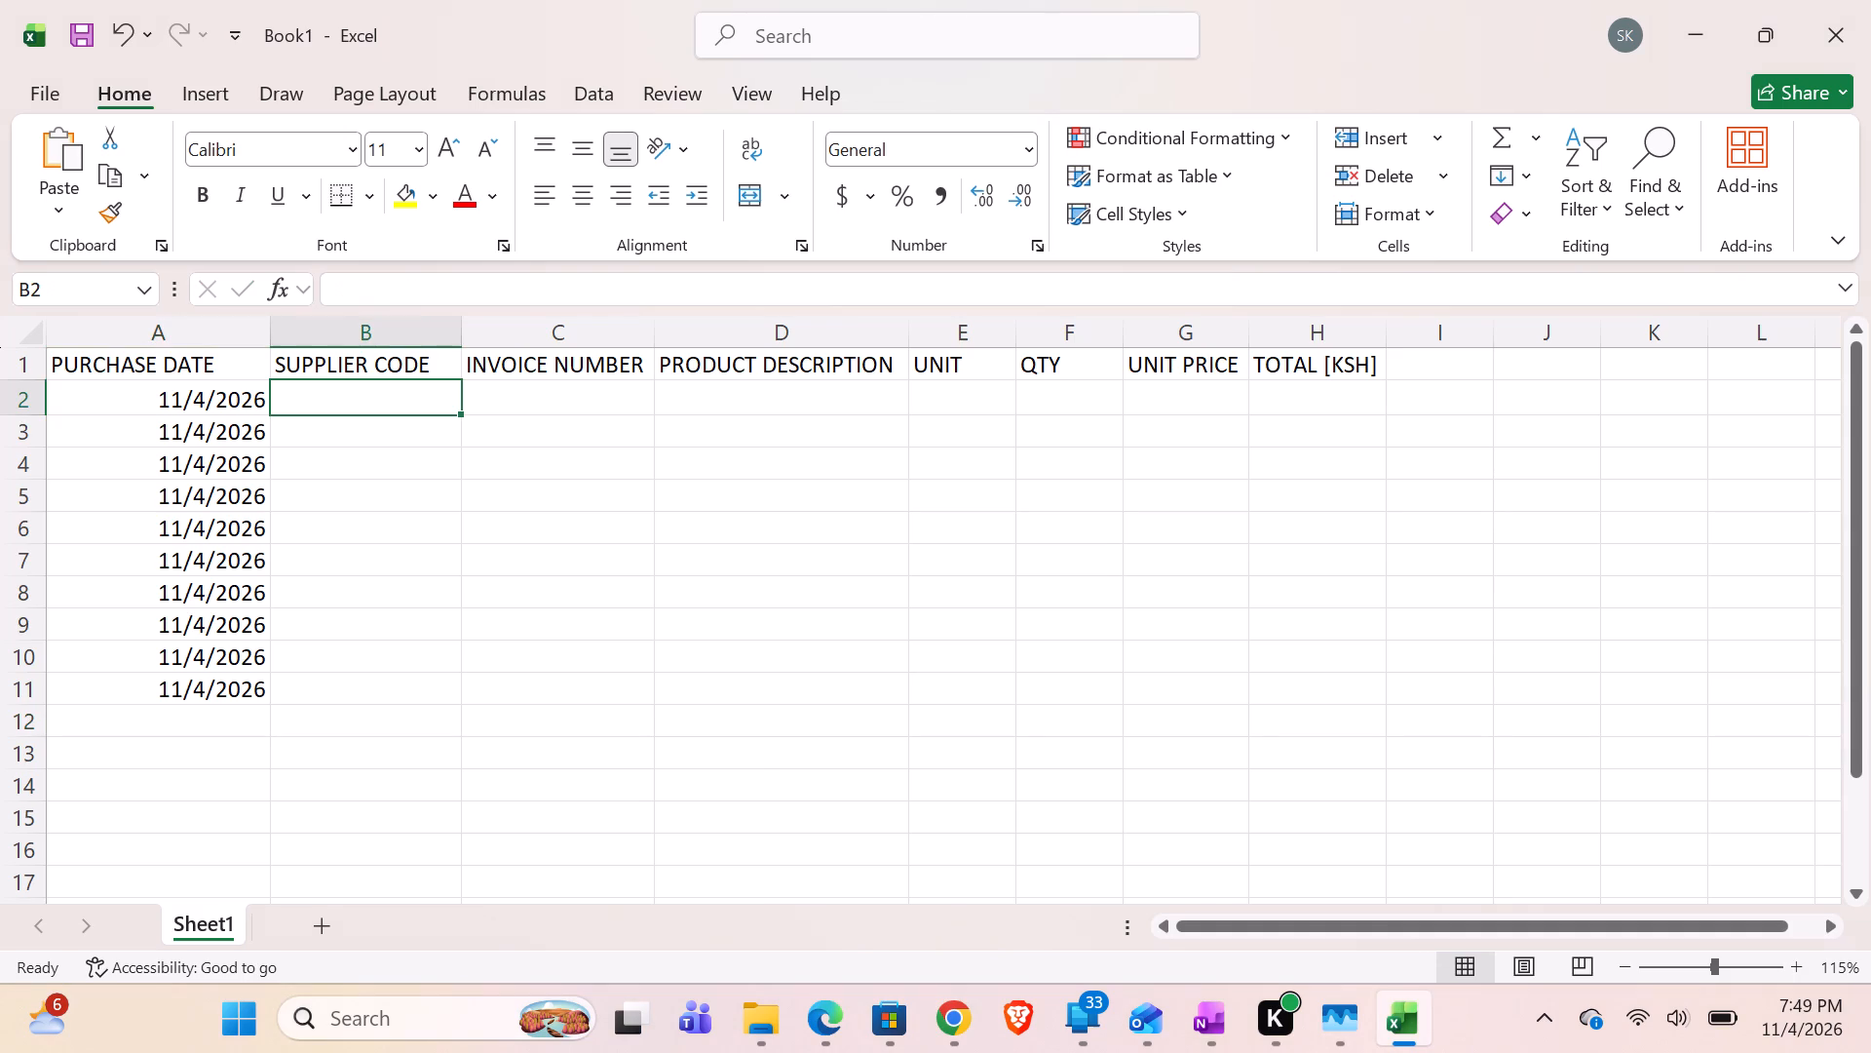
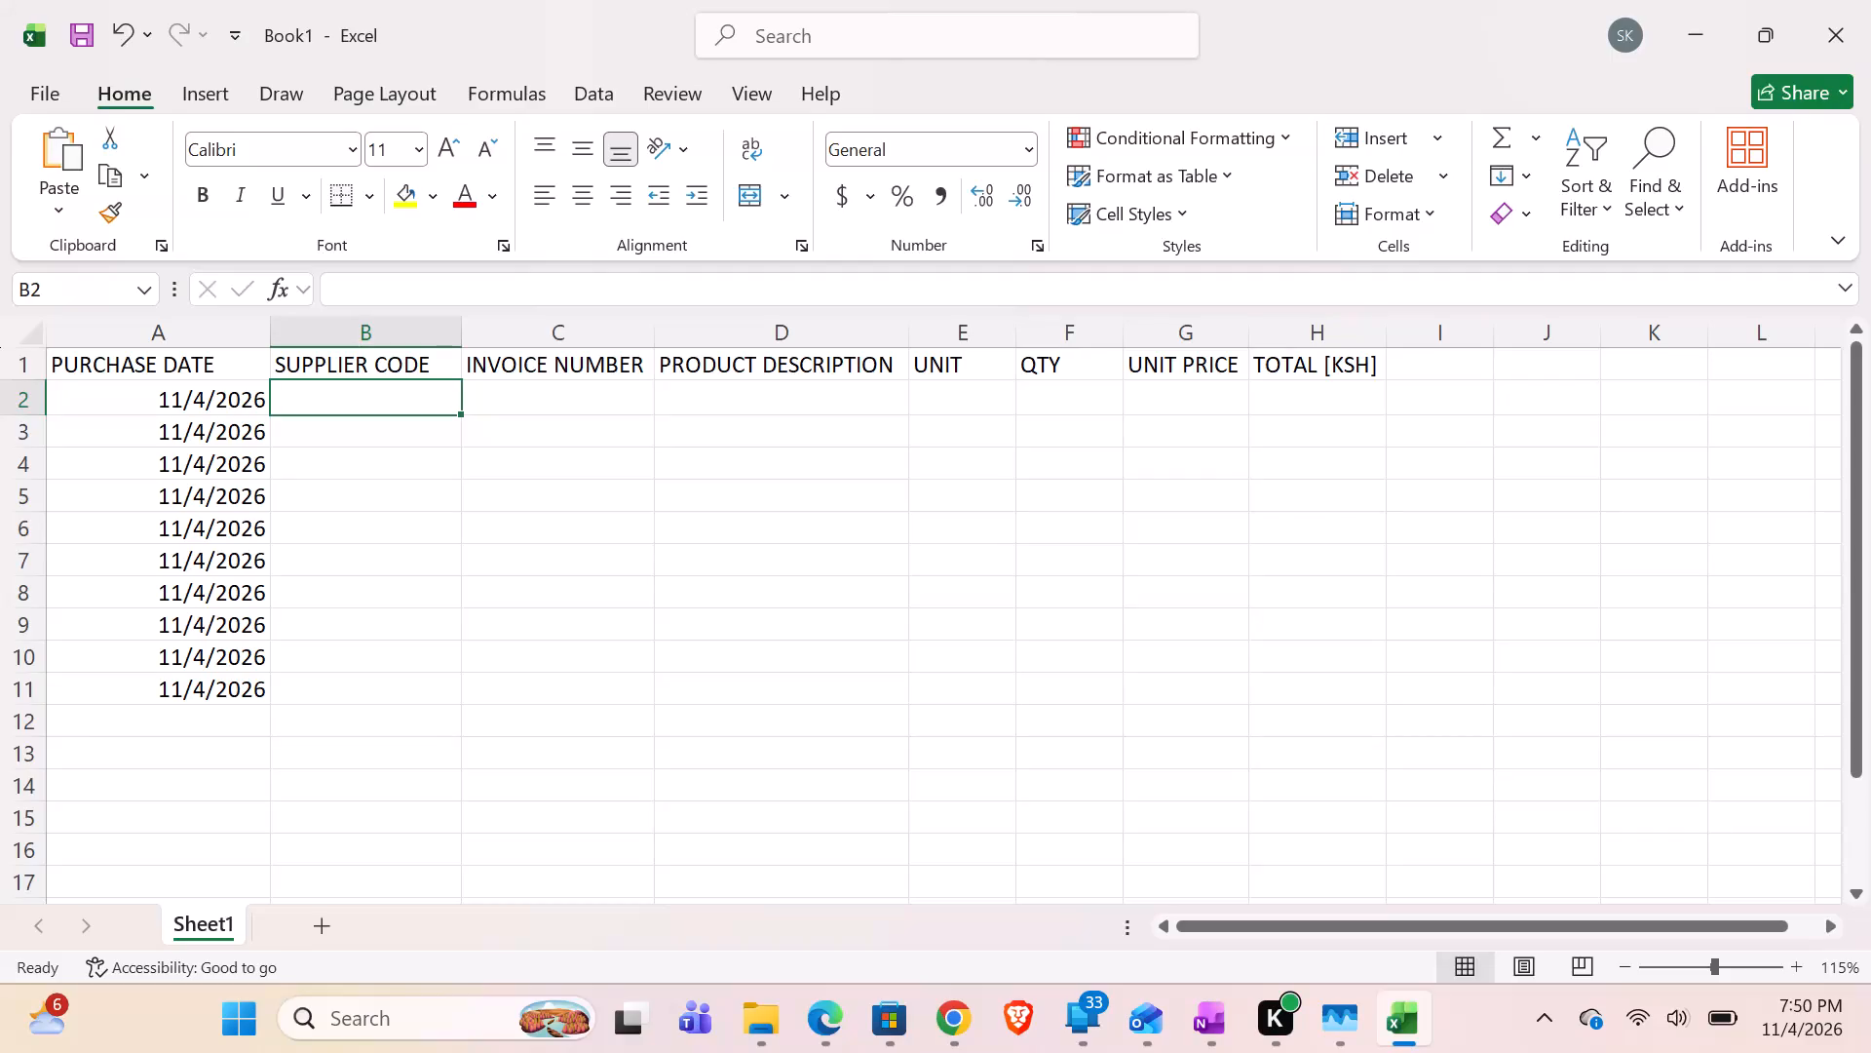
Start the first supplier code in cell B2 with the prefix SUP.
{"action": "left_click", "coordinate": [381, 402]}
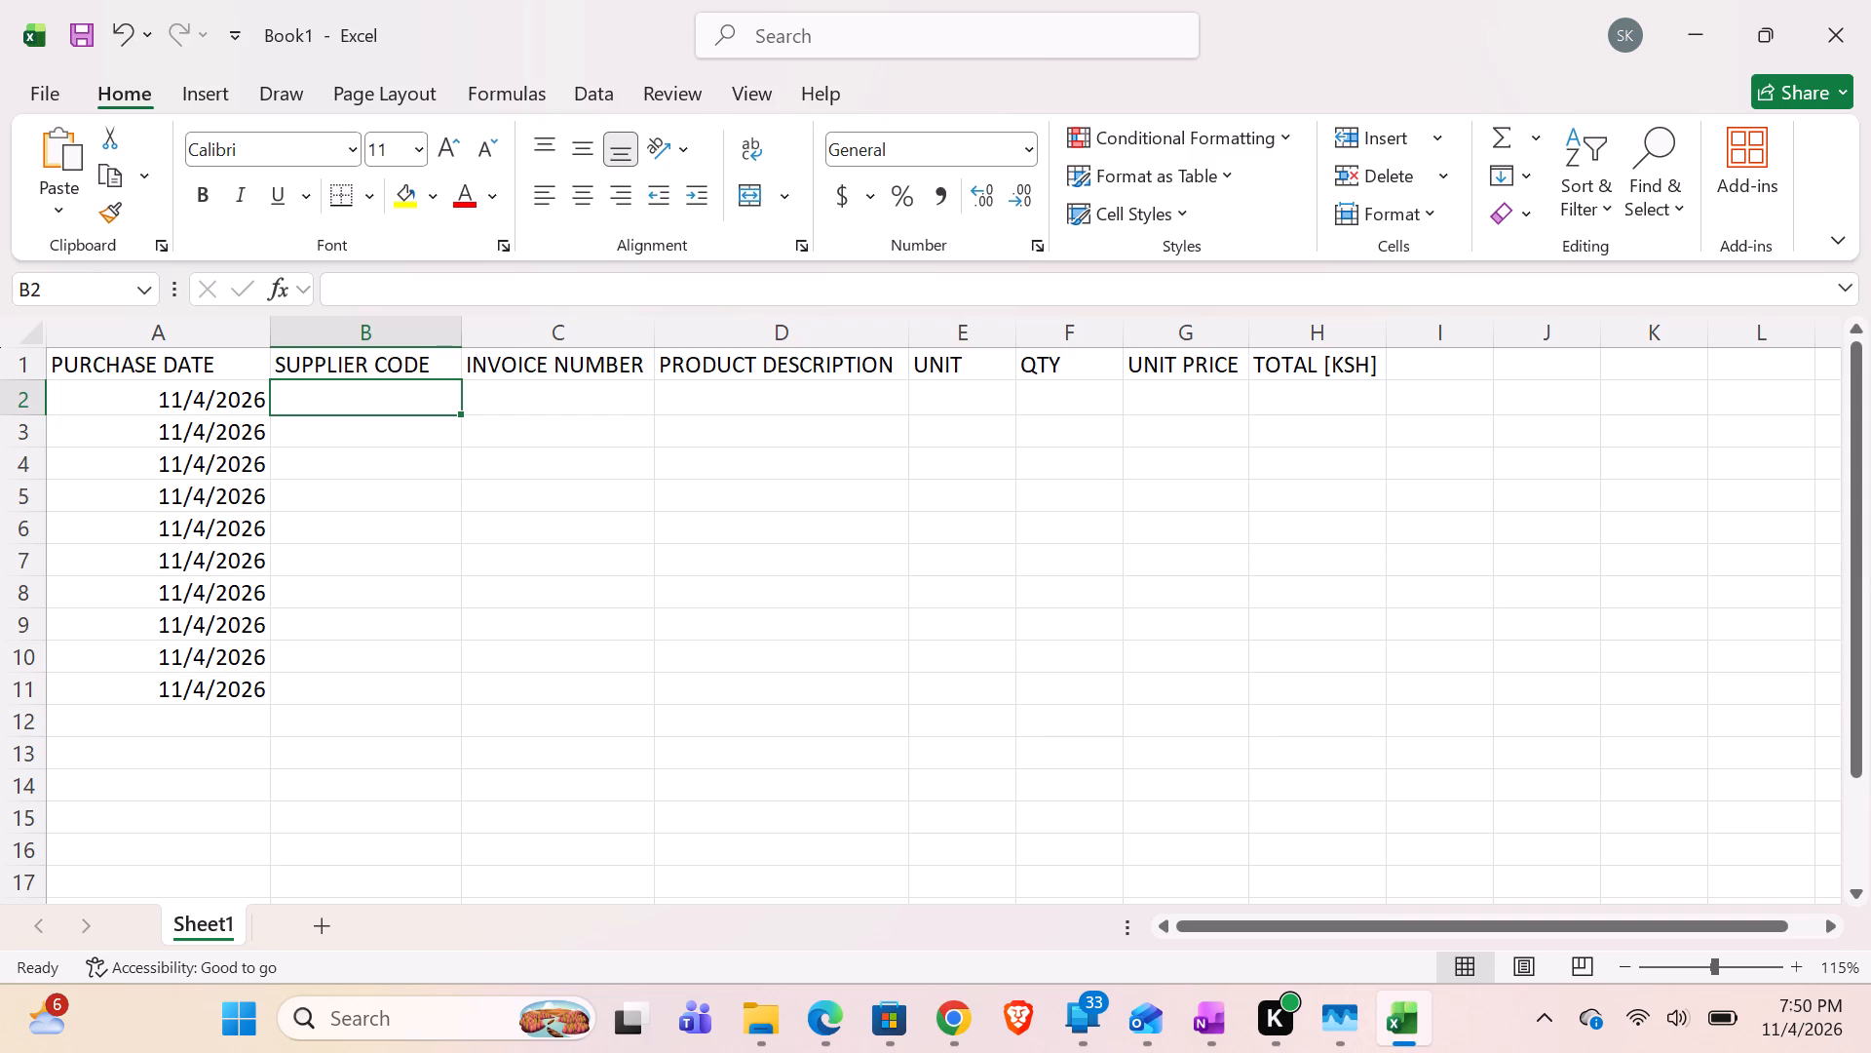
{"action": "type", "text": "SUP"}
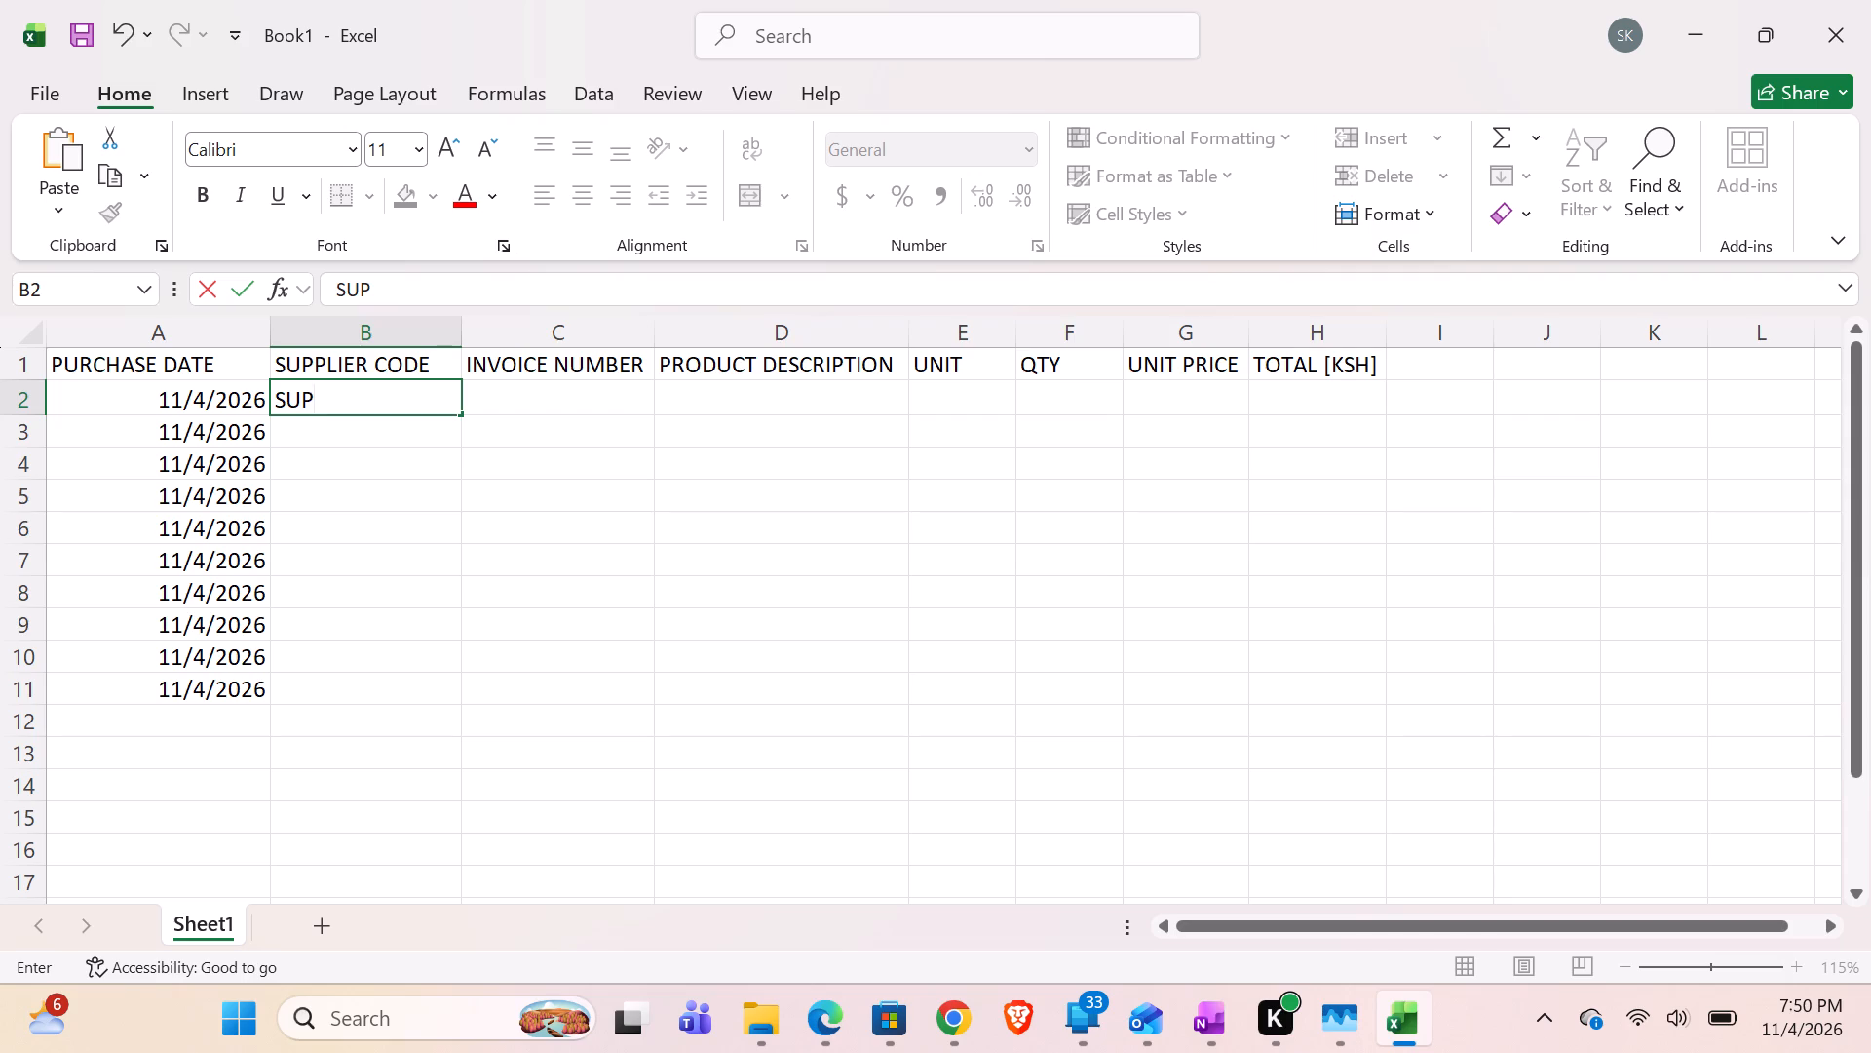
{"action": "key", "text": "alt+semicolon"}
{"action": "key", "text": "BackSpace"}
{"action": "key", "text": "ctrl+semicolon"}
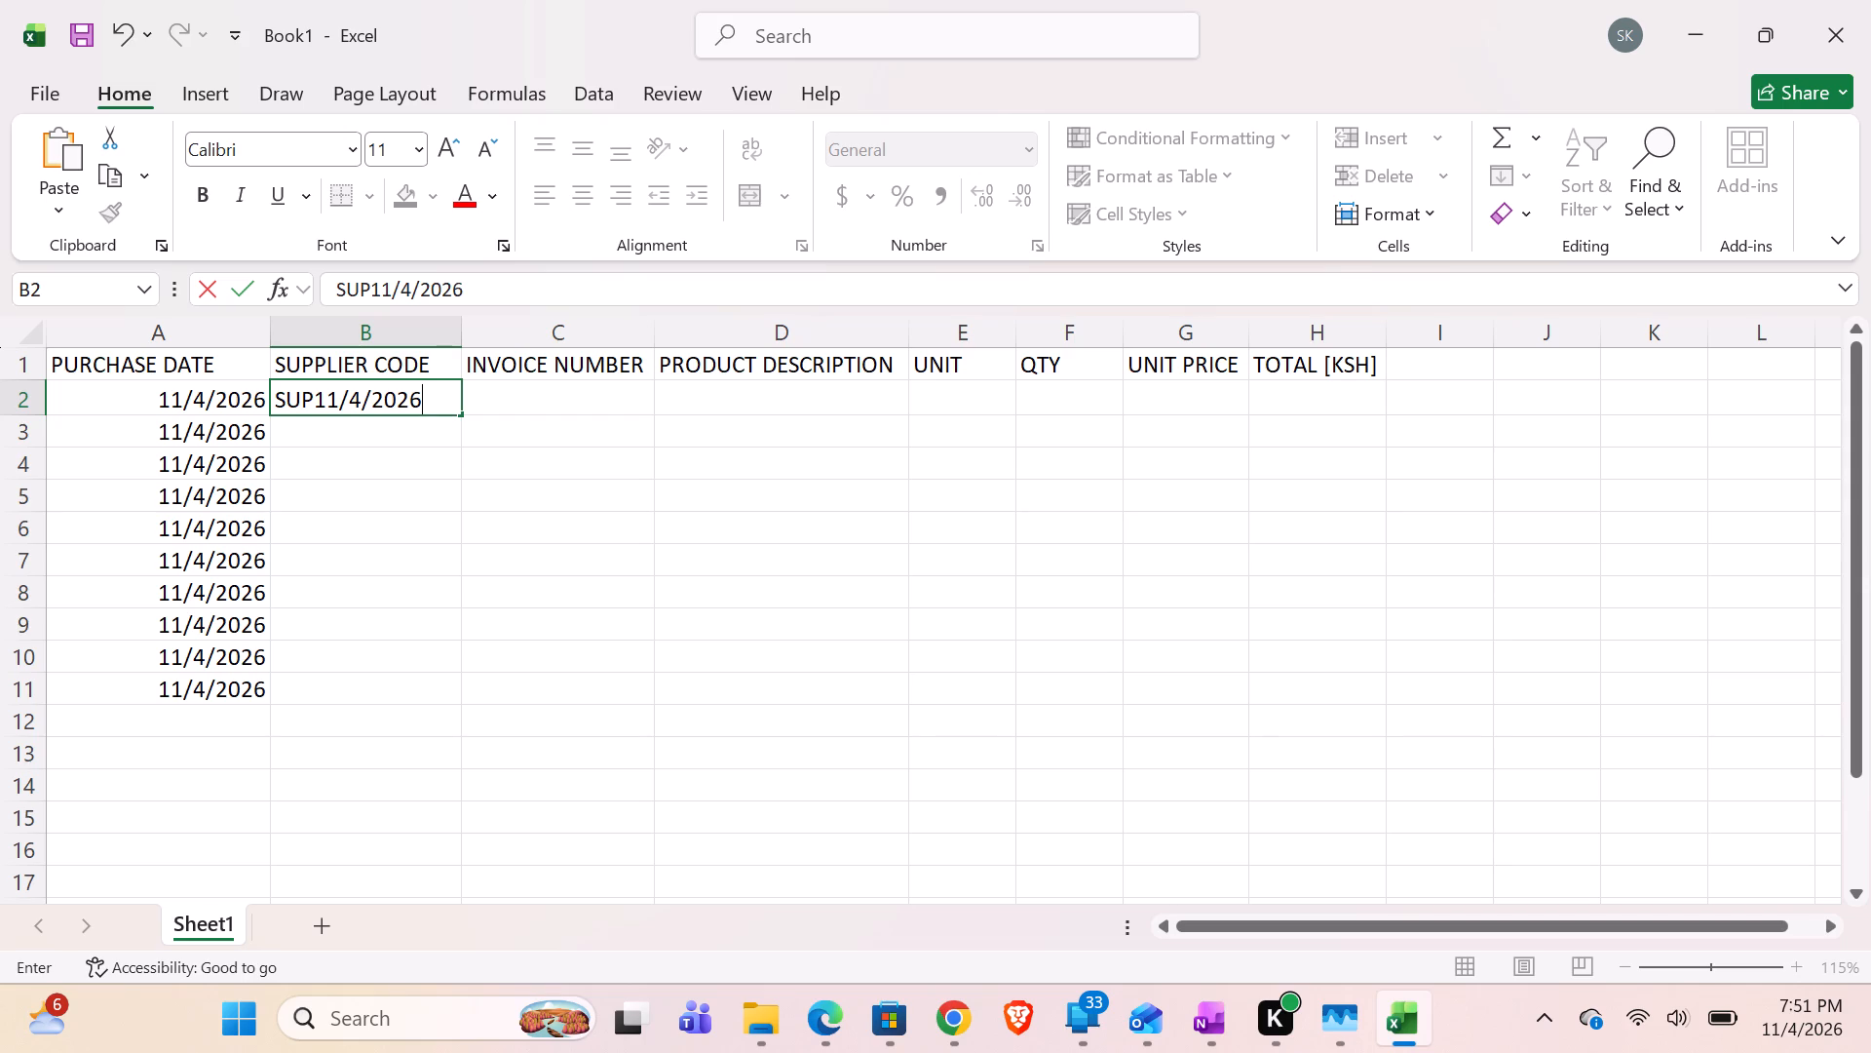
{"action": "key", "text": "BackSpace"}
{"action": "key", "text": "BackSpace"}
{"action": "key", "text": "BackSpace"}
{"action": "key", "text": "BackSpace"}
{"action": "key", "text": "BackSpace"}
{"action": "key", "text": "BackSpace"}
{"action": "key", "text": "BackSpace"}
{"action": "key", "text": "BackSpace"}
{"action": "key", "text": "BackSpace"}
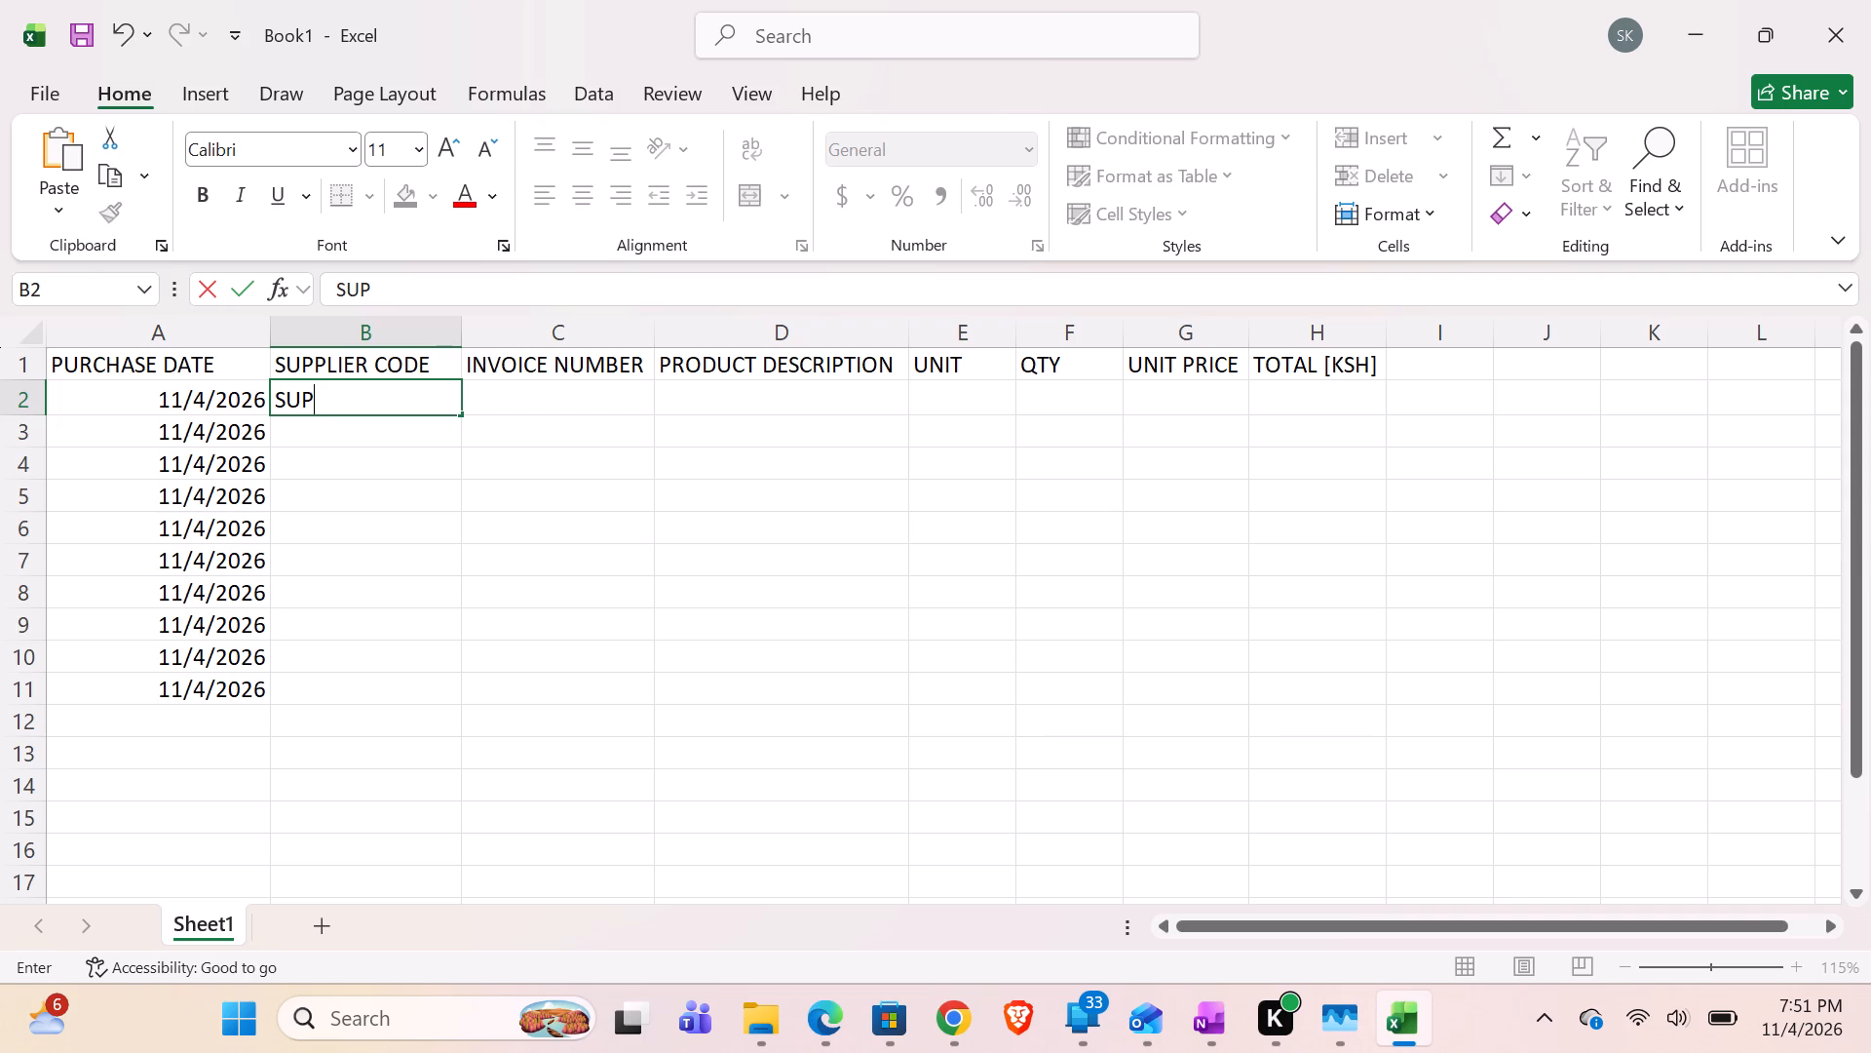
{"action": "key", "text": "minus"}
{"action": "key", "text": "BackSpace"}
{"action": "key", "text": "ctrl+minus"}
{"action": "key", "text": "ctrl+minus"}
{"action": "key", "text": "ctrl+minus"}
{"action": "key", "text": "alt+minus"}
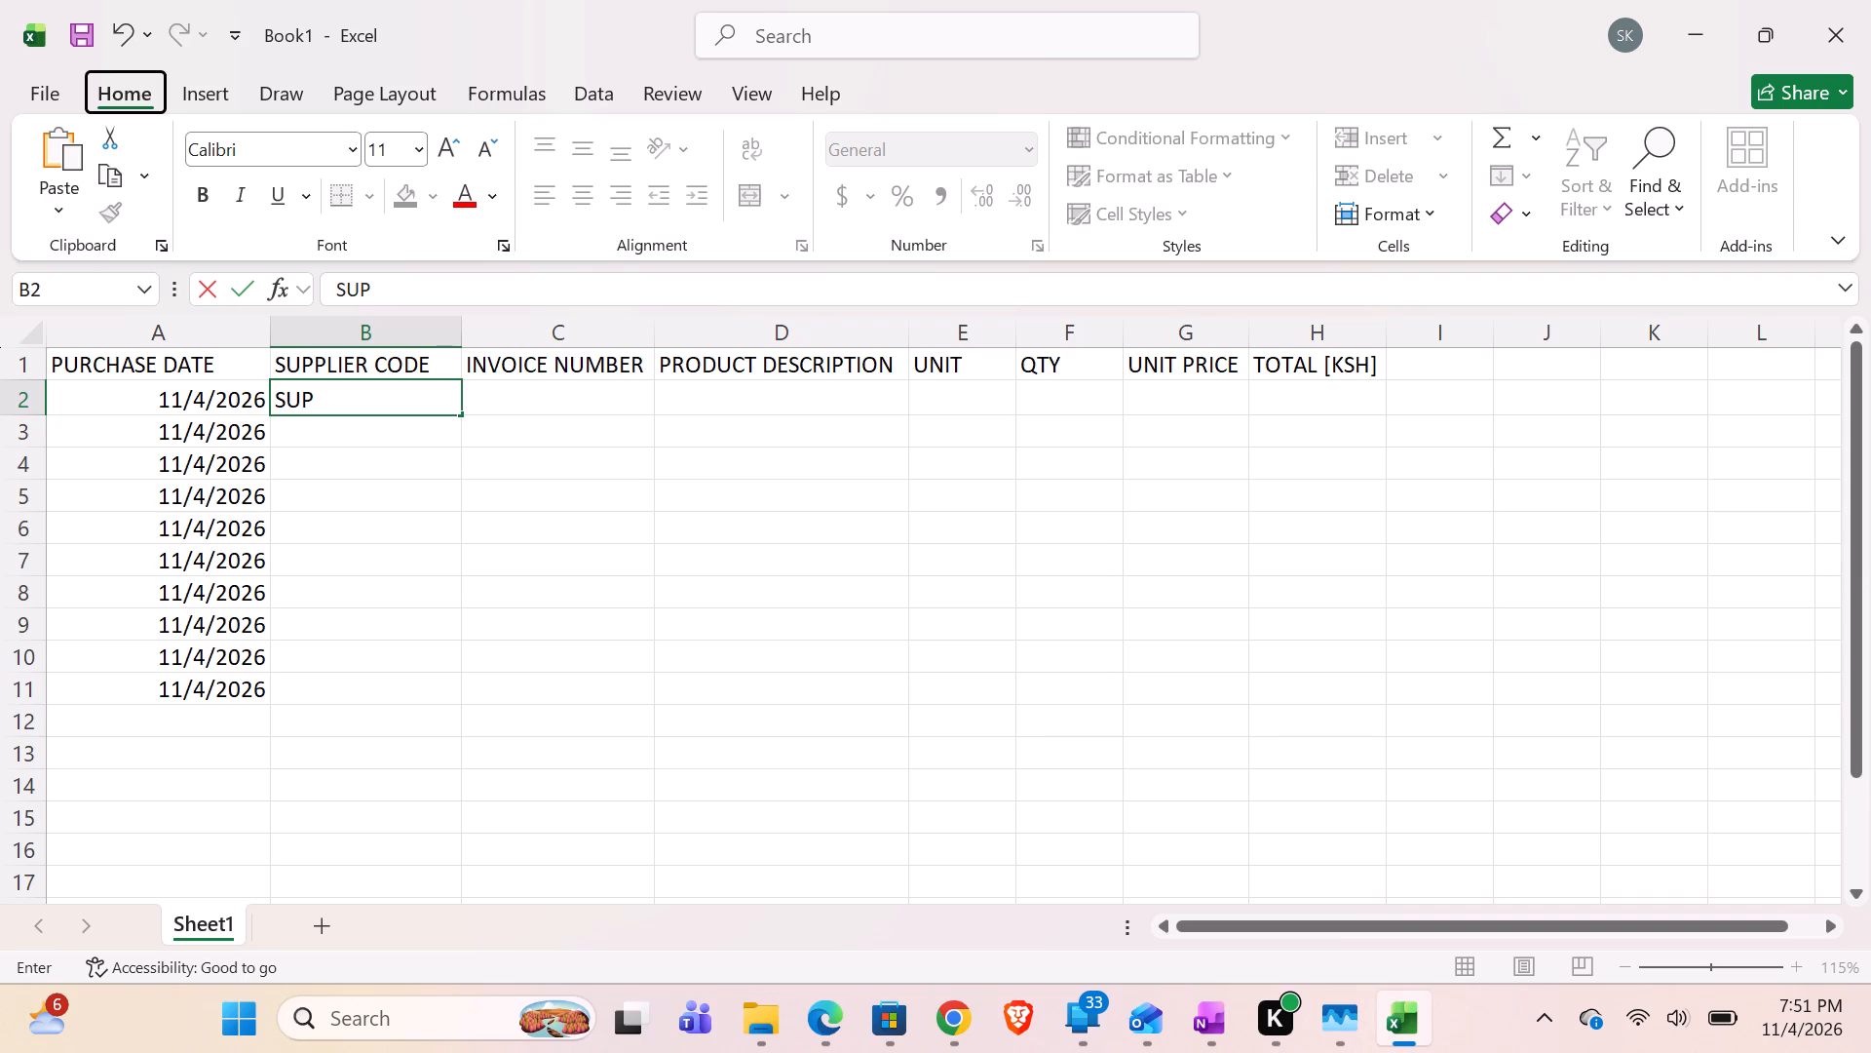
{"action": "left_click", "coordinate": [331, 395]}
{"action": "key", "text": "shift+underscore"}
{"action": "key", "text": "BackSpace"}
Complete the supplier code in cell B2 as SUP-001 and move on to cell C2 under INVOICE NUMBER.
{"action": "key", "text": "BackSpace"}
{"action": "key", "text": "BackSpace"}
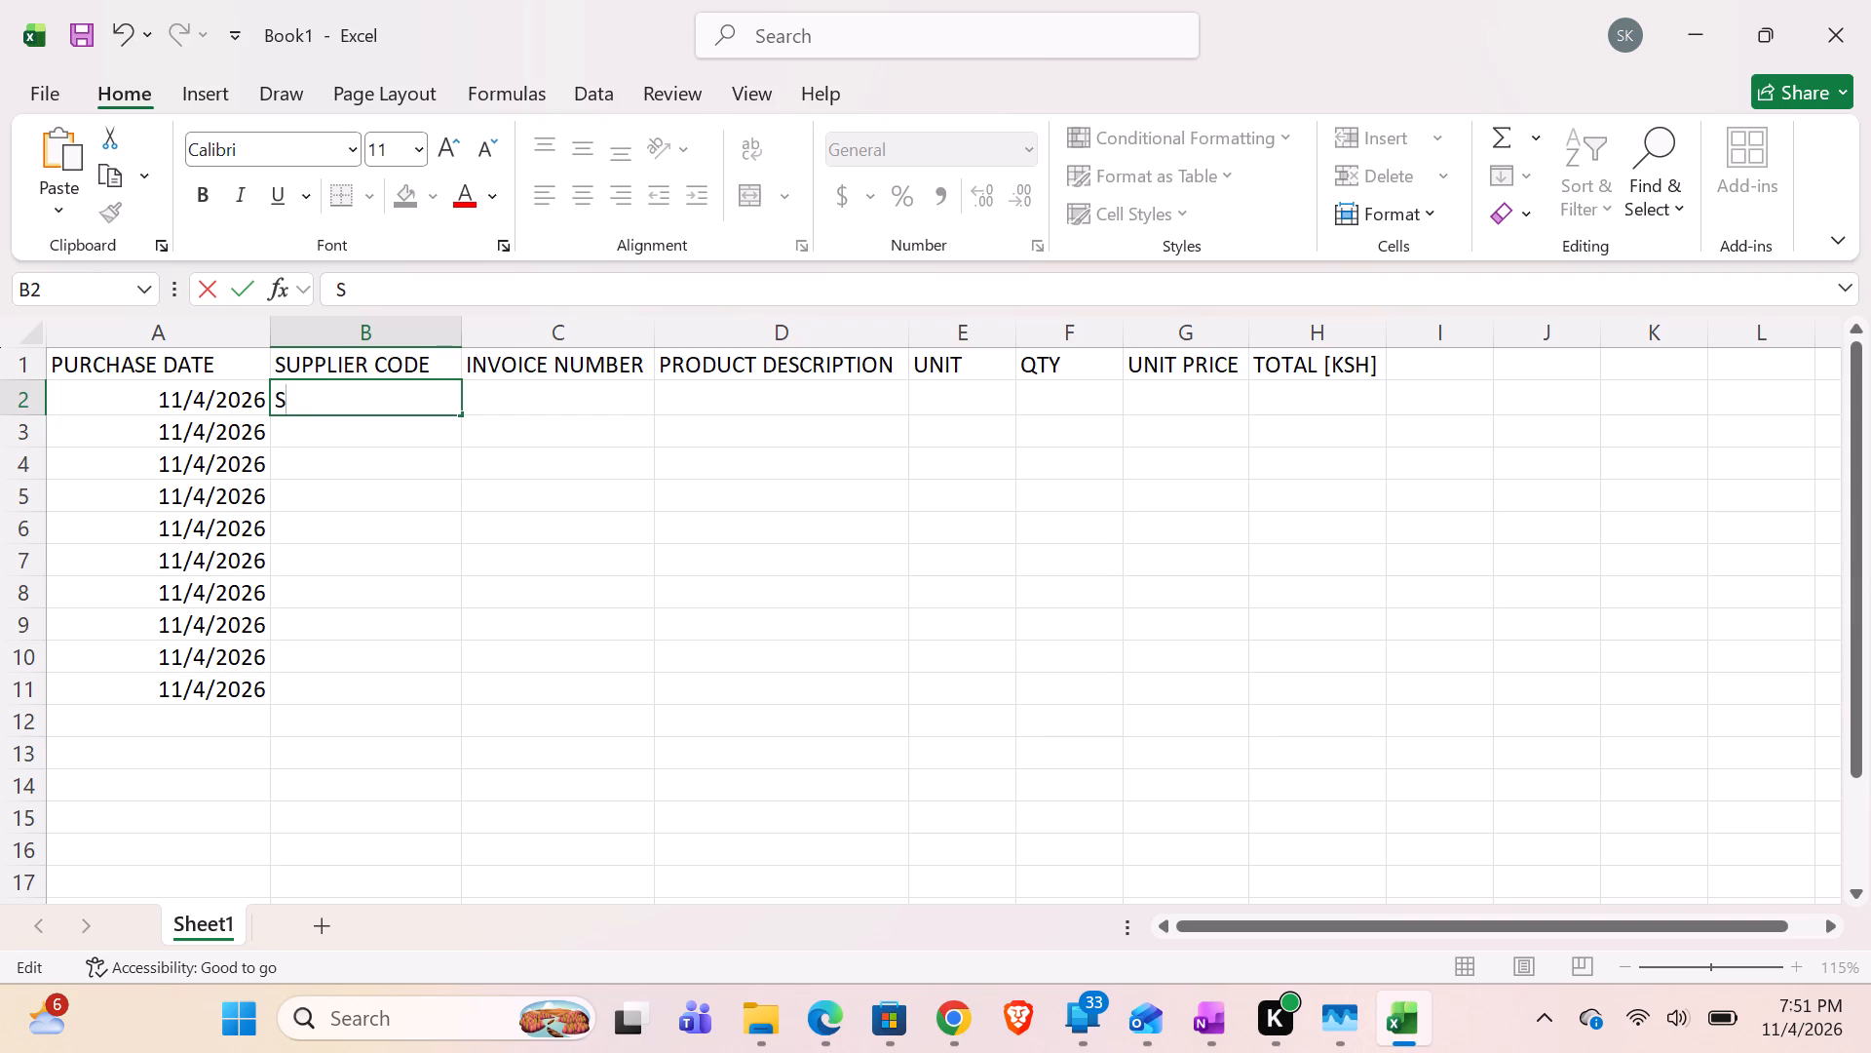
{"action": "type", "text": "UP-"}
{"action": "key", "text": "0"}
{"action": "type", "text": "01"}
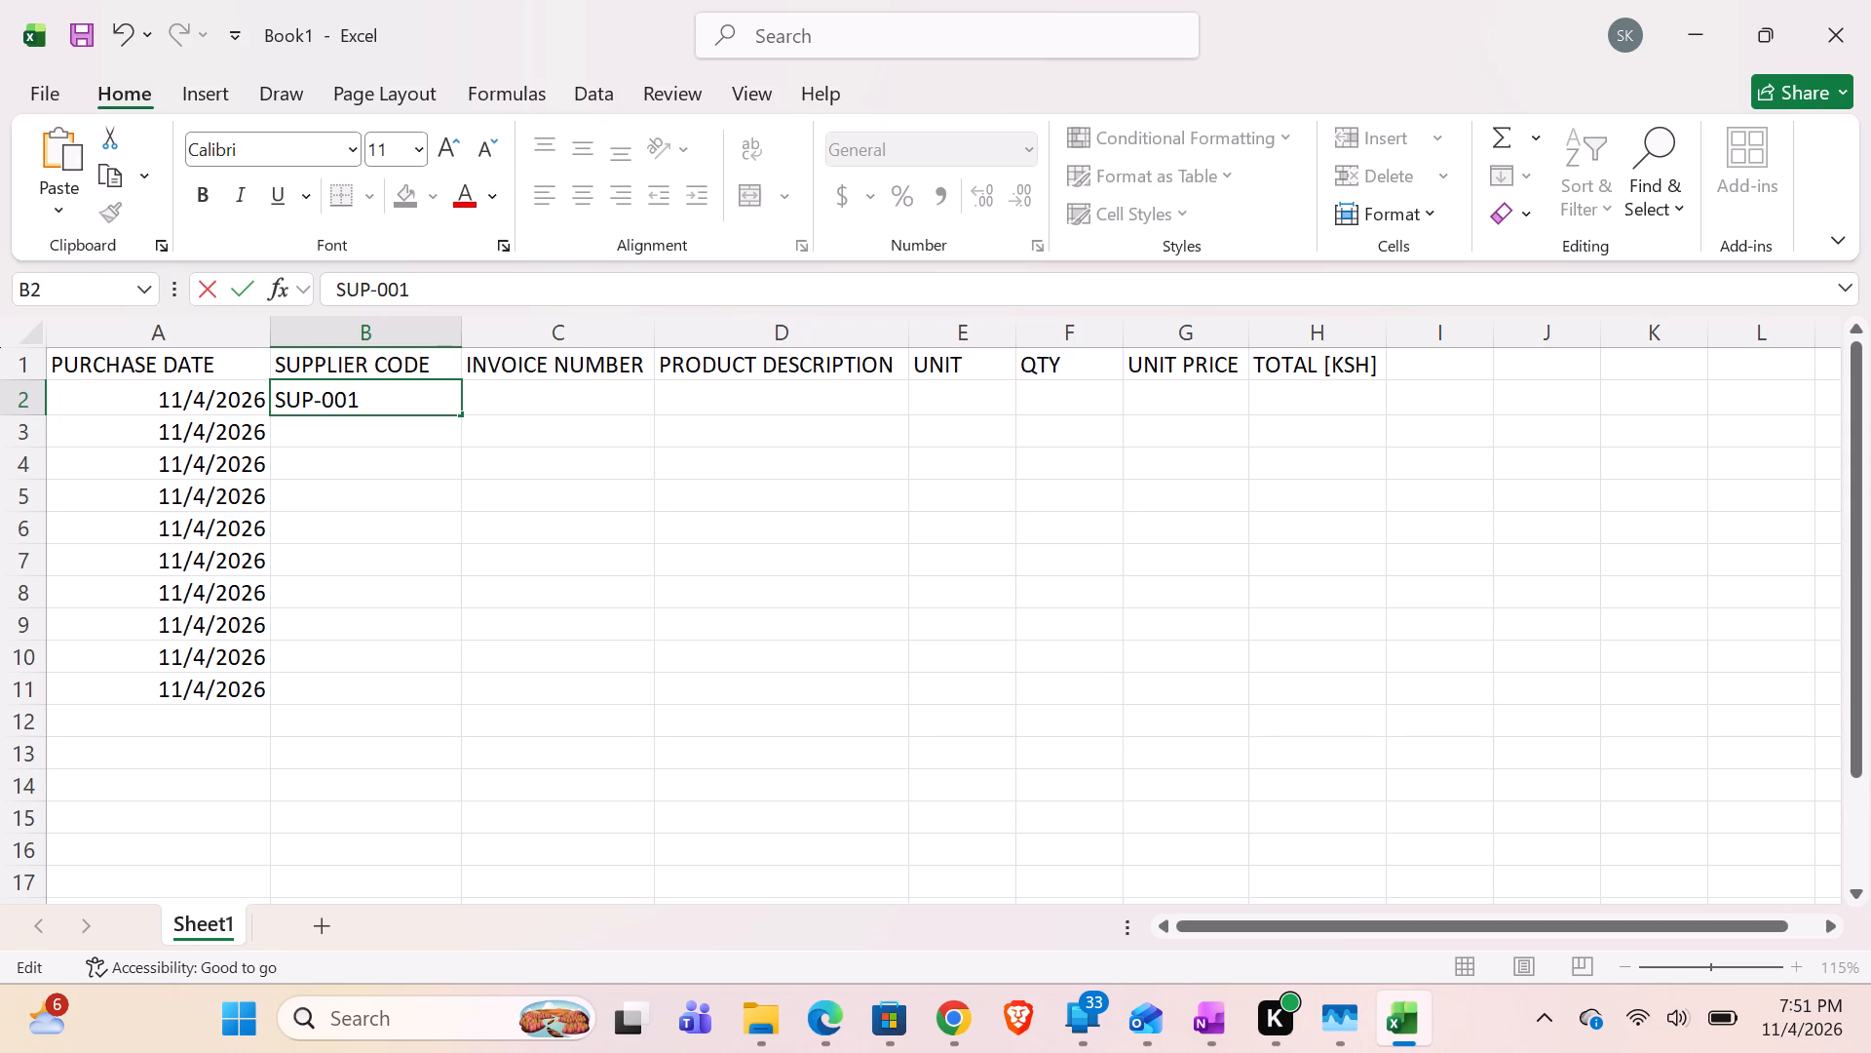
{"action": "left_click", "coordinate": [525, 392]}
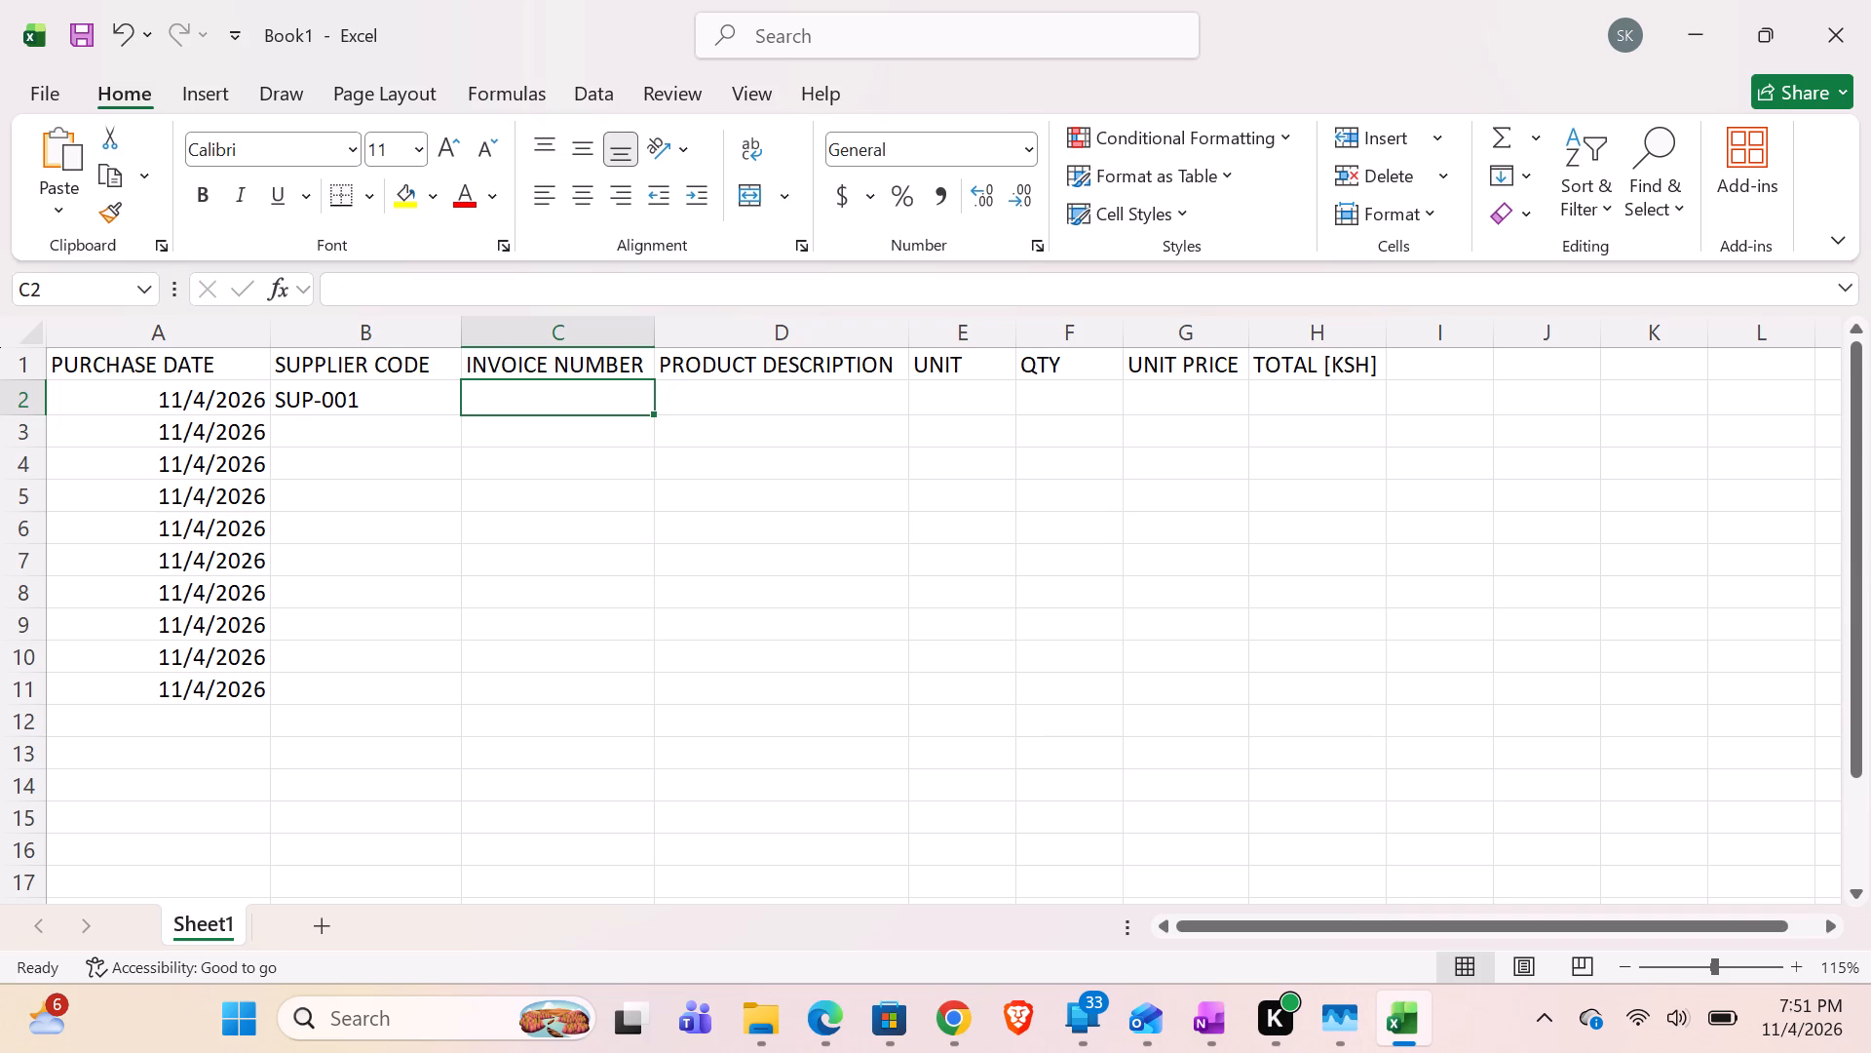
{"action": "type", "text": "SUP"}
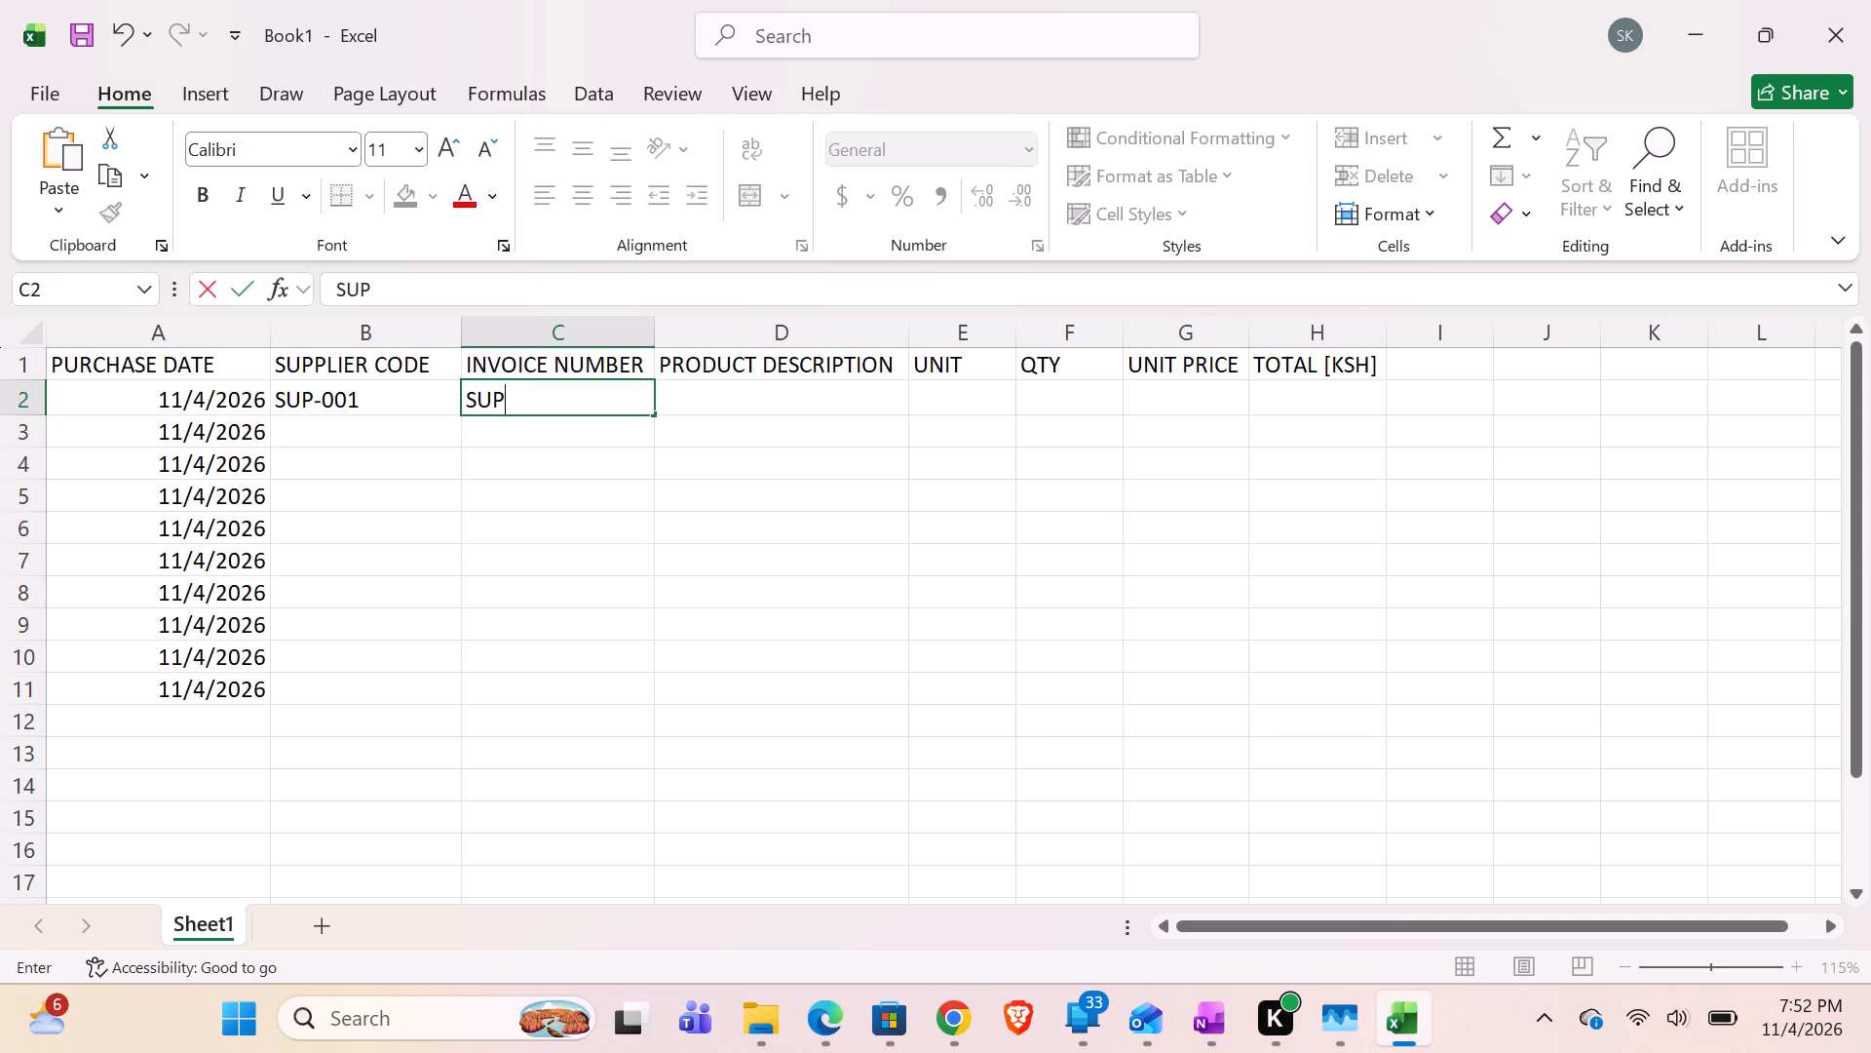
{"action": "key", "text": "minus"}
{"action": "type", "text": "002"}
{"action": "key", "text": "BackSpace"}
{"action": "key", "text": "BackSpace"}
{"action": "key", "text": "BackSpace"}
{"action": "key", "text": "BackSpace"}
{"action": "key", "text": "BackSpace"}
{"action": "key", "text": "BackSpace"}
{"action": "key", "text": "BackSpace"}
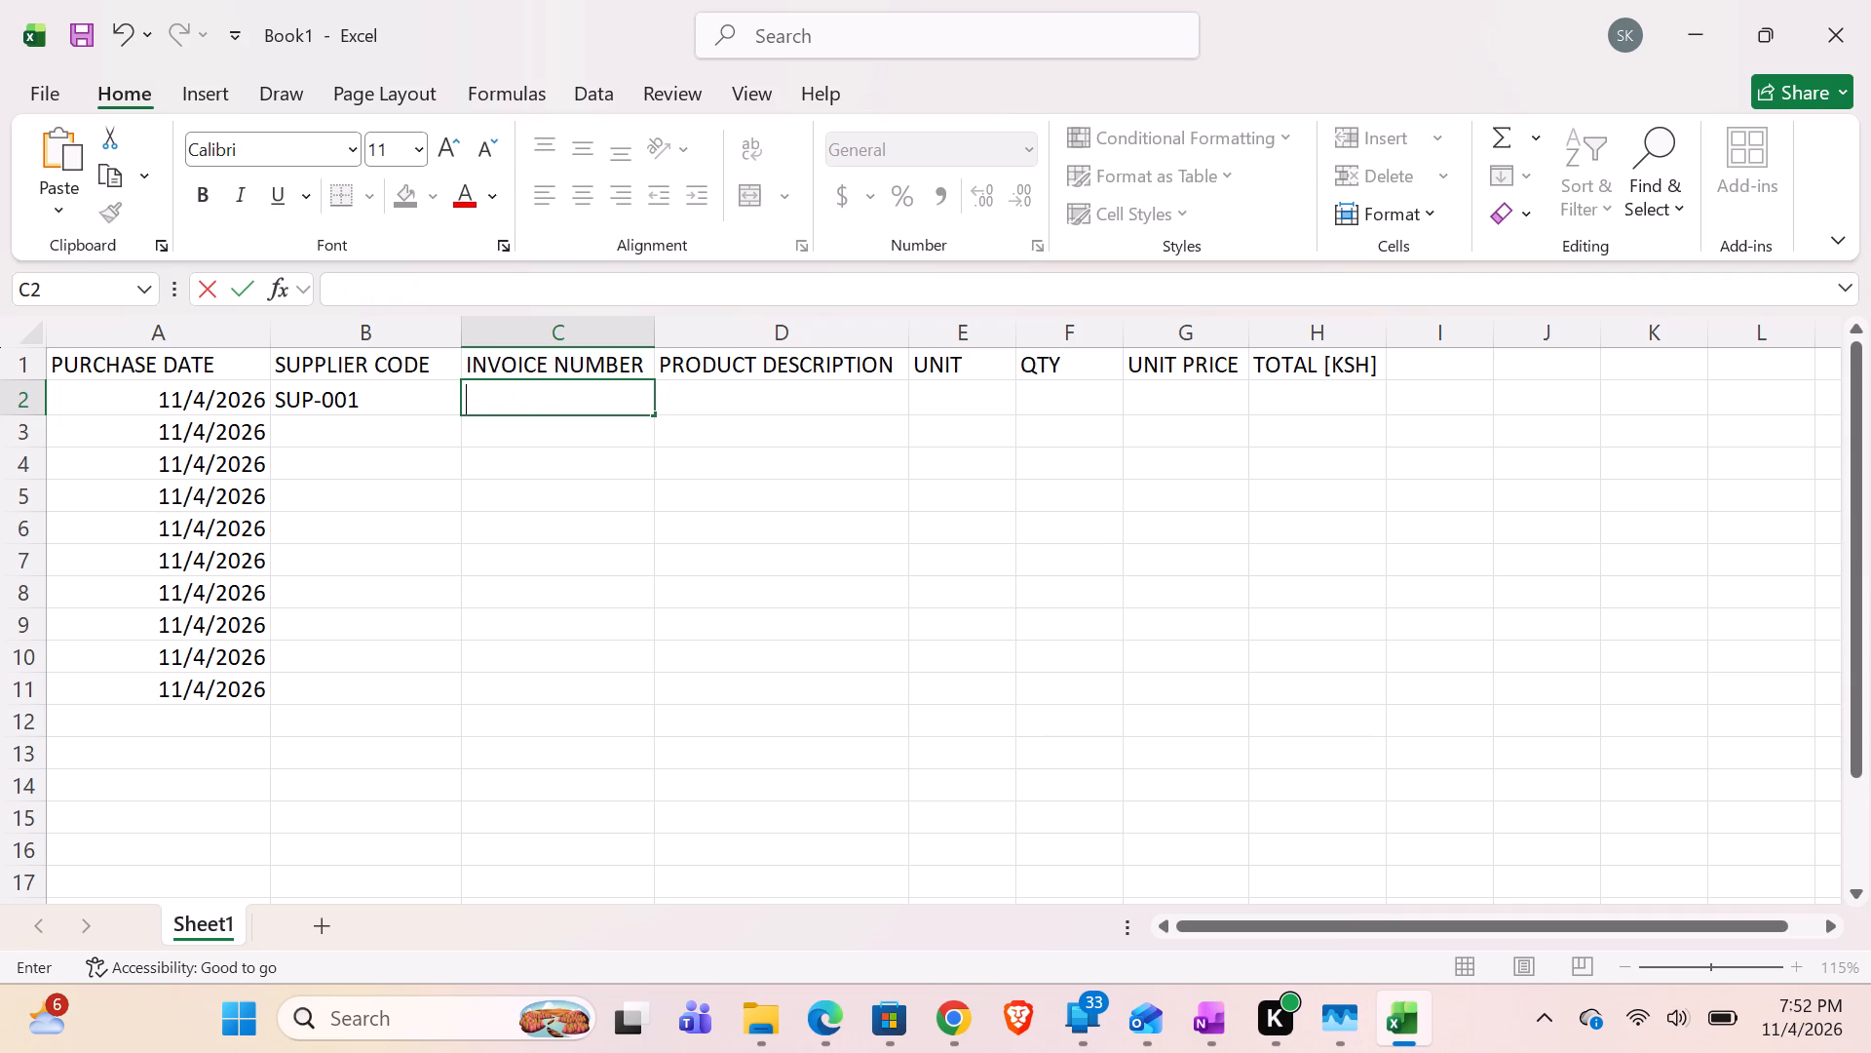
Enter the invoice number INV-1048 in cell C2.
{"action": "type", "text": "INV"}
{"action": "key", "text": "minus"}
{"action": "type", "text": "10"}
{"action": "type", "text": "48"}
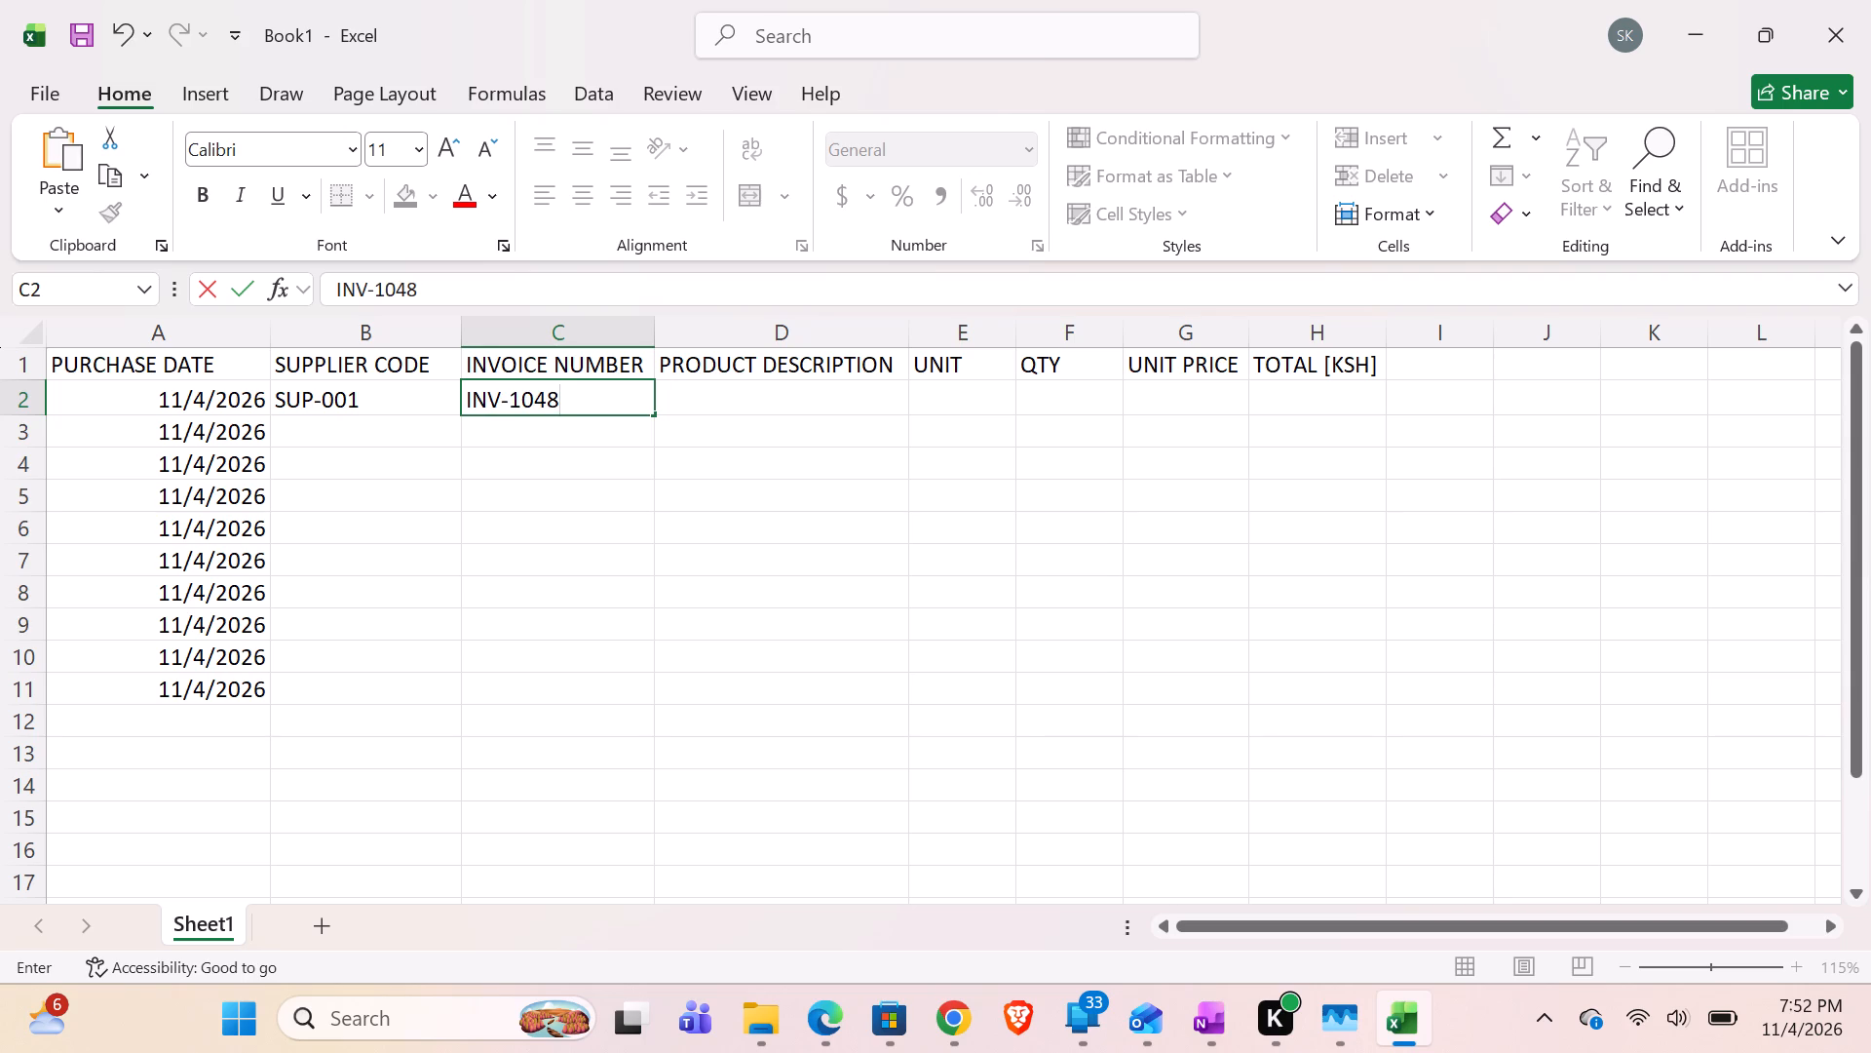
Enter PRINTING PAPERS as the product description in cell D2.
{"action": "left_click", "coordinate": [706, 401]}
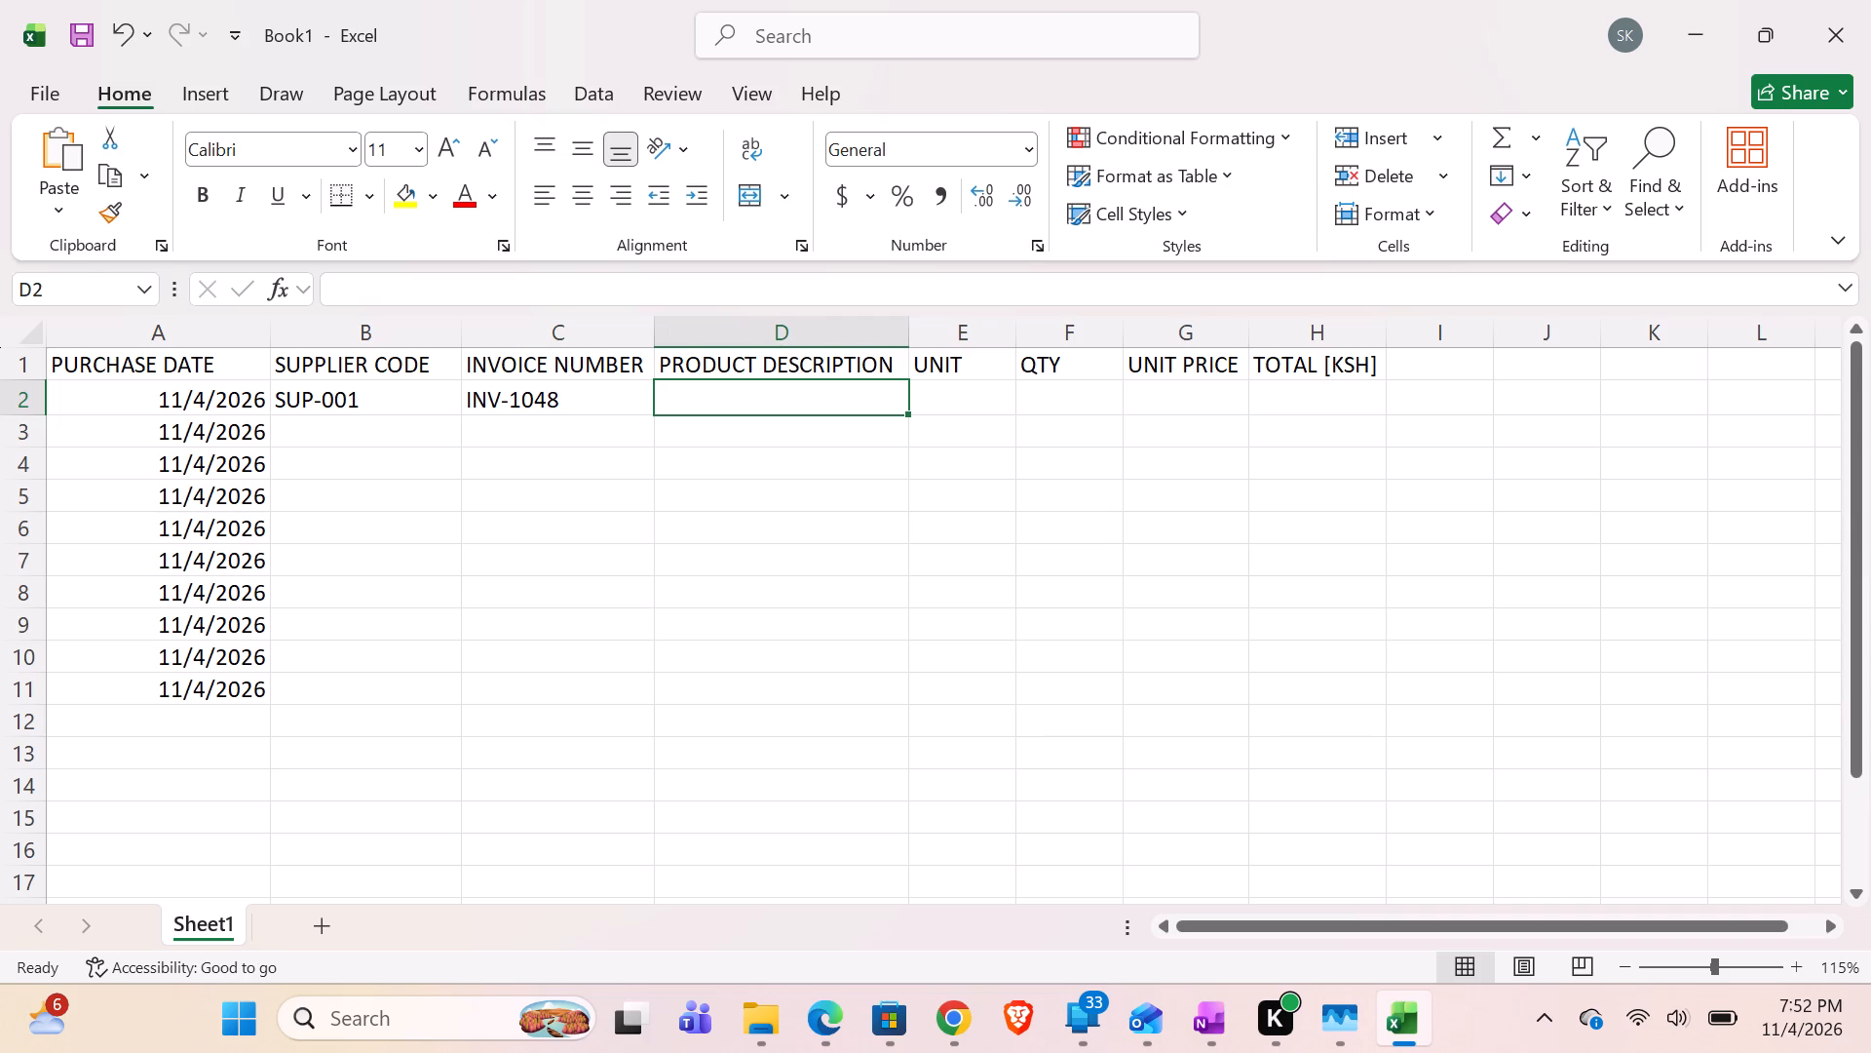
{"action": "type", "text": "PRINTO"}
{"action": "key", "text": "BackSpace"}
{"action": "type", "text": "IM"}
{"action": "key", "text": "BackSpace"}
{"action": "key", "text": "m"}
{"action": "key", "text": "BackSpace"}
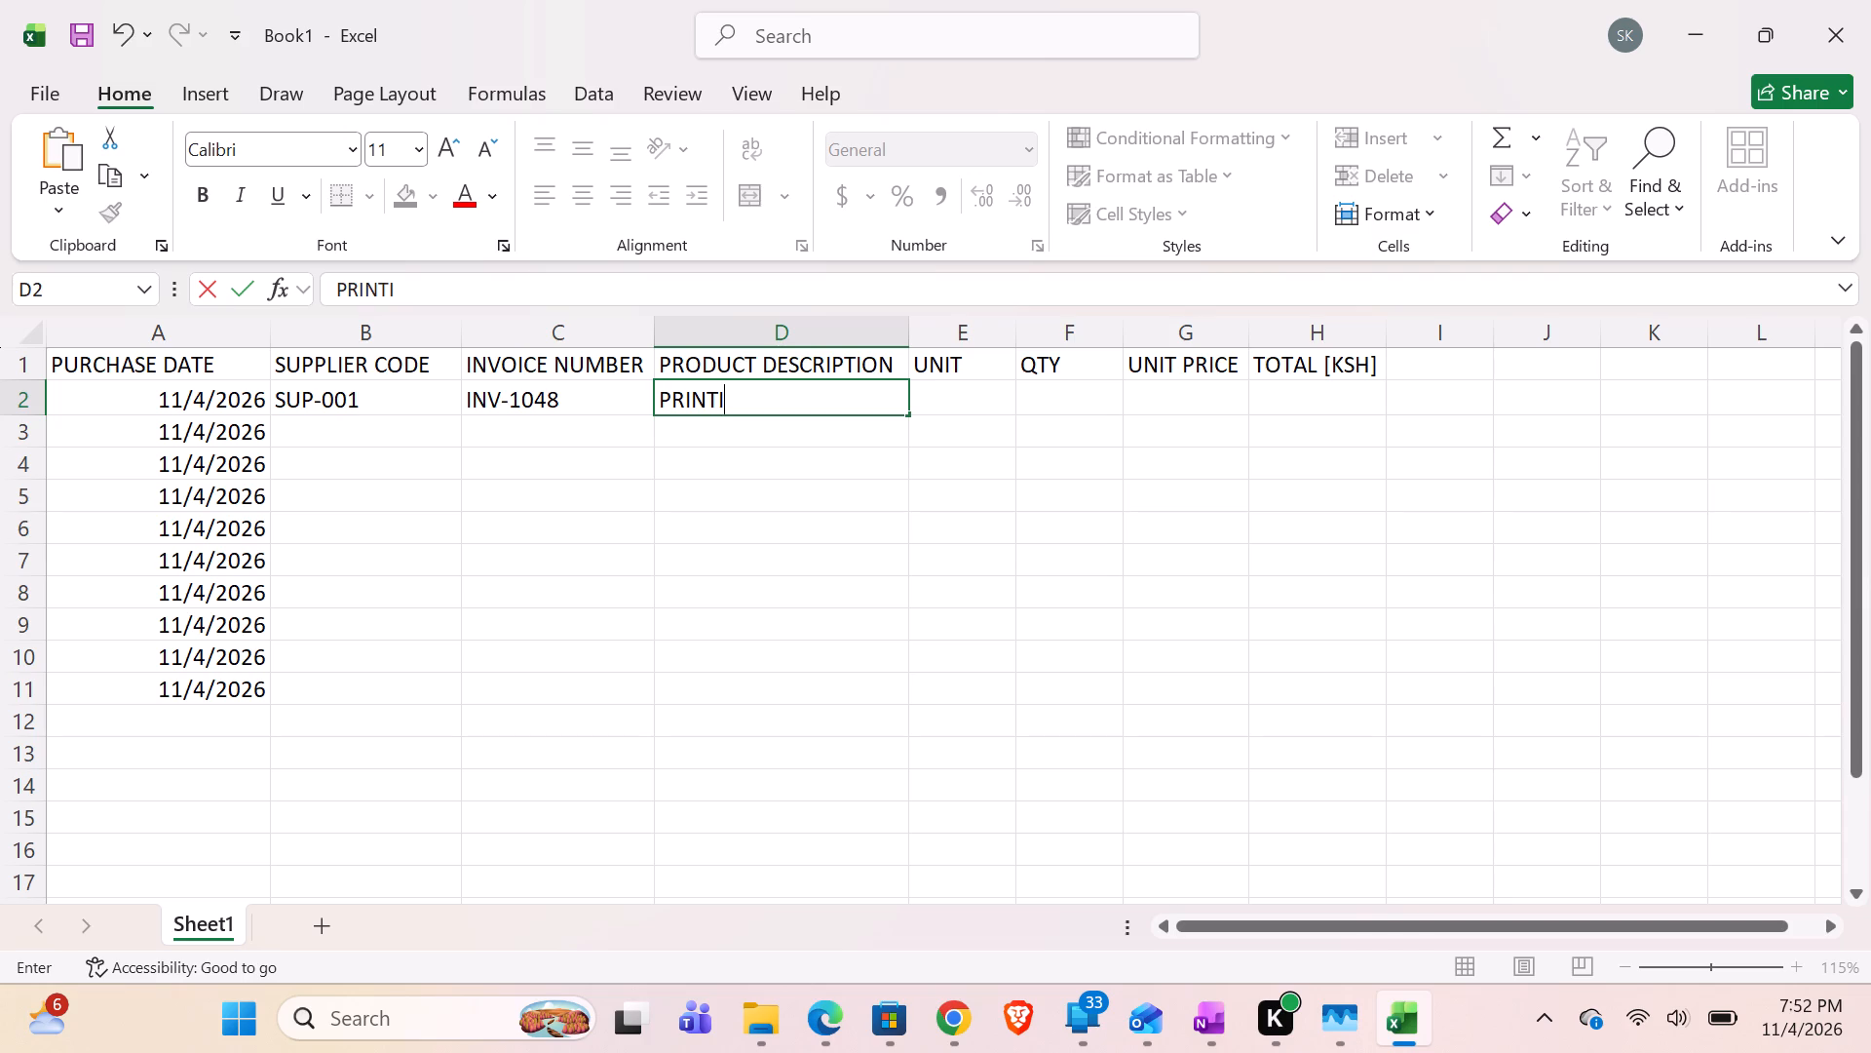
{"action": "type", "text": "NG PAPERS"}
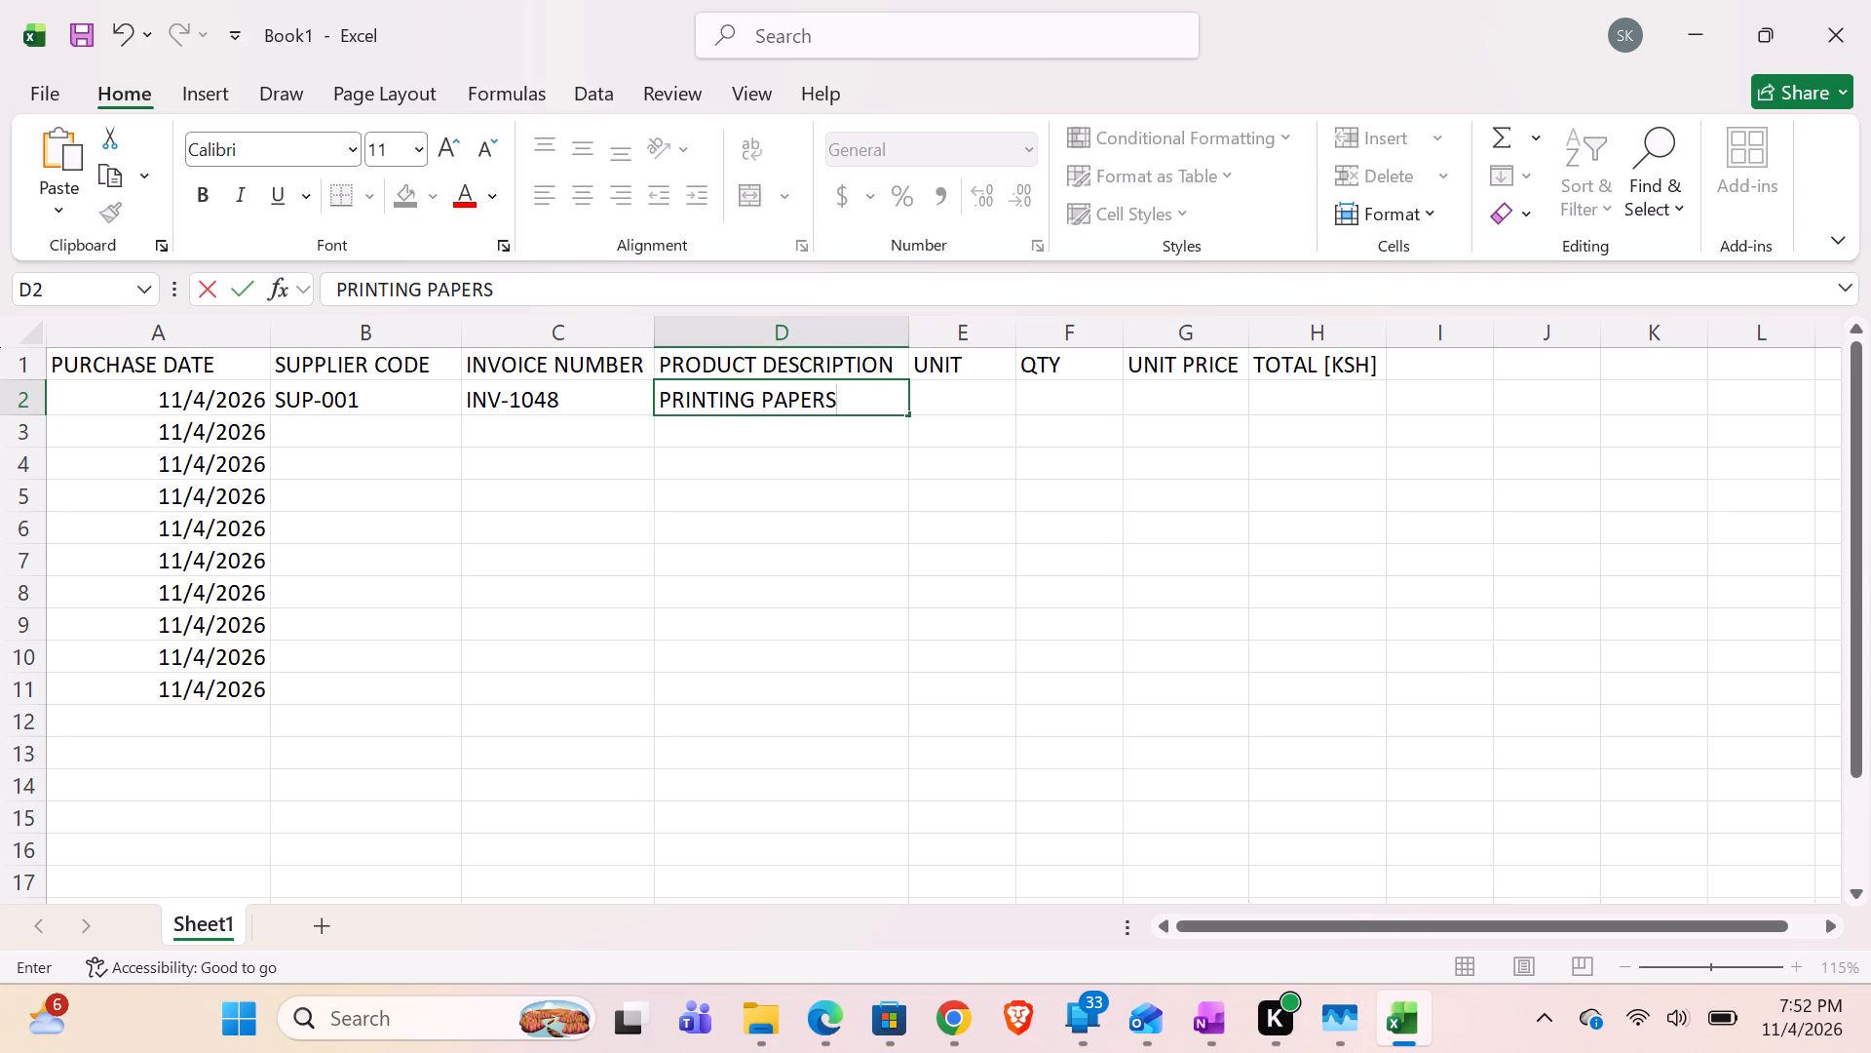
Enter the unit REAMS in cell E2 and the quantity 50 in cell F2 for the printing papers.
{"action": "left_click", "coordinate": [932, 406]}
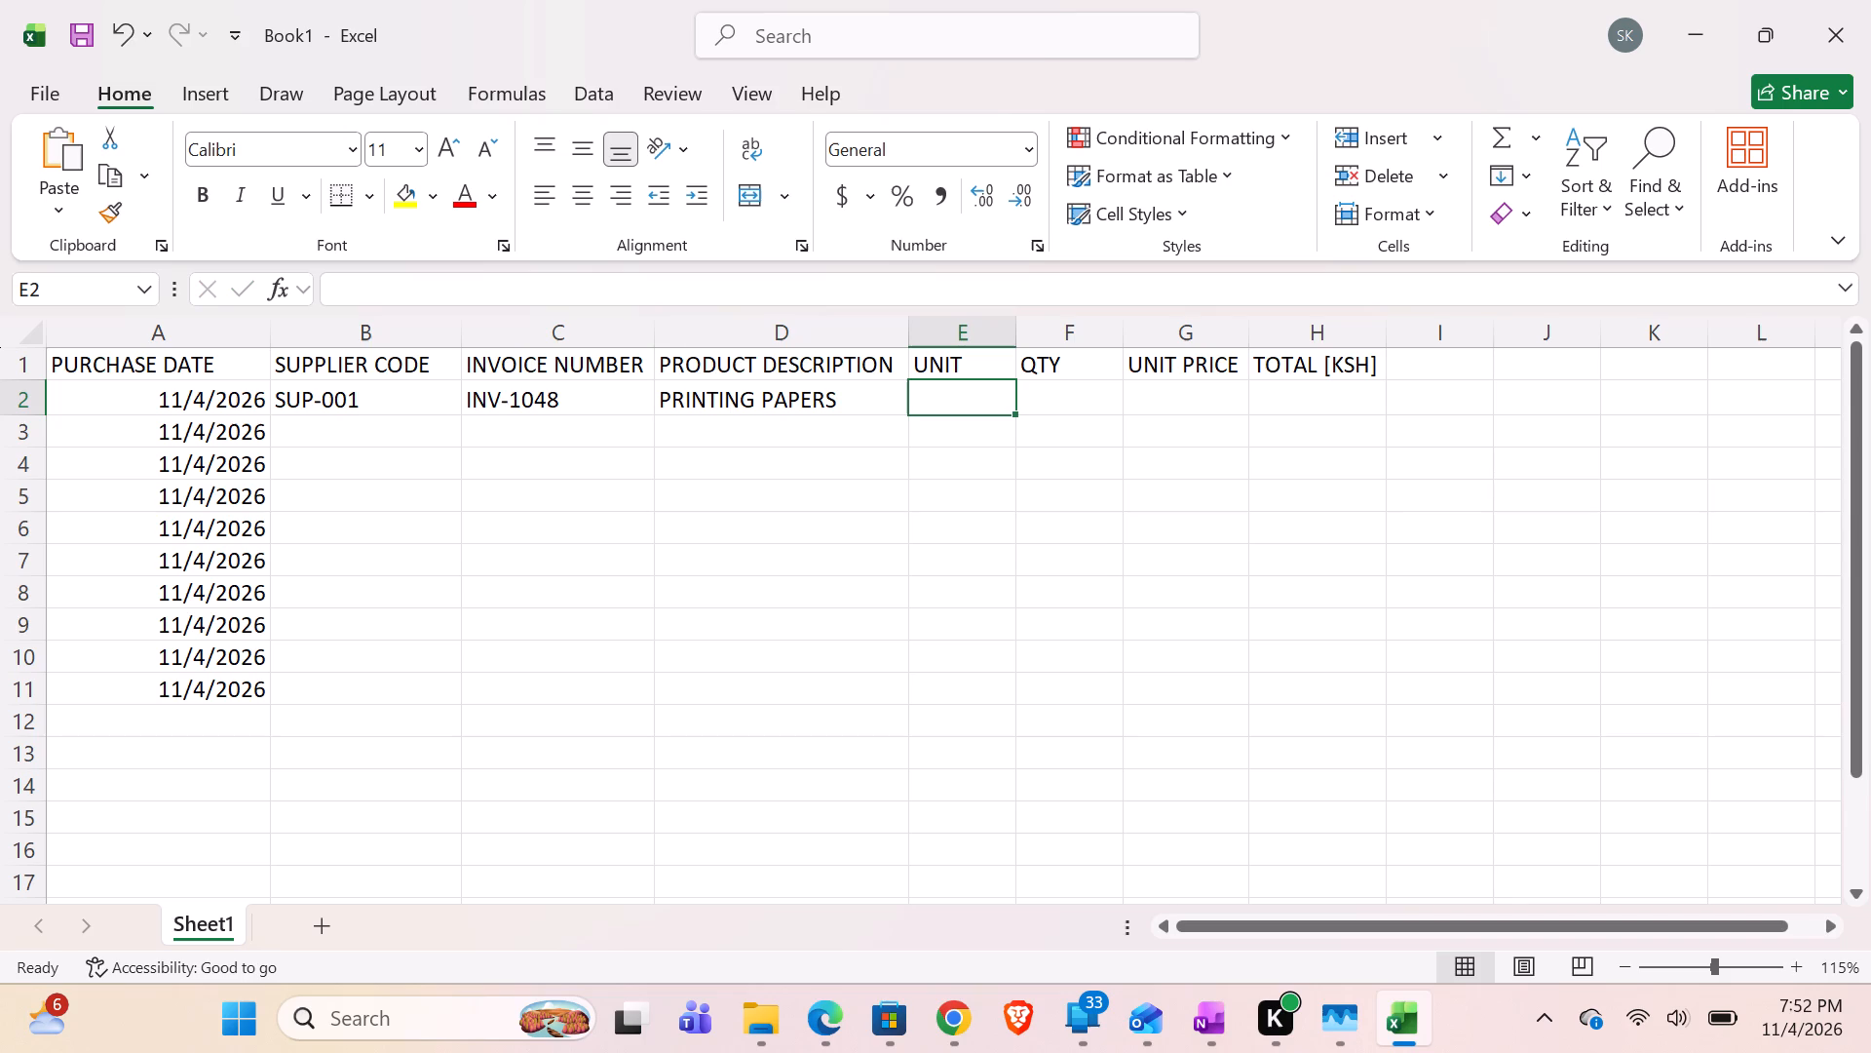
{"action": "type", "text": "REAMS"}
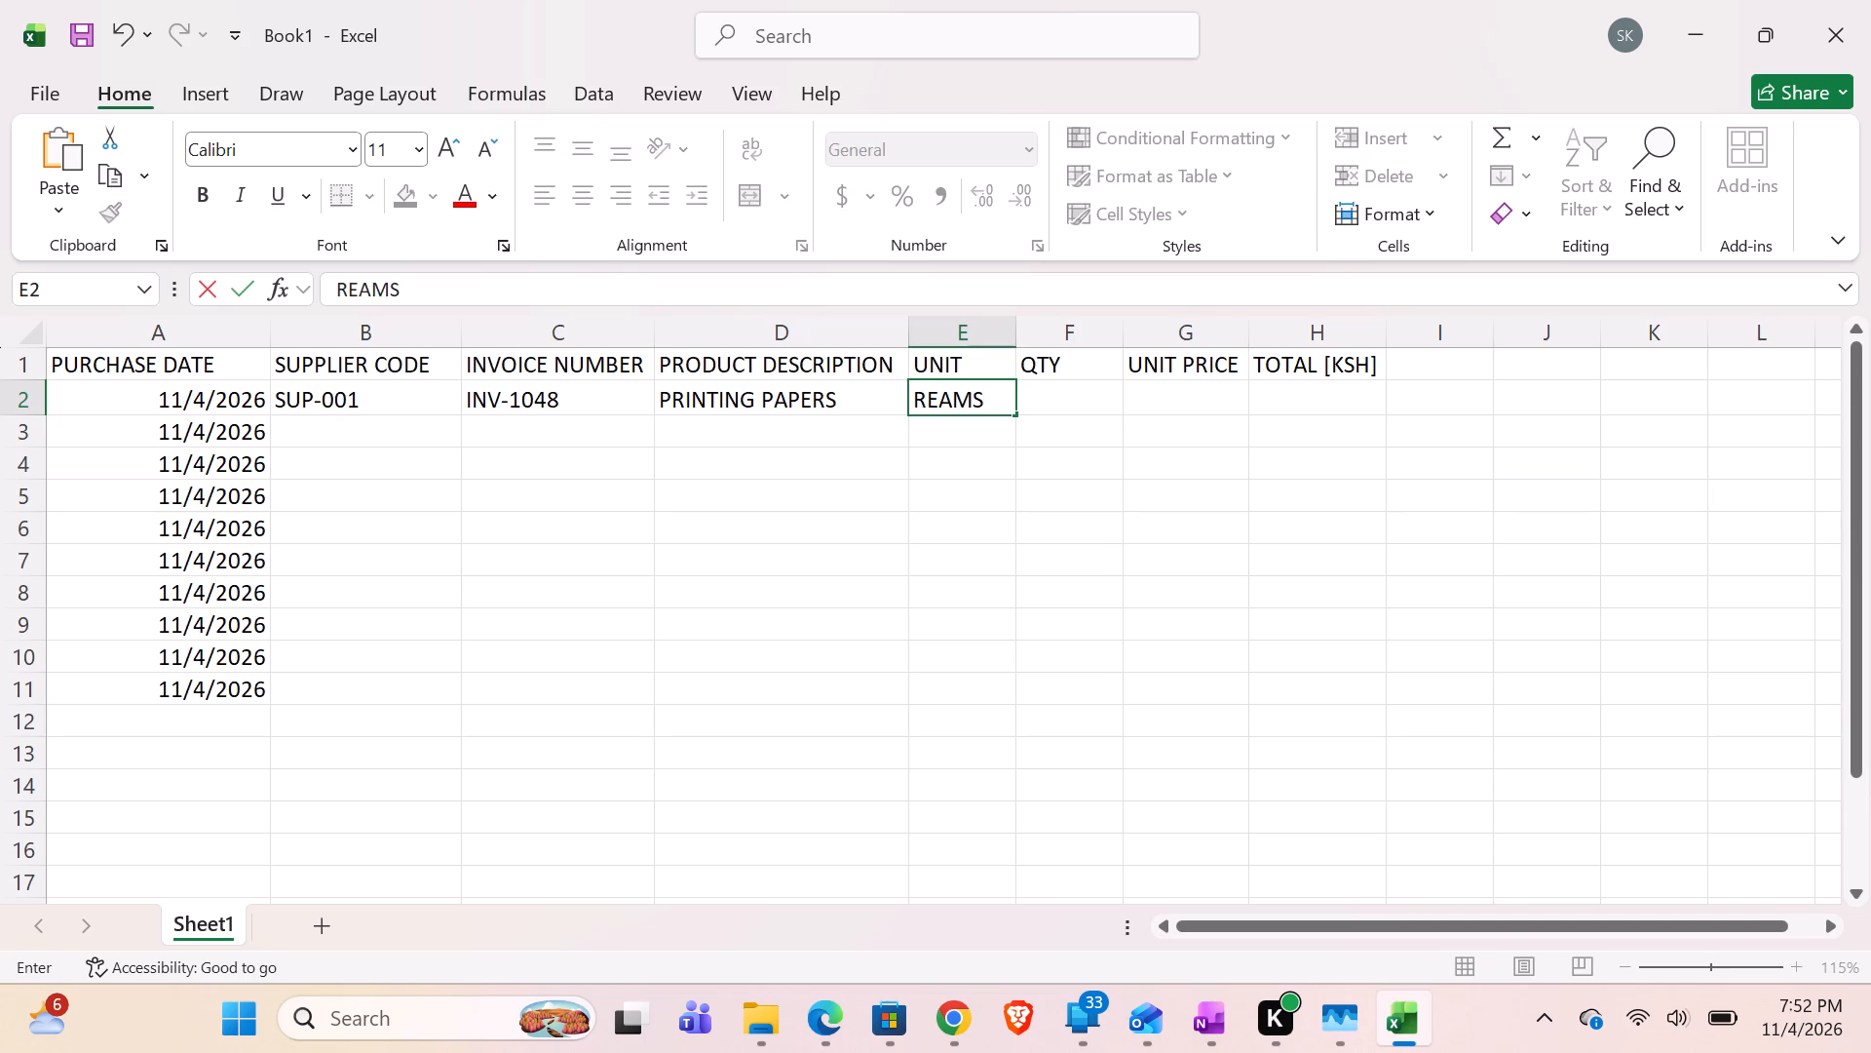
{"action": "left_click", "coordinate": [1053, 403]}
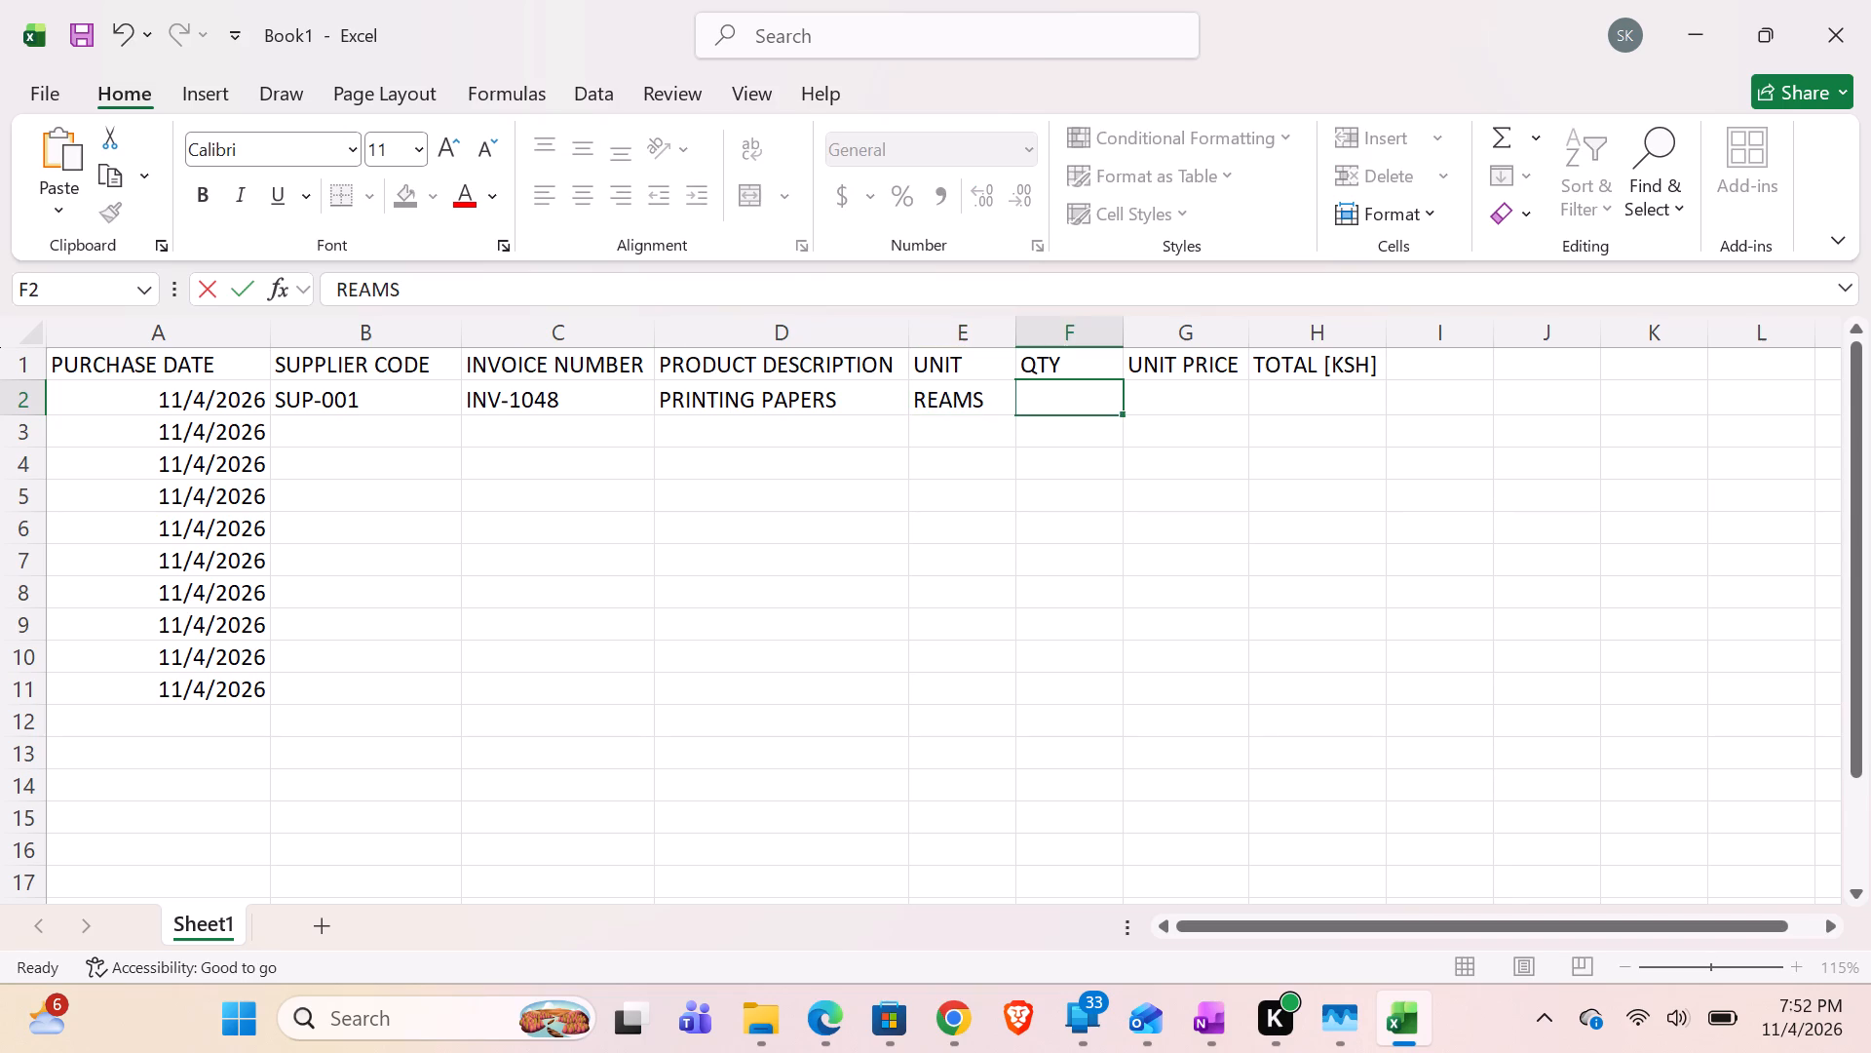
{"action": "type", "text": "50"}
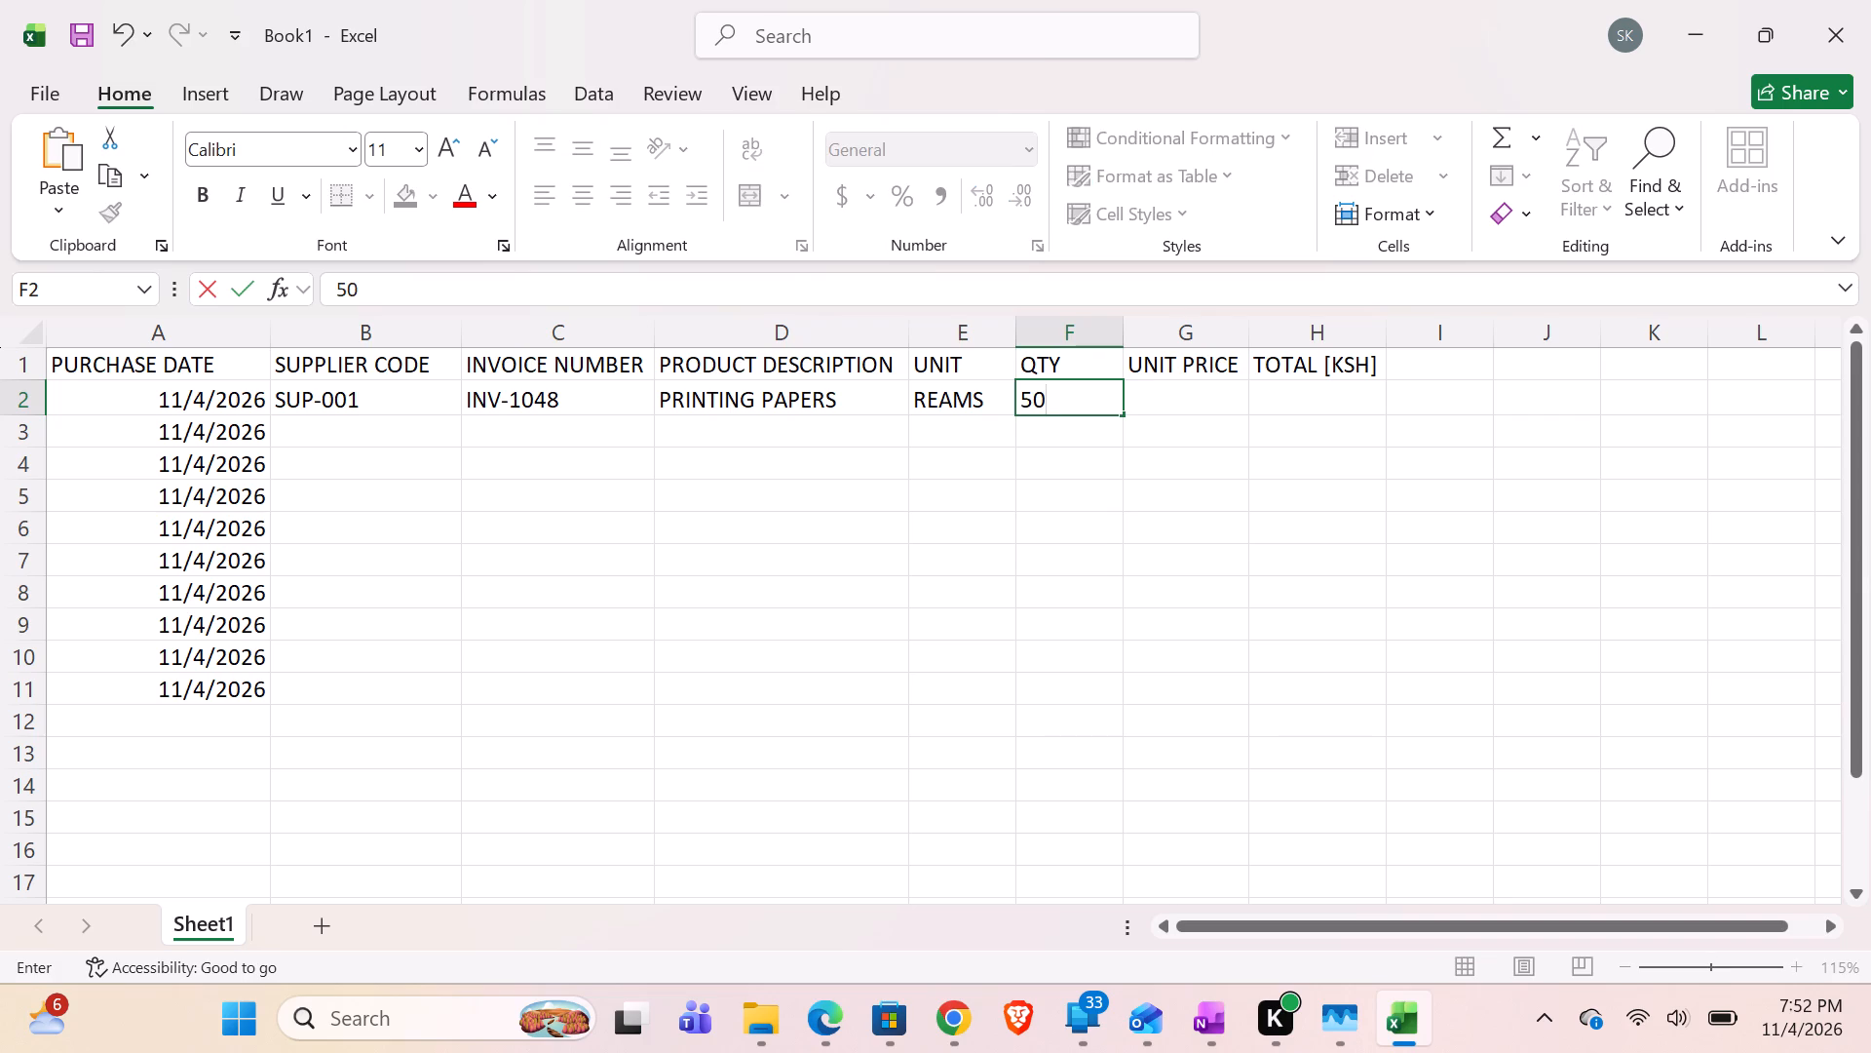
Enter the unit price 550 in cell G2 for the printing papers.
{"action": "left_click", "coordinate": [1171, 406]}
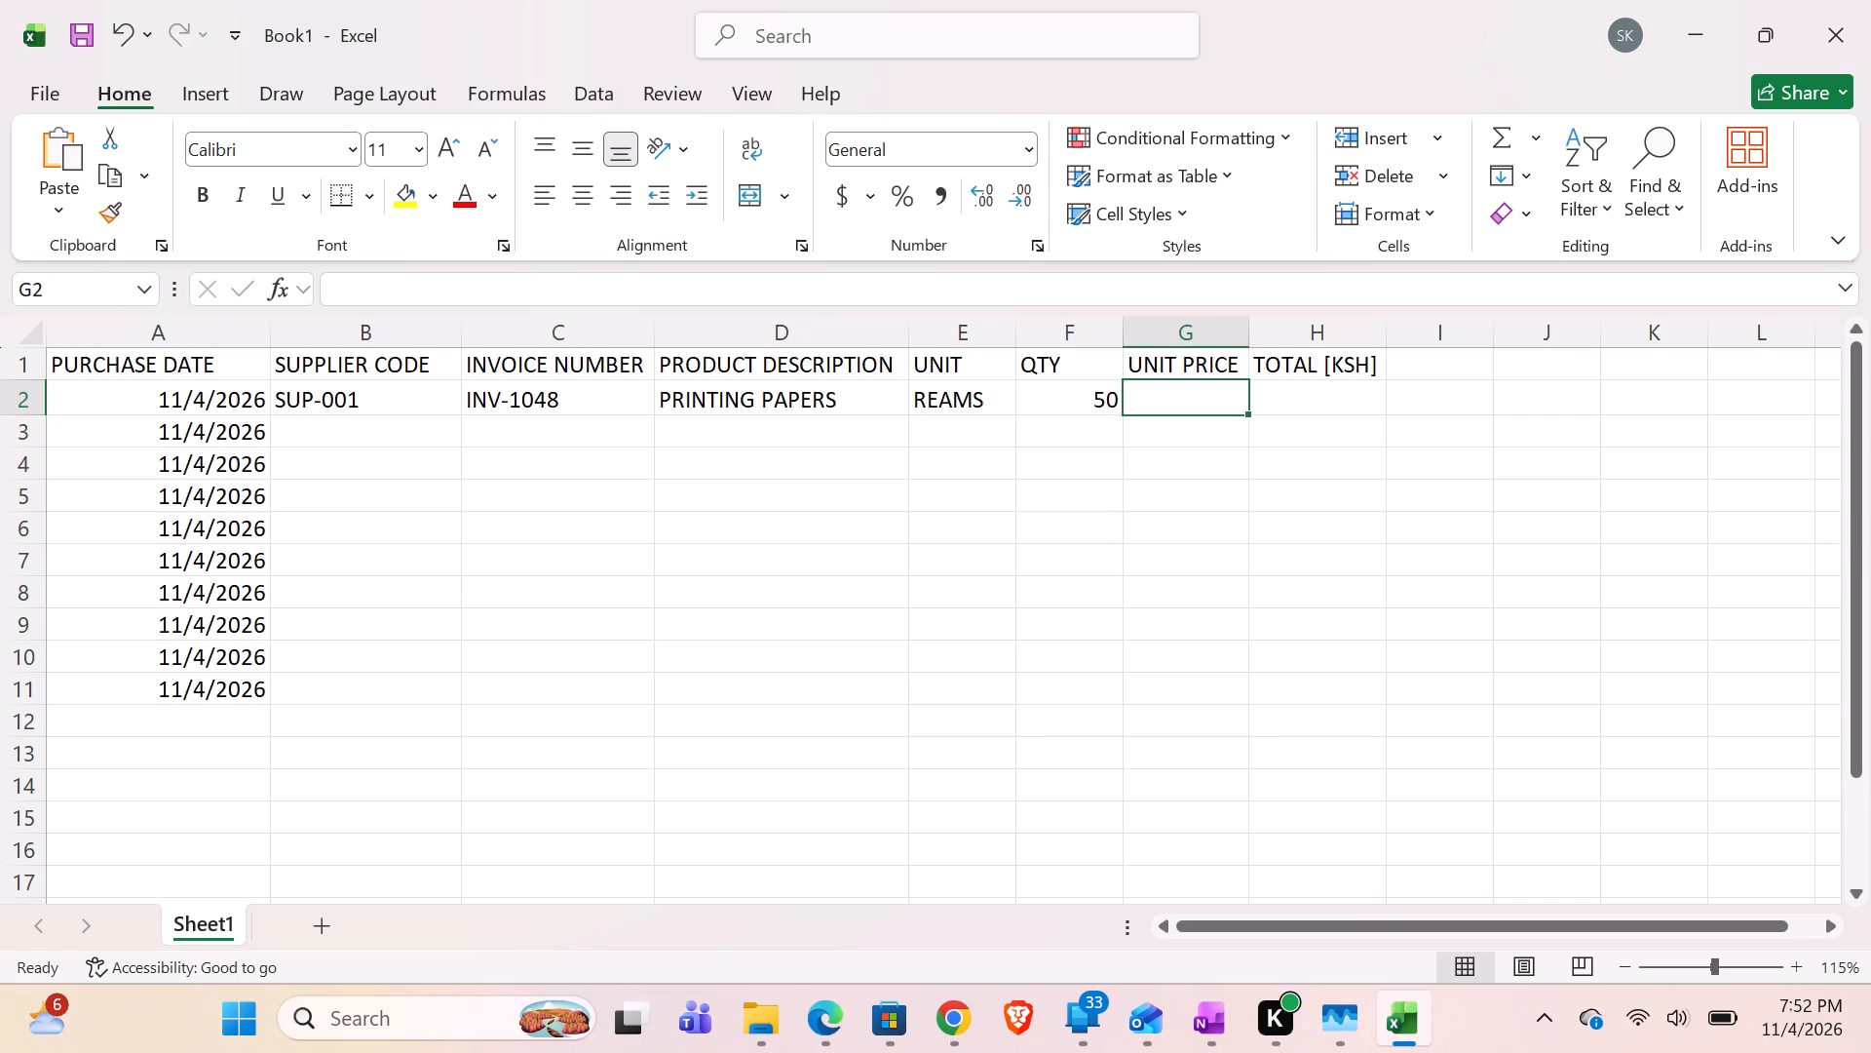
{"action": "key", "text": "5"}
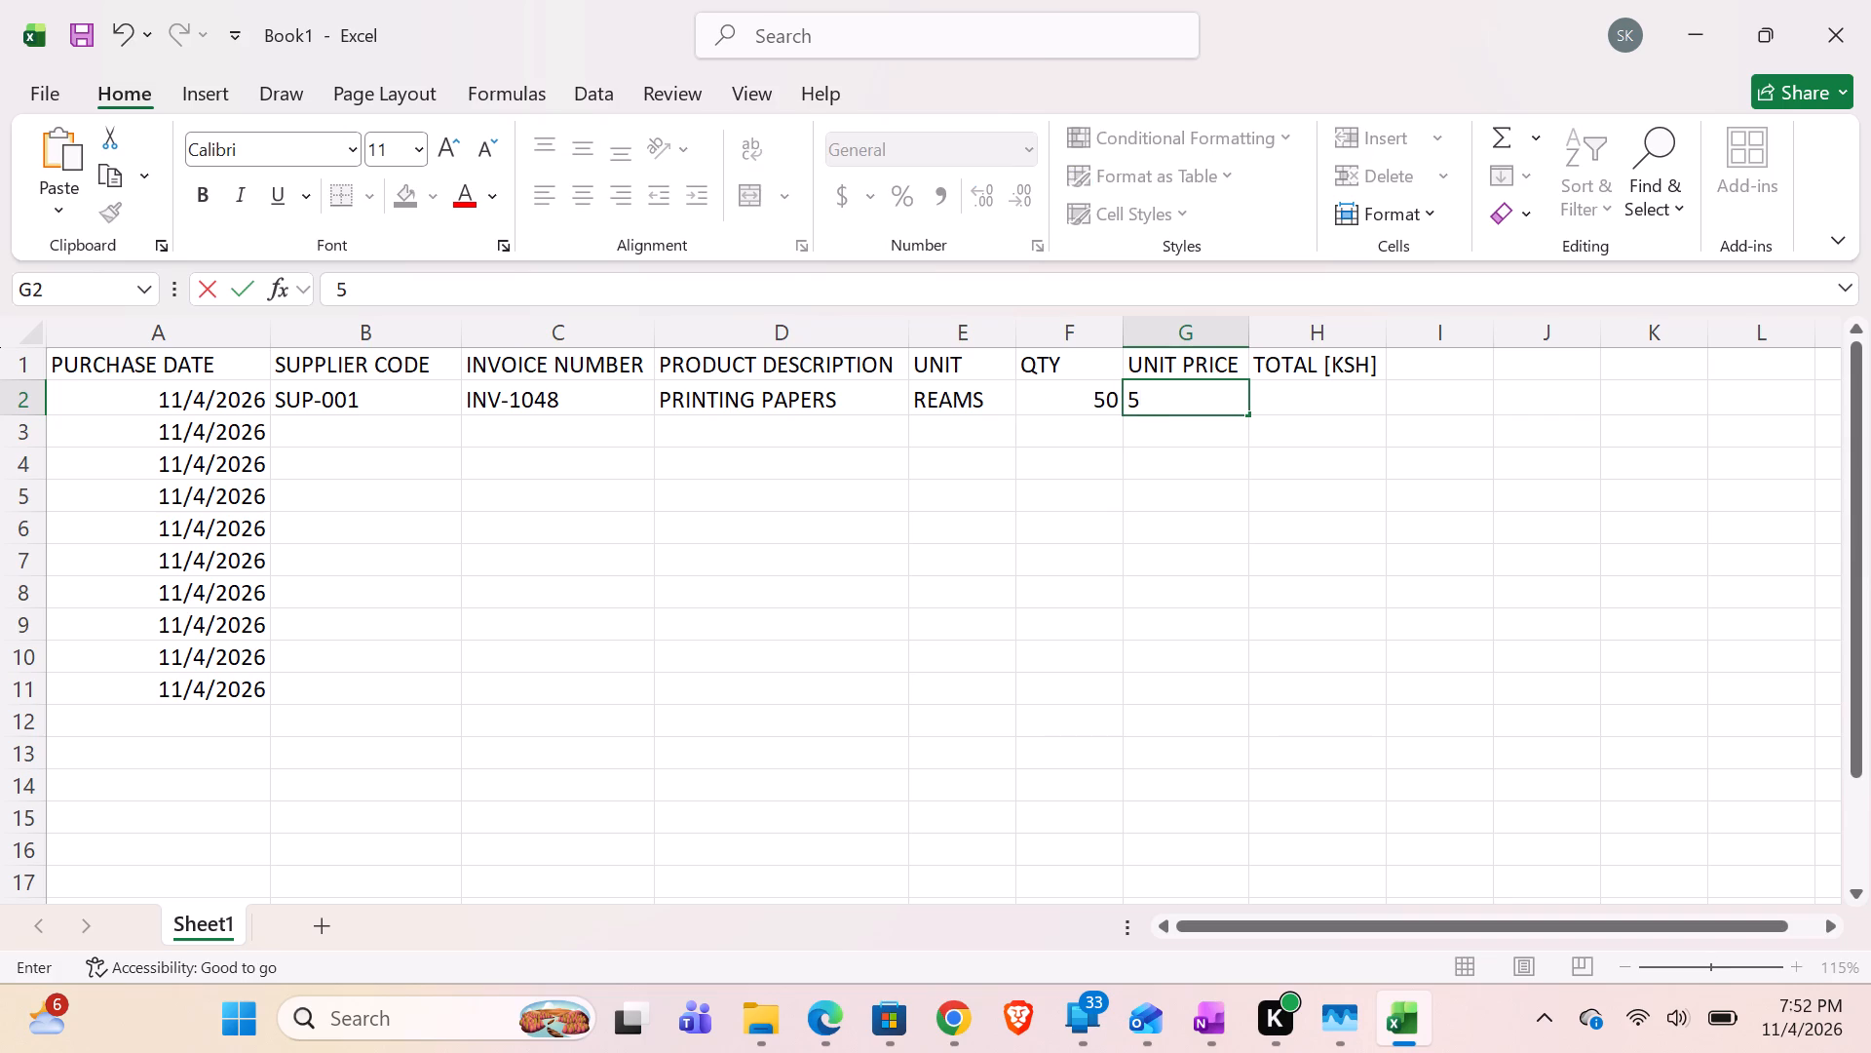
{"action": "key", "text": "0"}
{"action": "key", "text": "BackSpace"}
{"action": "key", "text": "BackSpace"}
{"action": "key", "text": "BackSpace"}
{"action": "key", "text": "BackSpace"}
{"action": "type", "text": "55"}
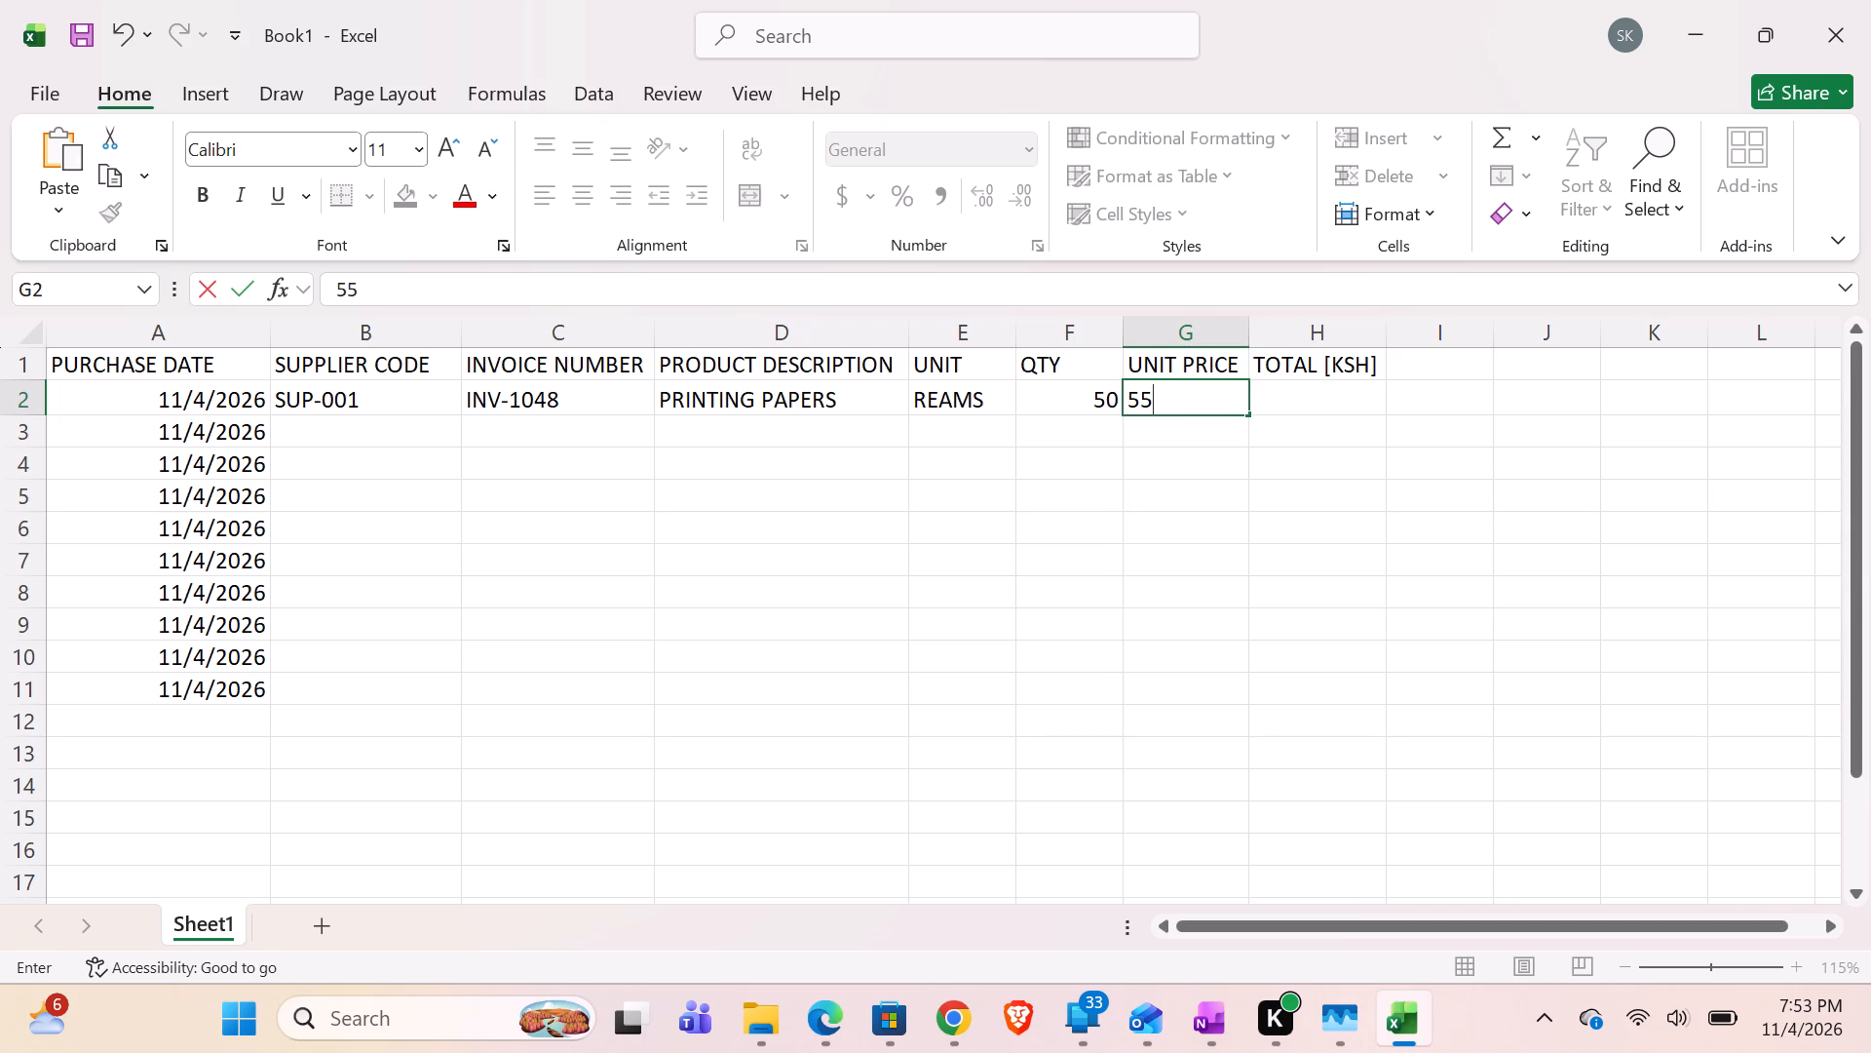
{"action": "key", "text": "0"}
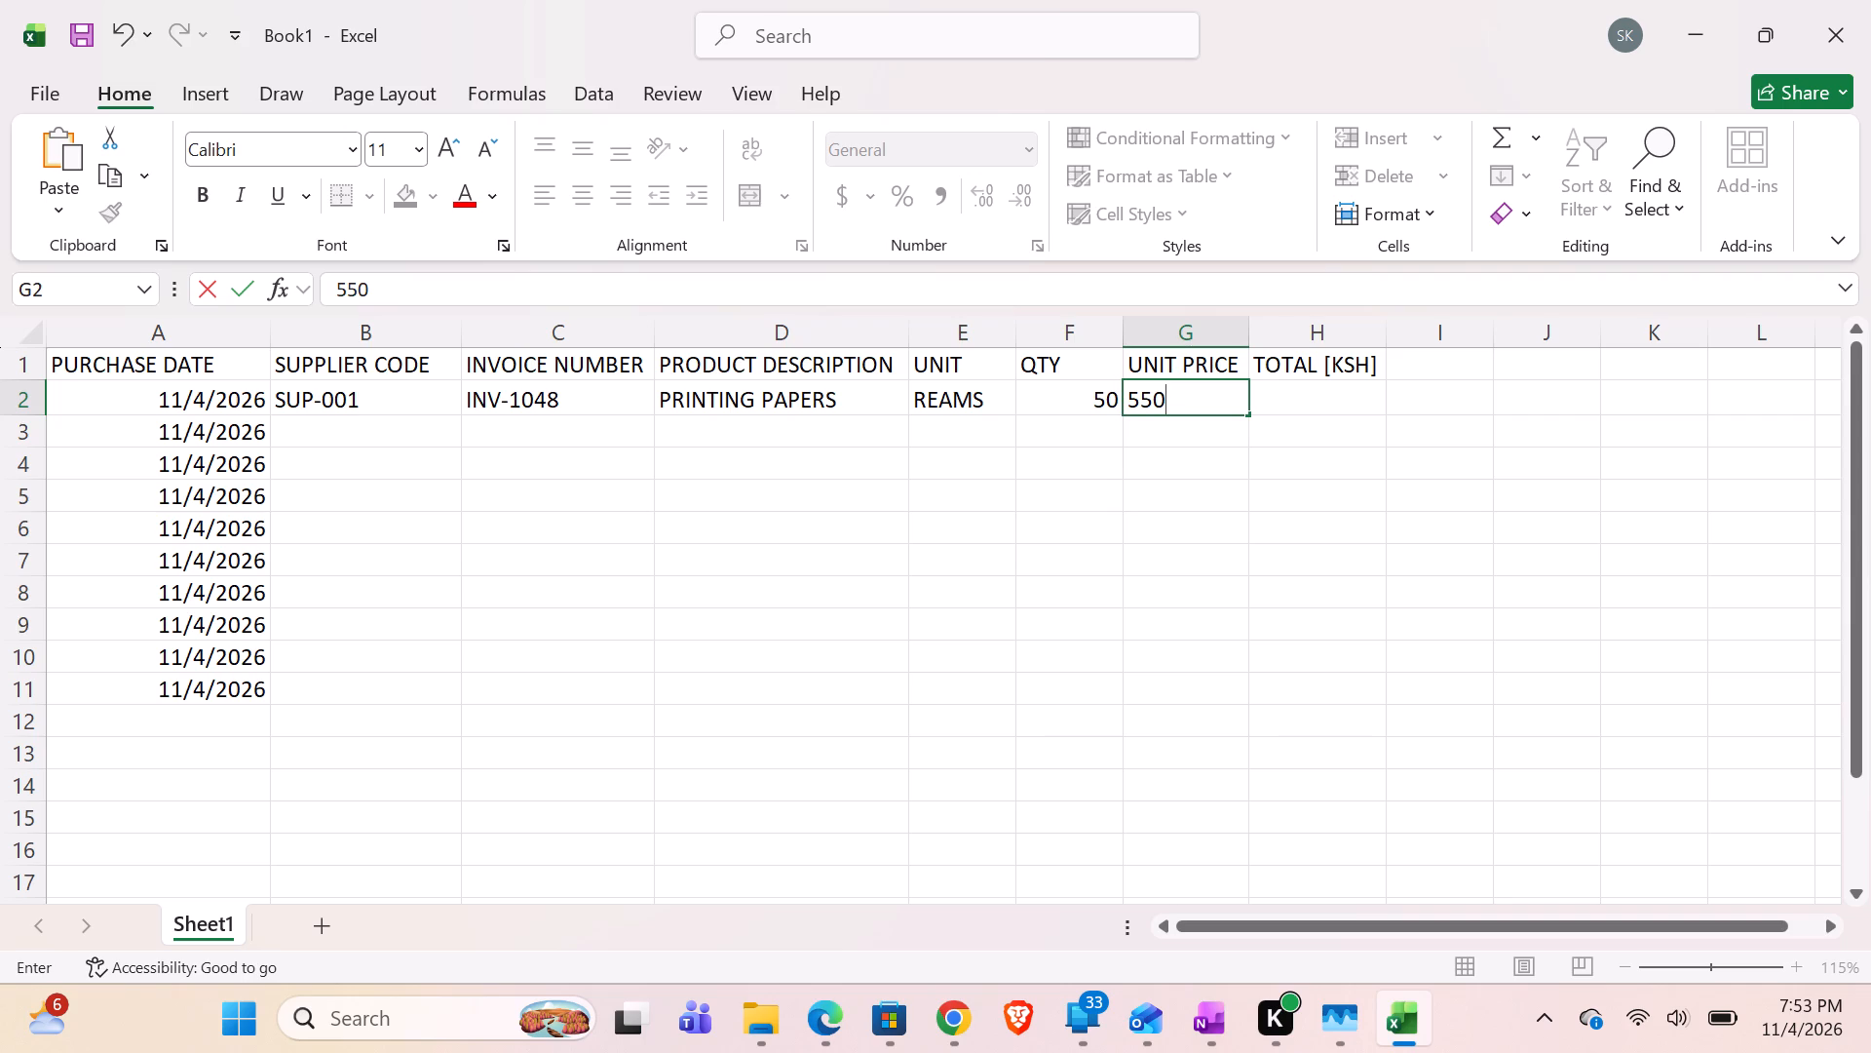
Enter the total 27500 in cell H2 under TOTAL [KSH] for the printing papers.
{"action": "left_click", "coordinate": [1327, 401]}
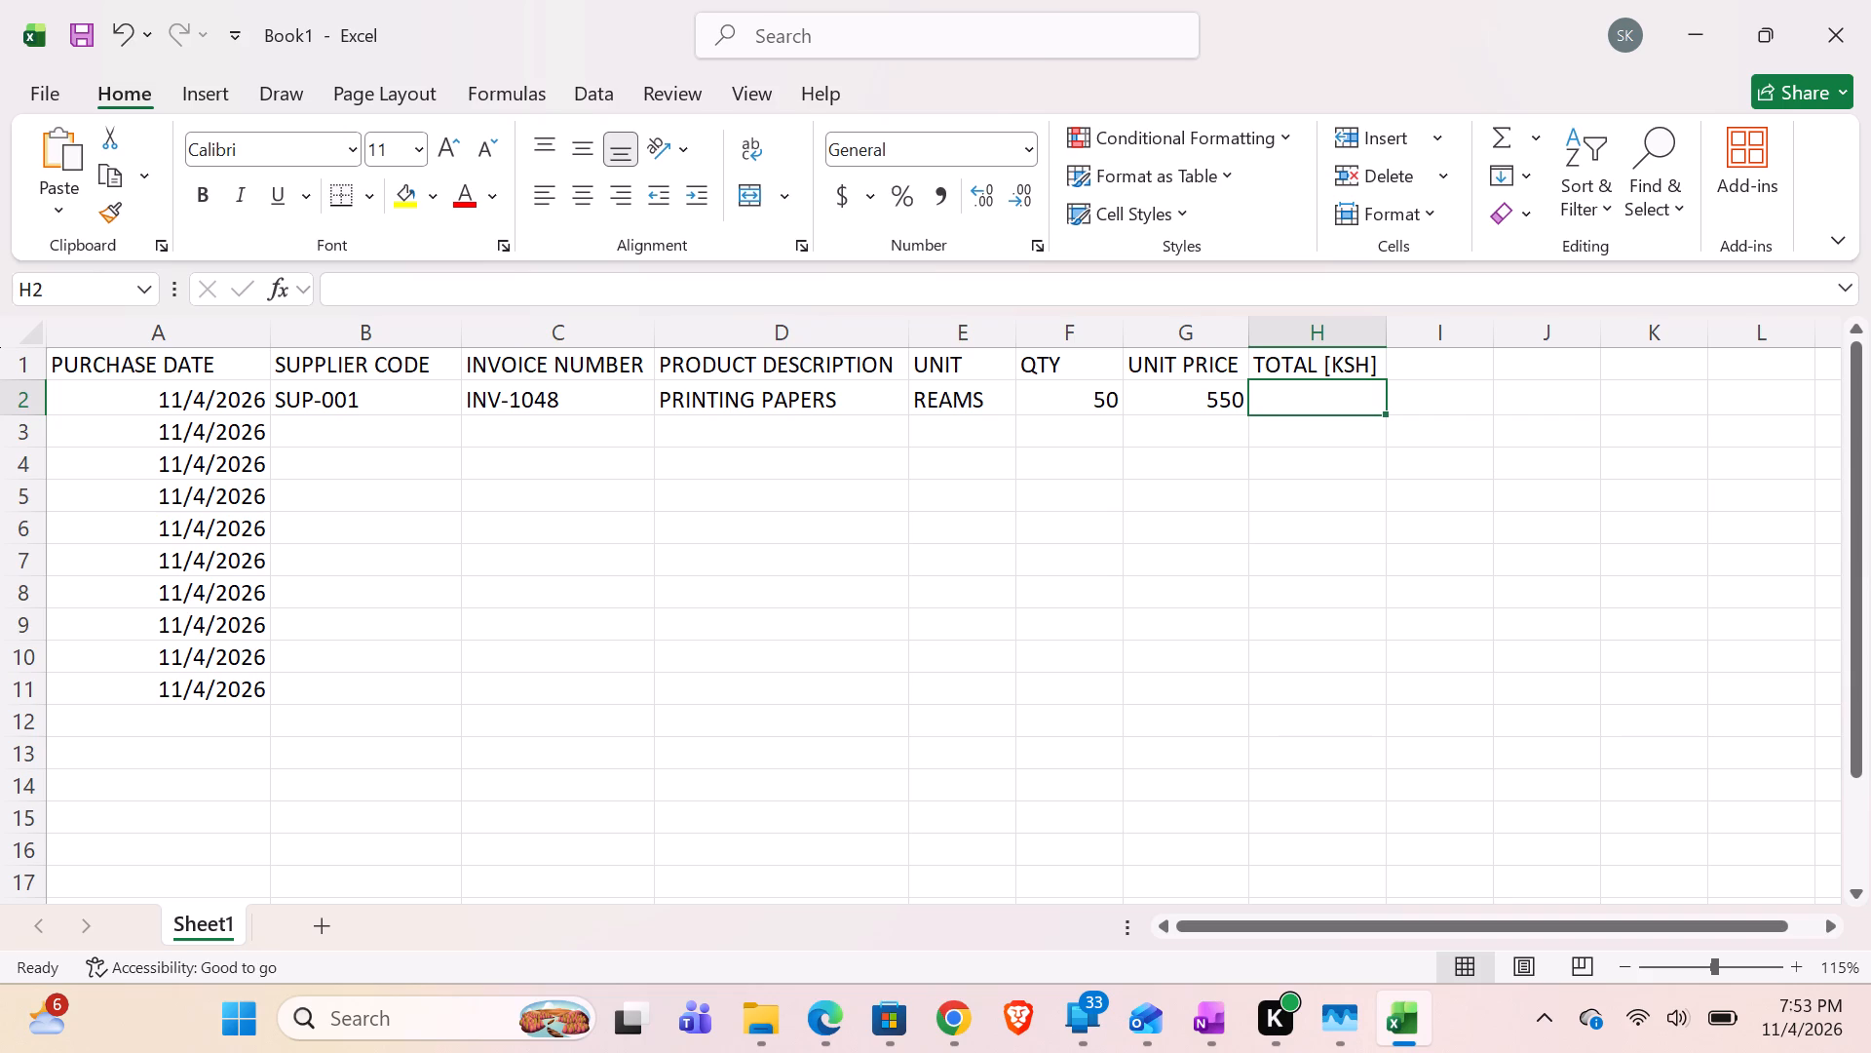
{"action": "type", "text": "27"}
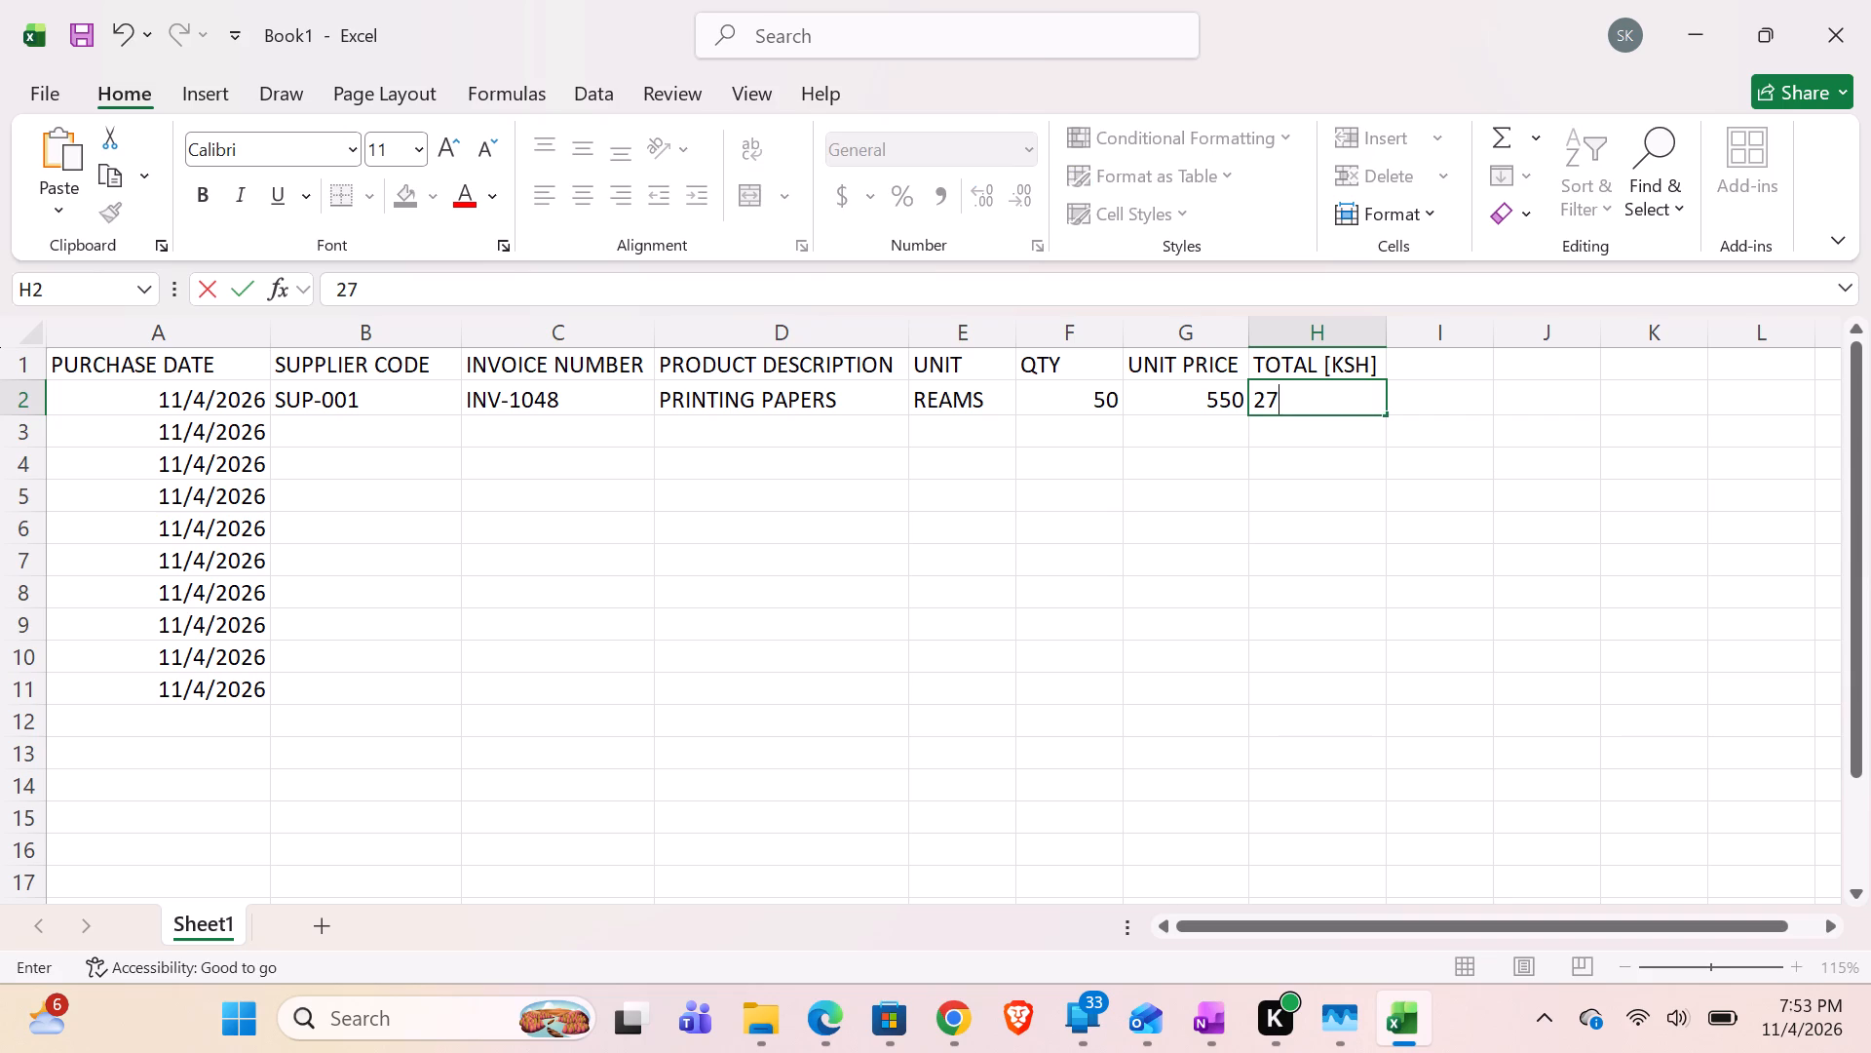
{"action": "key", "text": "5"}
{"action": "type", "text": "00"}
Enter the supplier code SUP-002 in cell B3 for the second purchase row.
{"action": "left_click", "coordinate": [363, 430]}
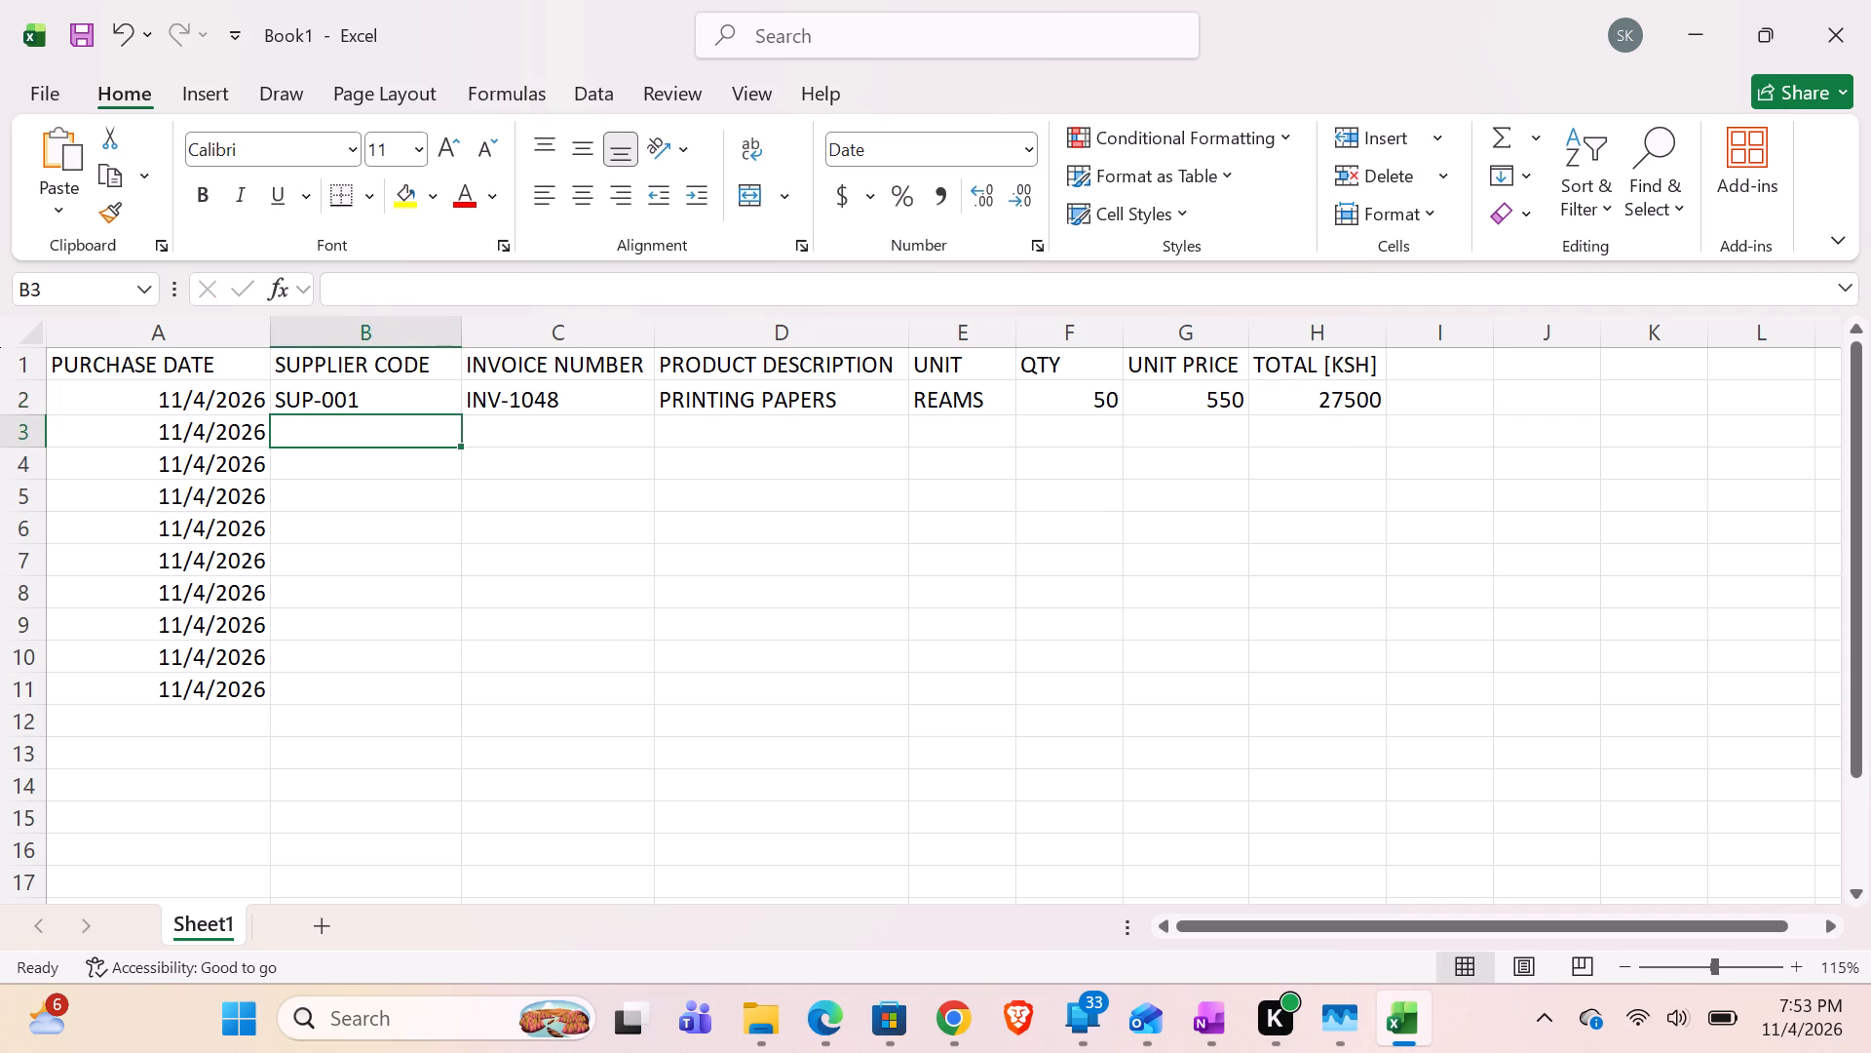
{"action": "type", "text": "SUP"}
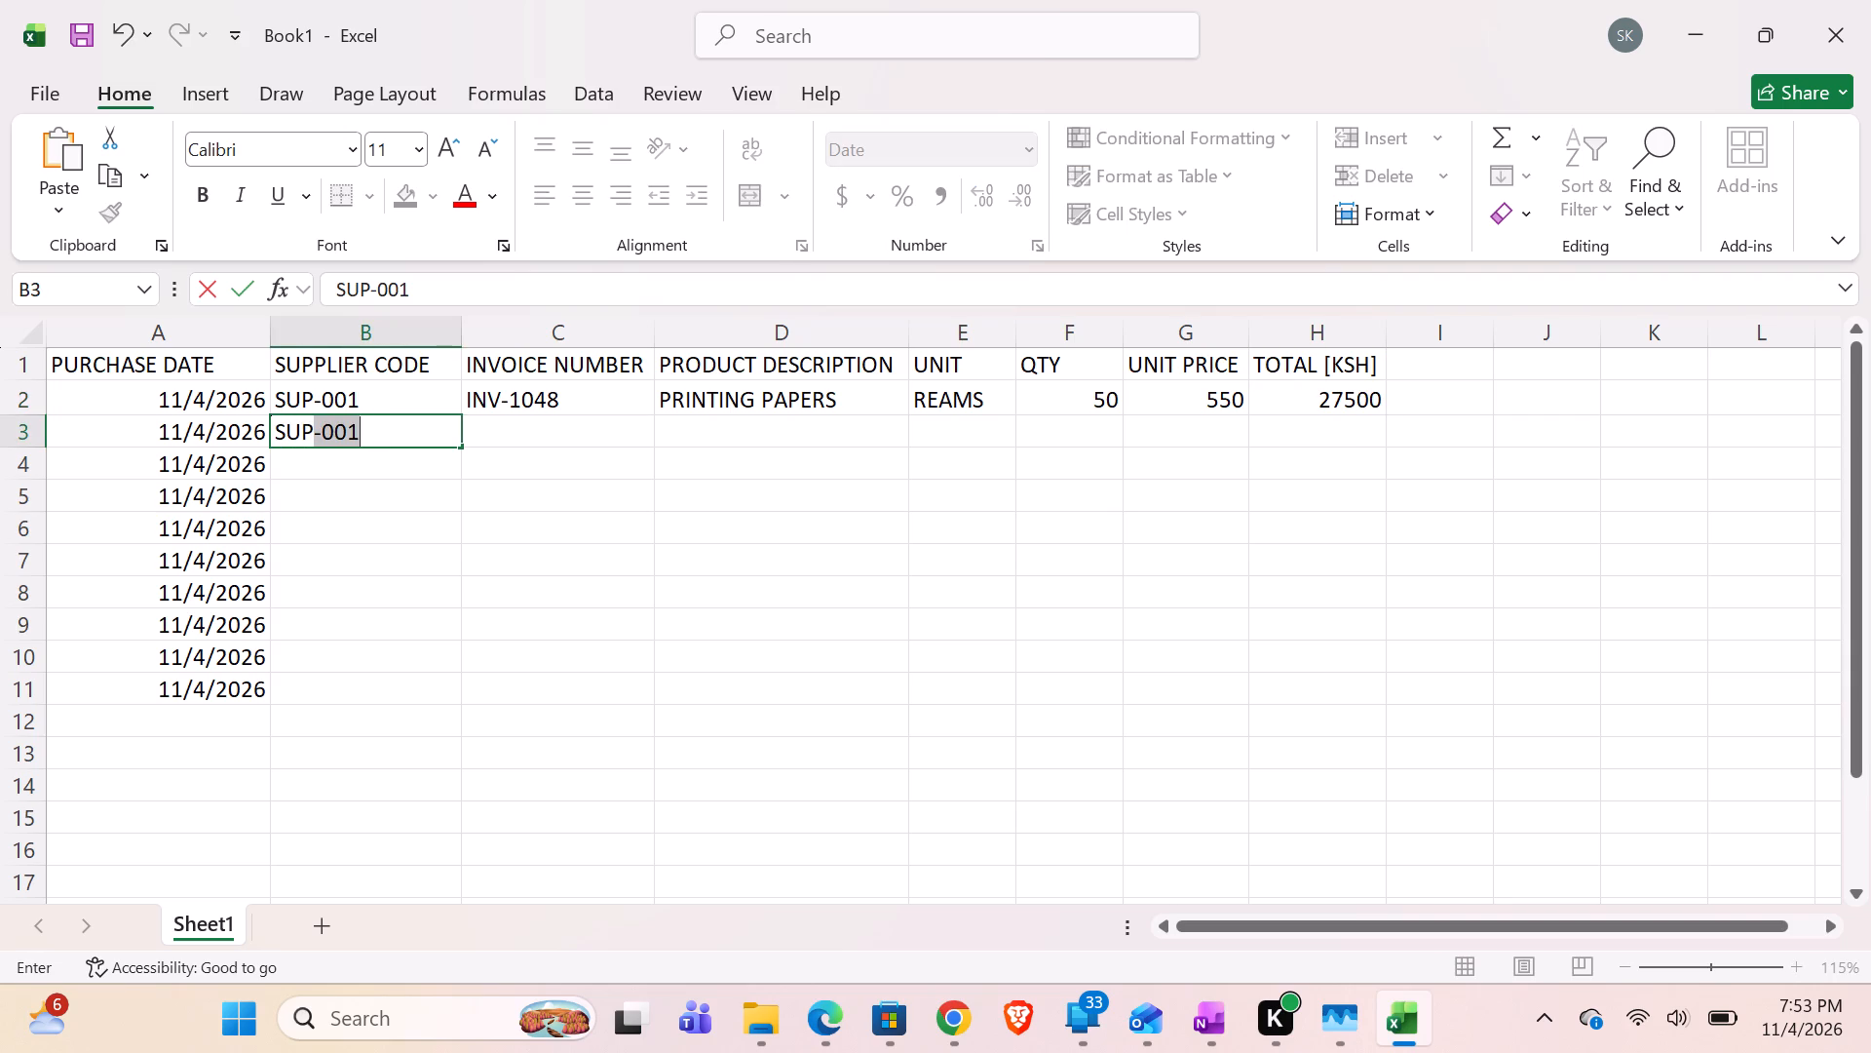
{"action": "key", "text": "minus"}
{"action": "key", "text": "0"}
{"action": "key", "text": "0"}
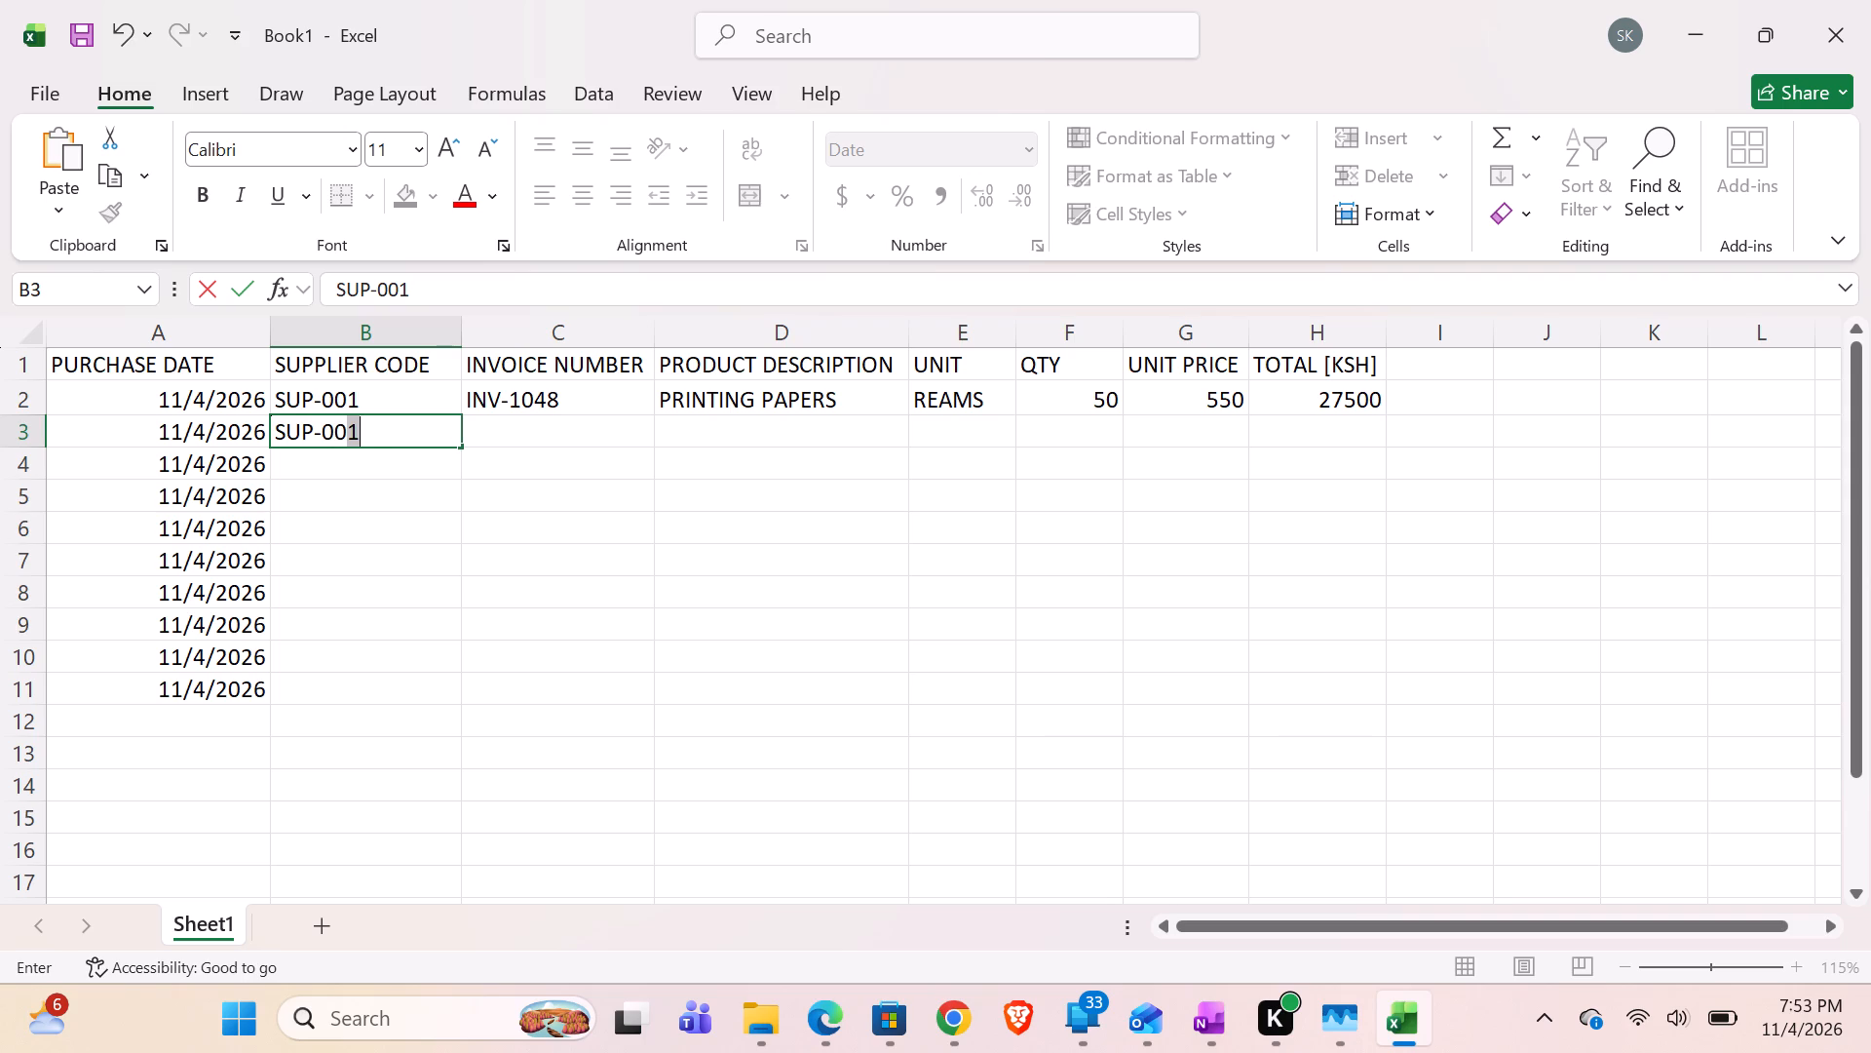
{"action": "key", "text": "2"}
Enter the invoice number INV-3022 in cell C3.
{"action": "left_click", "coordinate": [521, 434]}
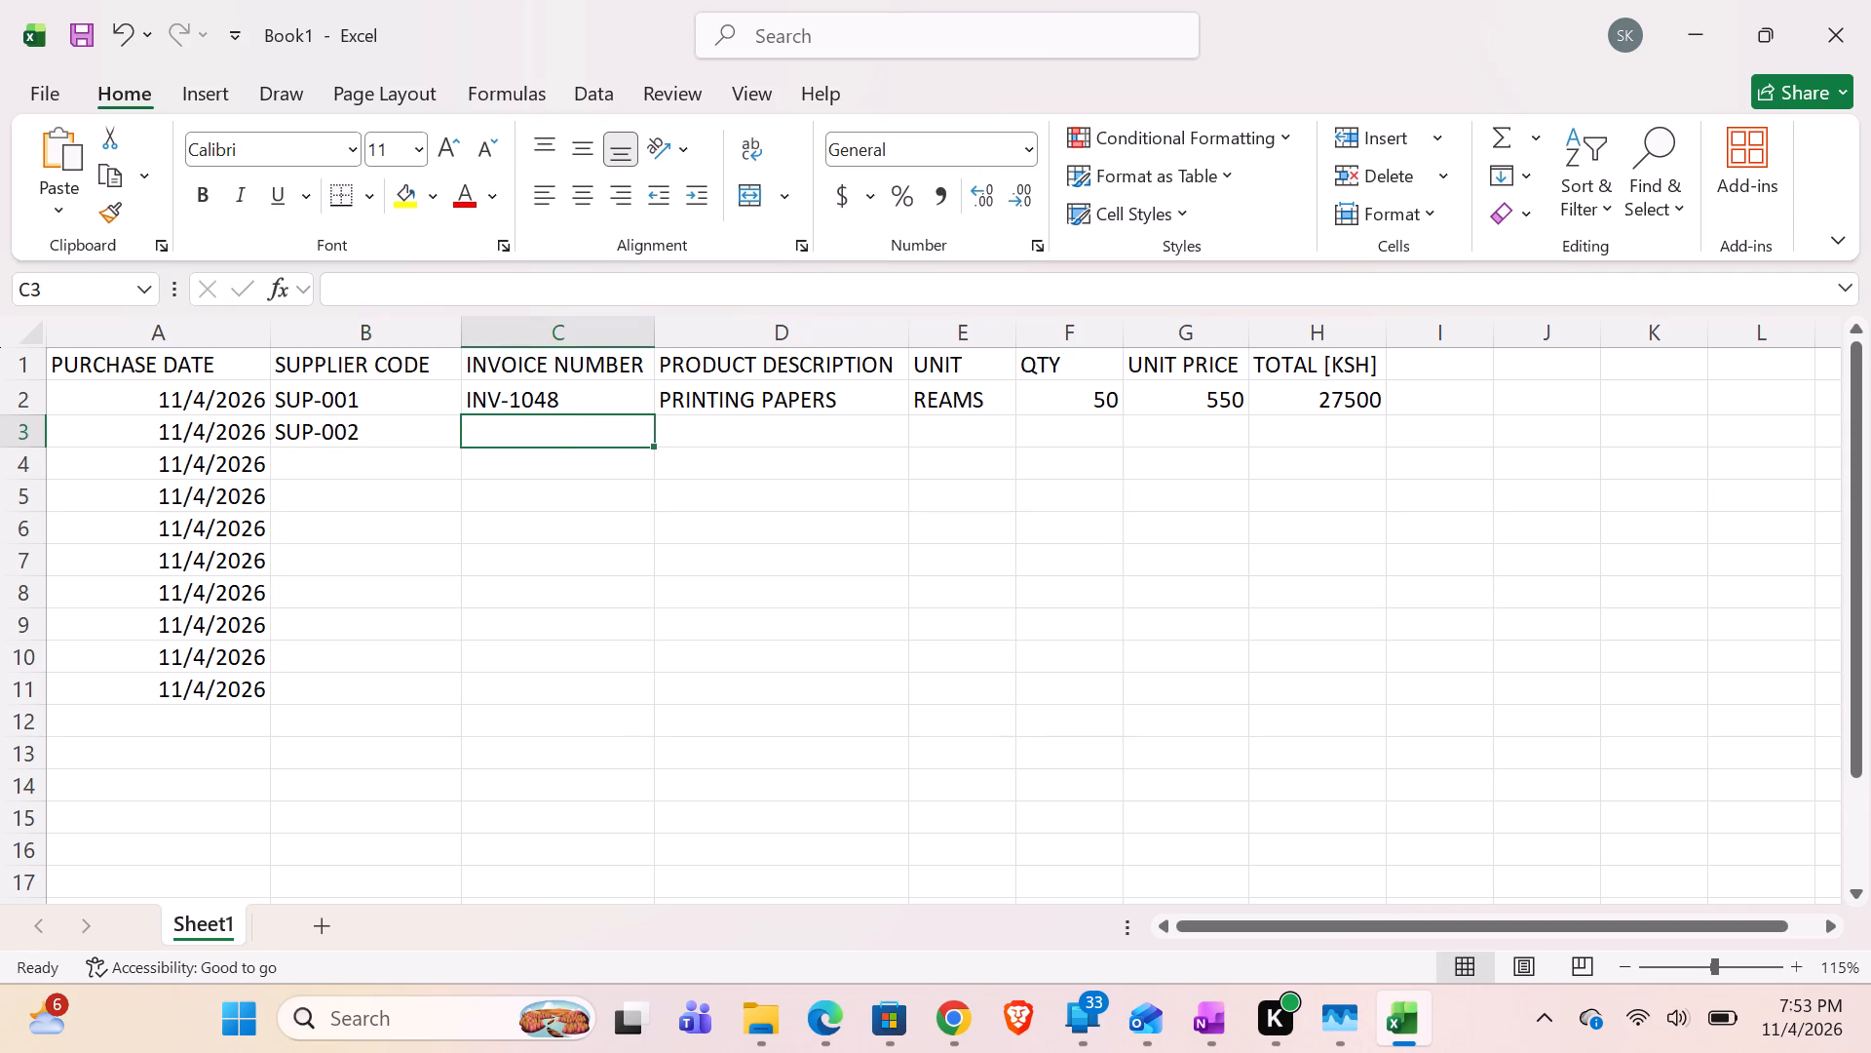
{"action": "type", "text": "INV"}
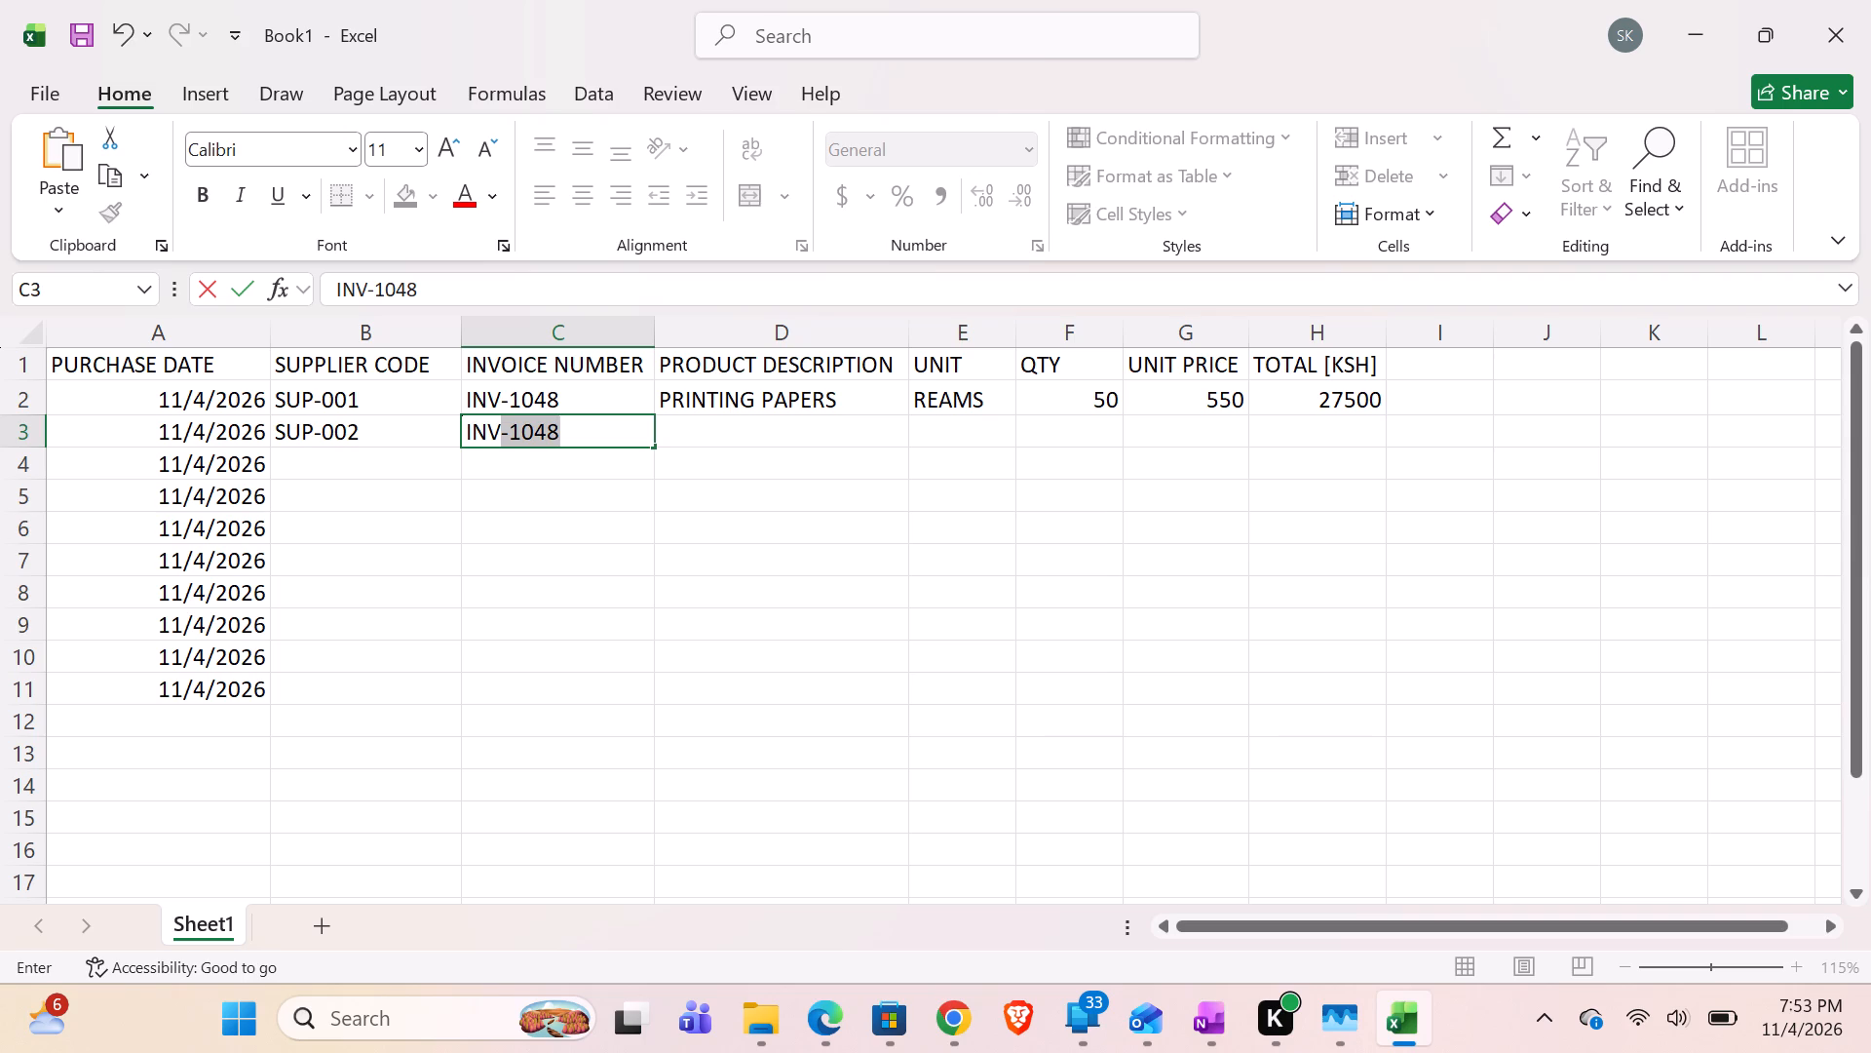
{"action": "key", "text": "minus"}
{"action": "type", "text": "30"}
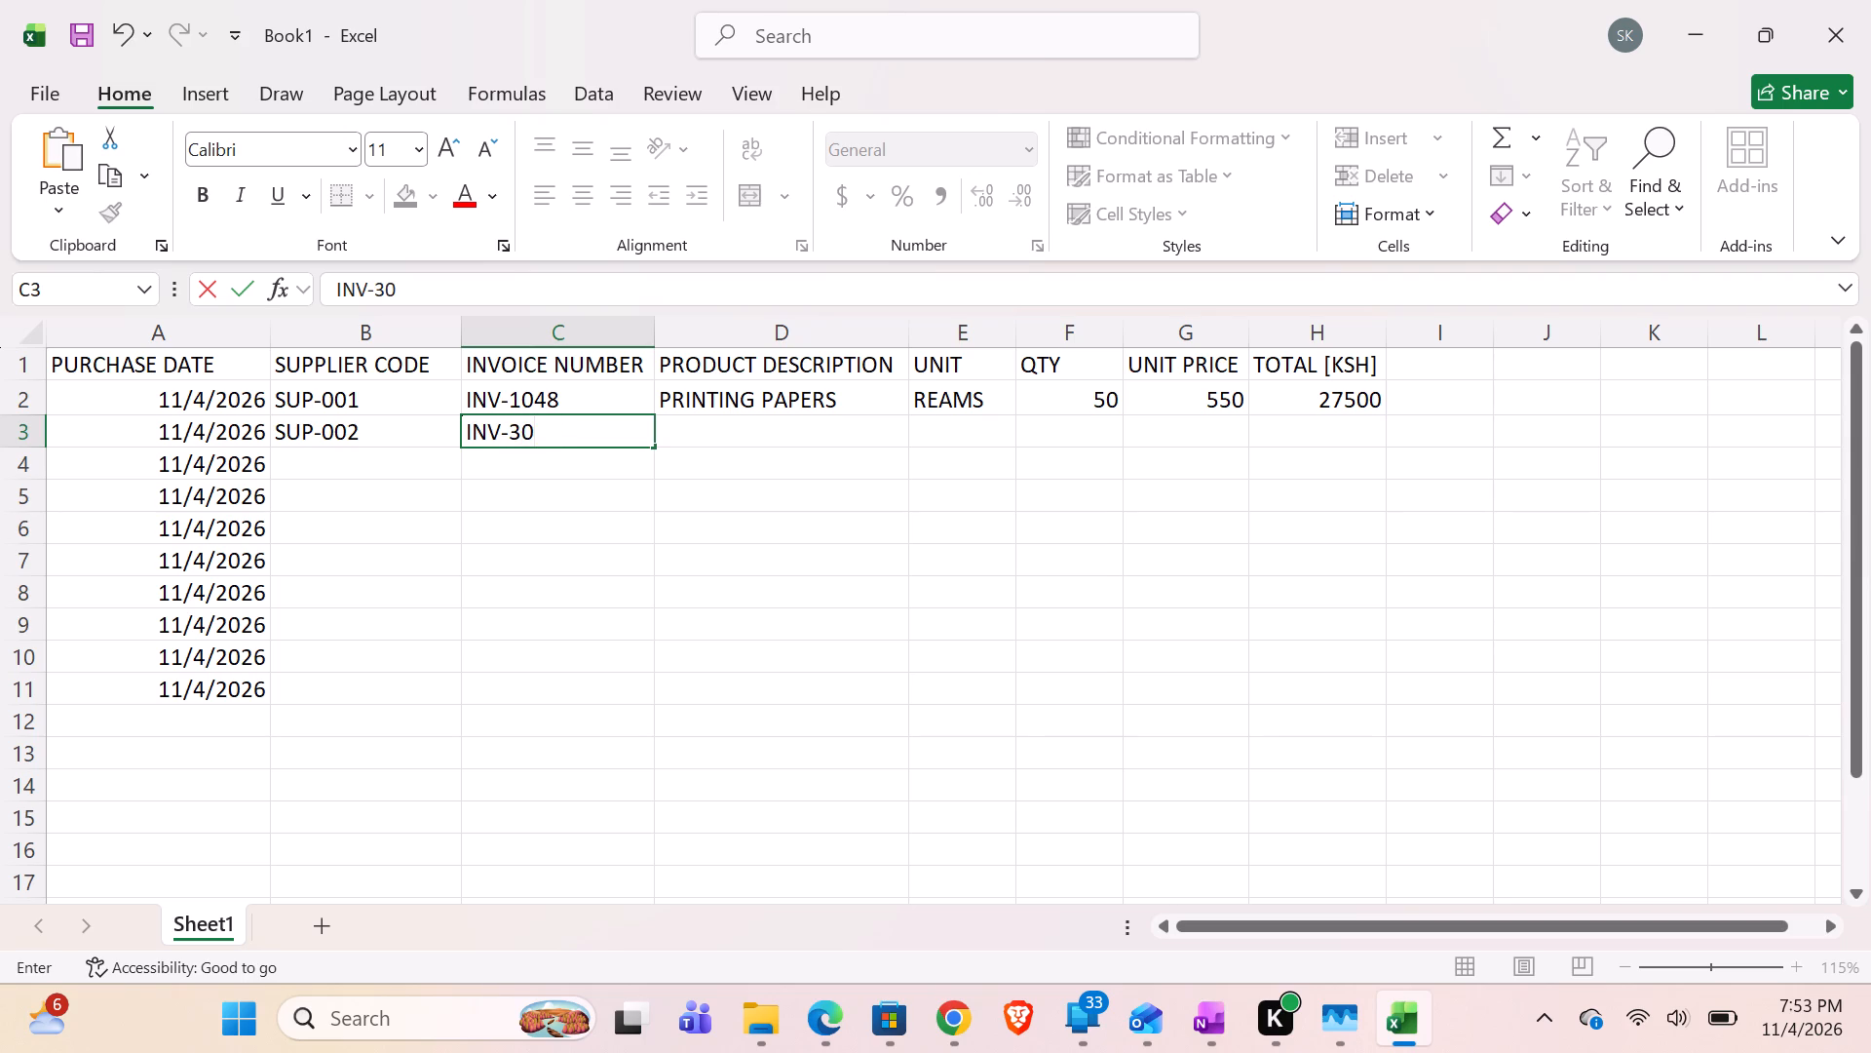
{"action": "type", "text": "22"}
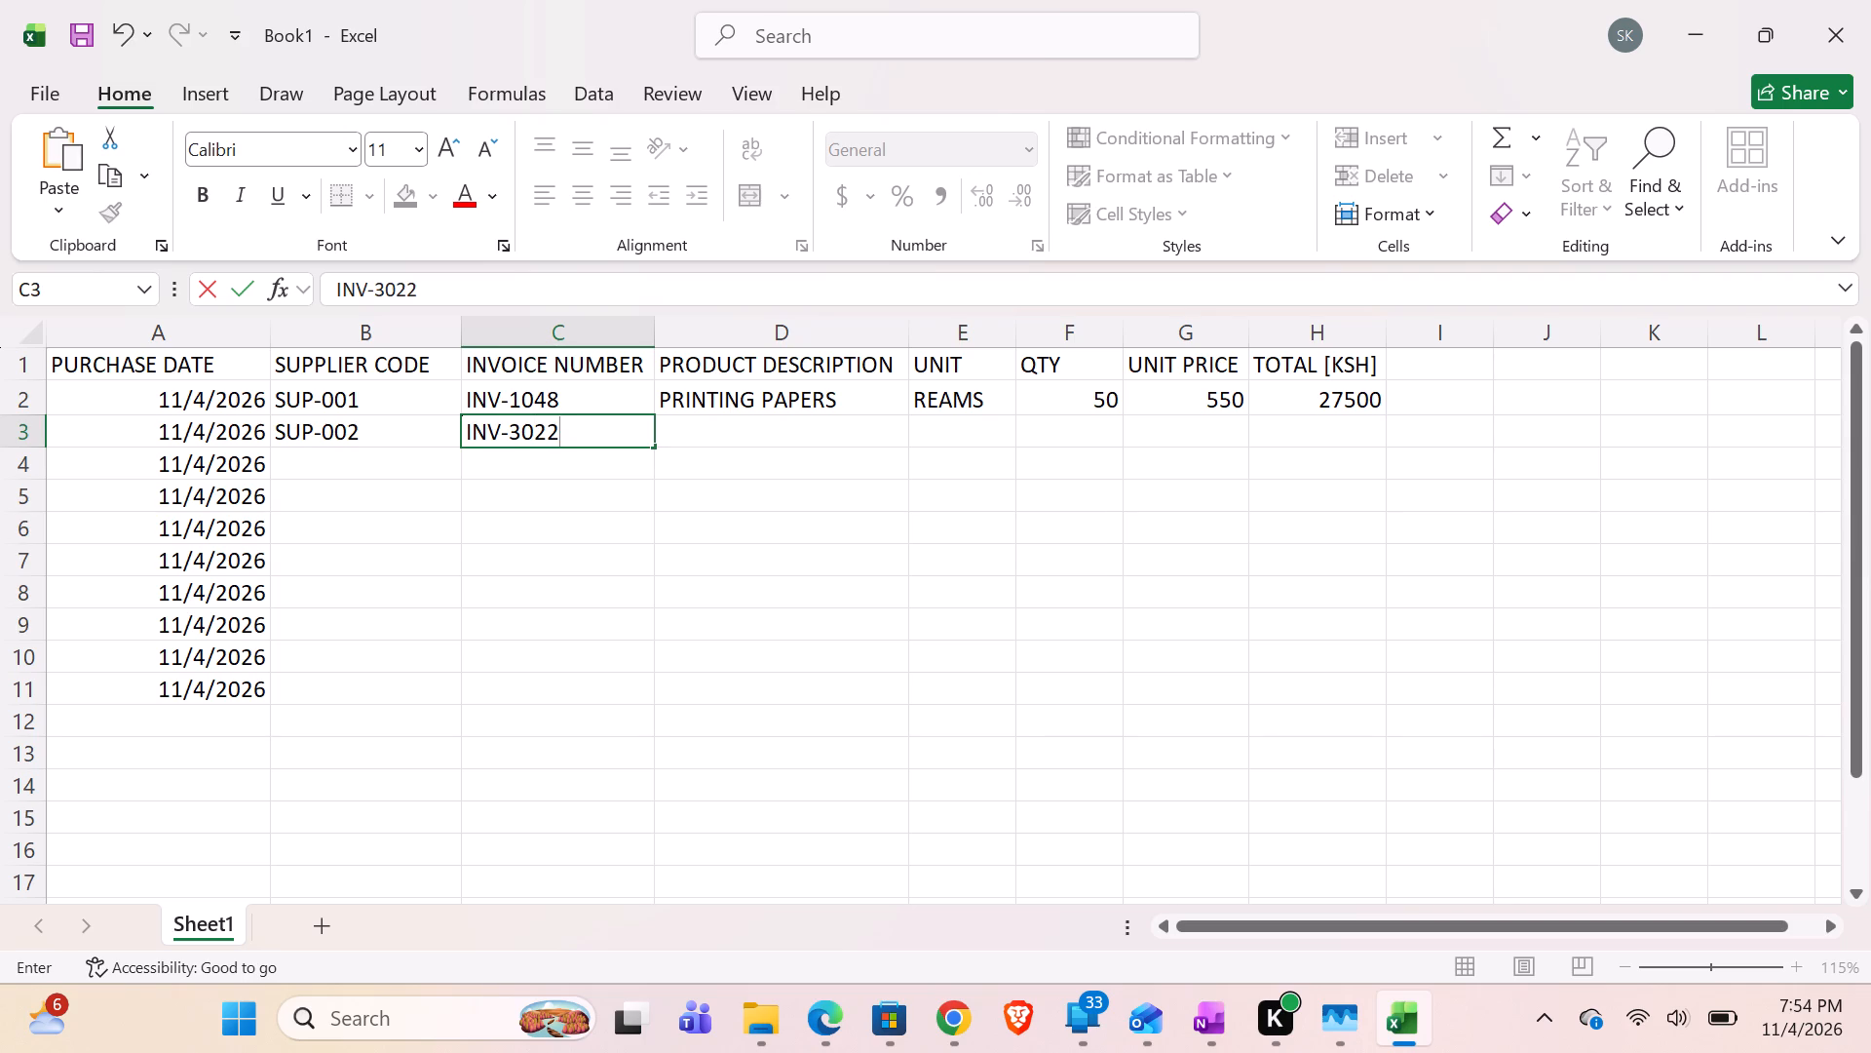
Enter 0FFICE PENS as the product description in cell D3.
{"action": "left_click", "coordinate": [690, 439]}
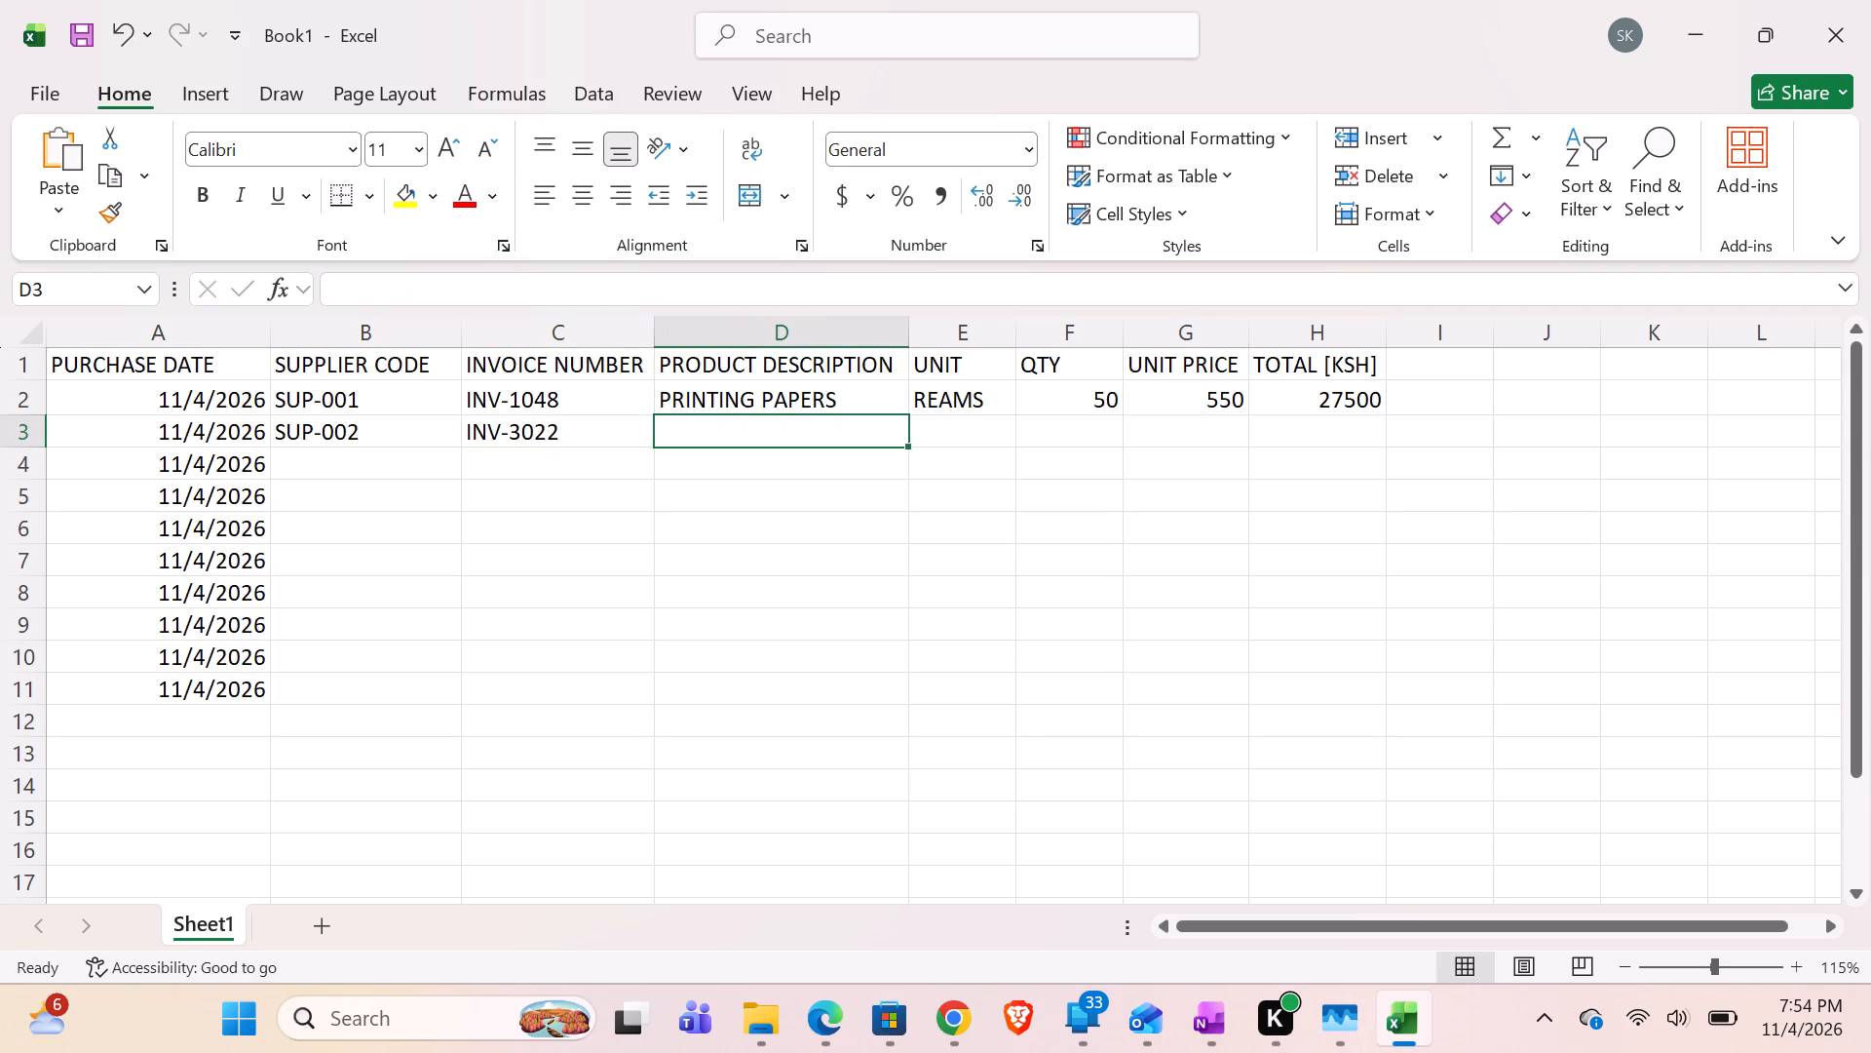
{"action": "key", "text": "0"}
{"action": "type", "text": "FFI"}
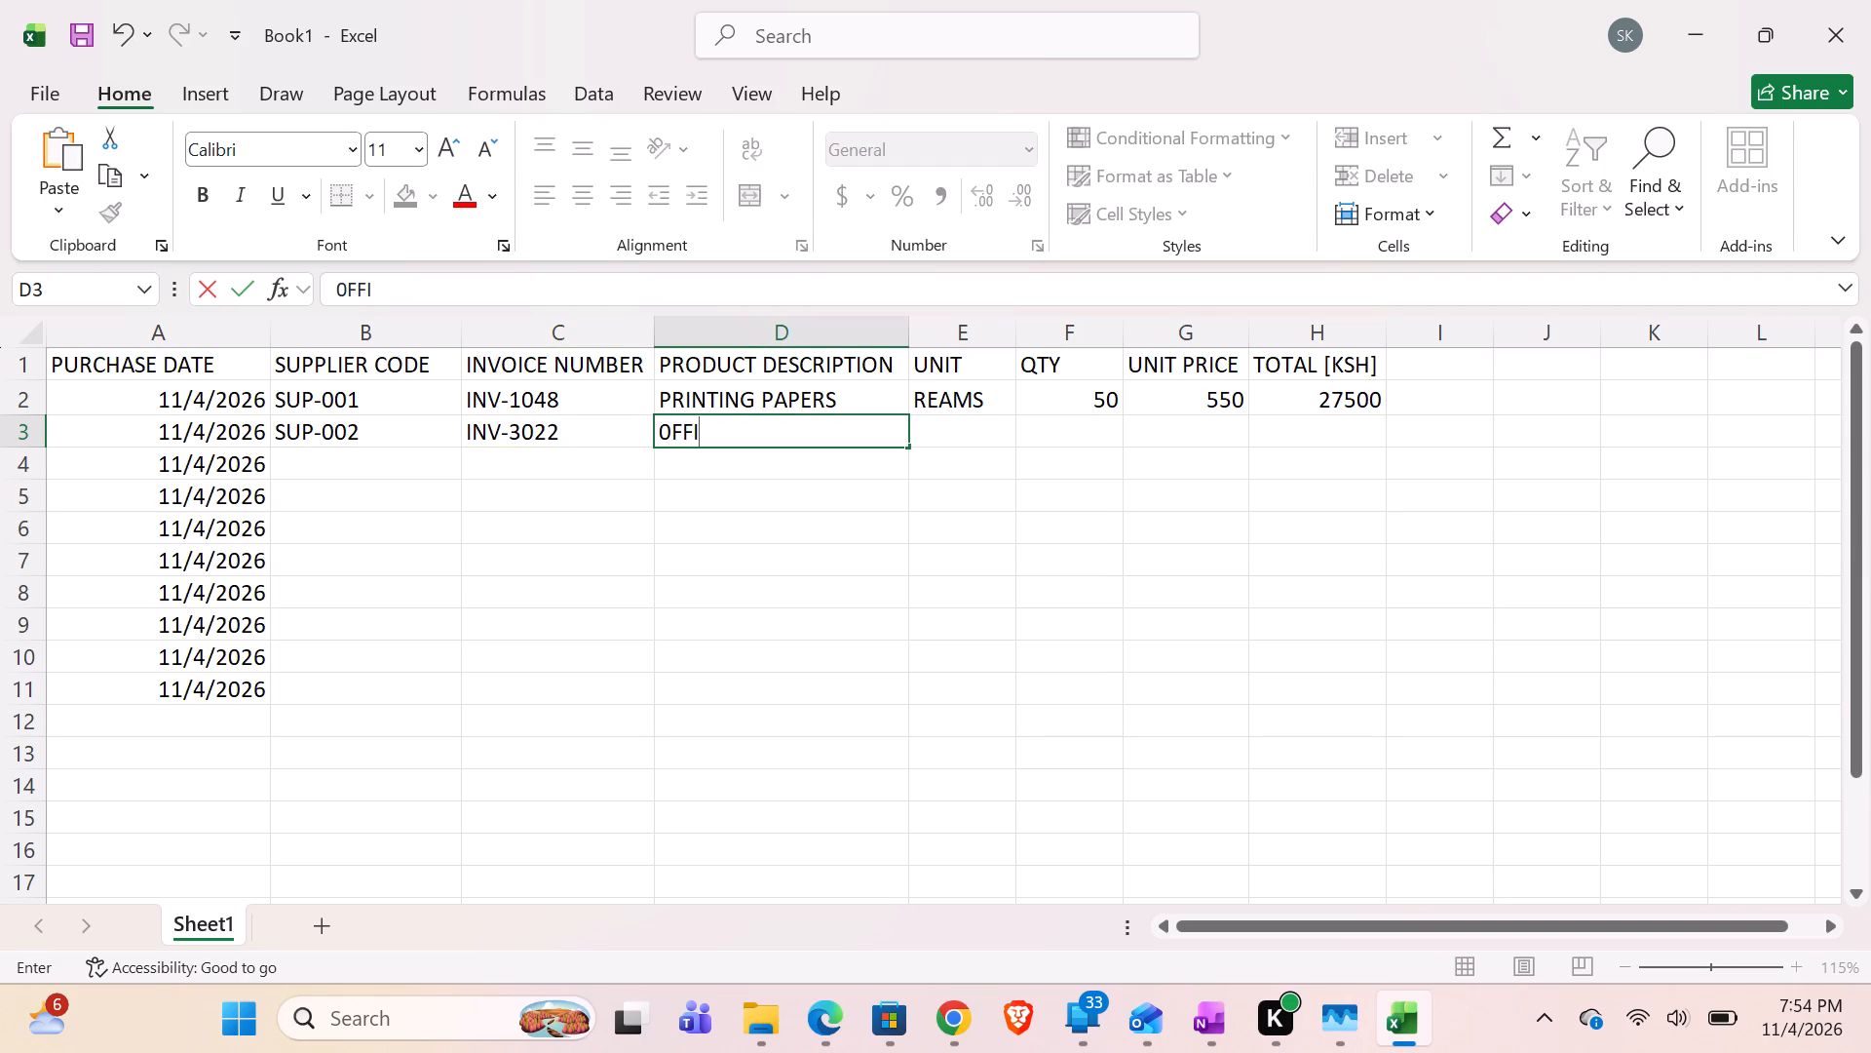
{"action": "type", "text": "CE PEM"}
{"action": "key", "text": "BackSpace"}
{"action": "type", "text": "NS"}
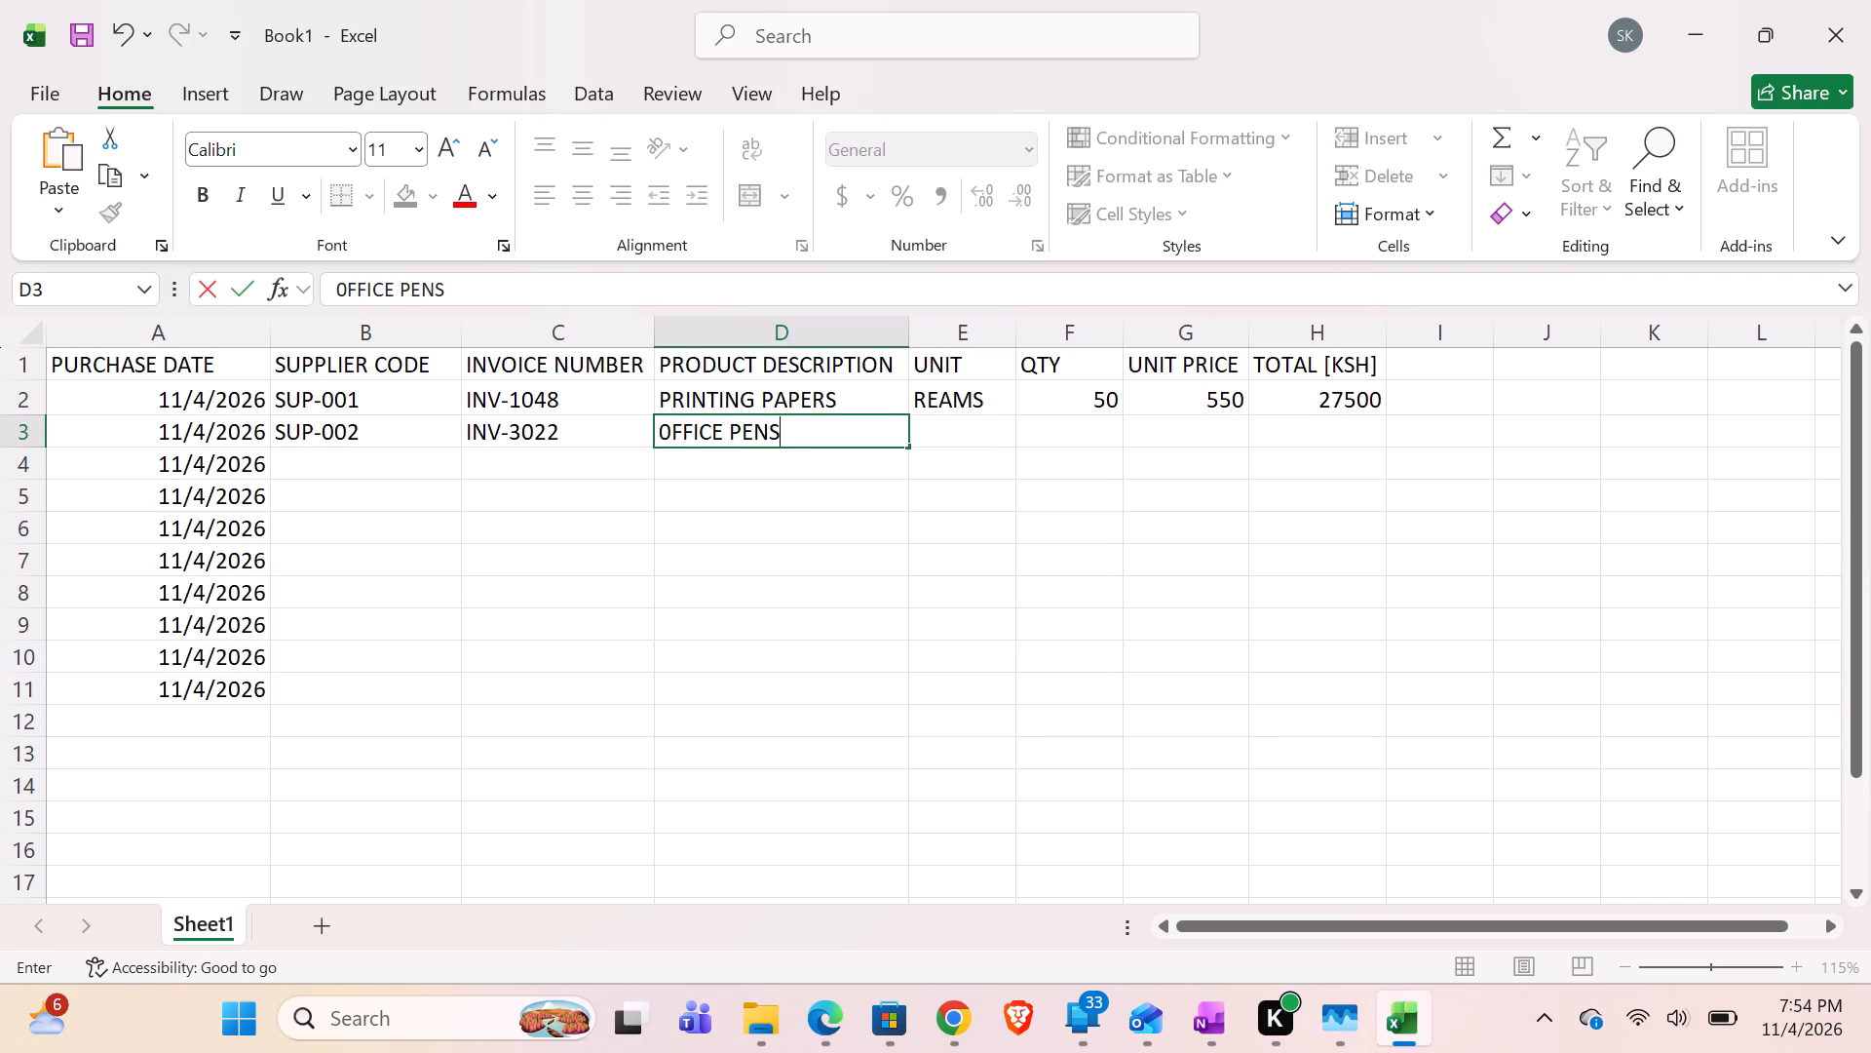
Enter the unit PIECES in cell E3 and the quantity 200 in cell F3 for the office pens.
{"action": "left_click", "coordinate": [933, 420]}
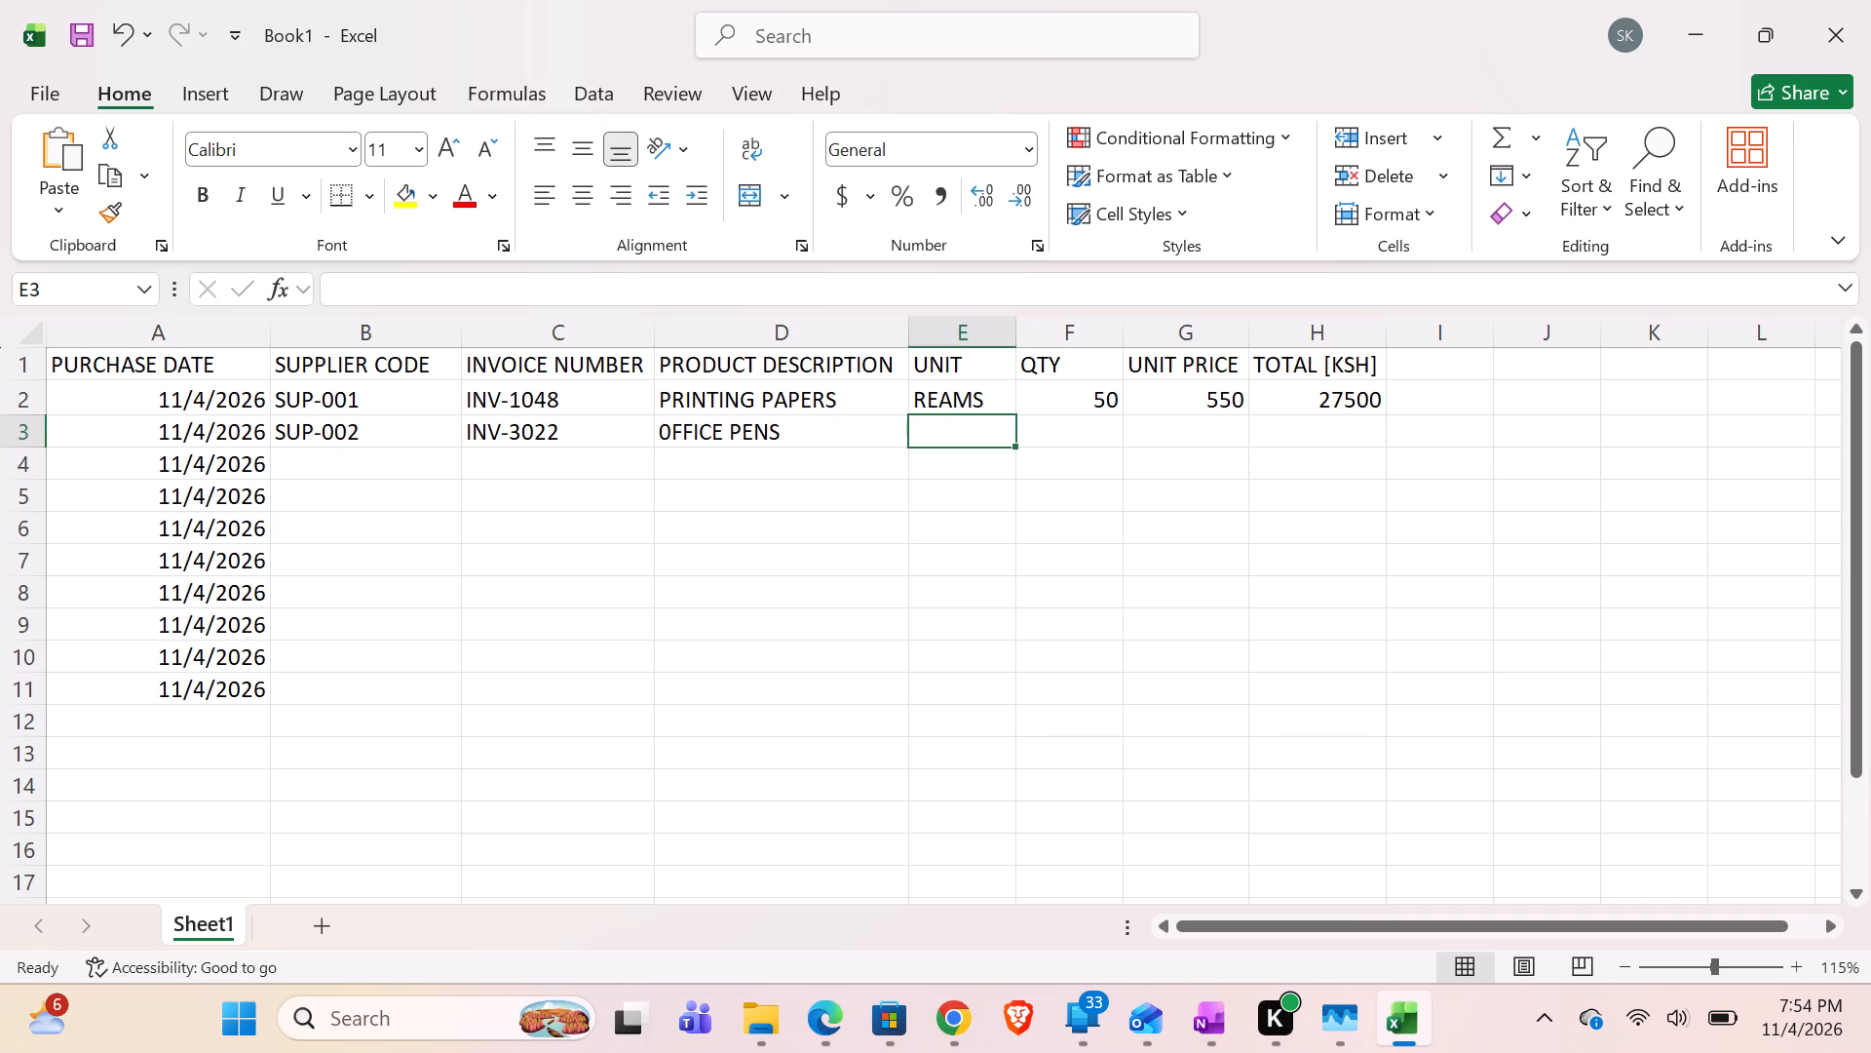
{"action": "type", "text": "PIECES"}
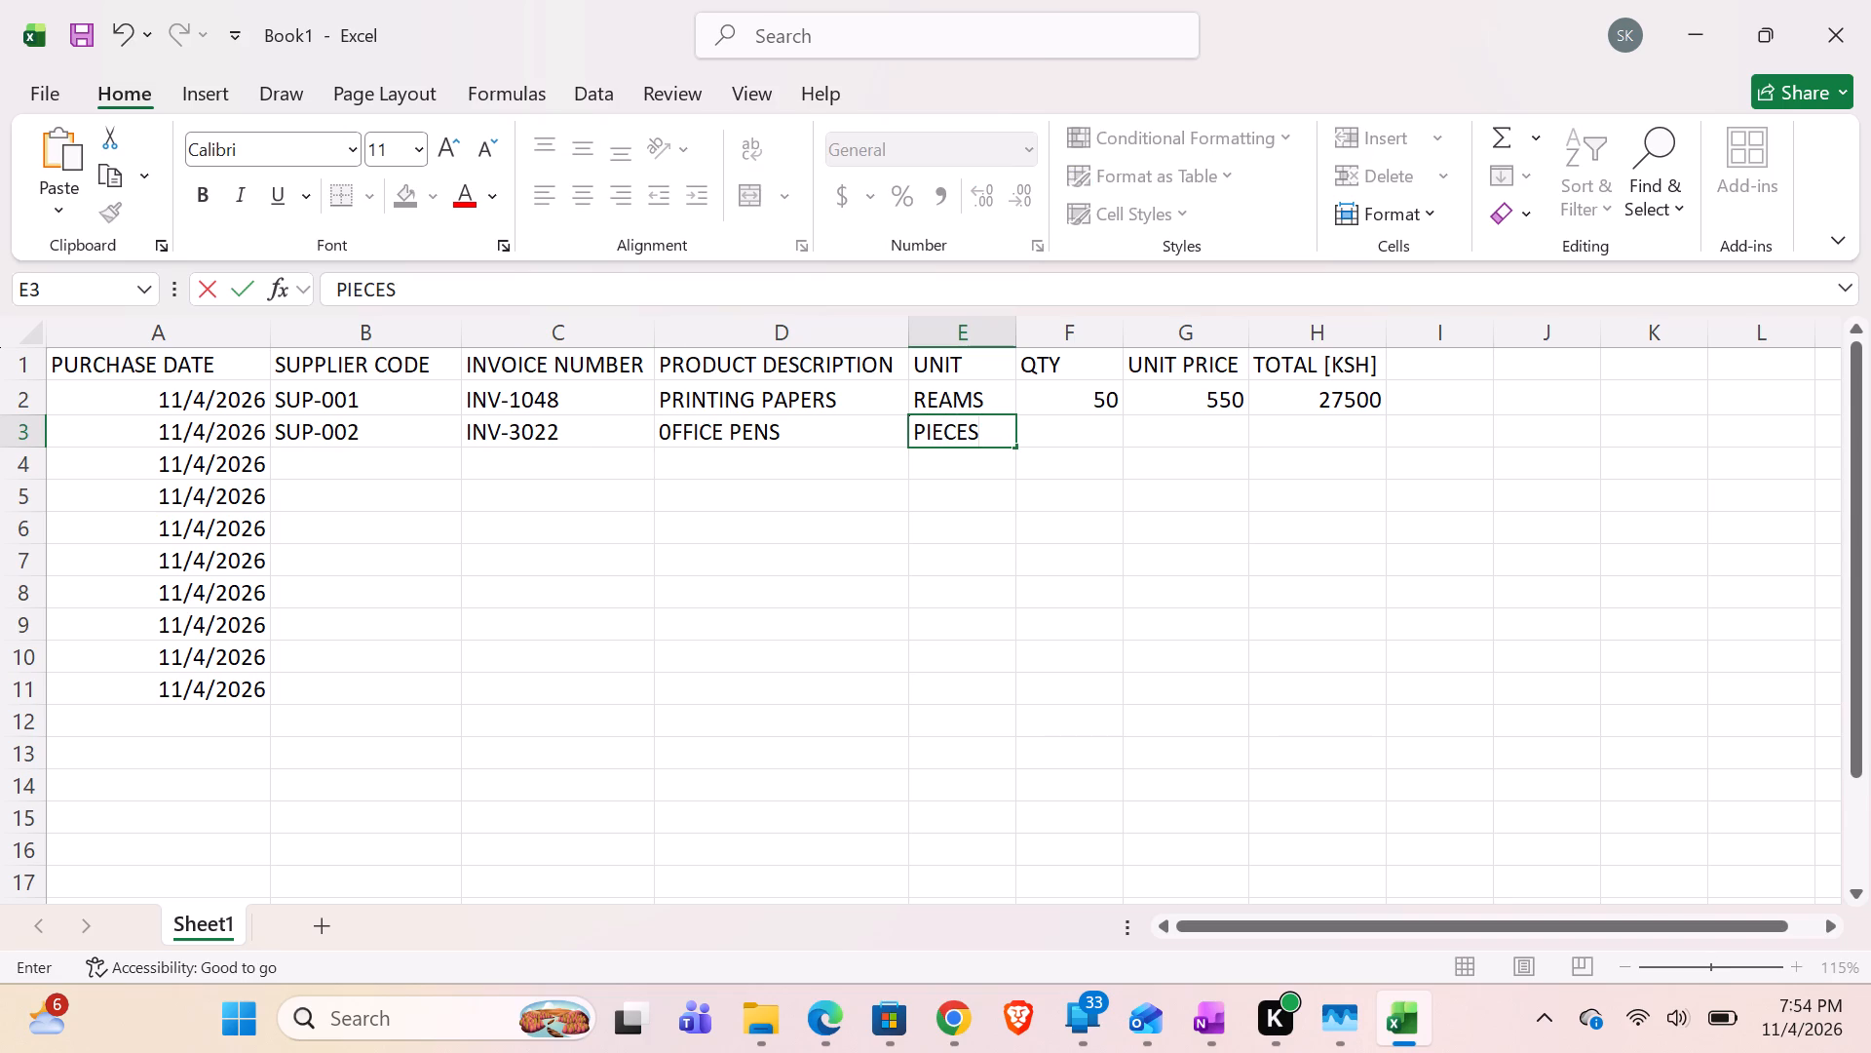
{"action": "left_click", "coordinate": [1069, 447]}
{"action": "type", "text": "200"}
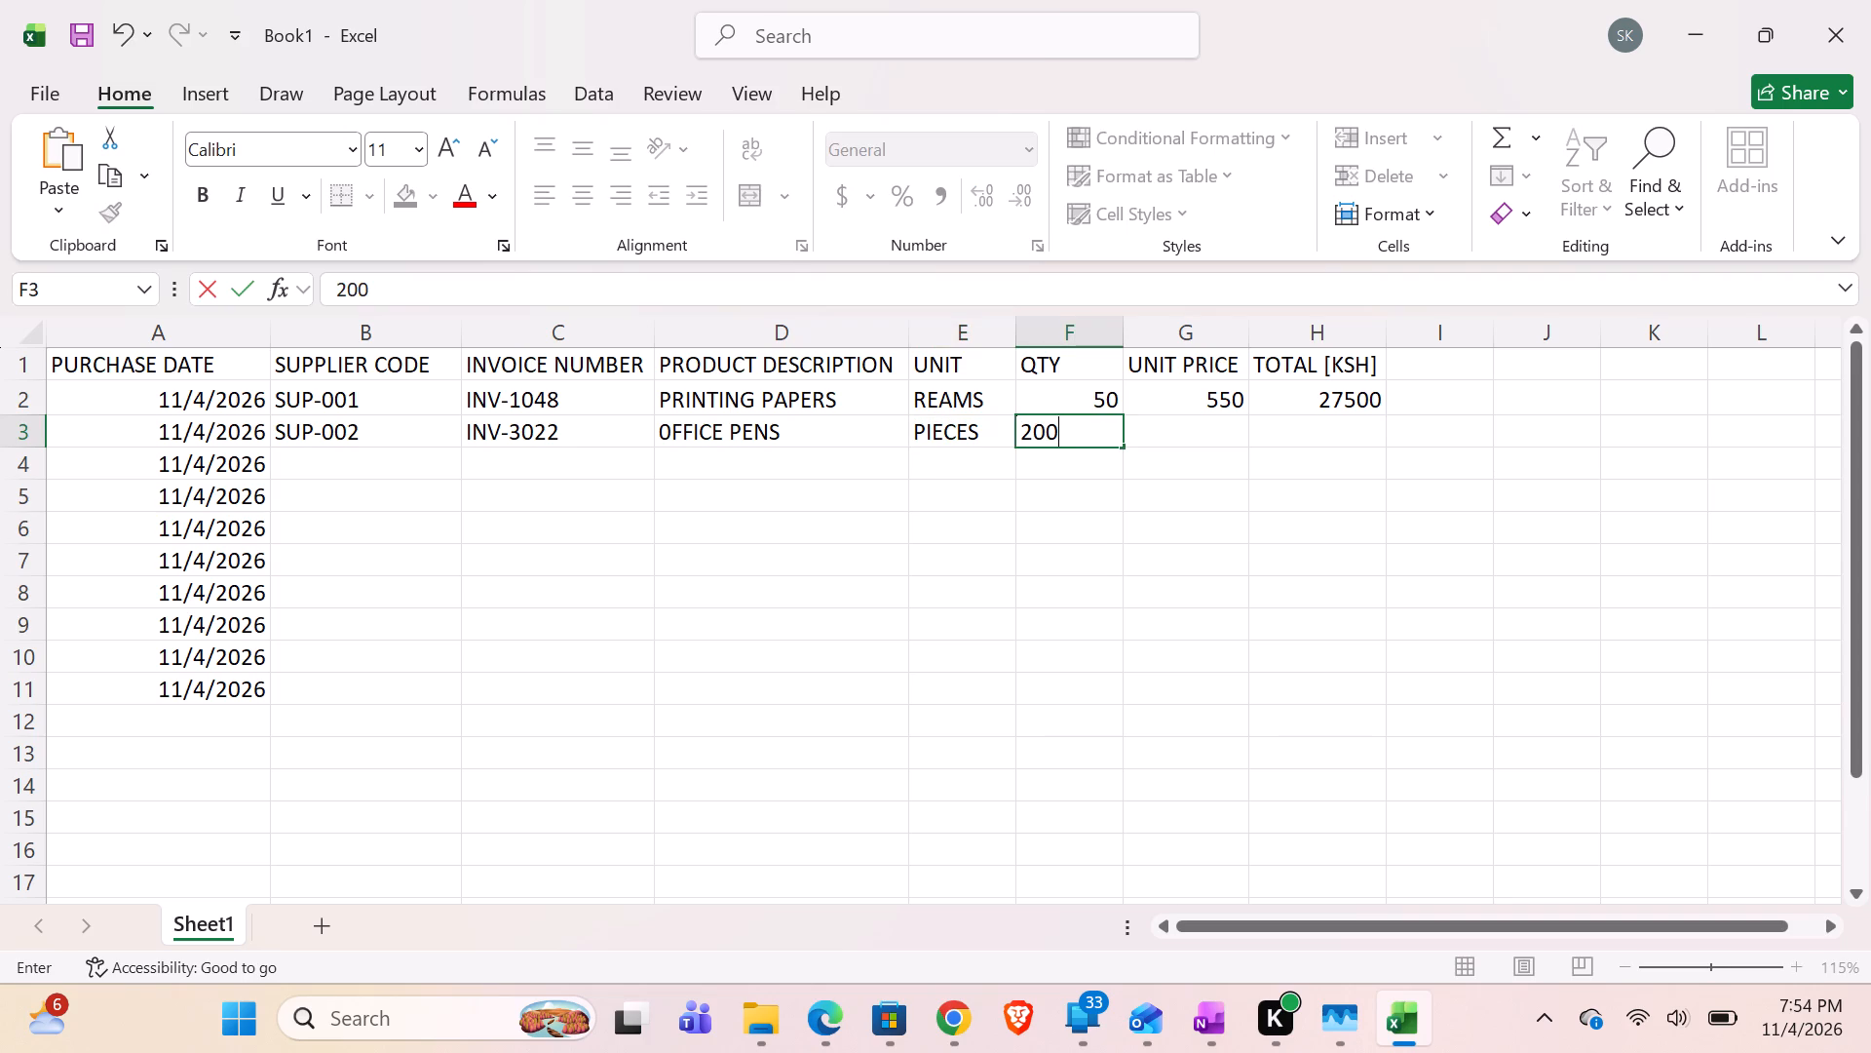
Enter the unit price 20 in cell G3 and the total 4000 in cell H3 for the office pens.
{"action": "left_click", "coordinate": [1204, 435]}
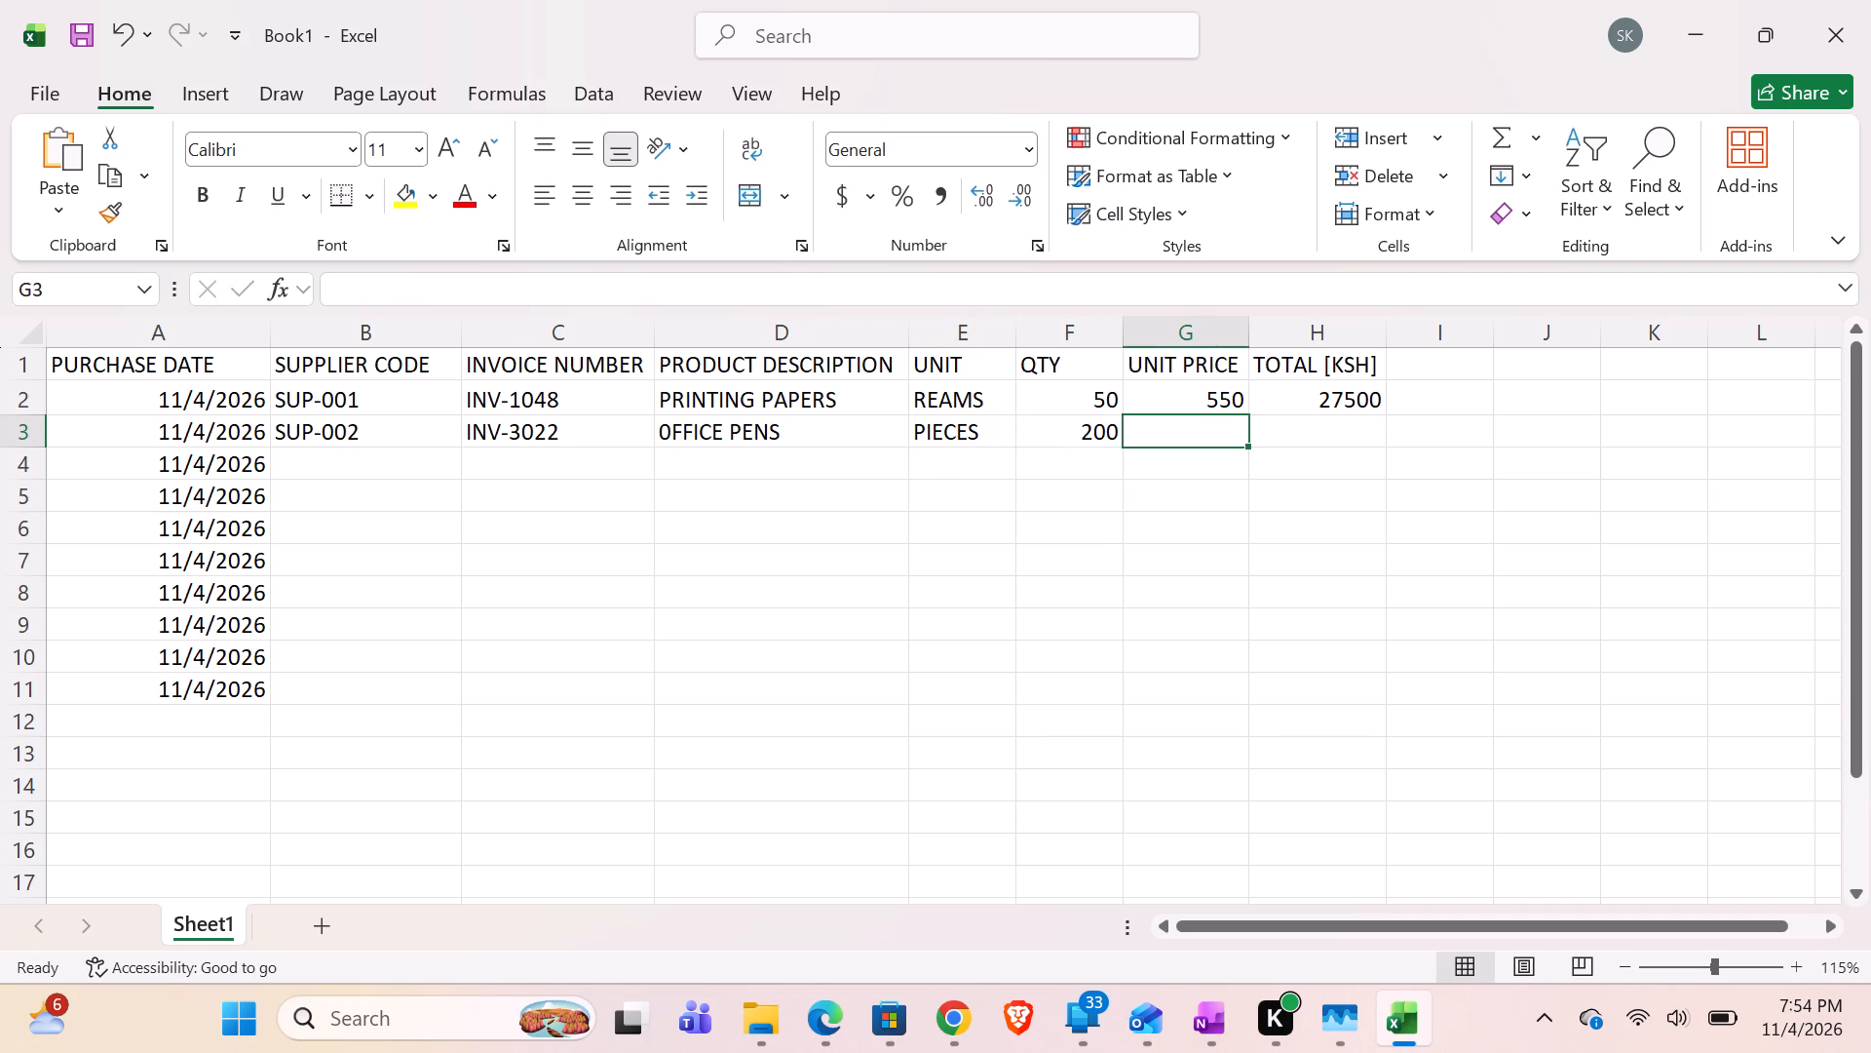
{"action": "key", "text": "0"}
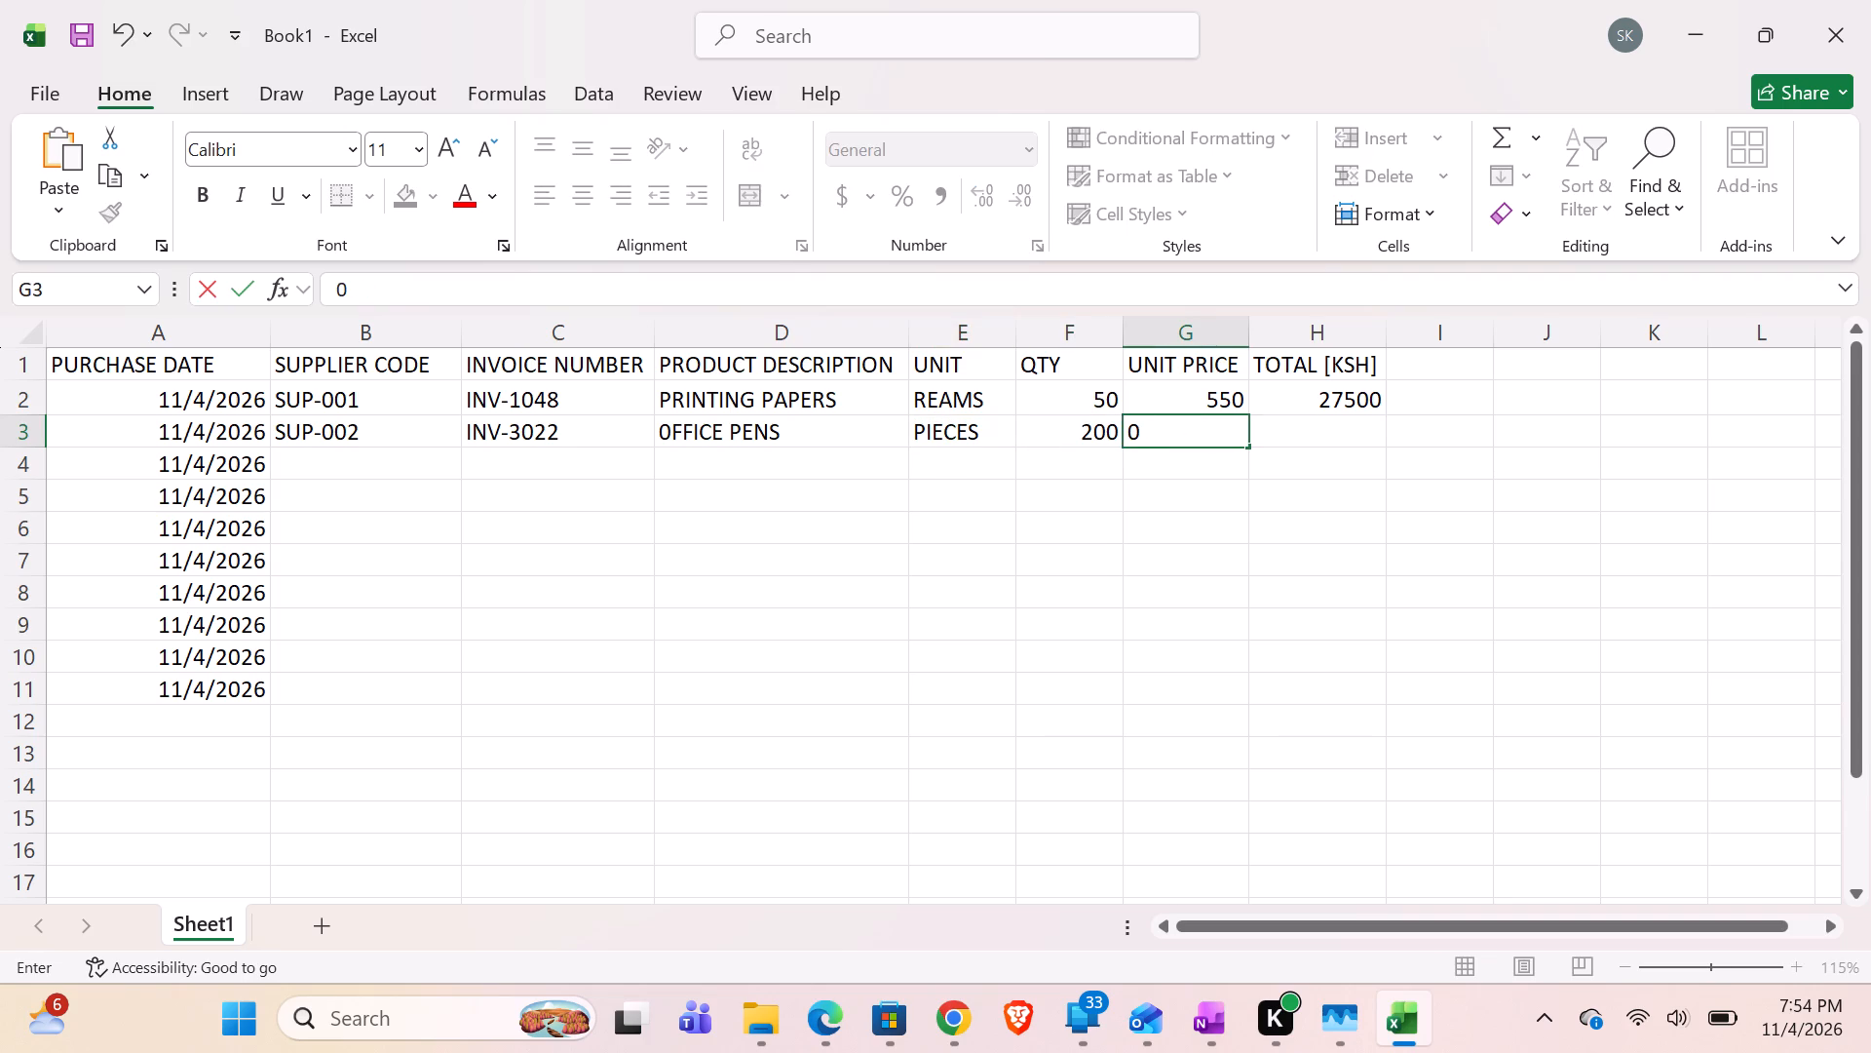
{"action": "key", "text": "BackSpace"}
{"action": "type", "text": "20"}
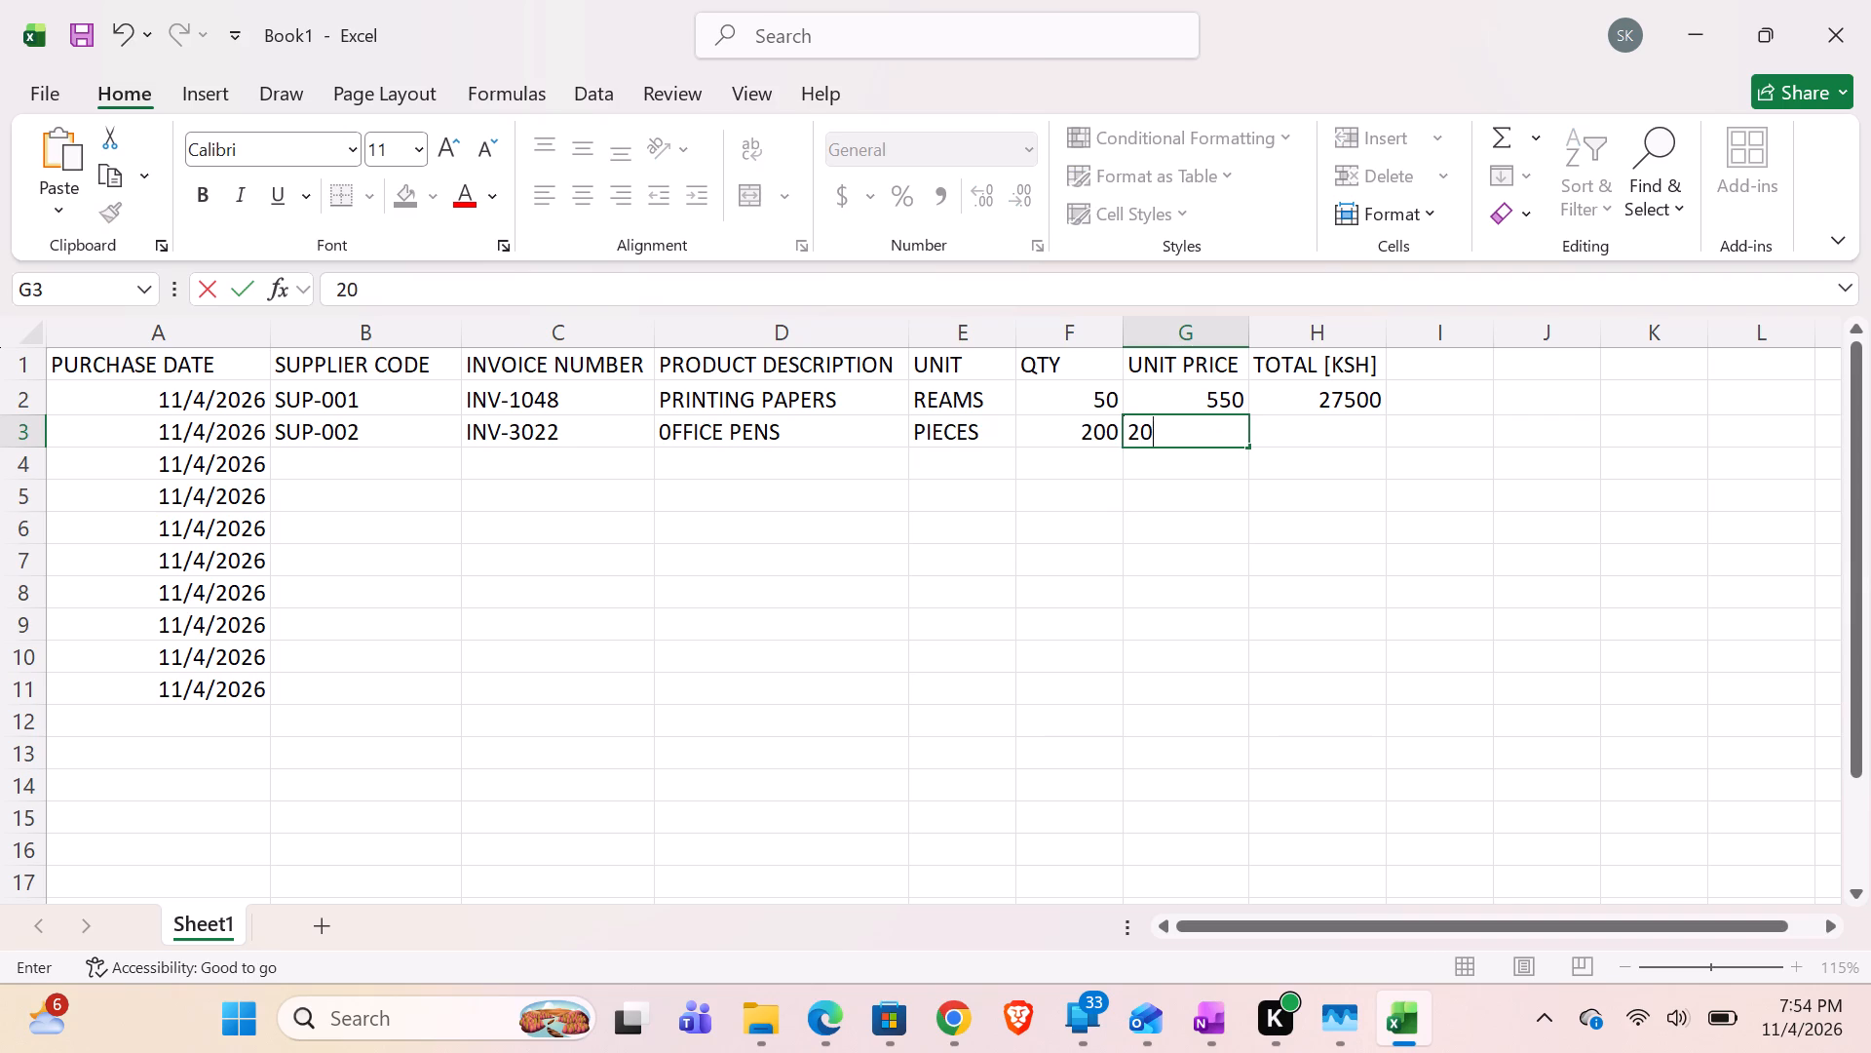
{"action": "left_click", "coordinate": [1276, 434]}
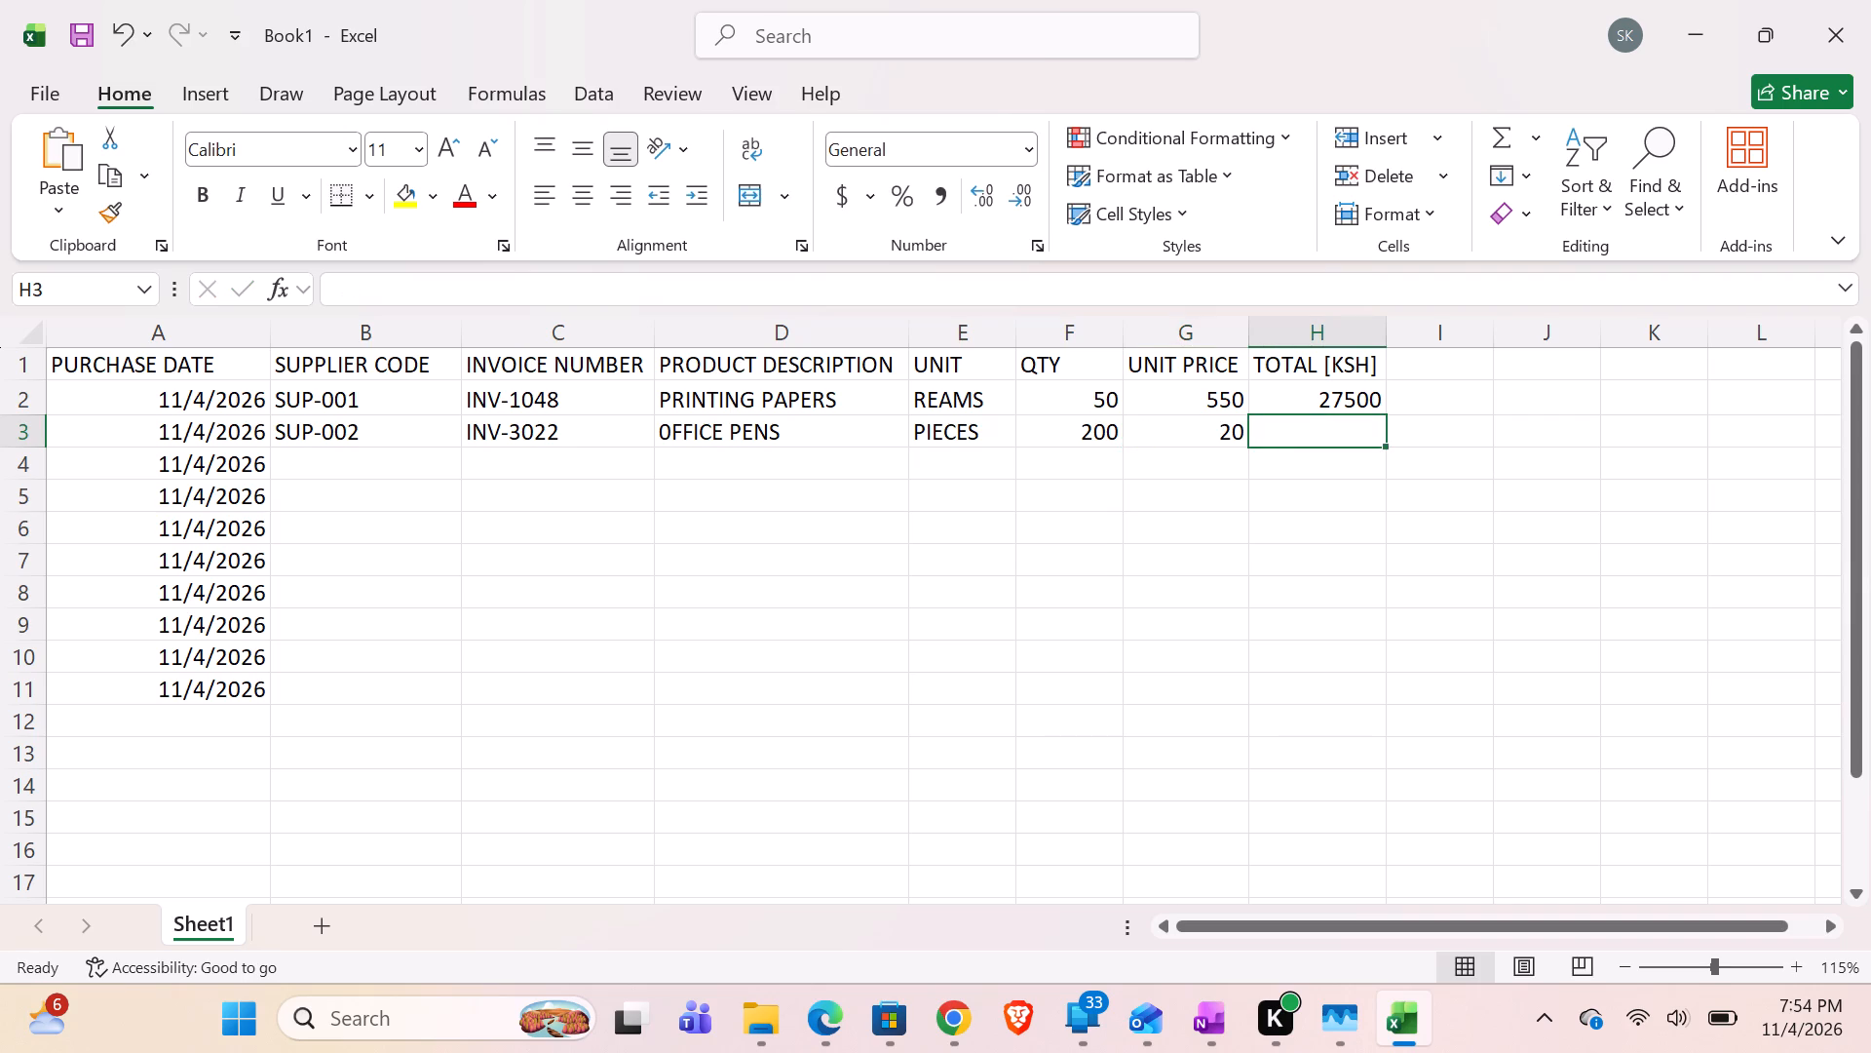
{"action": "key", "text": "4"}
{"action": "type", "text": "00"}
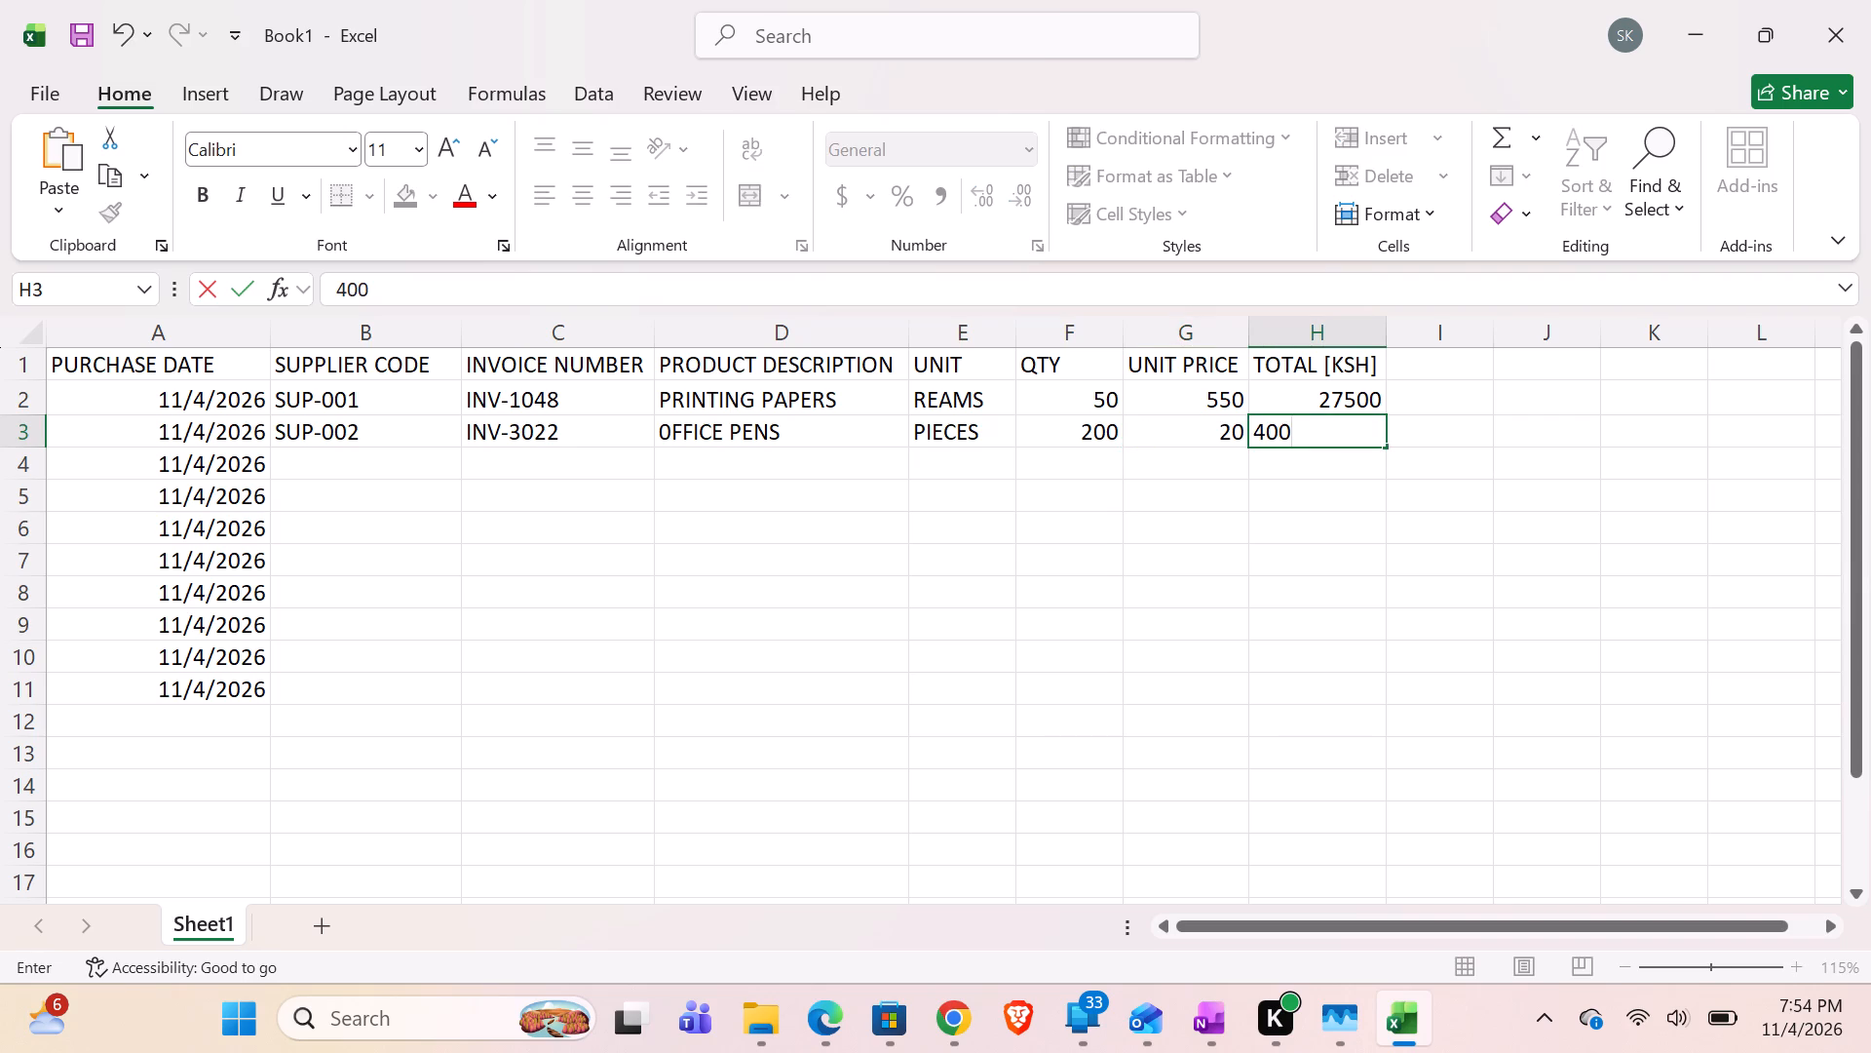
{"action": "key", "text": "0"}
Enter the supplier code SUP-003 in cell B4.
{"action": "left_click", "coordinate": [376, 465]}
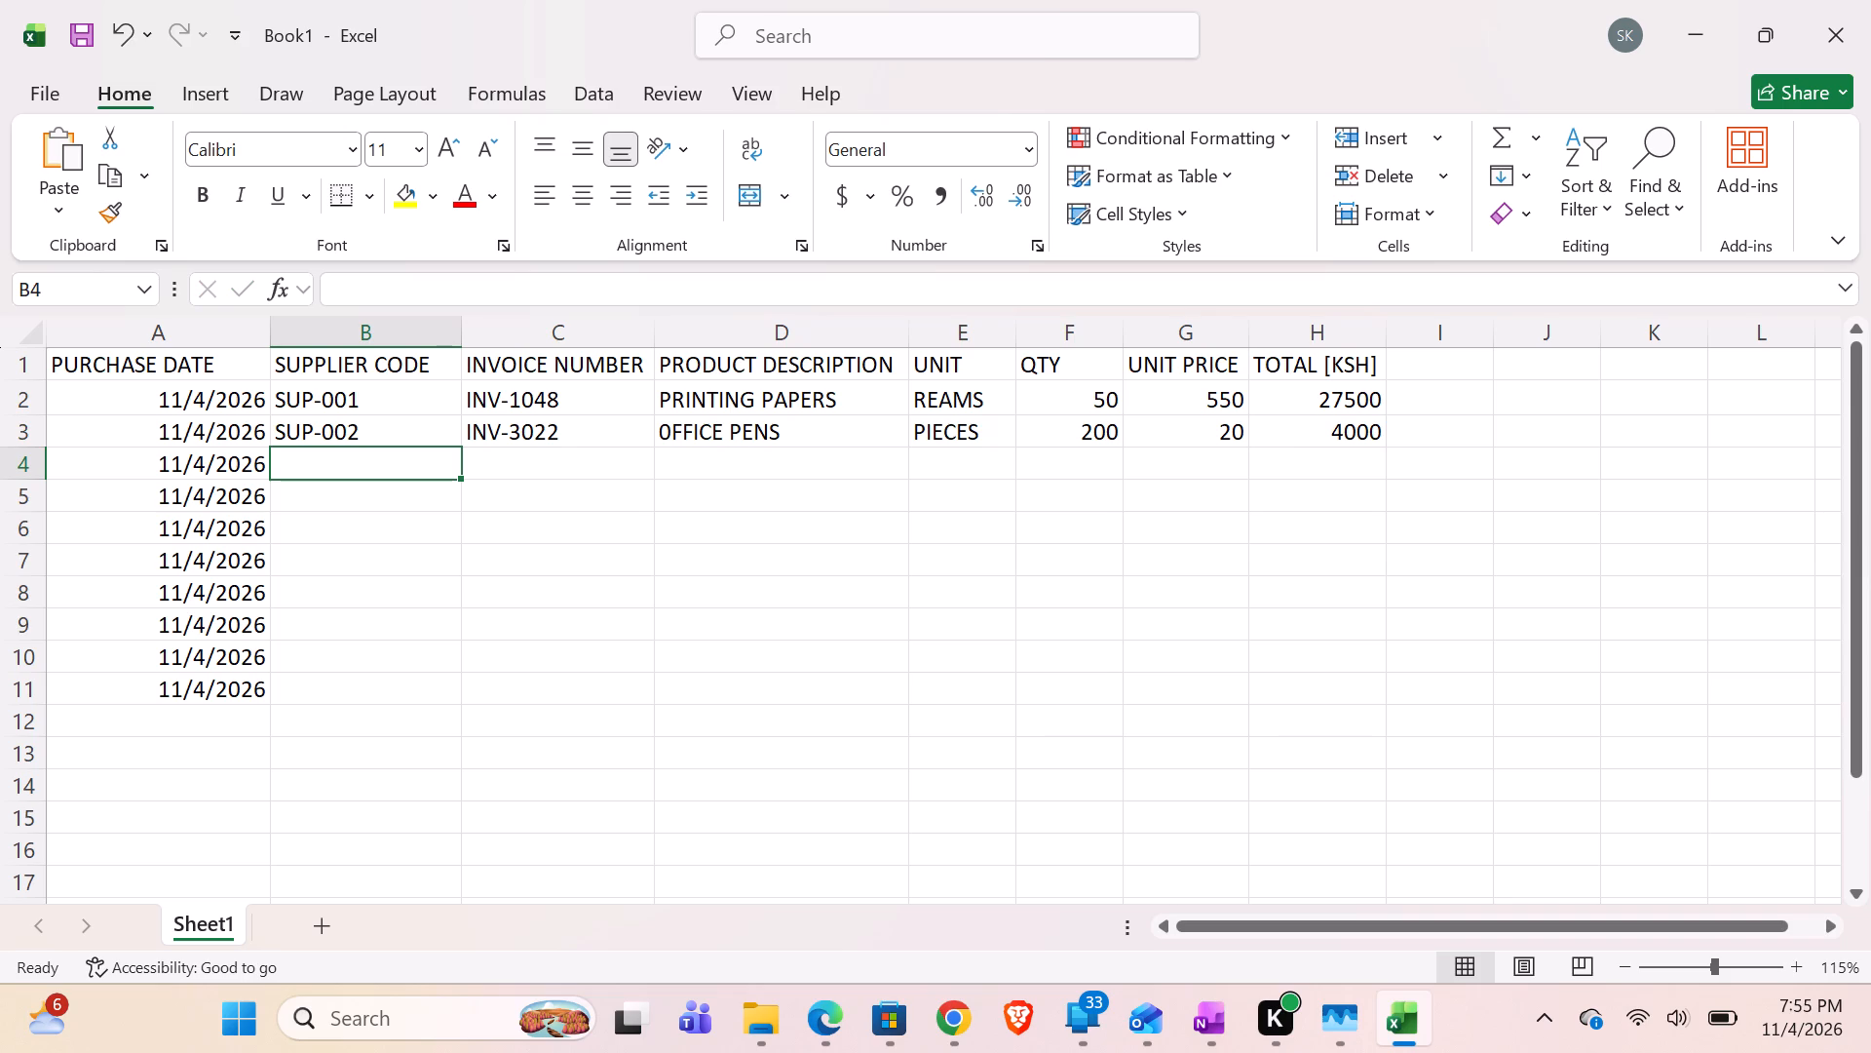
{"action": "left_click", "coordinate": [363, 464]}
{"action": "type", "text": "SUP"}
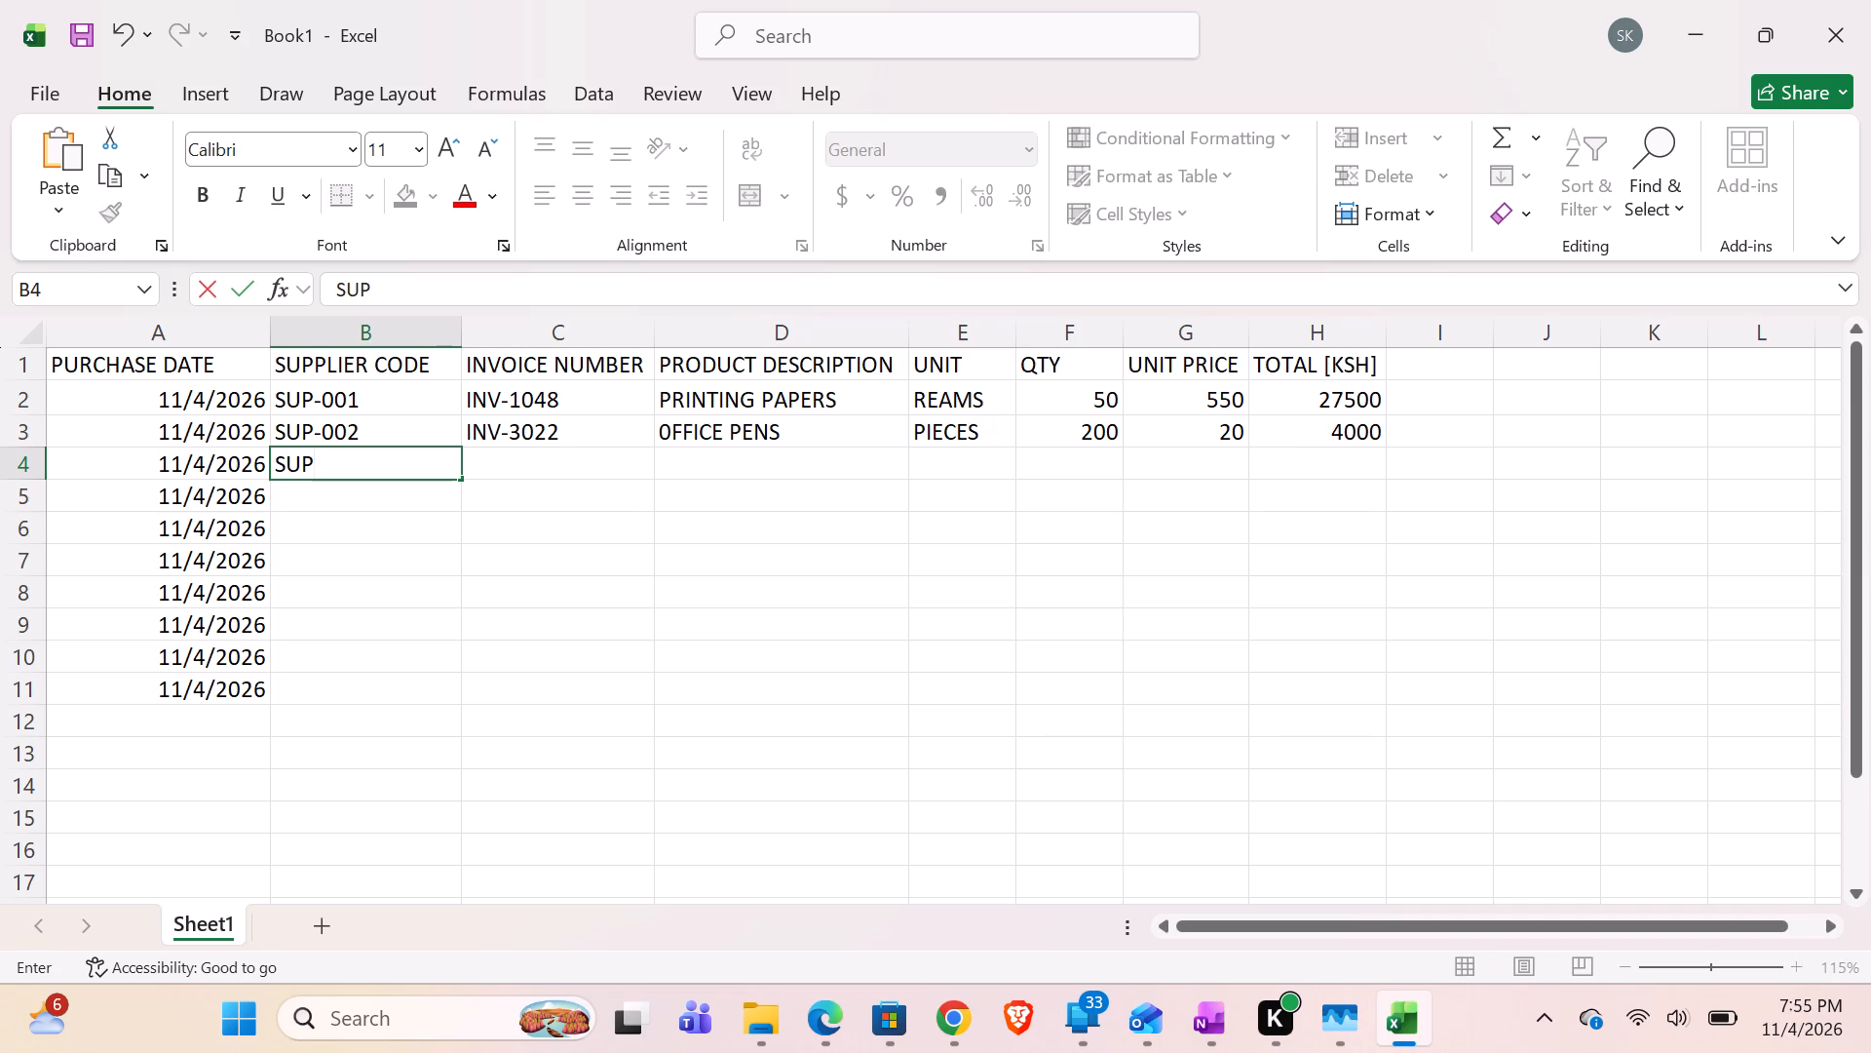
{"action": "key", "text": "minus"}
{"action": "type", "text": "00"}
{"action": "key", "text": "3"}
Enter the invoice number INV-126 in cell C4.
{"action": "left_click", "coordinate": [528, 458]}
{"action": "type", "text": "INV"}
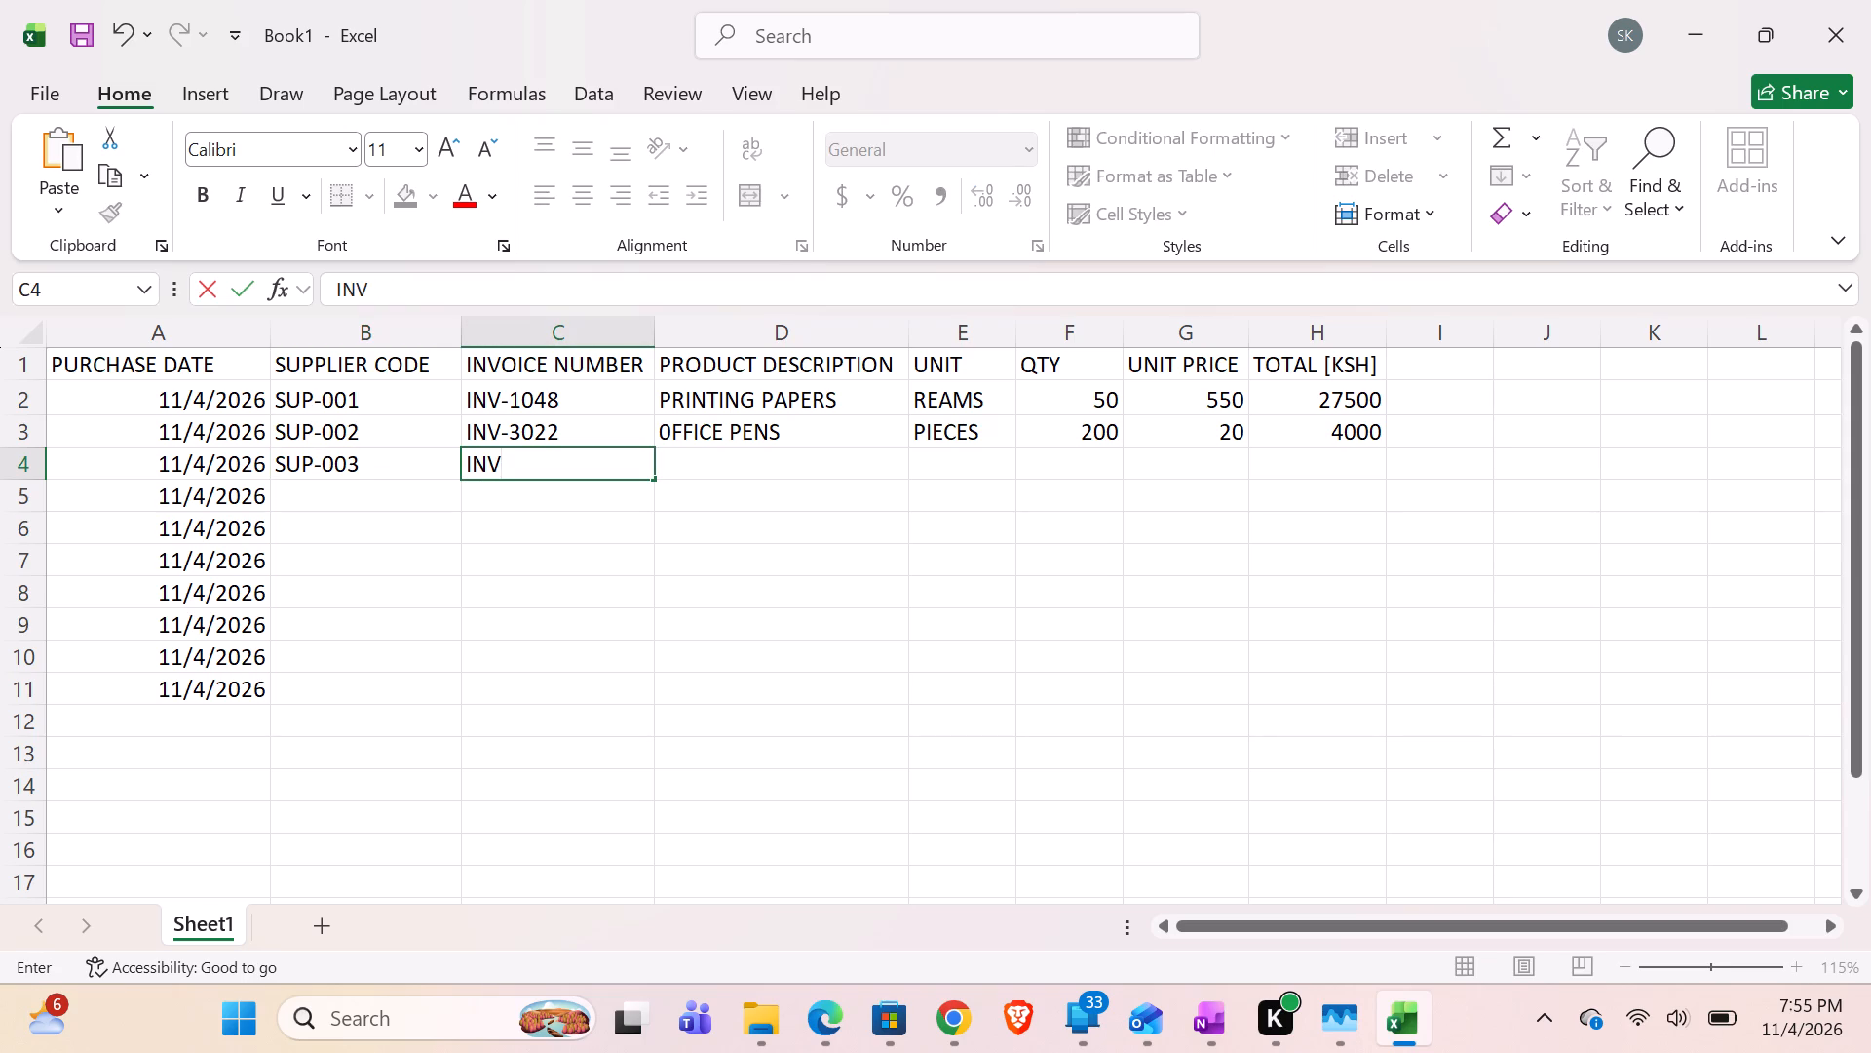
{"action": "key", "text": "minus"}
{"action": "key", "text": "1"}
{"action": "key", "text": "2"}
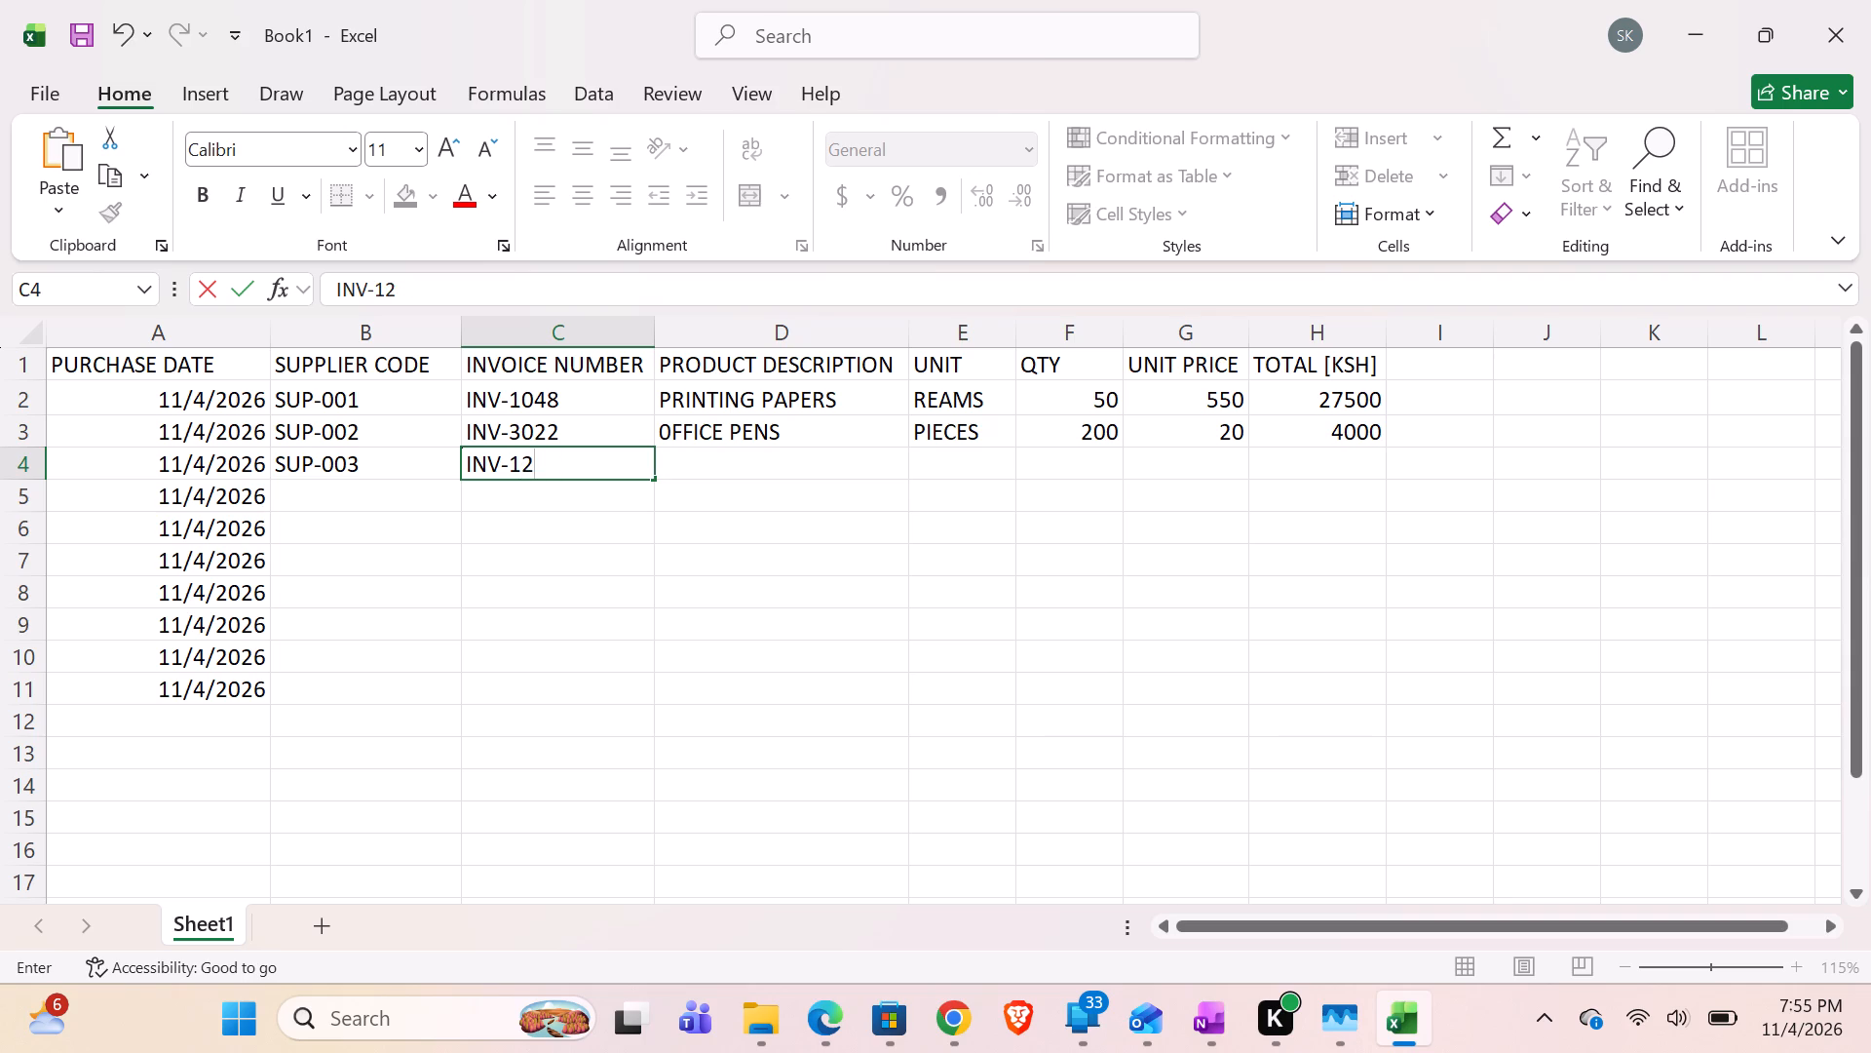
{"action": "key", "text": "6"}
Enter EXERCISE BOOKS as the product description in cell D5.
{"action": "left_click", "coordinate": [728, 482]}
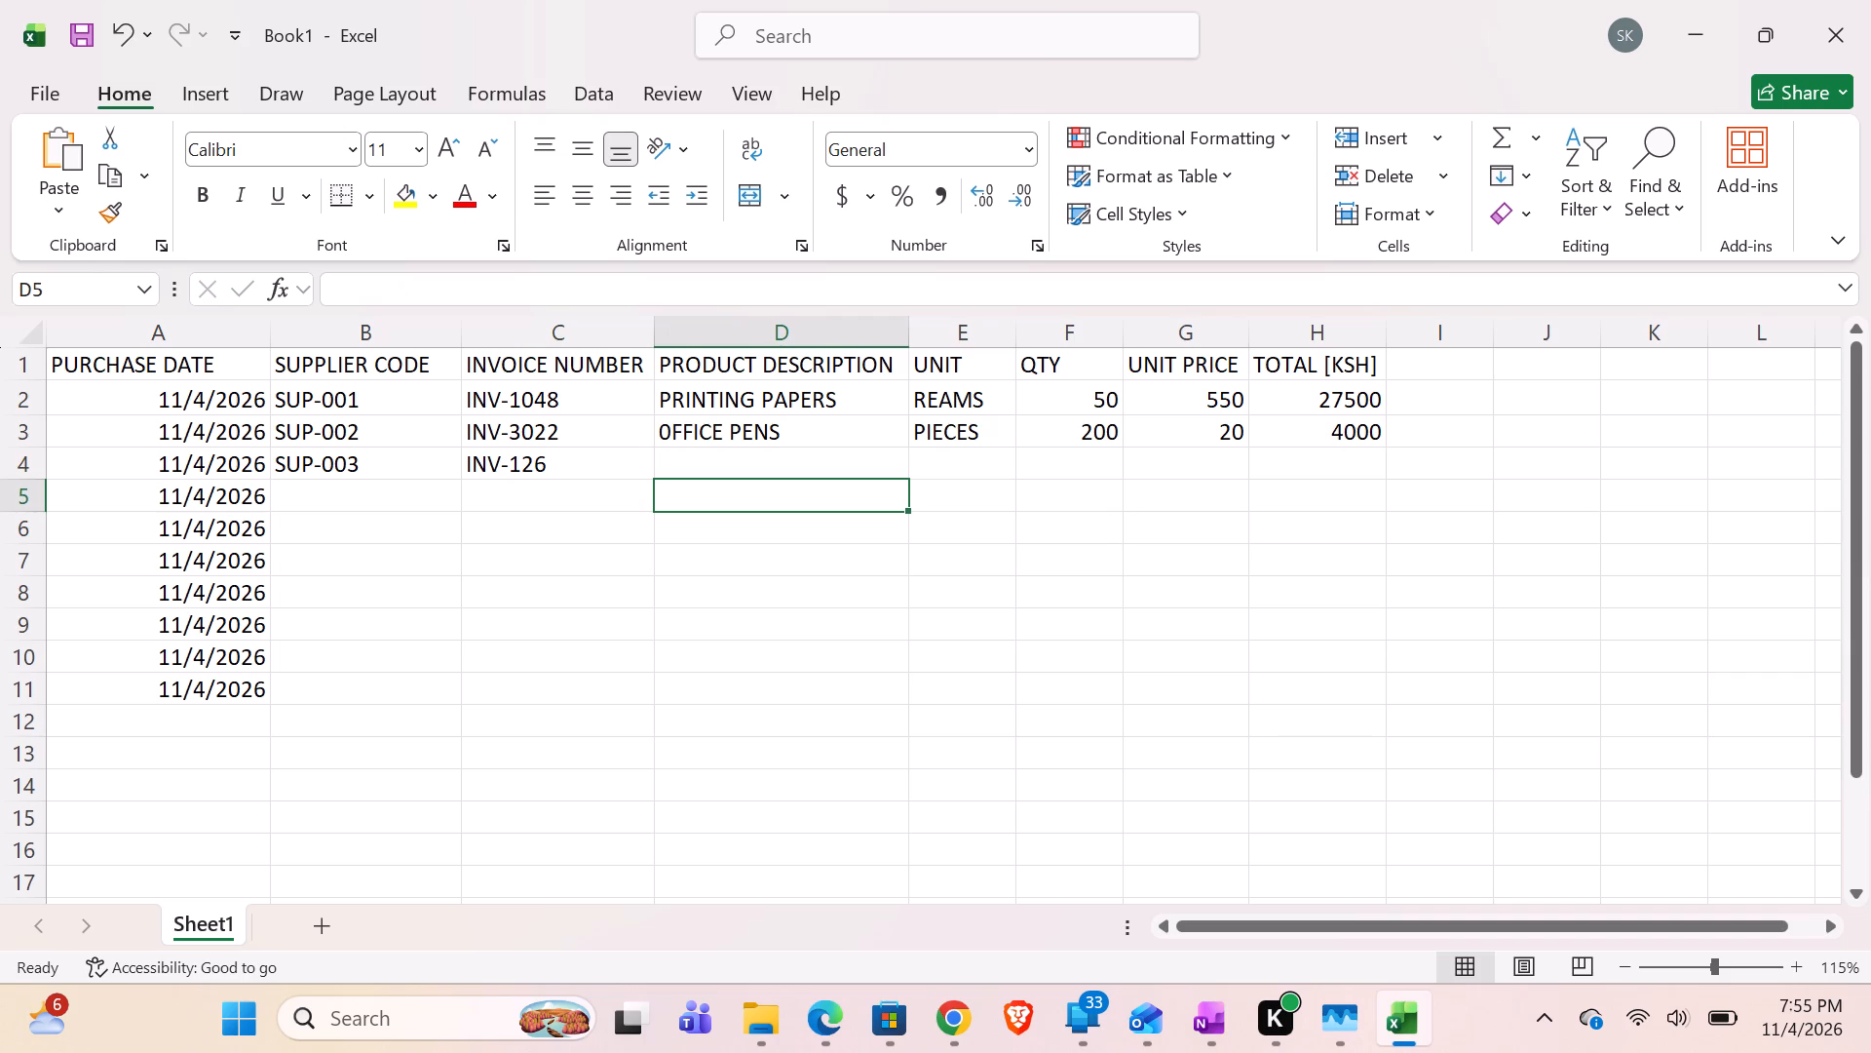
{"action": "type", "text": "EXER"}
{"action": "type", "text": "CISE BOO"}
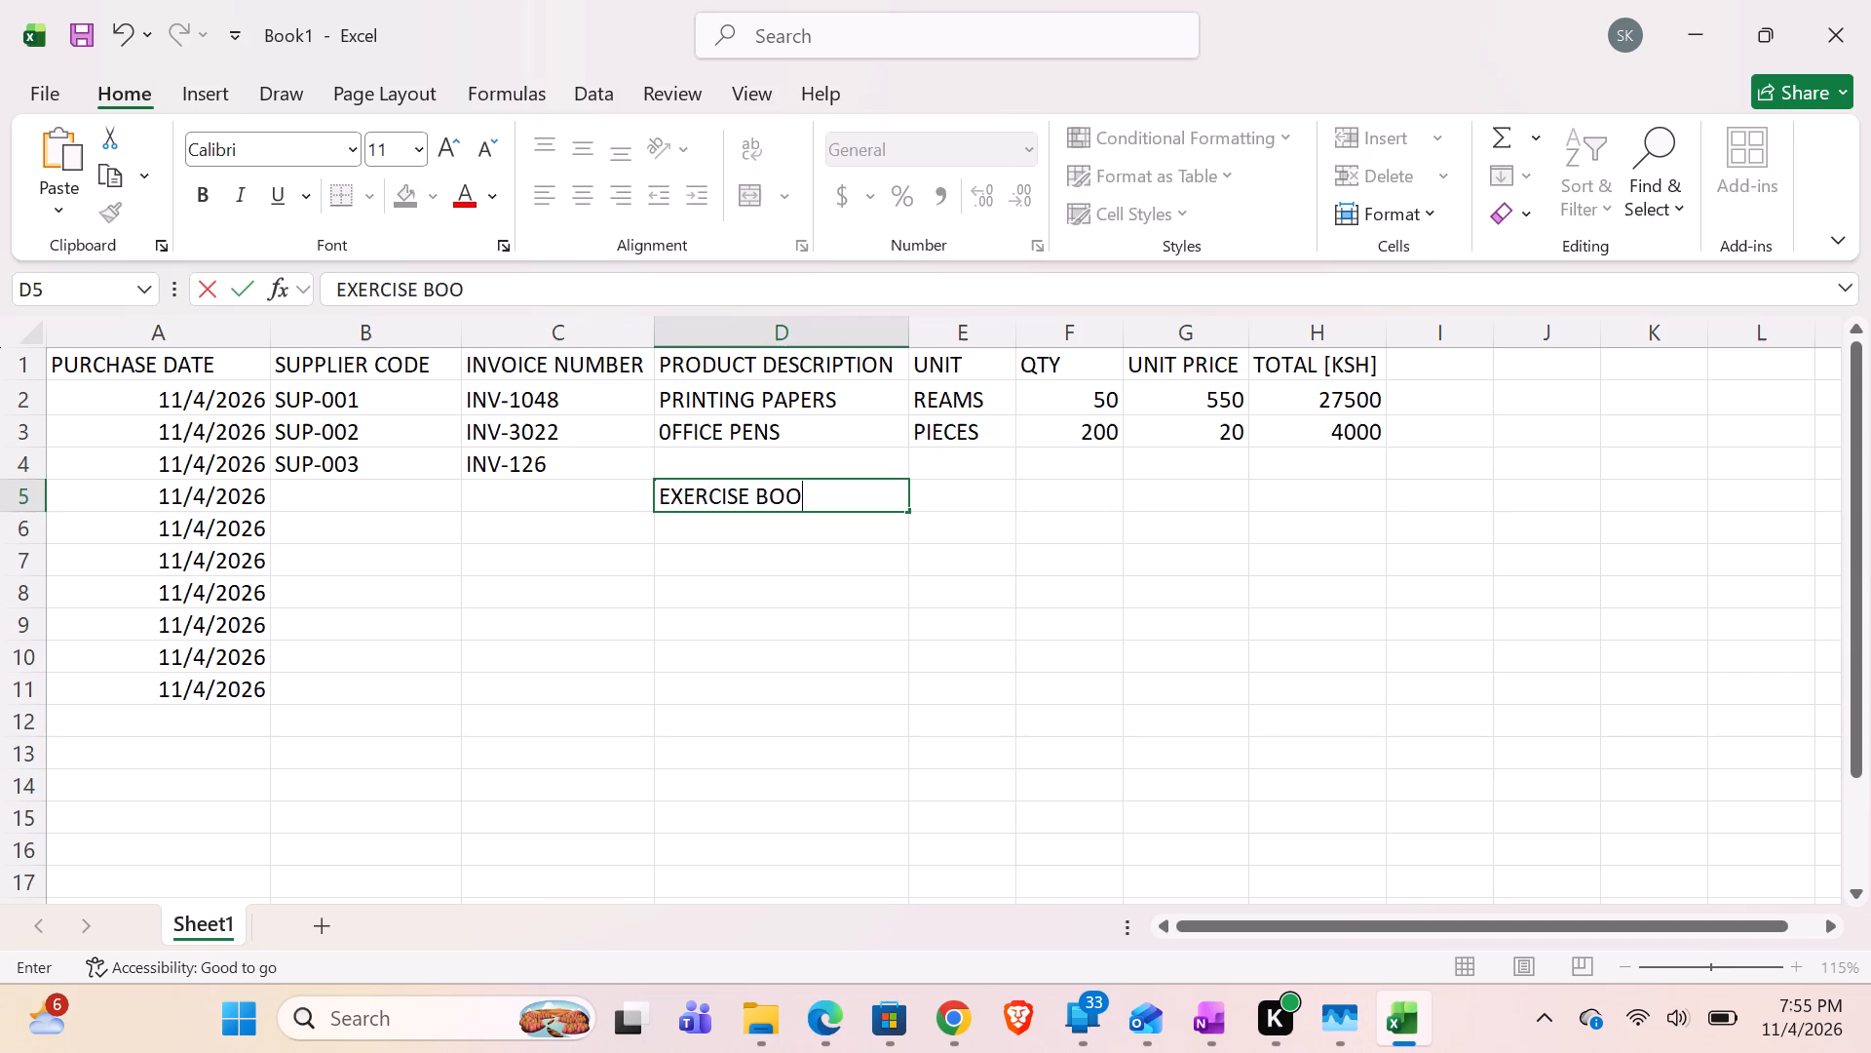
{"action": "type", "text": "KS"}
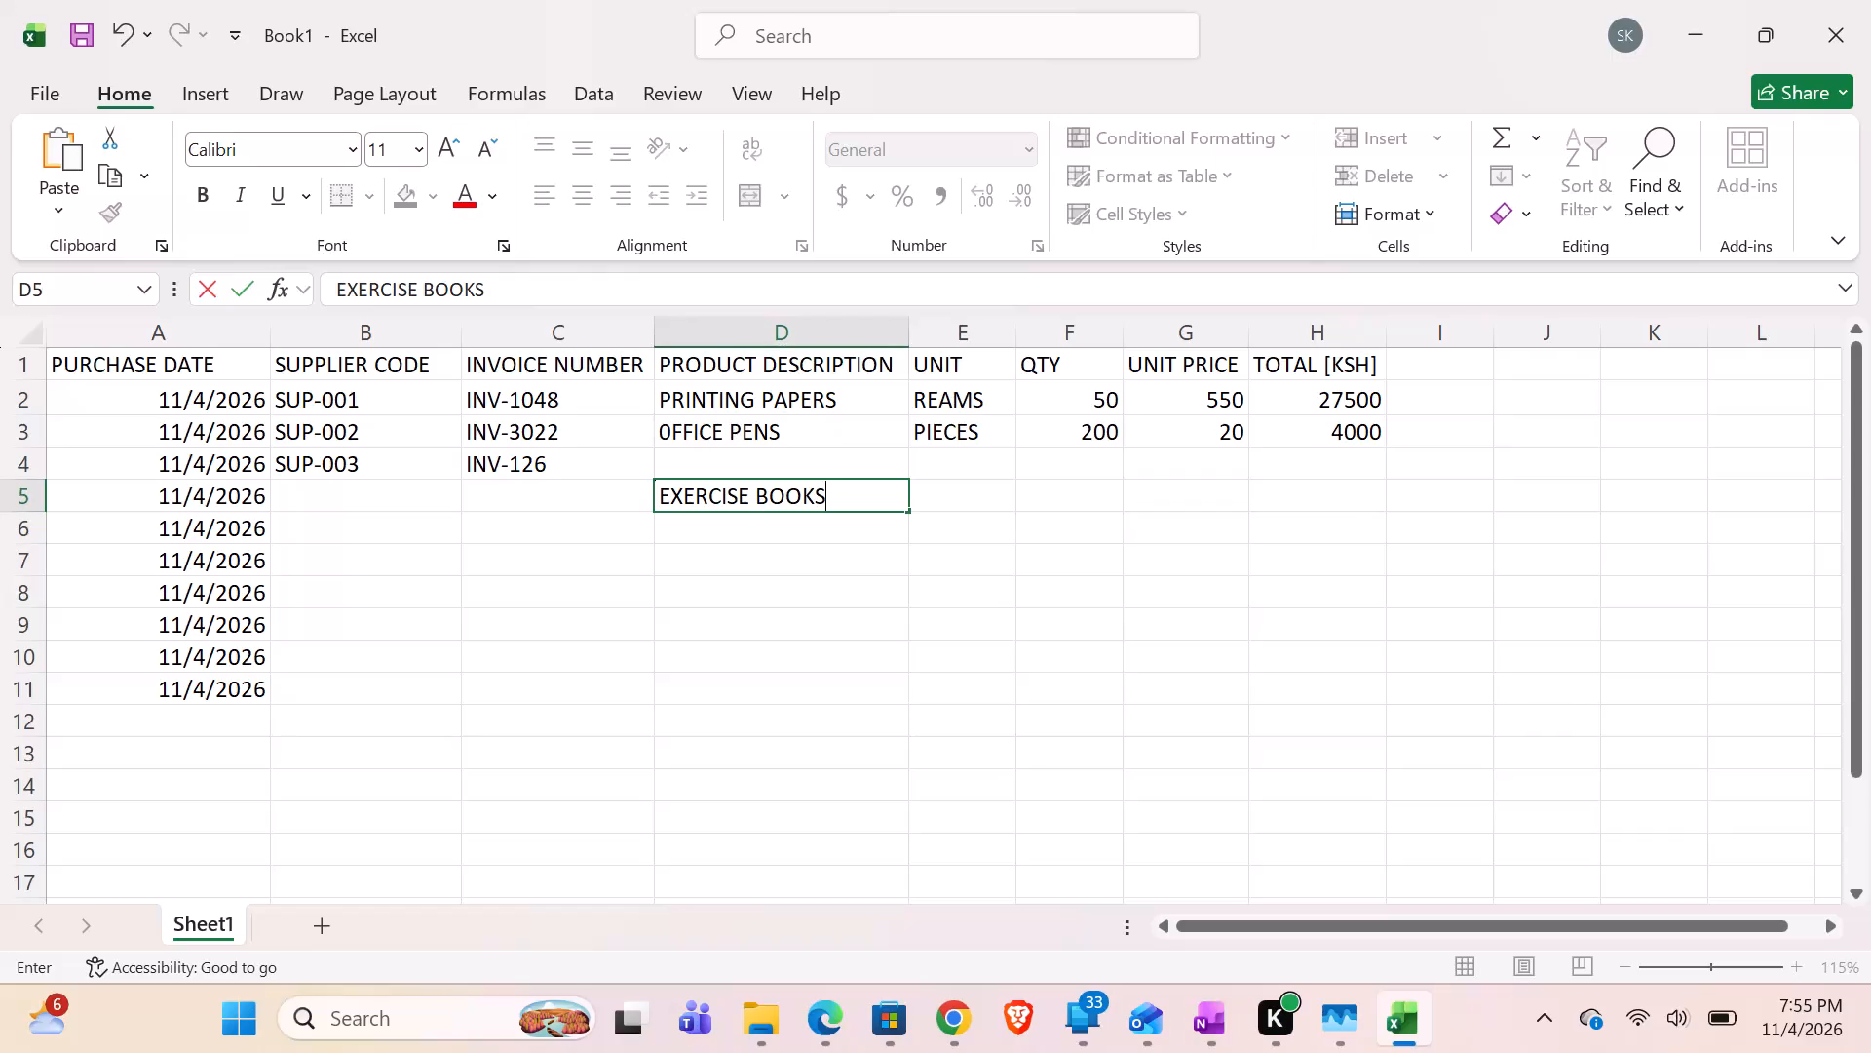
Enter the unit PIECES in cell E5 and the quantity 100 in cell F5 for the exercise books.
{"action": "left_click", "coordinate": [932, 508]}
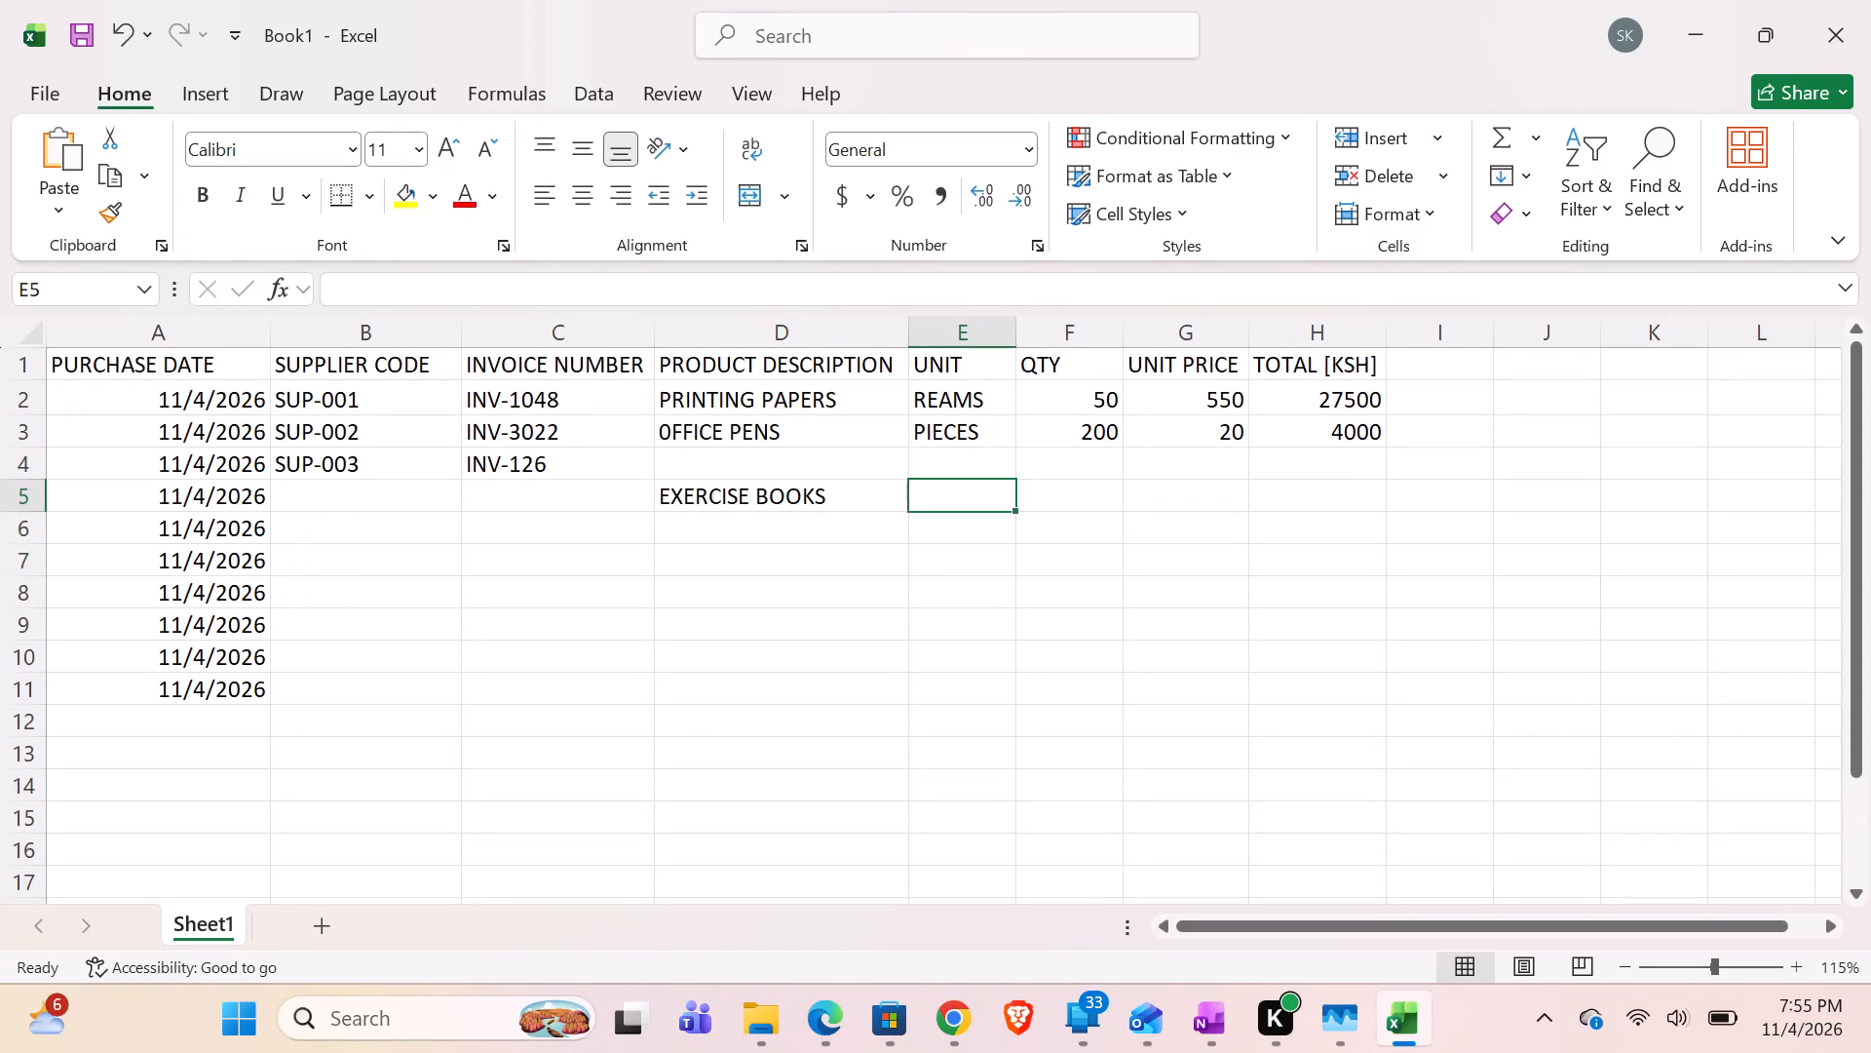
{"action": "type", "text": "PIECES"}
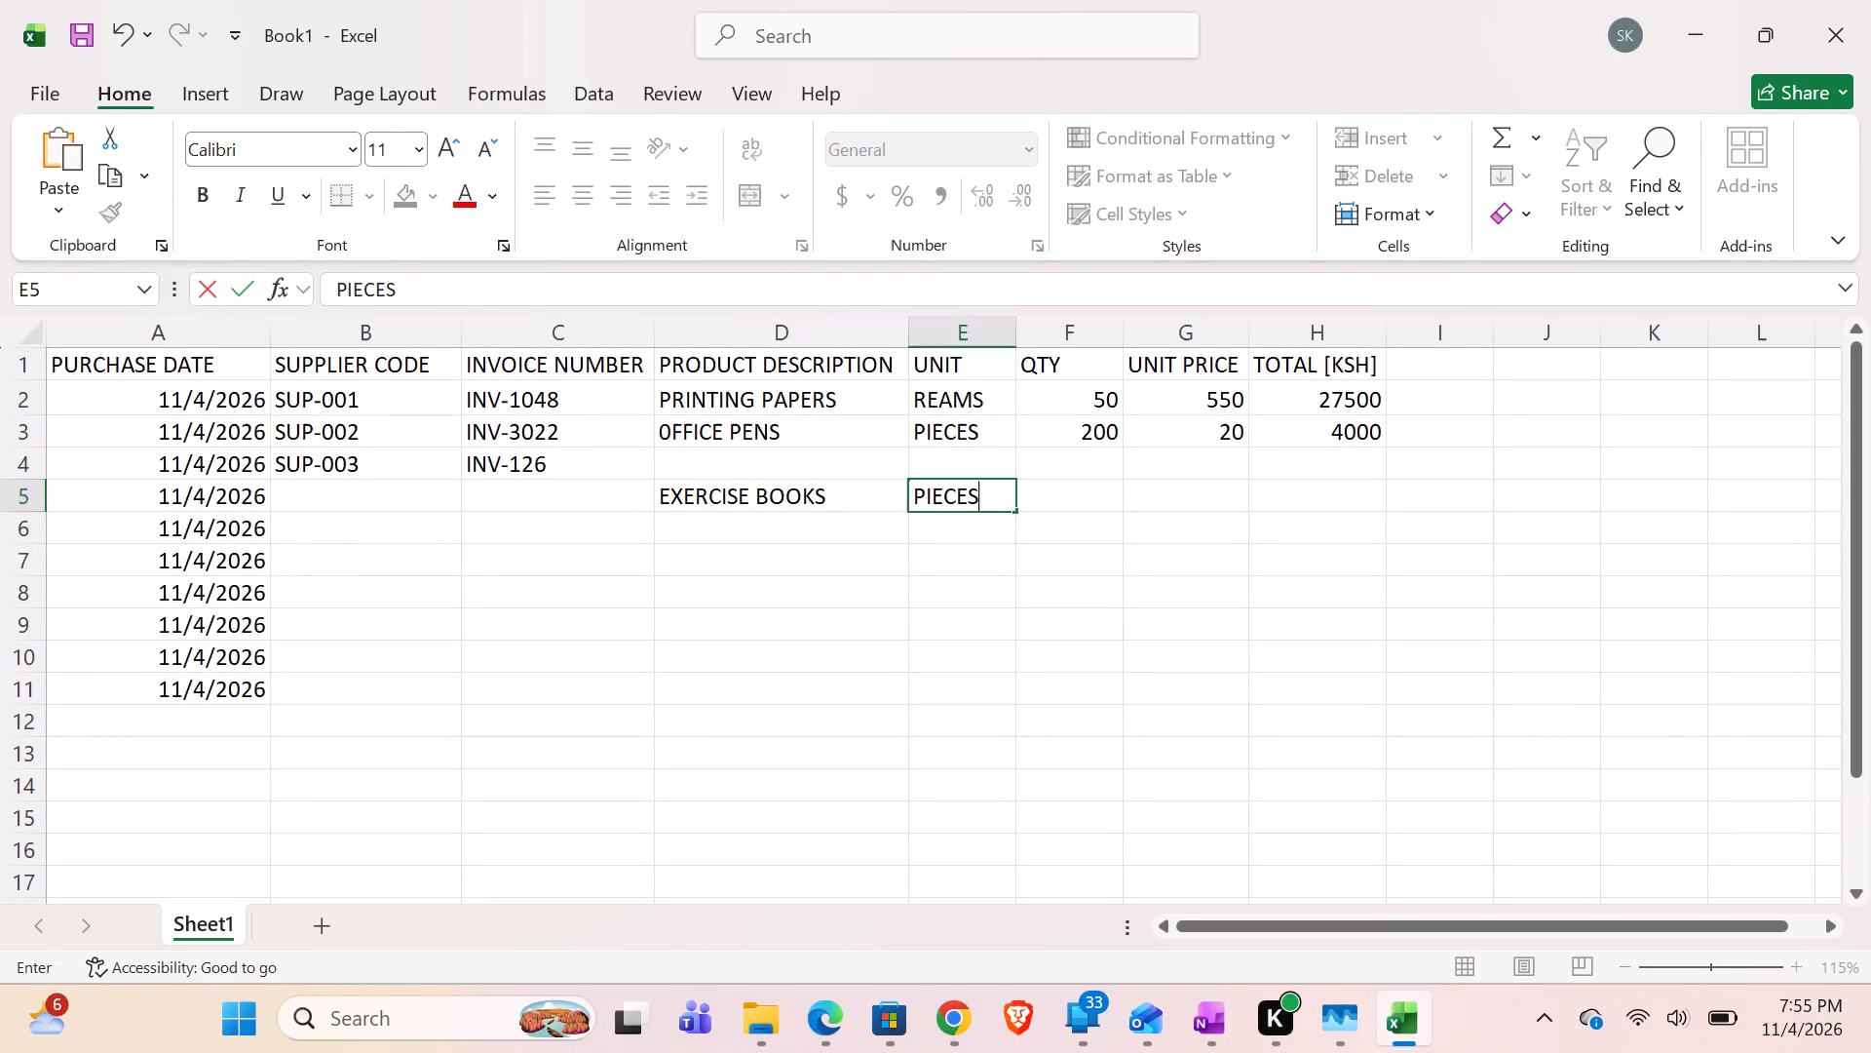
{"action": "left_click", "coordinate": [1078, 497]}
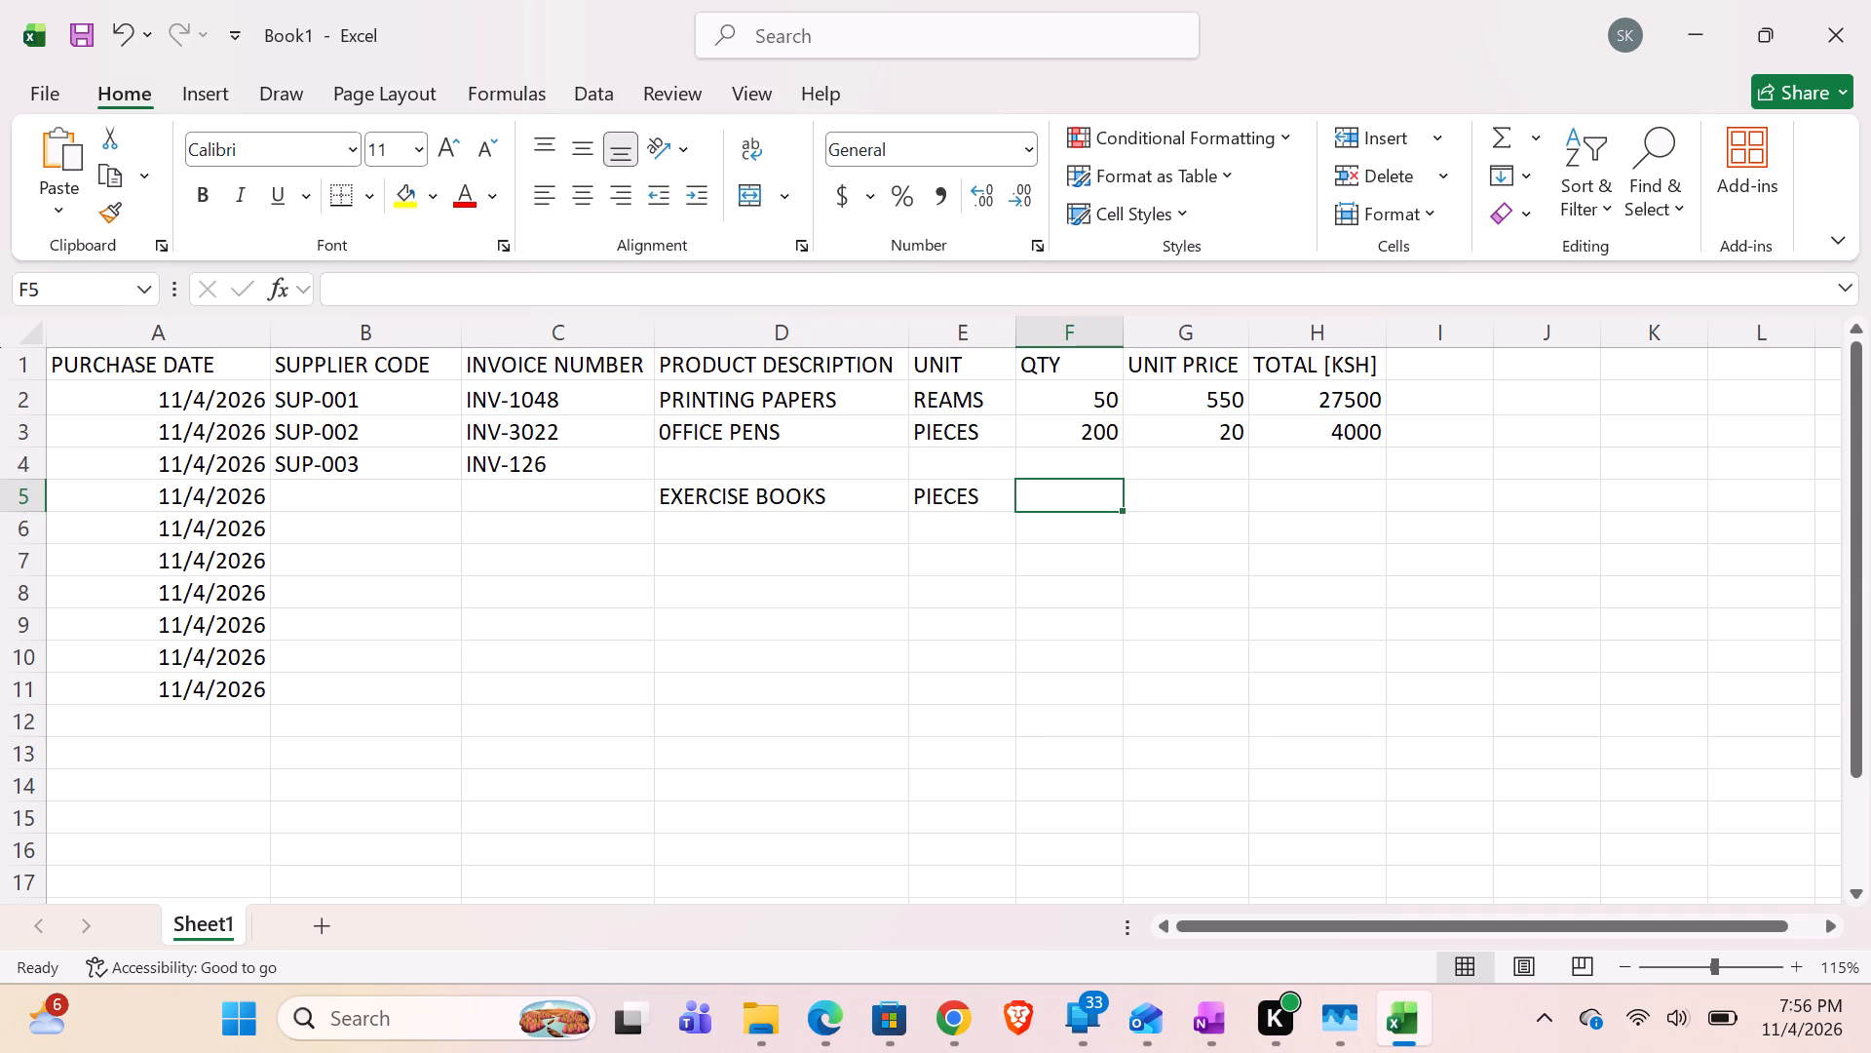
{"action": "type", "text": "100"}
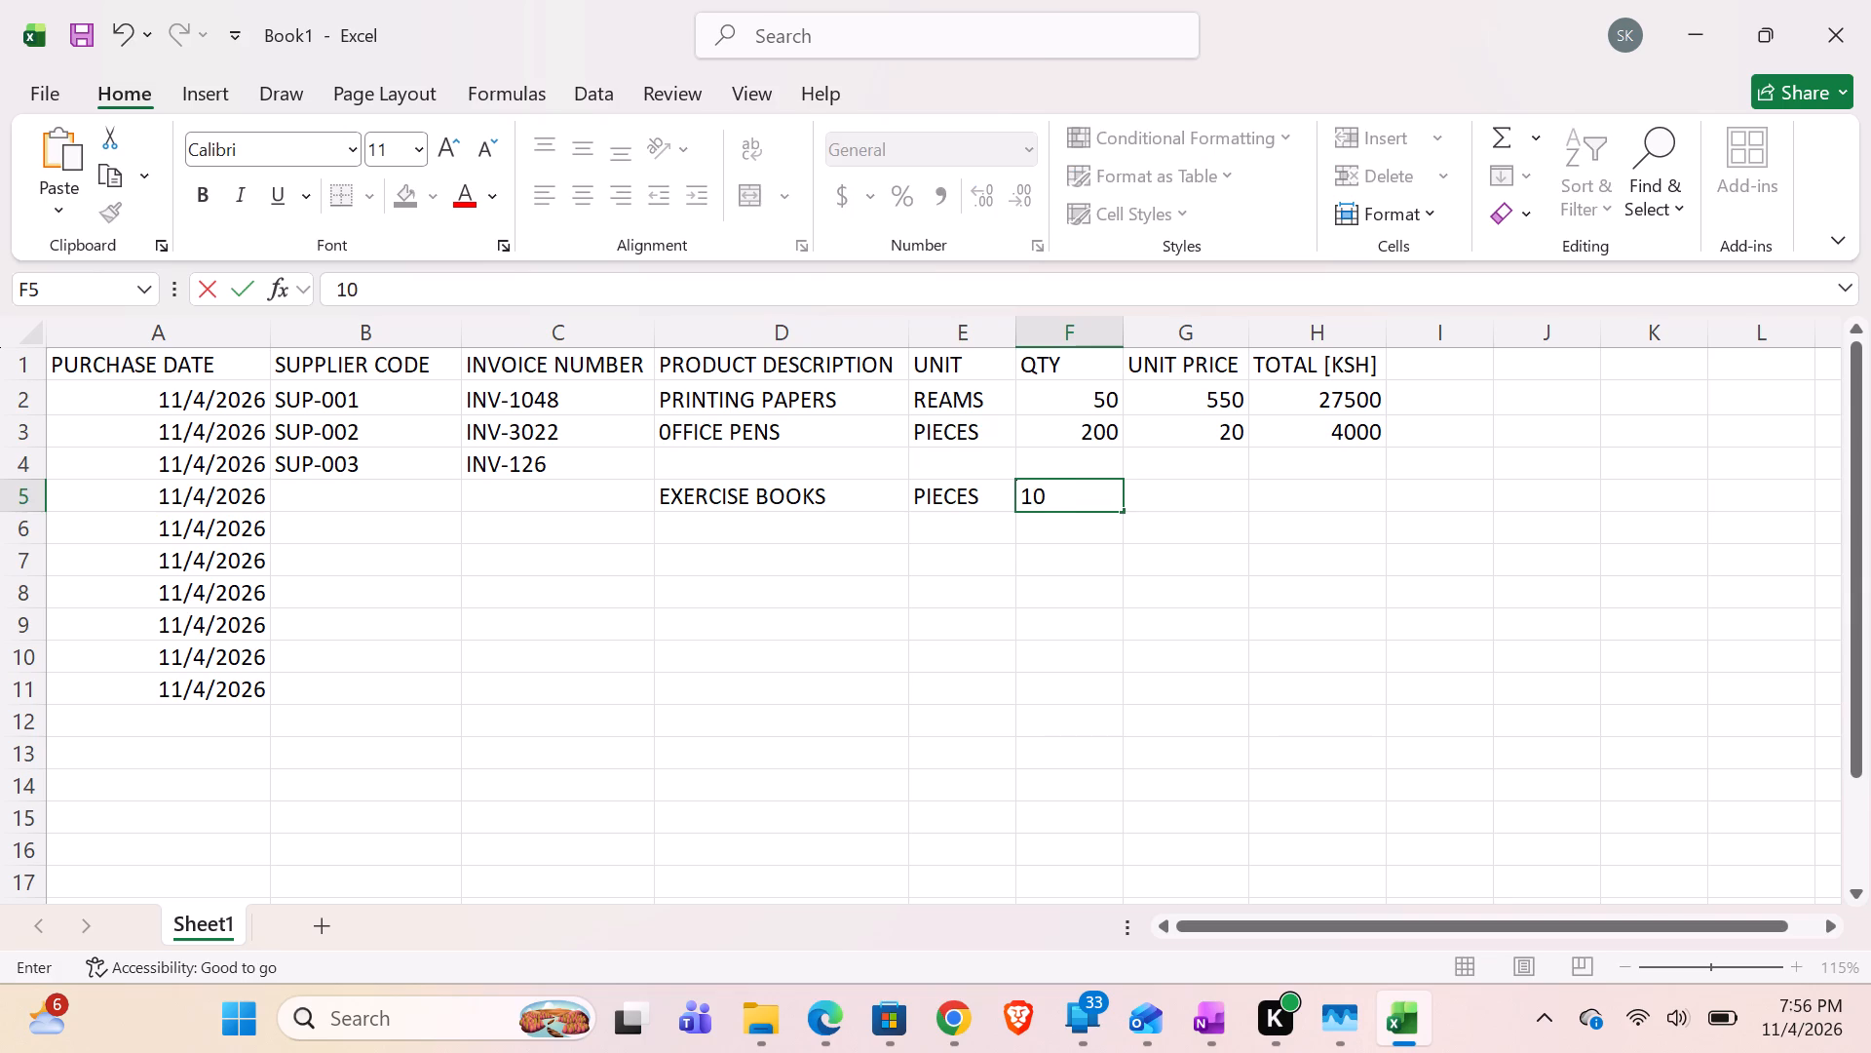
Enter the unit price 80 in cell G5 and the total 8000 in cell H5 for the exercise books.
{"action": "left_click", "coordinate": [1156, 500]}
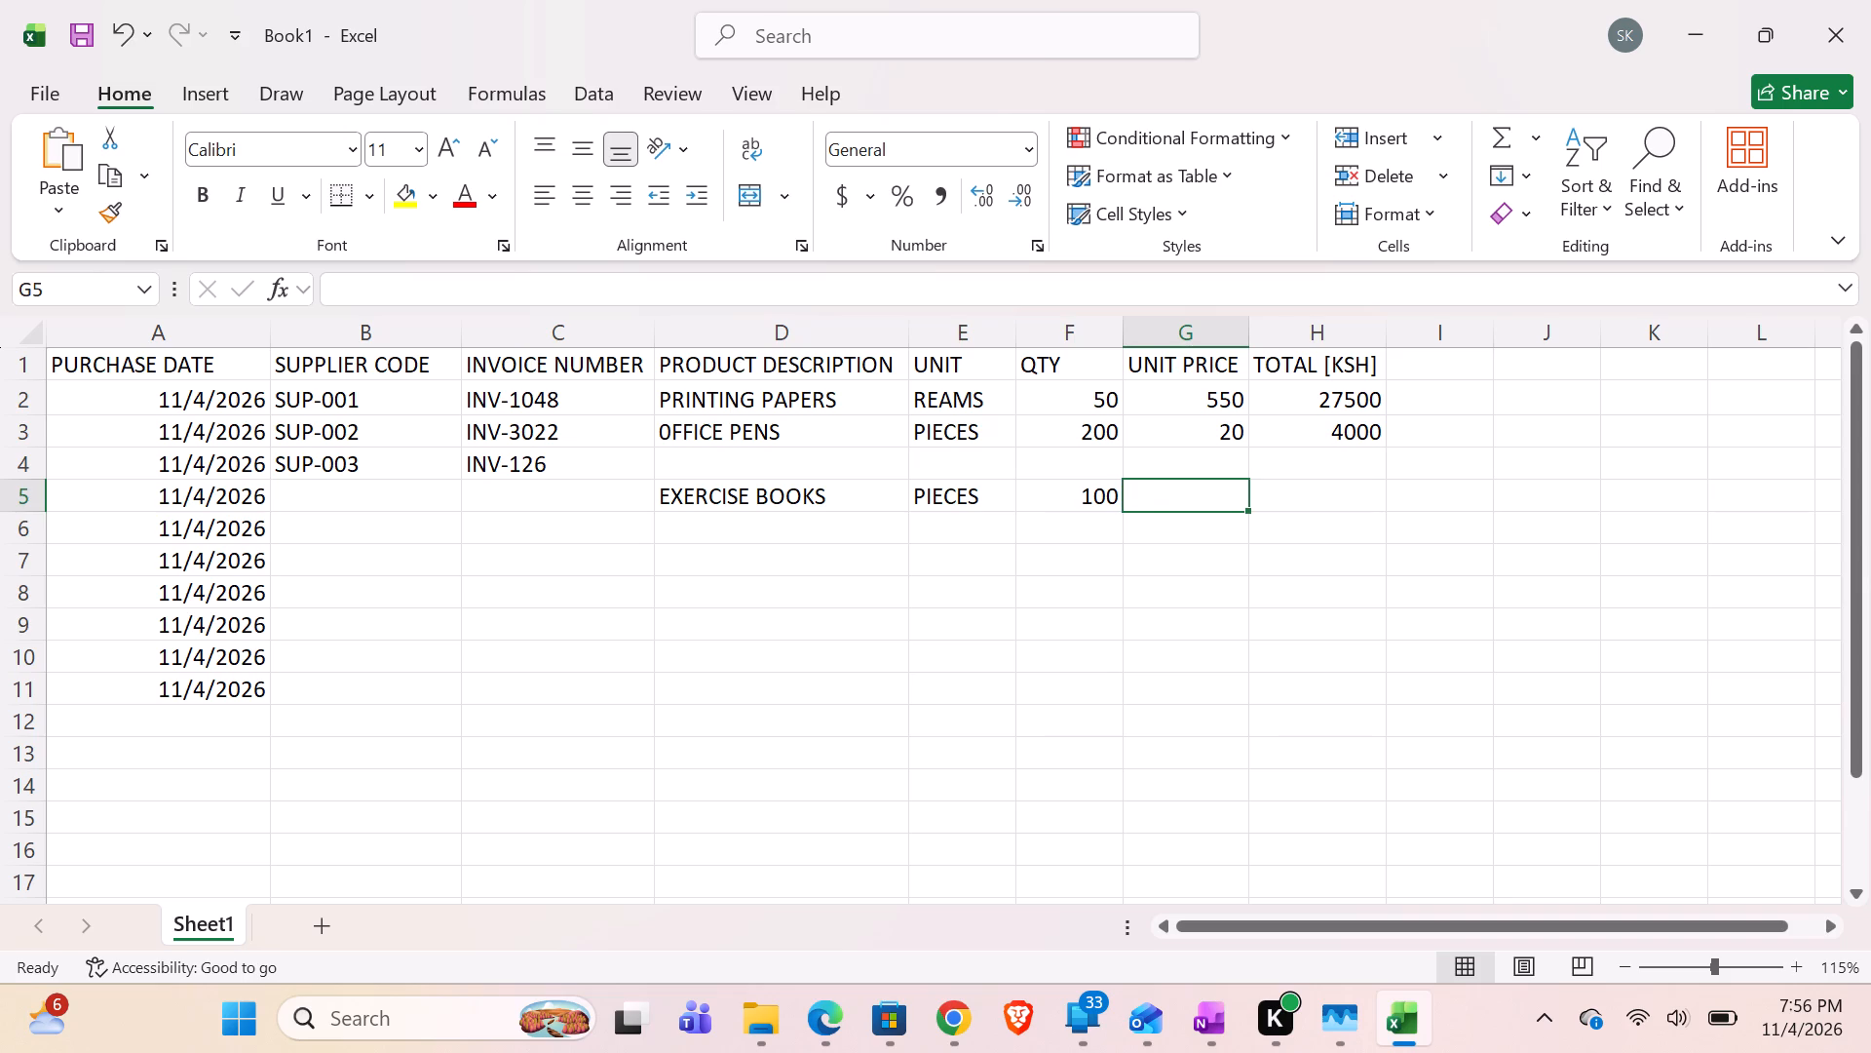
{"action": "type", "text": "80"}
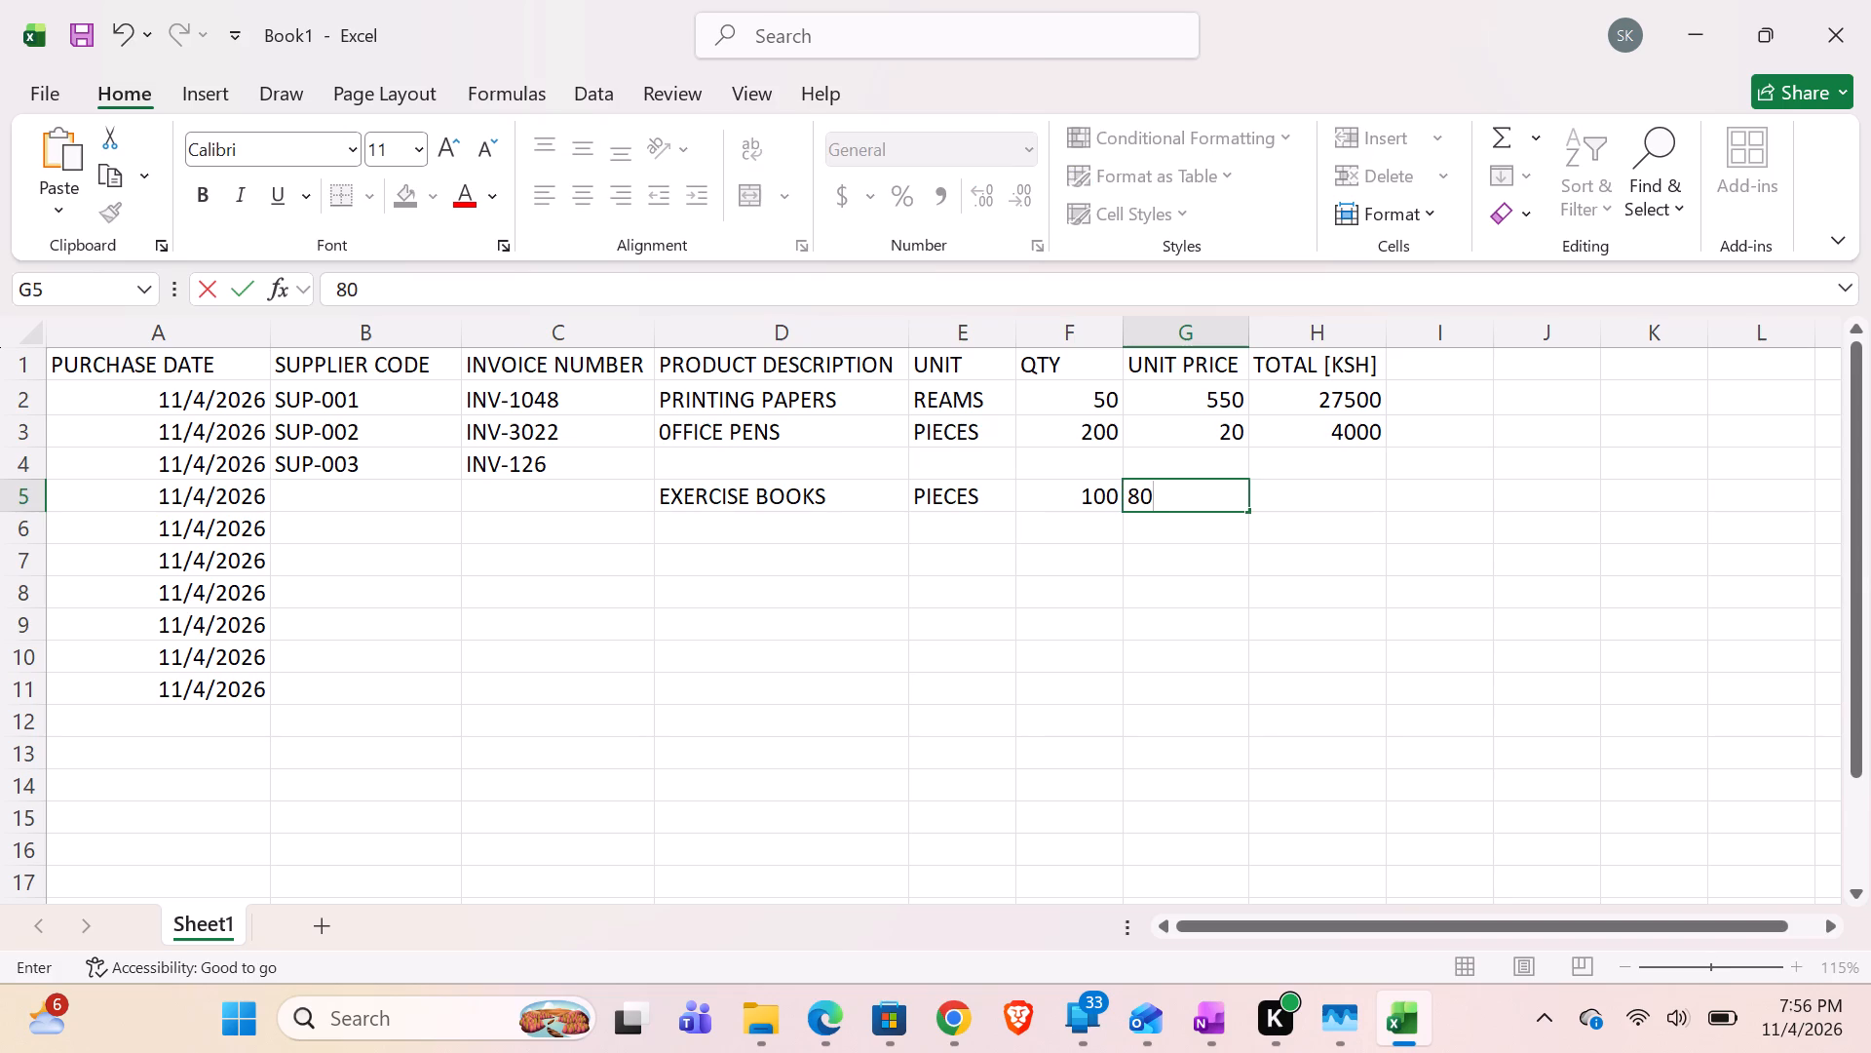
{"action": "left_click", "coordinate": [1290, 491]}
{"action": "type", "text": "8000"}
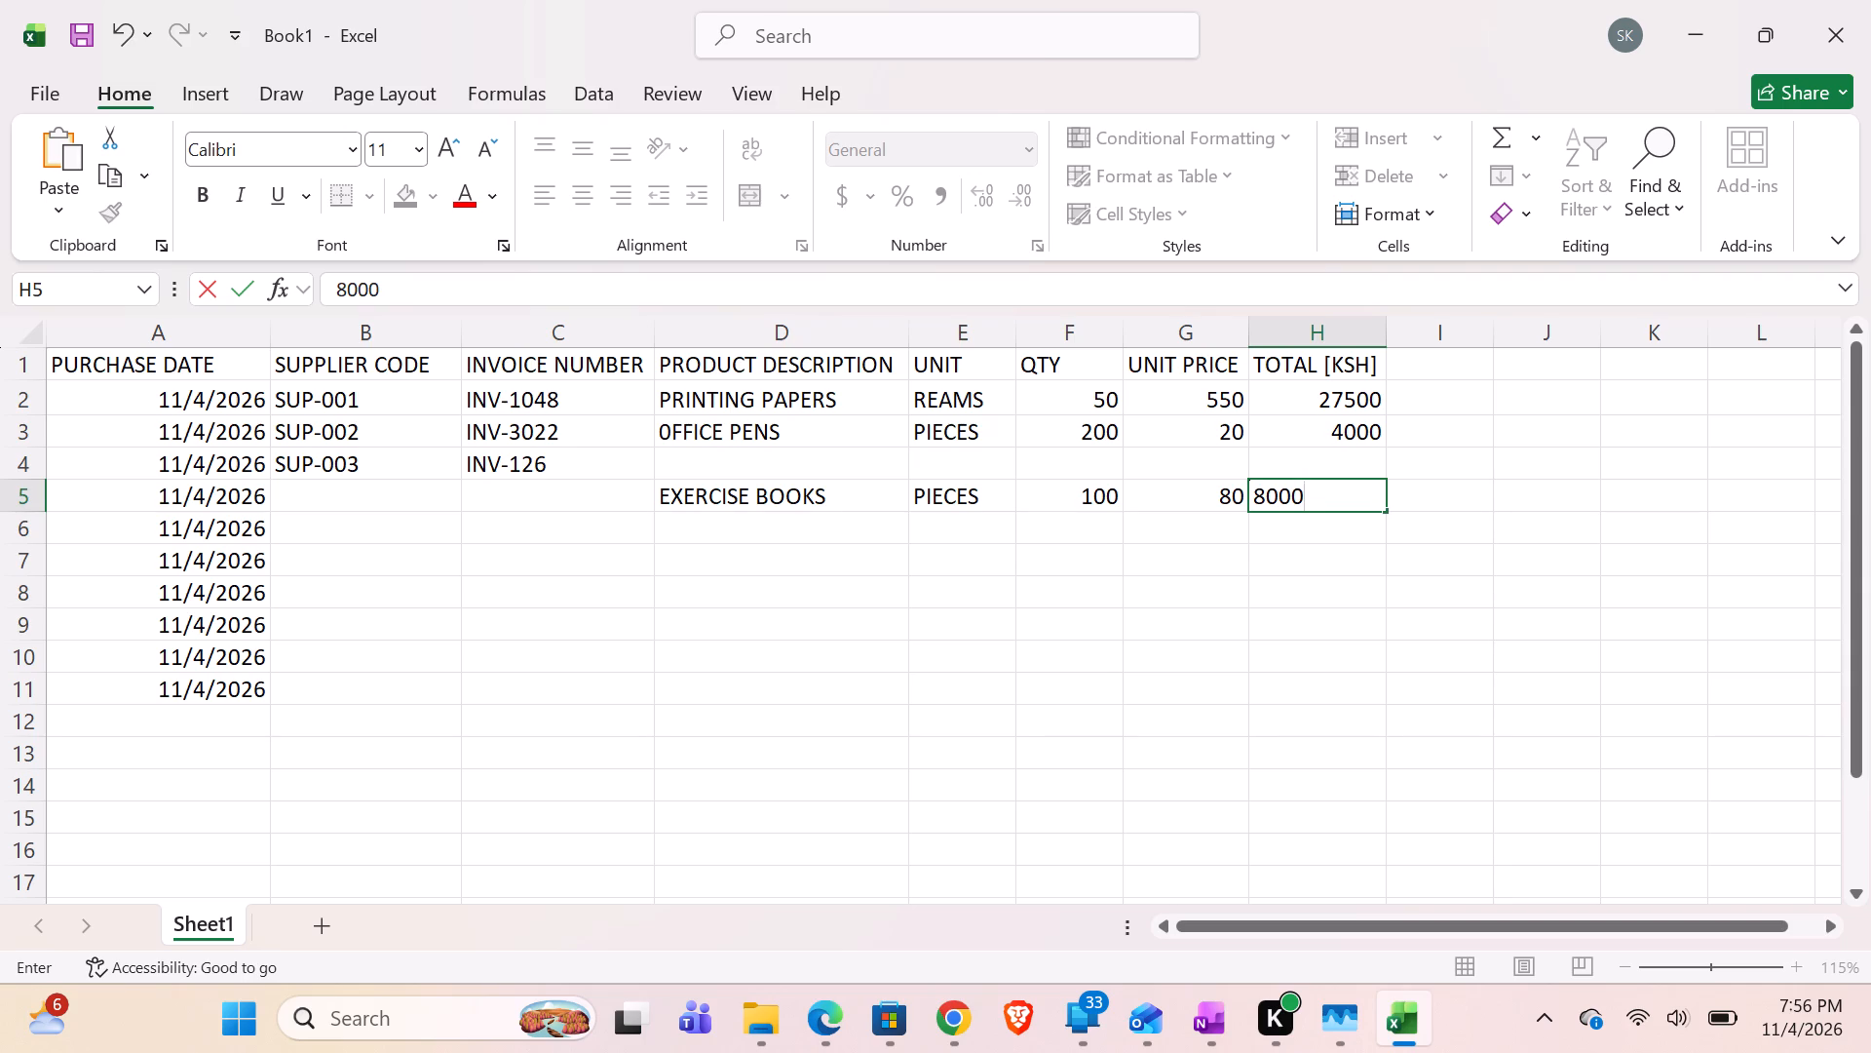
Enter the invoice number INV-2733 in cell C5 for the exercise books.
{"action": "left_click", "coordinate": [482, 497]}
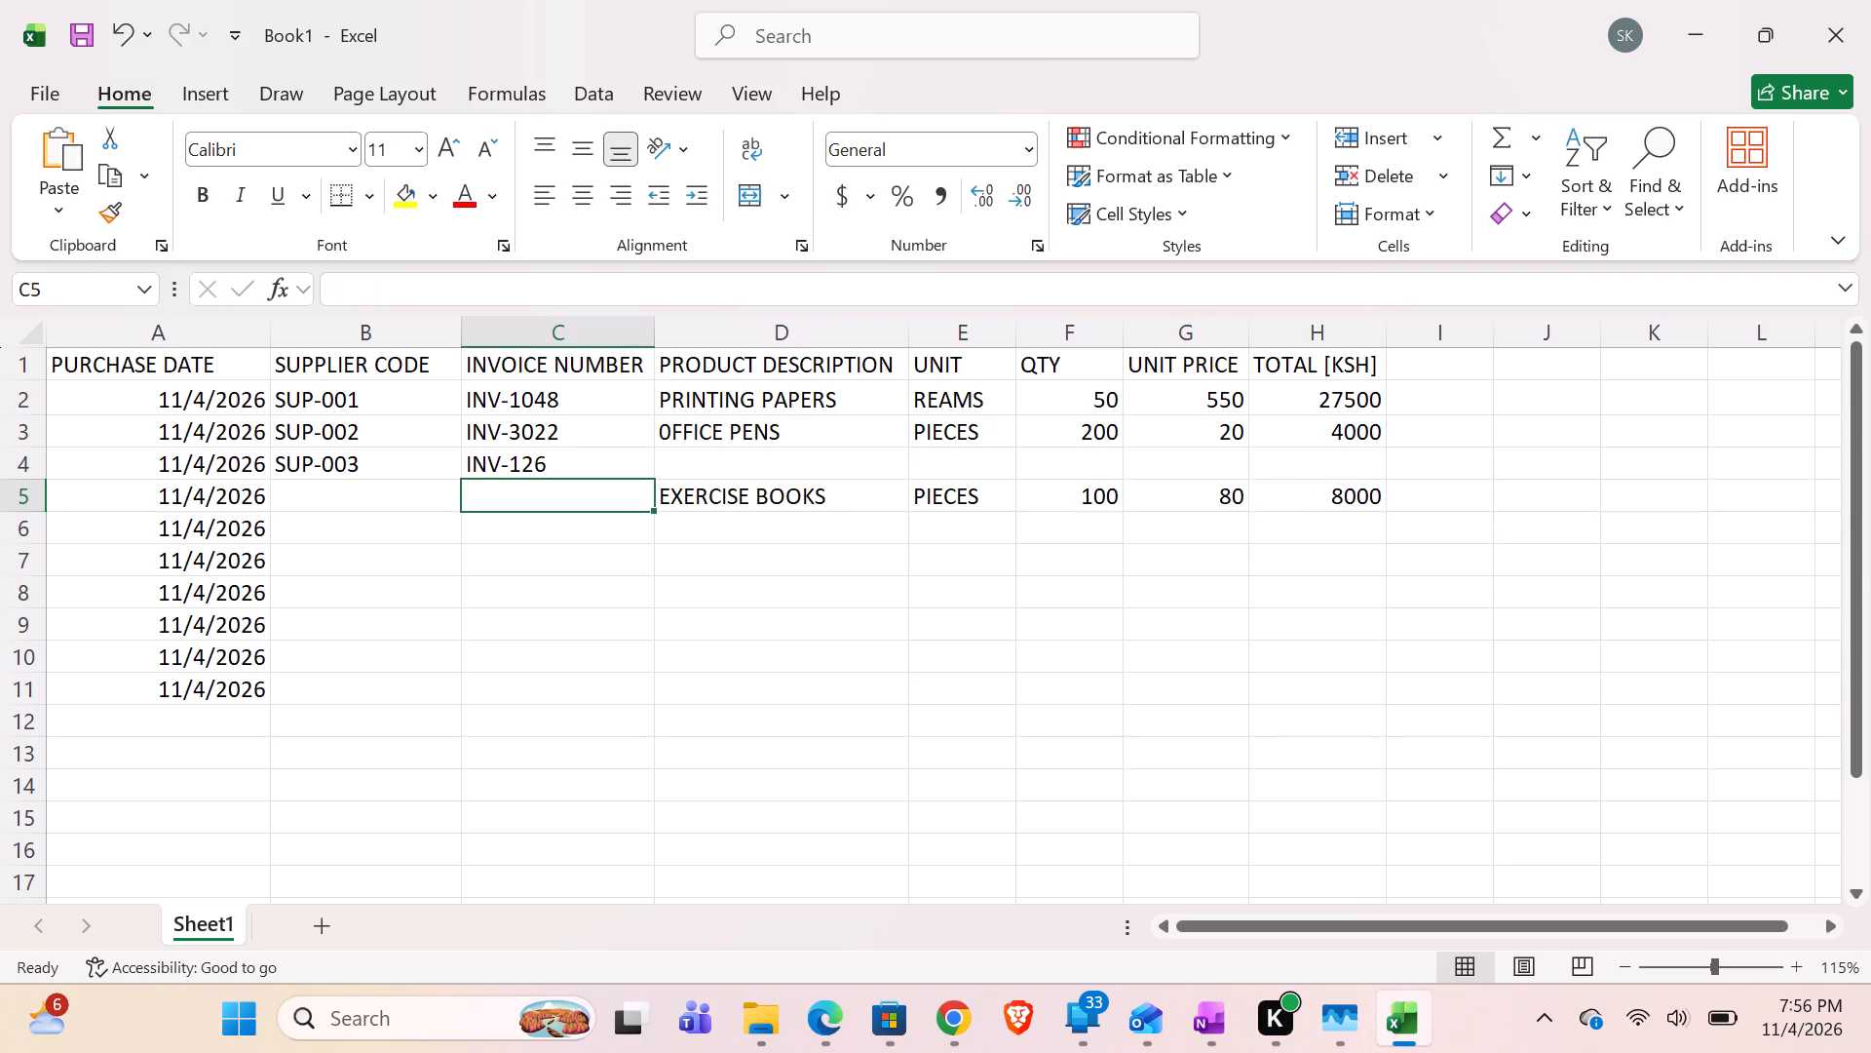
{"action": "key", "text": "i"}
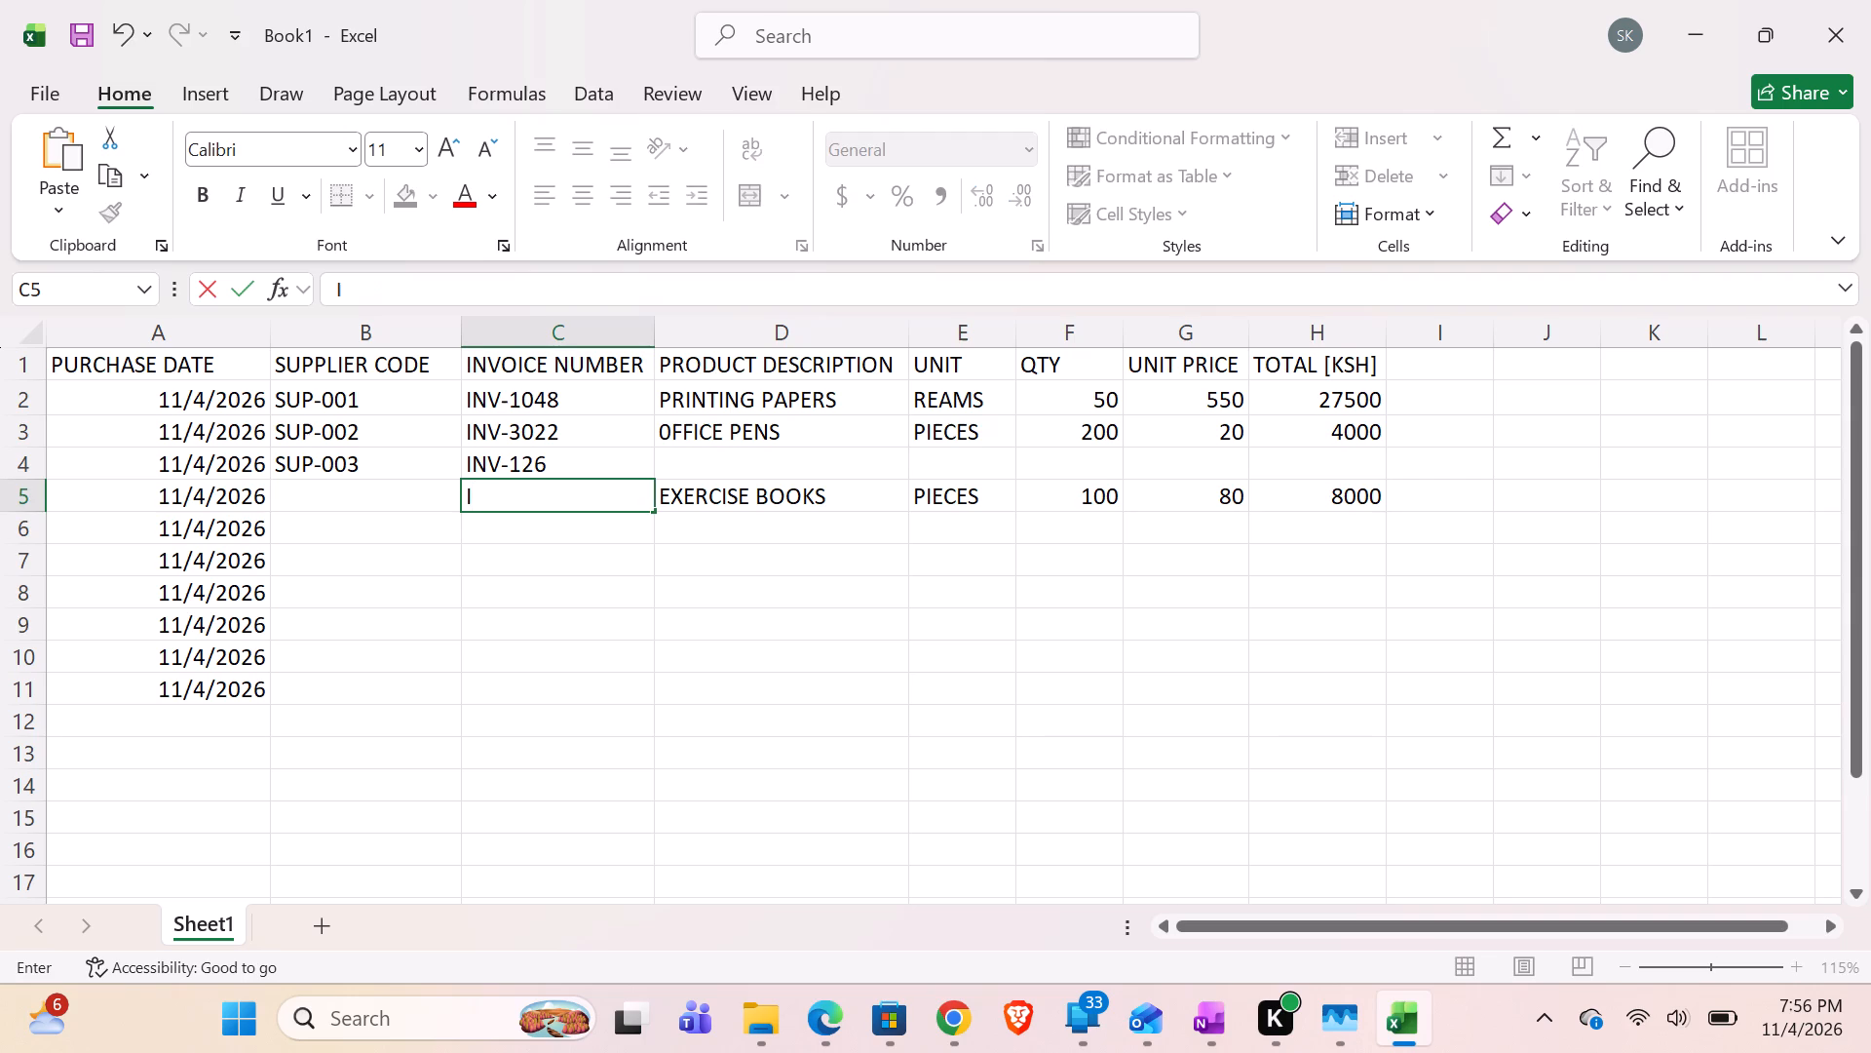
{"action": "type", "text": "NV"}
{"action": "key", "text": "minus"}
{"action": "type", "text": "27"}
{"action": "key", "text": "3"}
{"action": "key", "text": "3"}
Enter the supplier code SUP-004 in cell B5 for the exercise books.
{"action": "left_click", "coordinate": [356, 509]}
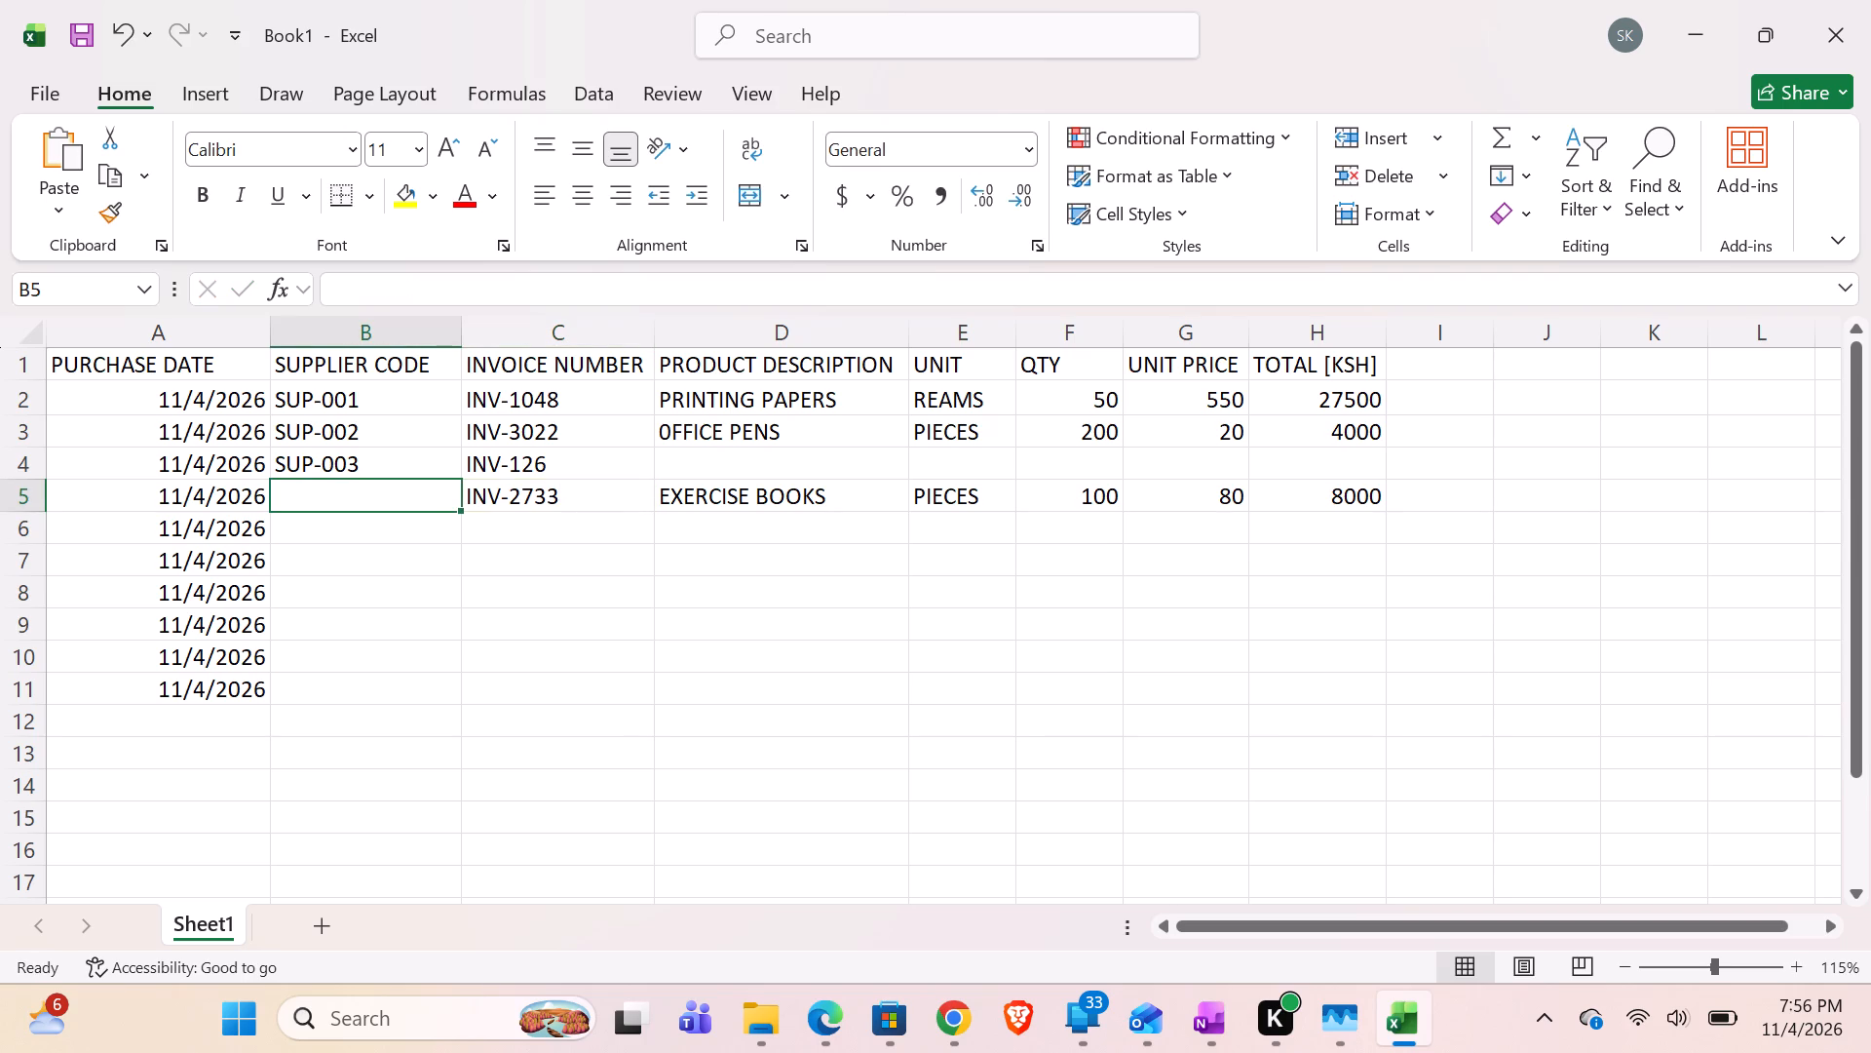
{"action": "type", "text": "SUP"}
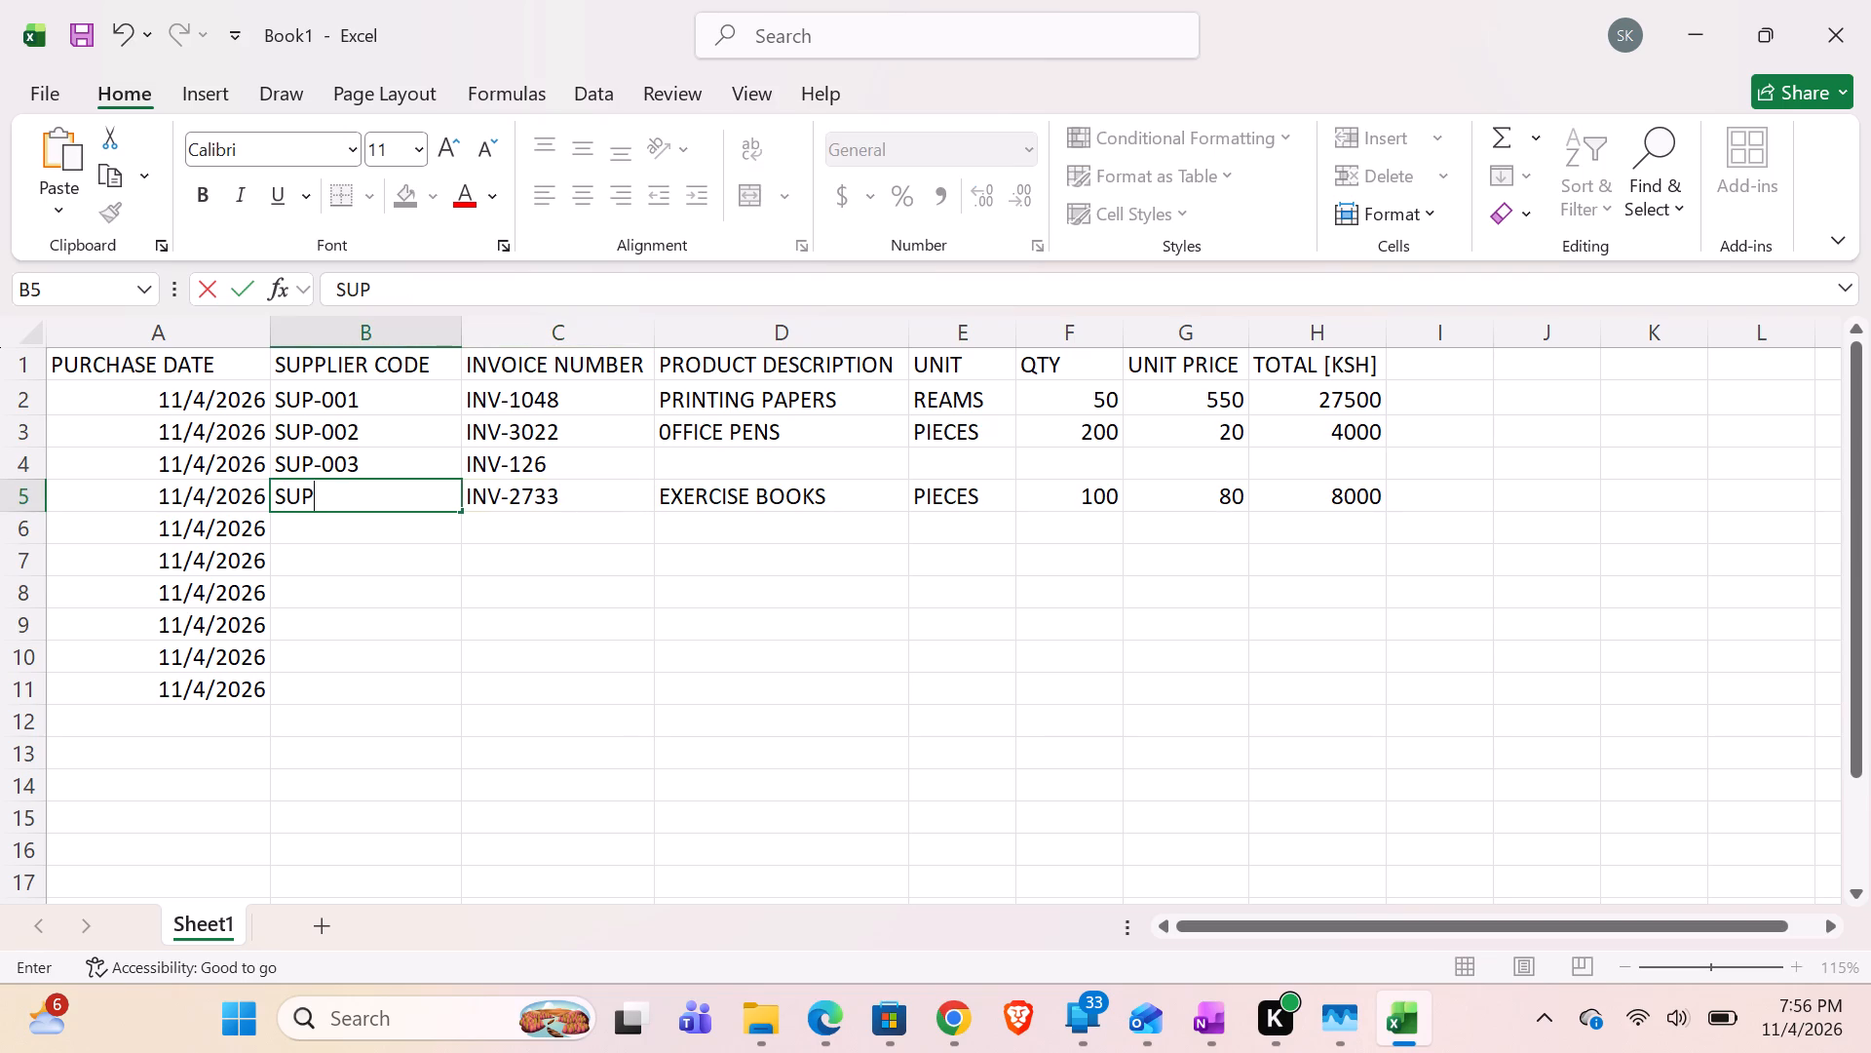
{"action": "key", "text": "minus"}
{"action": "type", "text": "004"}
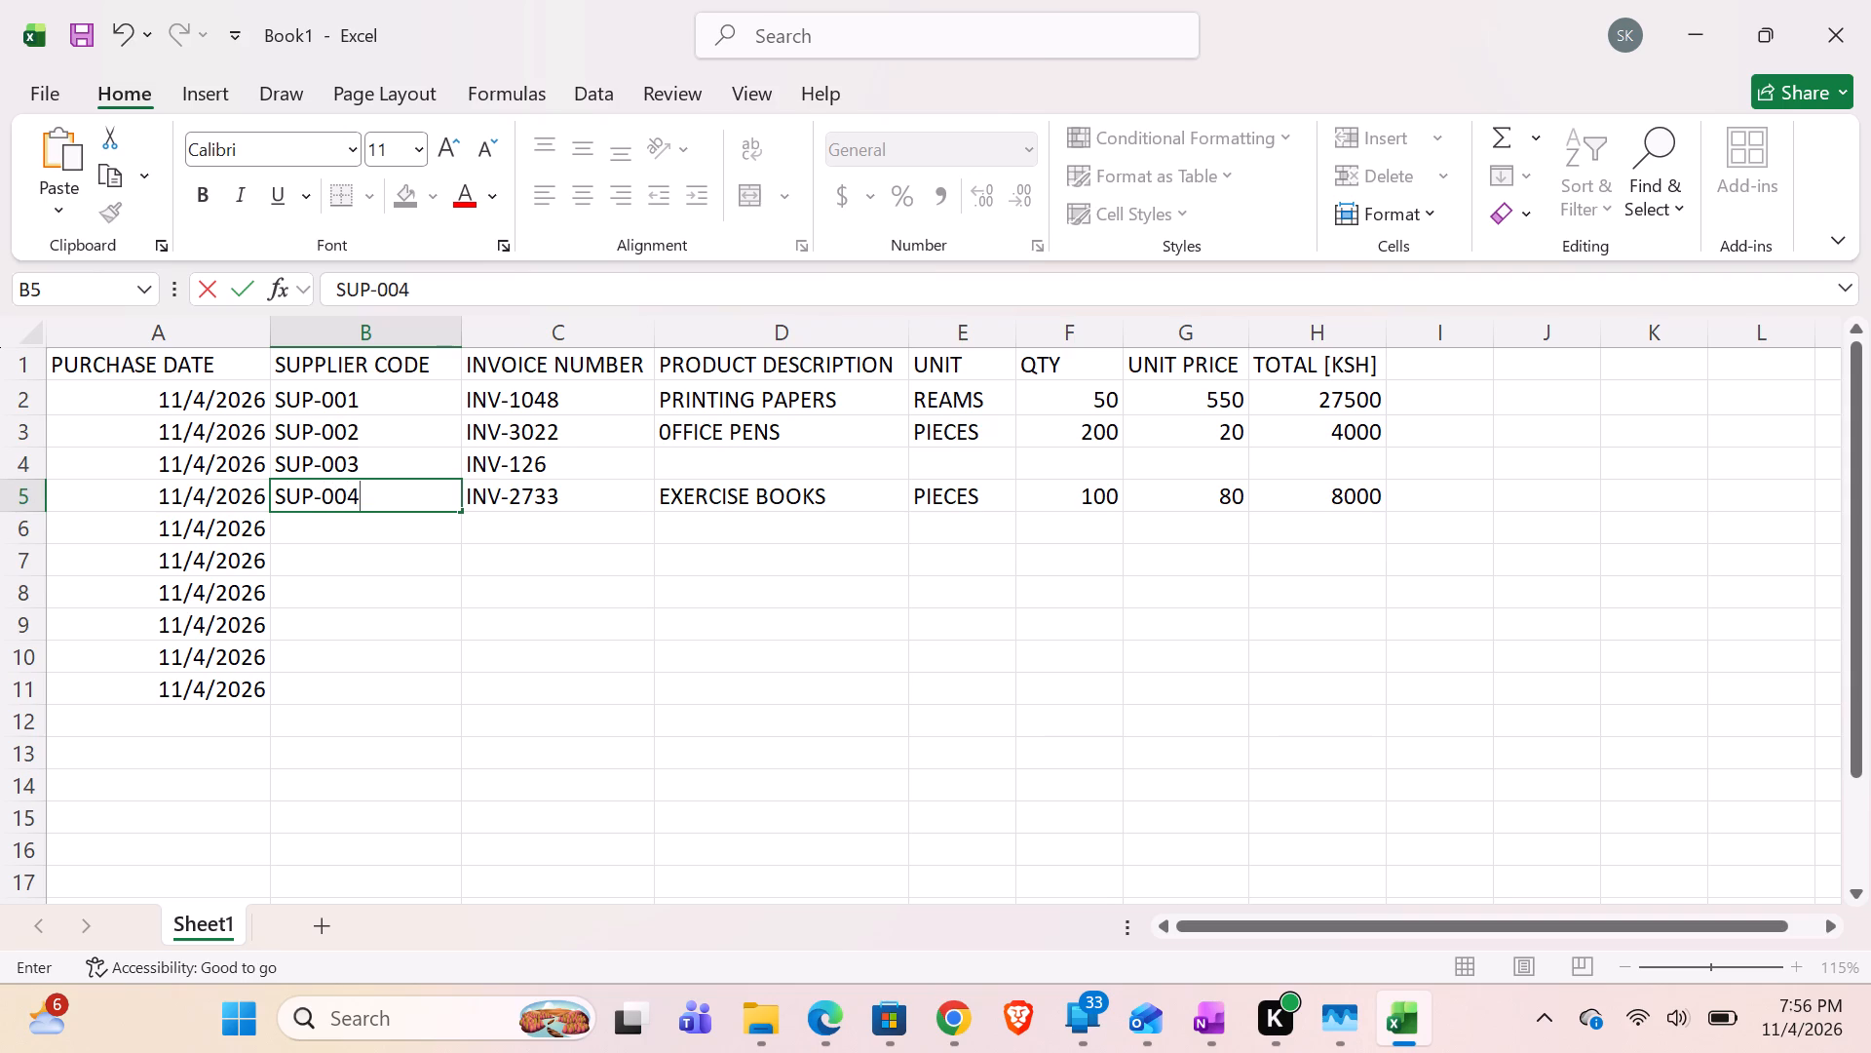
Enter TONER CARTRIDGES as the product description in the empty cell D4.
{"action": "left_click", "coordinate": [704, 463]}
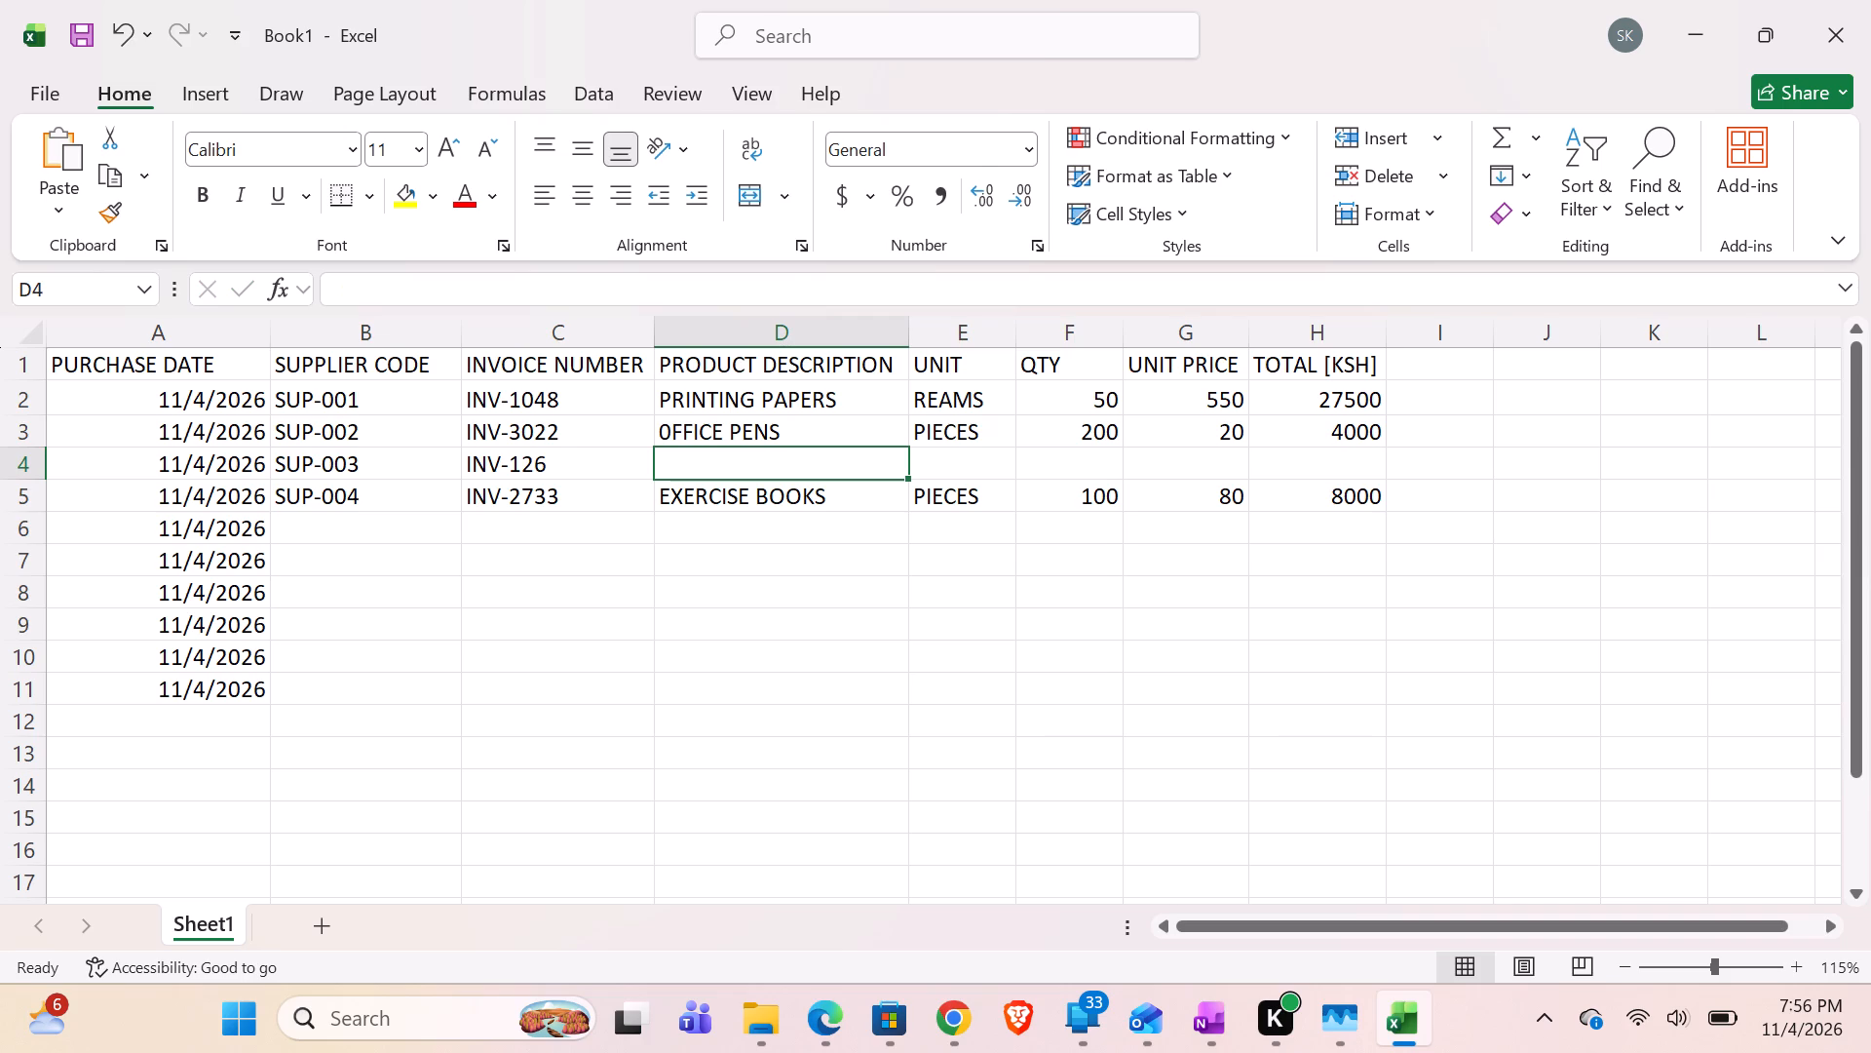
{"action": "type", "text": "TONER"}
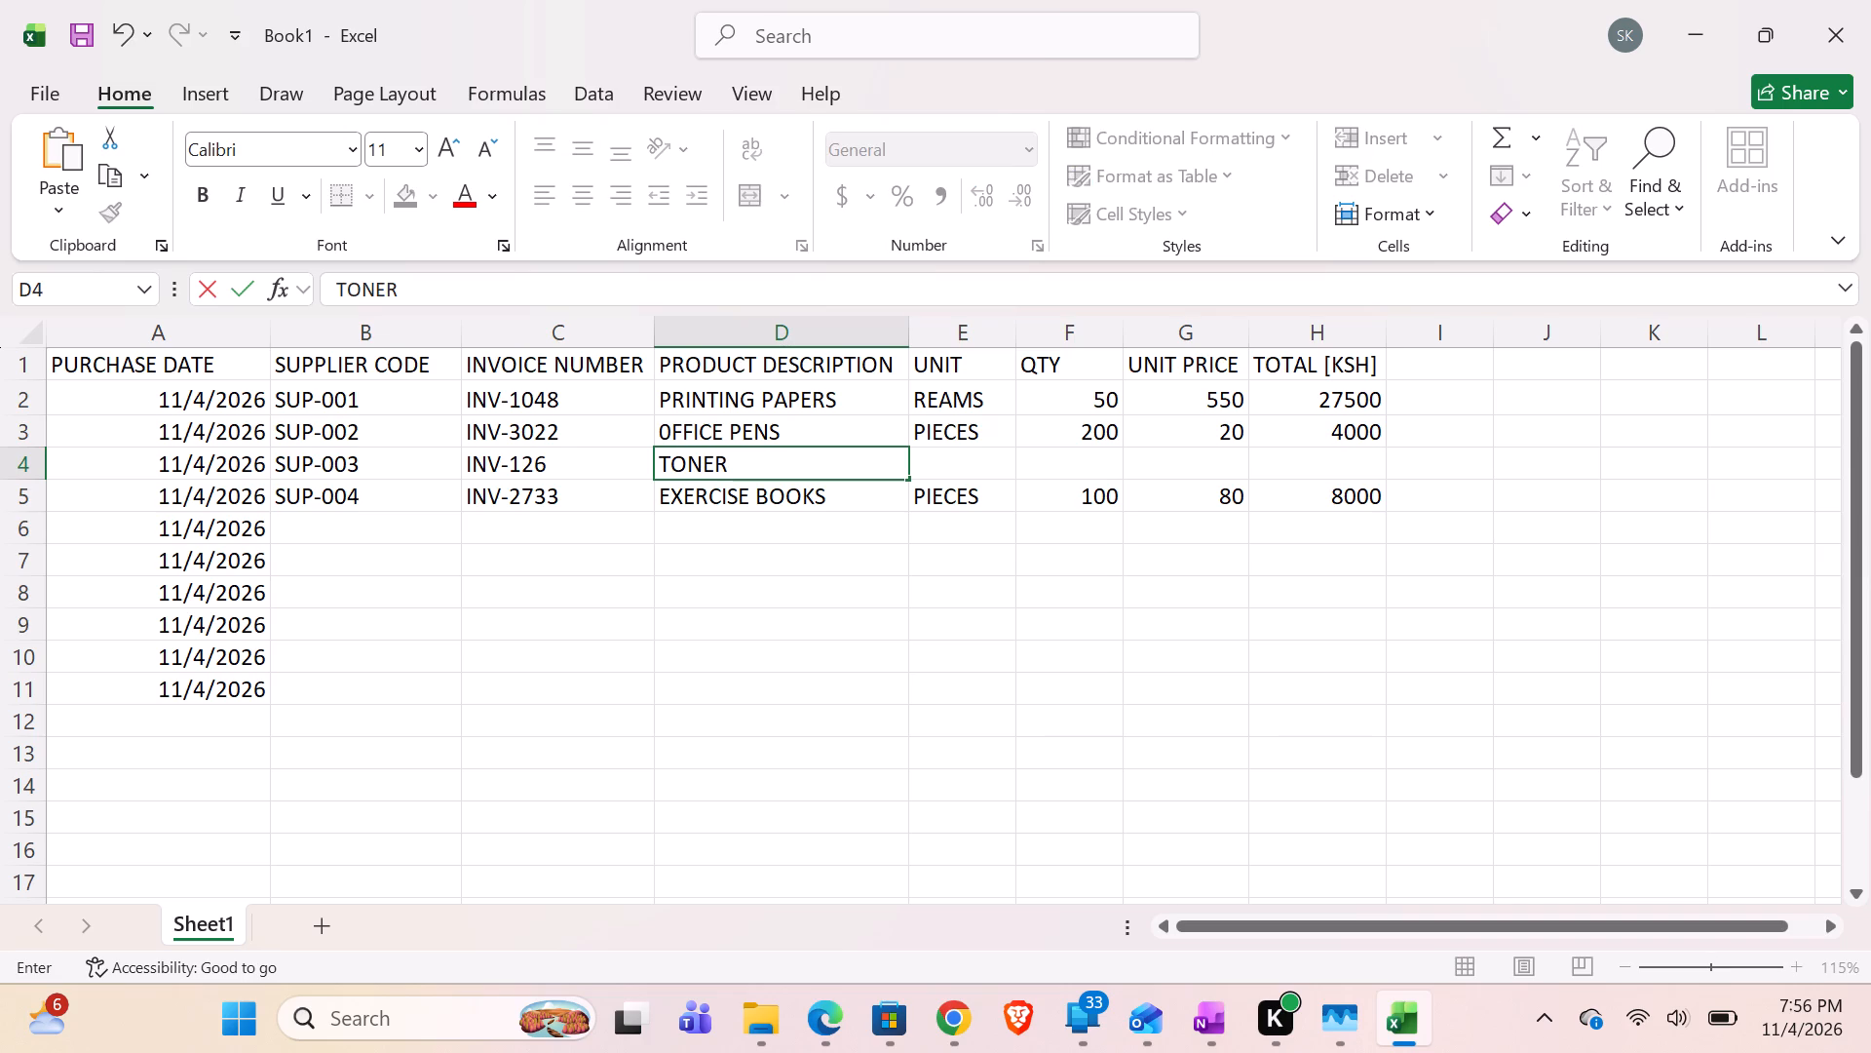
{"action": "key", "text": "space"}
{"action": "key", "text": "c"}
{"action": "type", "text": "ARTRIG"}
{"action": "key", "text": "BackSpace"}
{"action": "type", "text": "DGES"}
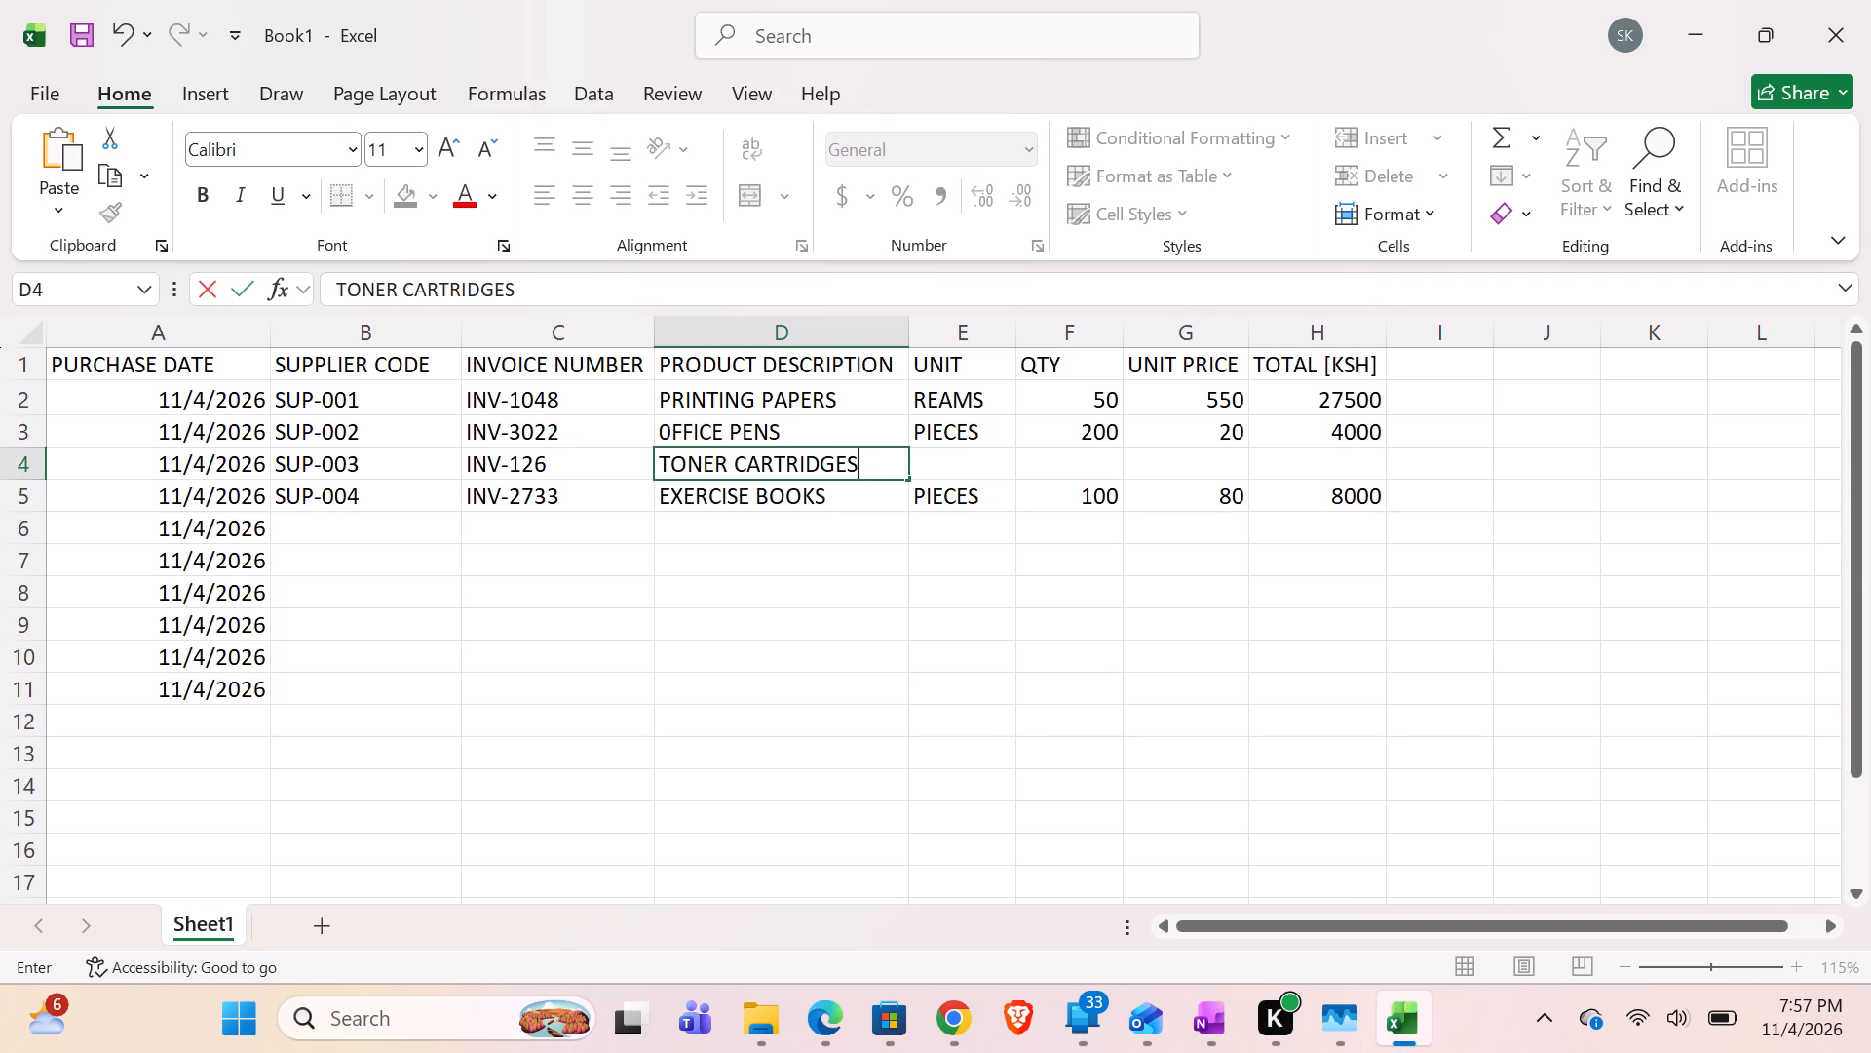
Enter the unit PIECES in cell E4 for the toner cartridges.
{"action": "left_click", "coordinate": [946, 478]}
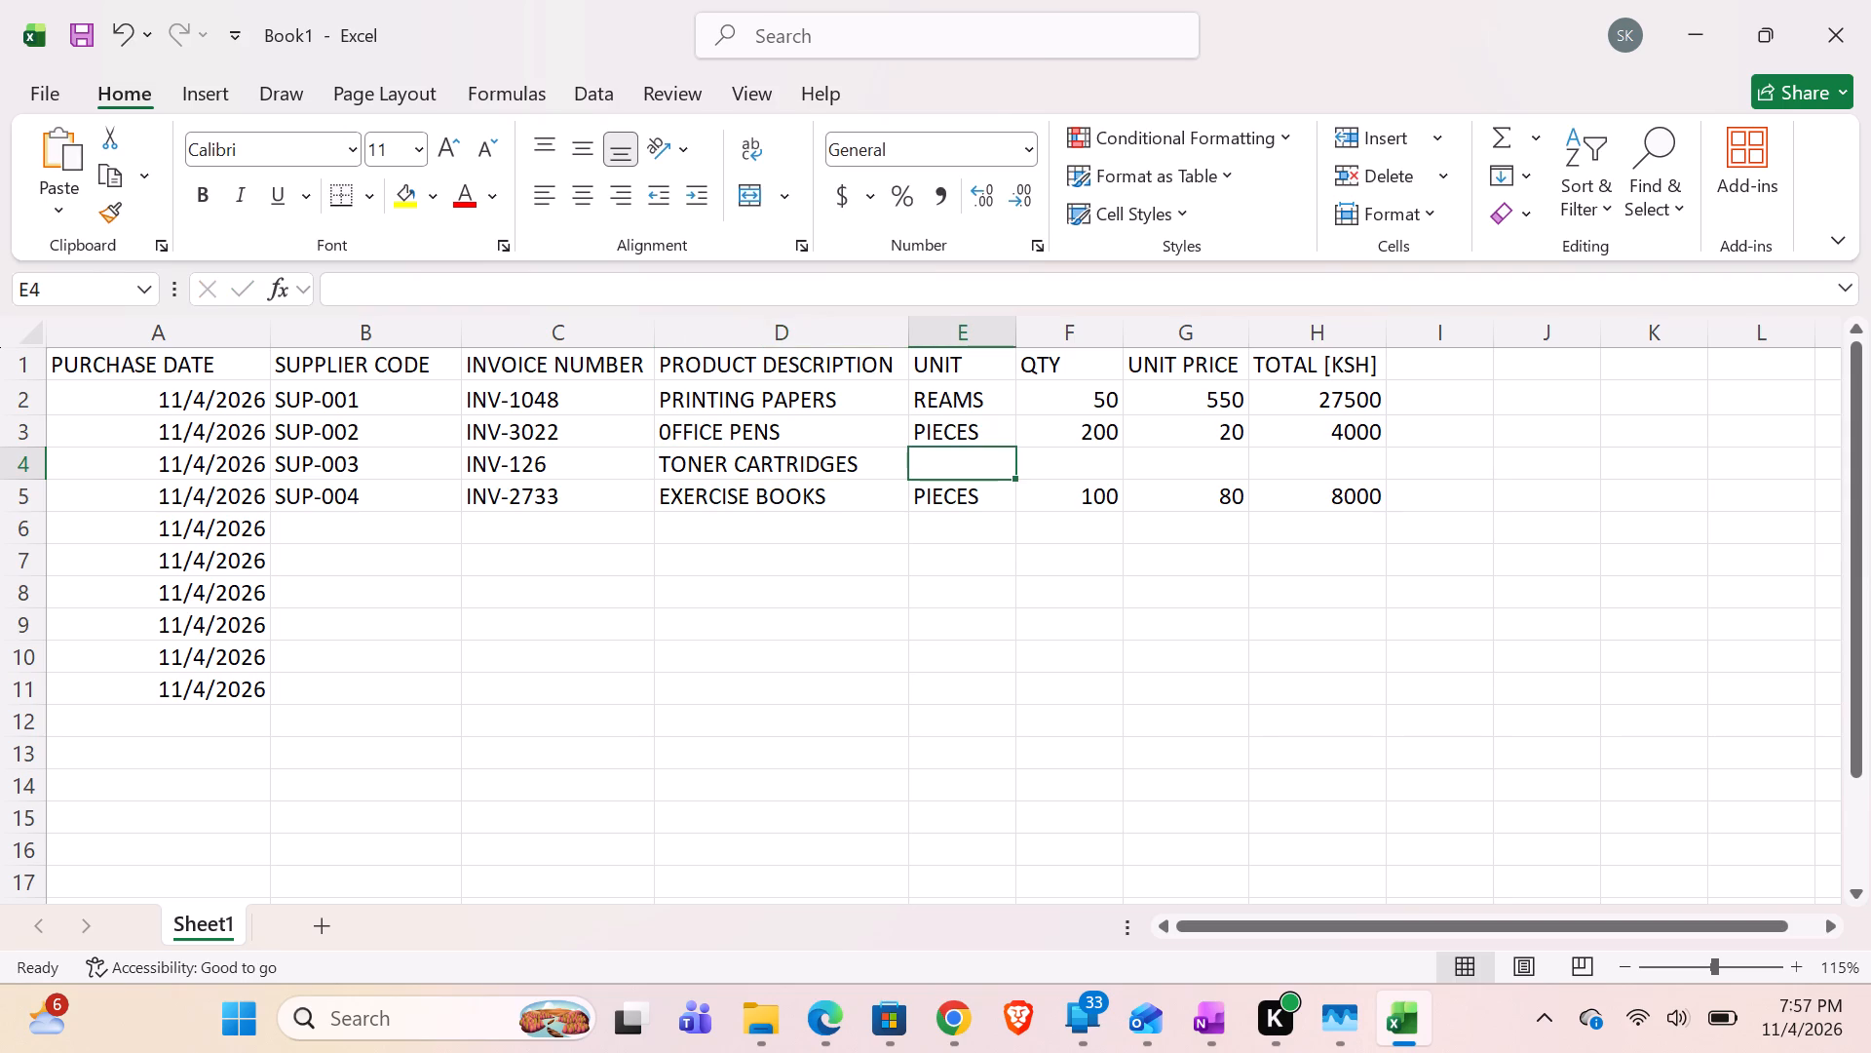
{"action": "type", "text": "PIECES"}
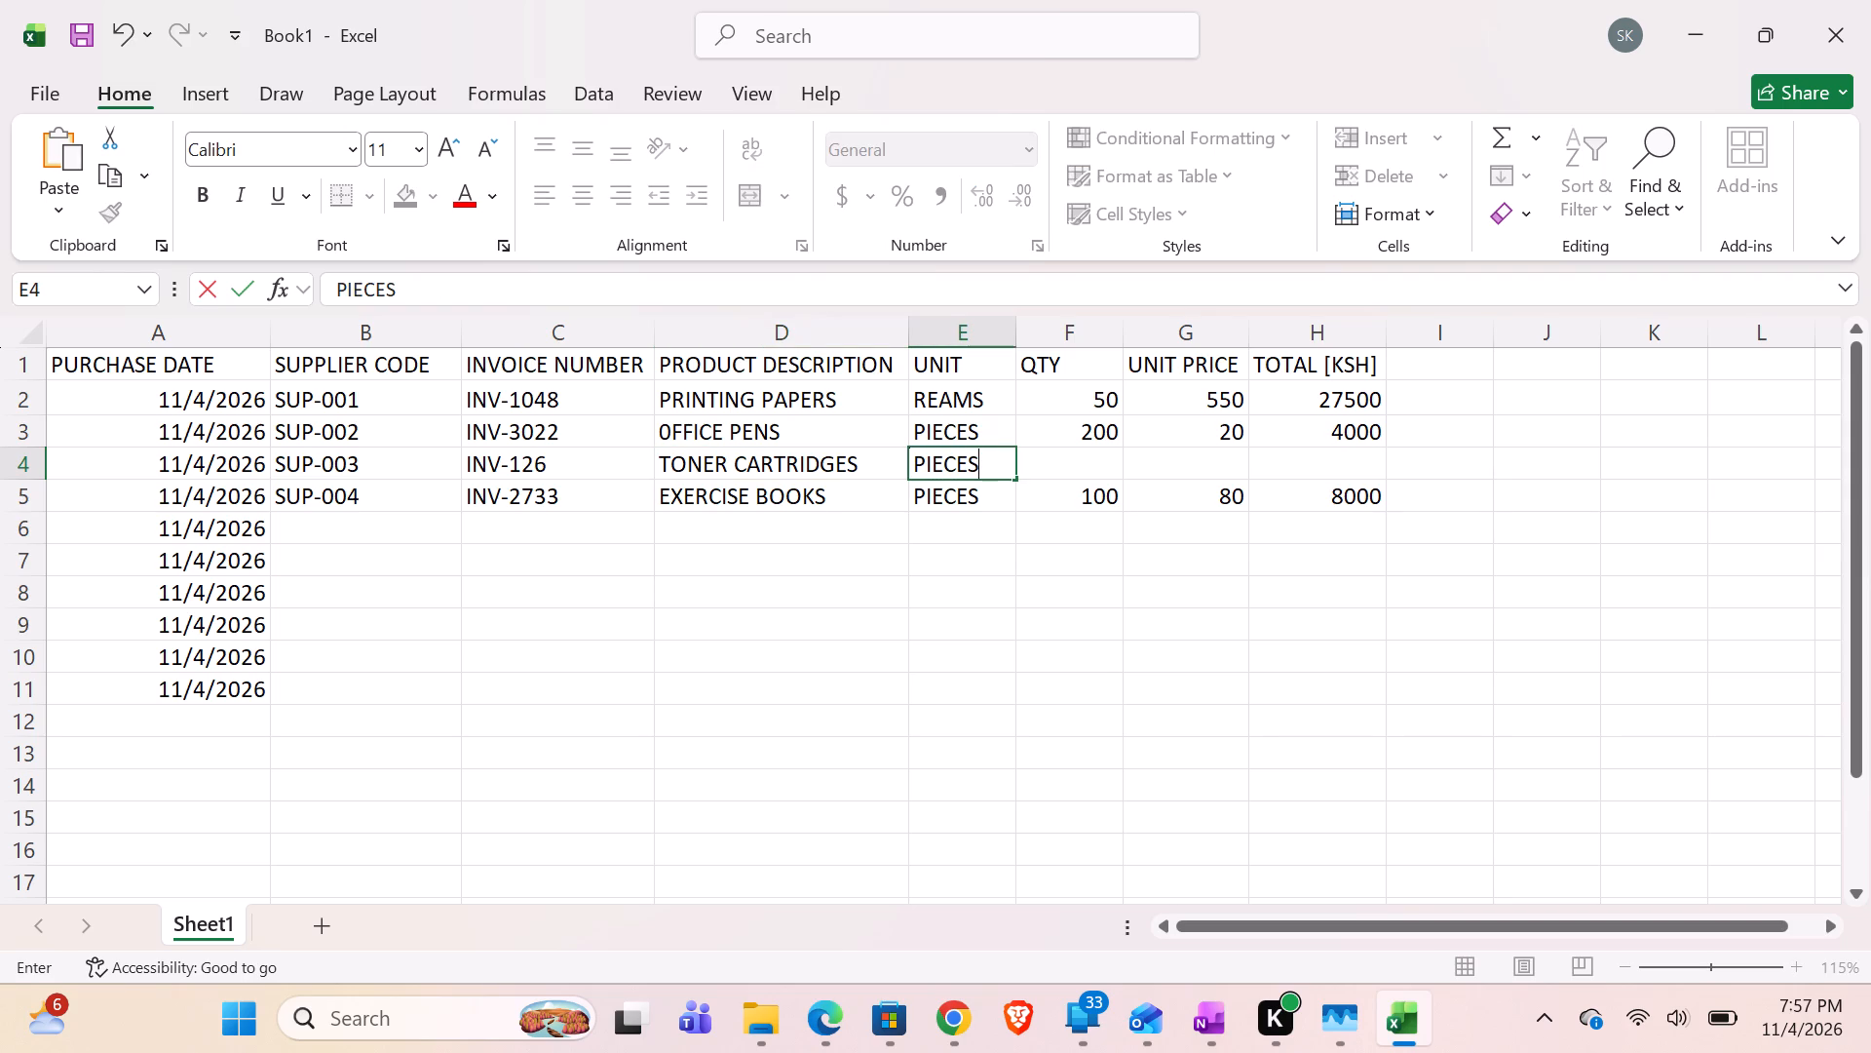
Enter the quantity 10 in cell F4 for the toner cartridges.
{"action": "left_click", "coordinate": [1056, 469]}
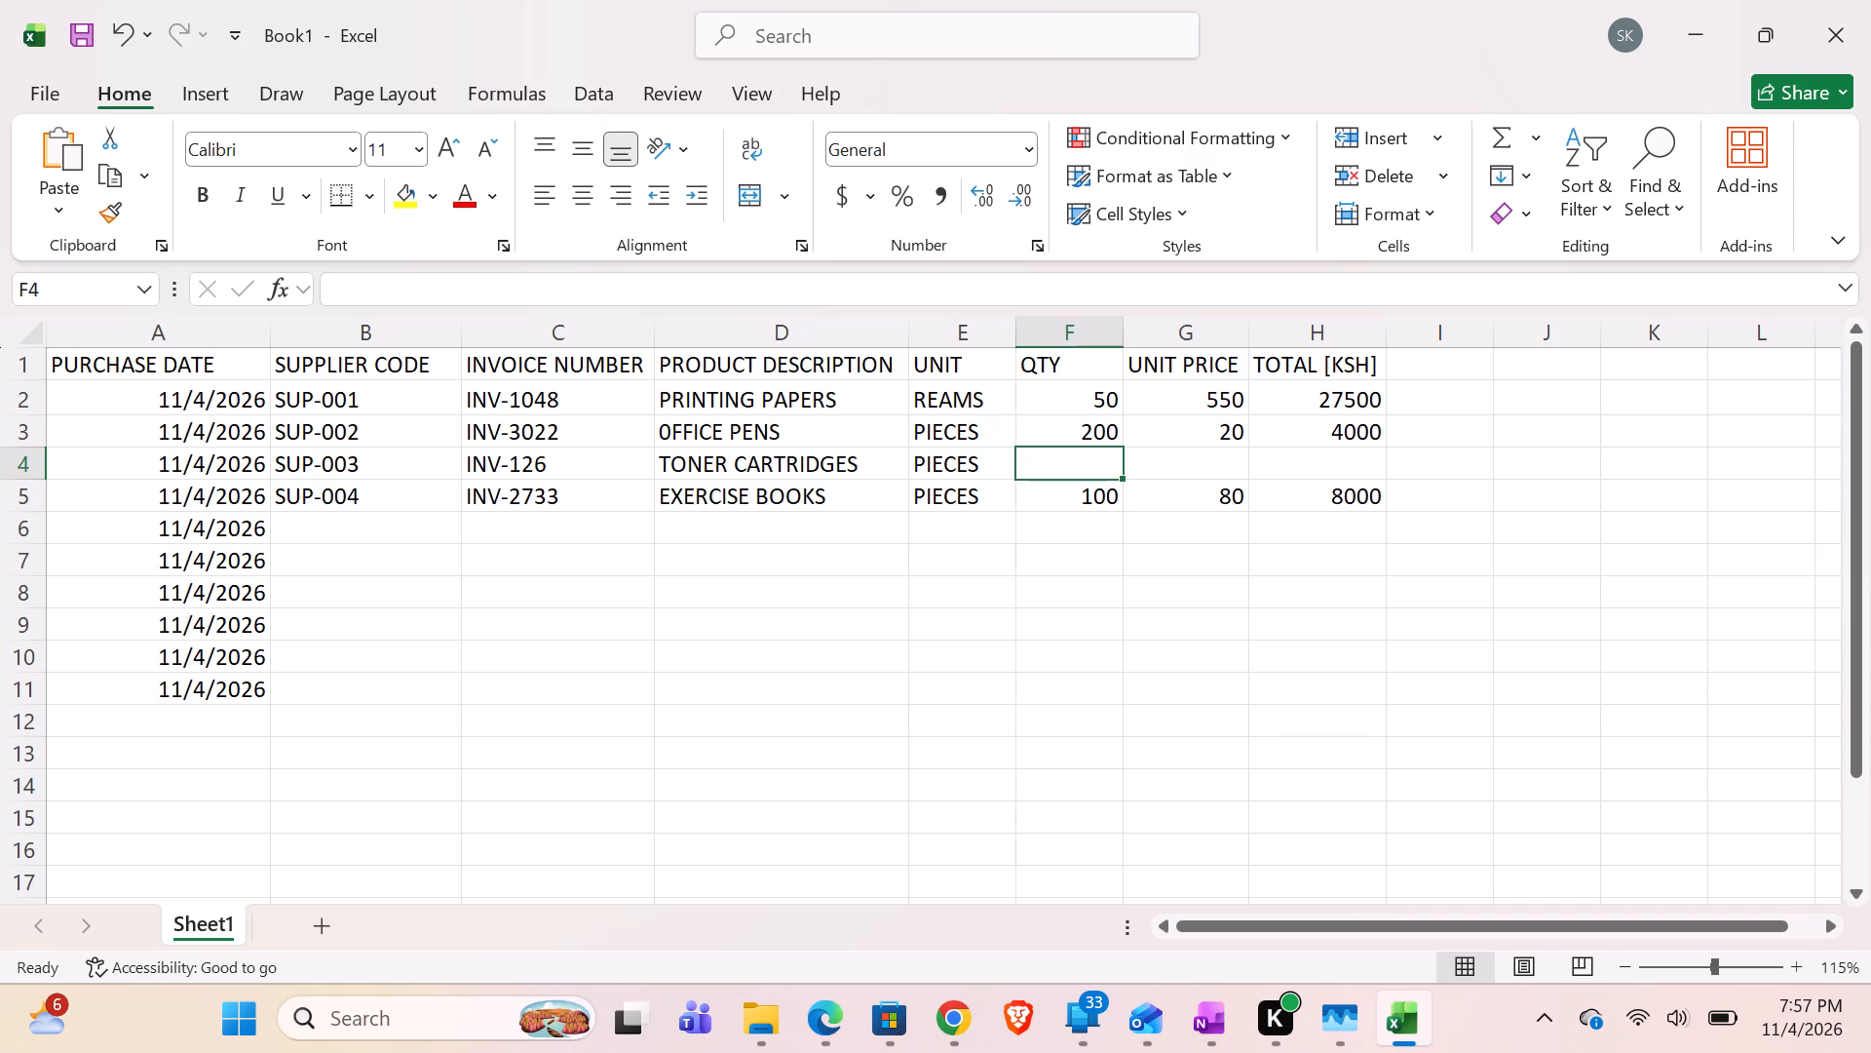
{"action": "key", "text": "0"}
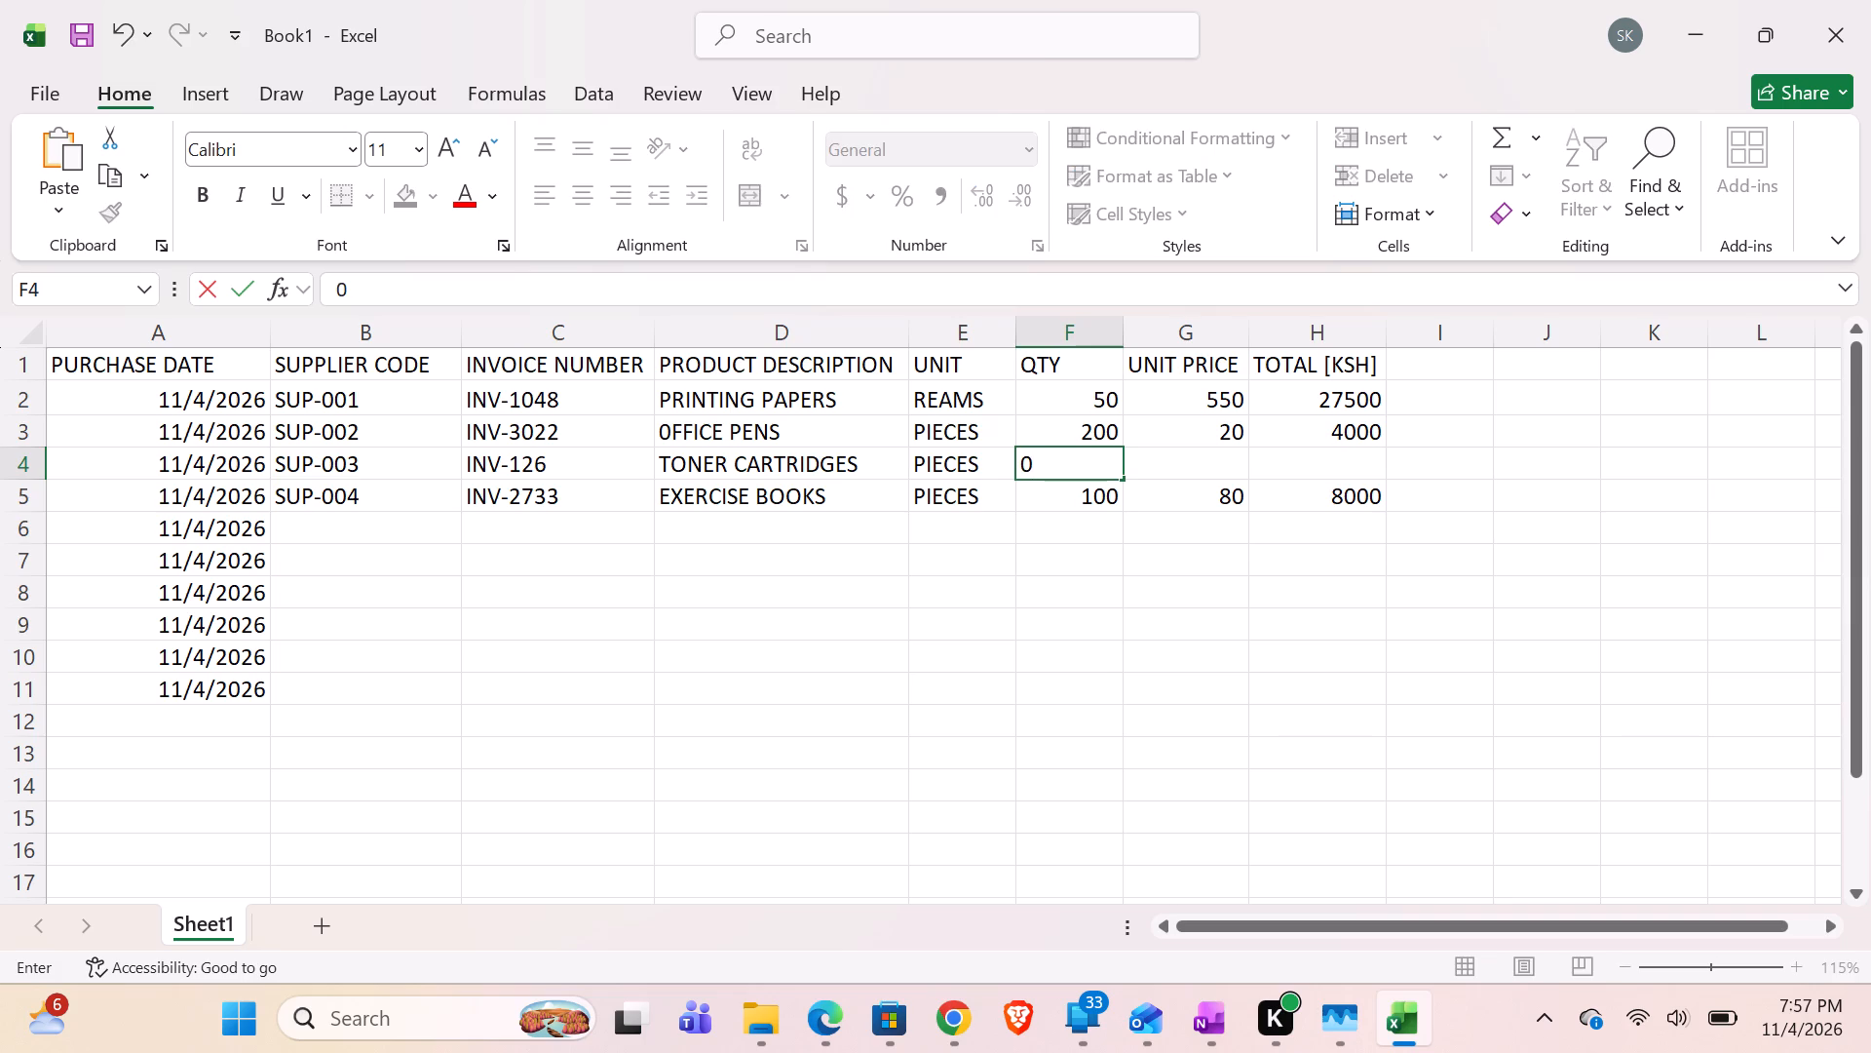
{"action": "key", "text": "BackSpace"}
{"action": "type", "text": "20"}
{"action": "key", "text": "BackSpace"}
{"action": "key", "text": "BackSpace"}
{"action": "key", "text": "1"}
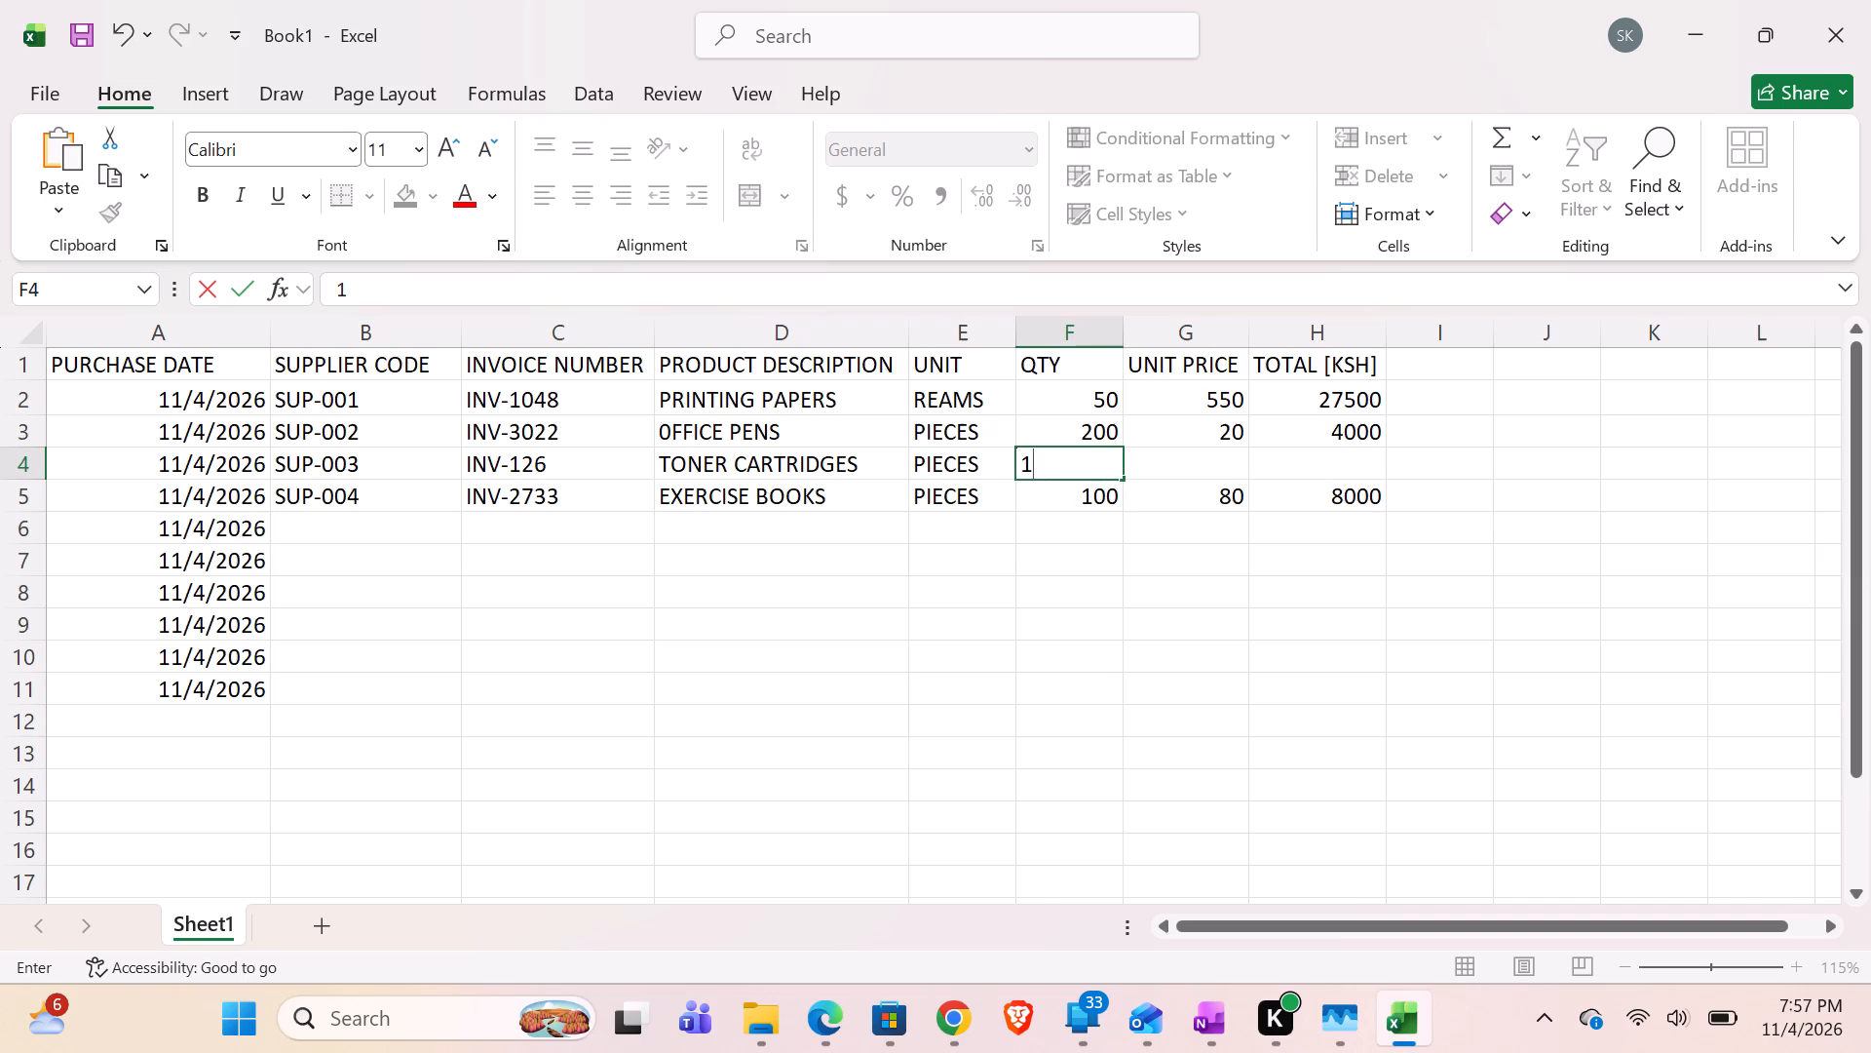
{"action": "key", "text": "0"}
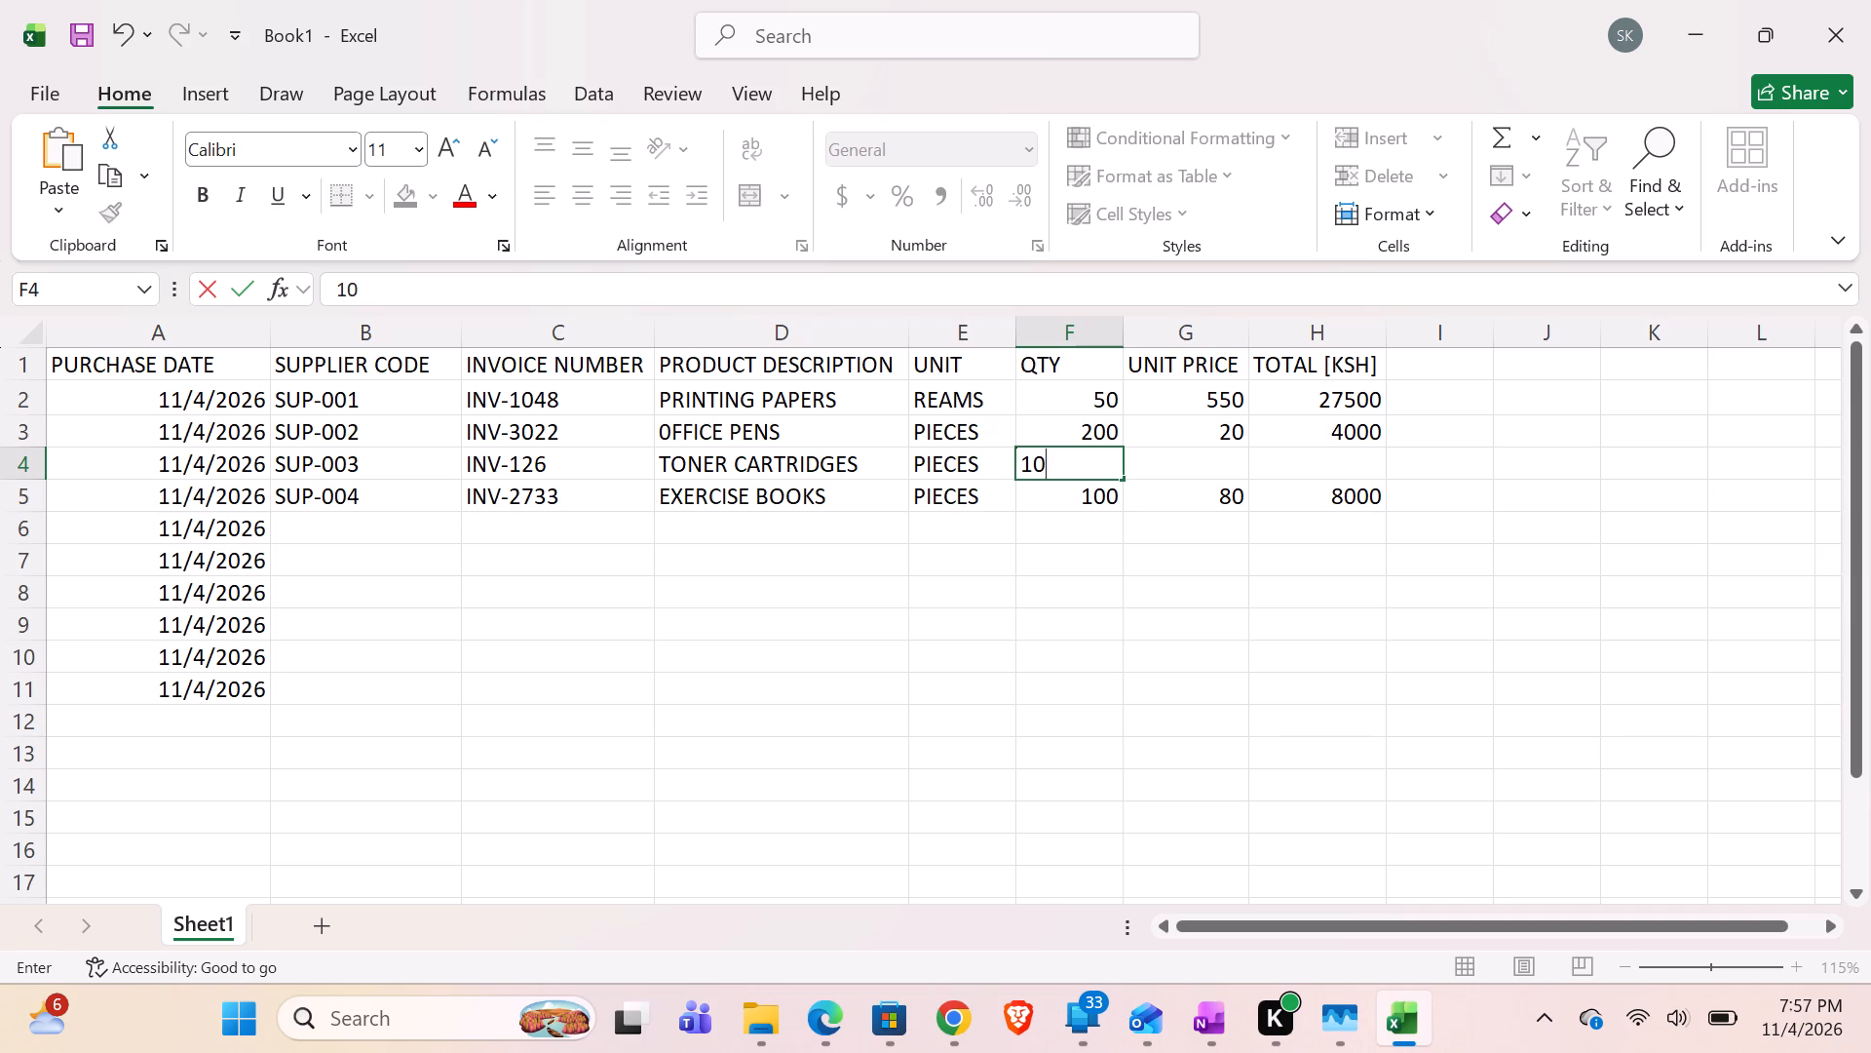
Enter the unit price 3500 in cell G4 for the toner cartridges.
{"action": "left_click", "coordinate": [1190, 473]}
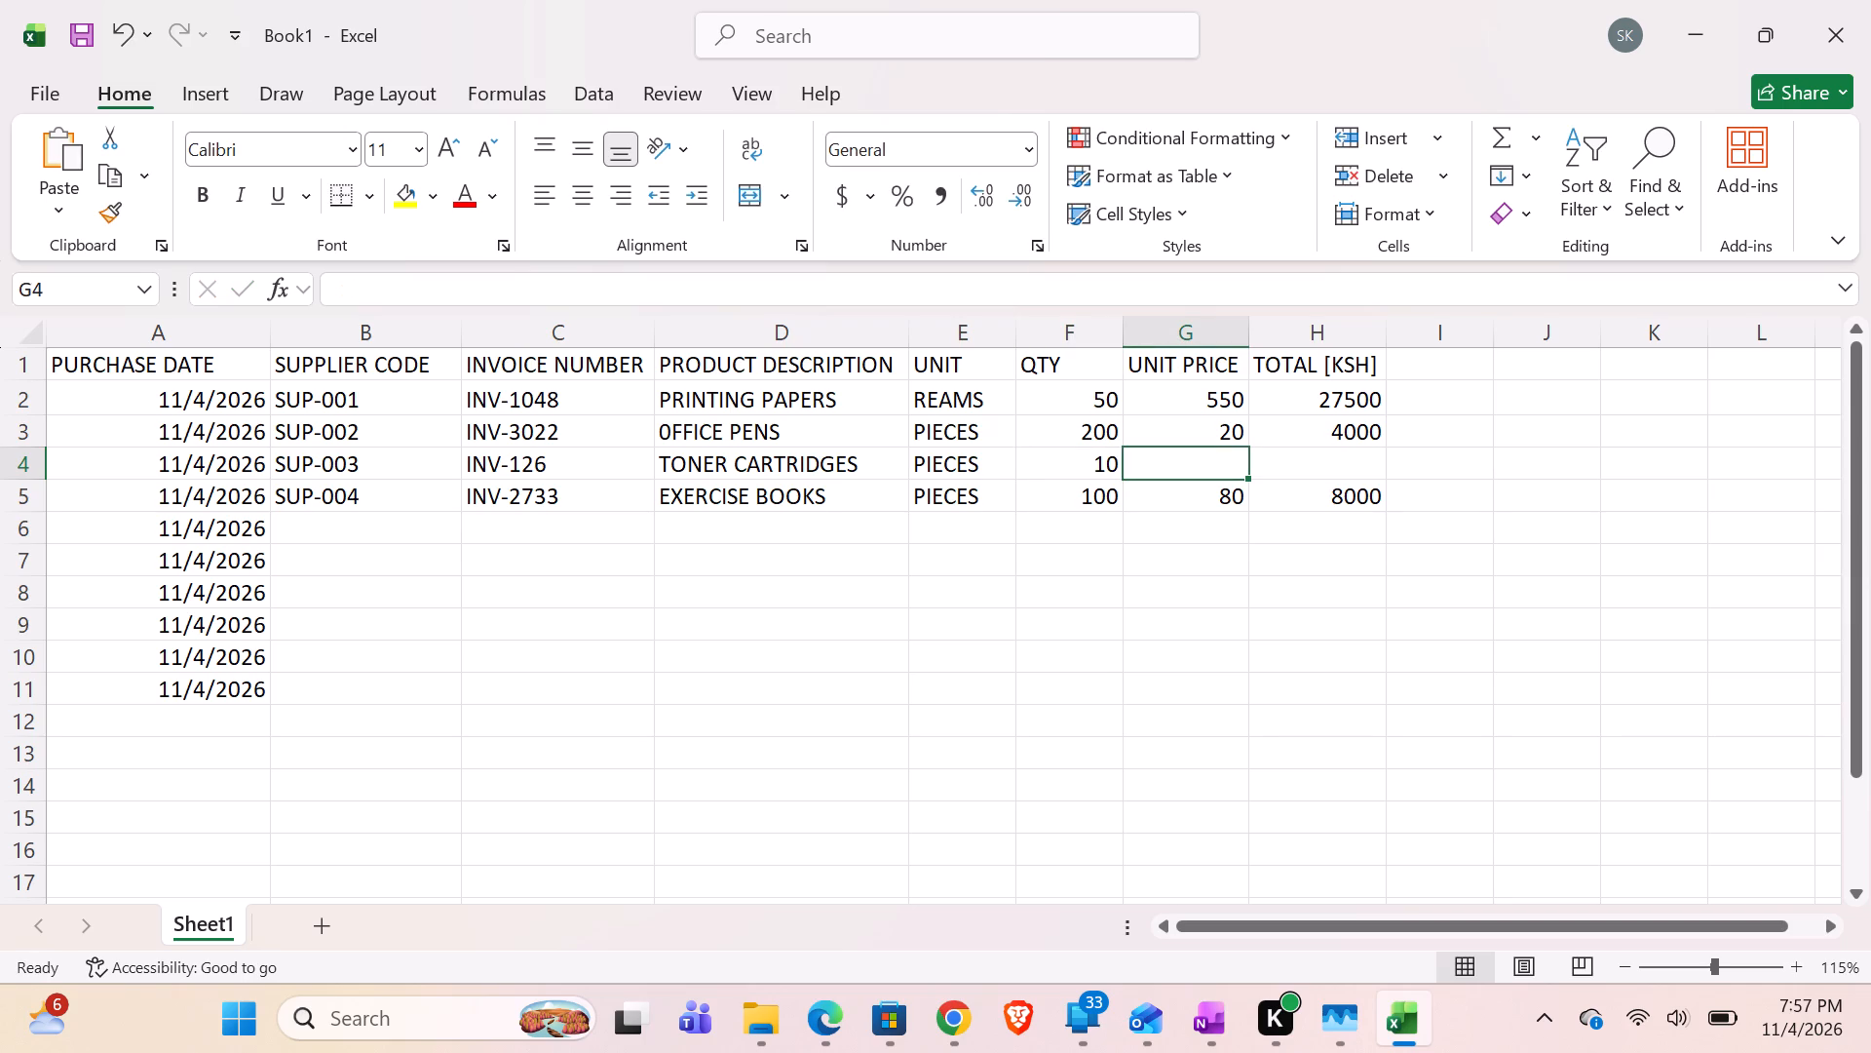
{"action": "key", "text": "3"}
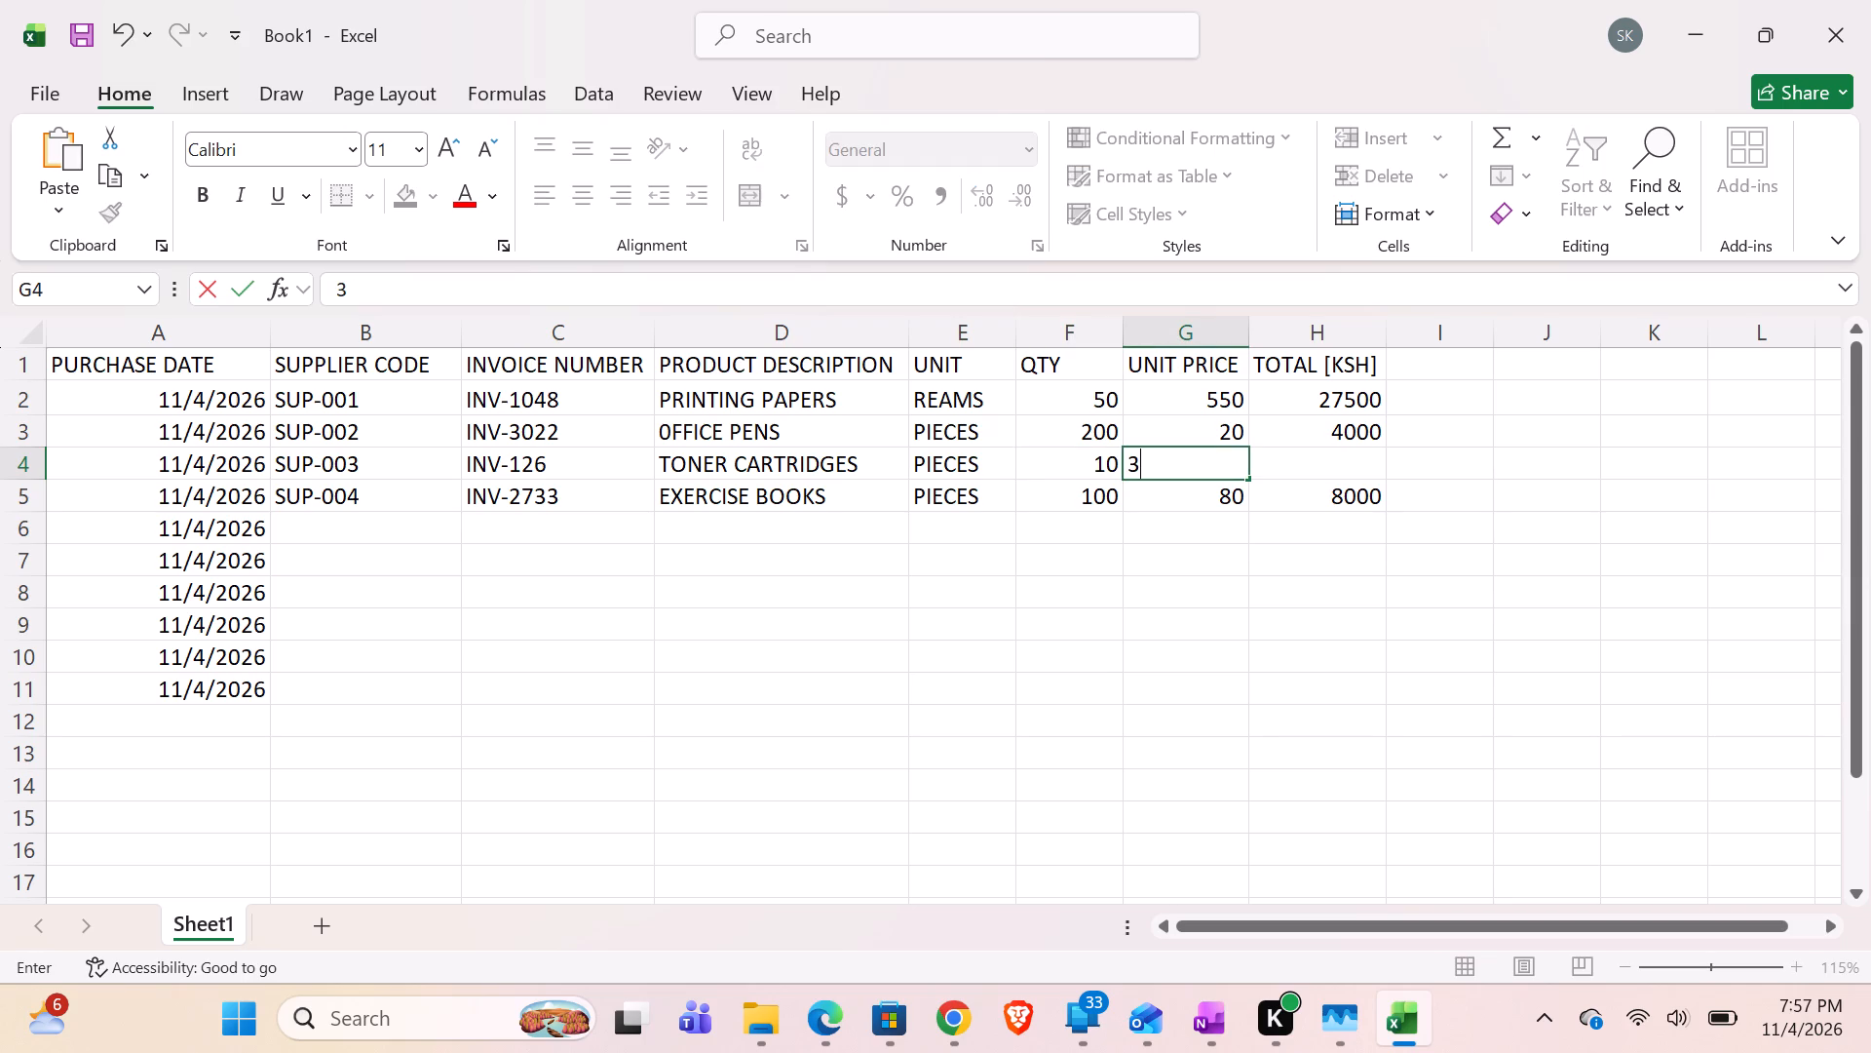
{"action": "key", "text": "5"}
{"action": "type", "text": "00"}
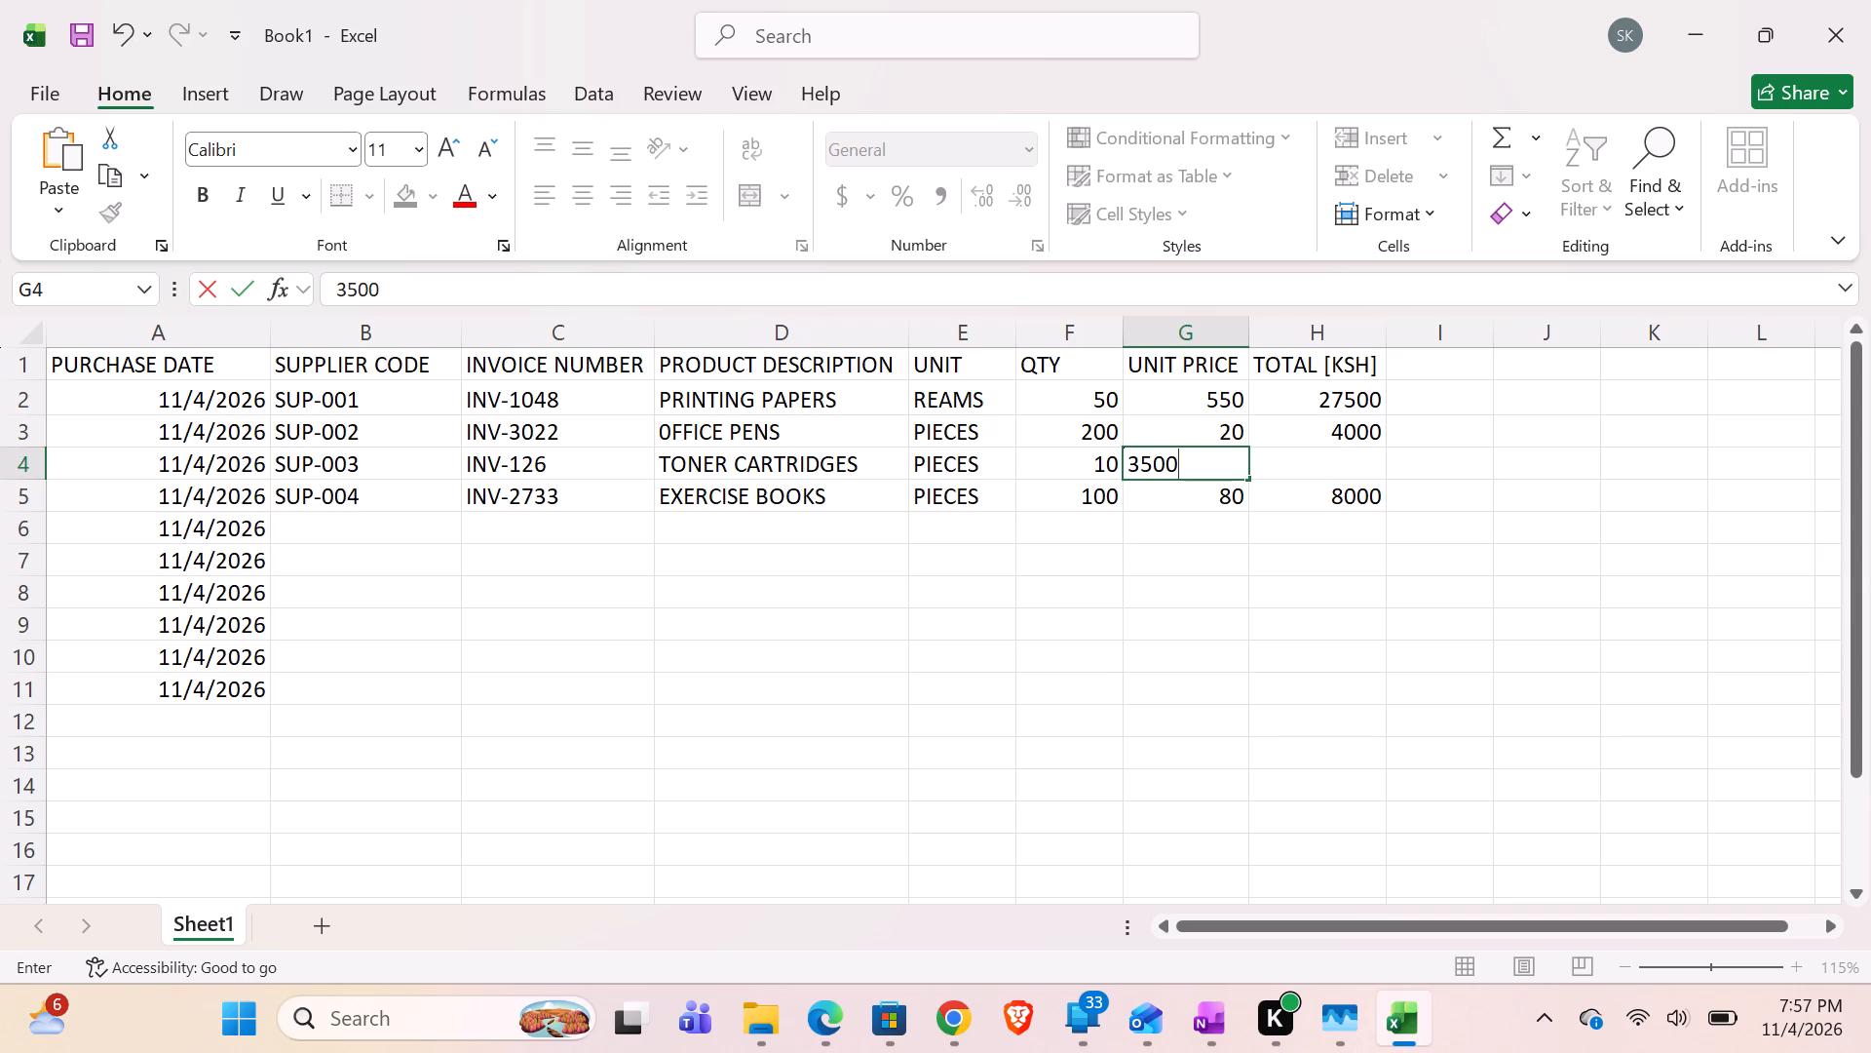
Enter the total 35000 in cell H4 for the toner cartridges.
{"action": "left_click", "coordinate": [1270, 468]}
{"action": "key", "text": "3"}
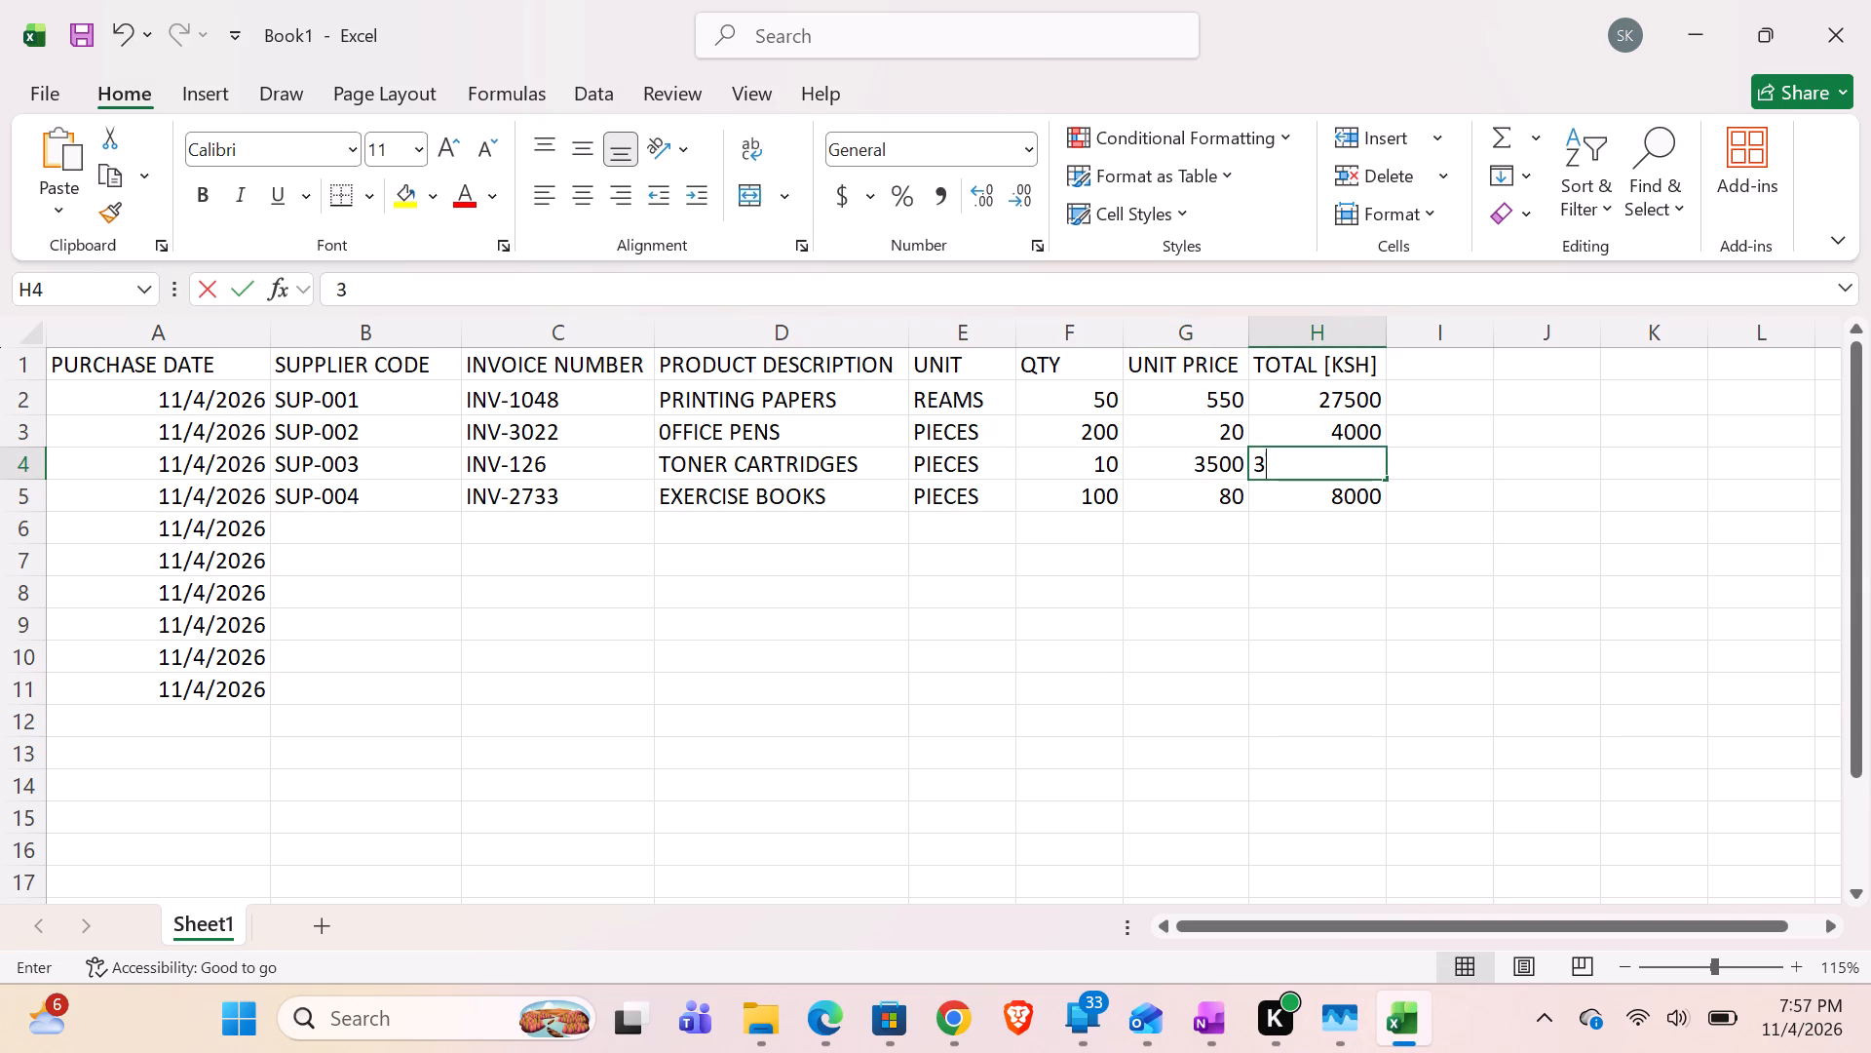
{"action": "type", "text": "000"}
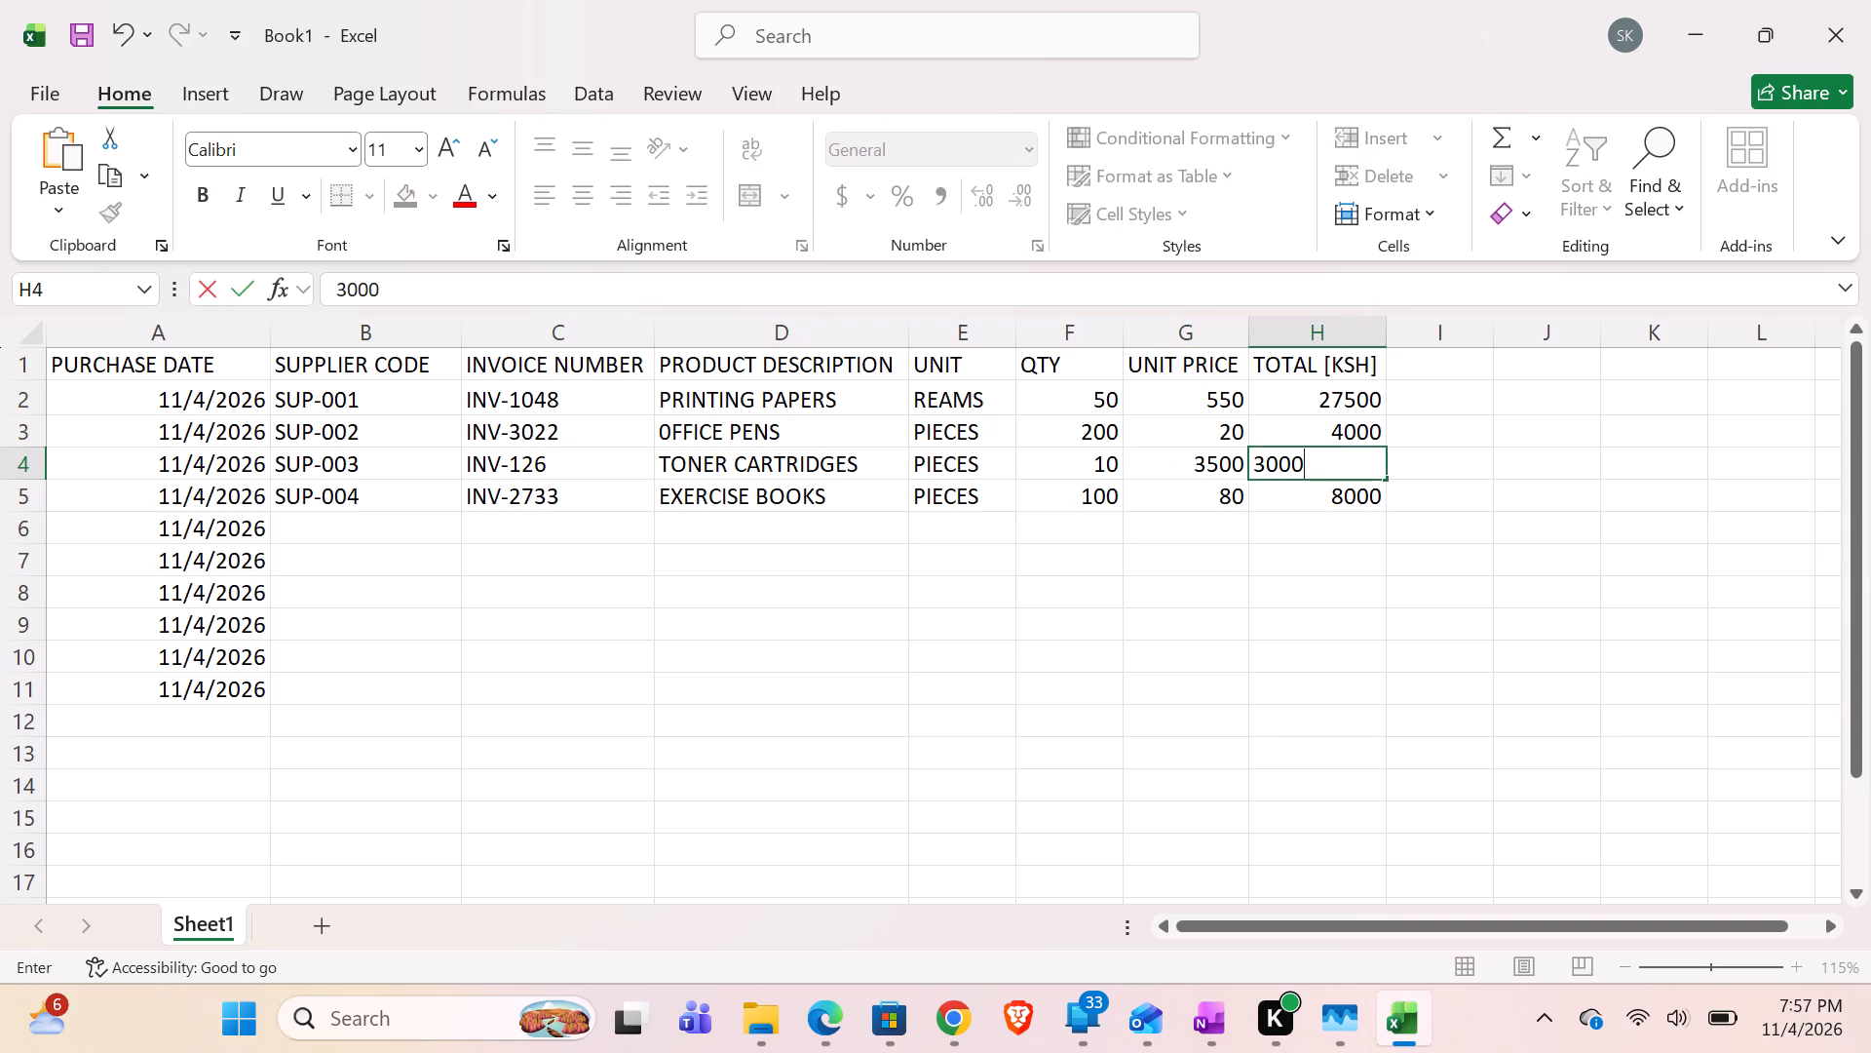
{"action": "key", "text": "BackSpace"}
{"action": "key", "text": "BackSpace"}
{"action": "key", "text": "BackSpace"}
{"action": "key", "text": "5"}
{"action": "type", "text": "000"}
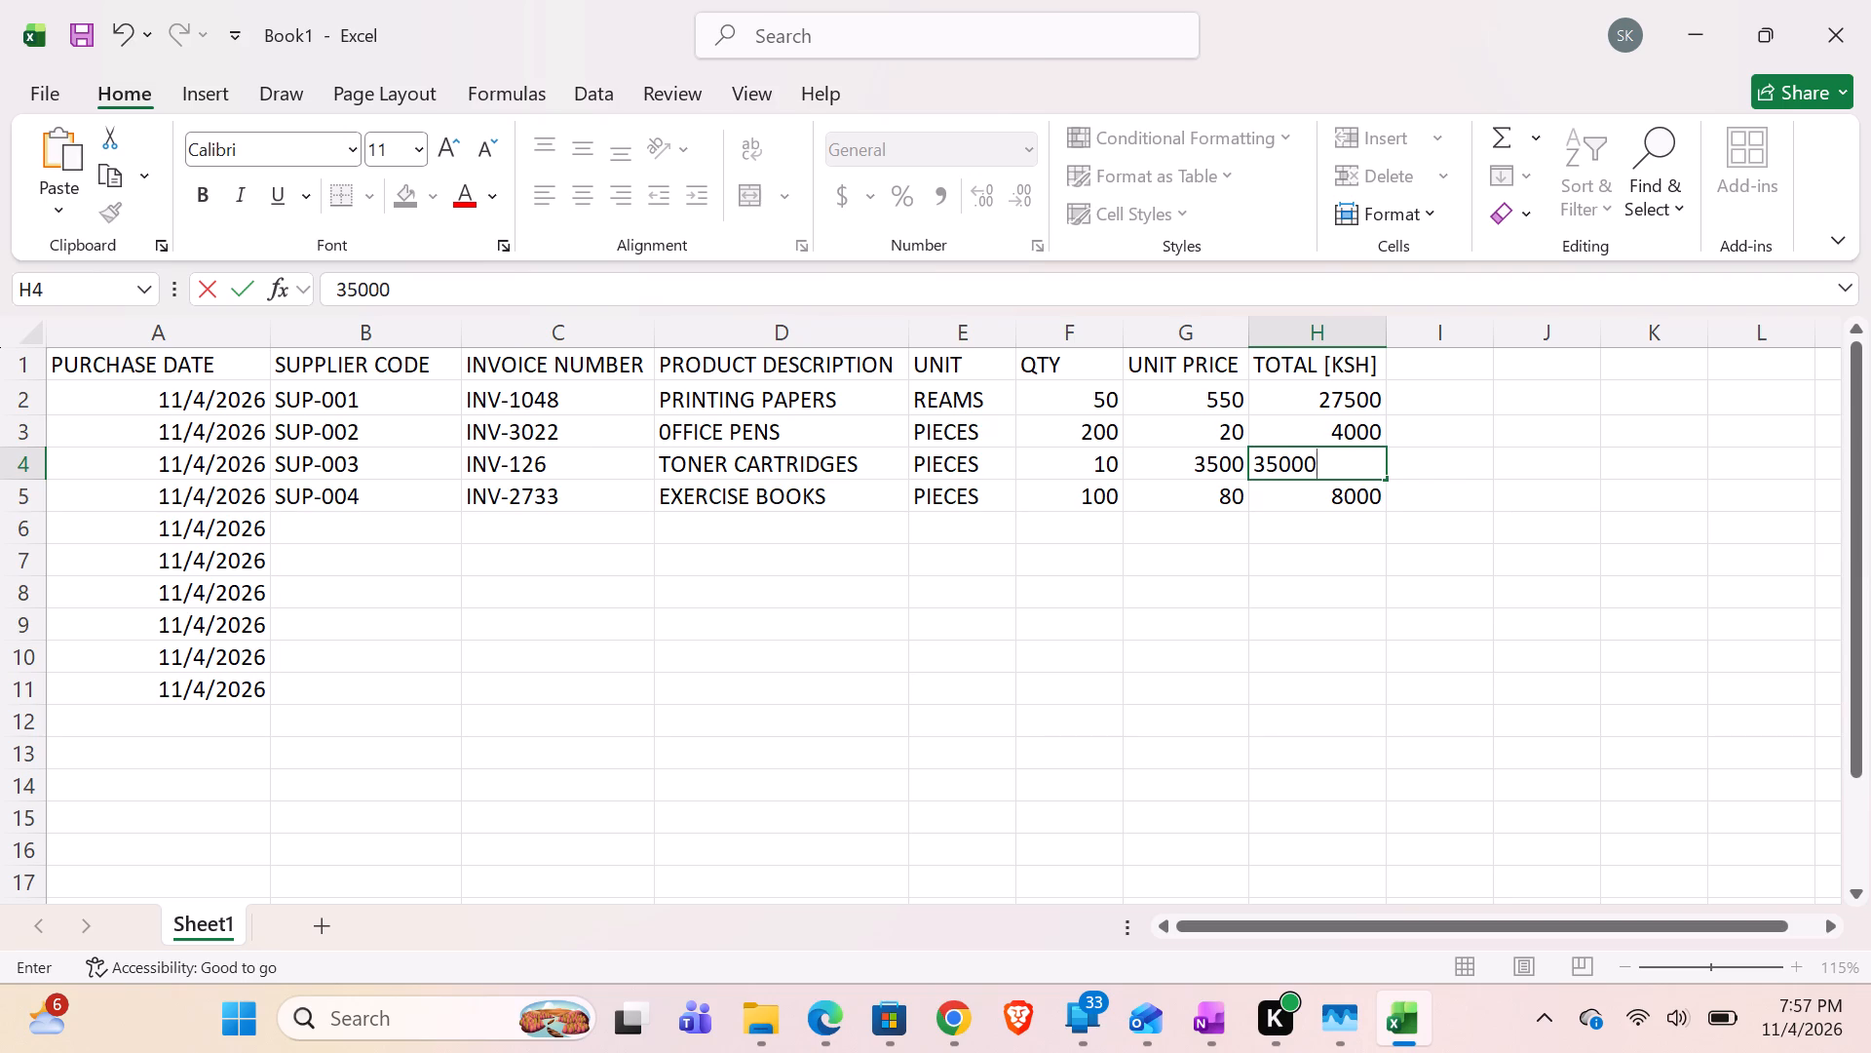
Enter the supplier code SUP-005 in cell B6 of the next purchase row.
{"action": "left_click", "coordinate": [360, 533]}
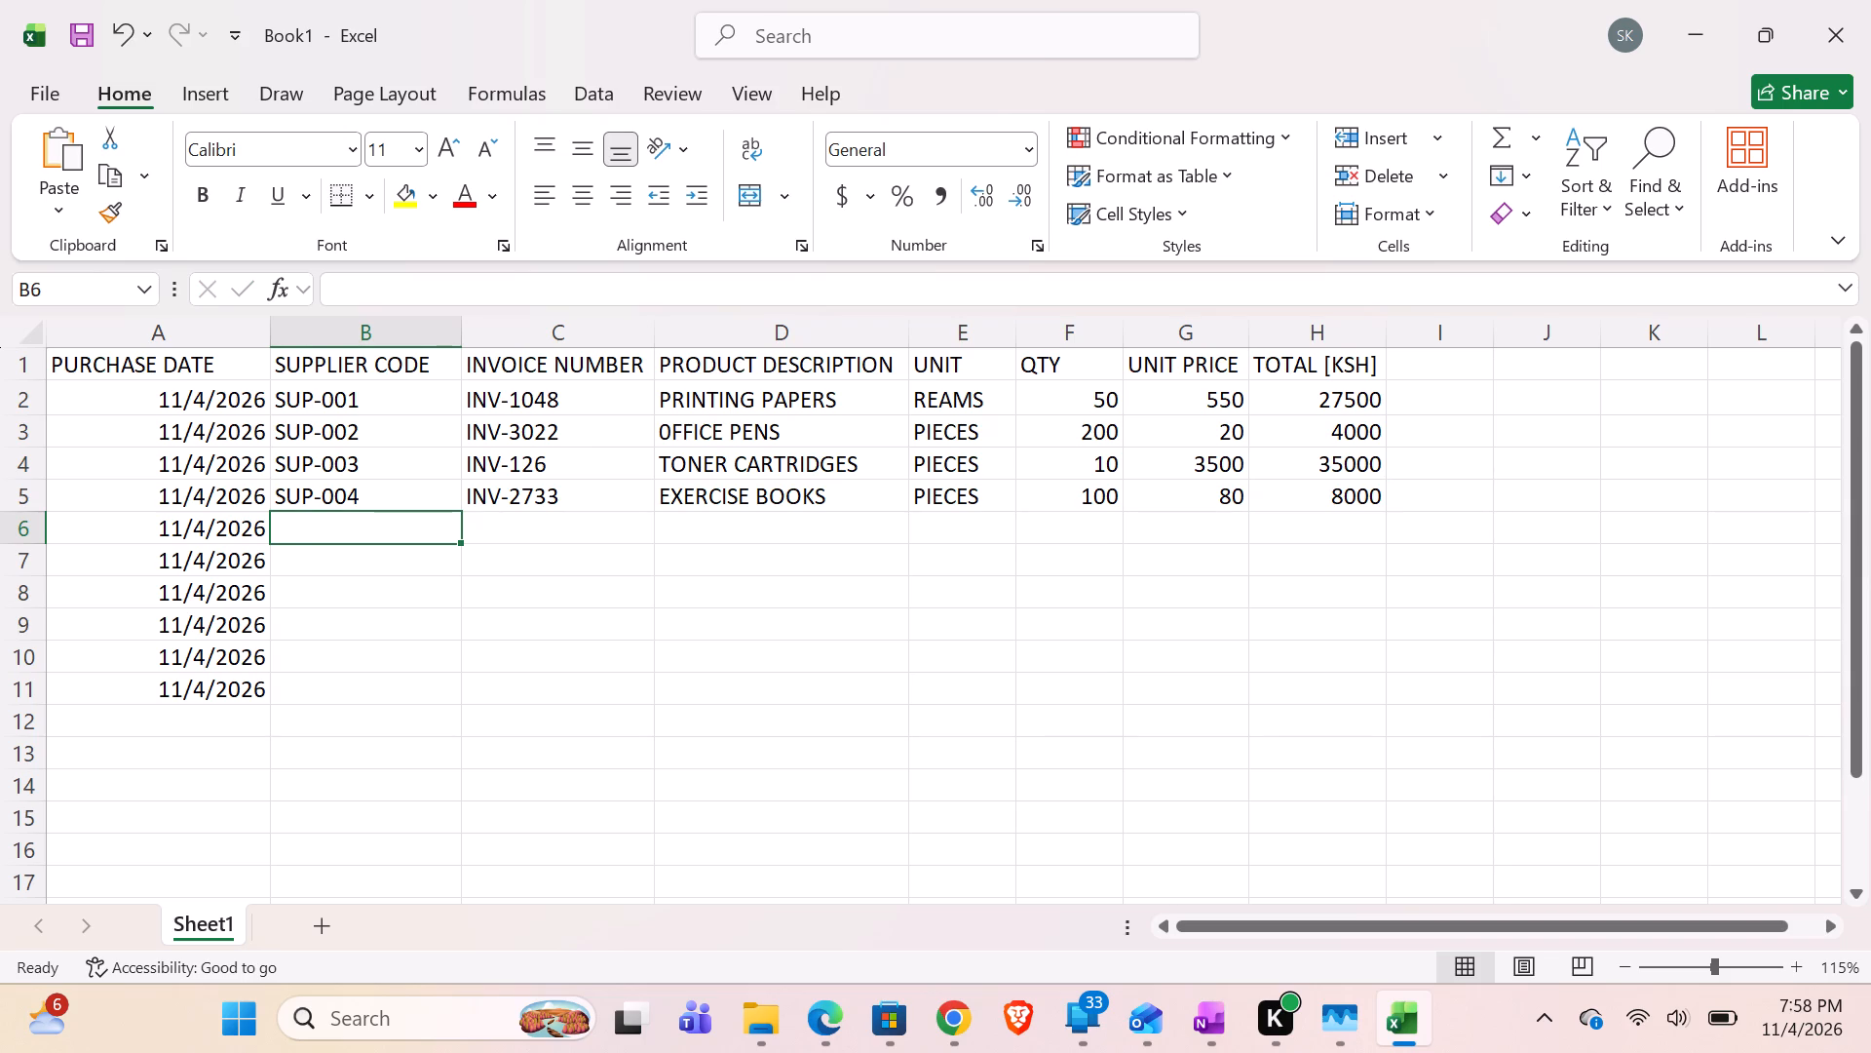
{"action": "type", "text": "SUP"}
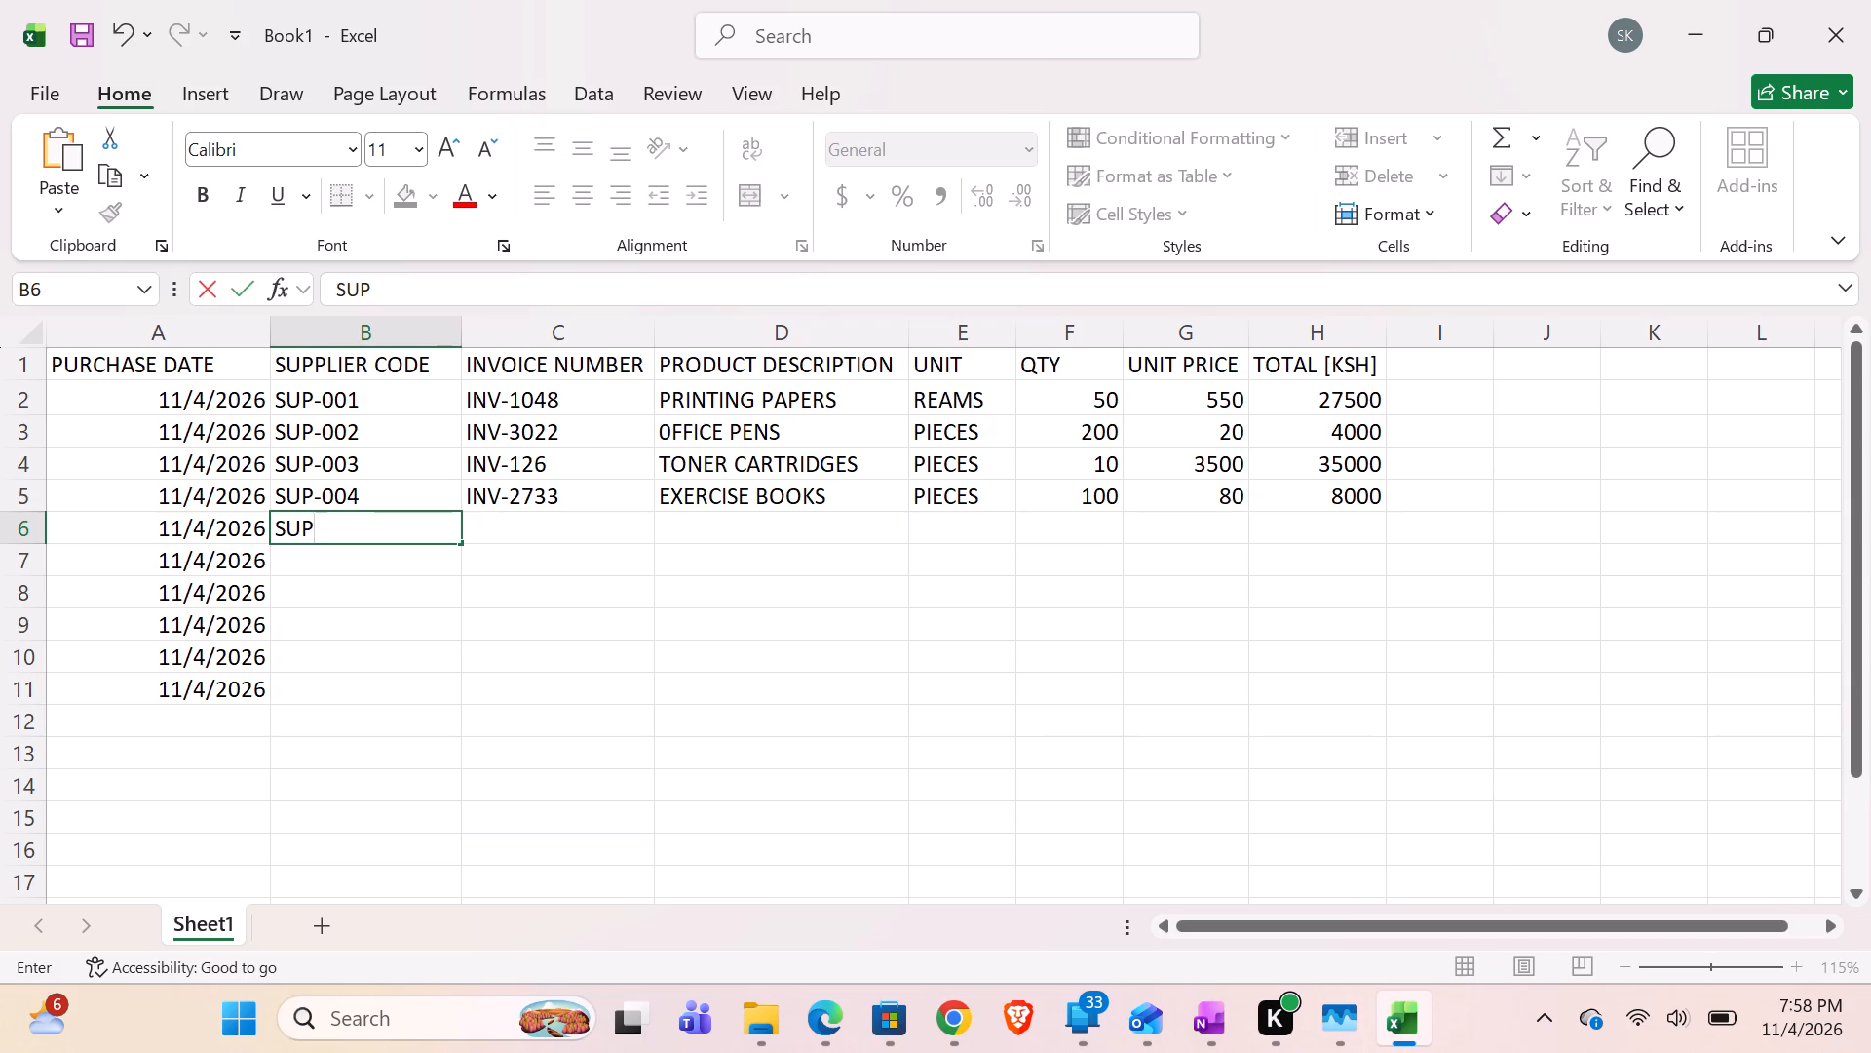
{"action": "key", "text": "minus"}
{"action": "type", "text": "00"}
{"action": "key", "text": "5"}
Enter the invoice number INV-6387 in cell C6 for supplier SUP-005.
{"action": "left_click", "coordinate": [506, 533]}
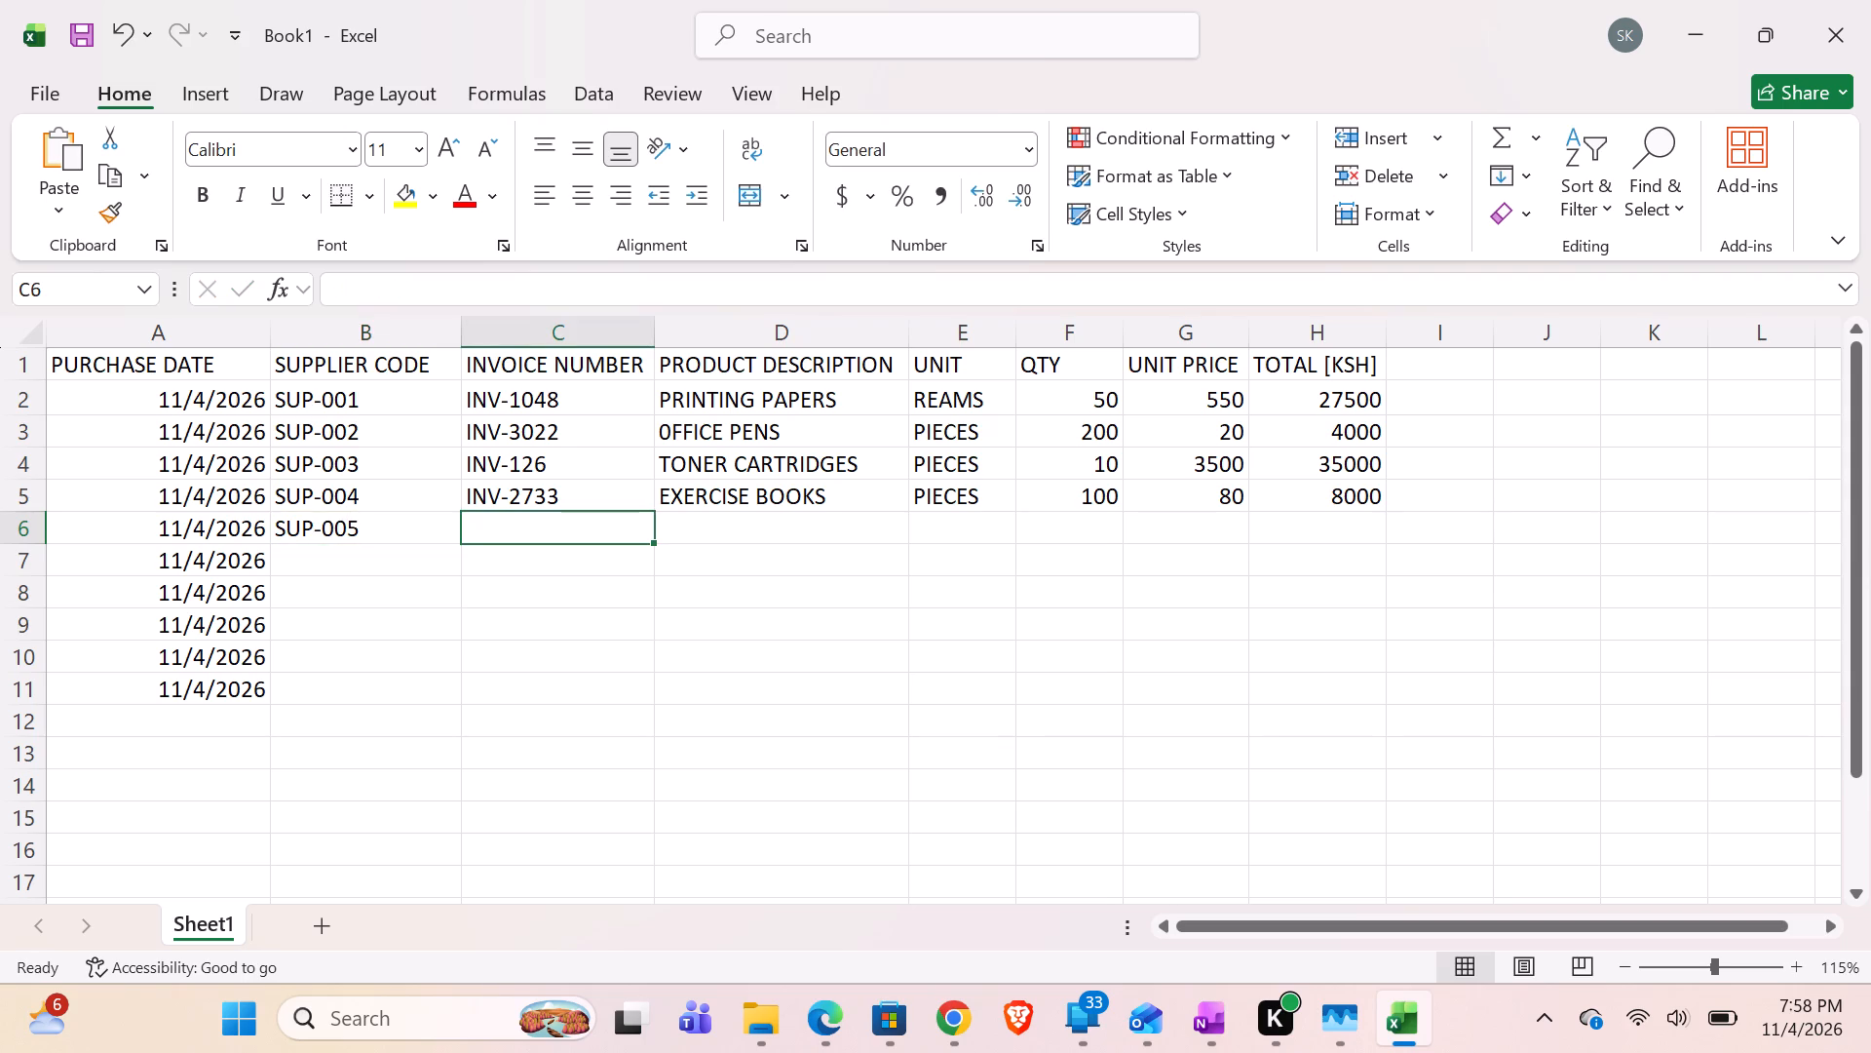
{"action": "type", "text": "INV"}
{"action": "key", "text": "minus"}
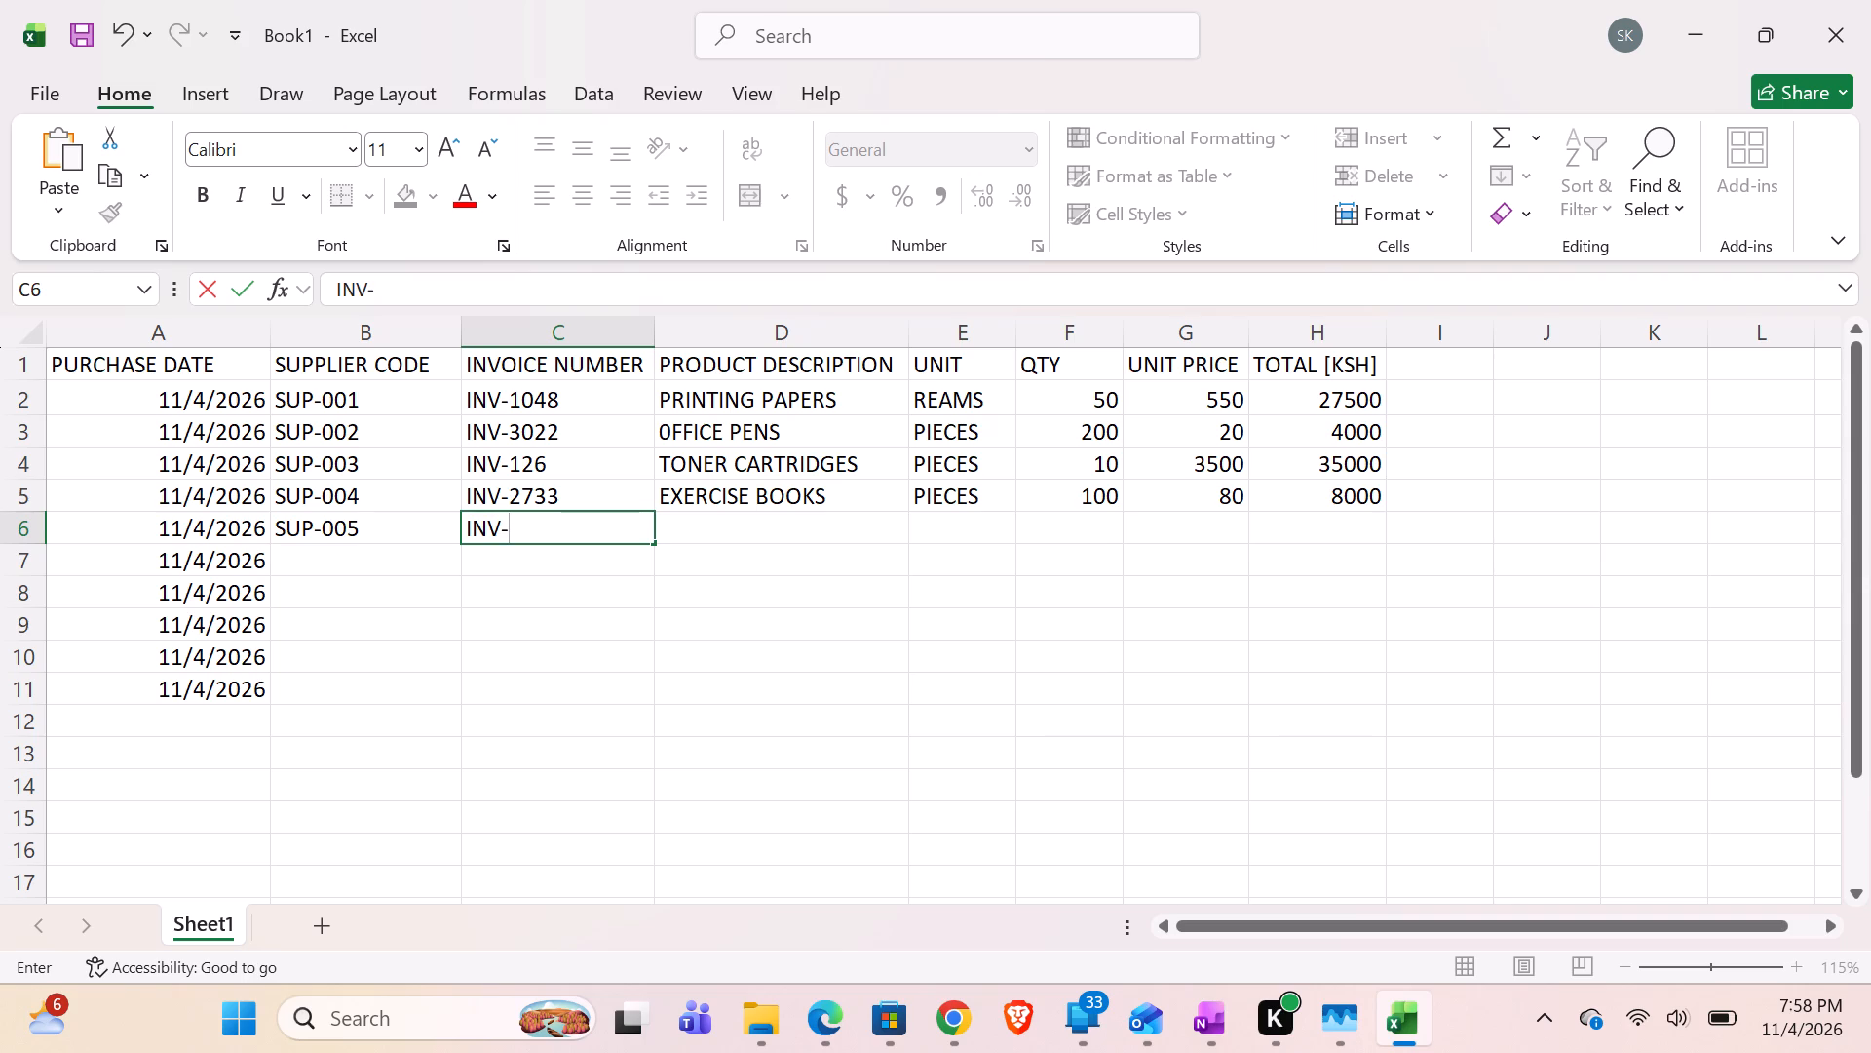
{"action": "type", "text": "63"}
{"action": "key", "text": "8"}
{"action": "key", "text": "7"}
Replace the toner cartridges' invoice number in cell C4 with INV-5132.
{"action": "left_click", "coordinate": [507, 469]}
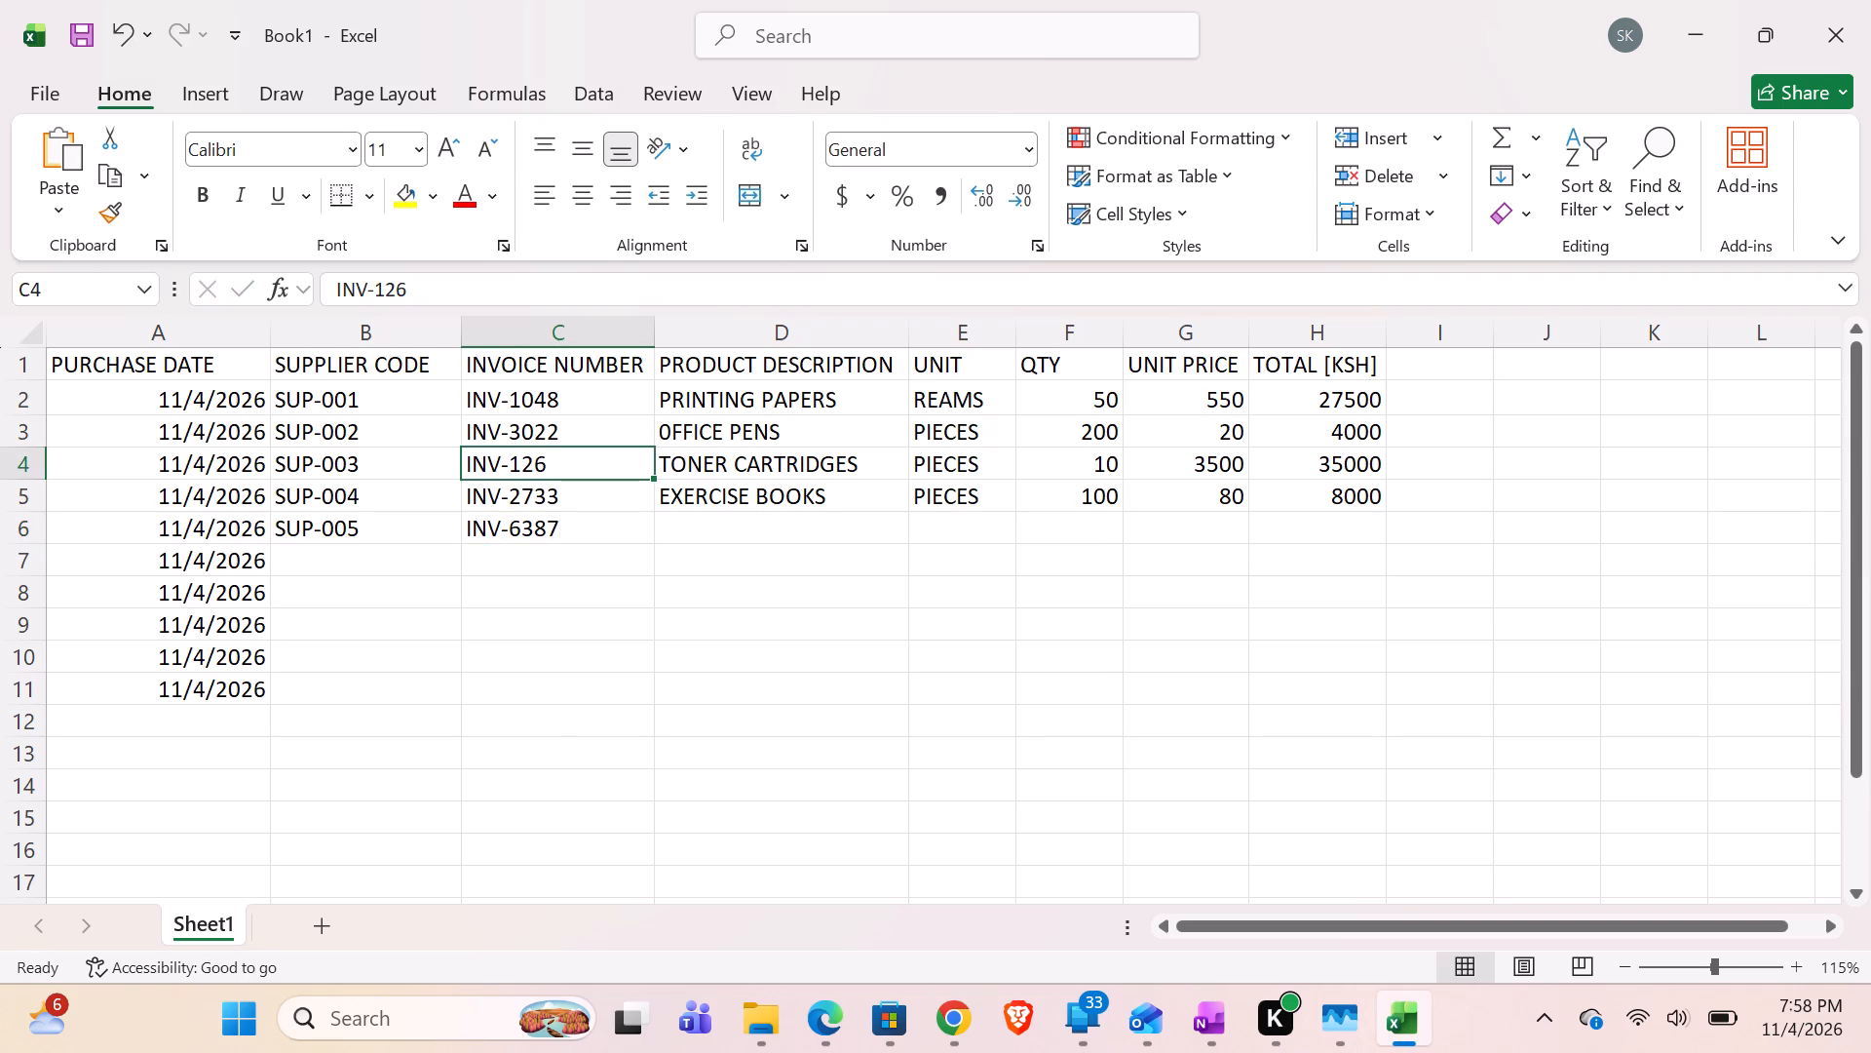
{"action": "left_click", "coordinate": [507, 469]}
{"action": "left_click", "coordinate": [554, 472]}
{"action": "key", "text": "1"}
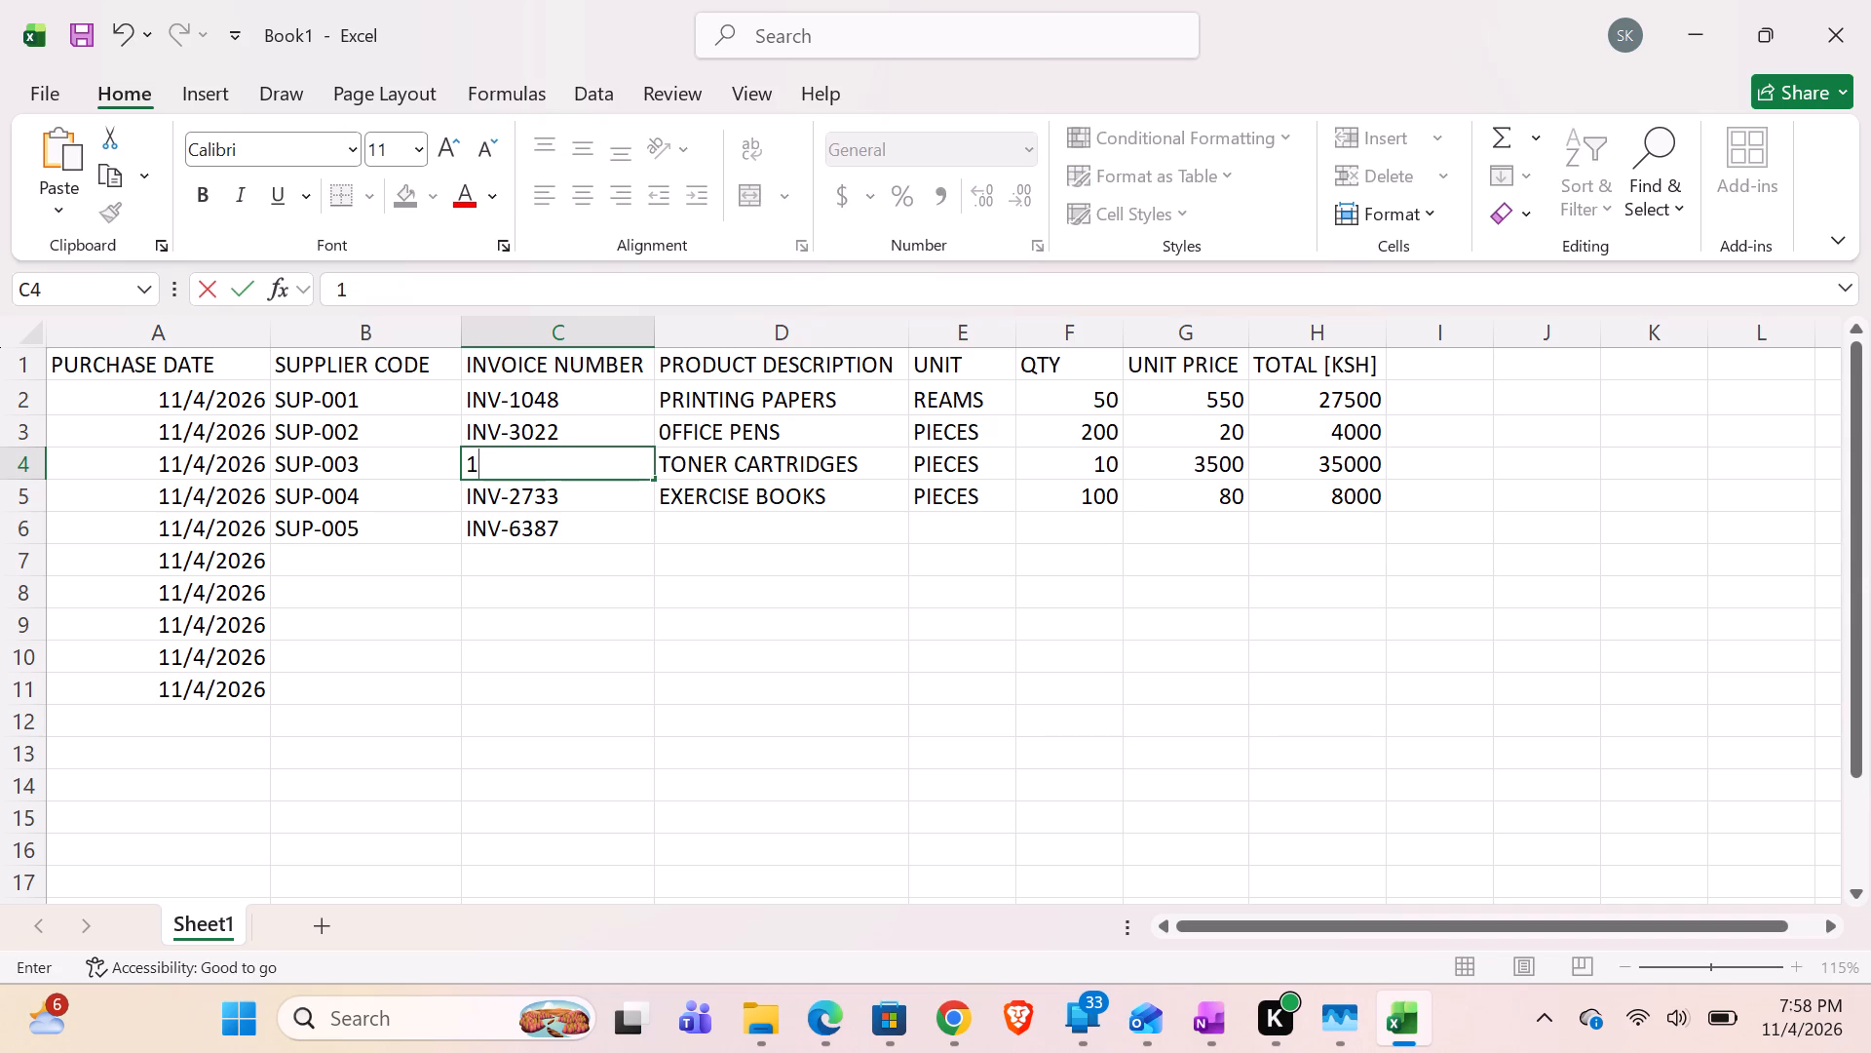
{"action": "key", "text": "BackSpace"}
{"action": "type", "text": "INV"}
{"action": "key", "text": "minus"}
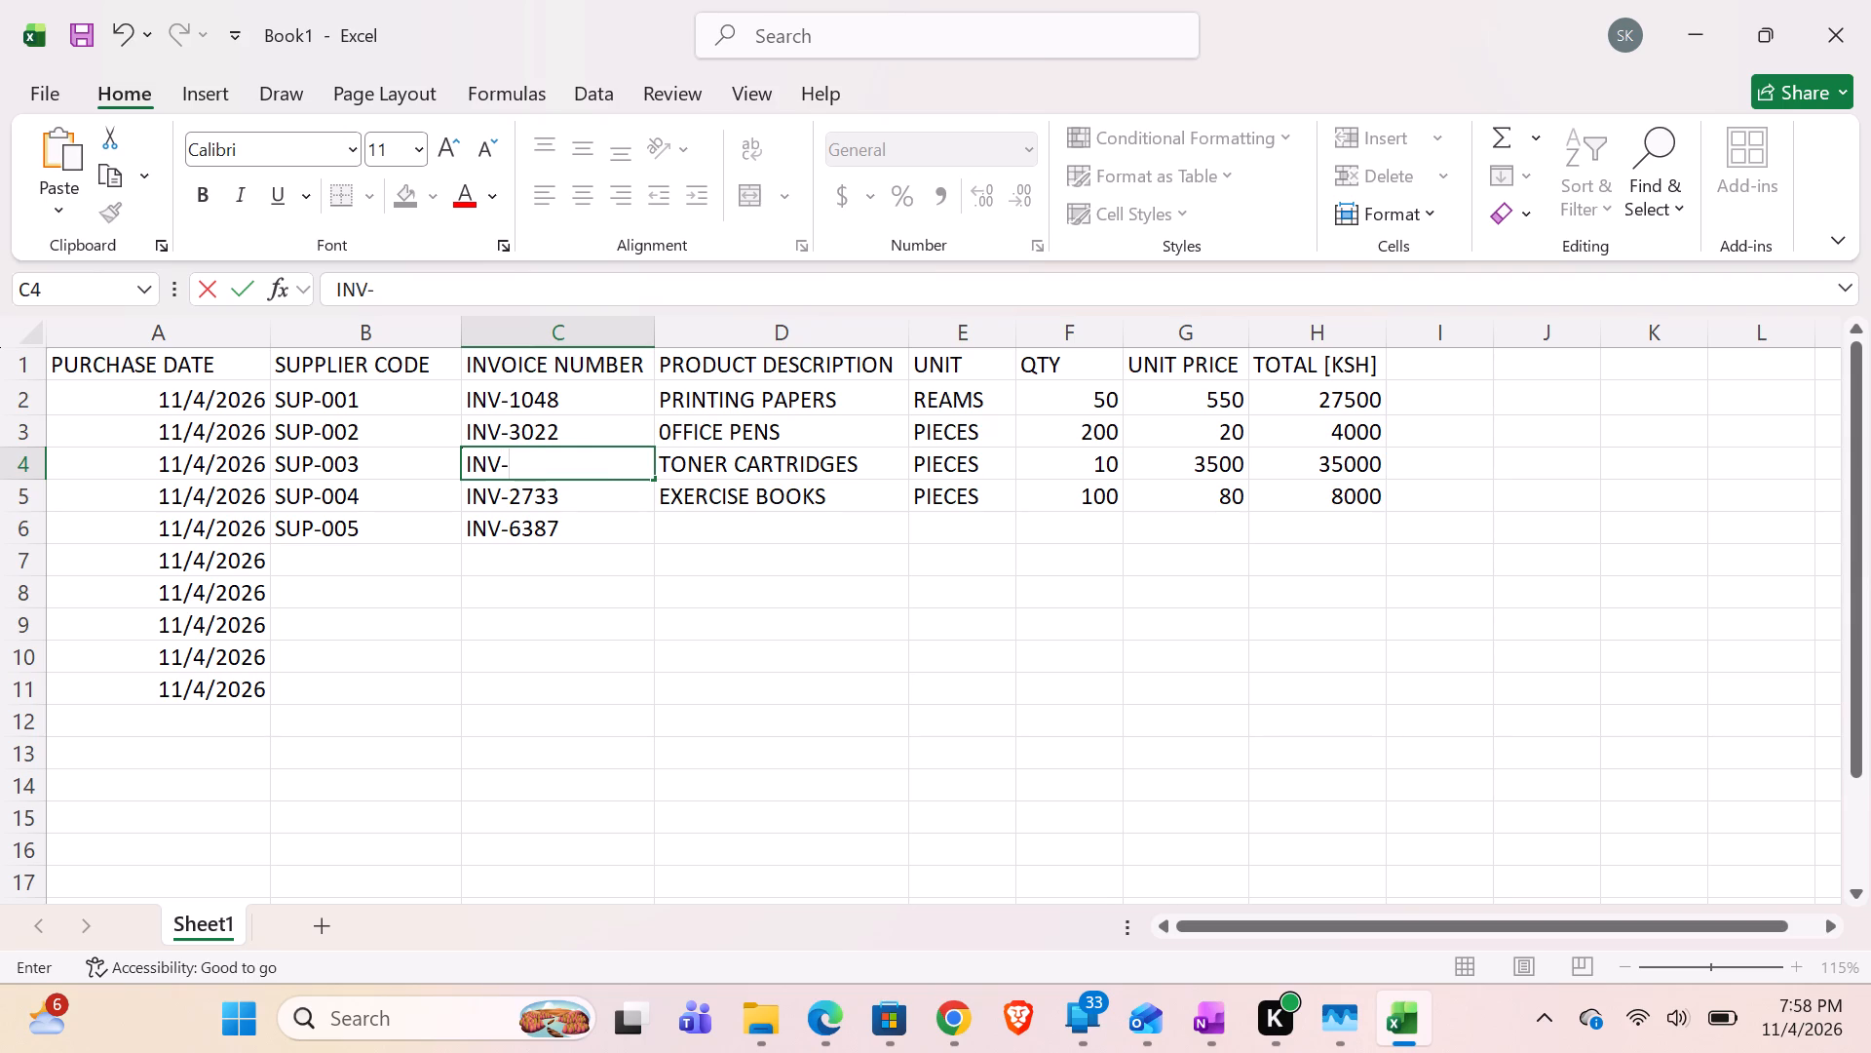
{"action": "type", "text": "51"}
{"action": "type", "text": "32"}
Enter 0FFICE TILES as the product description in cell D6 for supplier SUP-005.
{"action": "left_click", "coordinate": [725, 524]}
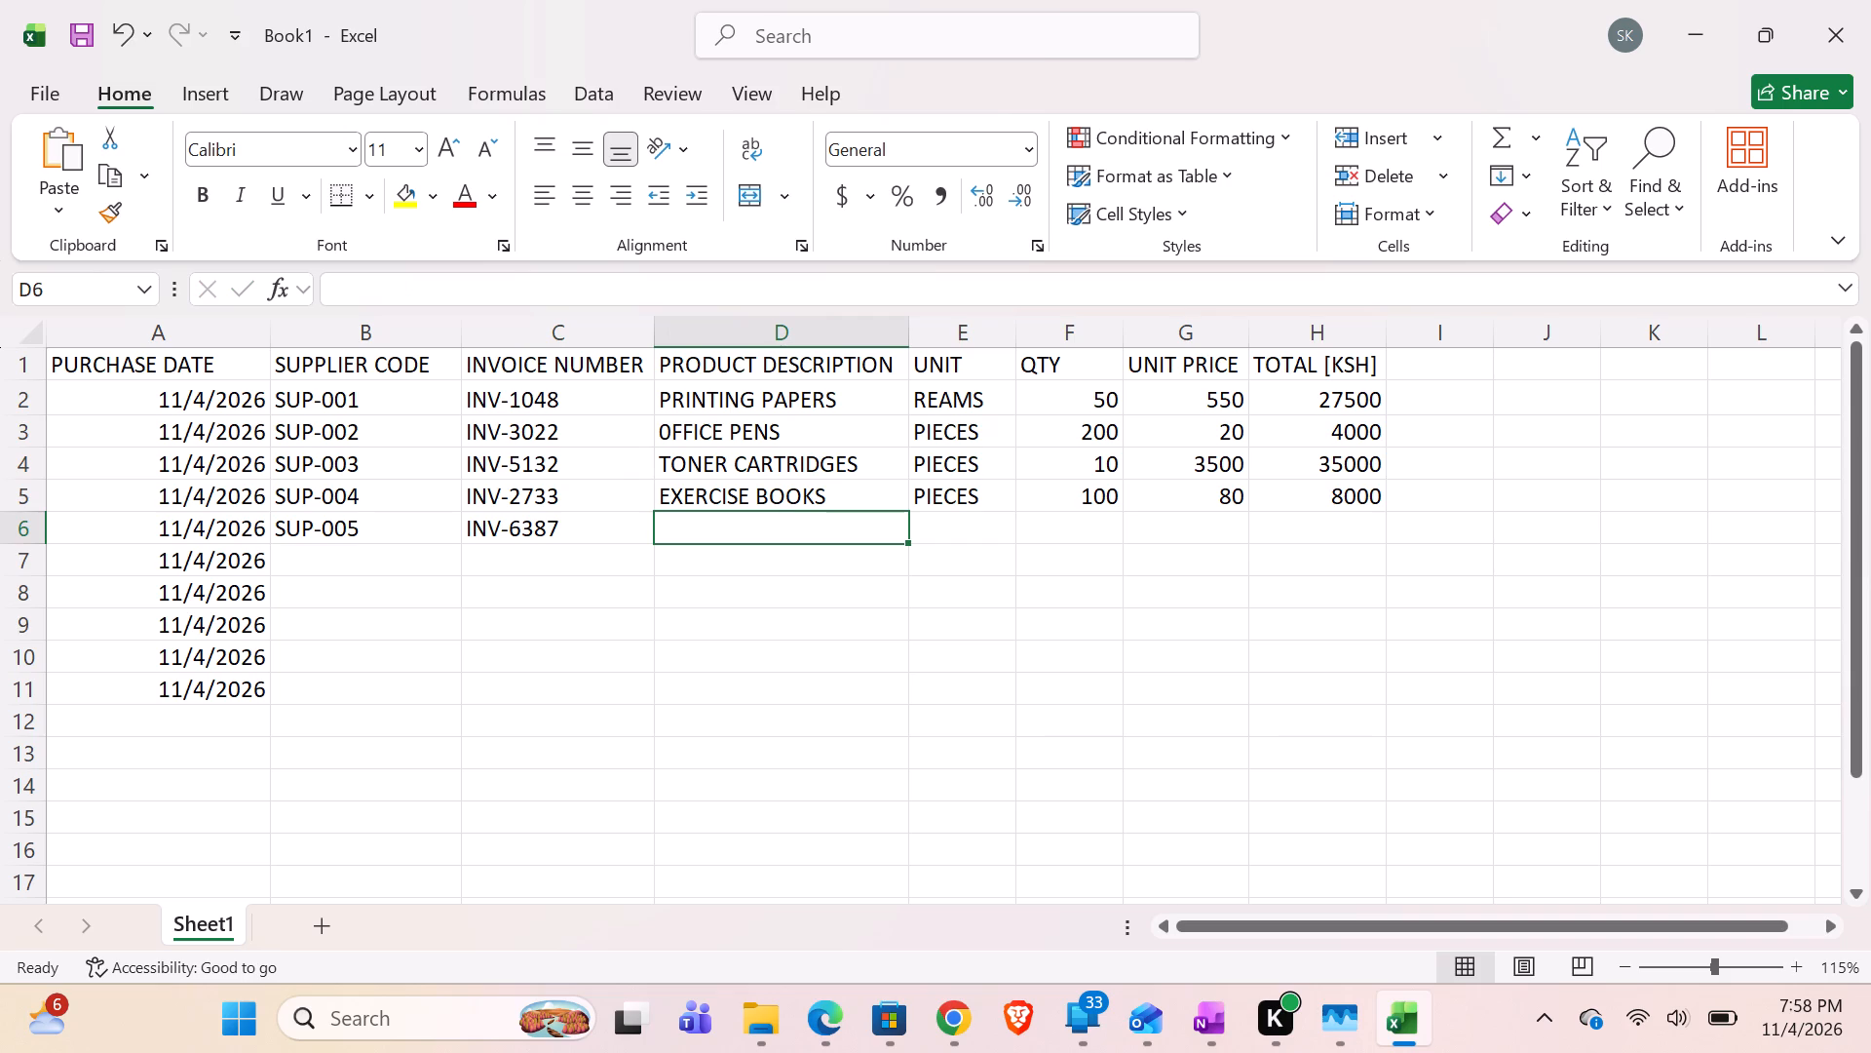
{"action": "key", "text": "0"}
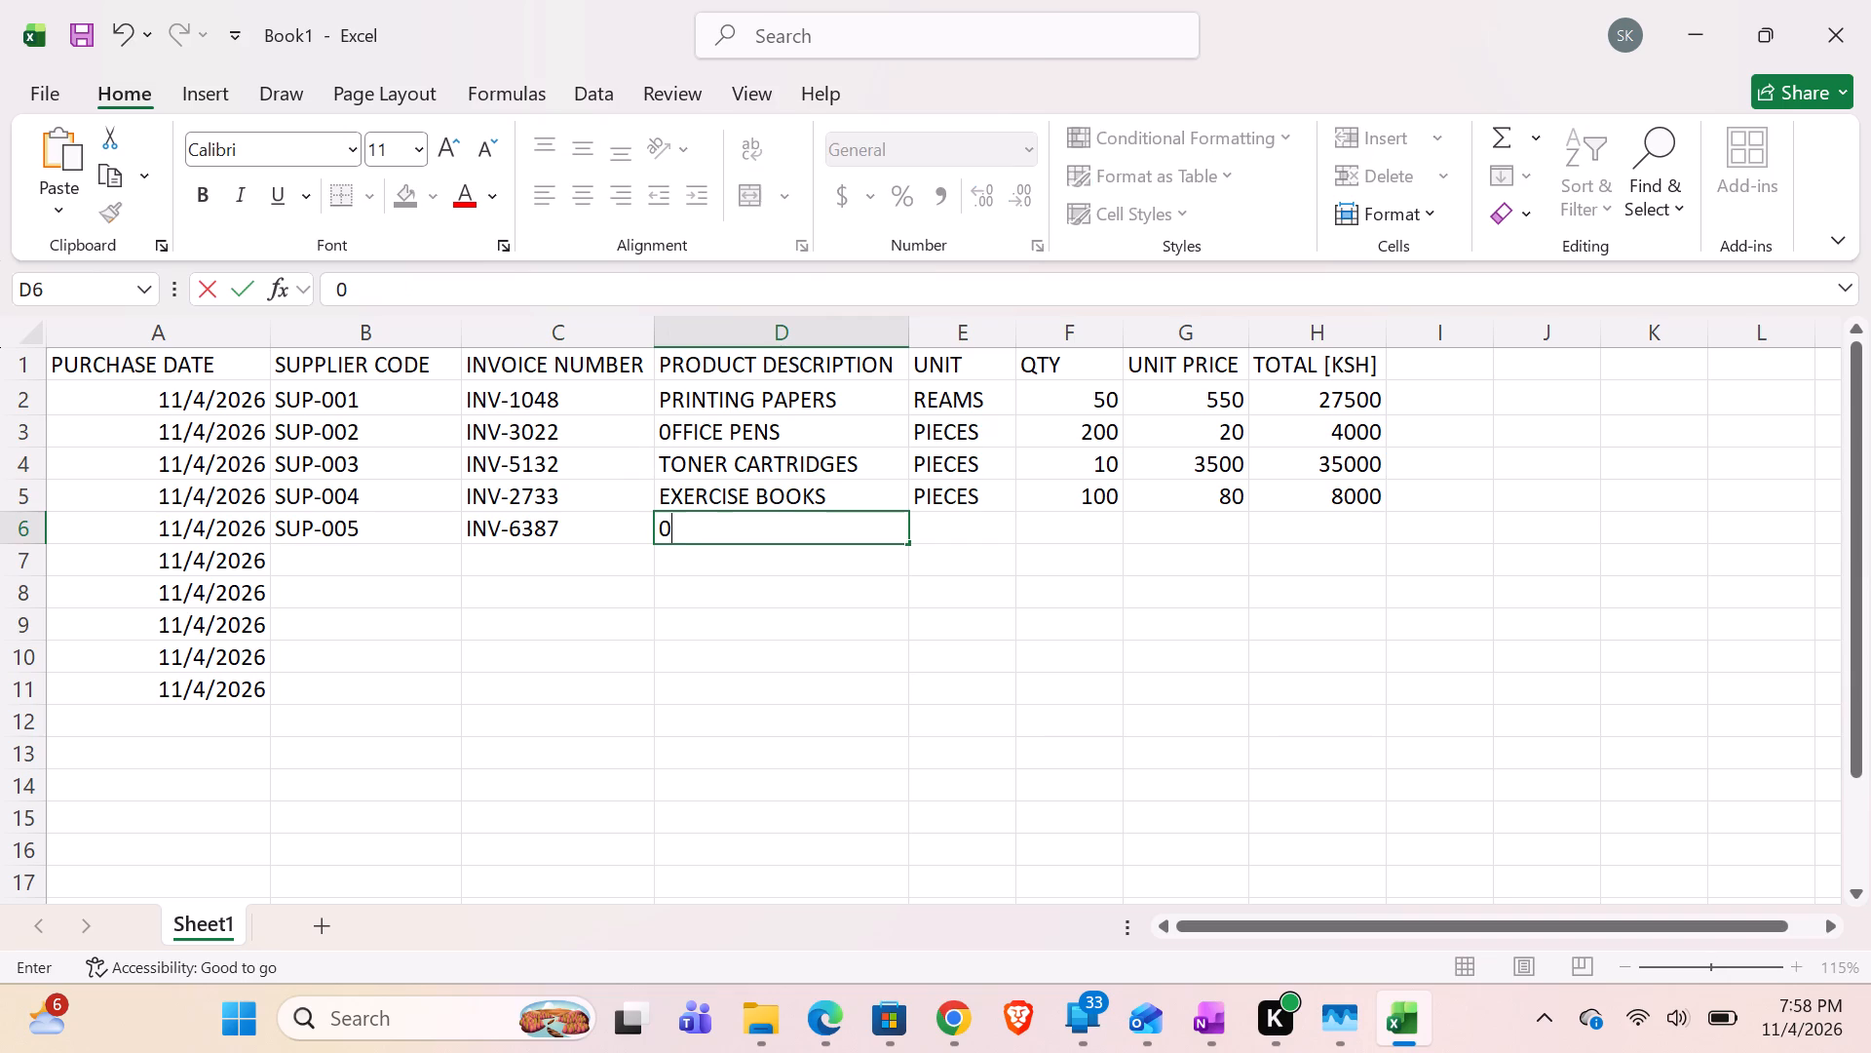
{"action": "type", "text": "FFI"}
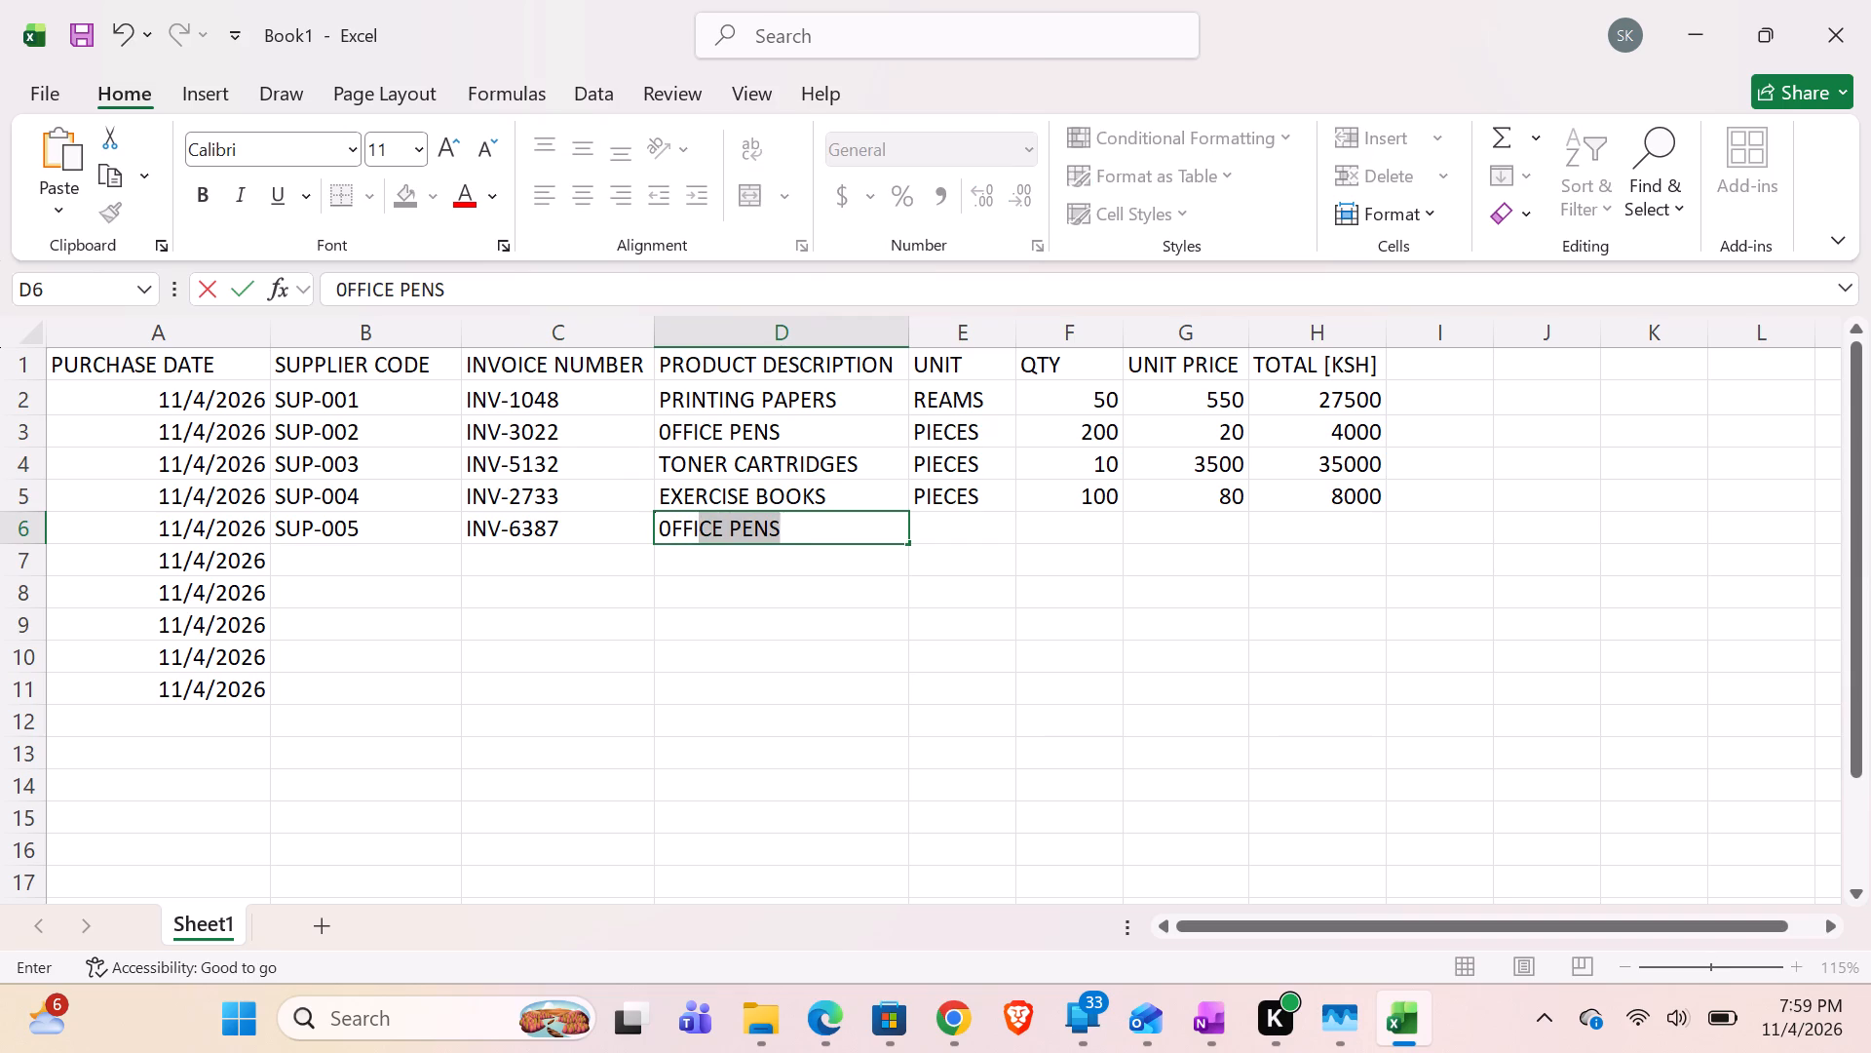
{"action": "key", "text": "c"}
{"action": "type", "text": "E TI"}
{"action": "type", "text": "LES"}
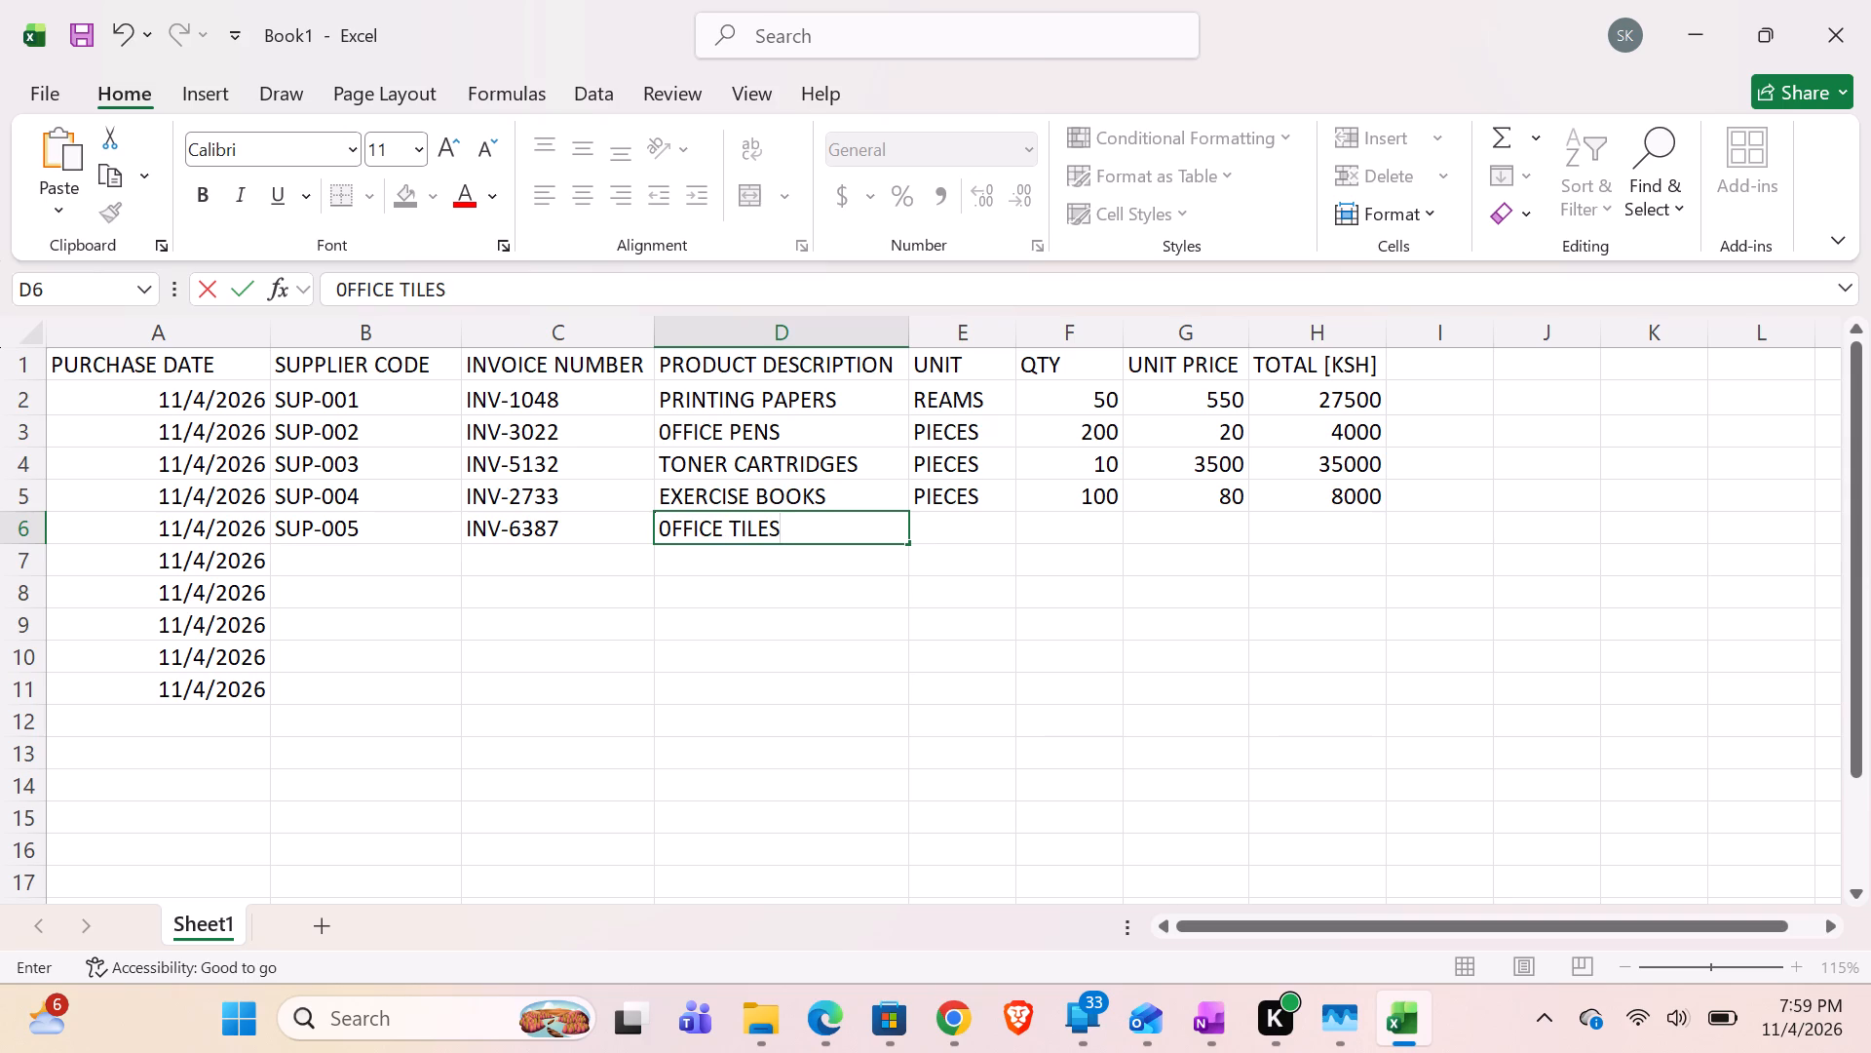
Enter PIECES as the unit in cell E6 and 100 as the quantity in F6 for the office tiles.
{"action": "left_click", "coordinate": [934, 532]}
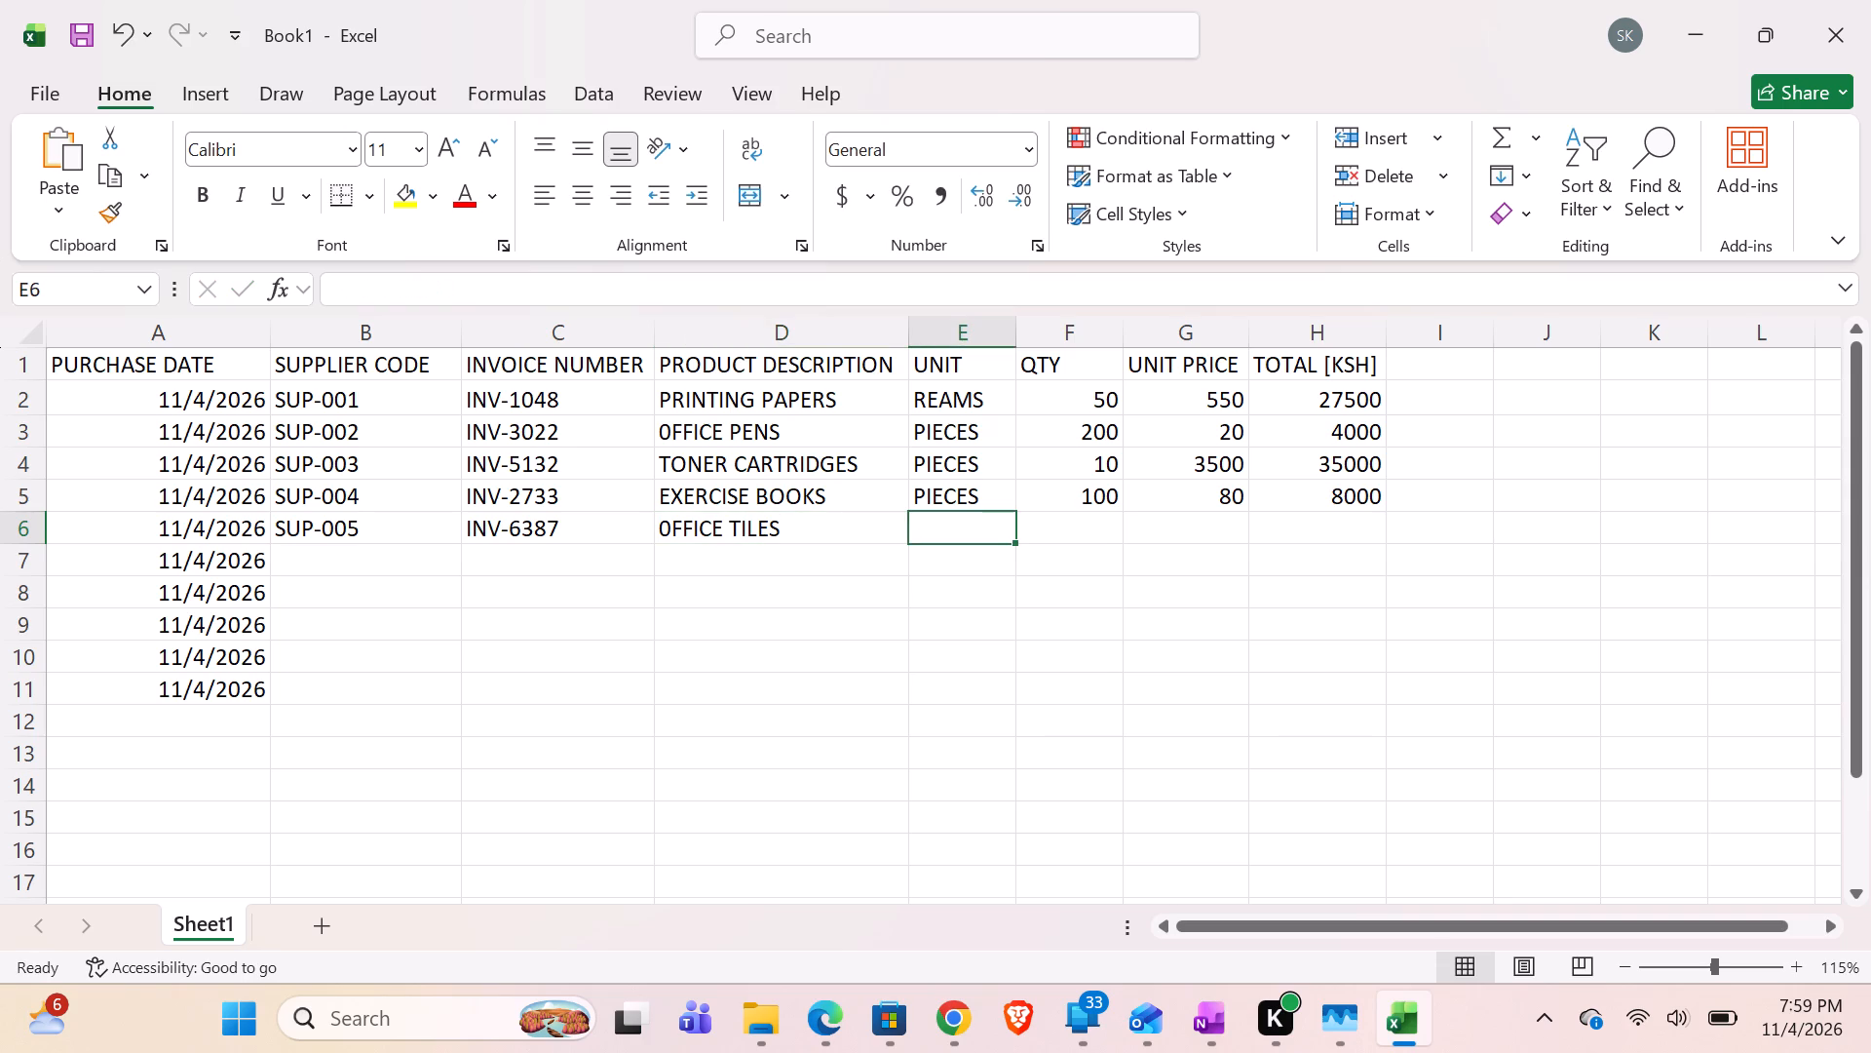
{"action": "type", "text": "PIEC"}
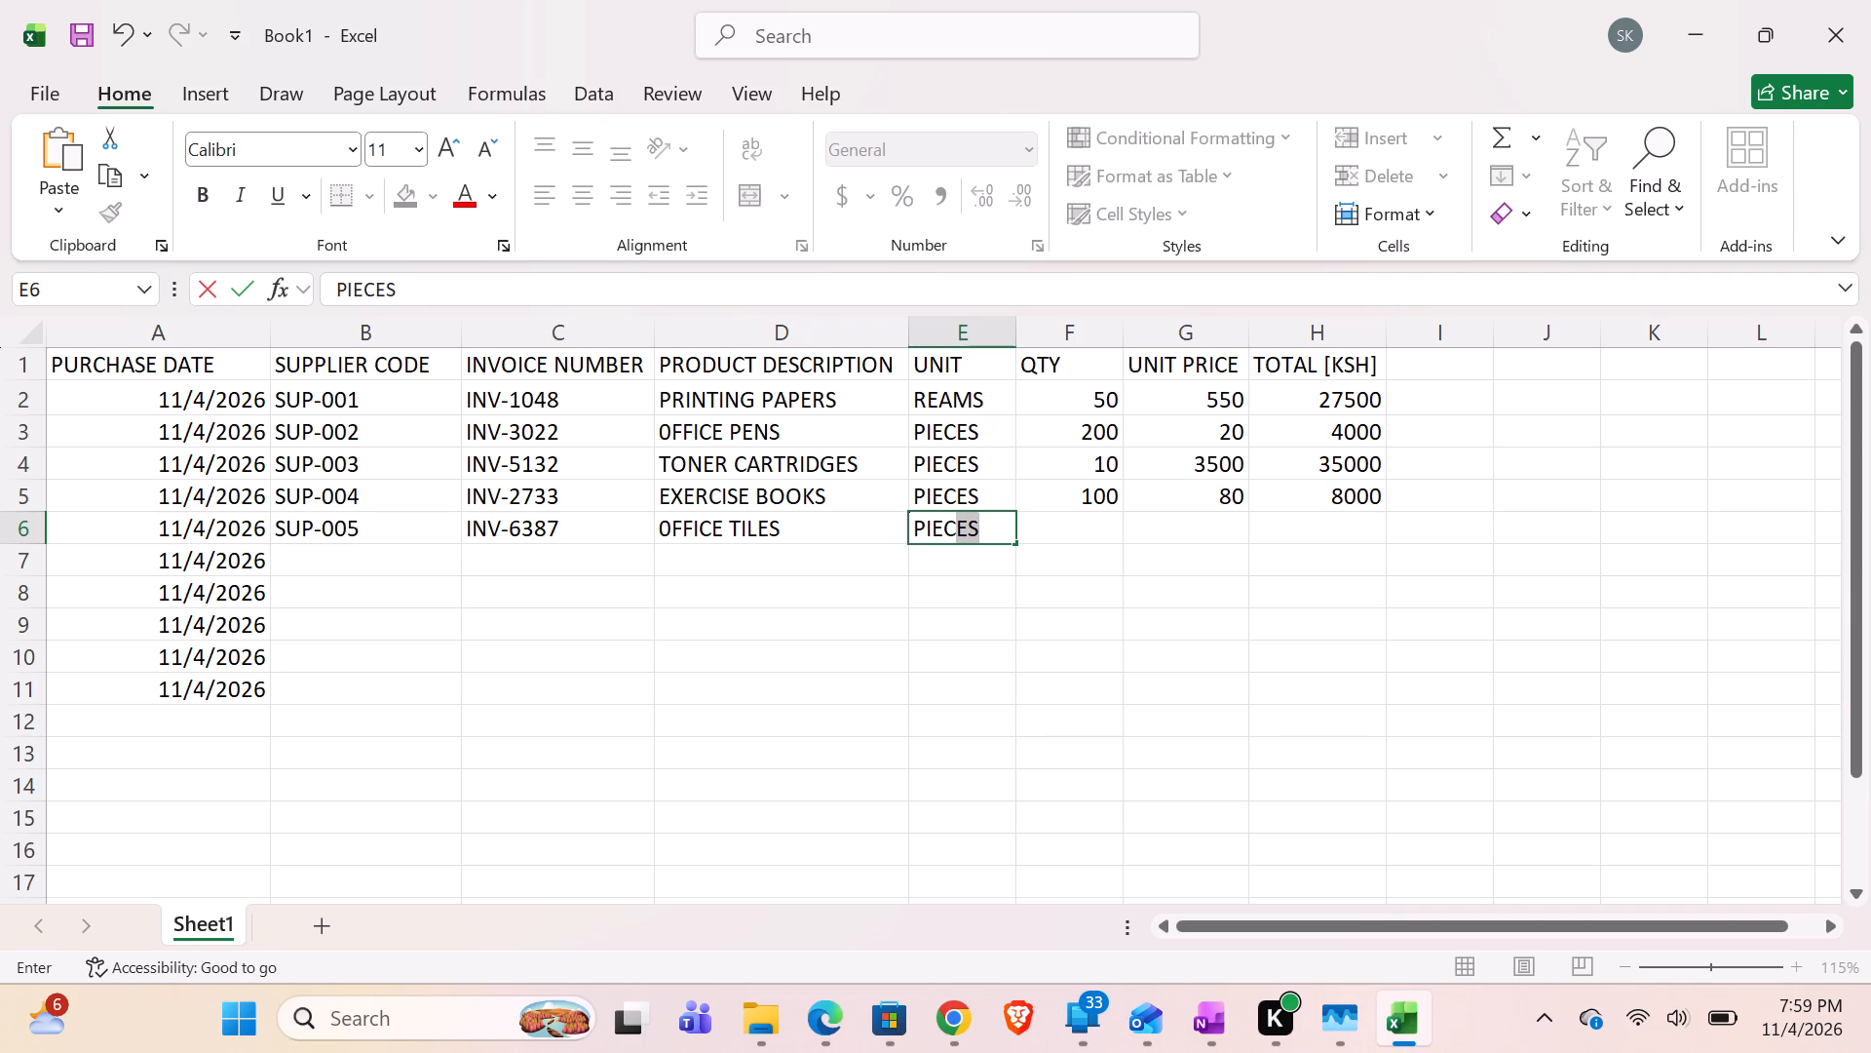
{"action": "left_click", "coordinate": [1052, 535]}
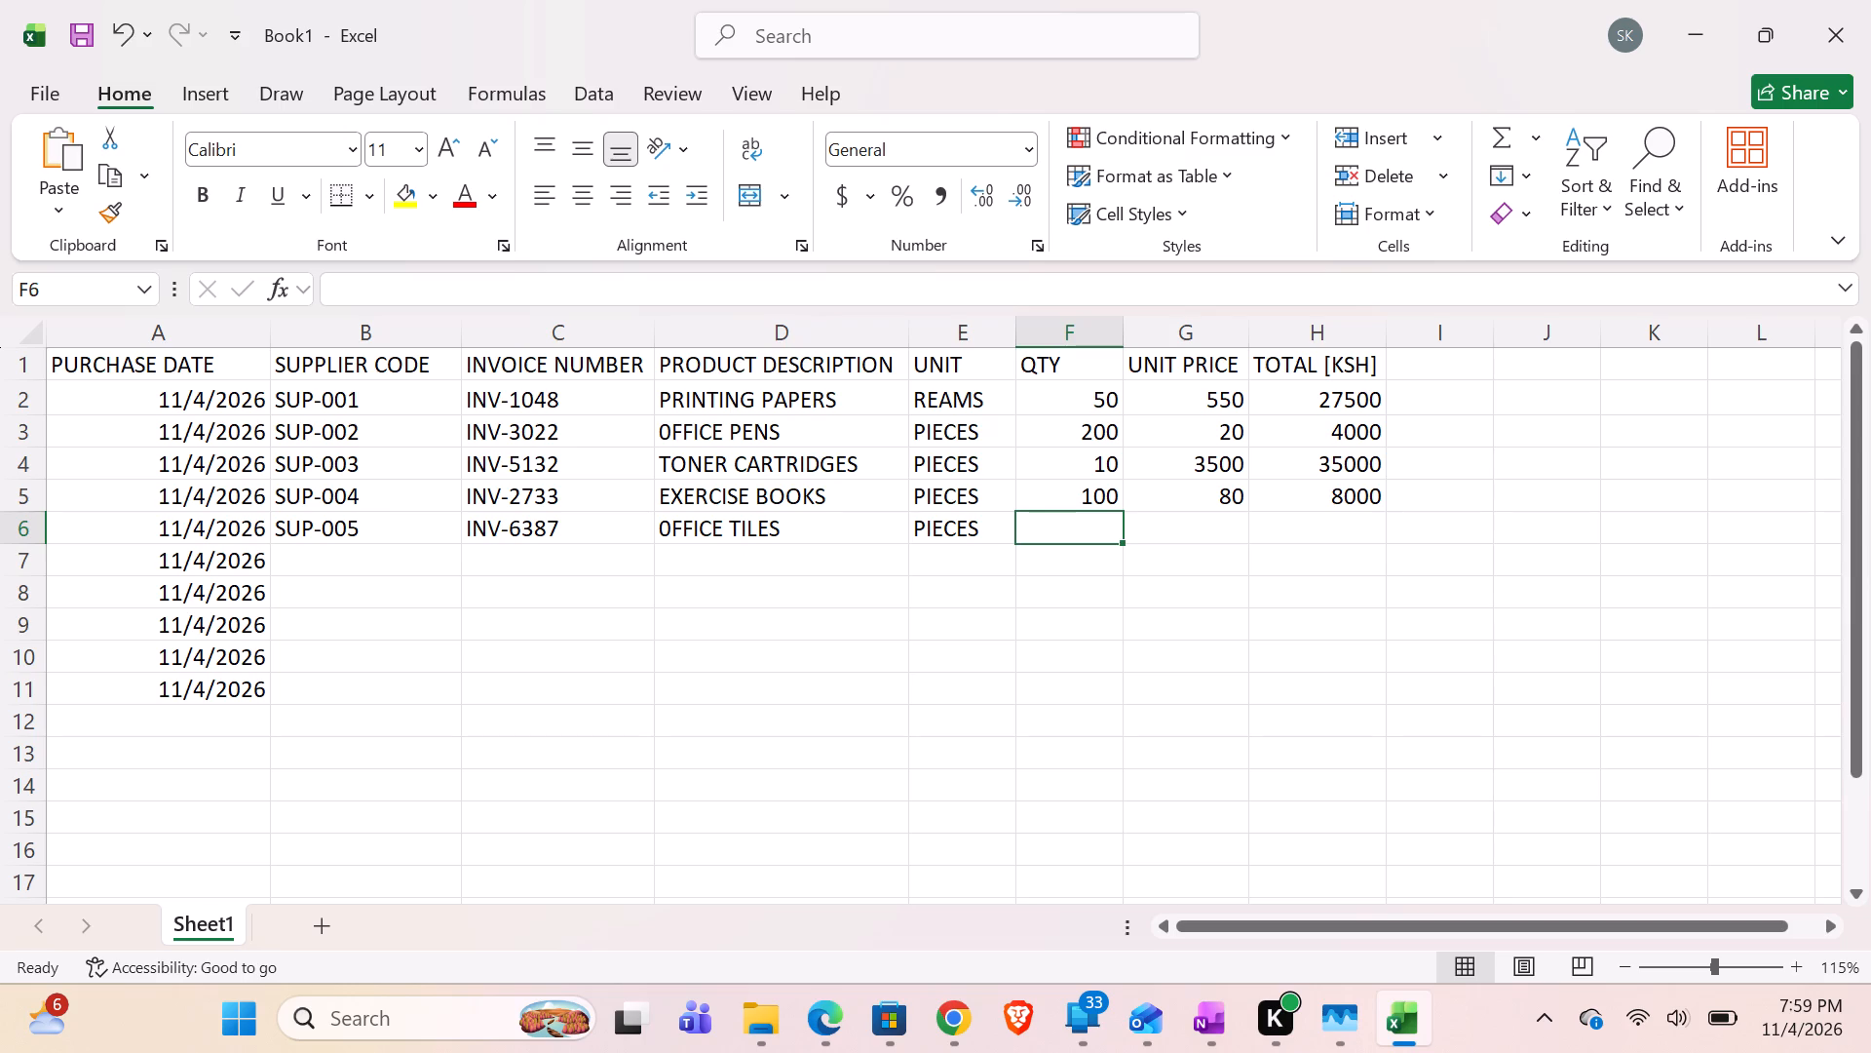
{"action": "key", "text": "1"}
{"action": "type", "text": "00"}
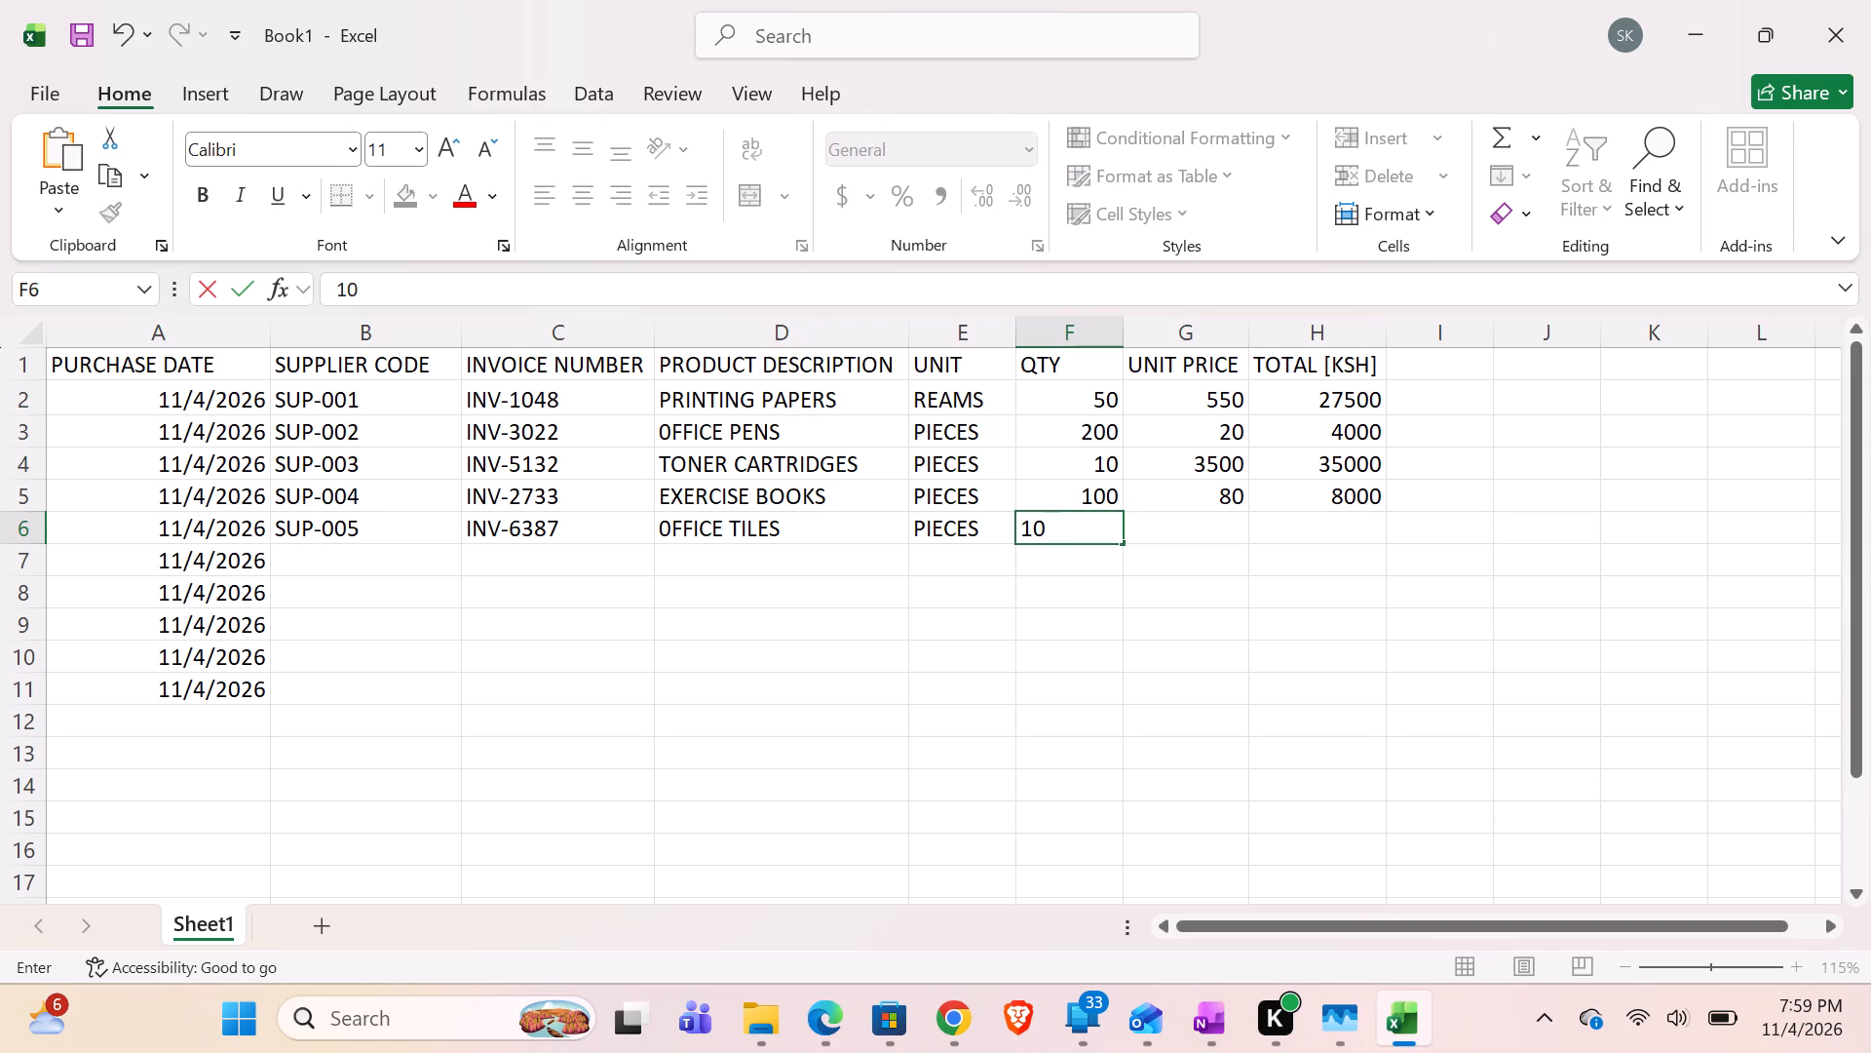
Enter the unit price 45 in cell G6 and the total 4500 in H6 for the office tiles.
{"action": "left_click", "coordinate": [1165, 536]}
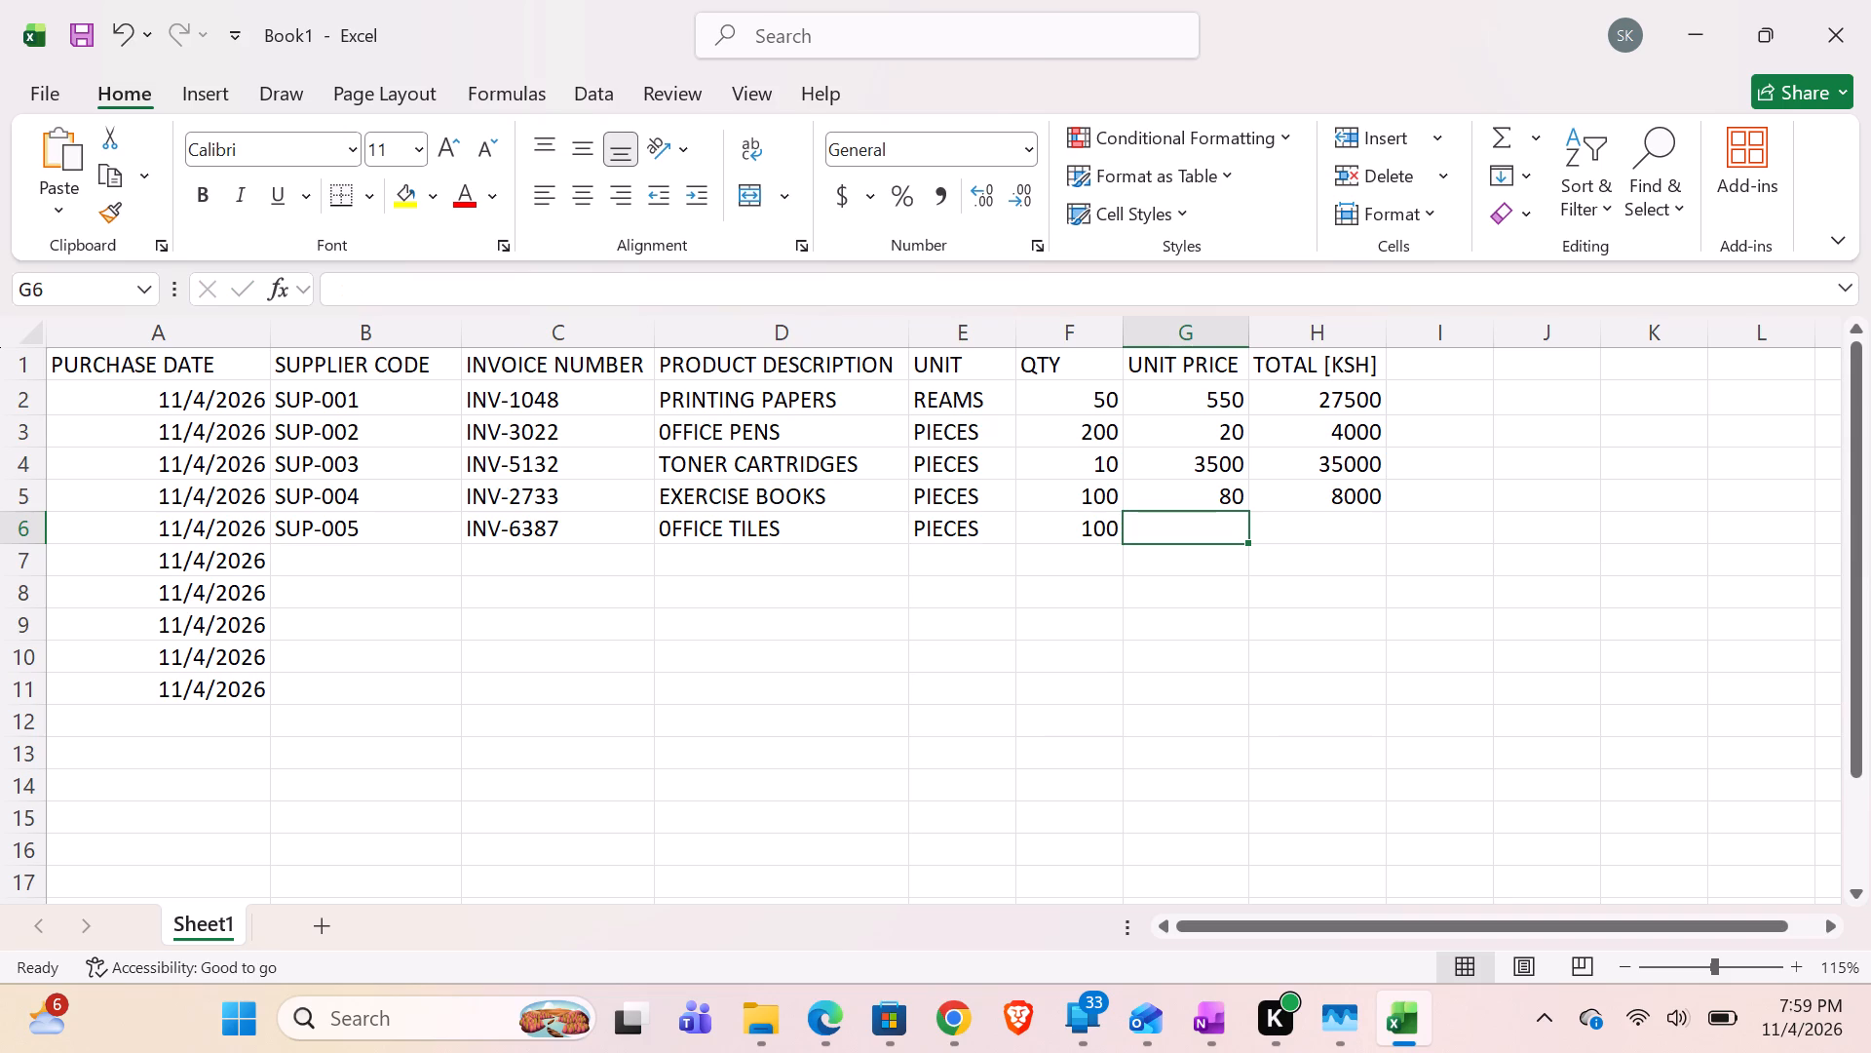
{"action": "type", "text": "45"}
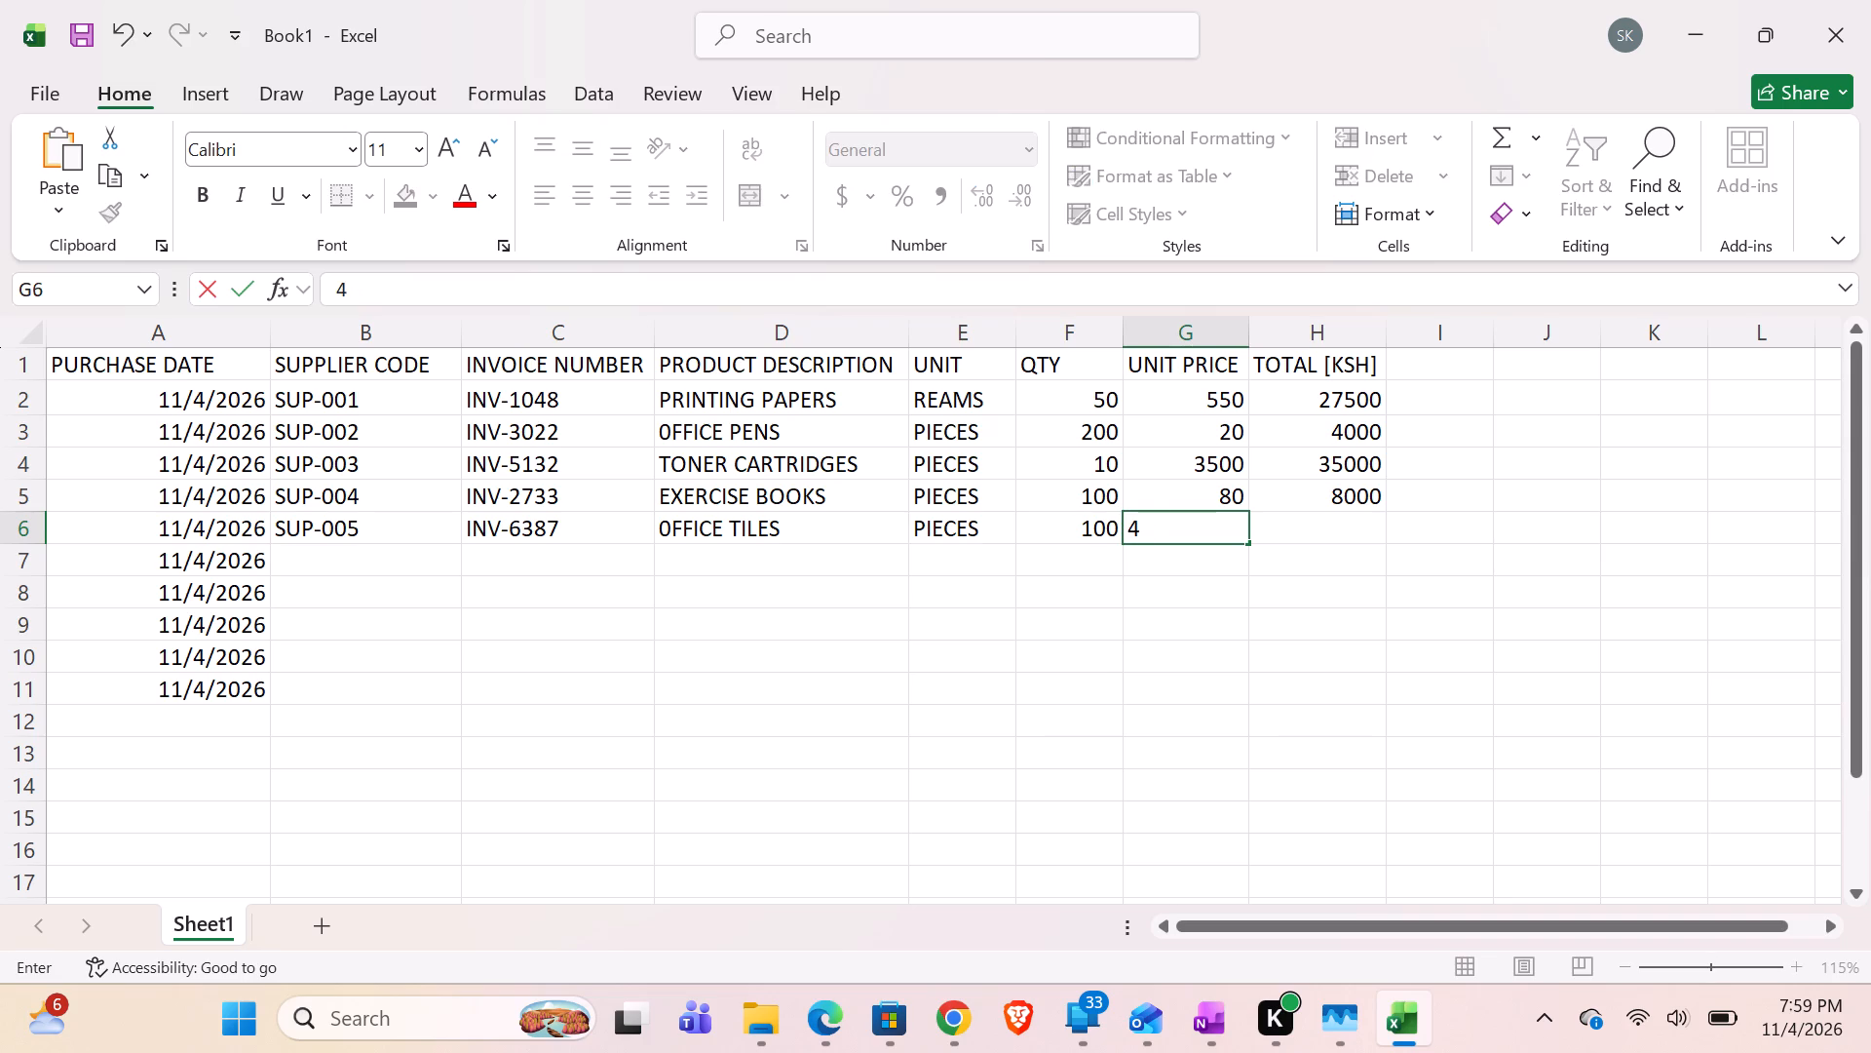
{"action": "left_click", "coordinate": [1311, 518]}
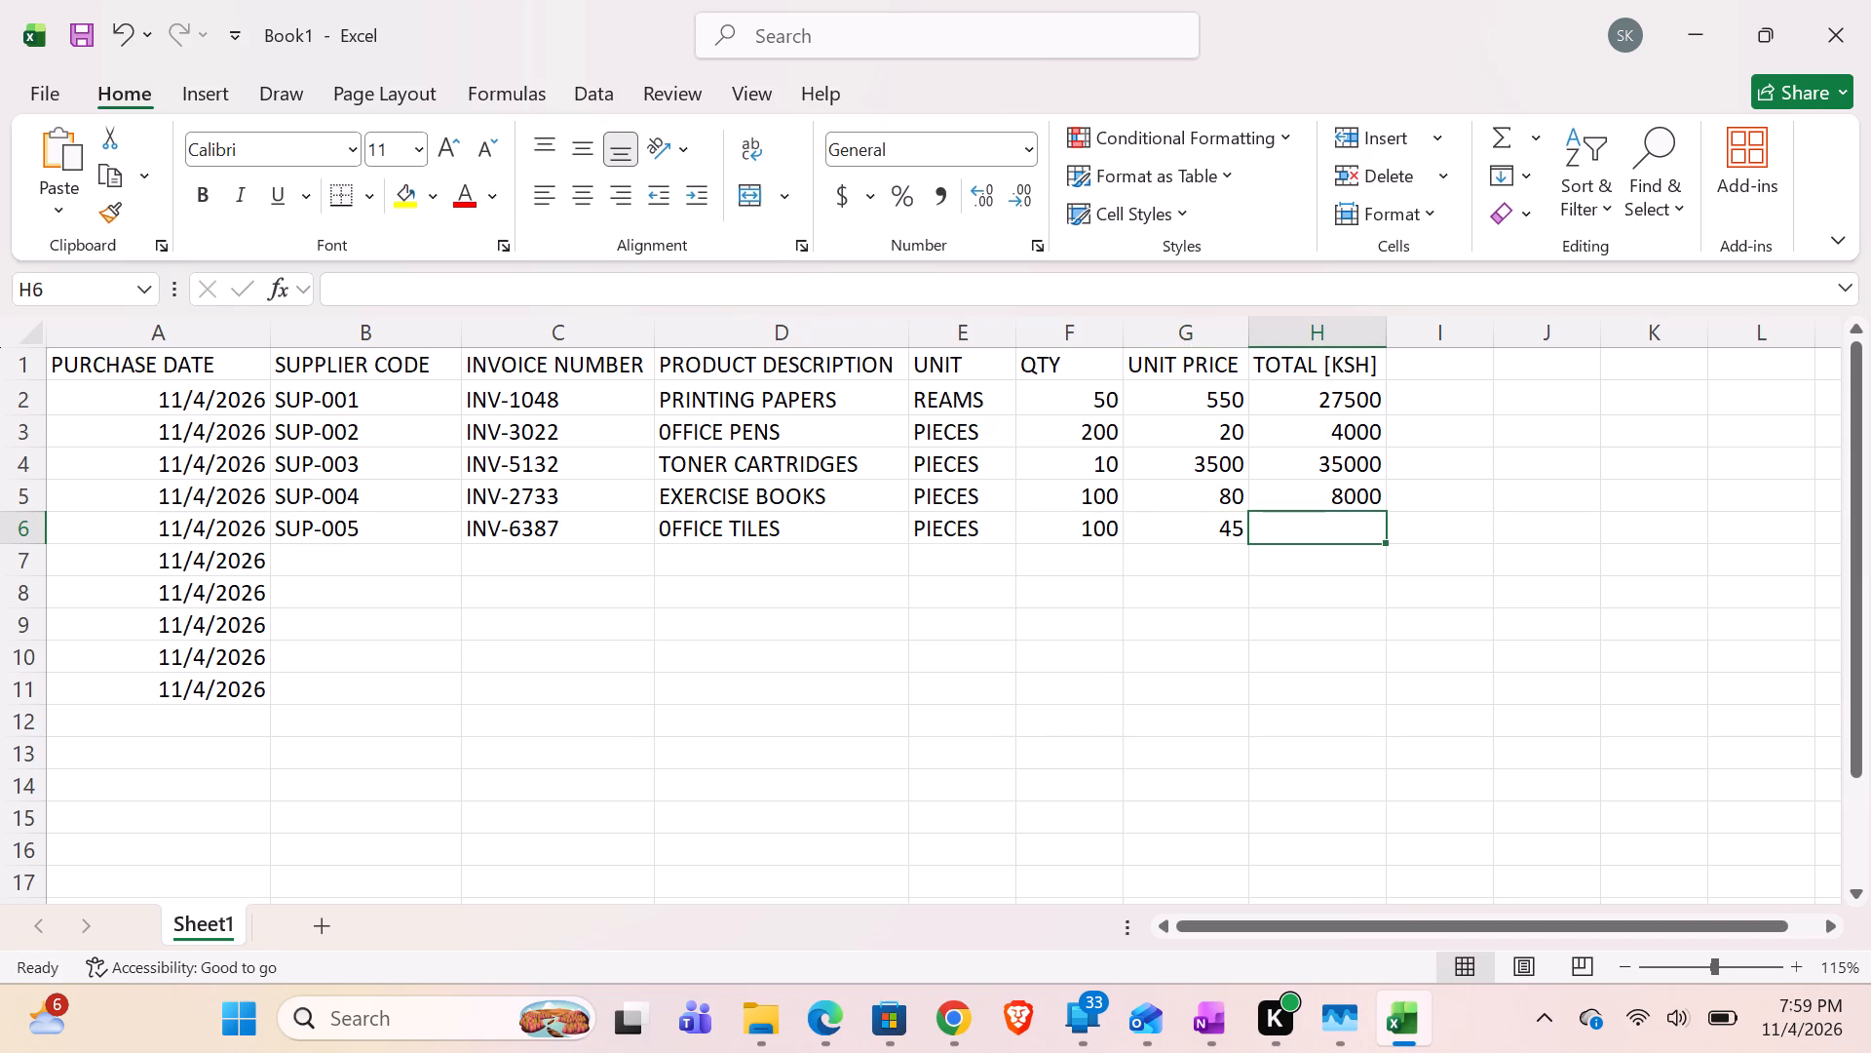
{"action": "type", "text": "45"}
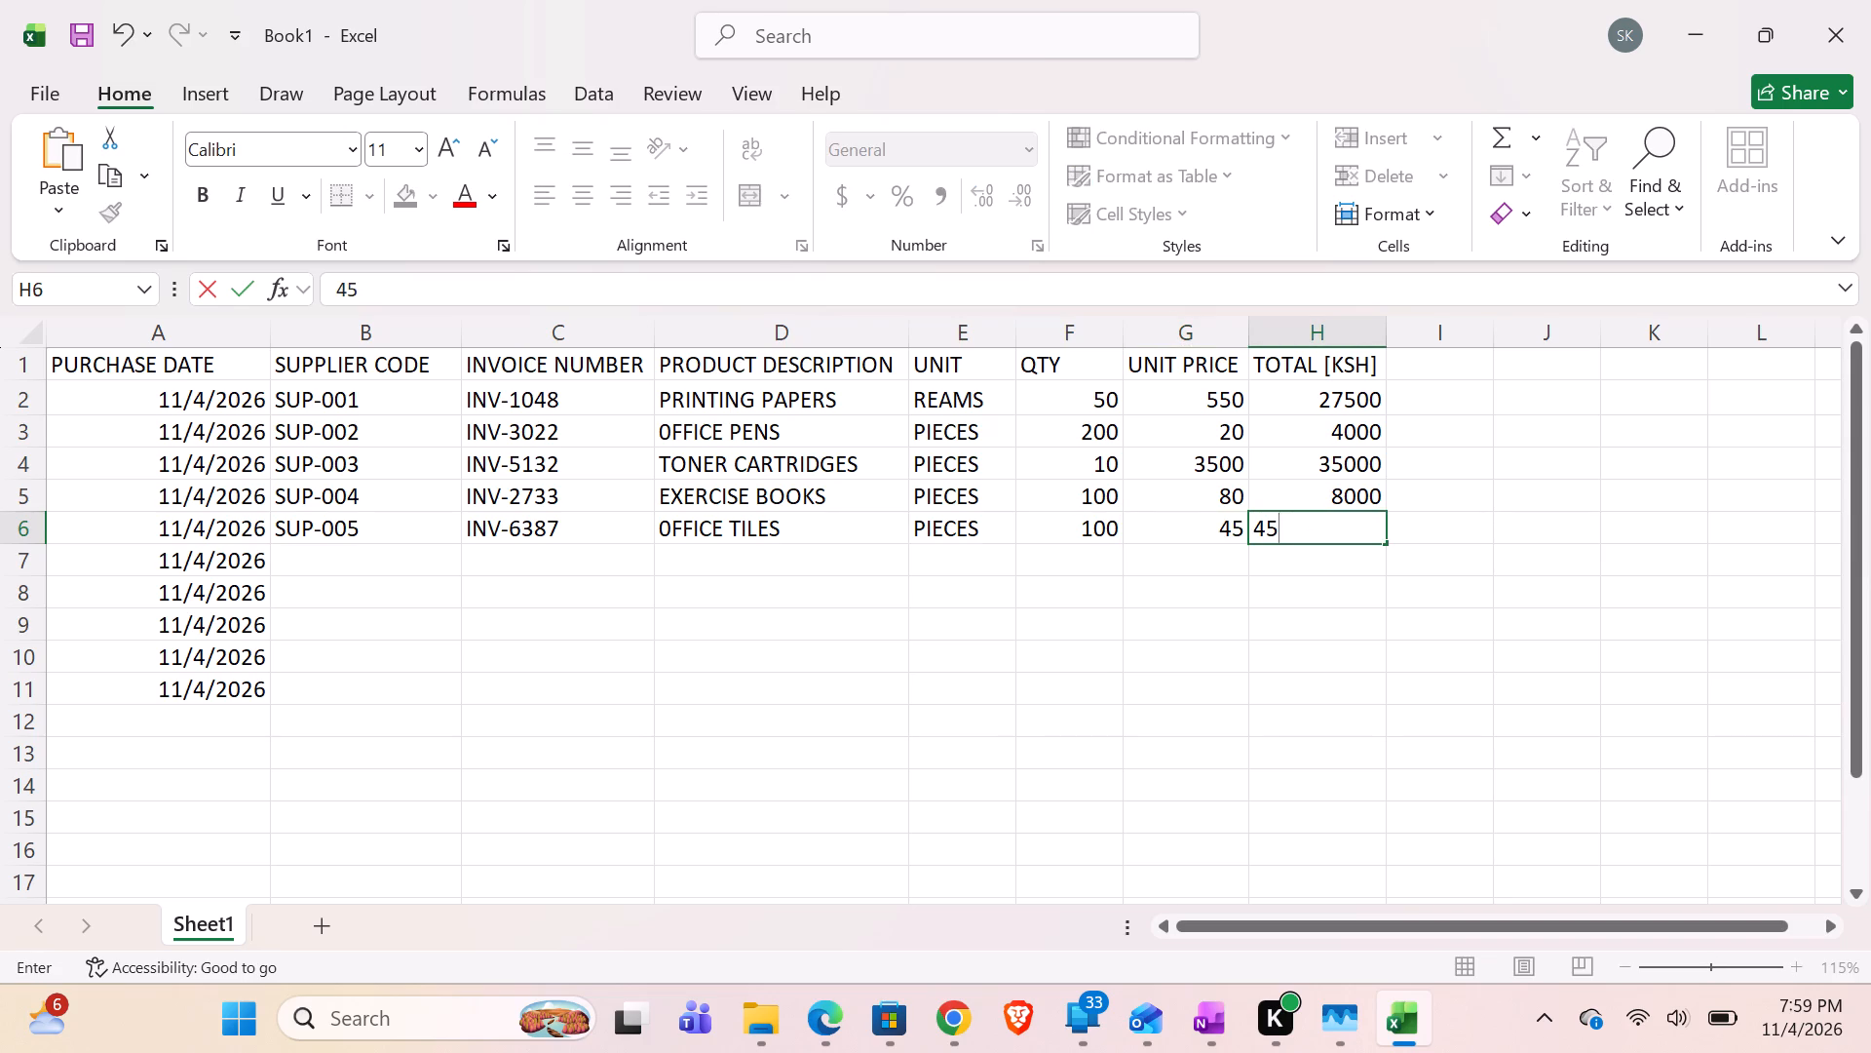
{"action": "type", "text": "00"}
Enter the supplier code SUP-005 in cell B7 of the next purchase row.
{"action": "left_click", "coordinate": [325, 575]}
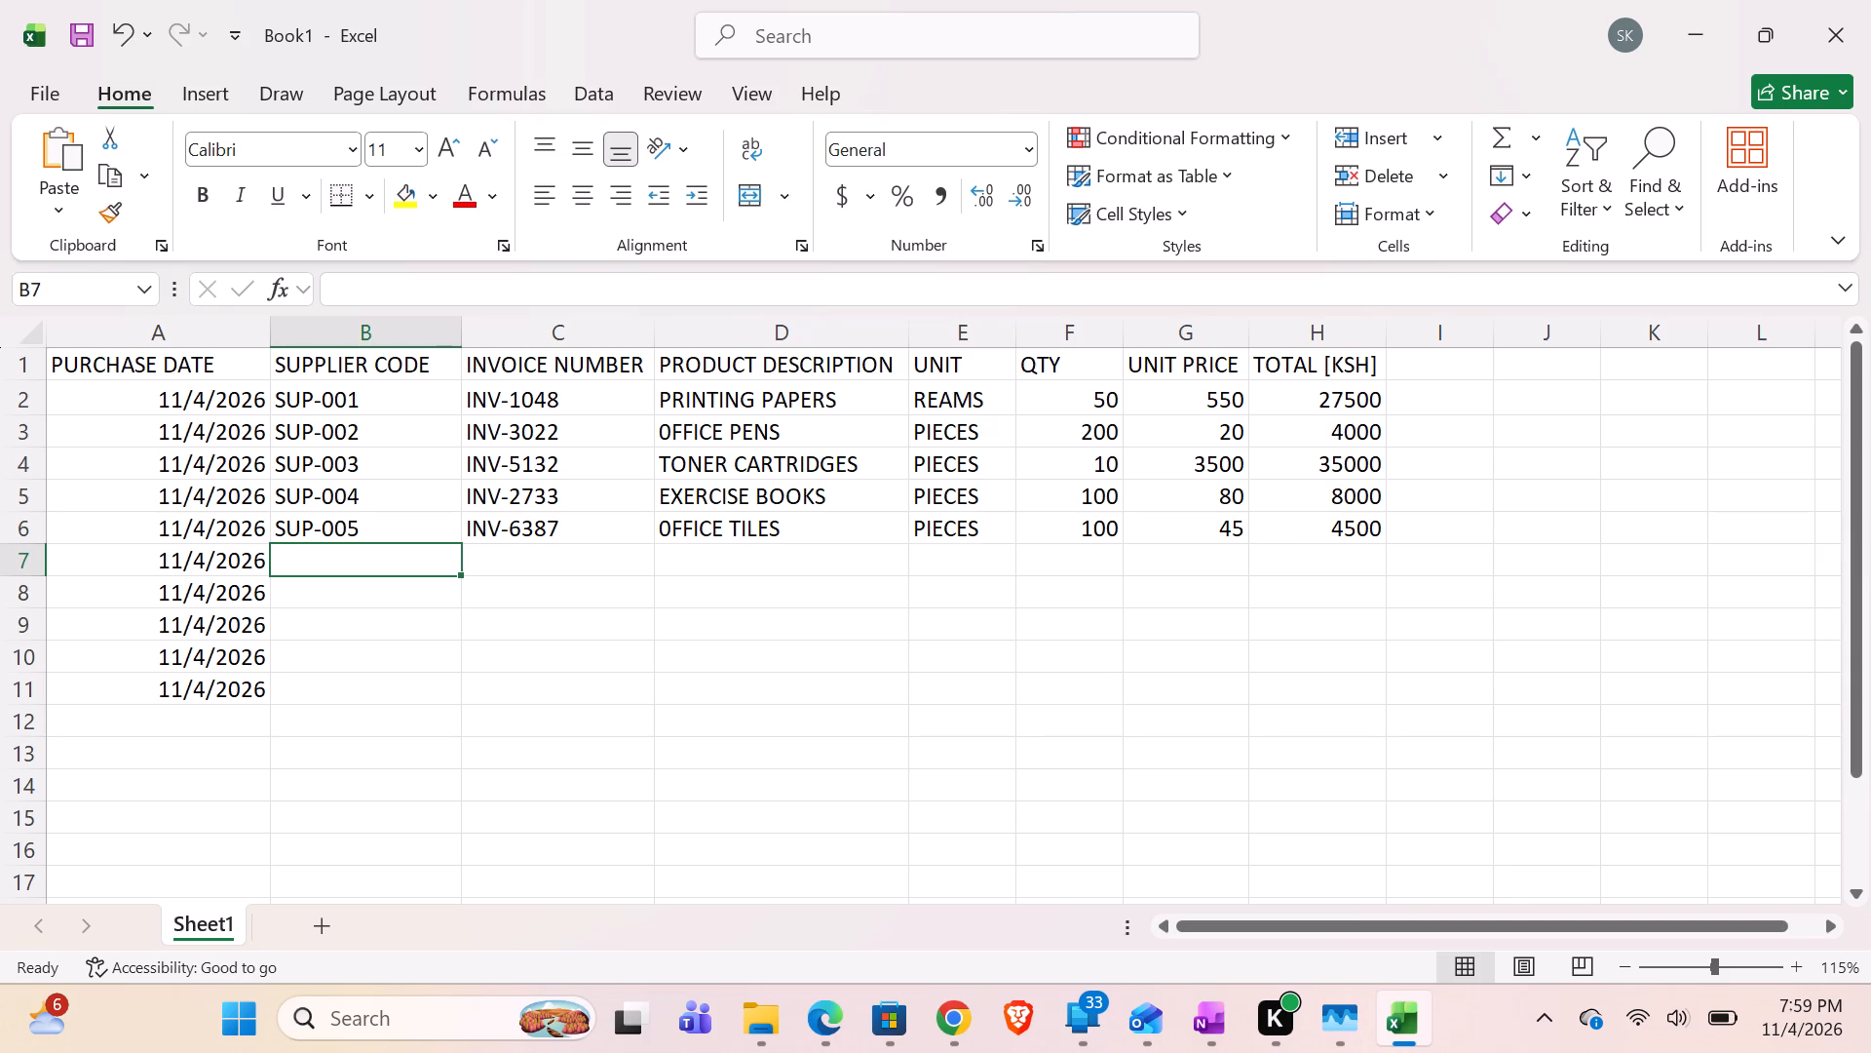
{"action": "left_click", "coordinate": [325, 575]}
{"action": "type", "text": "SUP"}
{"action": "key", "text": "minus"}
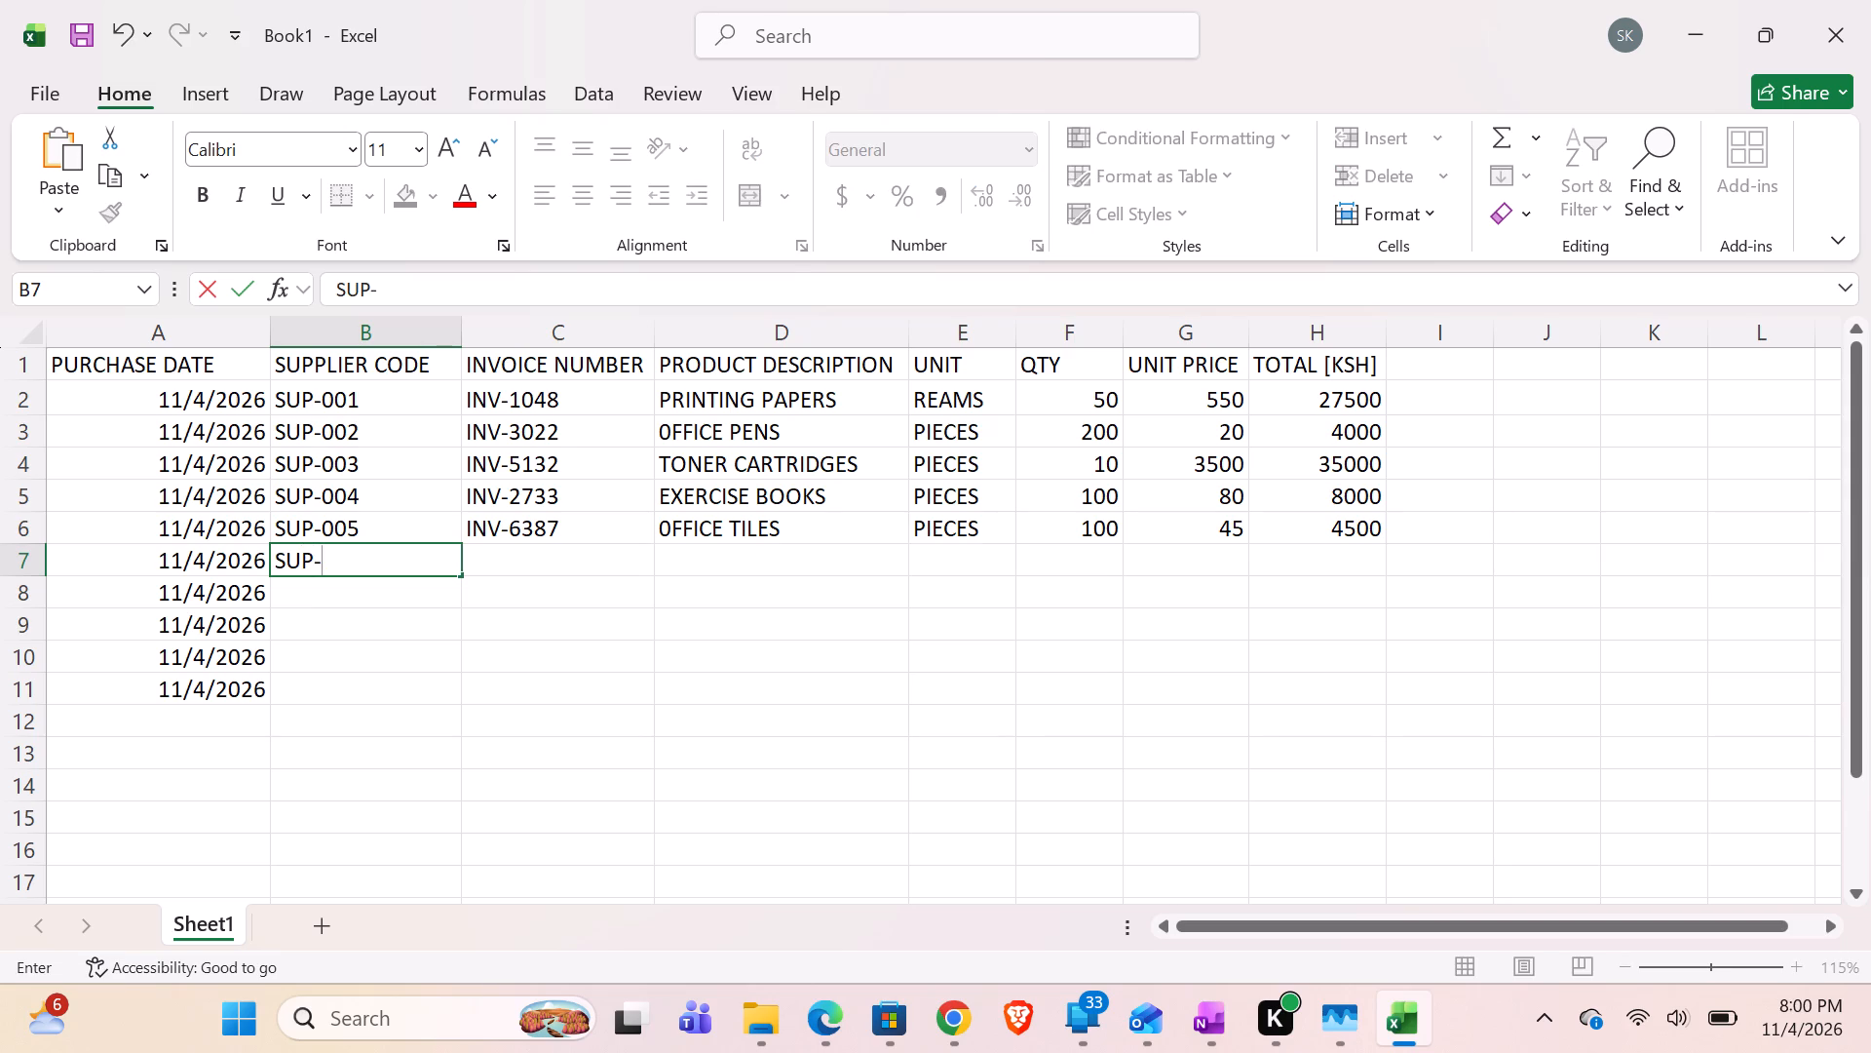
{"action": "key", "text": "0"}
{"action": "key", "text": "0"}
{"action": "key", "text": "6"}
{"action": "key", "text": "BackSpace"}
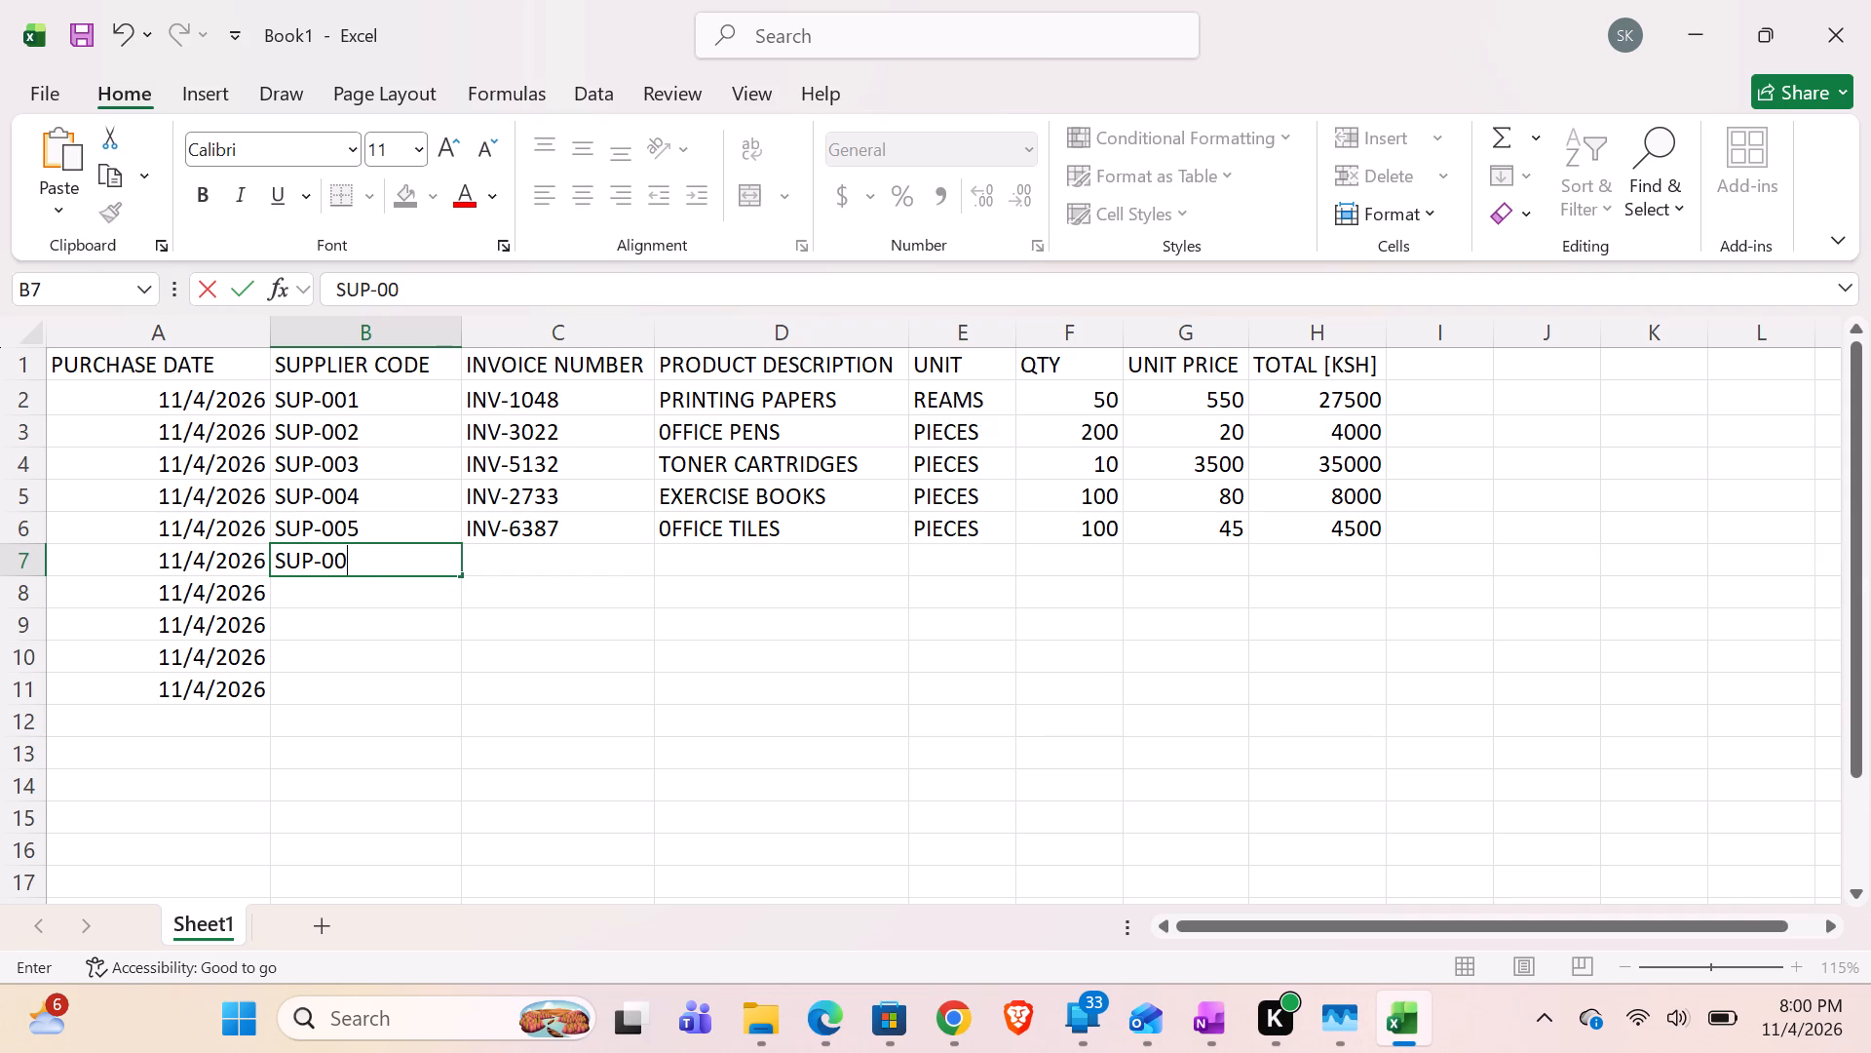
{"action": "key", "text": "6"}
{"action": "key", "text": "BackSpace"}
{"action": "type", "text": "55"}
{"action": "key", "text": "BackSpace"}
Enter the invoice number INV-4873 in cell C7.
{"action": "left_click", "coordinate": [509, 560]}
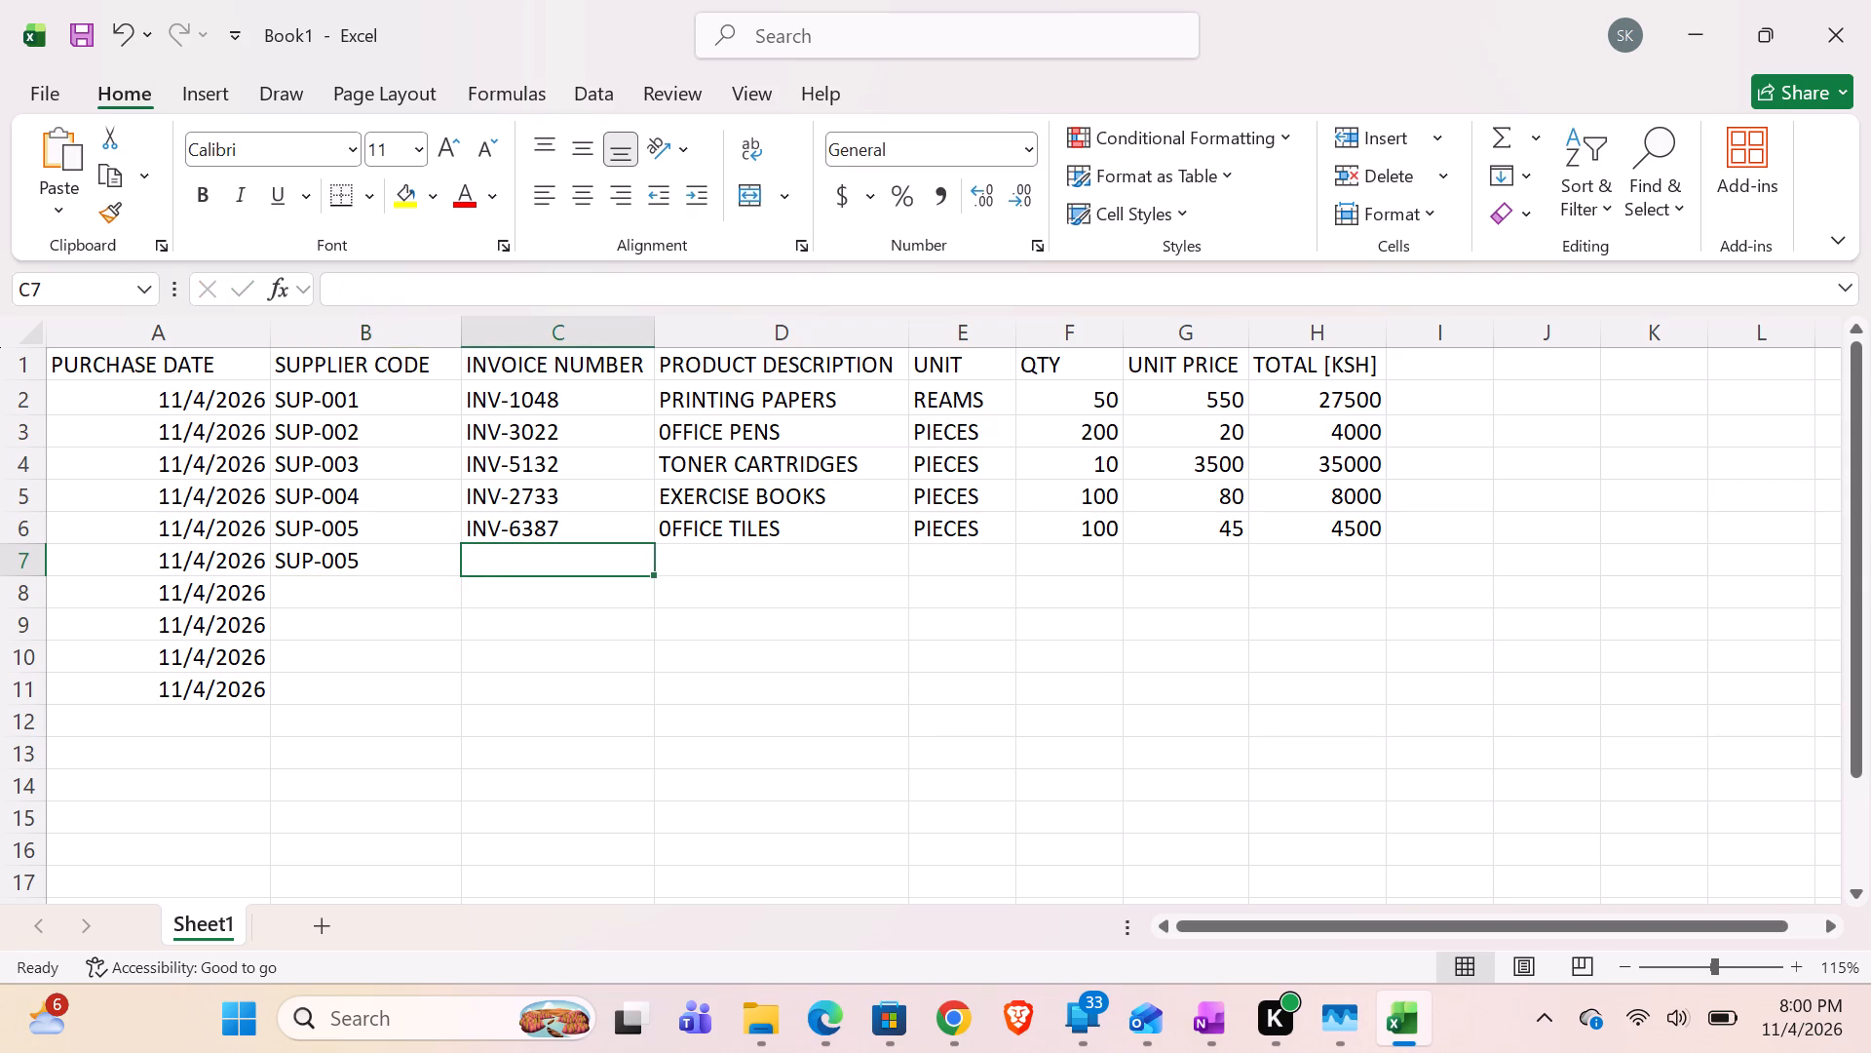
{"action": "type", "text": "INV"}
{"action": "key", "text": "minus"}
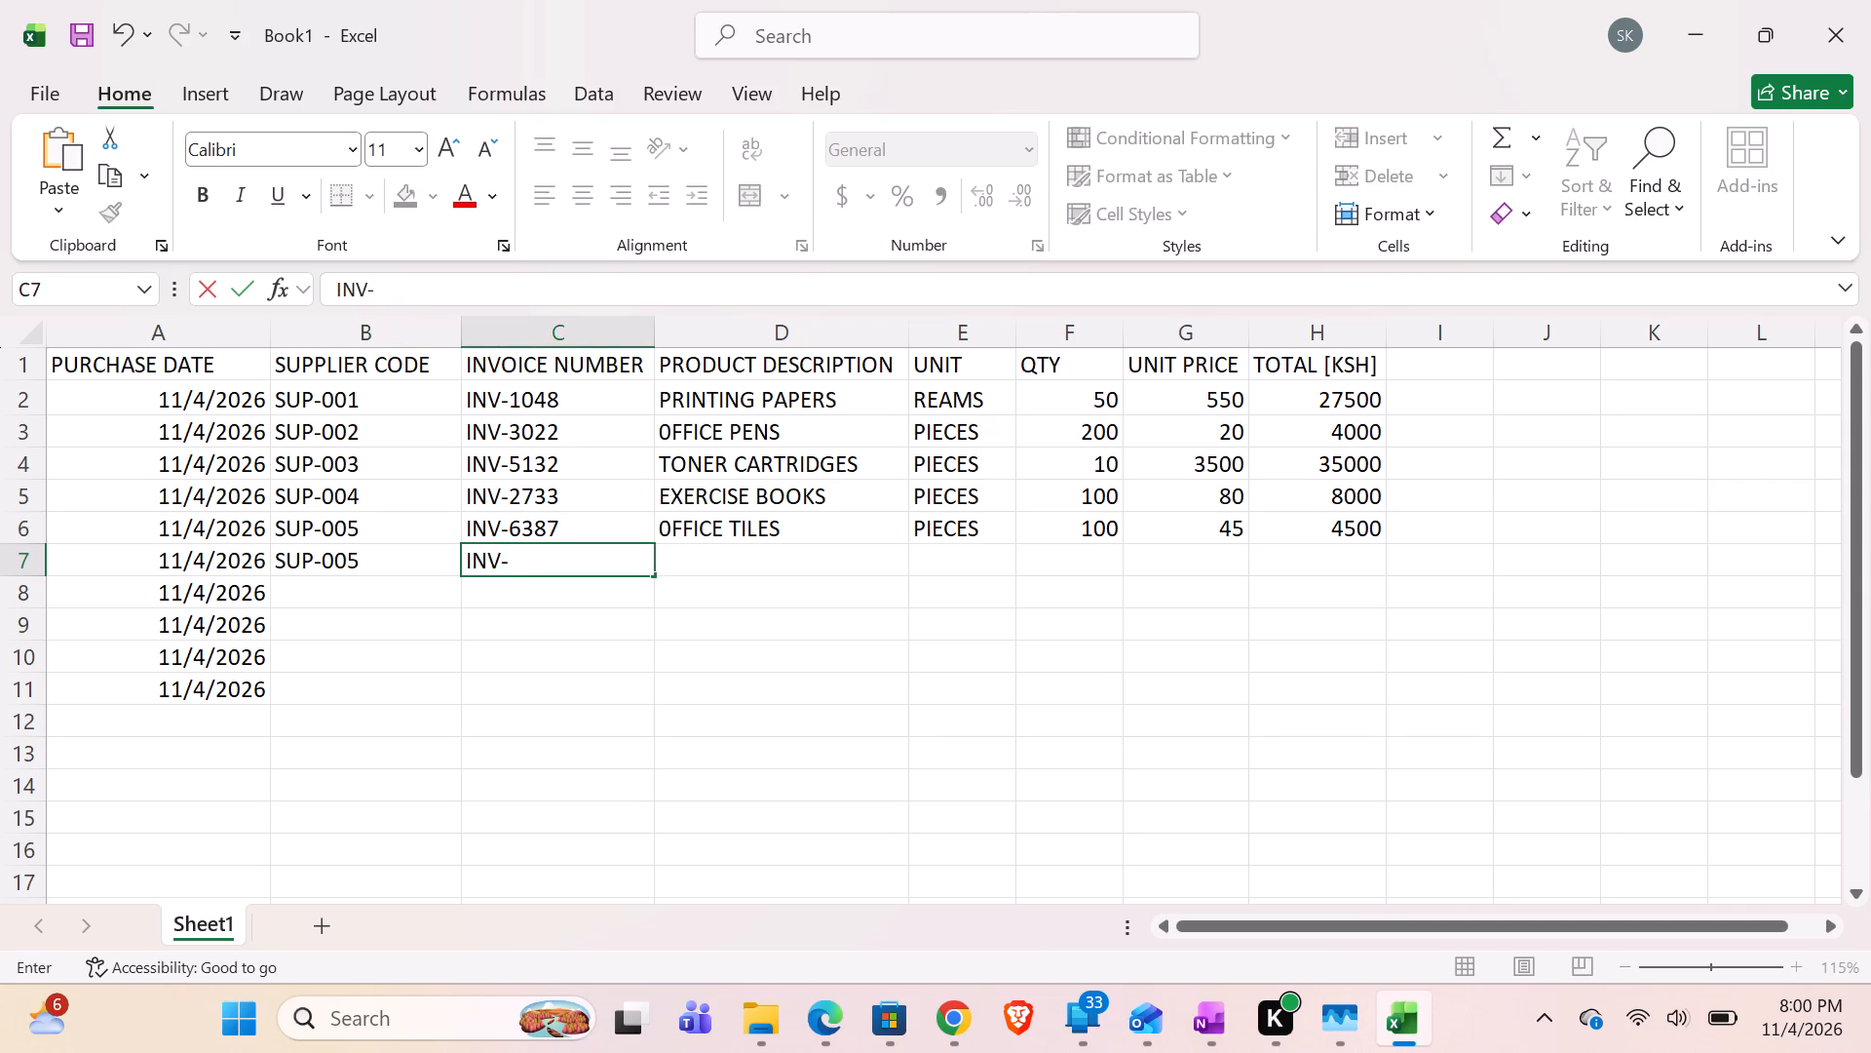
{"action": "type", "text": "4873"}
Enter STAPLERS as the product description in cell D7 for invoice INV-4873.
{"action": "left_click", "coordinate": [724, 565]}
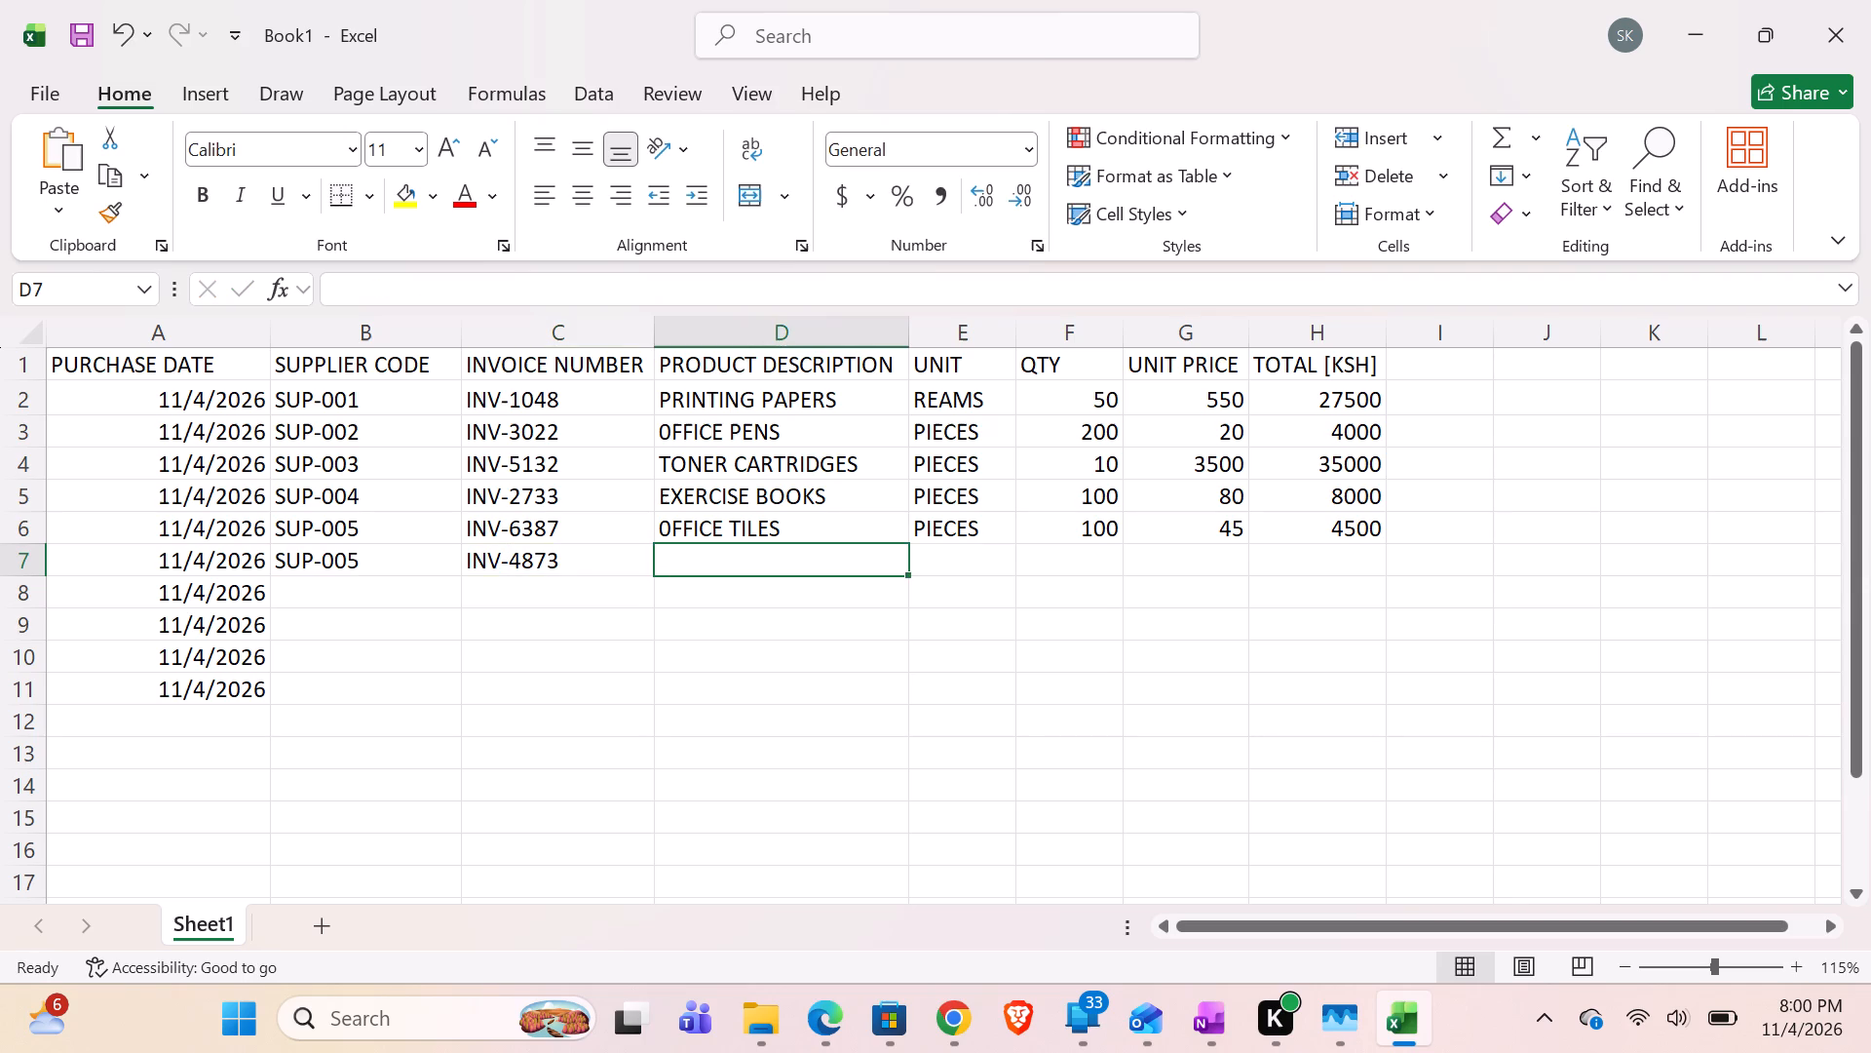
{"action": "type", "text": "STAPLERS"}
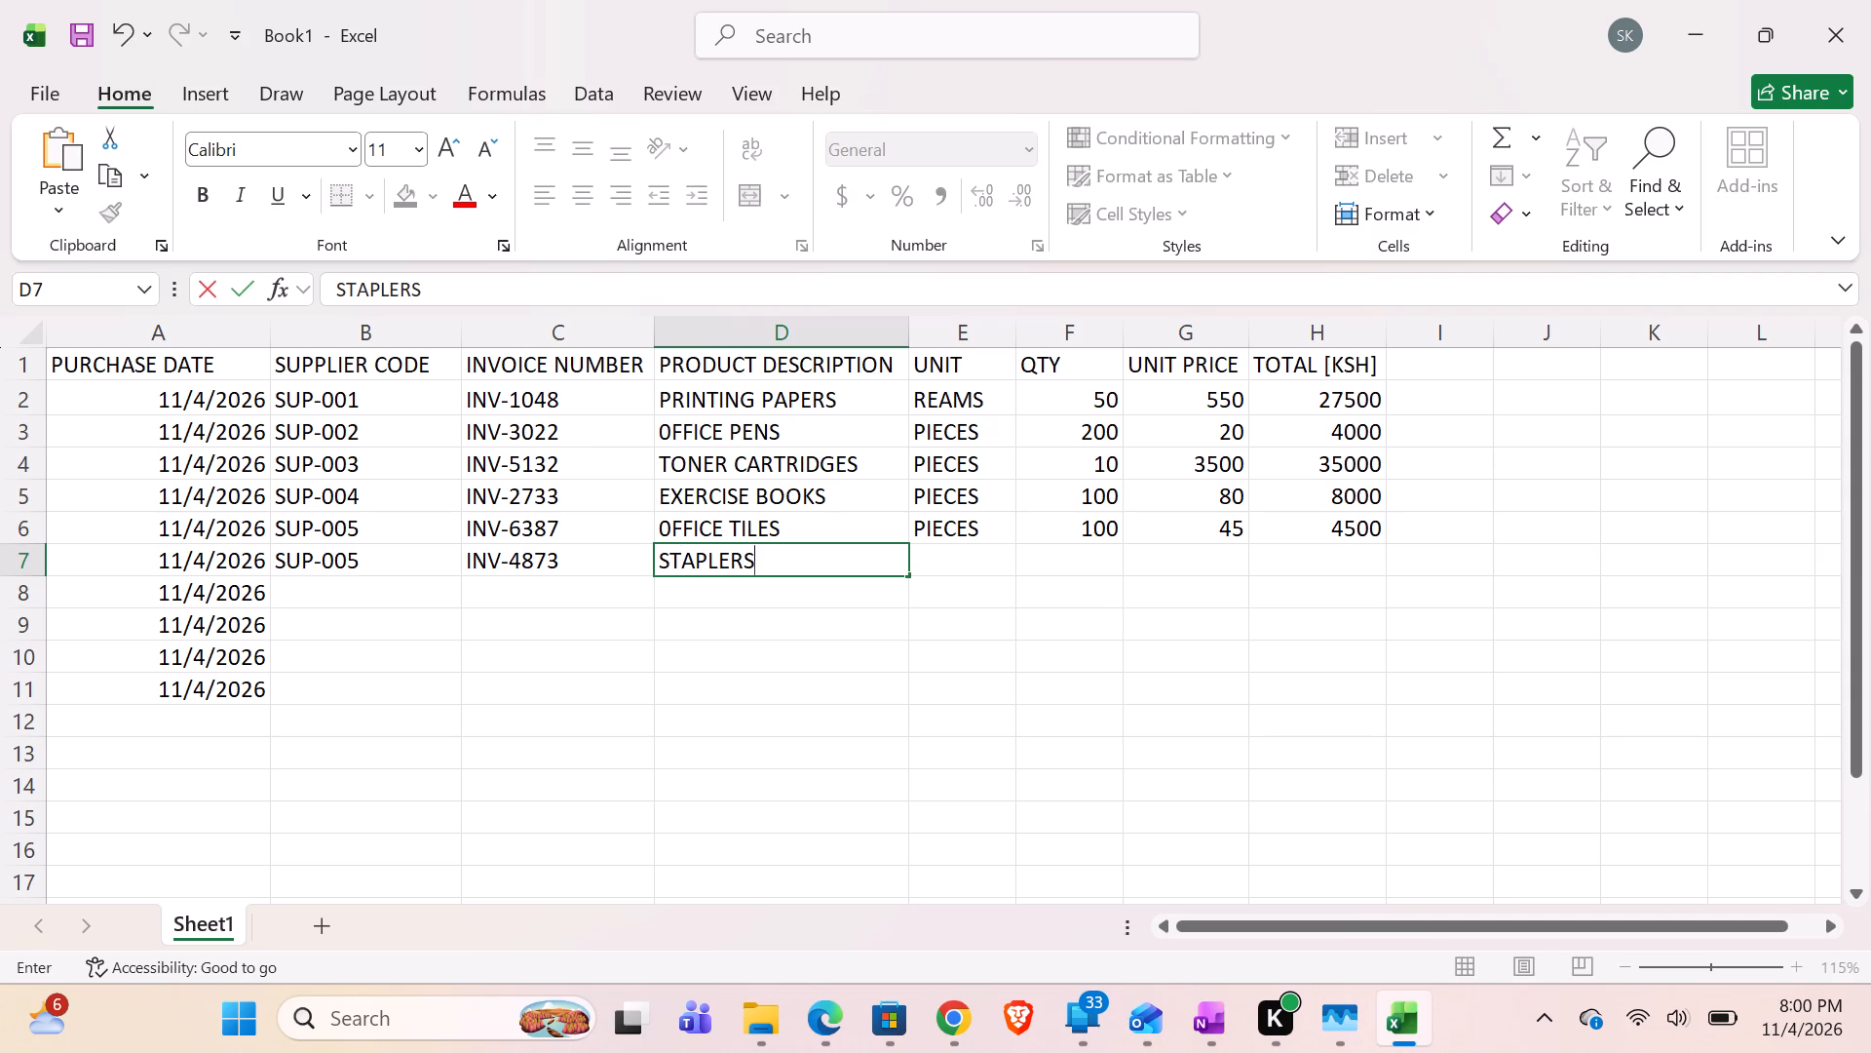
{"action": "left_click", "coordinate": [938, 559]}
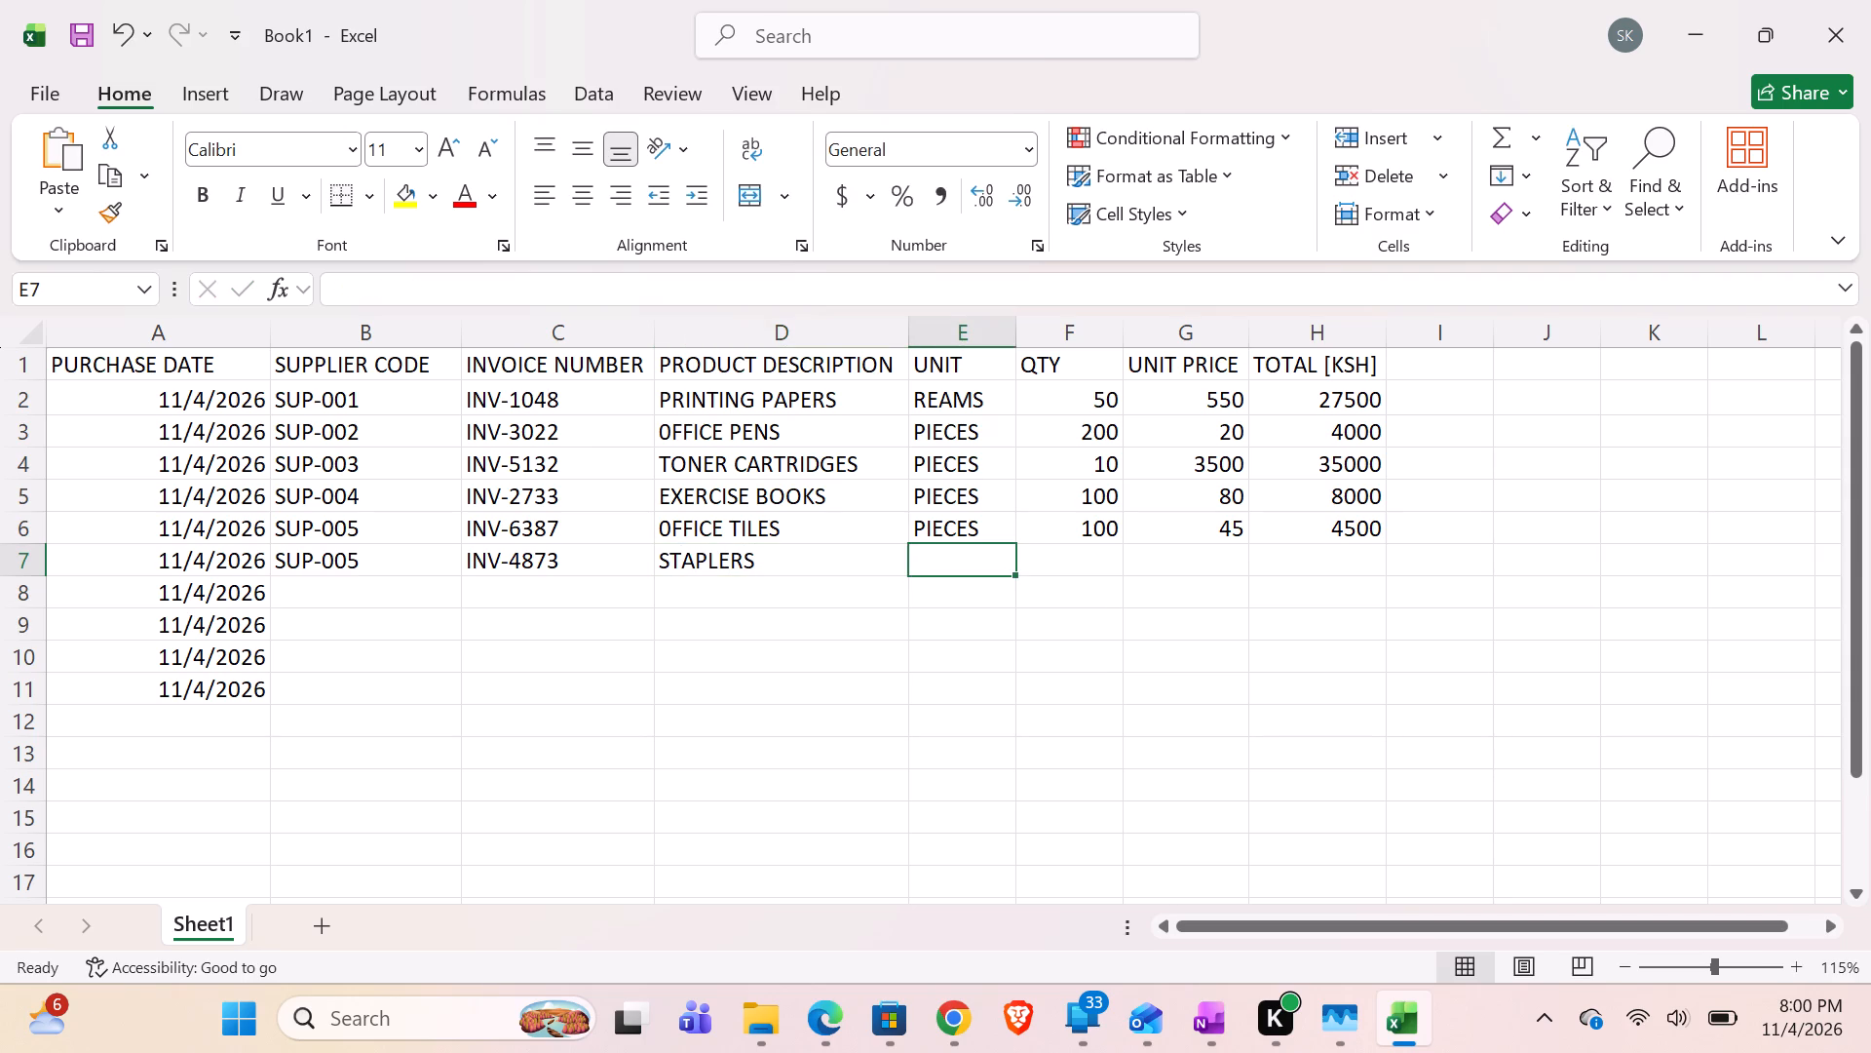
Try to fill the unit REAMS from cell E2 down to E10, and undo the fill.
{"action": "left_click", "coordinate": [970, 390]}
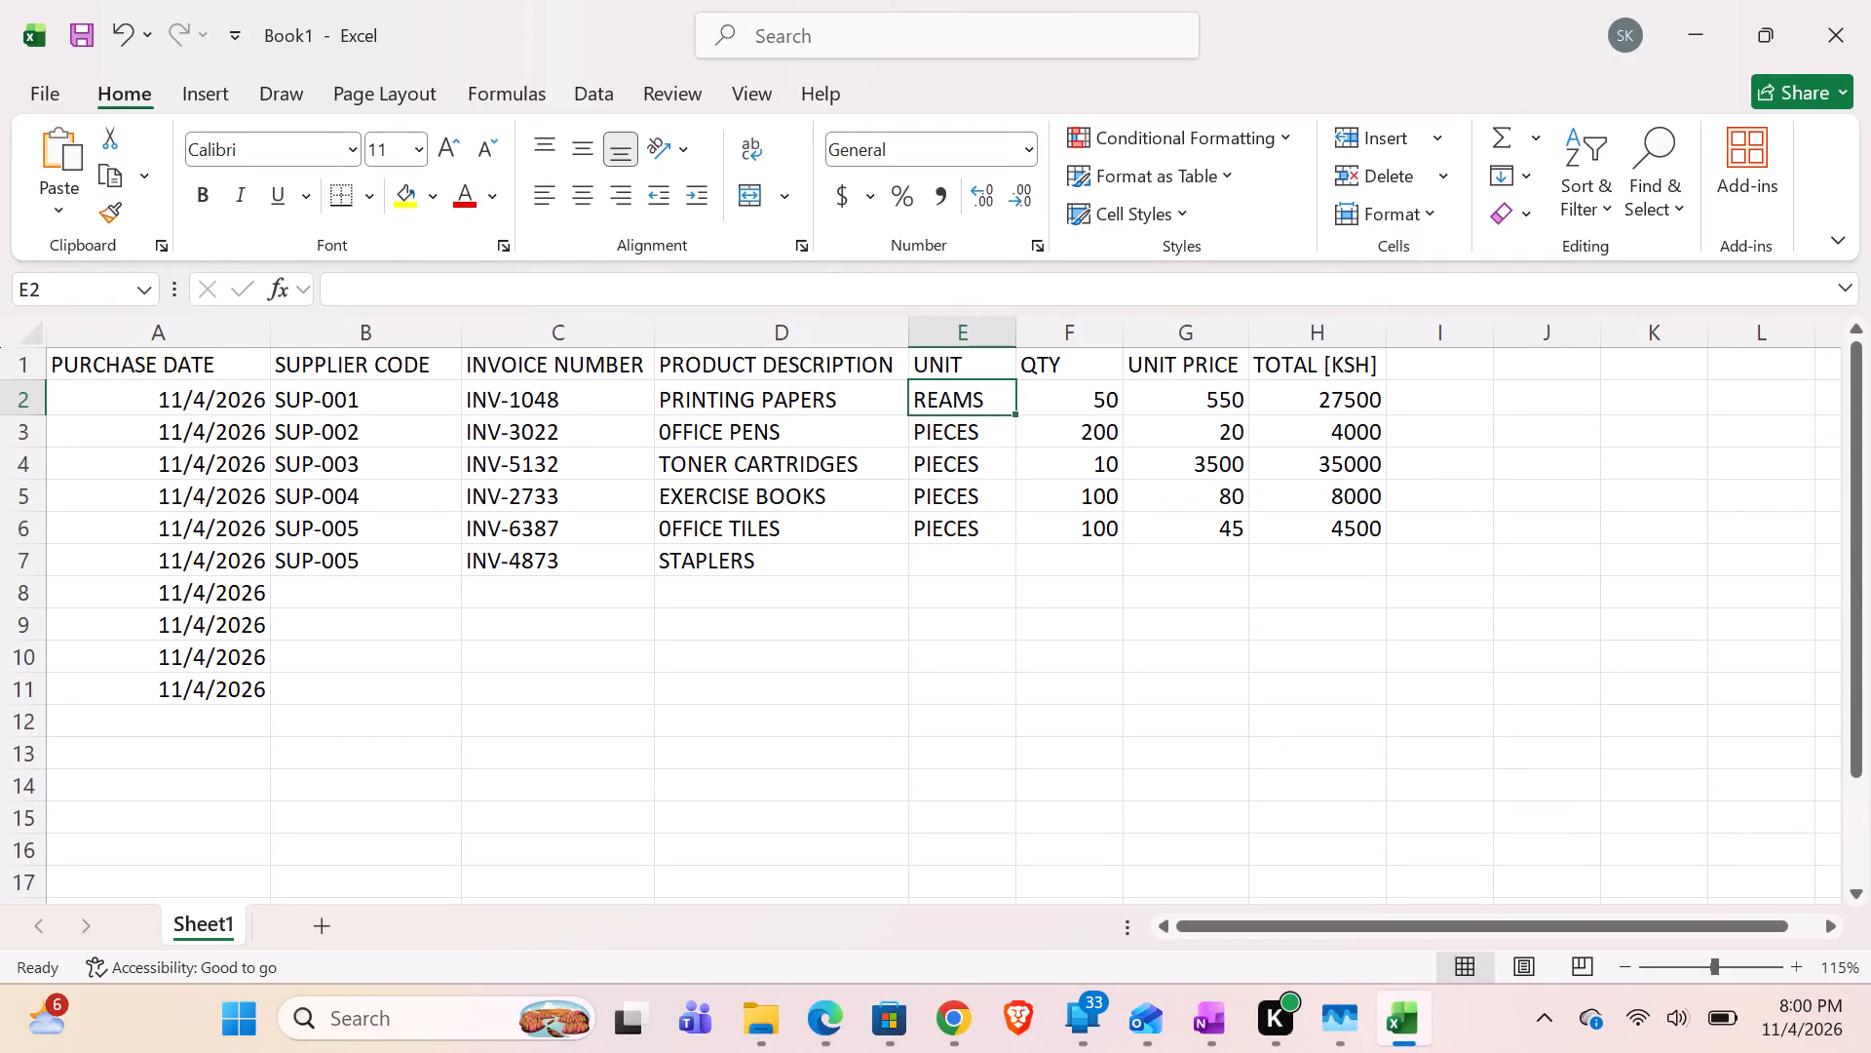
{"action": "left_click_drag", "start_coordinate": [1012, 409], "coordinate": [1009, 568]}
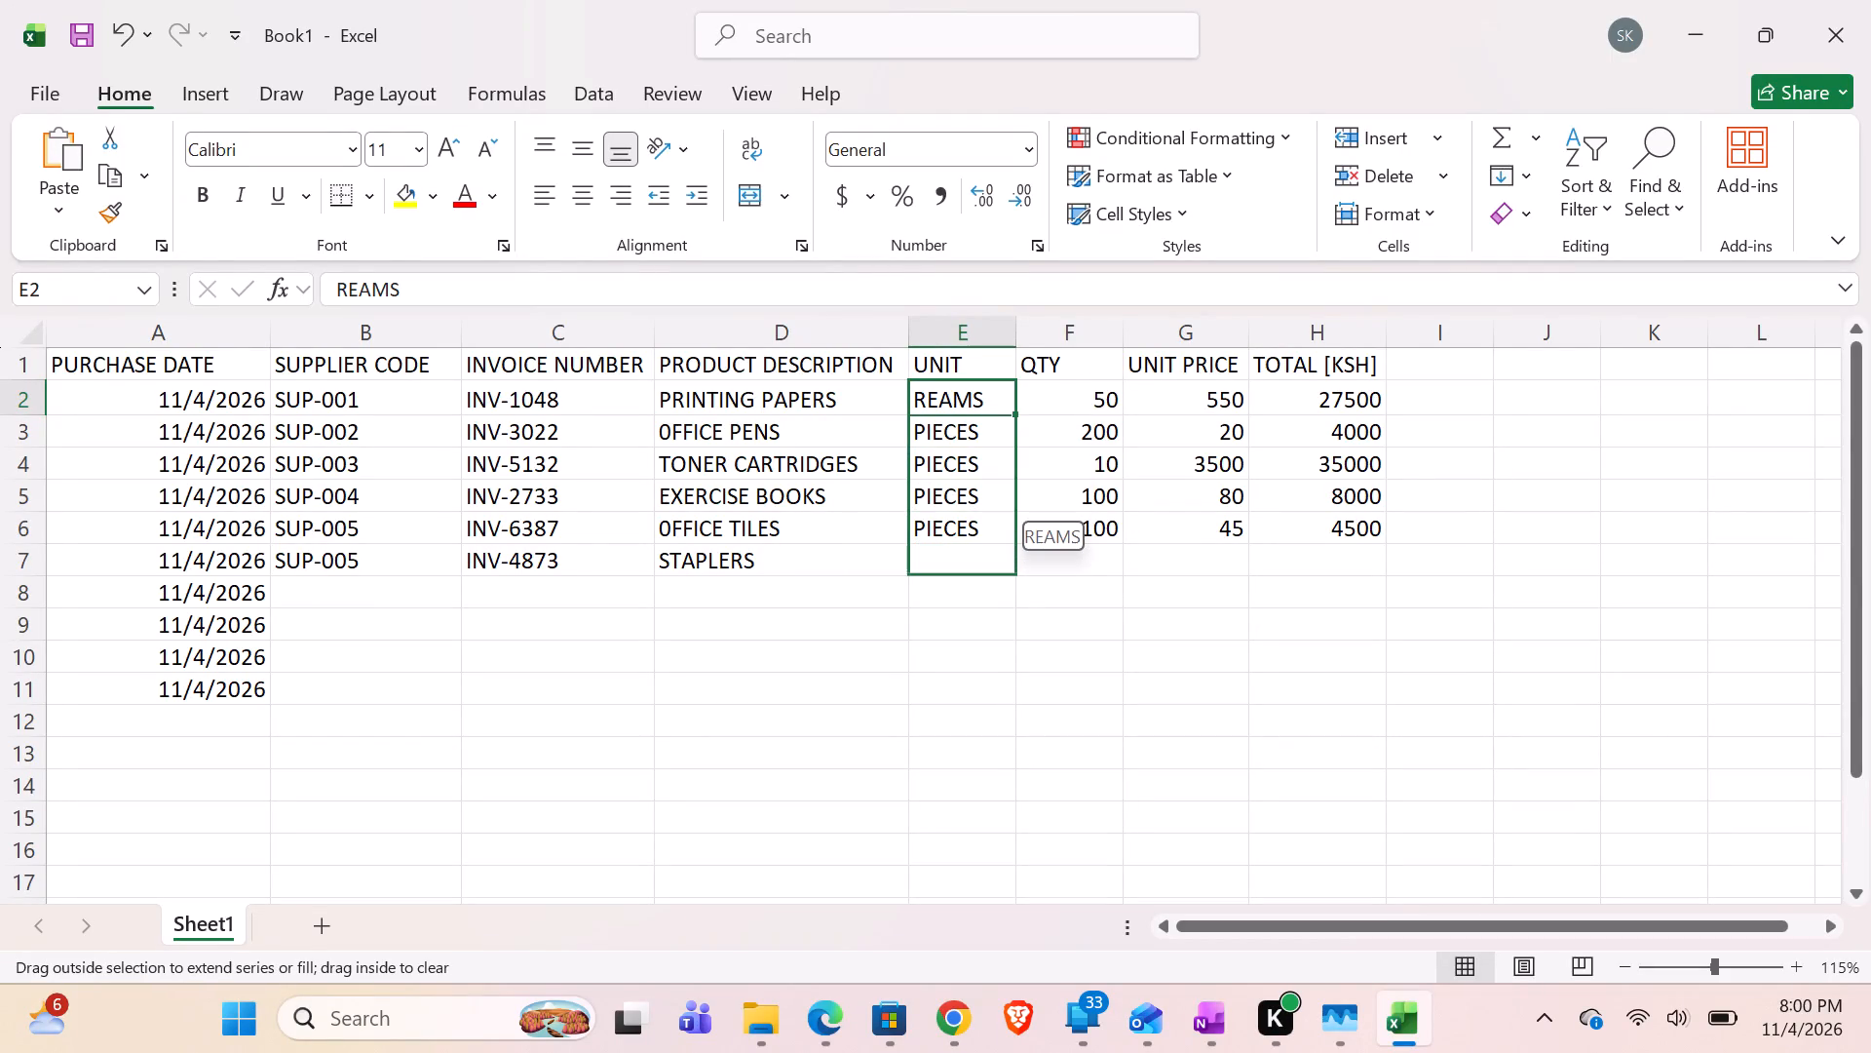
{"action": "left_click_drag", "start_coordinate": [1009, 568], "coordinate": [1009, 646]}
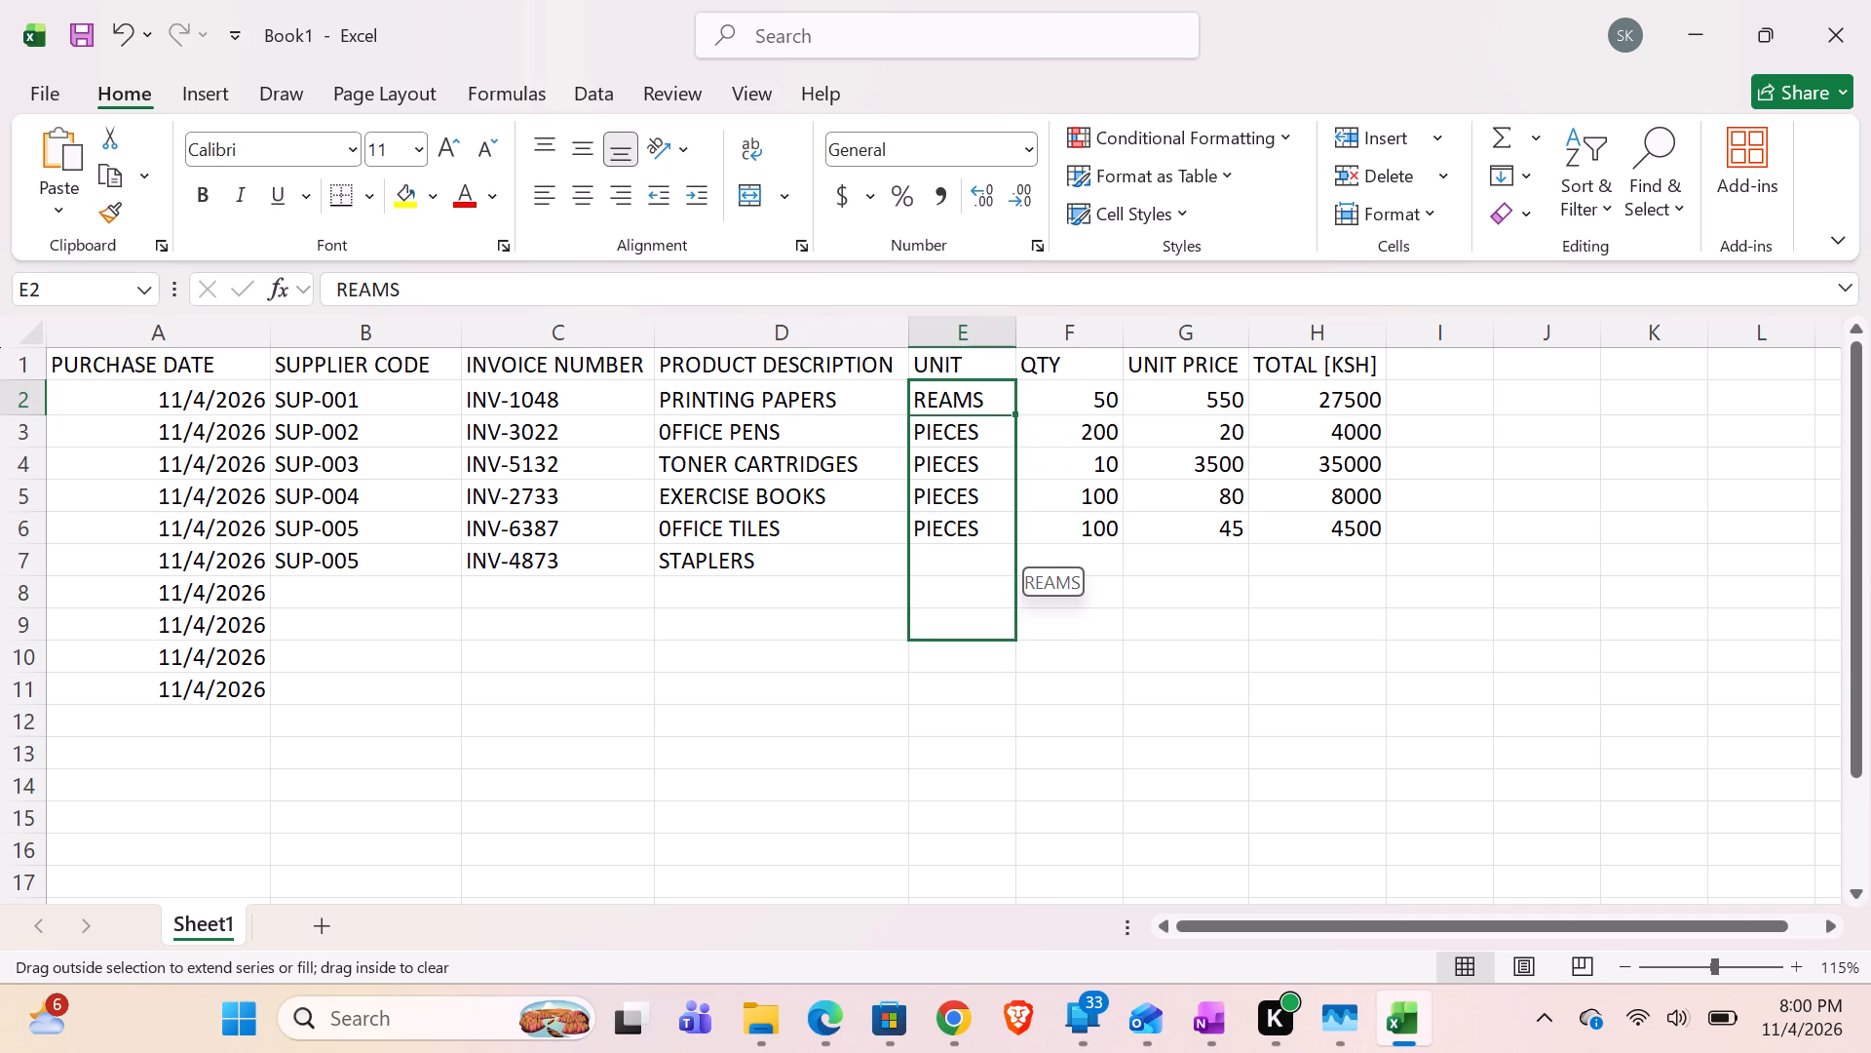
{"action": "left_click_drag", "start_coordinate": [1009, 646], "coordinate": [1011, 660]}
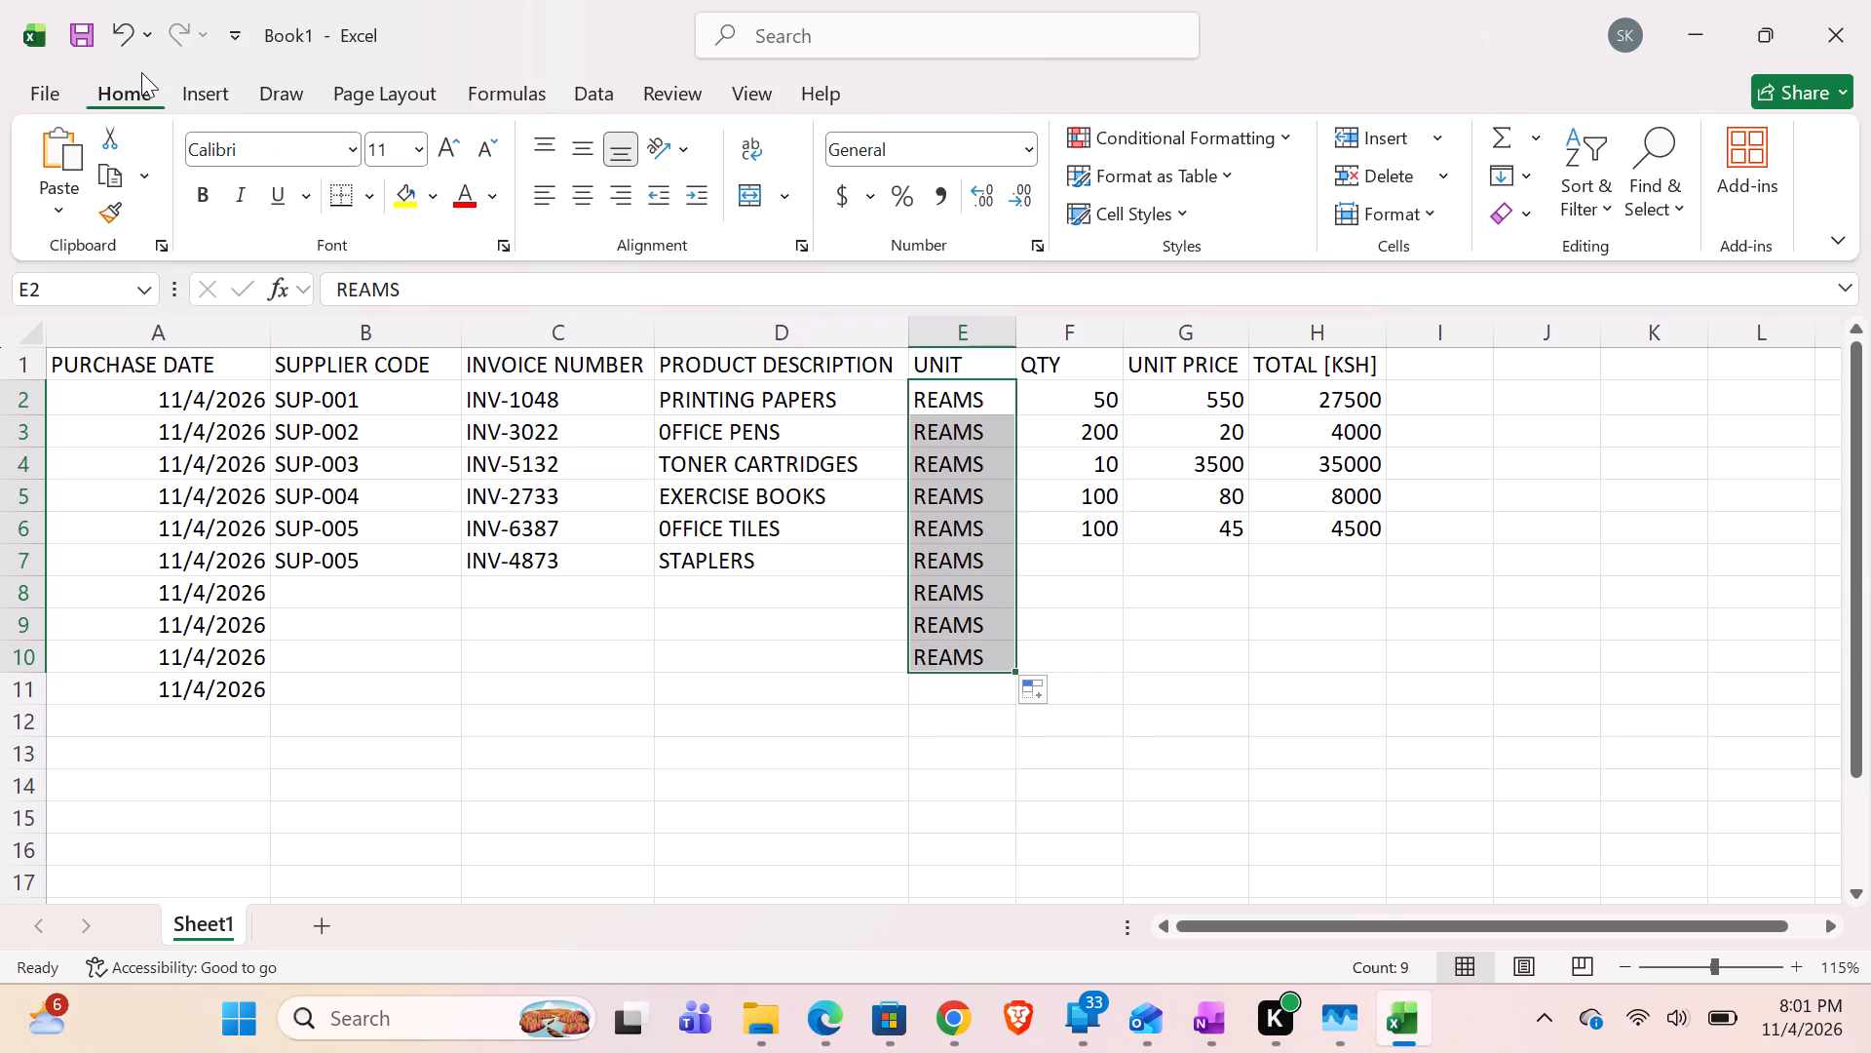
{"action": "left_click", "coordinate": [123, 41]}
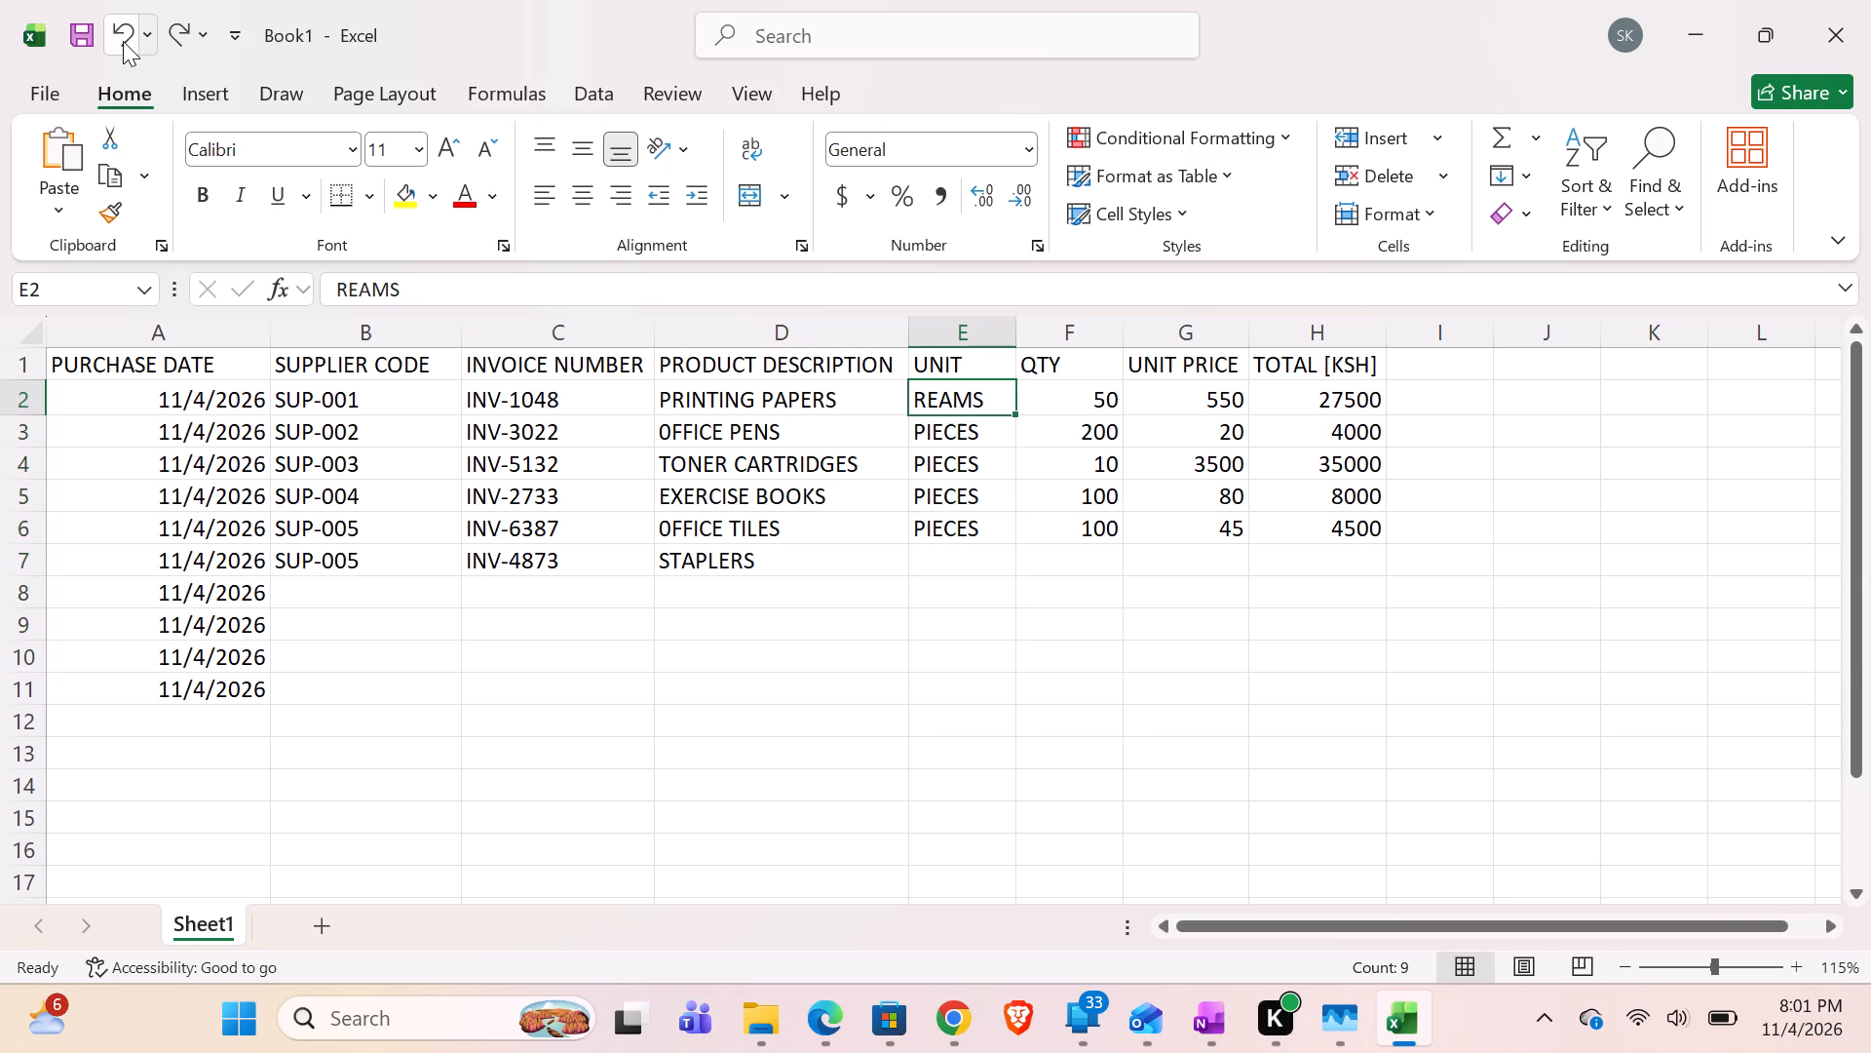
Fill the unit PIECES from cell E3 down through E11 in the UNIT column.
{"action": "left_click", "coordinate": [982, 441]}
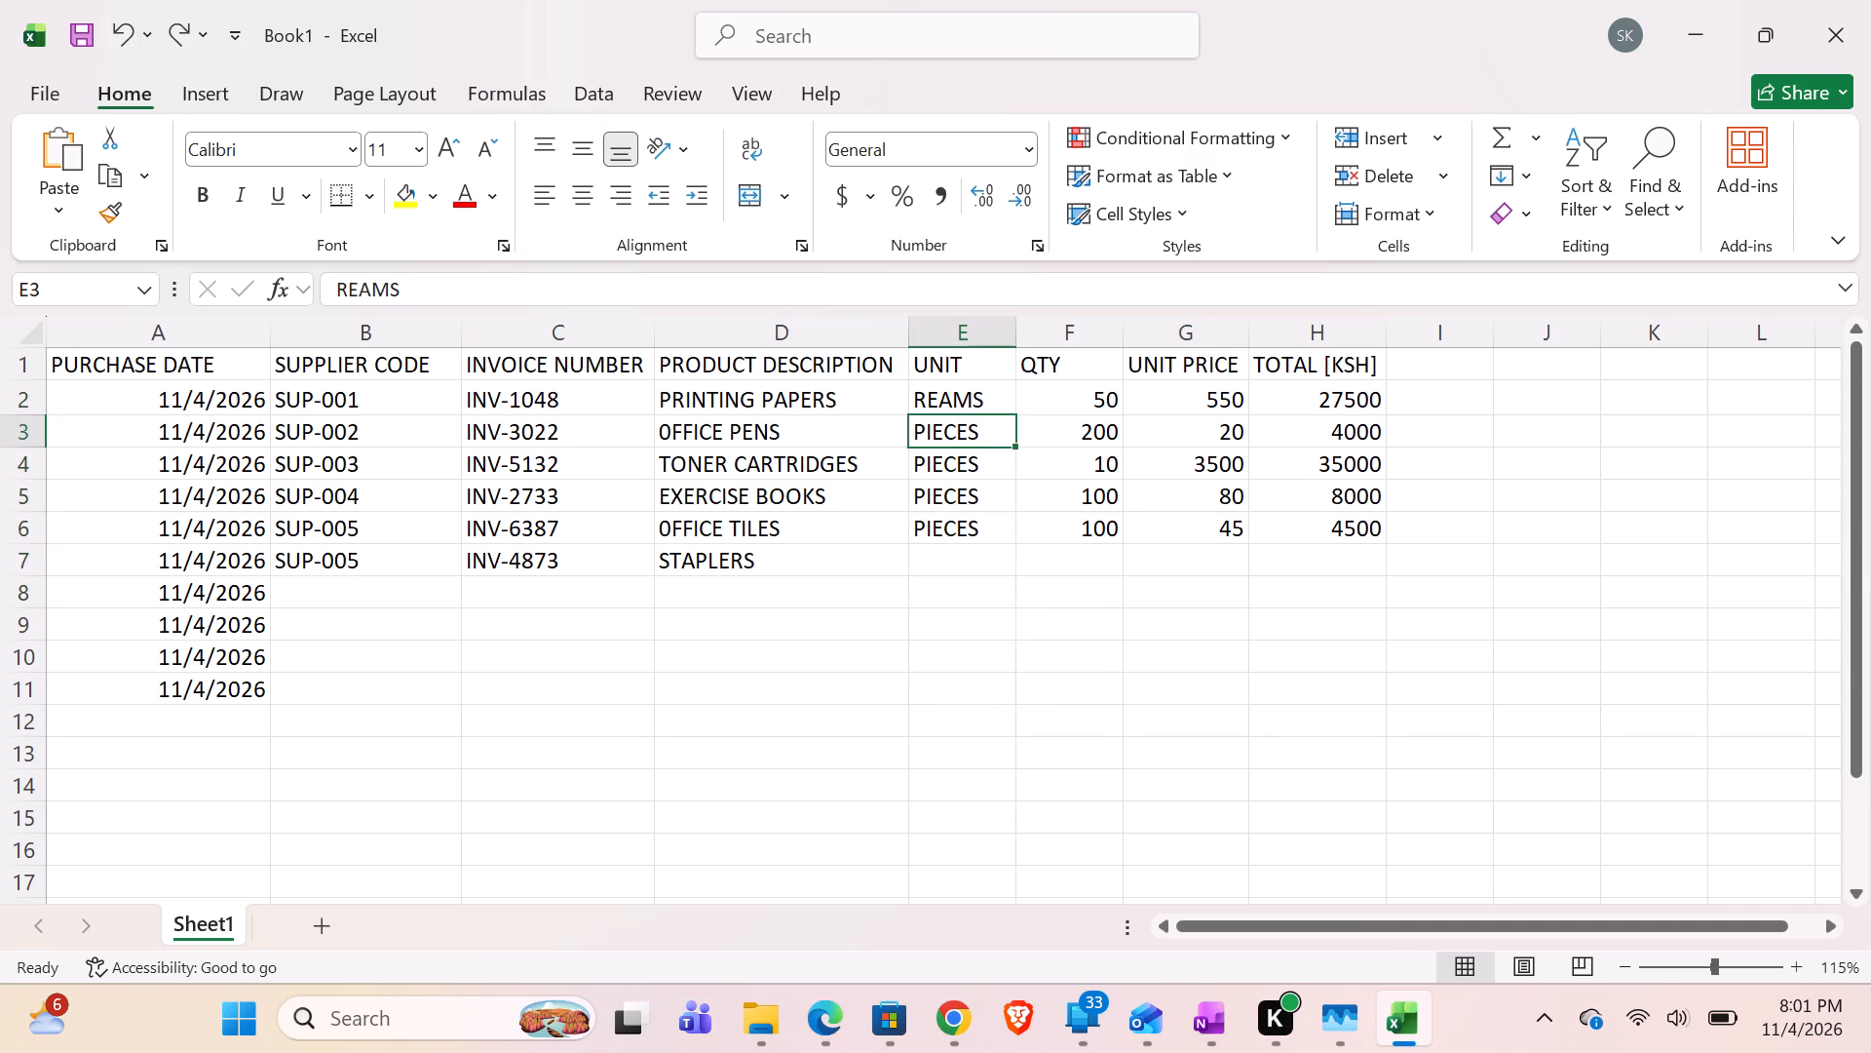
{"action": "left_click_drag", "start_coordinate": [1013, 449], "coordinate": [1012, 517]}
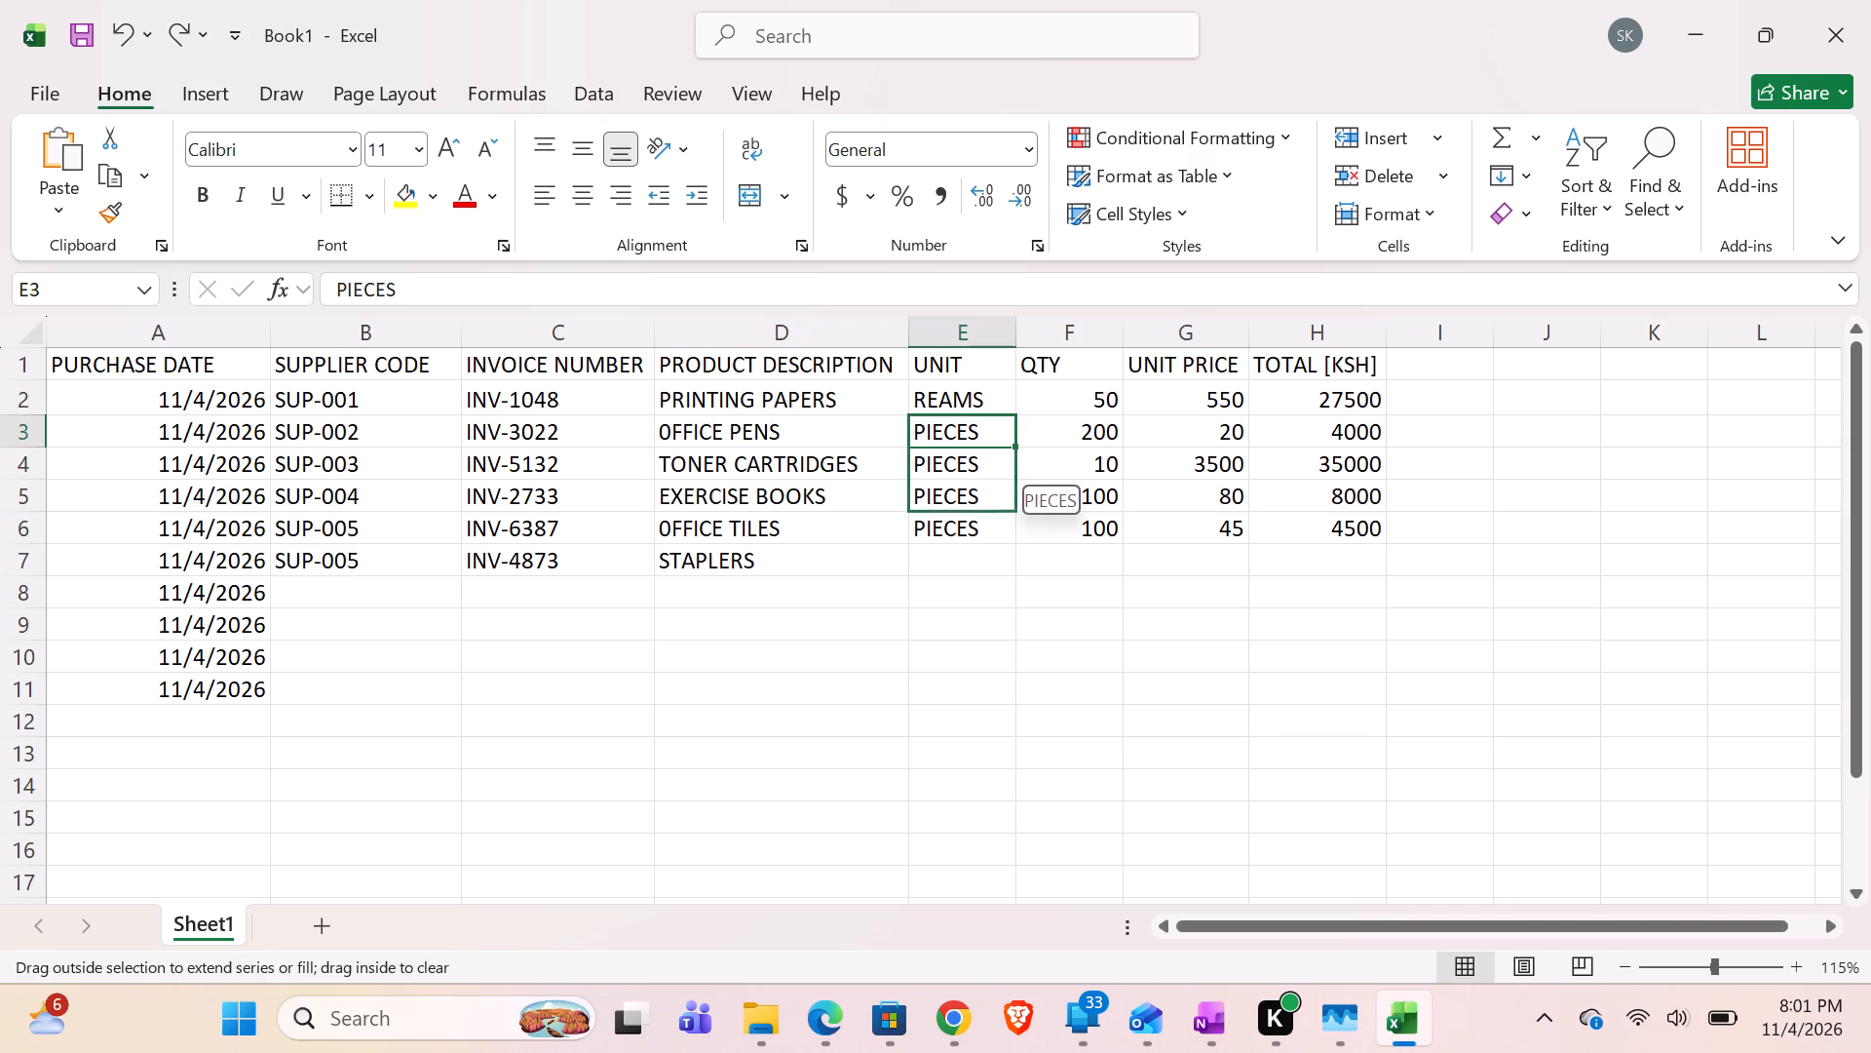
{"action": "left_click_drag", "start_coordinate": [1012, 517], "coordinate": [1005, 646]}
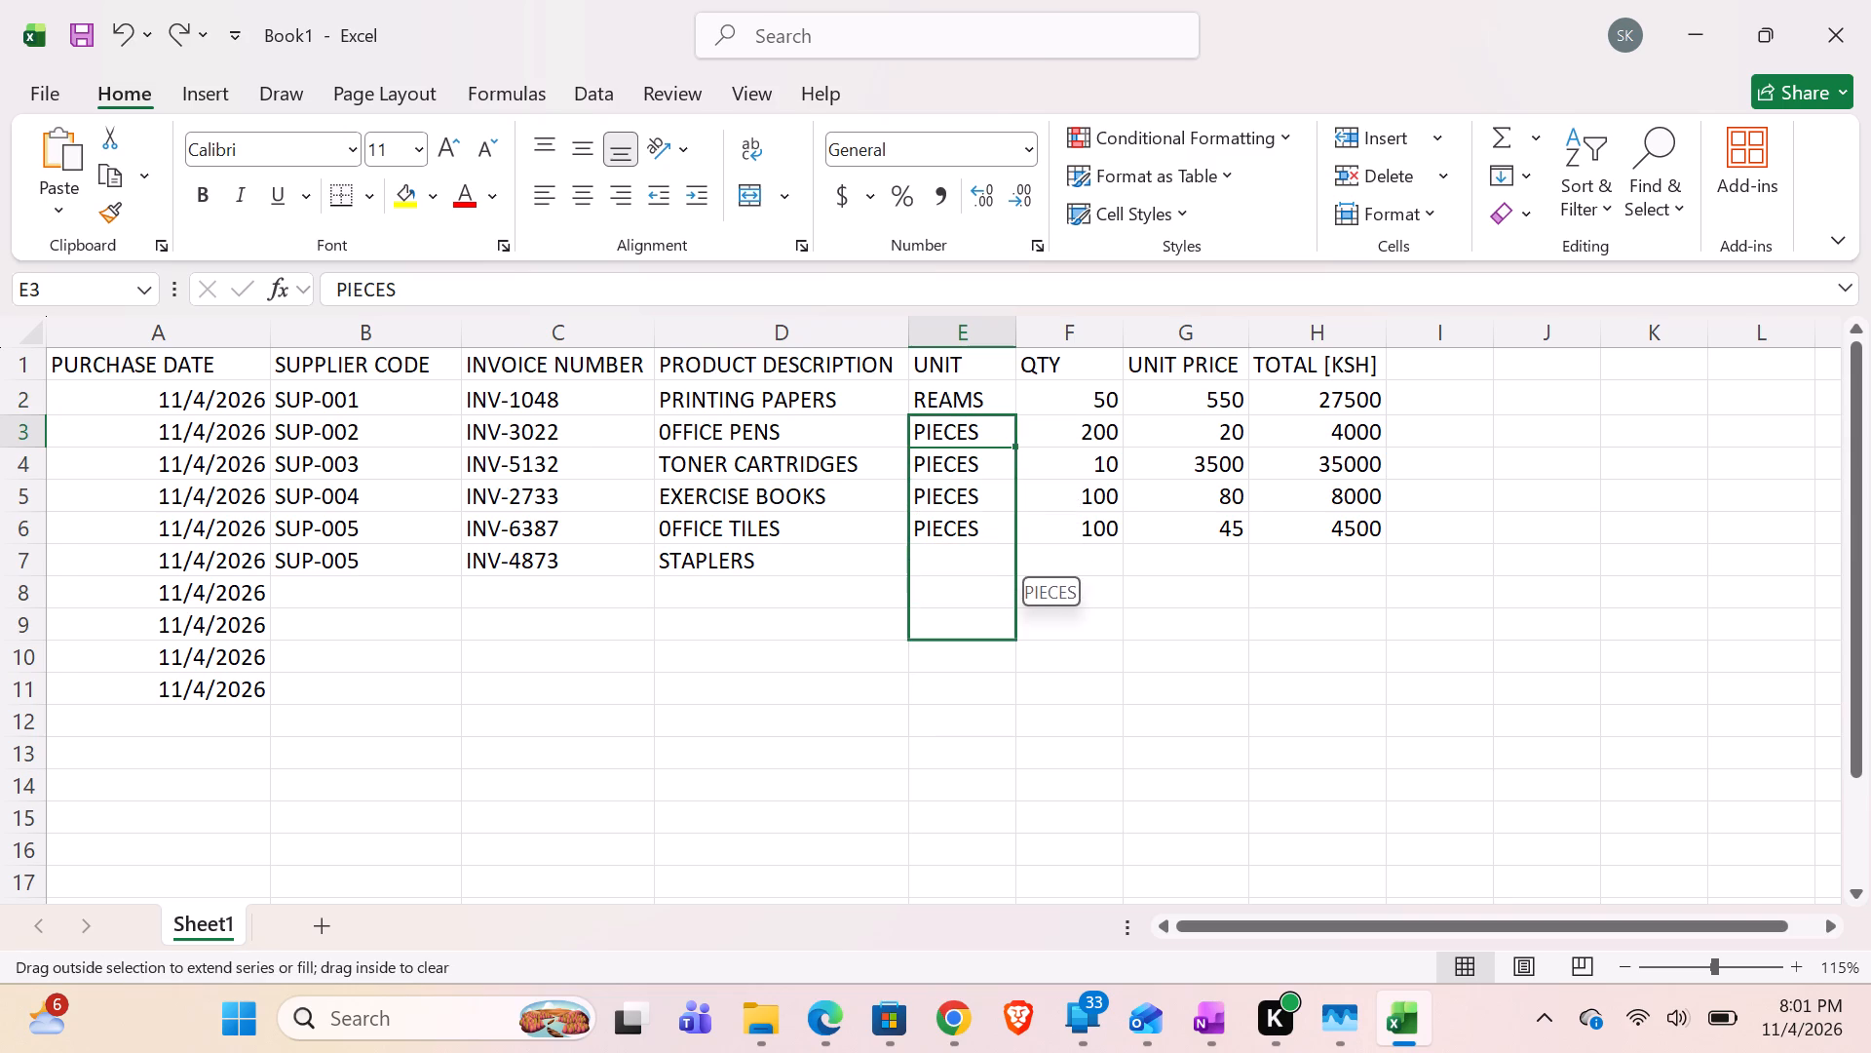
{"action": "left_click_drag", "start_coordinate": [1005, 646], "coordinate": [1007, 695]}
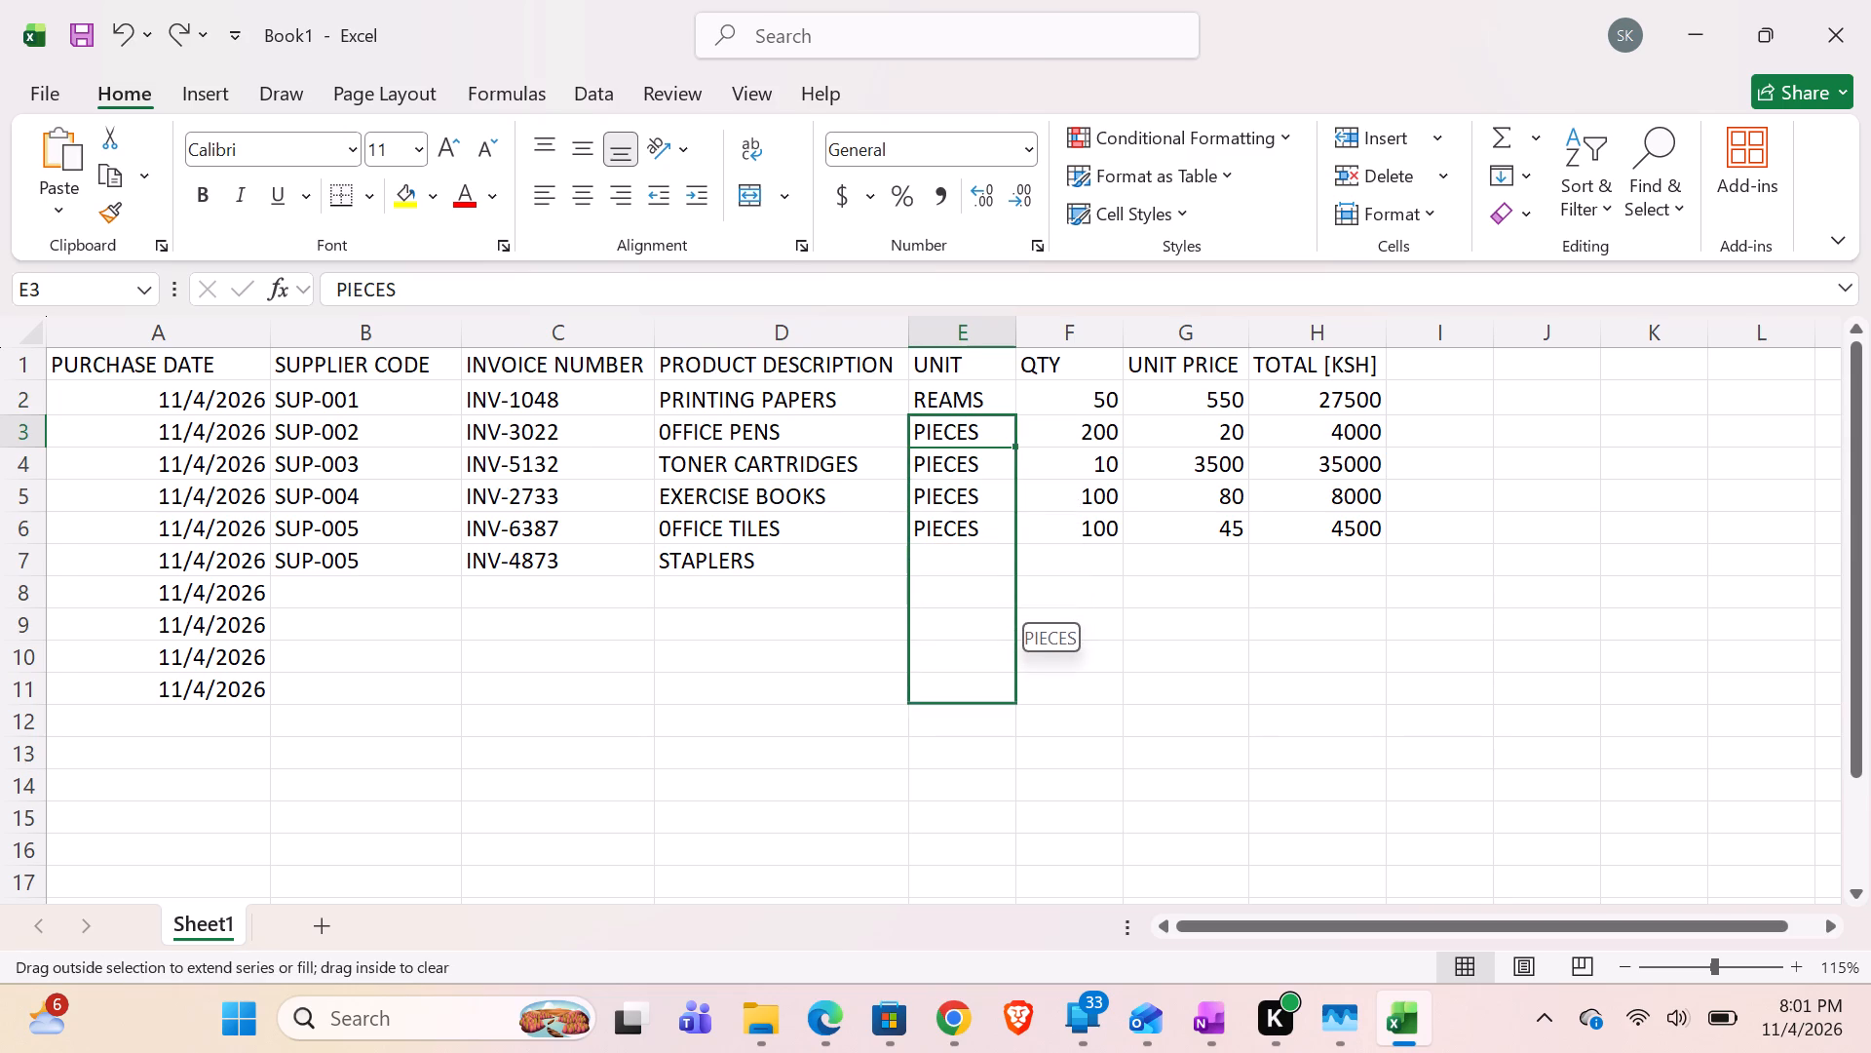
{"action": "left_click_drag", "start_coordinate": [1007, 695], "coordinate": [1007, 694]}
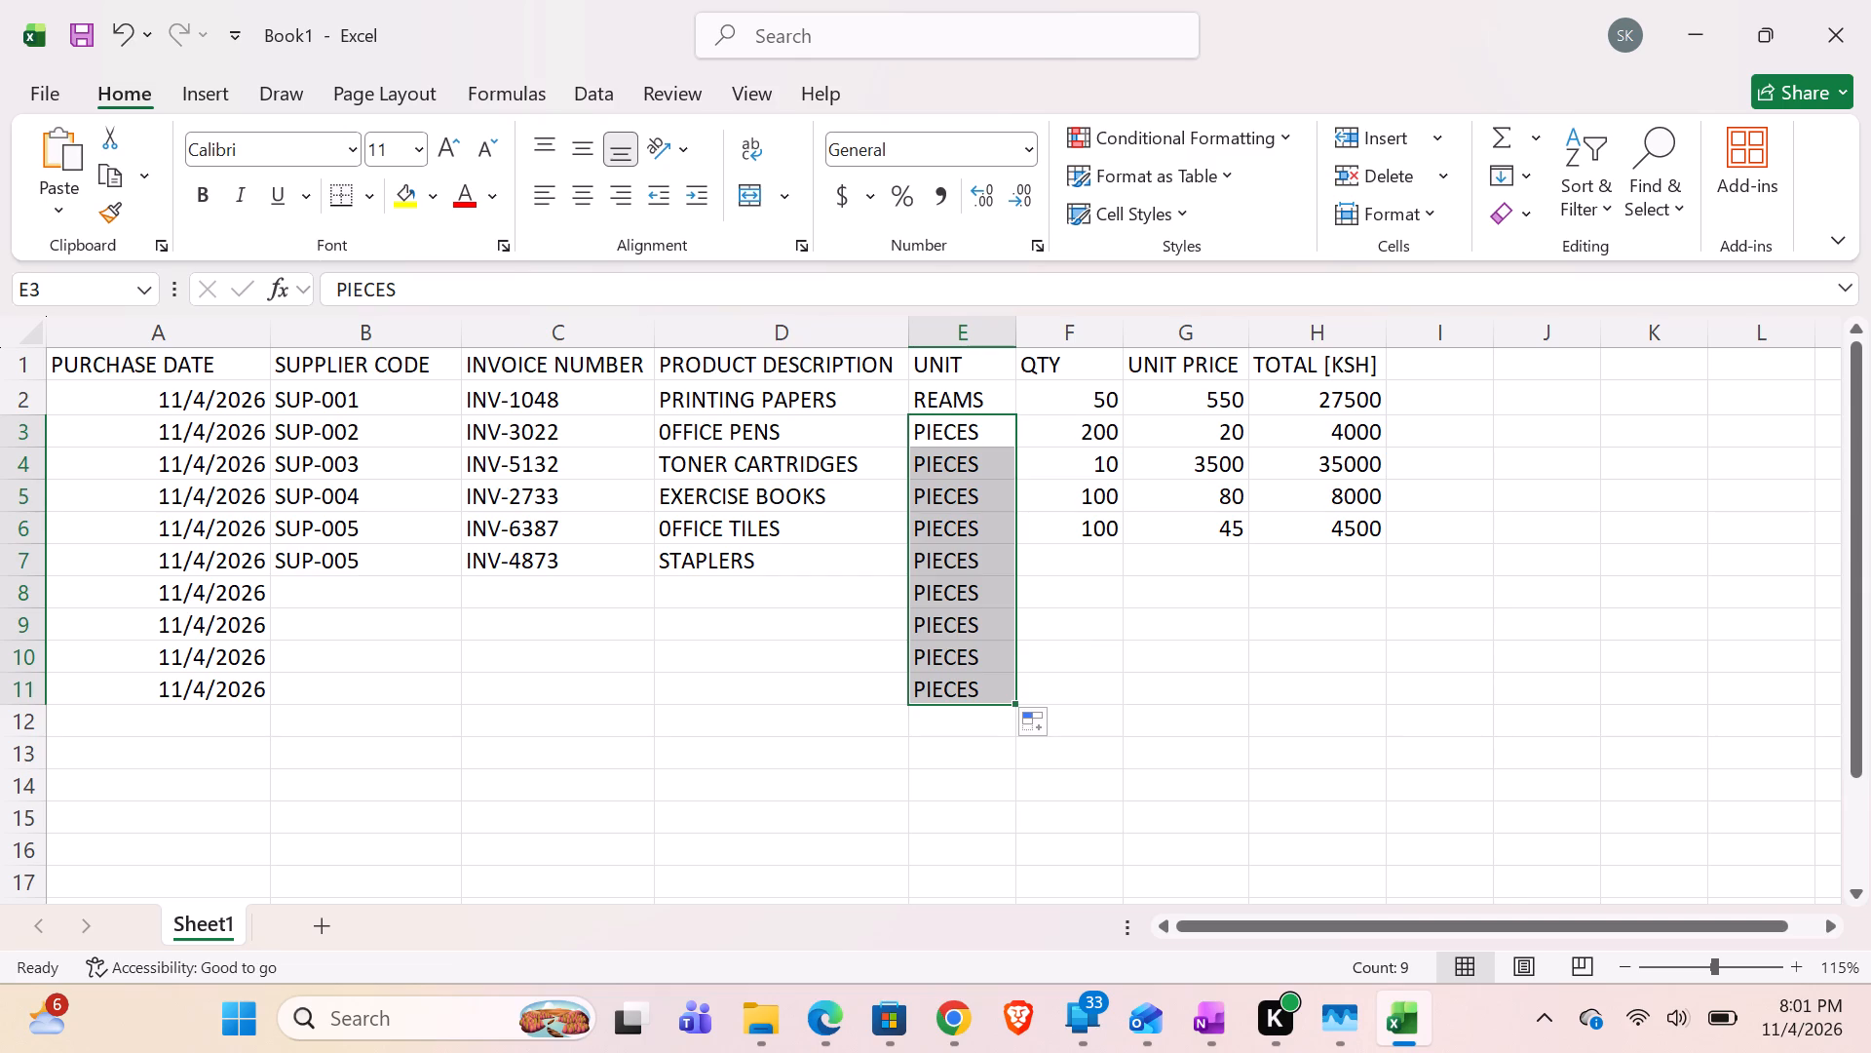
{"action": "left_click", "coordinate": [984, 698]}
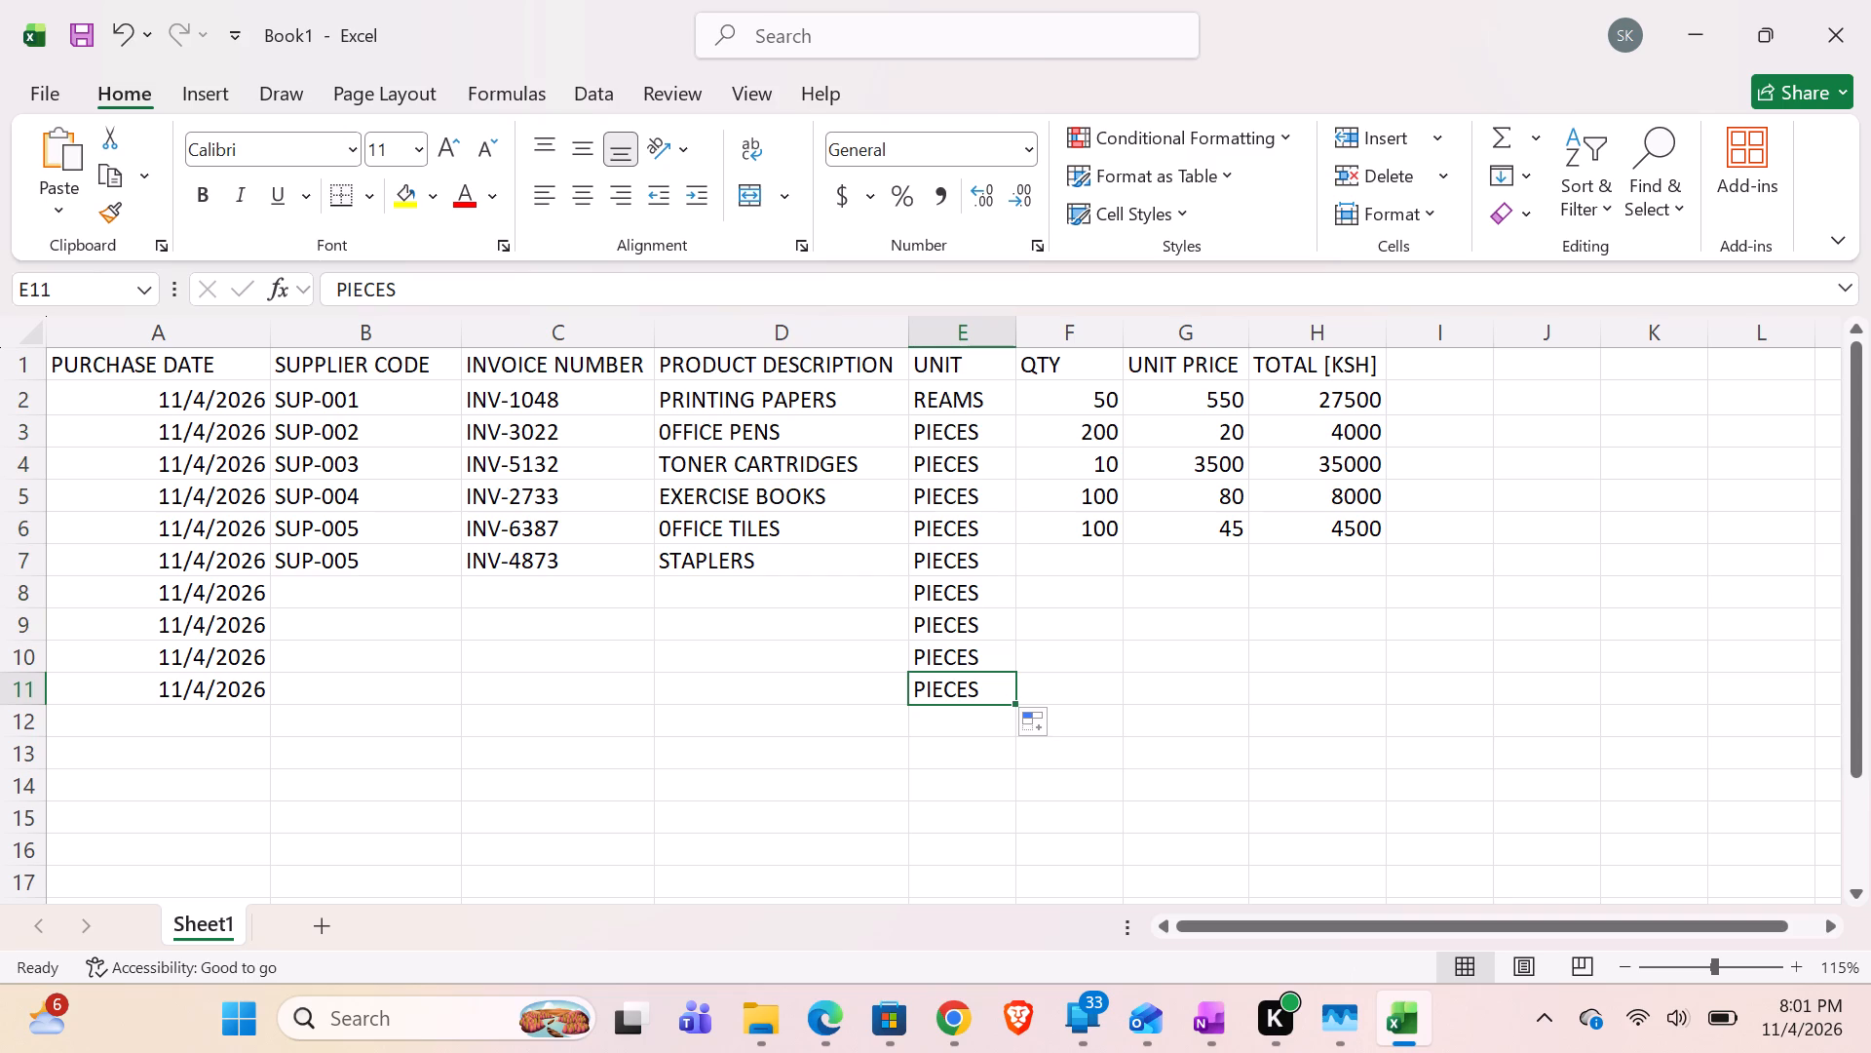
Clear the unit entry PIECES from cell E11.
{"action": "key", "text": "BackSpace"}
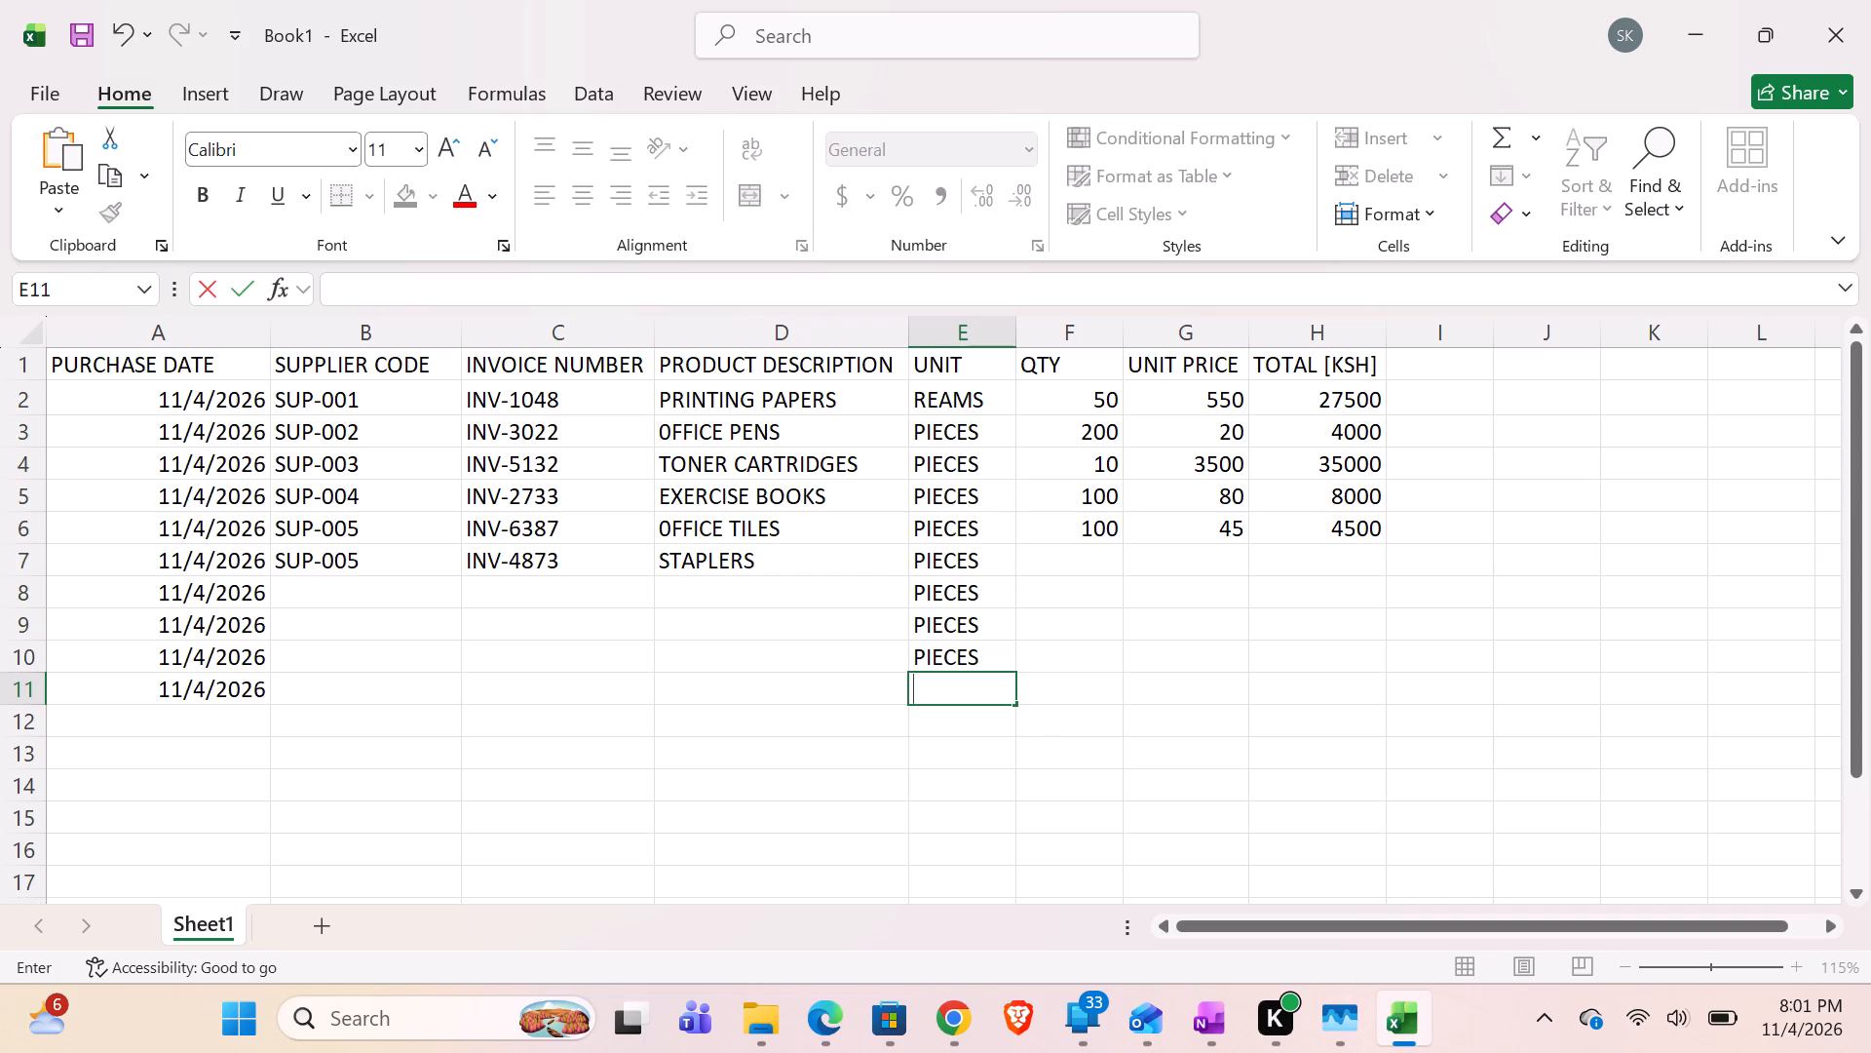
Enter quantity 15 in cell F7 and unit price 450 in cell G7 for the STAPLERS row.
{"action": "left_click", "coordinate": [1059, 564]}
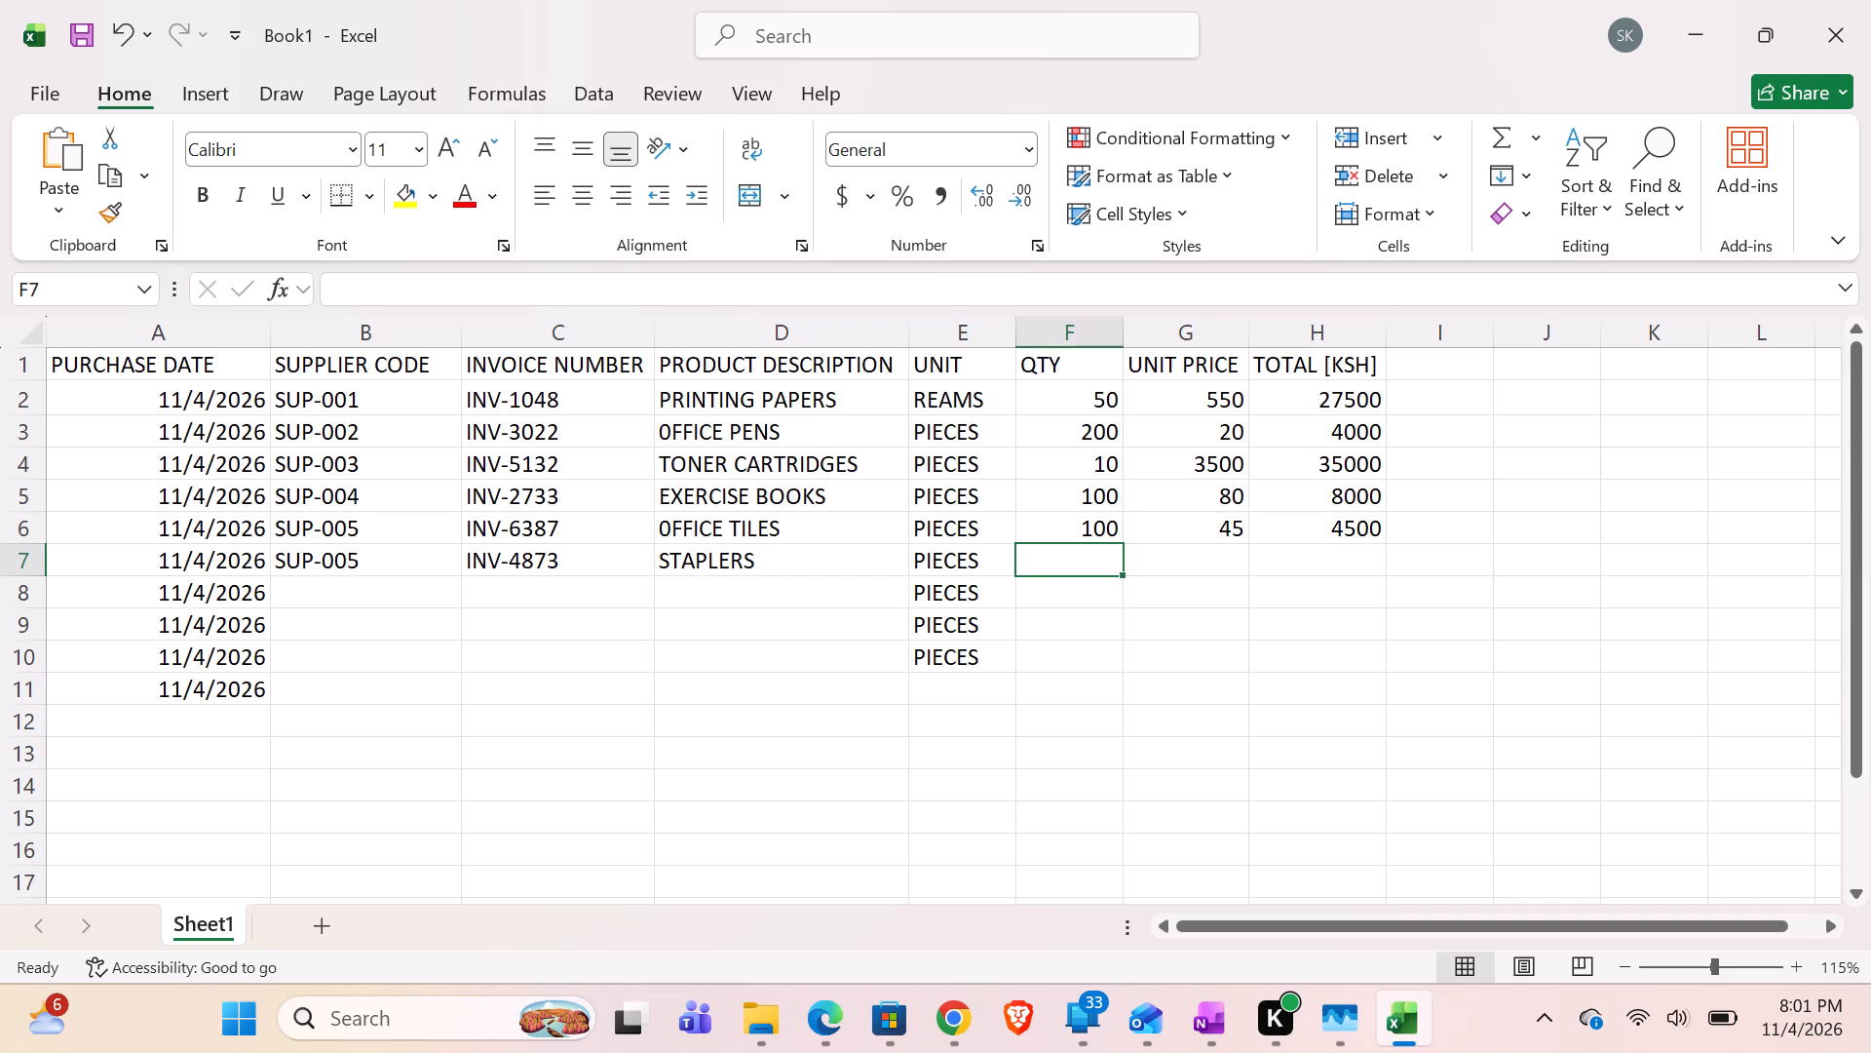
{"action": "type", "text": "15"}
{"action": "left_click", "coordinate": [1176, 565]}
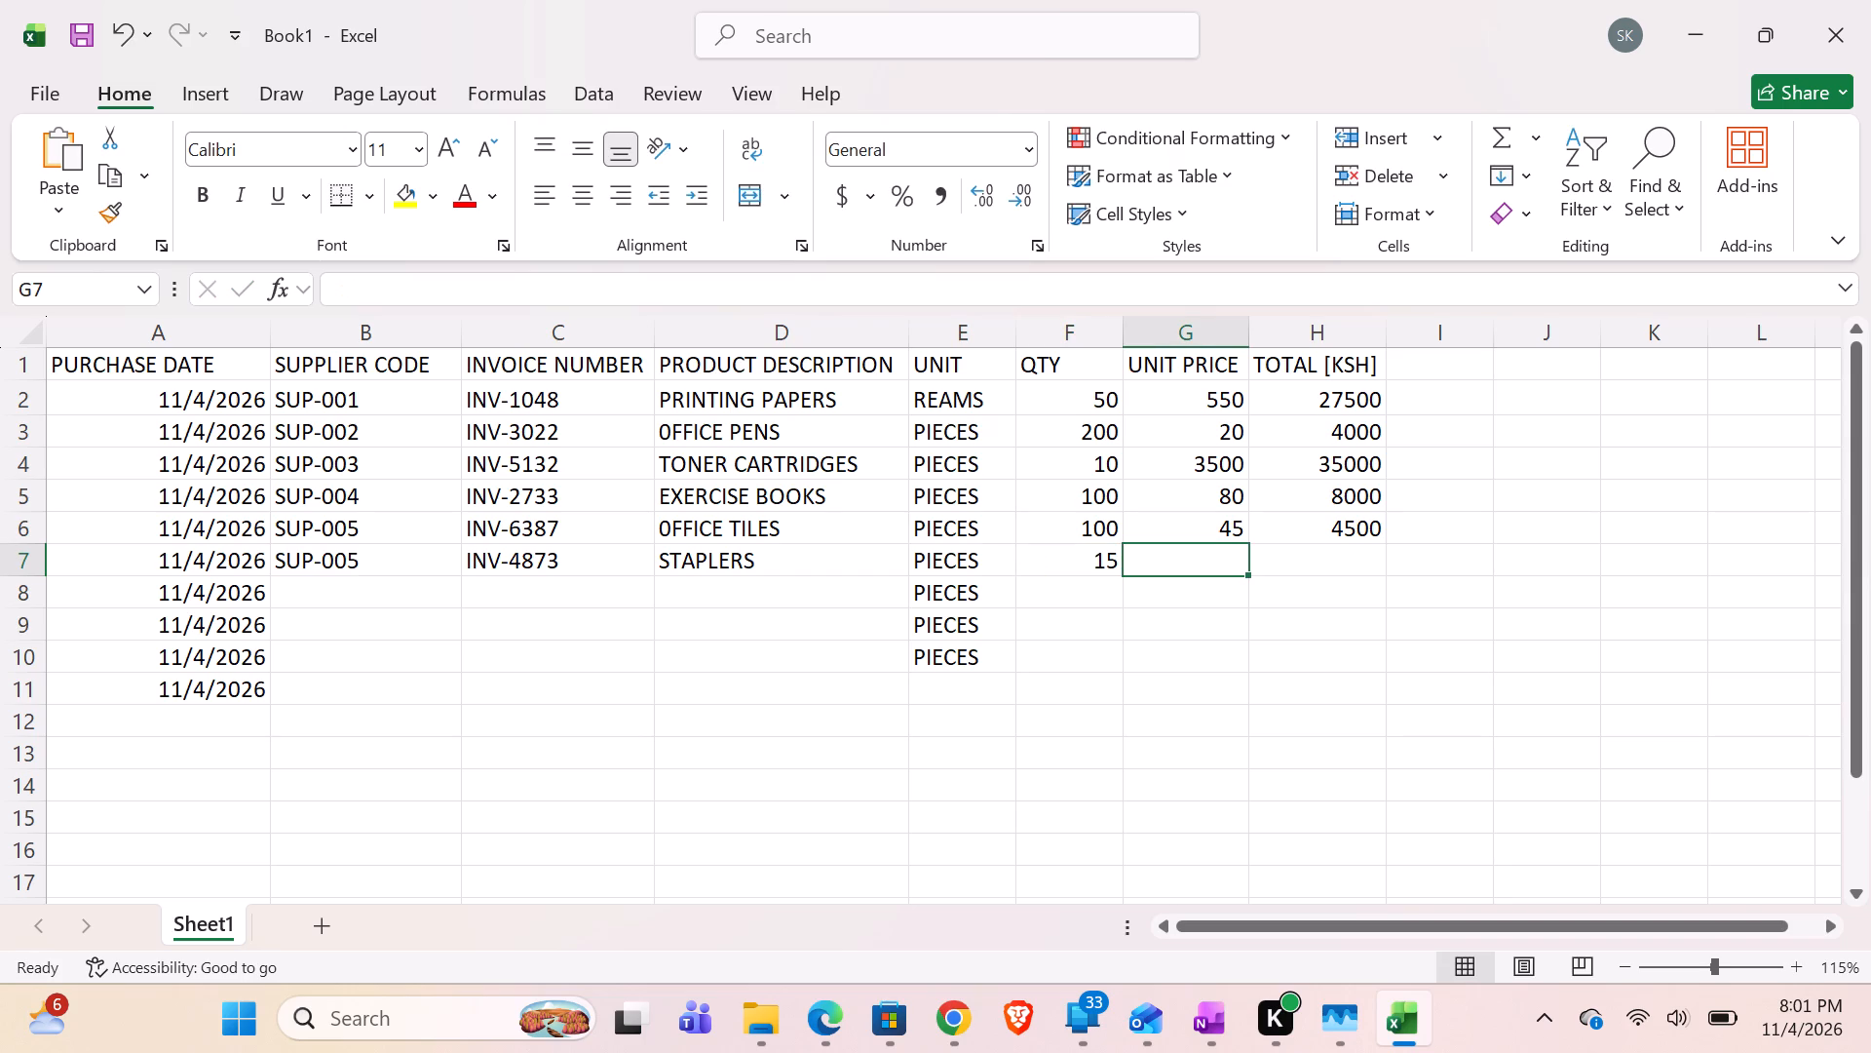
{"action": "type", "text": "450"}
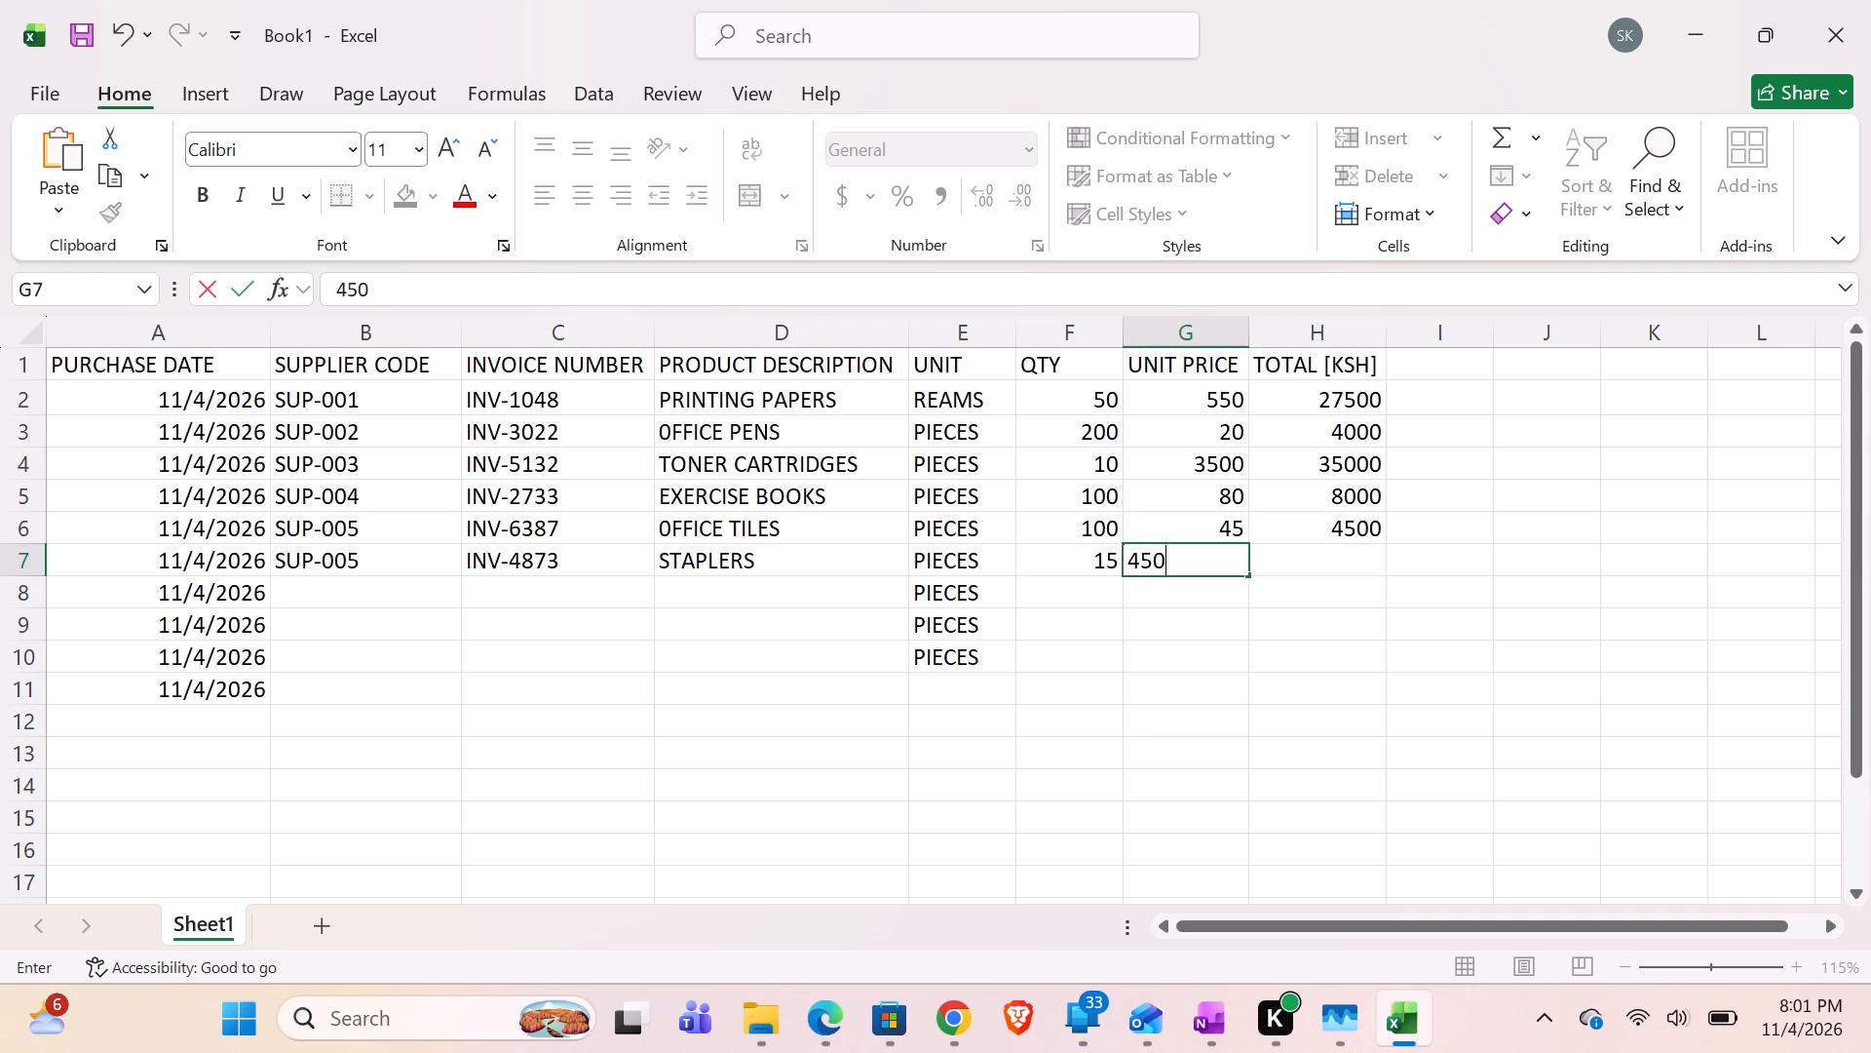
Enter 6750 as the total in cell H7 for the STAPLERS row.
{"action": "left_click", "coordinate": [1289, 568]}
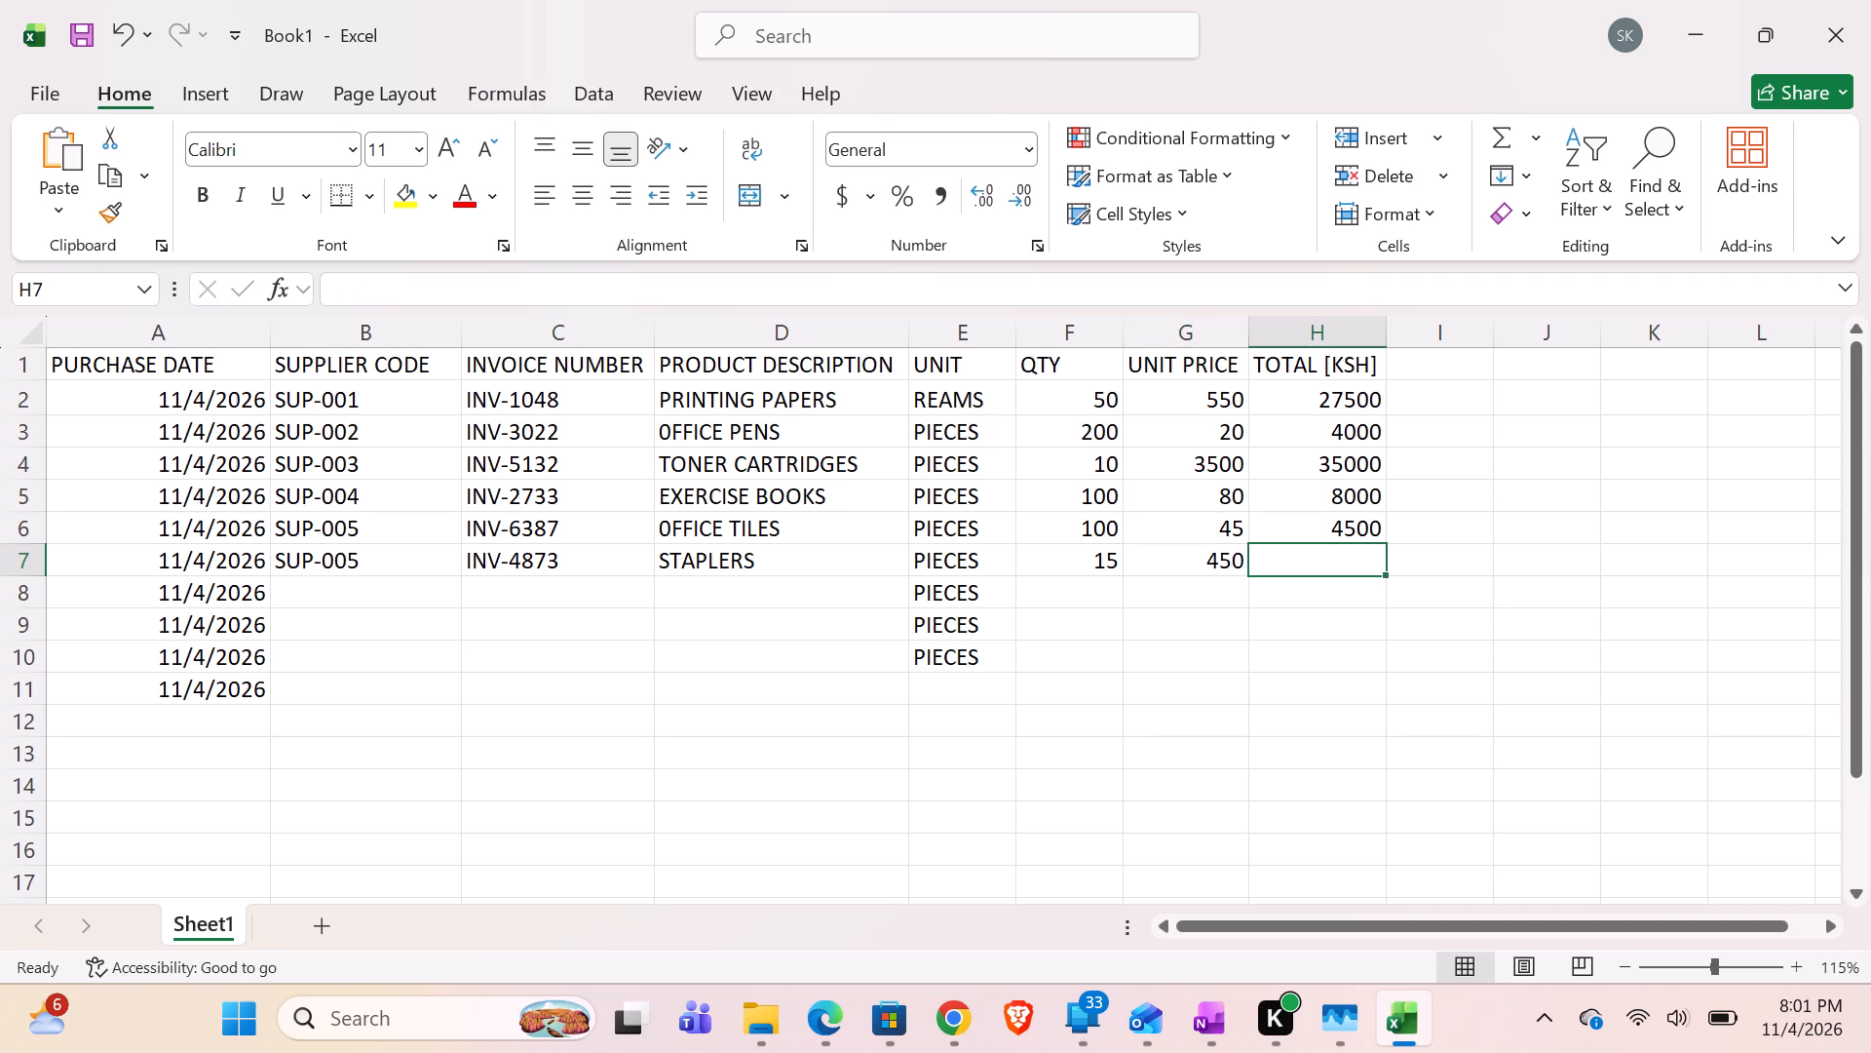
{"action": "key", "text": "7"}
{"action": "type", "text": "50"}
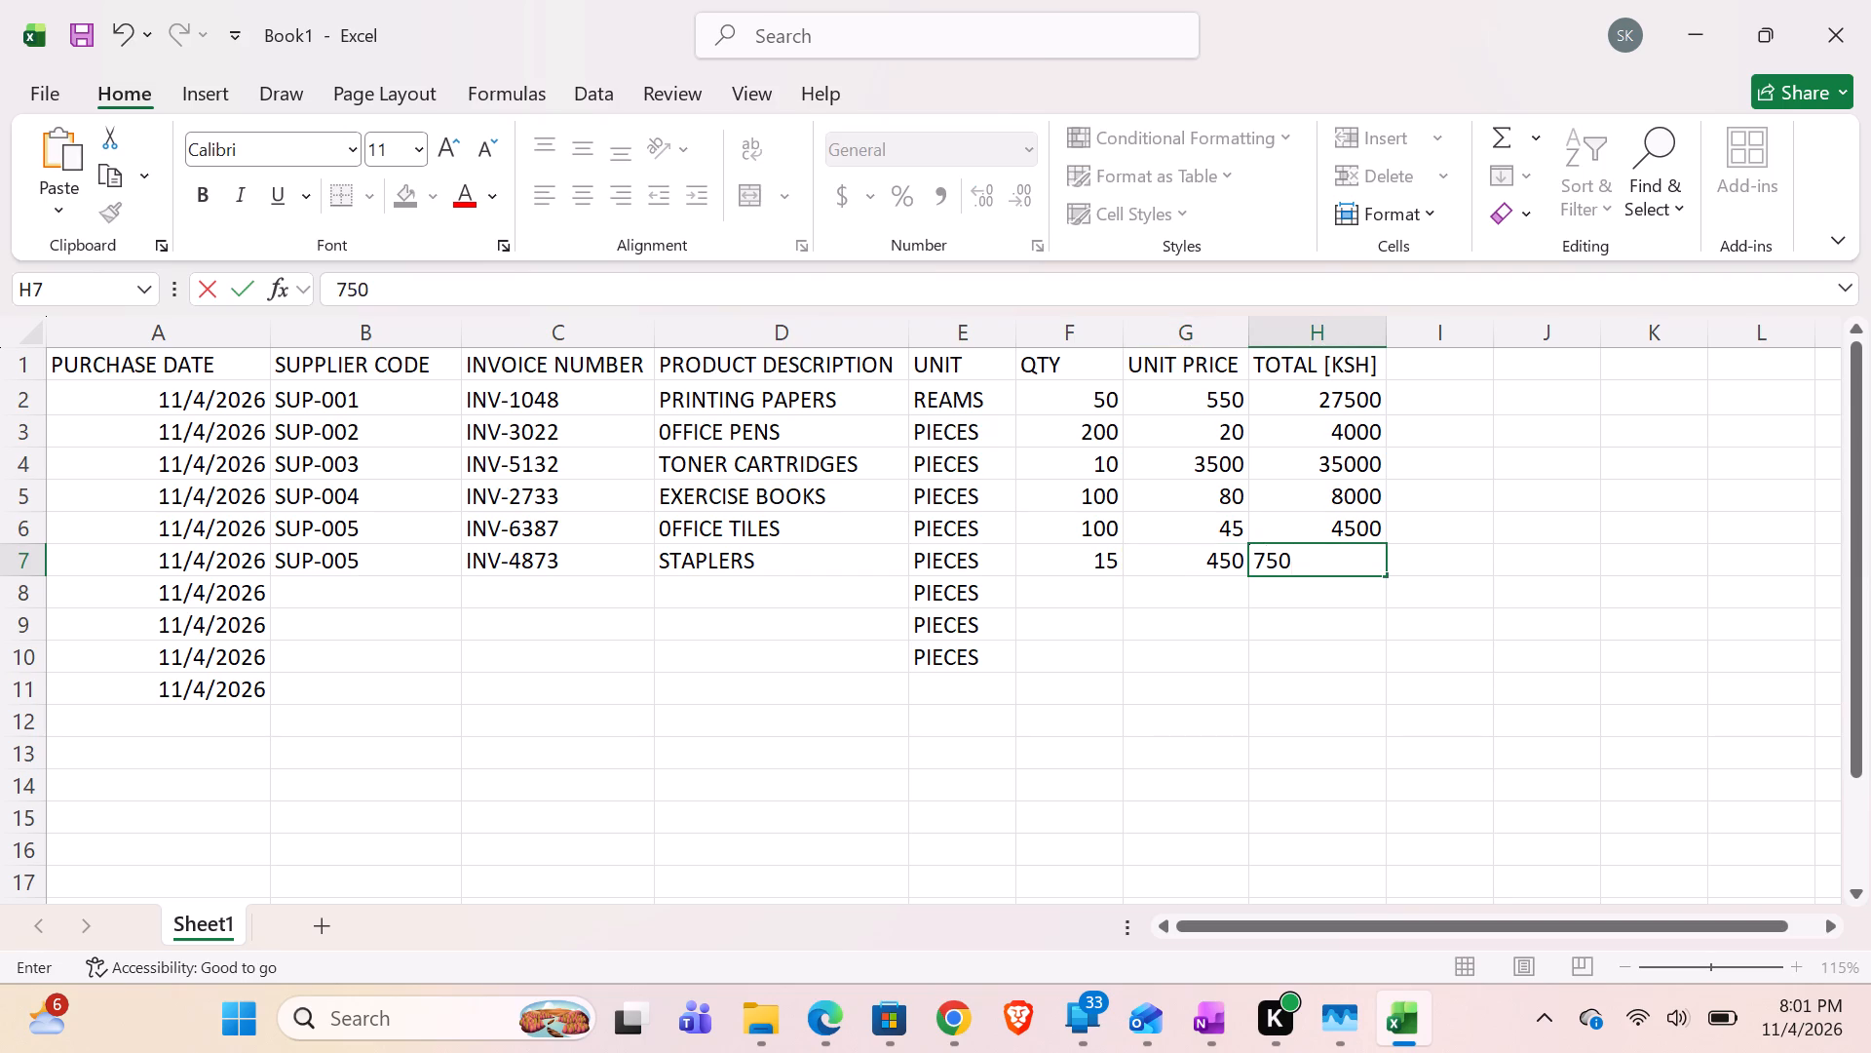
{"action": "key", "text": "BackSpace"}
{"action": "key", "text": "BackSpace"}
{"action": "key", "text": "BackSpace"}
{"action": "key", "text": "6"}
{"action": "key", "text": "7"}
{"action": "type", "text": "58"}
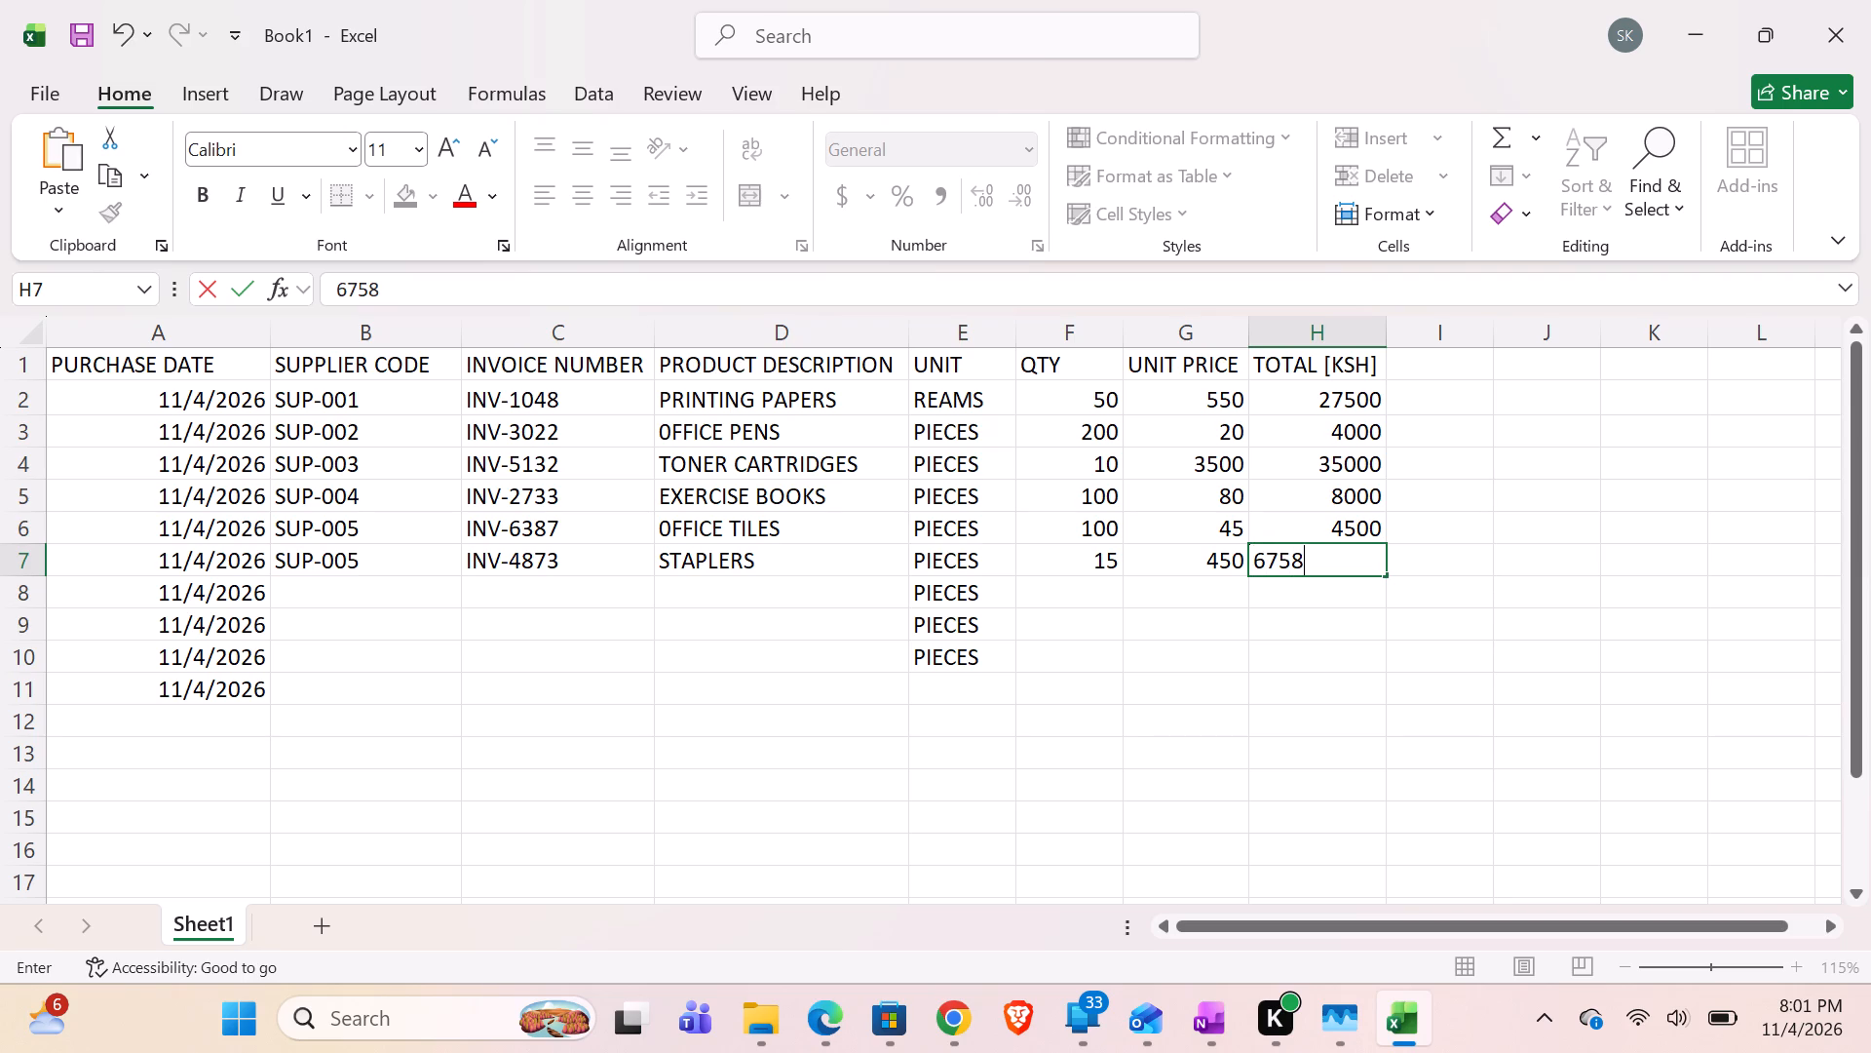
{"action": "key", "text": "BackSpace"}
{"action": "key", "text": "0"}
Enter the supplier code SUP-006 in cell B8.
{"action": "left_click", "coordinate": [391, 603]}
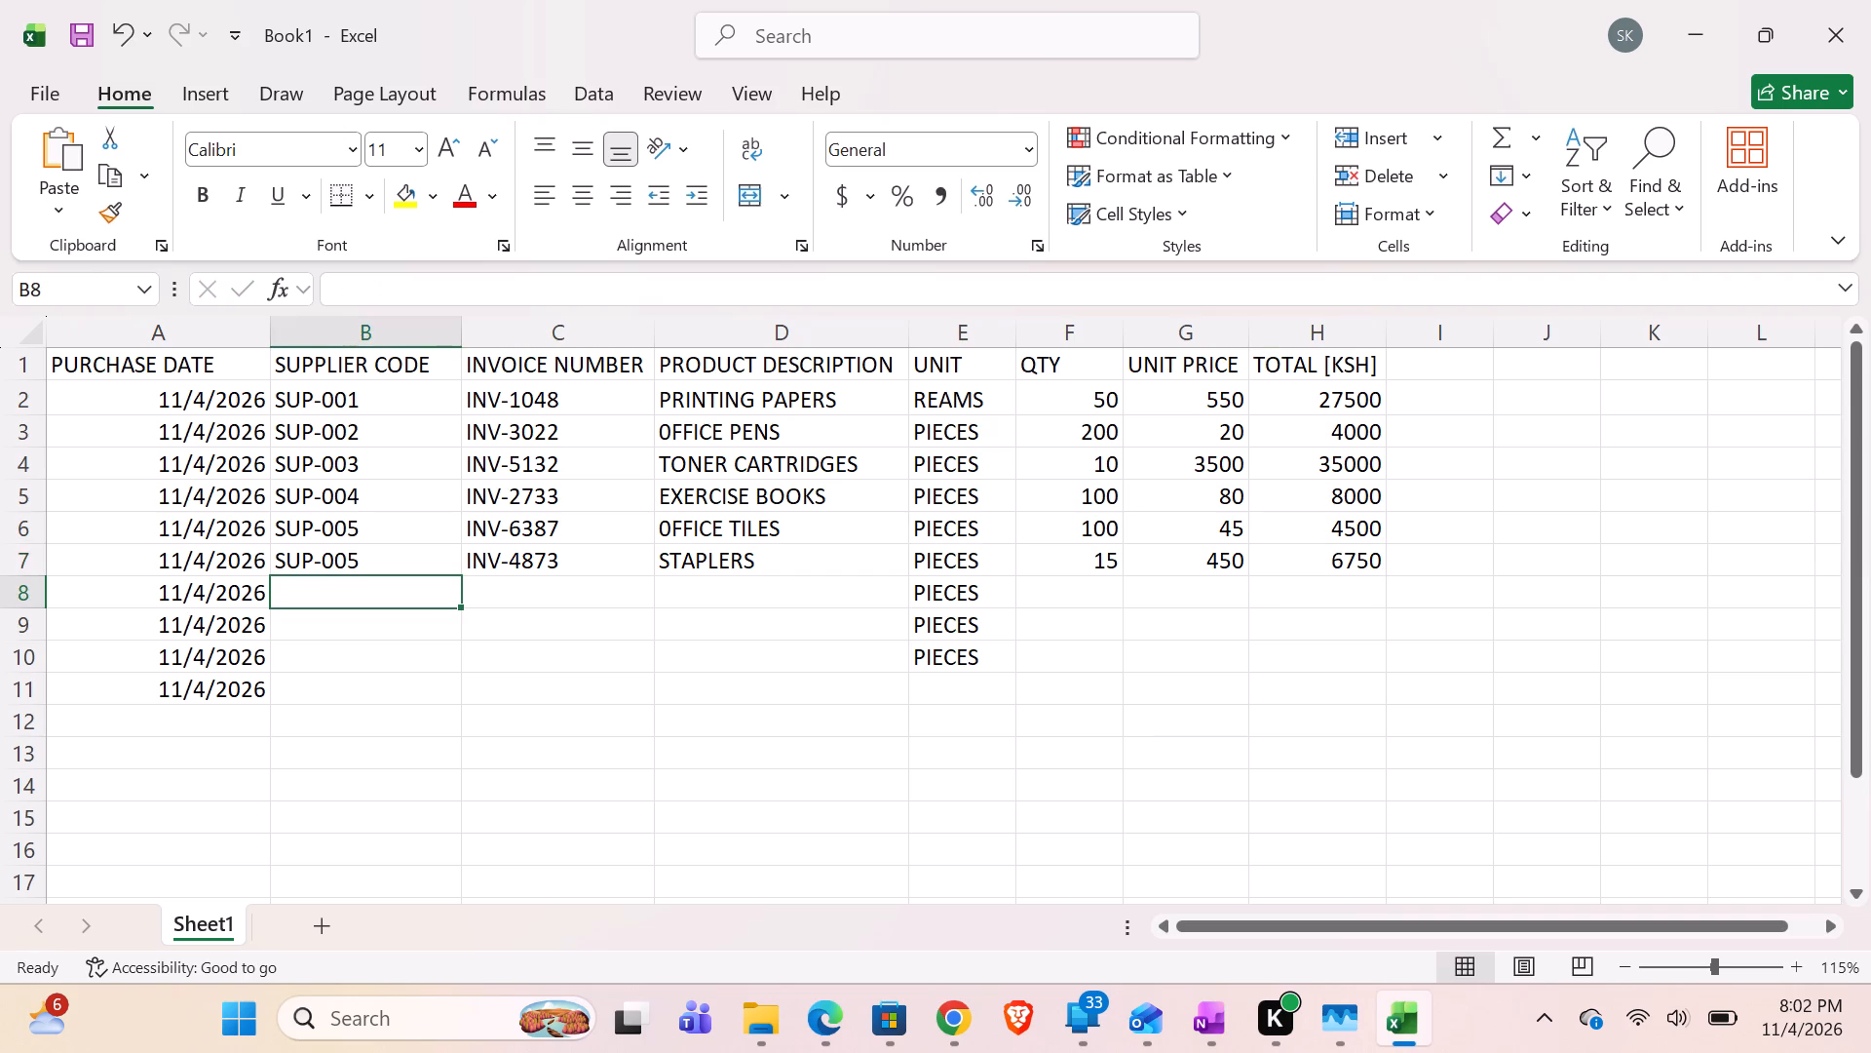
{"action": "type", "text": "SU"}
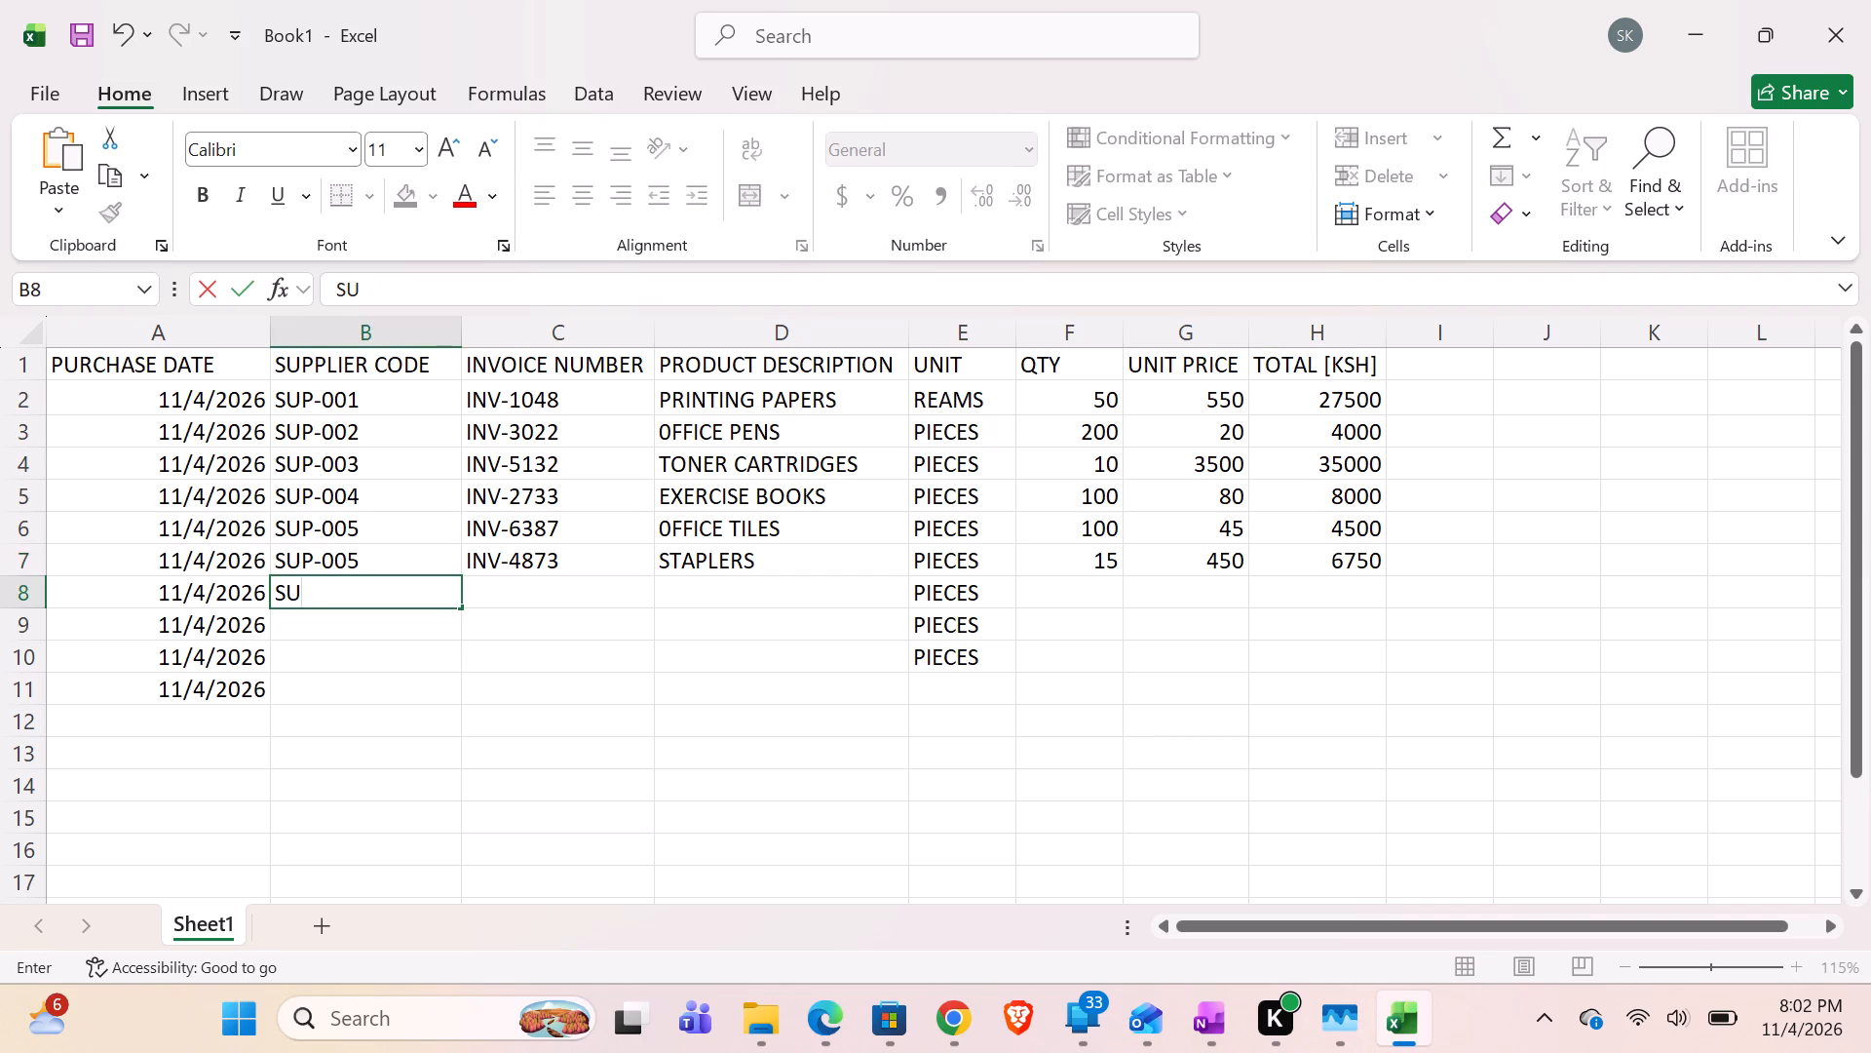
{"action": "key", "text": "p"}
{"action": "key", "text": "minus"}
{"action": "type", "text": "00"}
{"action": "key", "text": "6"}
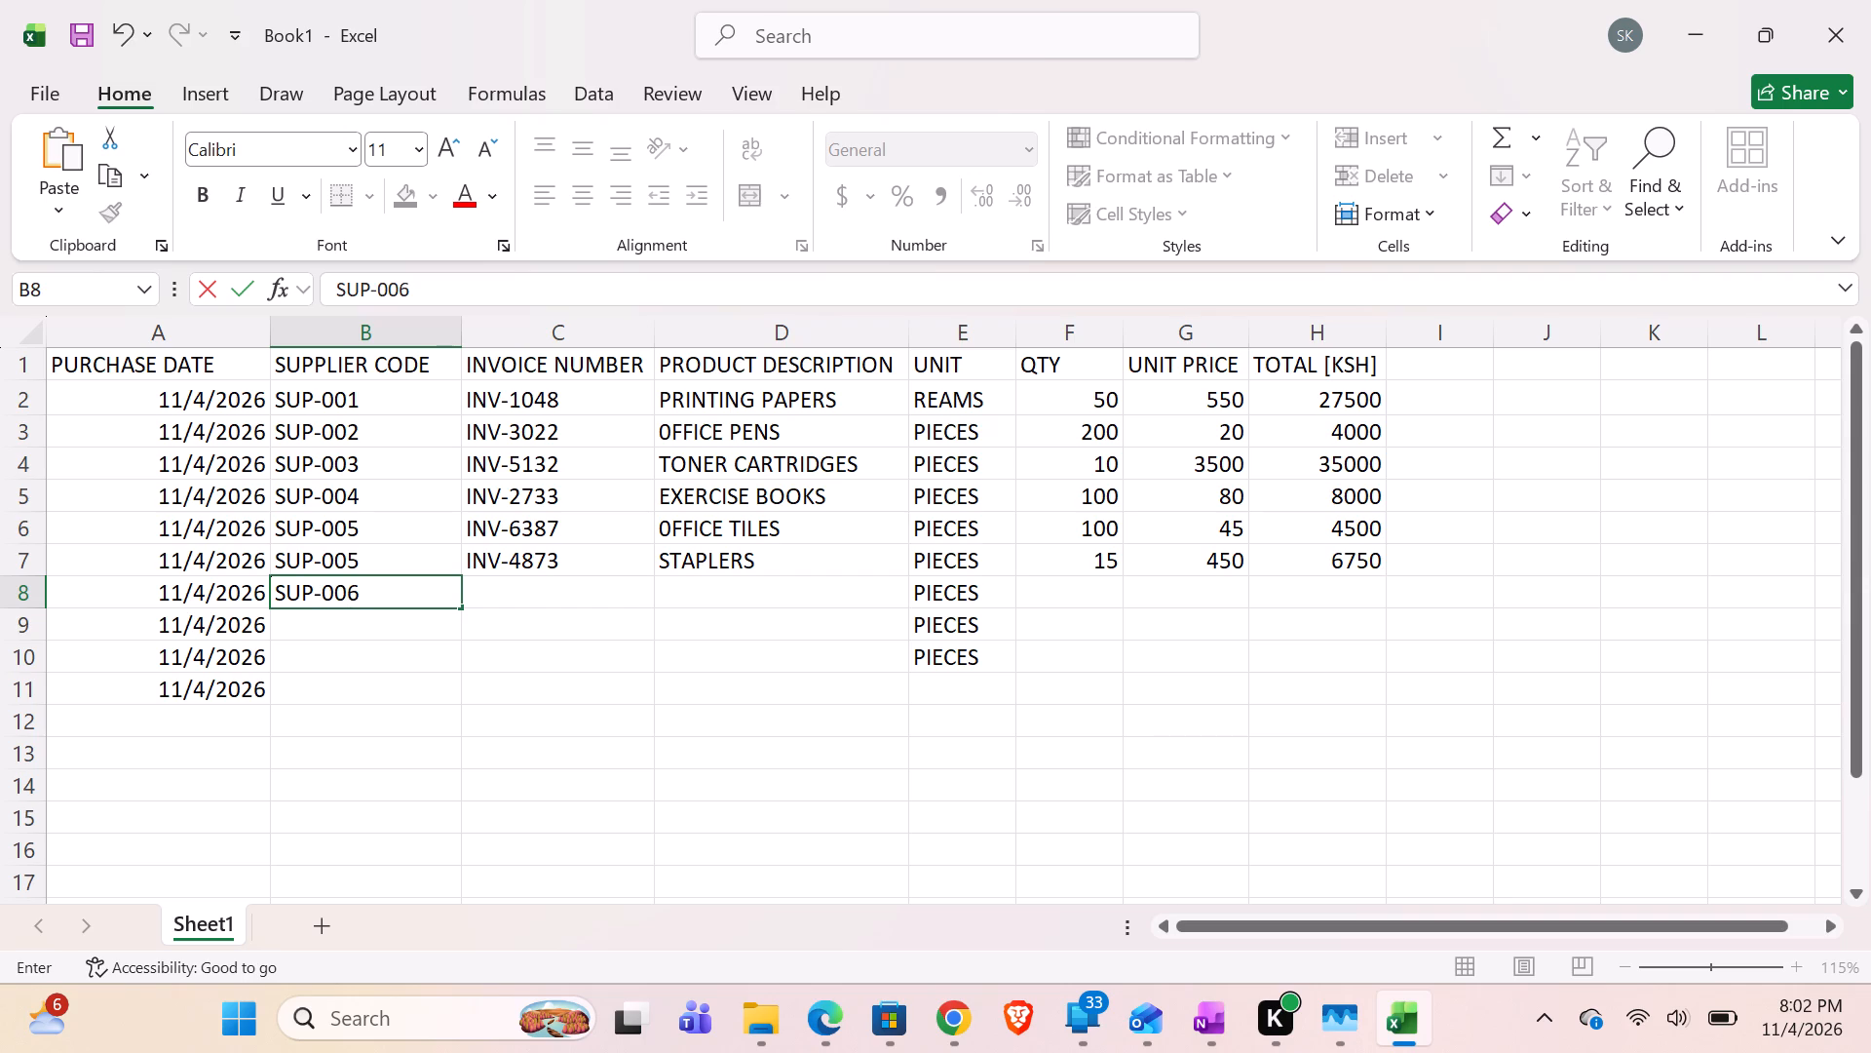
Enter the invoice number INV-3766 in cell C8.
{"action": "left_click", "coordinate": [499, 597]}
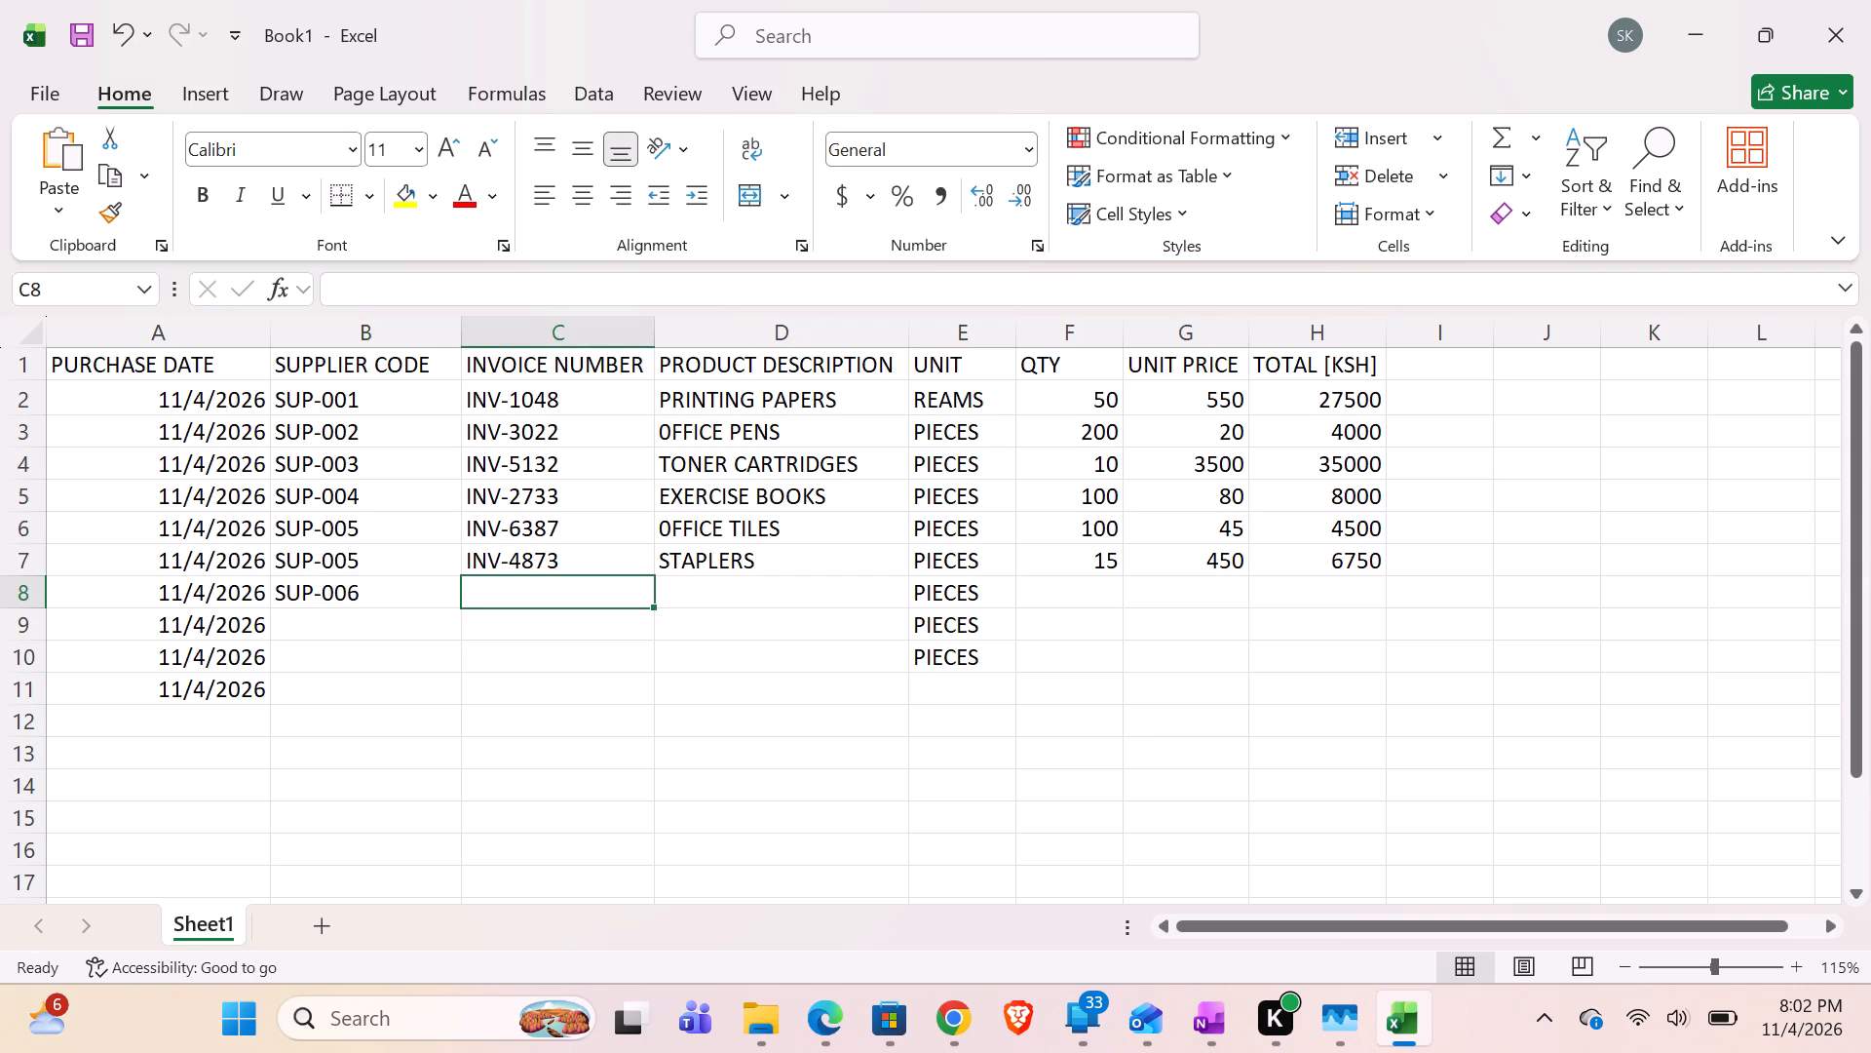
{"action": "type", "text": "INV"}
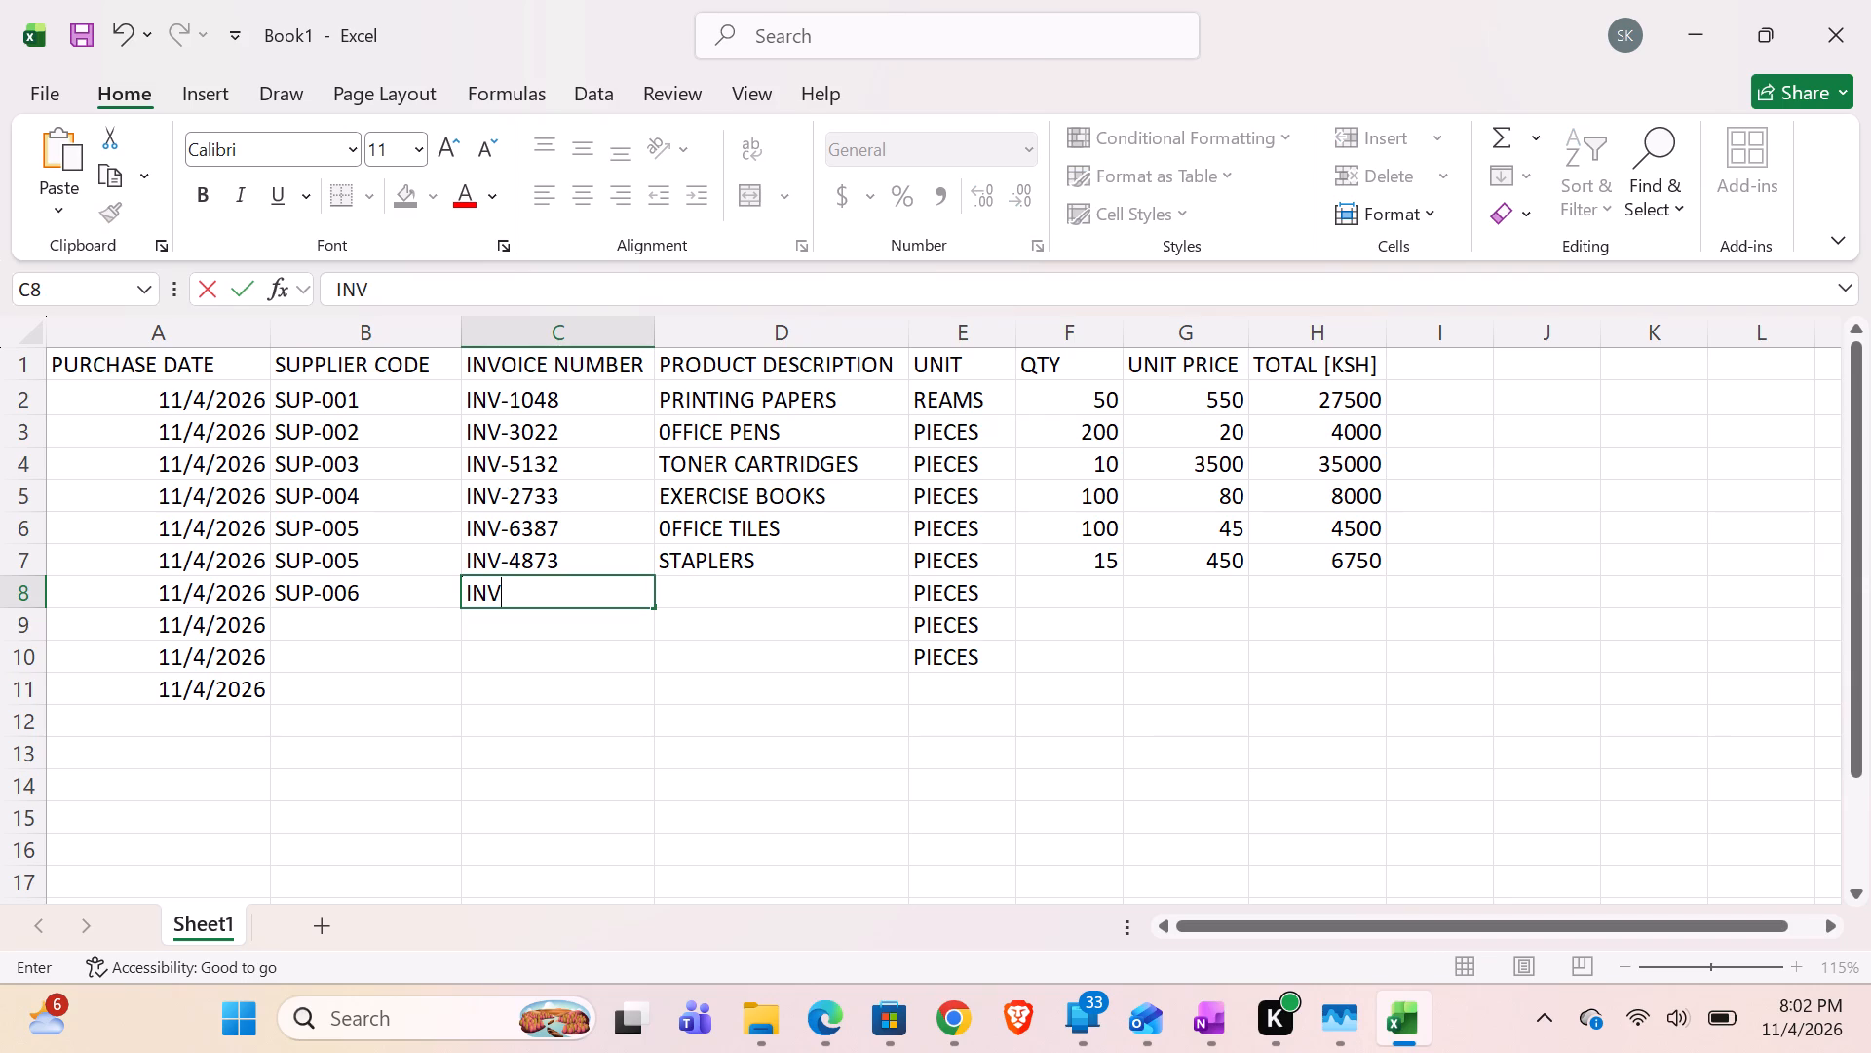
{"action": "key", "text": "minus"}
{"action": "type", "text": "37"}
{"action": "key", "text": "6"}
{"action": "type", "text": "66"}
{"action": "key", "text": "BackSpace"}
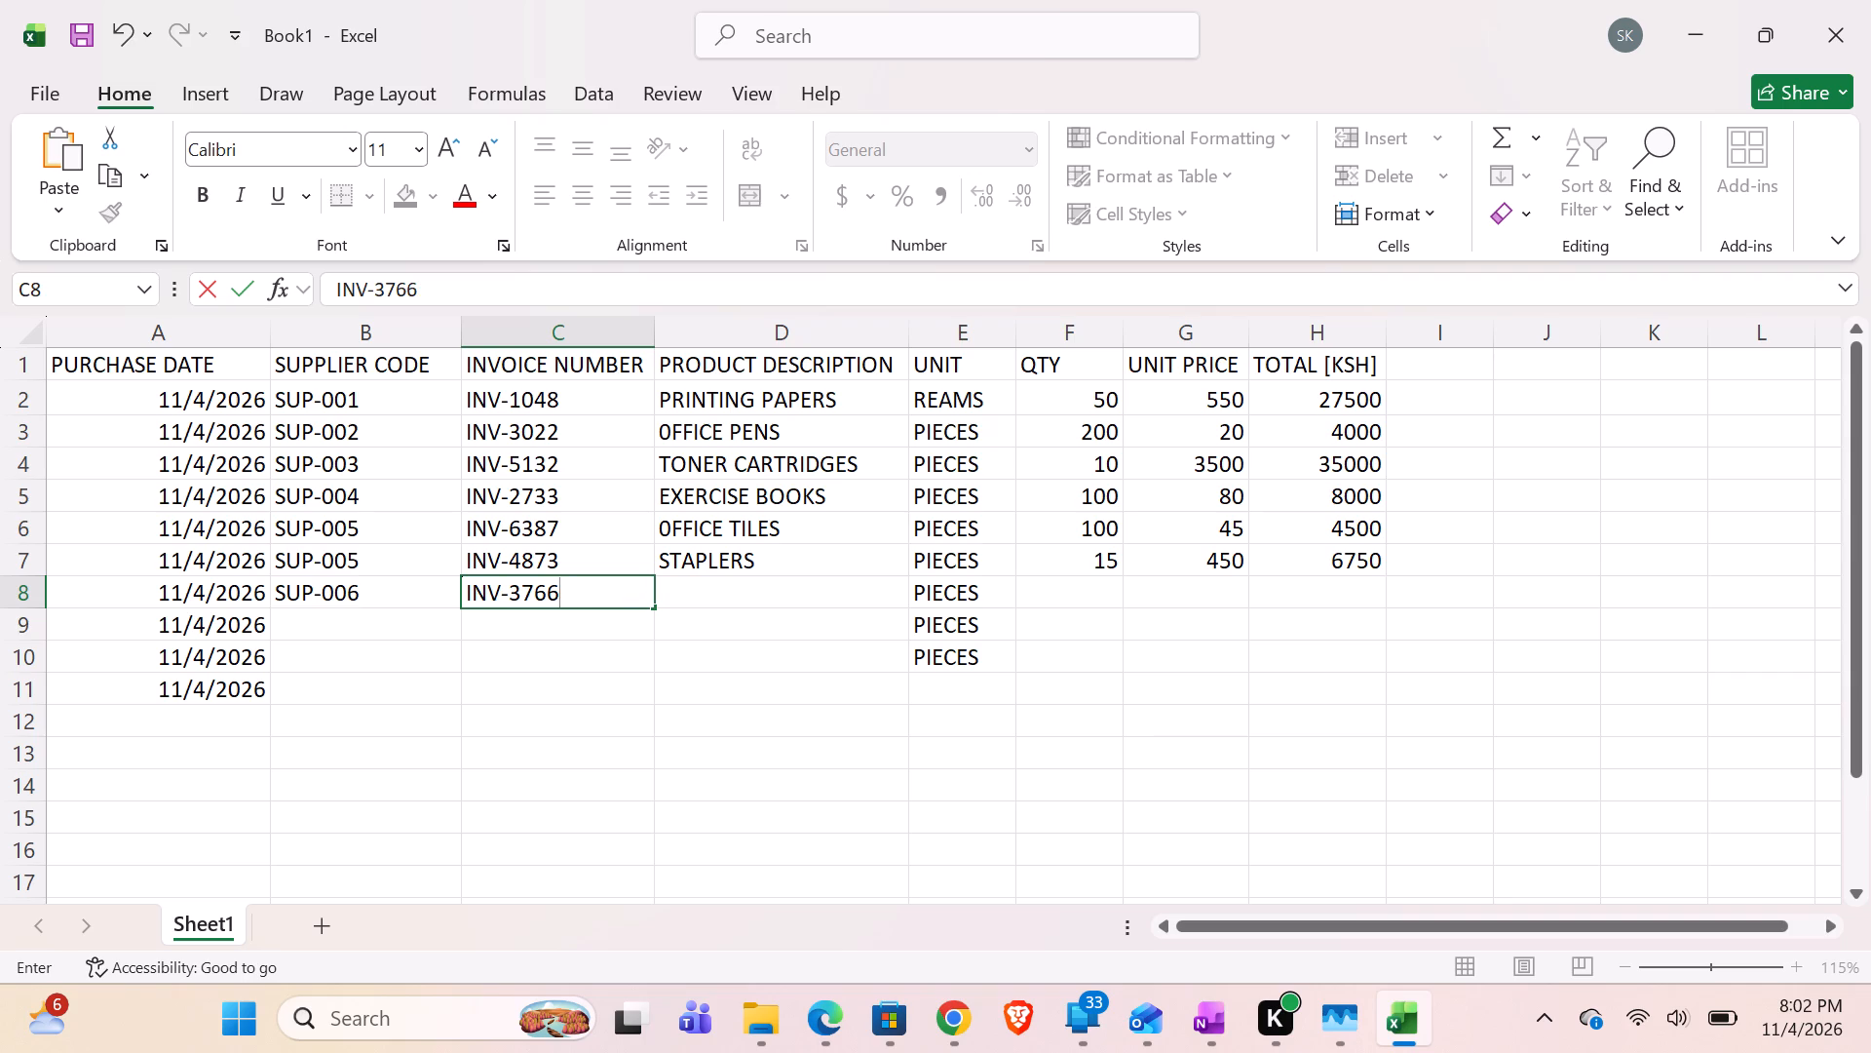
Enter FASH DISKS as the product description in cell D8 for invoice INV-3766.
{"action": "left_click", "coordinate": [706, 597]}
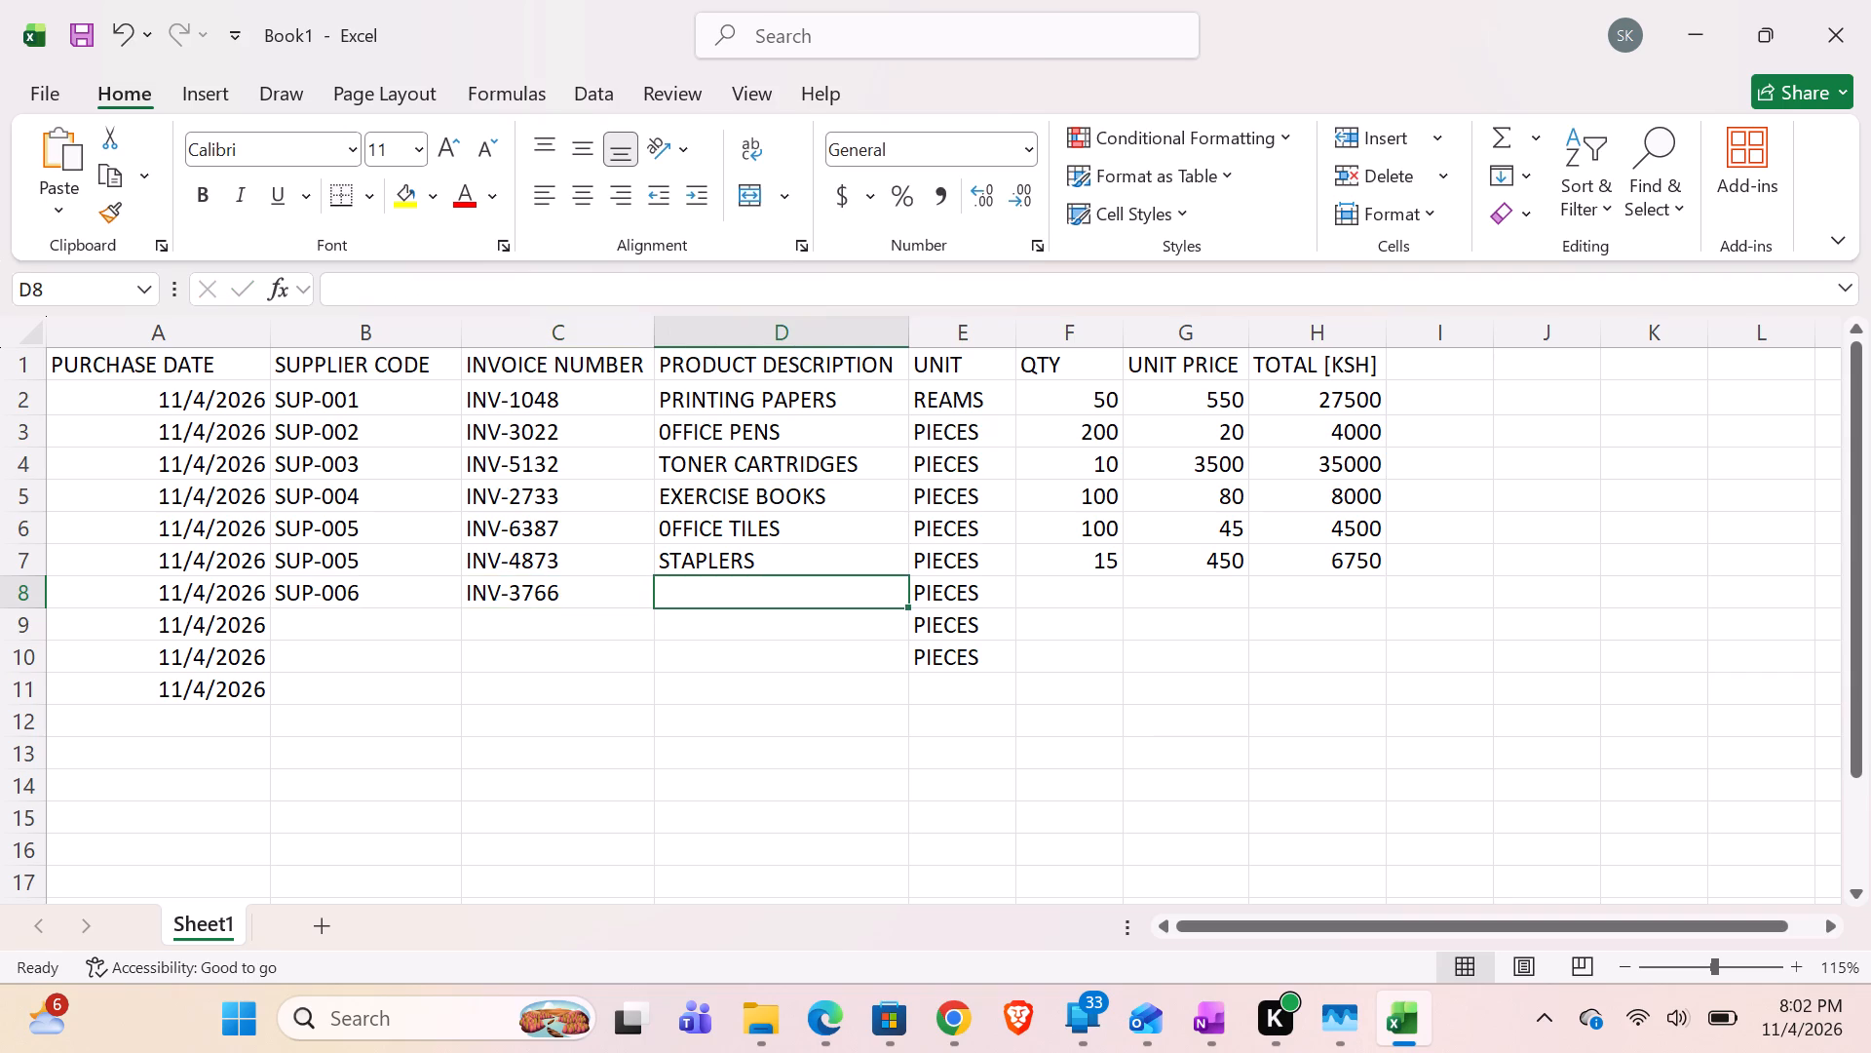
{"action": "type", "text": "FASH DI"}
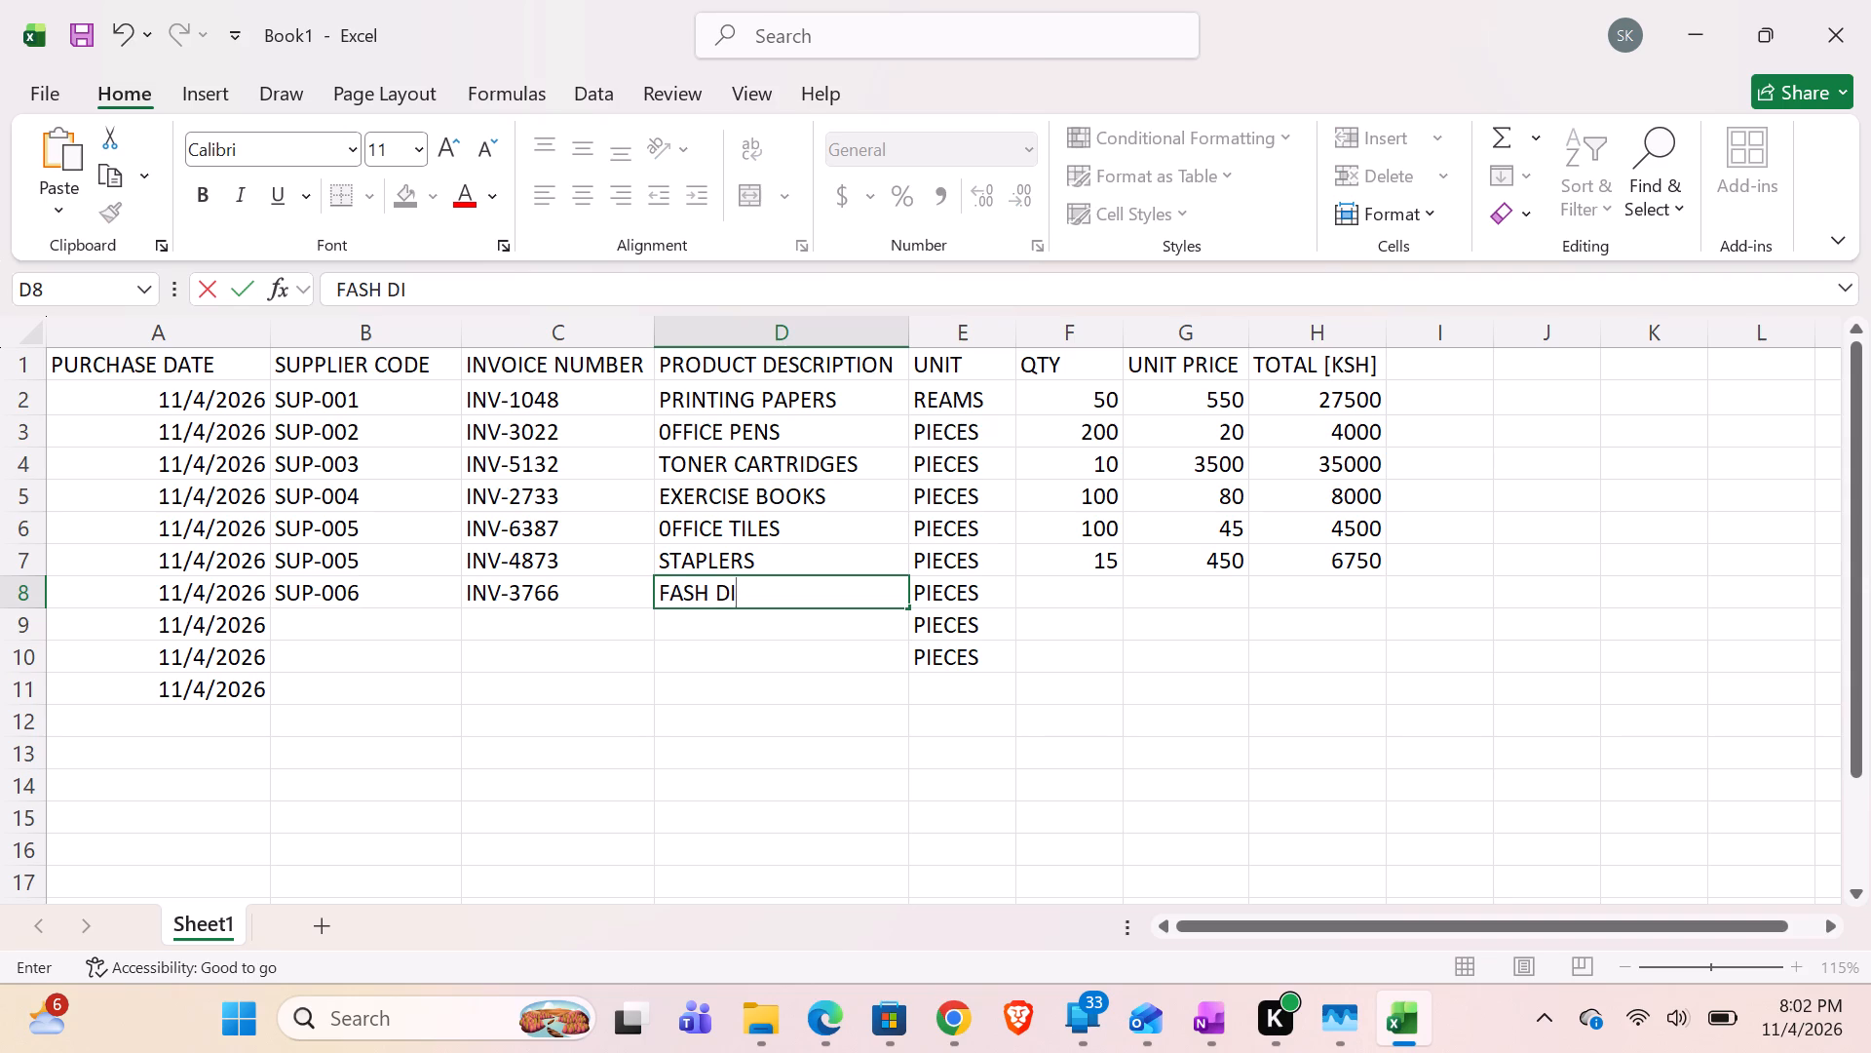
{"action": "type", "text": "SK"}
{"action": "key", "text": "s"}
{"action": "type", "text": "20"}
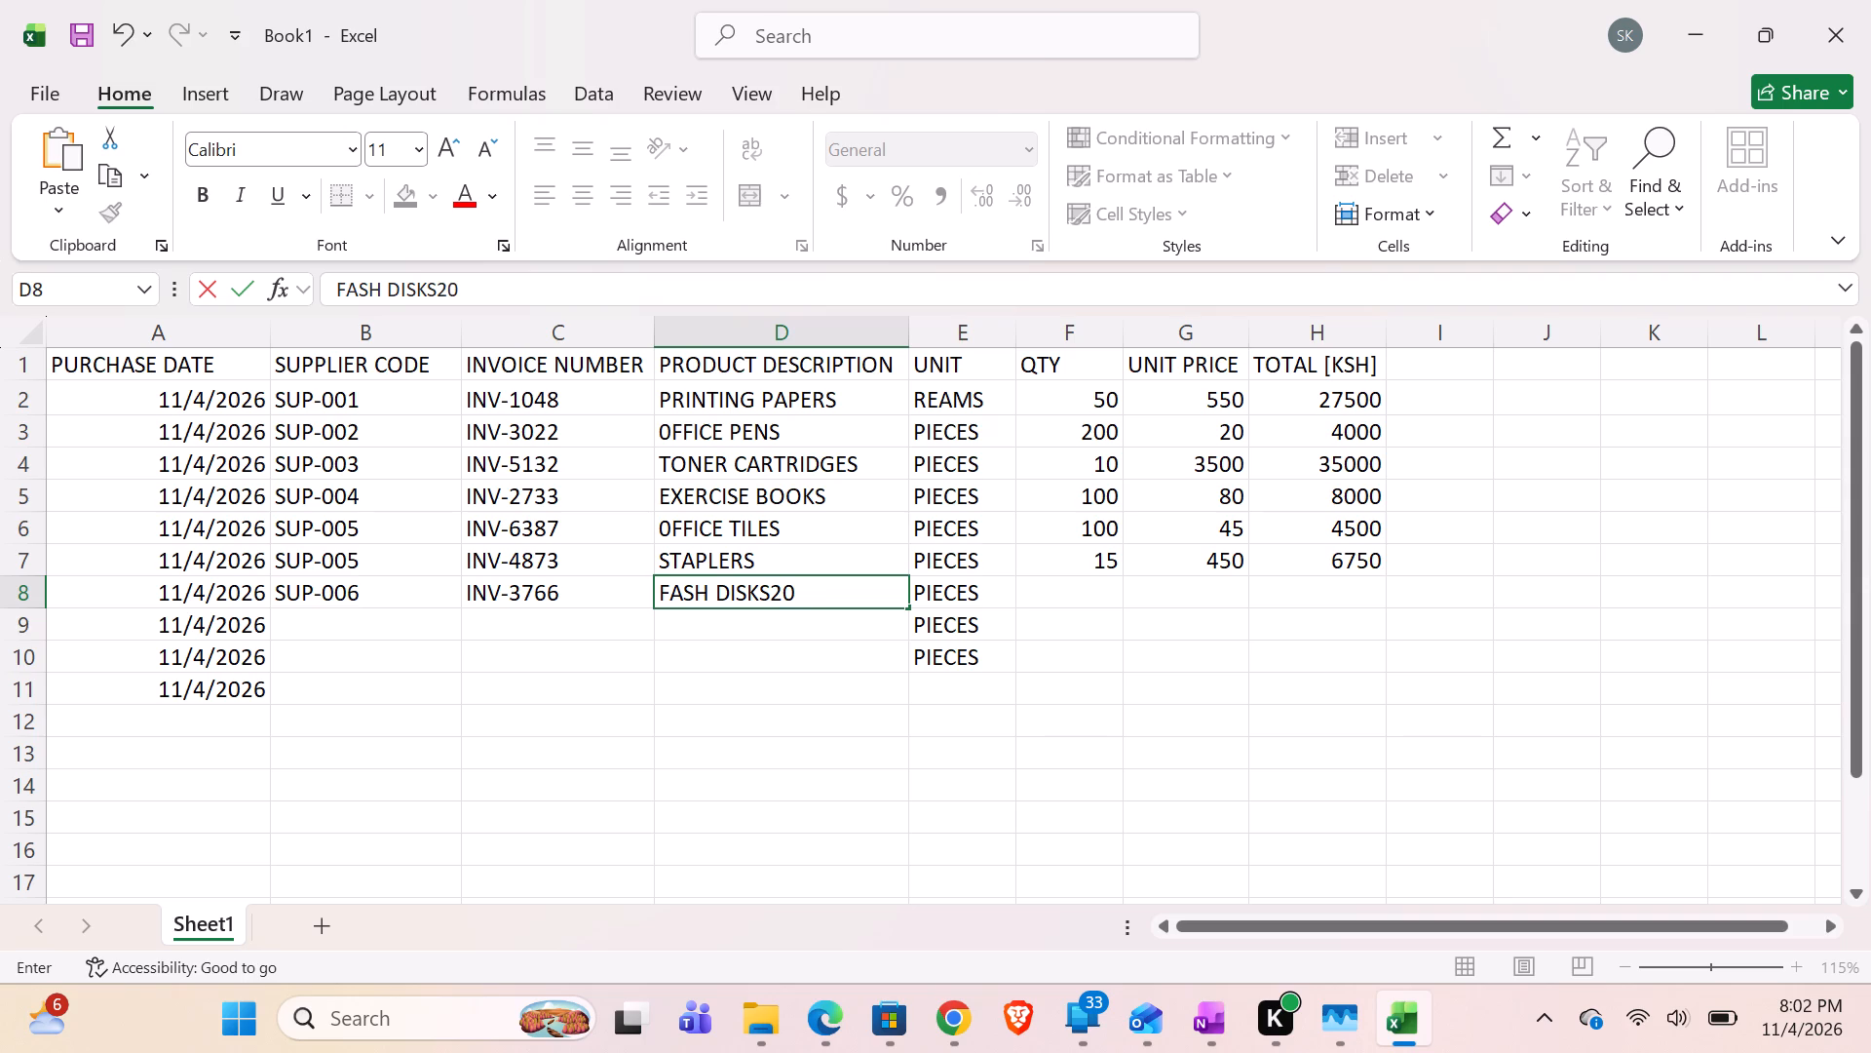
{"action": "key", "text": "BackSpace"}
{"action": "key", "text": "BackSpace"}
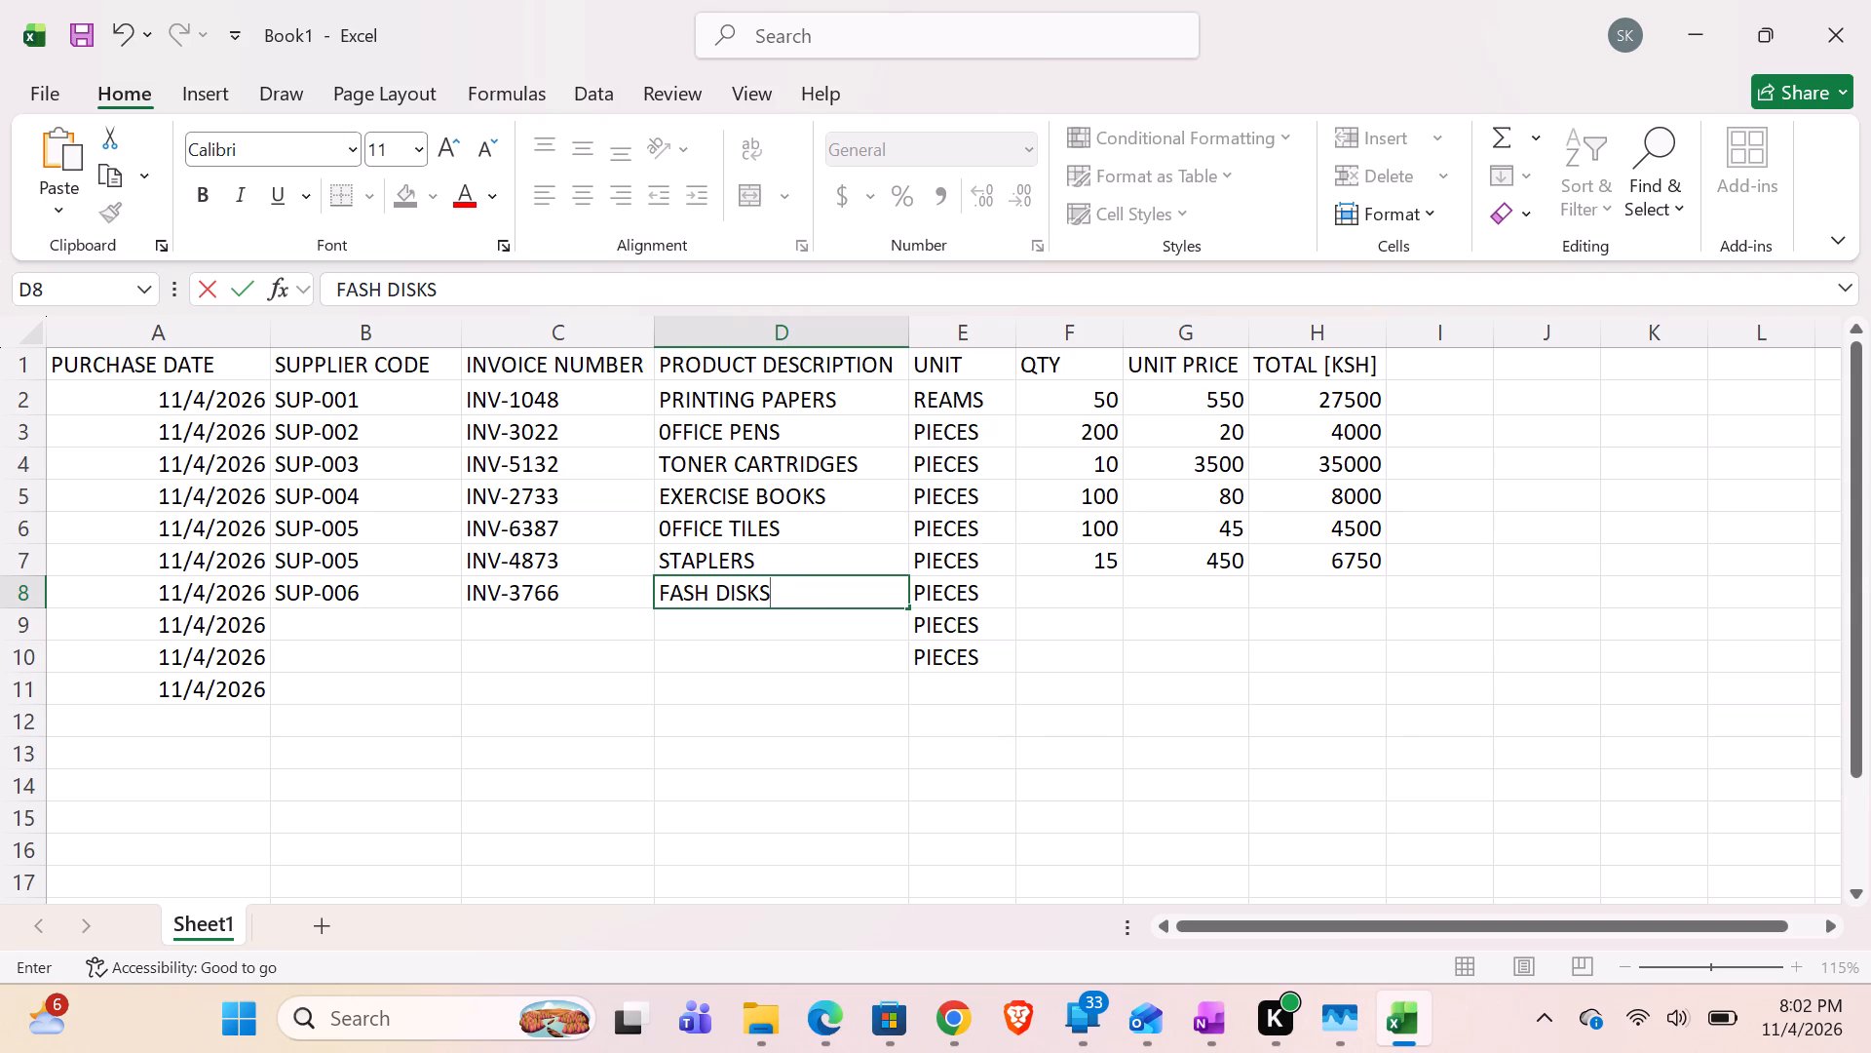
Enter quantity 20 in cell F8 and unit price 700 in cell G8 for the FASH DISKS row.
{"action": "left_click", "coordinate": [1081, 598]}
{"action": "key", "text": "2"}
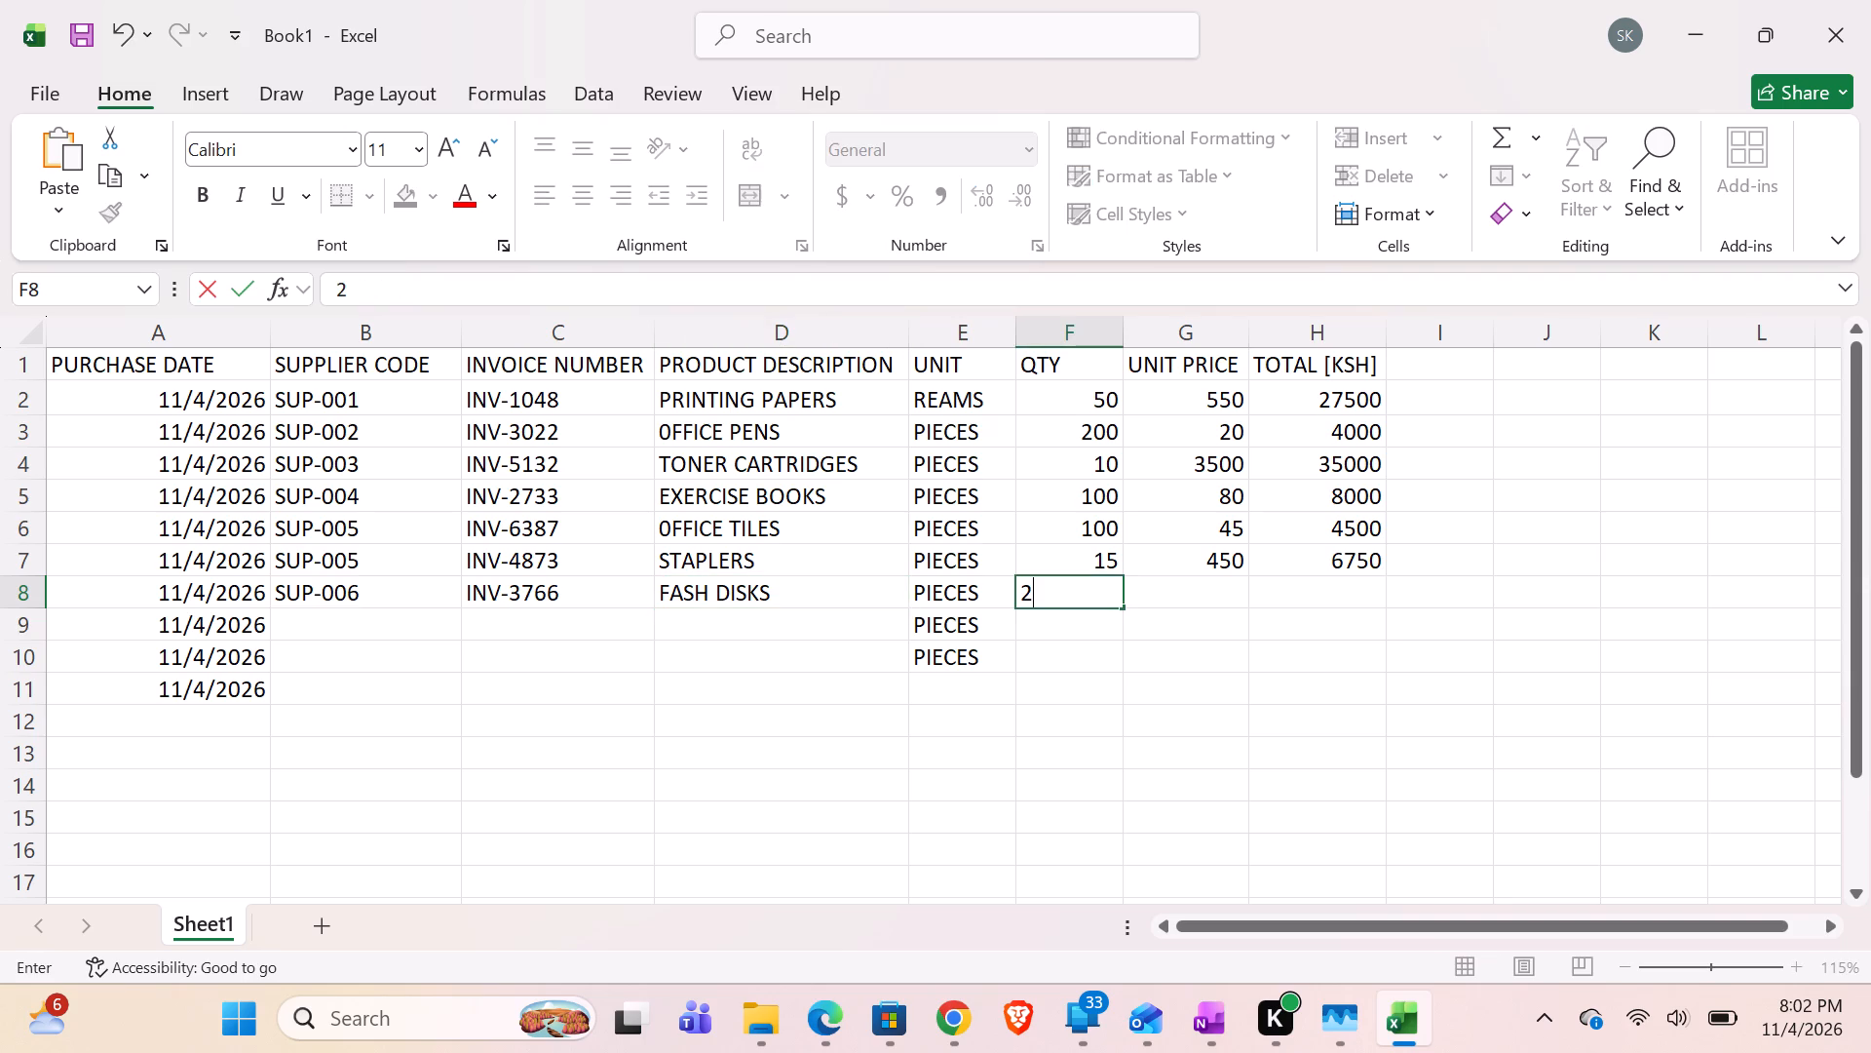
{"action": "key", "text": "0"}
{"action": "left_click", "coordinate": [1177, 591]}
{"action": "type", "text": "700"}
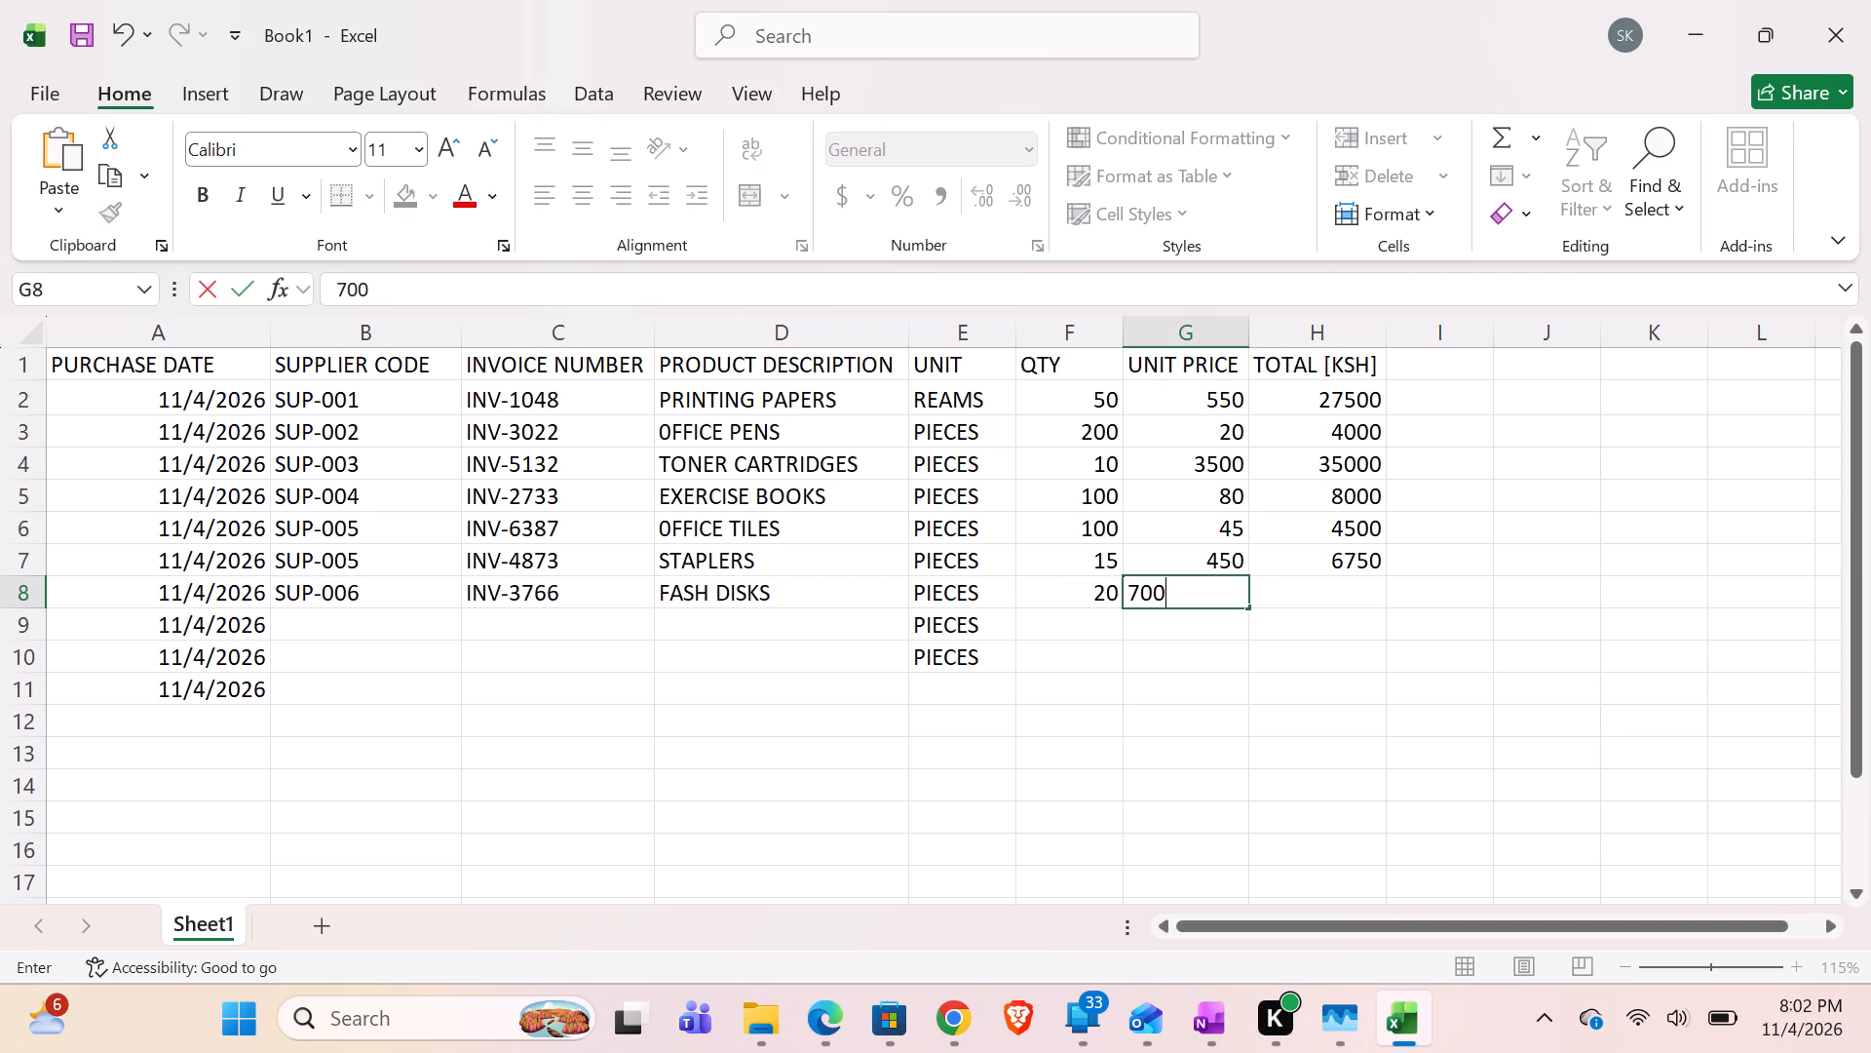
Enter 14000 as the total in cell H8 for the FASH DISKS row.
{"action": "left_click", "coordinate": [1334, 599]}
{"action": "type", "text": "1400"}
{"action": "key", "text": "0"}
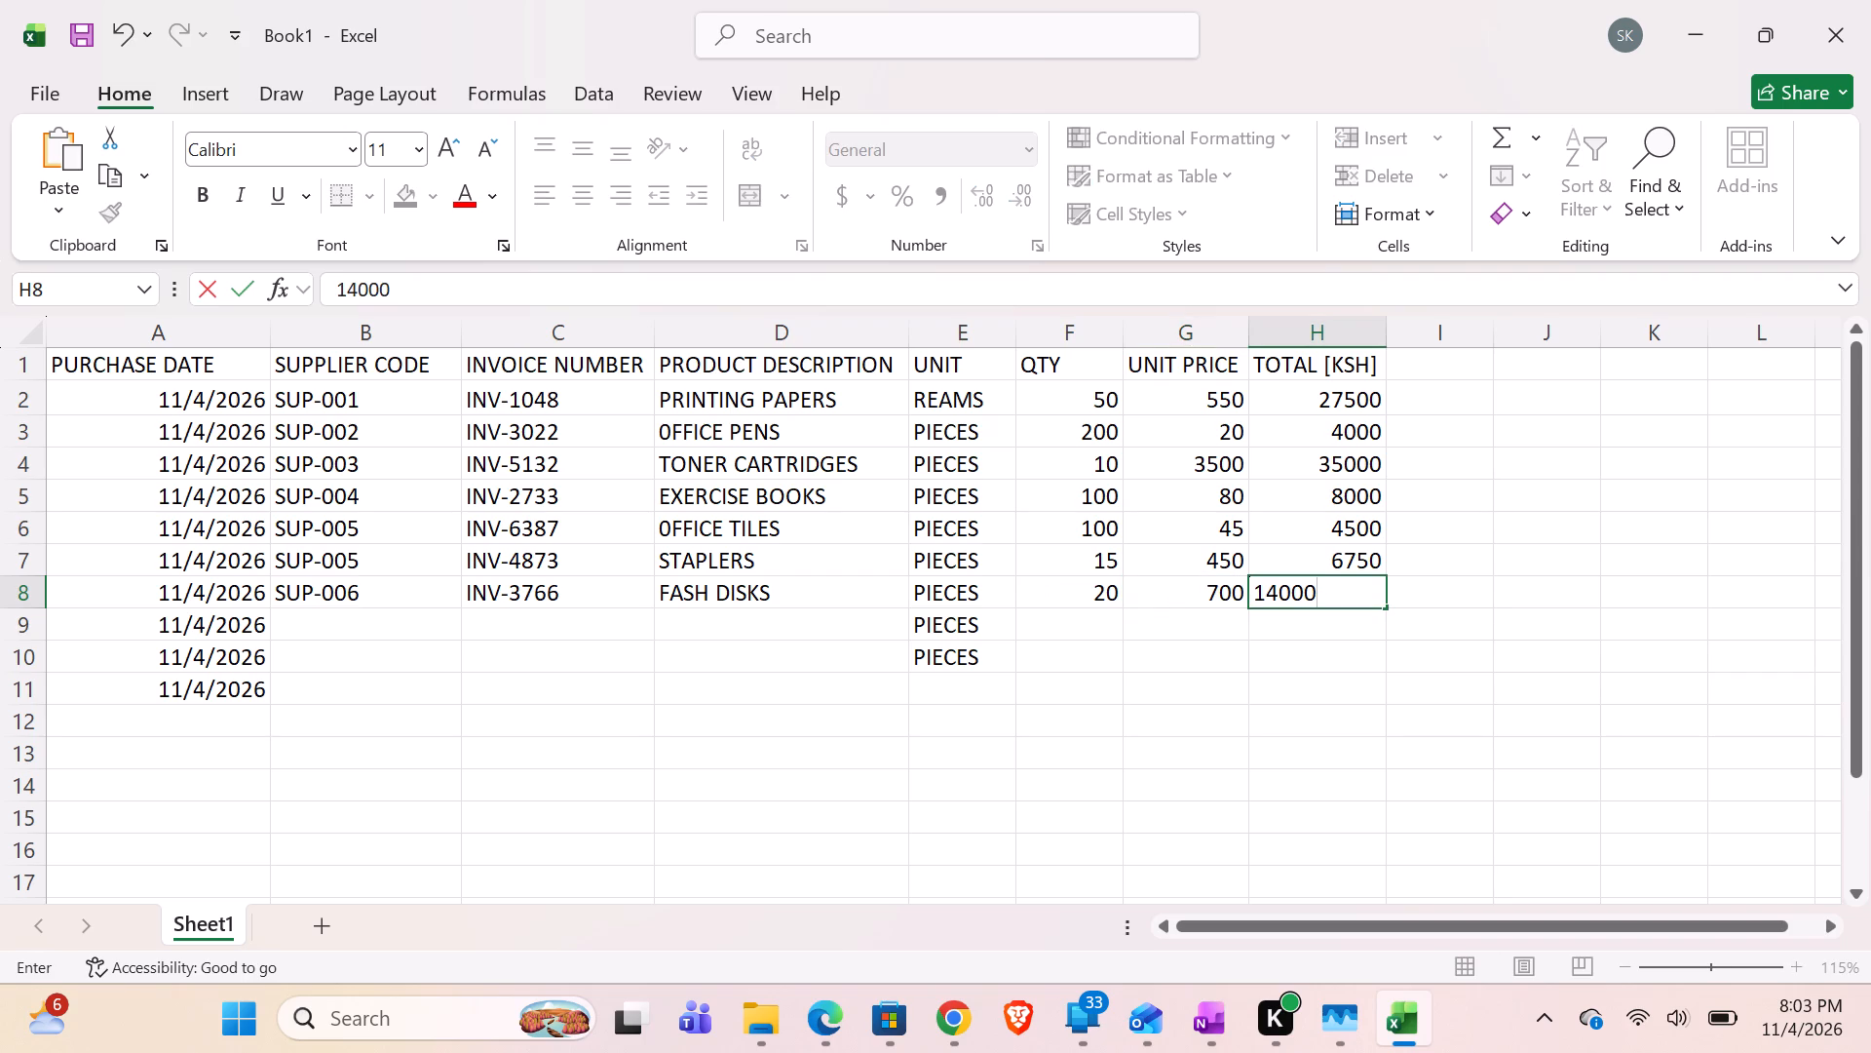
Enter the supplier code SUP-007 in cell B9.
{"action": "left_click", "coordinate": [414, 623]}
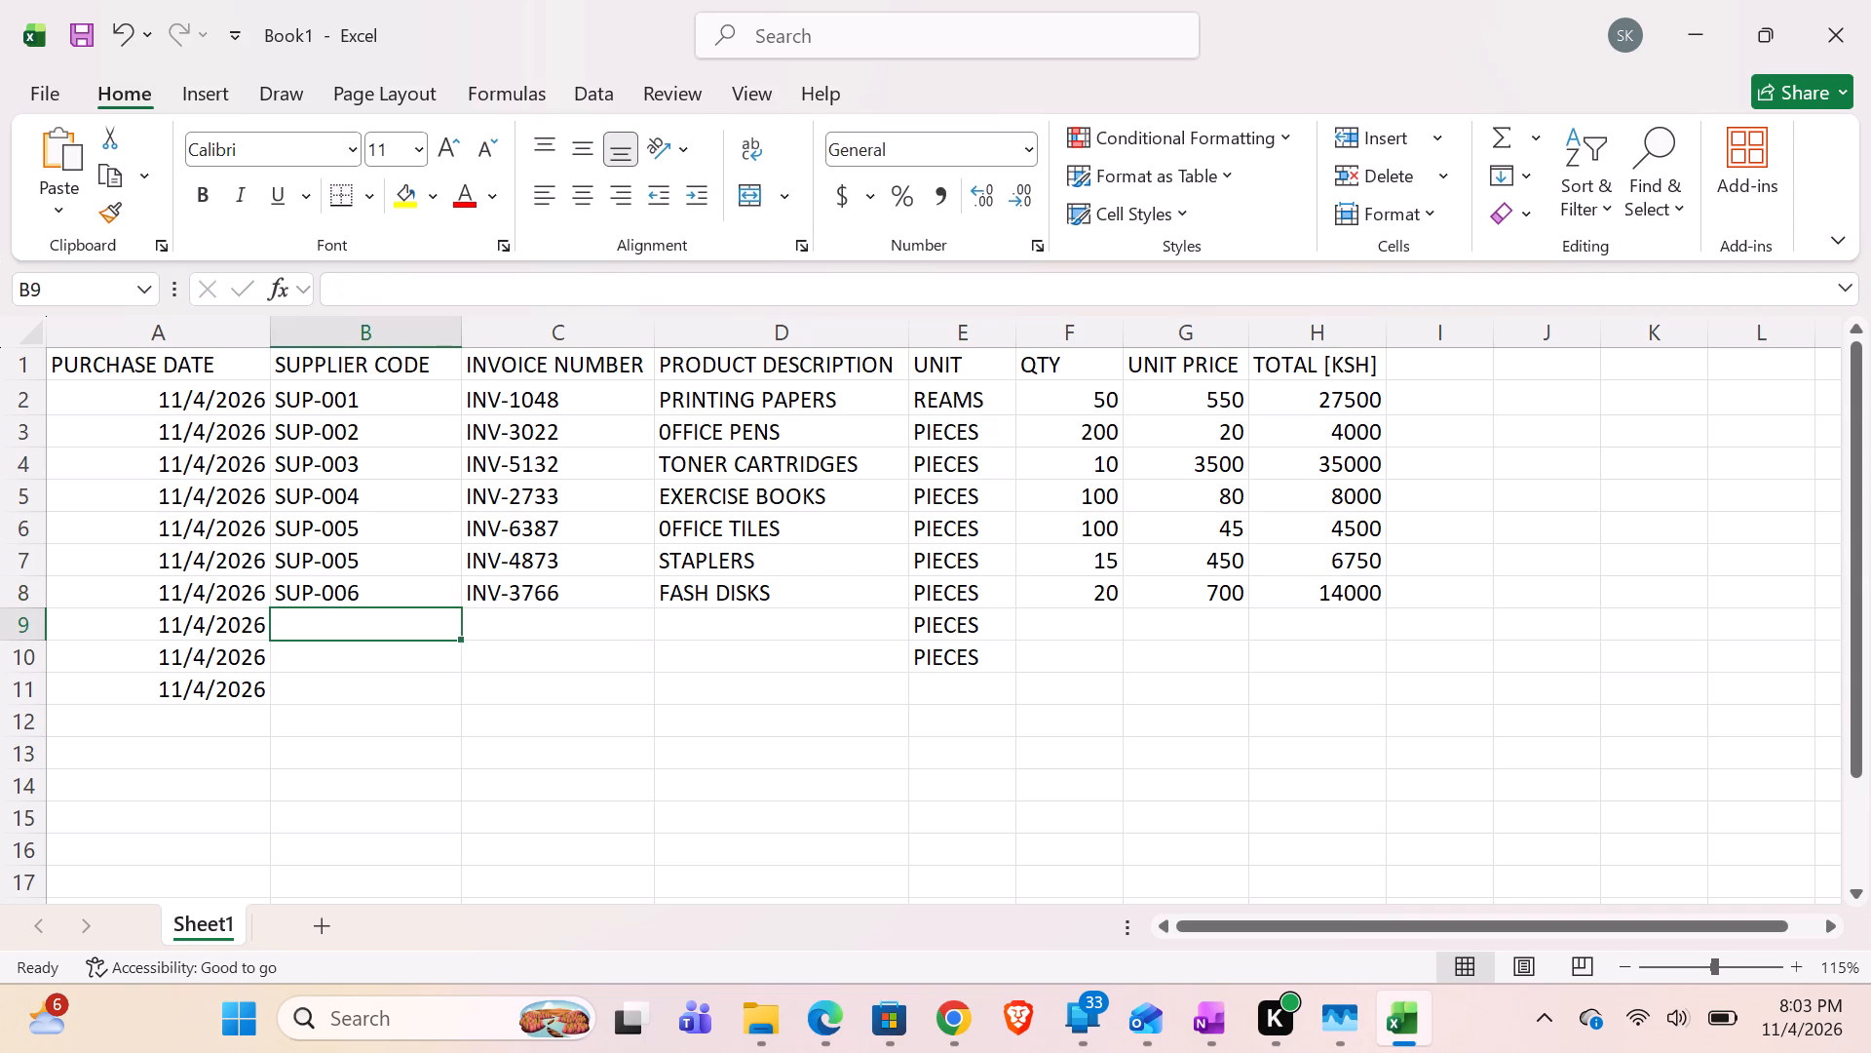
{"action": "type", "text": "SU"}
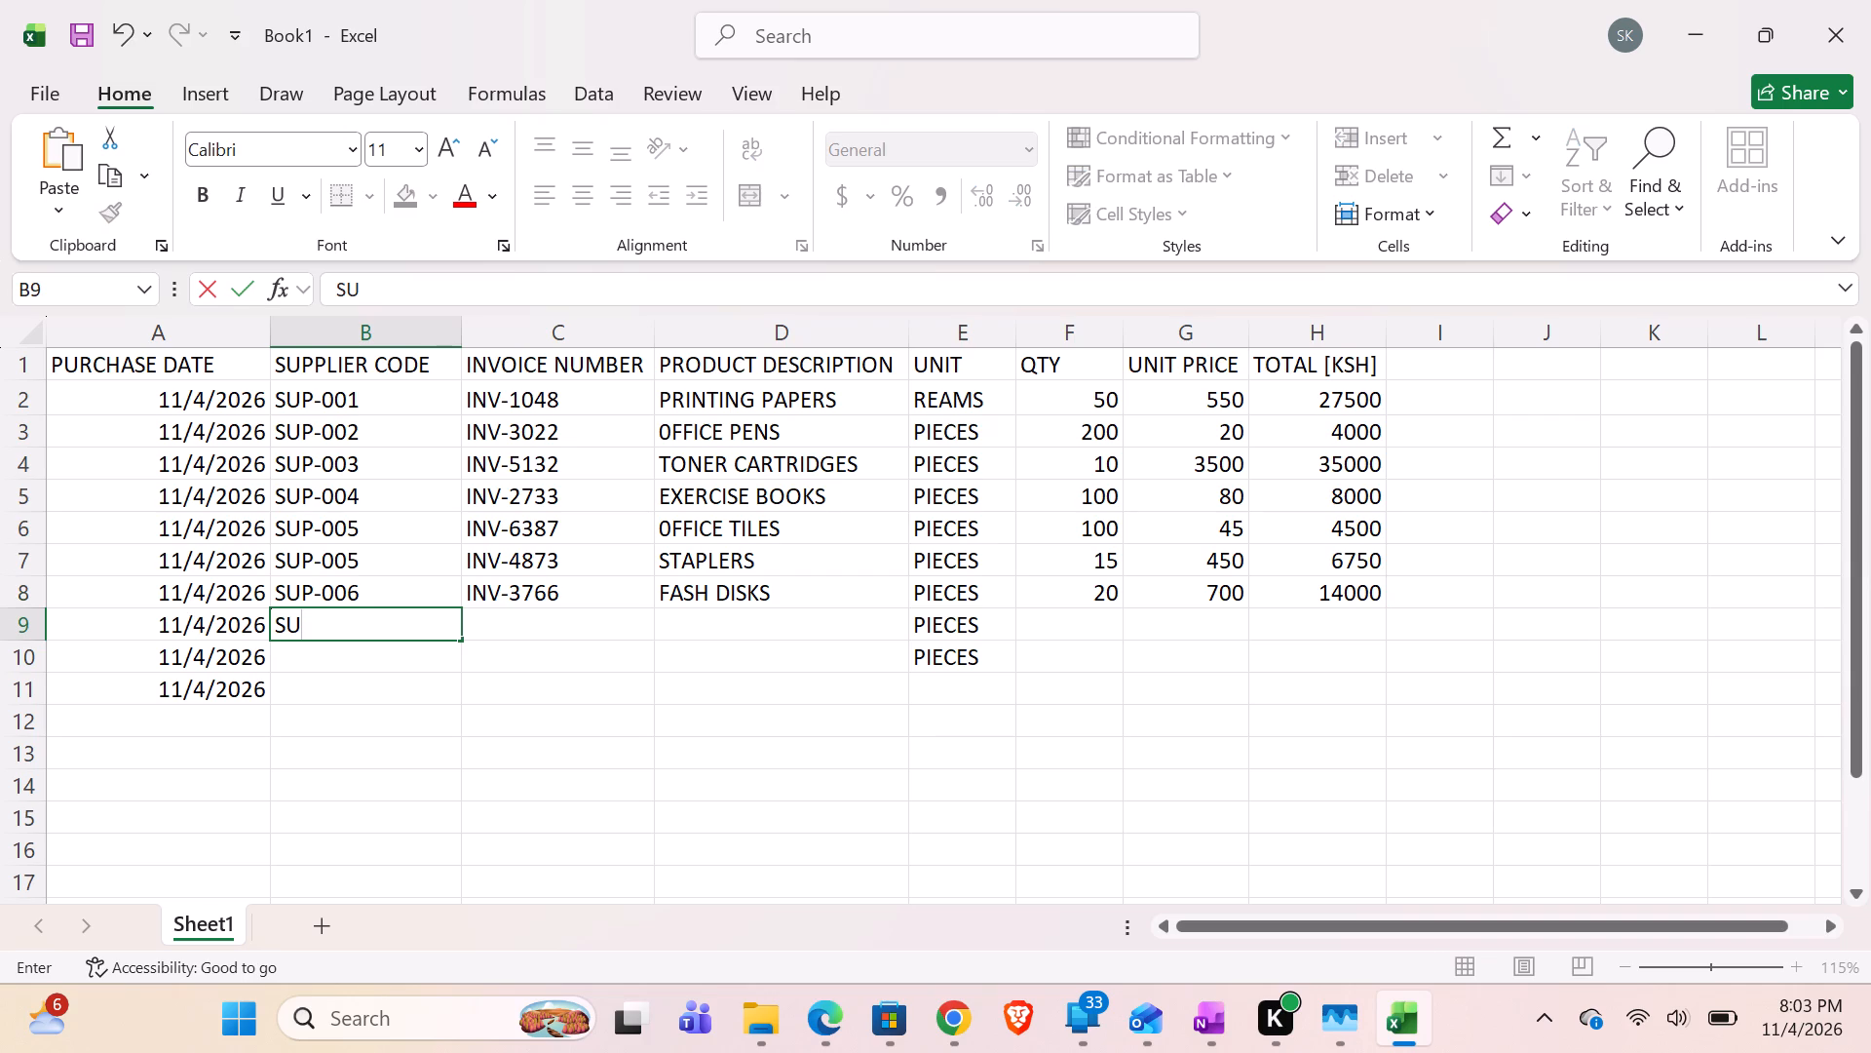
{"action": "key", "text": "p"}
{"action": "key", "text": "minus"}
{"action": "type", "text": "007"}
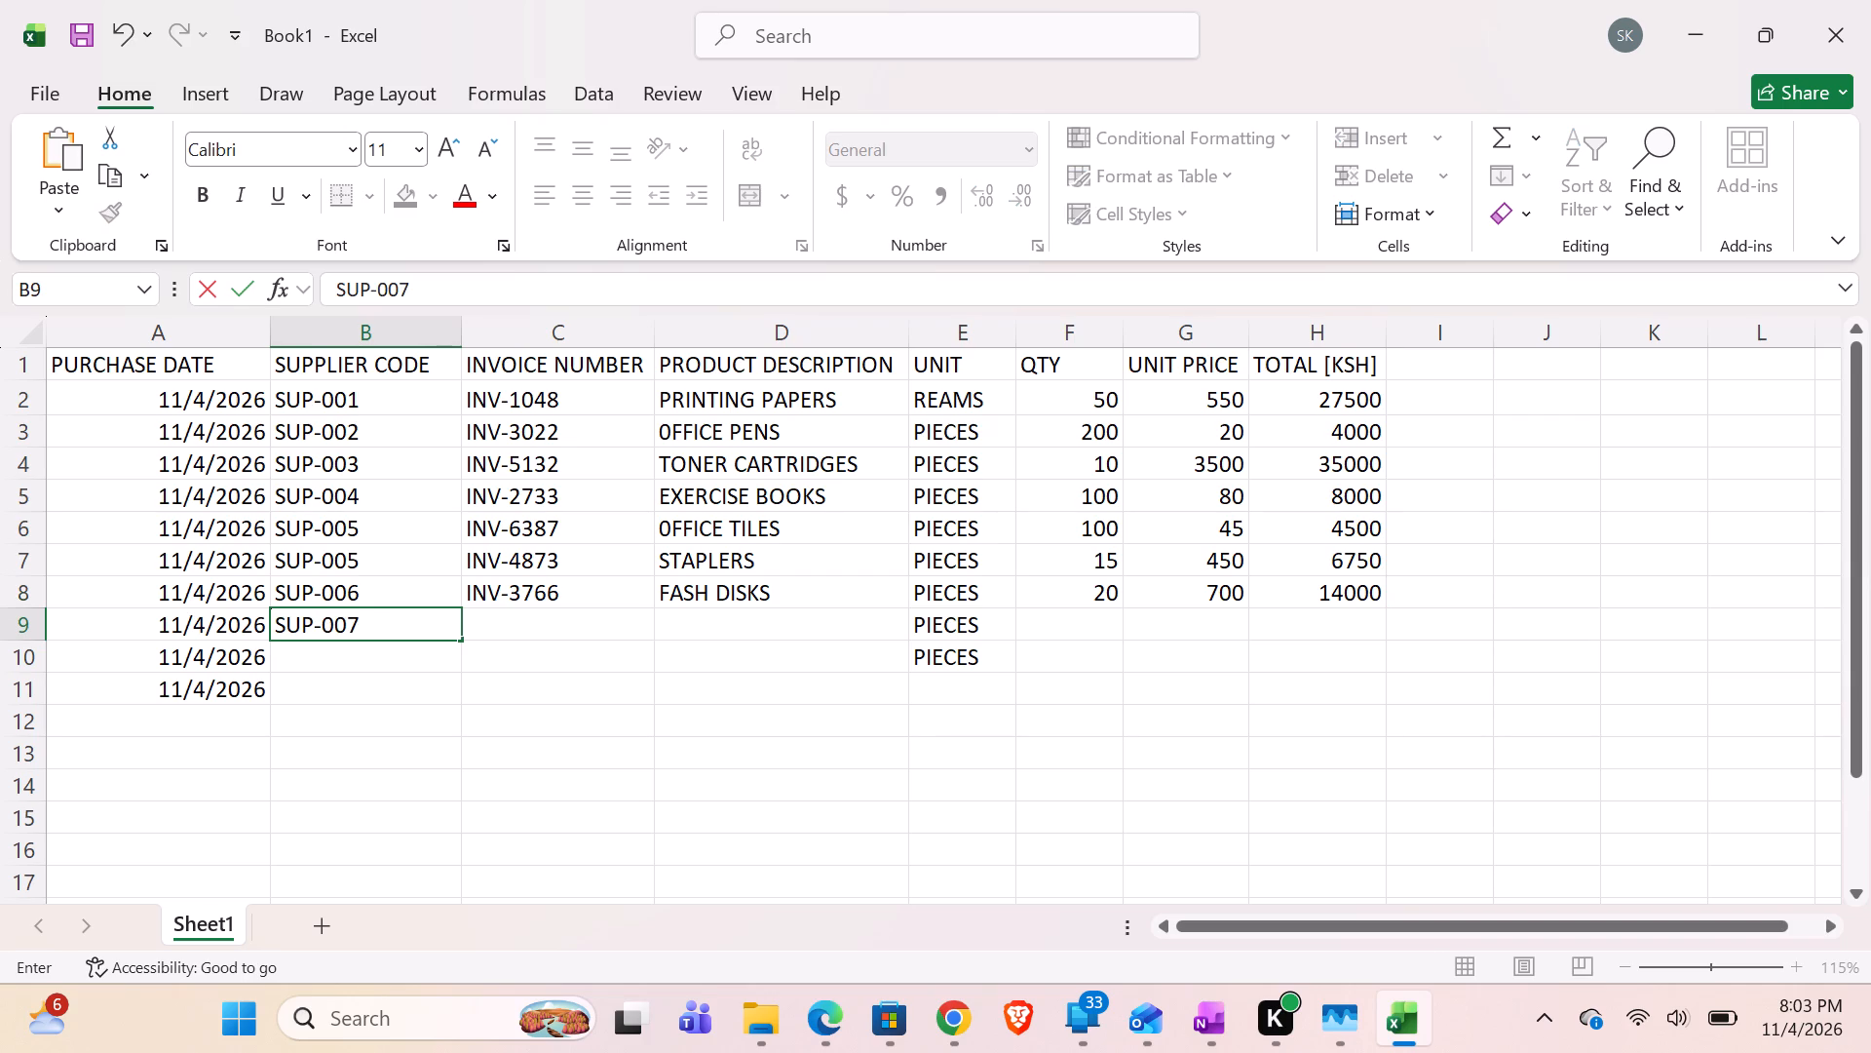
Enter the invoice number INV-4263 in cell C9.
{"action": "left_click", "coordinate": [534, 629]}
{"action": "type", "text": "IN"}
{"action": "key", "text": "v"}
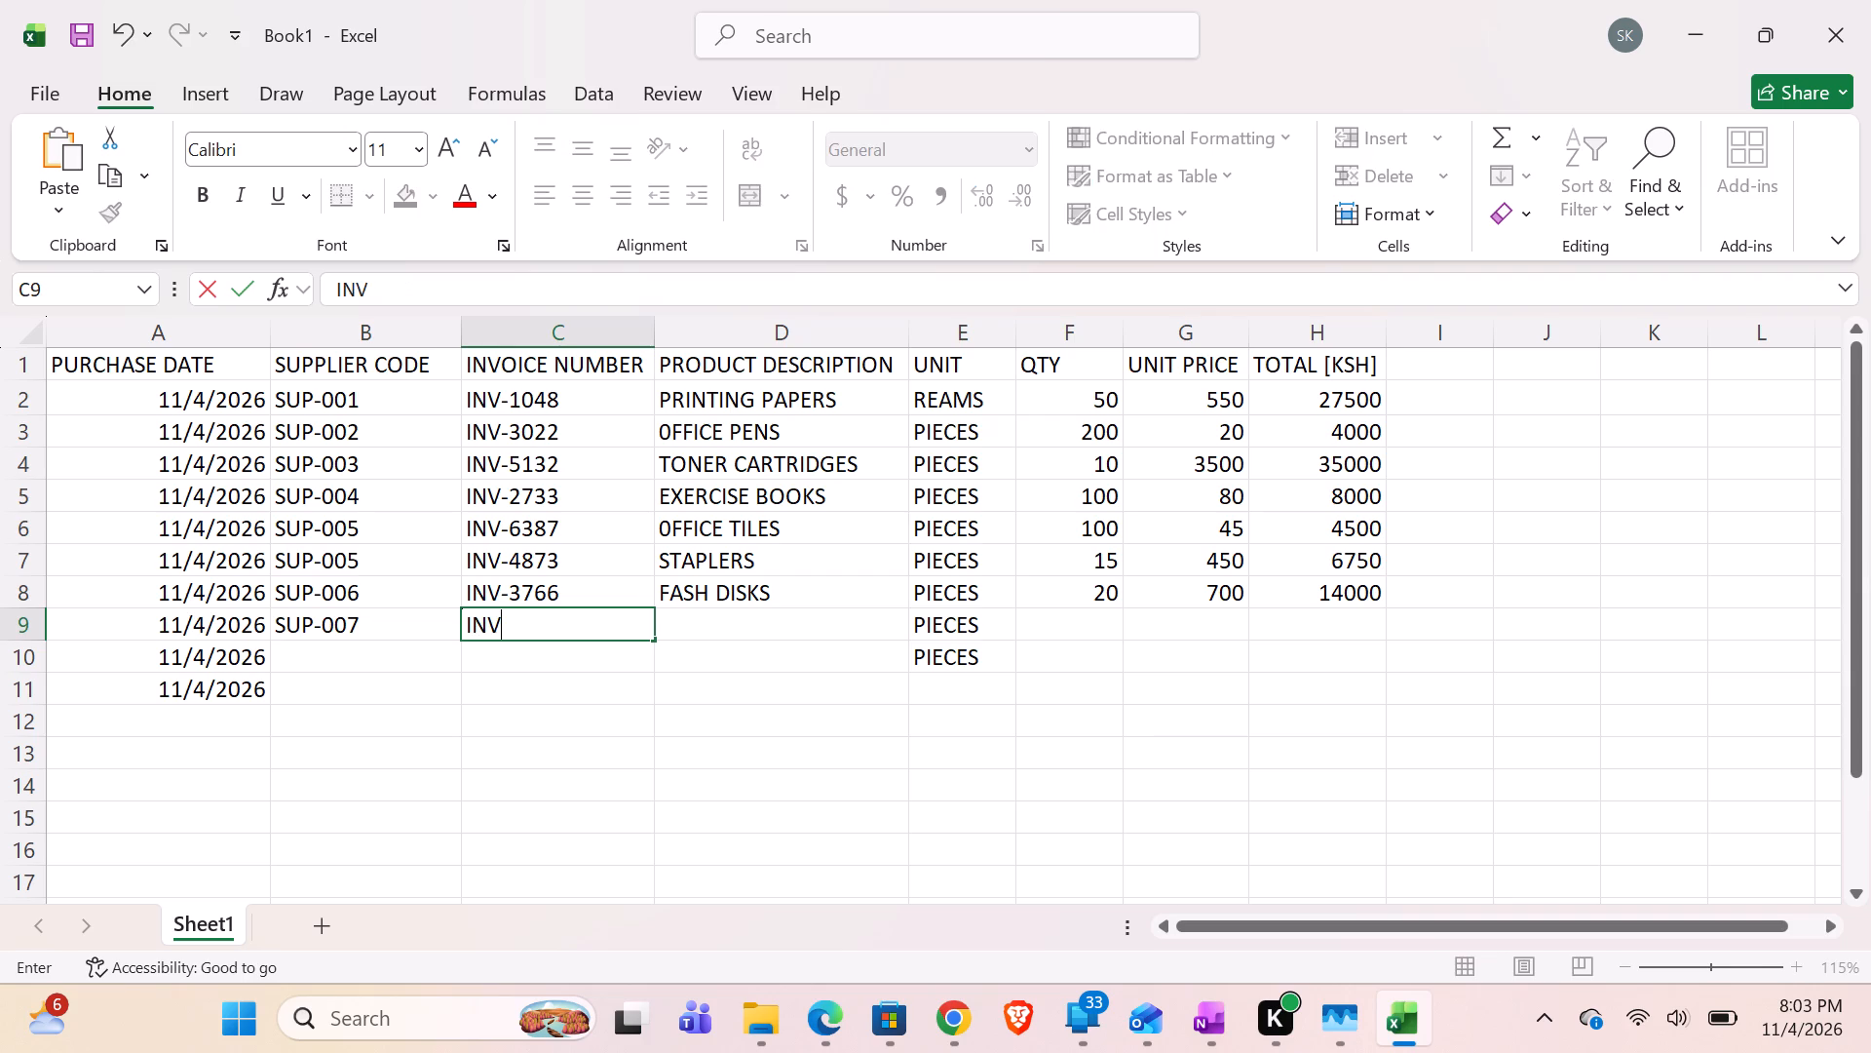
{"action": "key", "text": "minus"}
{"action": "type", "text": "42"}
{"action": "type", "text": "634"}
{"action": "key", "text": "BackSpace"}
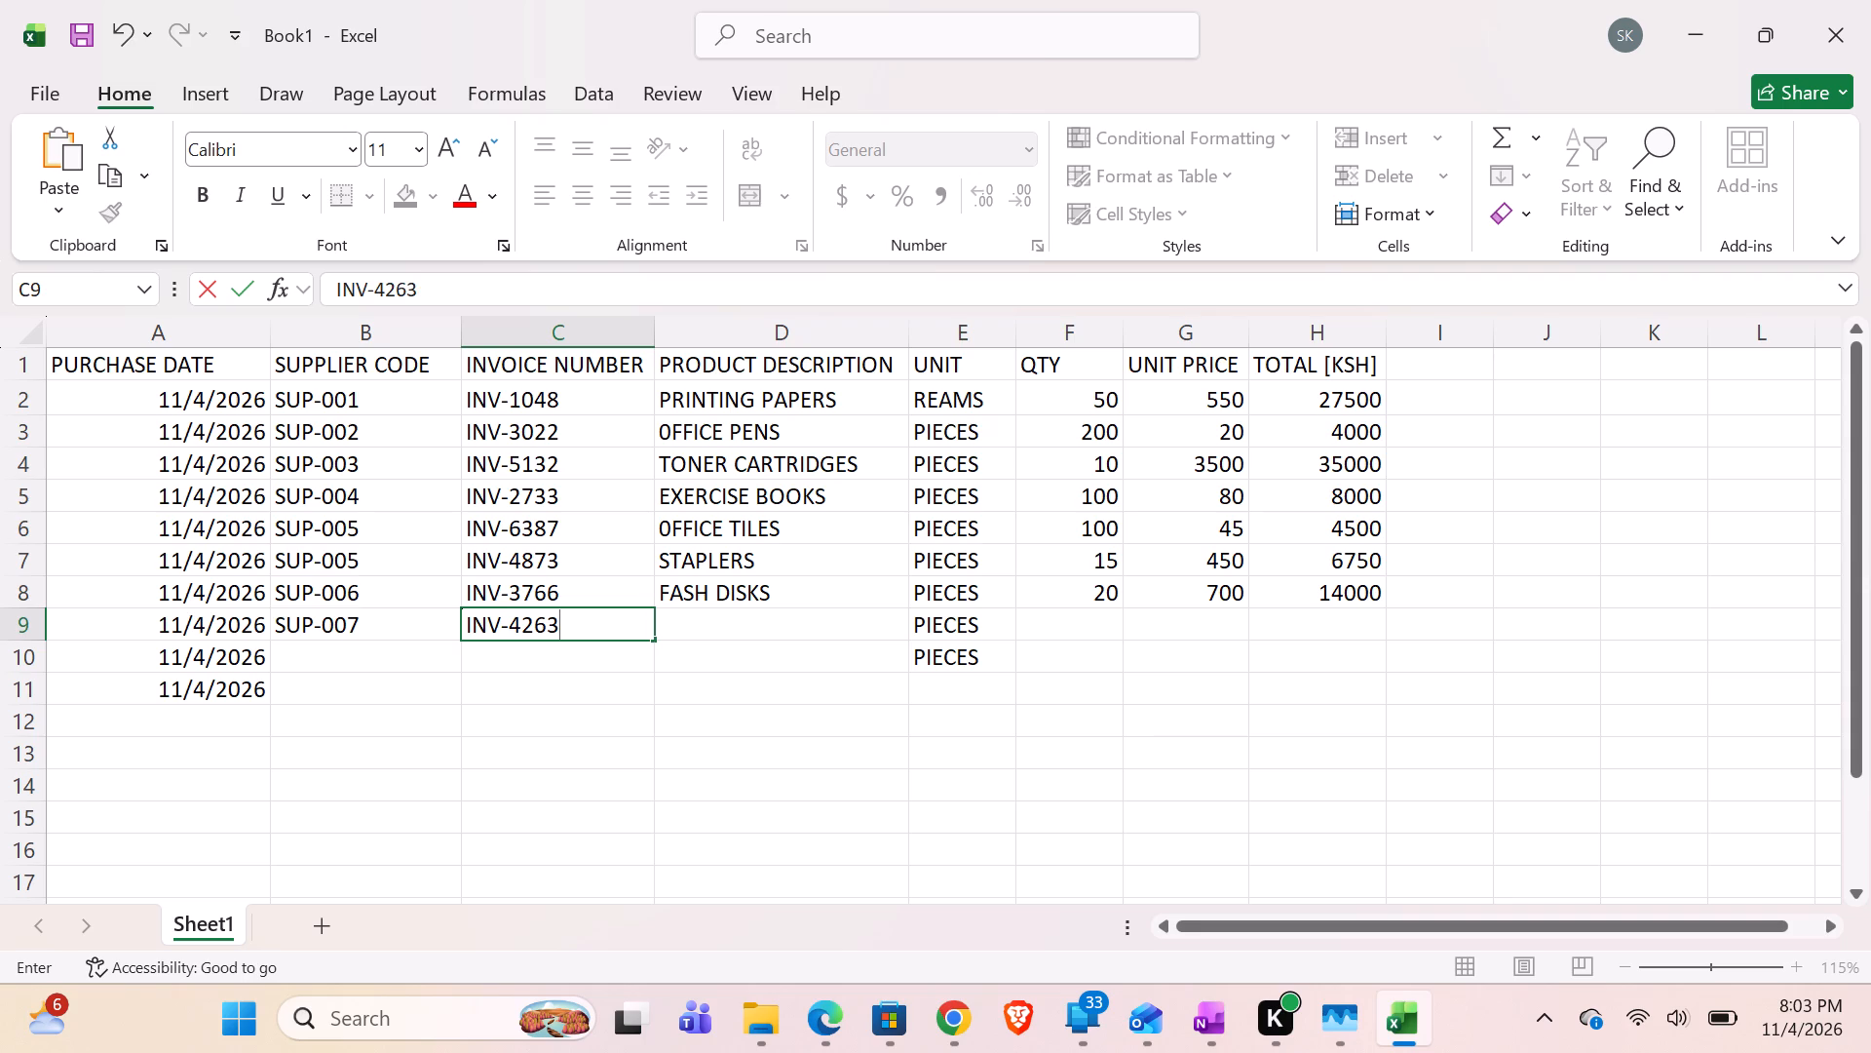
Enter COMPUTER KEYBOARDS as the product description in cell D9 for invoice INV-4263.
{"action": "left_click", "coordinate": [690, 631]}
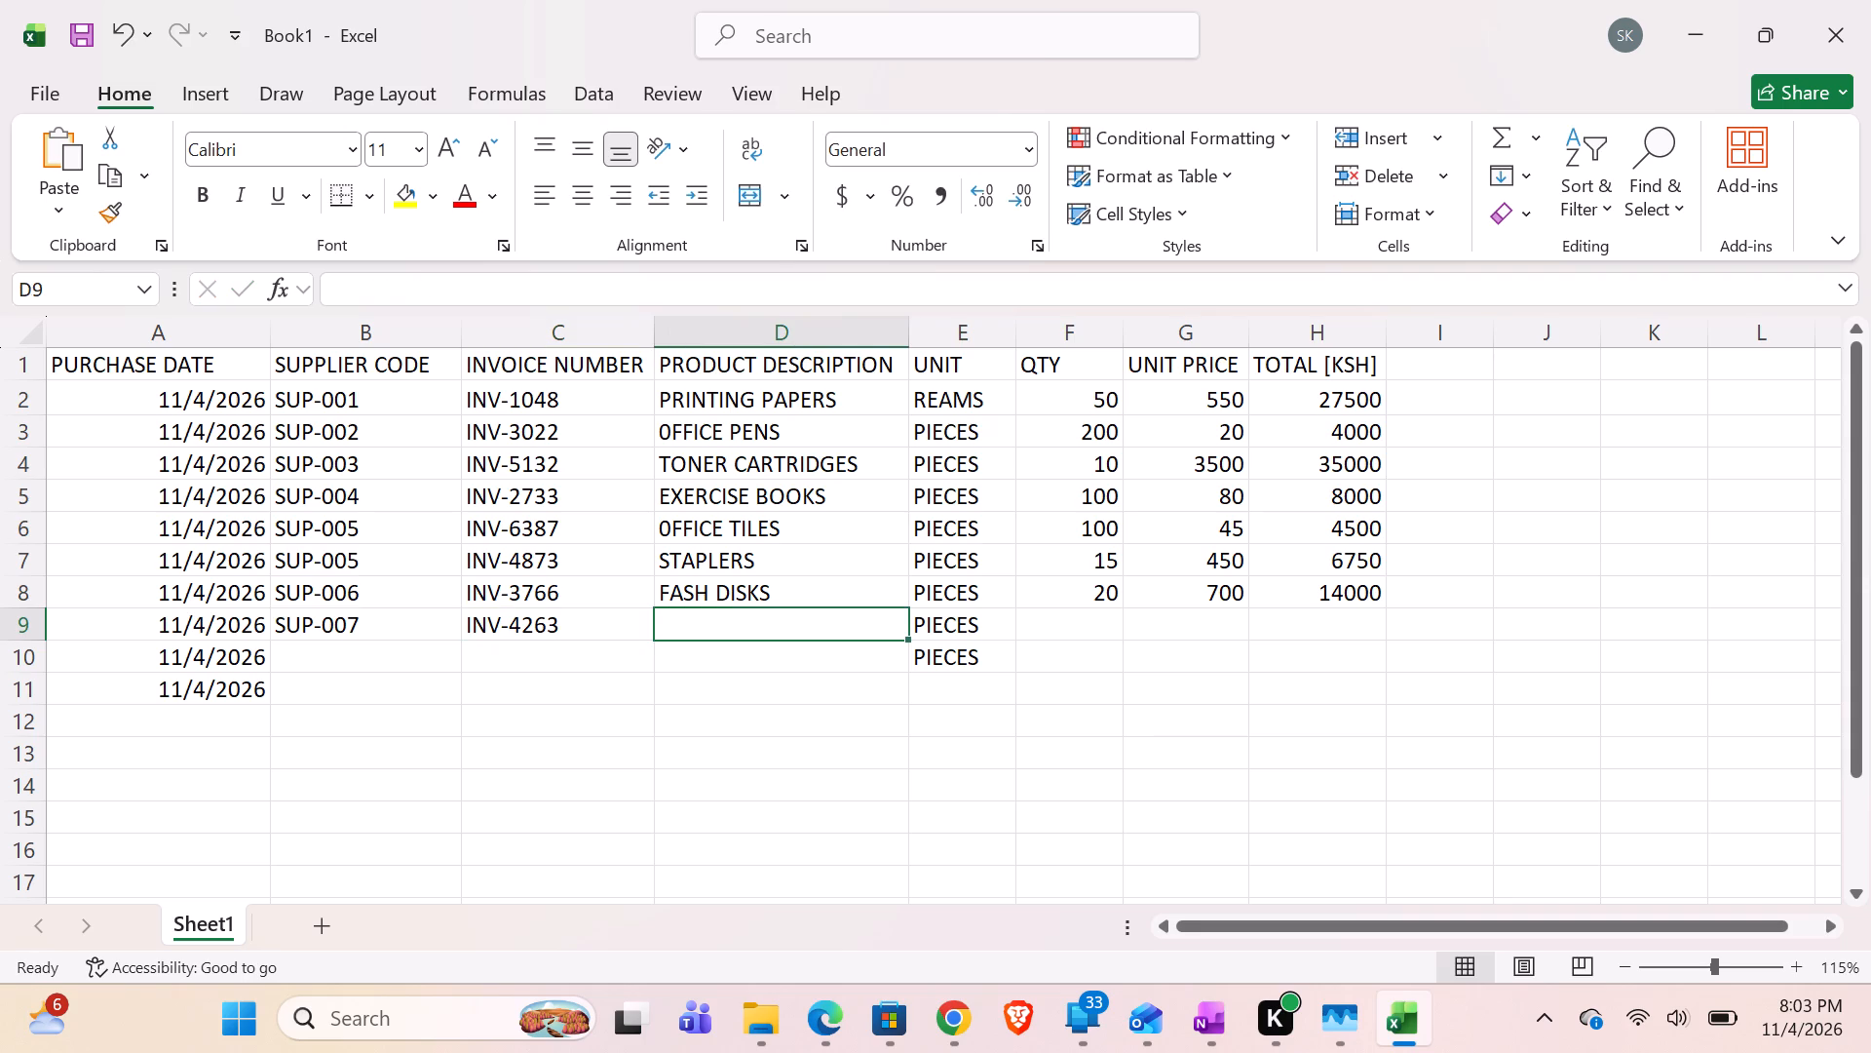
{"action": "type", "text": "COMPI"}
{"action": "key", "text": "BackSpace"}
{"action": "type", "text": "UT"}
{"action": "type", "text": "ER"}
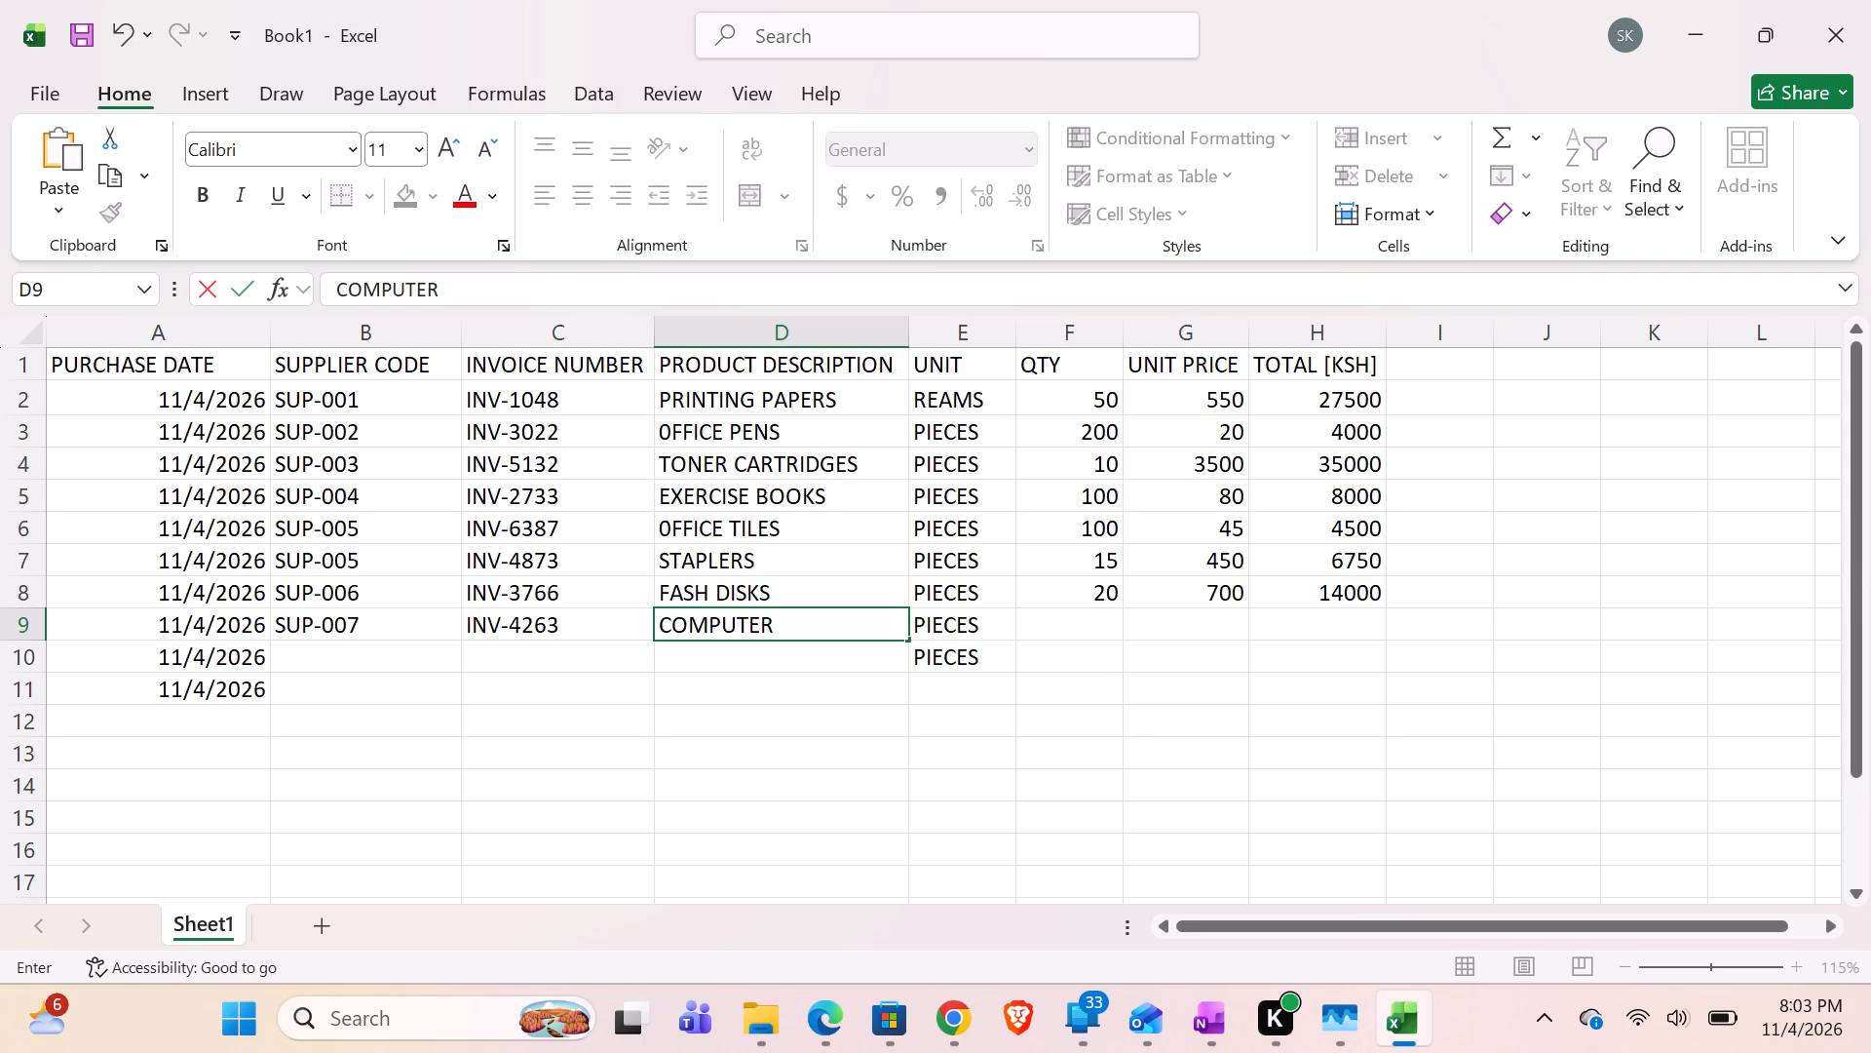
{"action": "key", "text": "space"}
{"action": "type", "text": "KEYBO"}
{"action": "type", "text": "ARDS"}
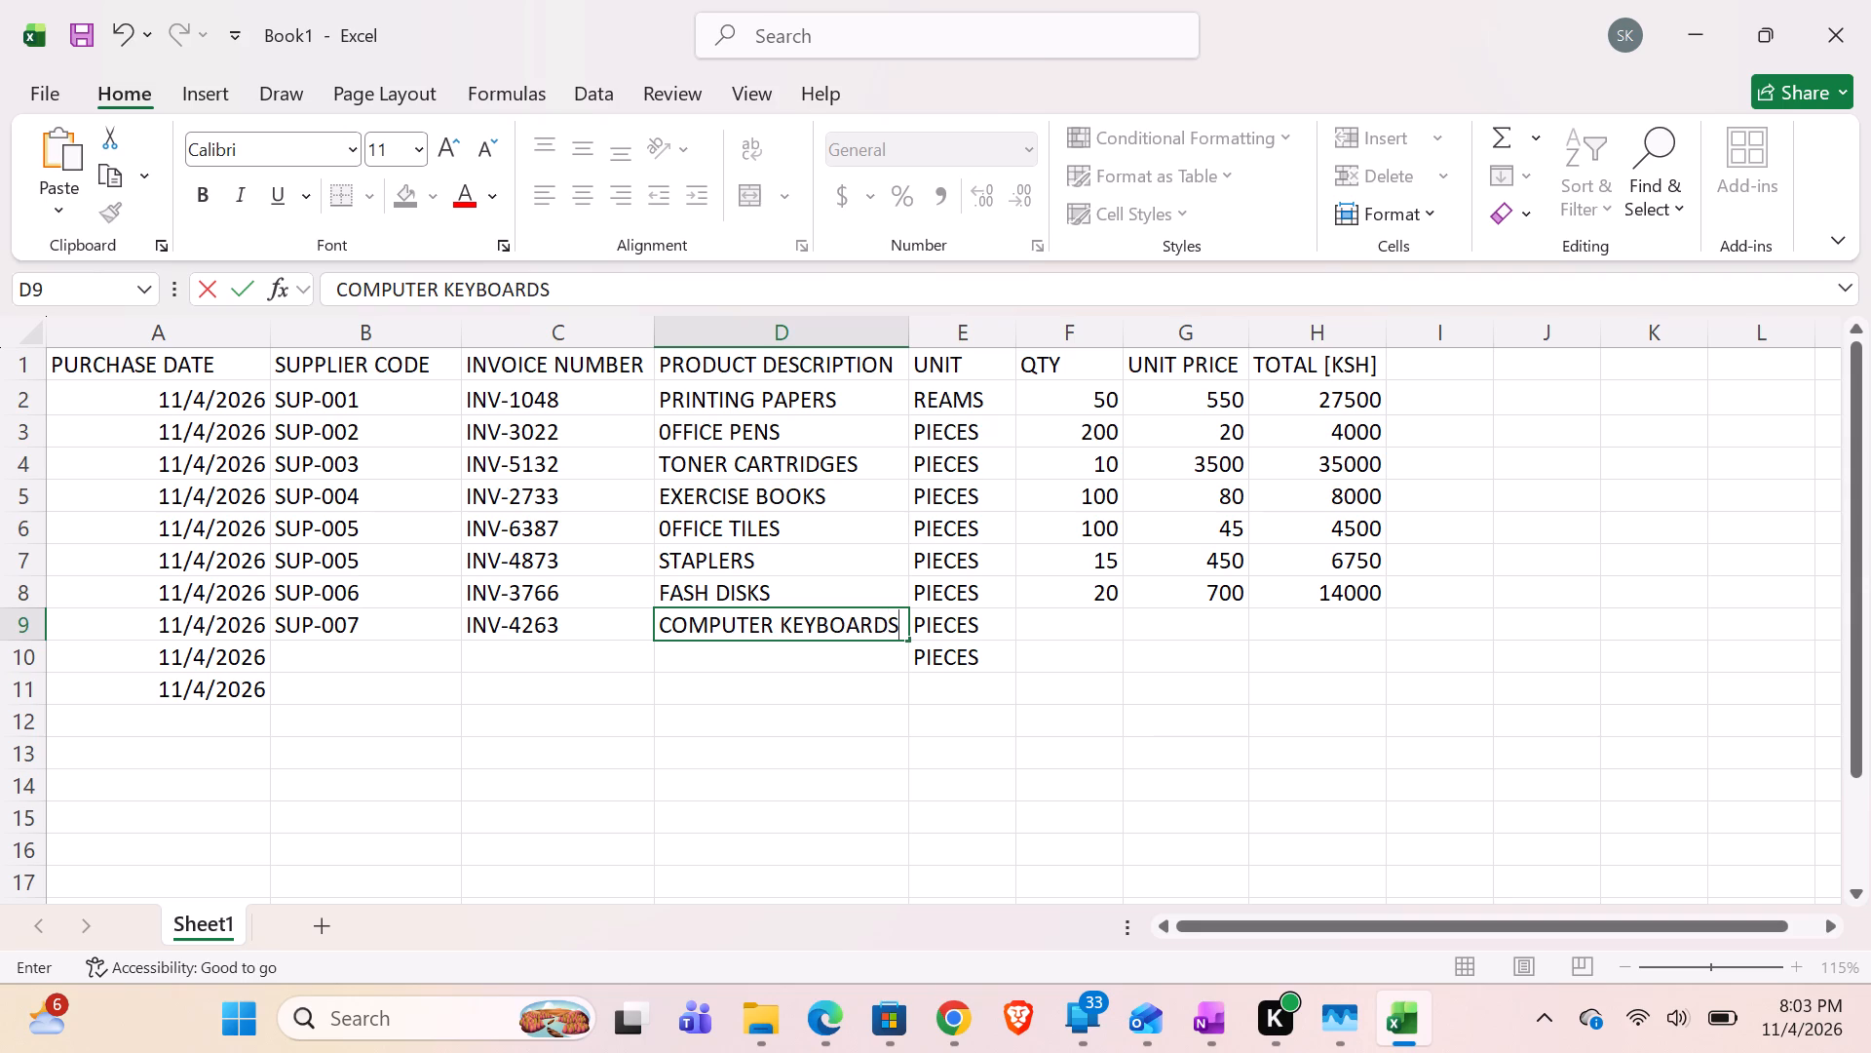
Enter quantity 10 in cell F9 and unit price 1200 in cell G9 for the COMPUTER KEYBOARDS row.
{"action": "left_click", "coordinate": [1039, 627]}
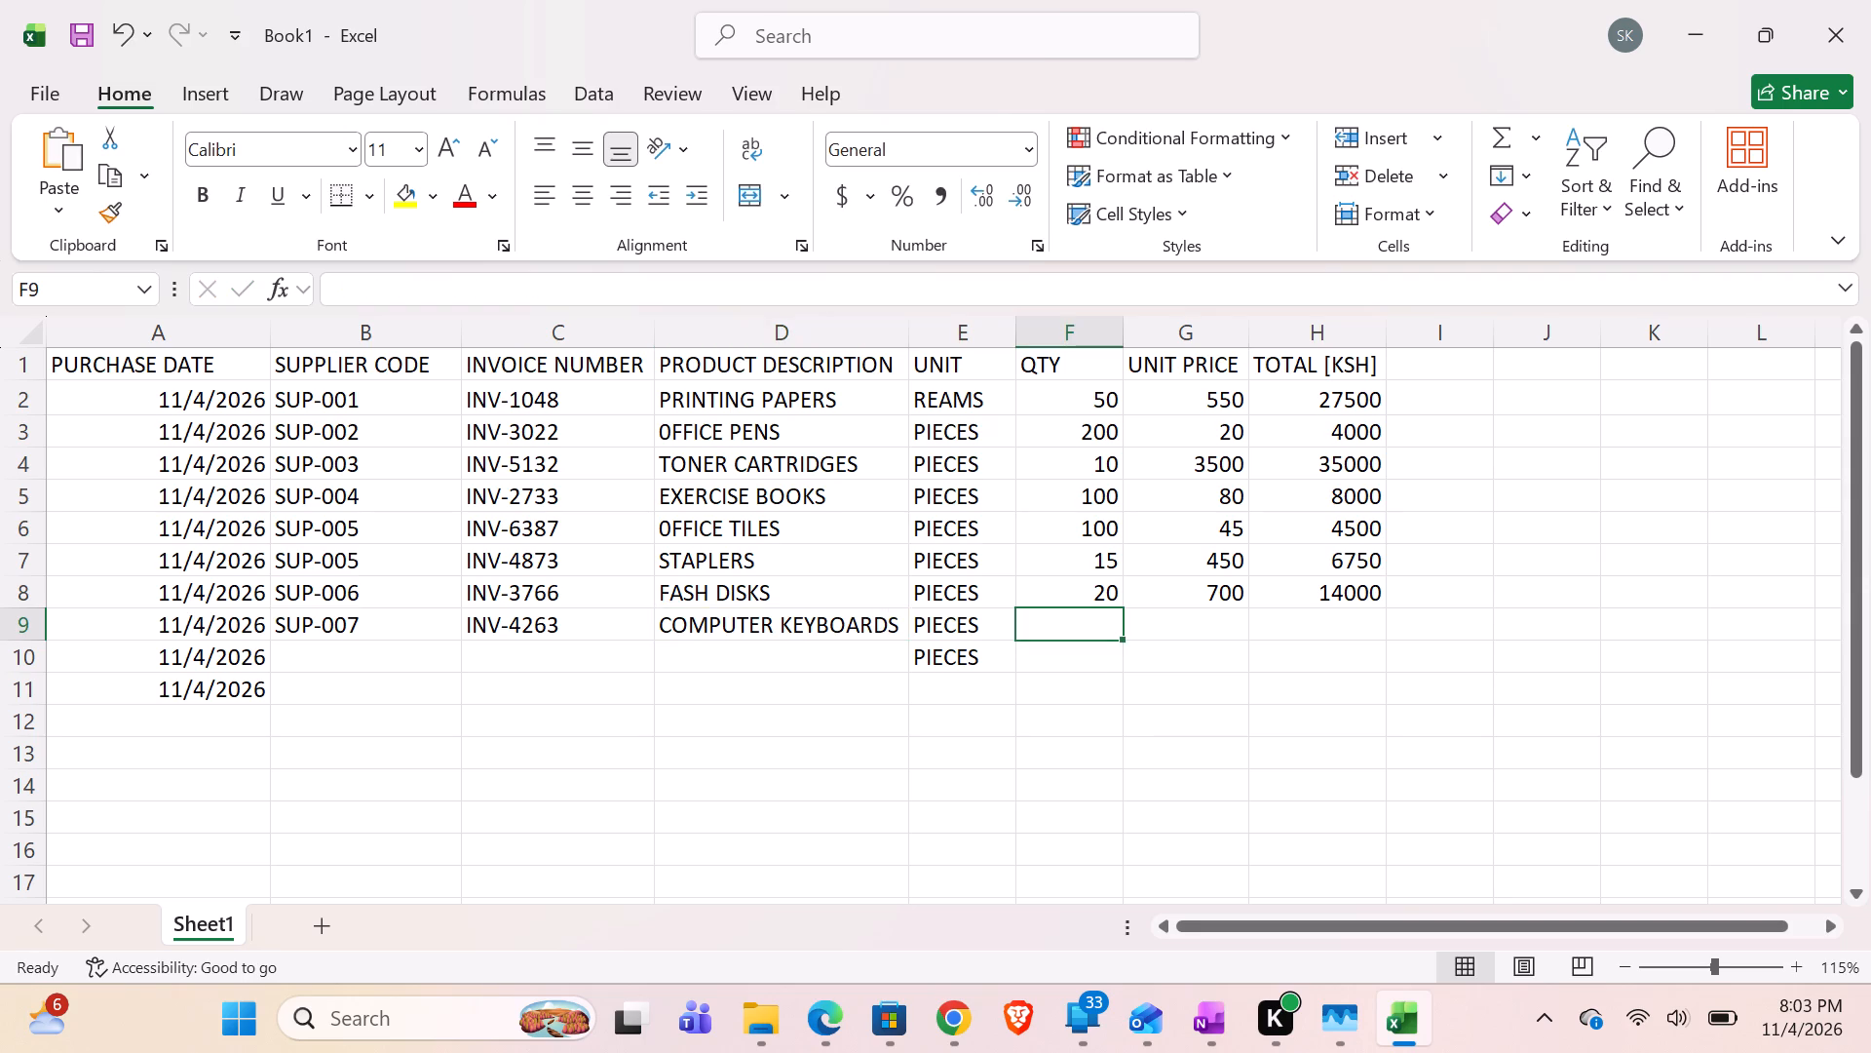
{"action": "type", "text": "10"}
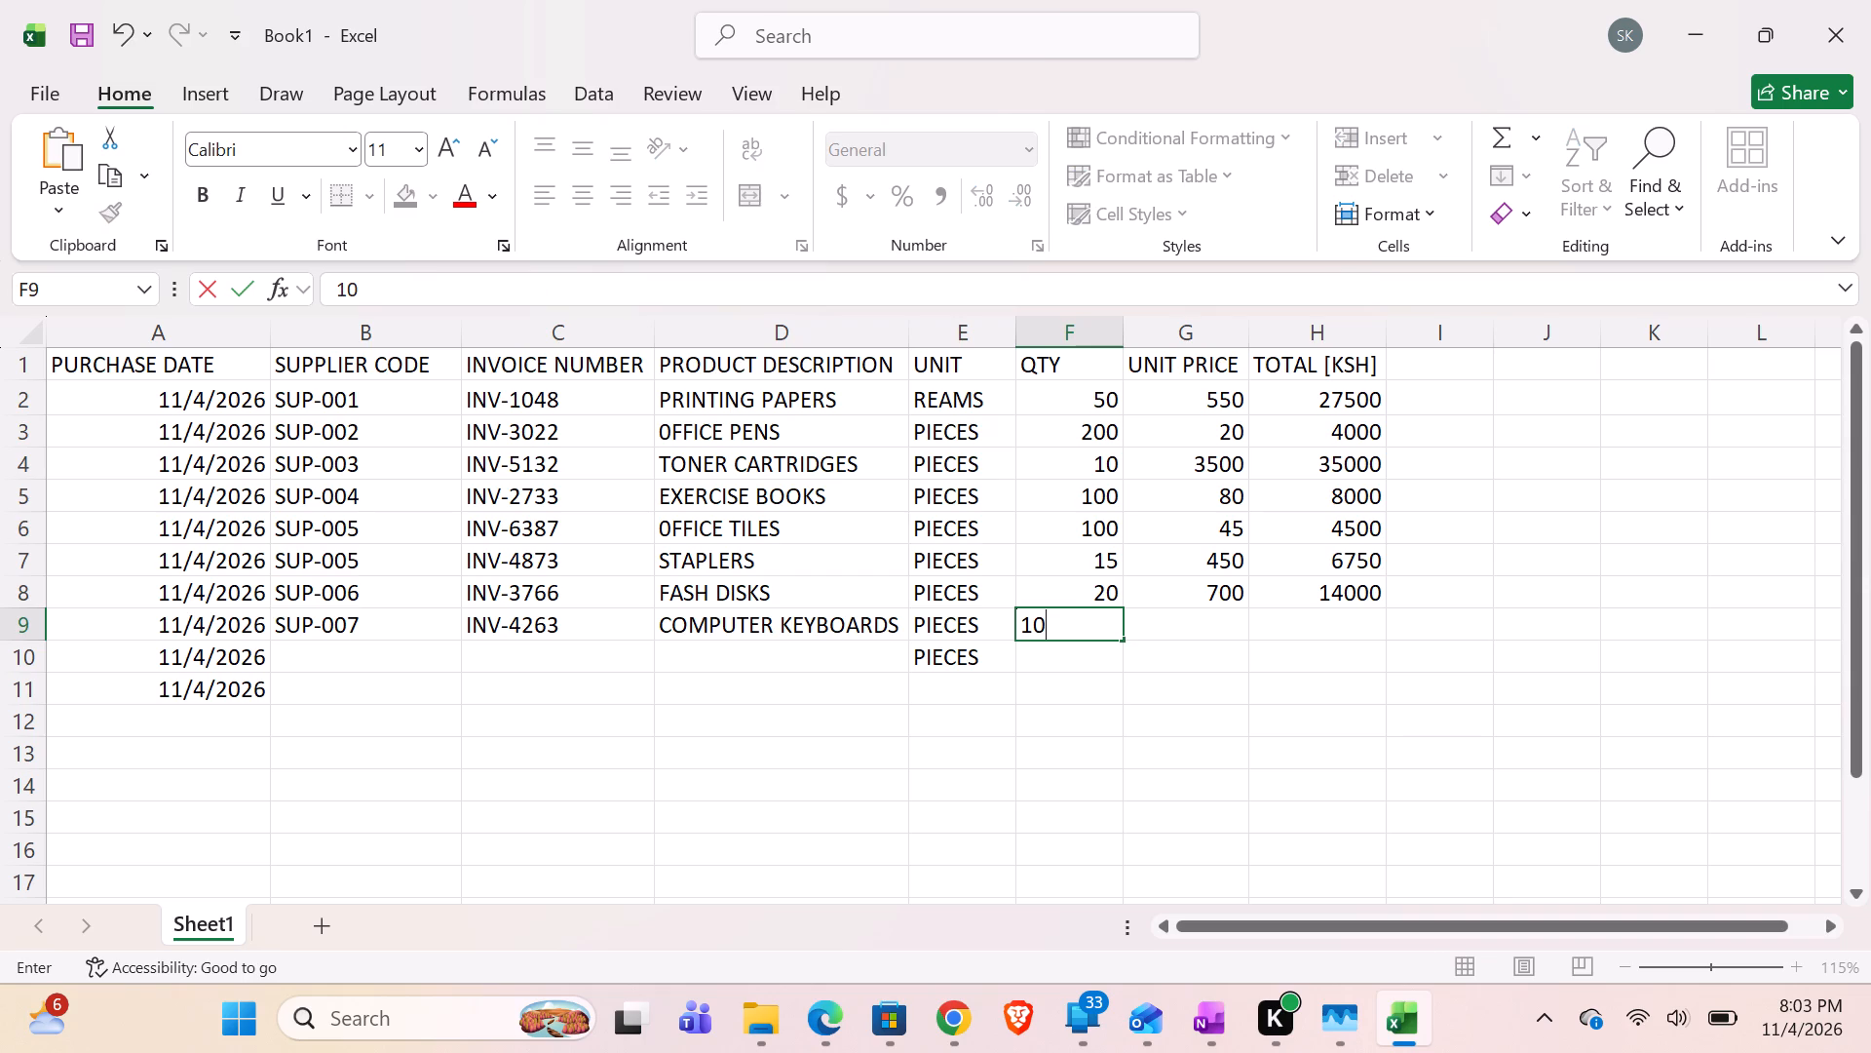
{"action": "left_click", "coordinate": [1175, 628]}
{"action": "type", "text": "12"}
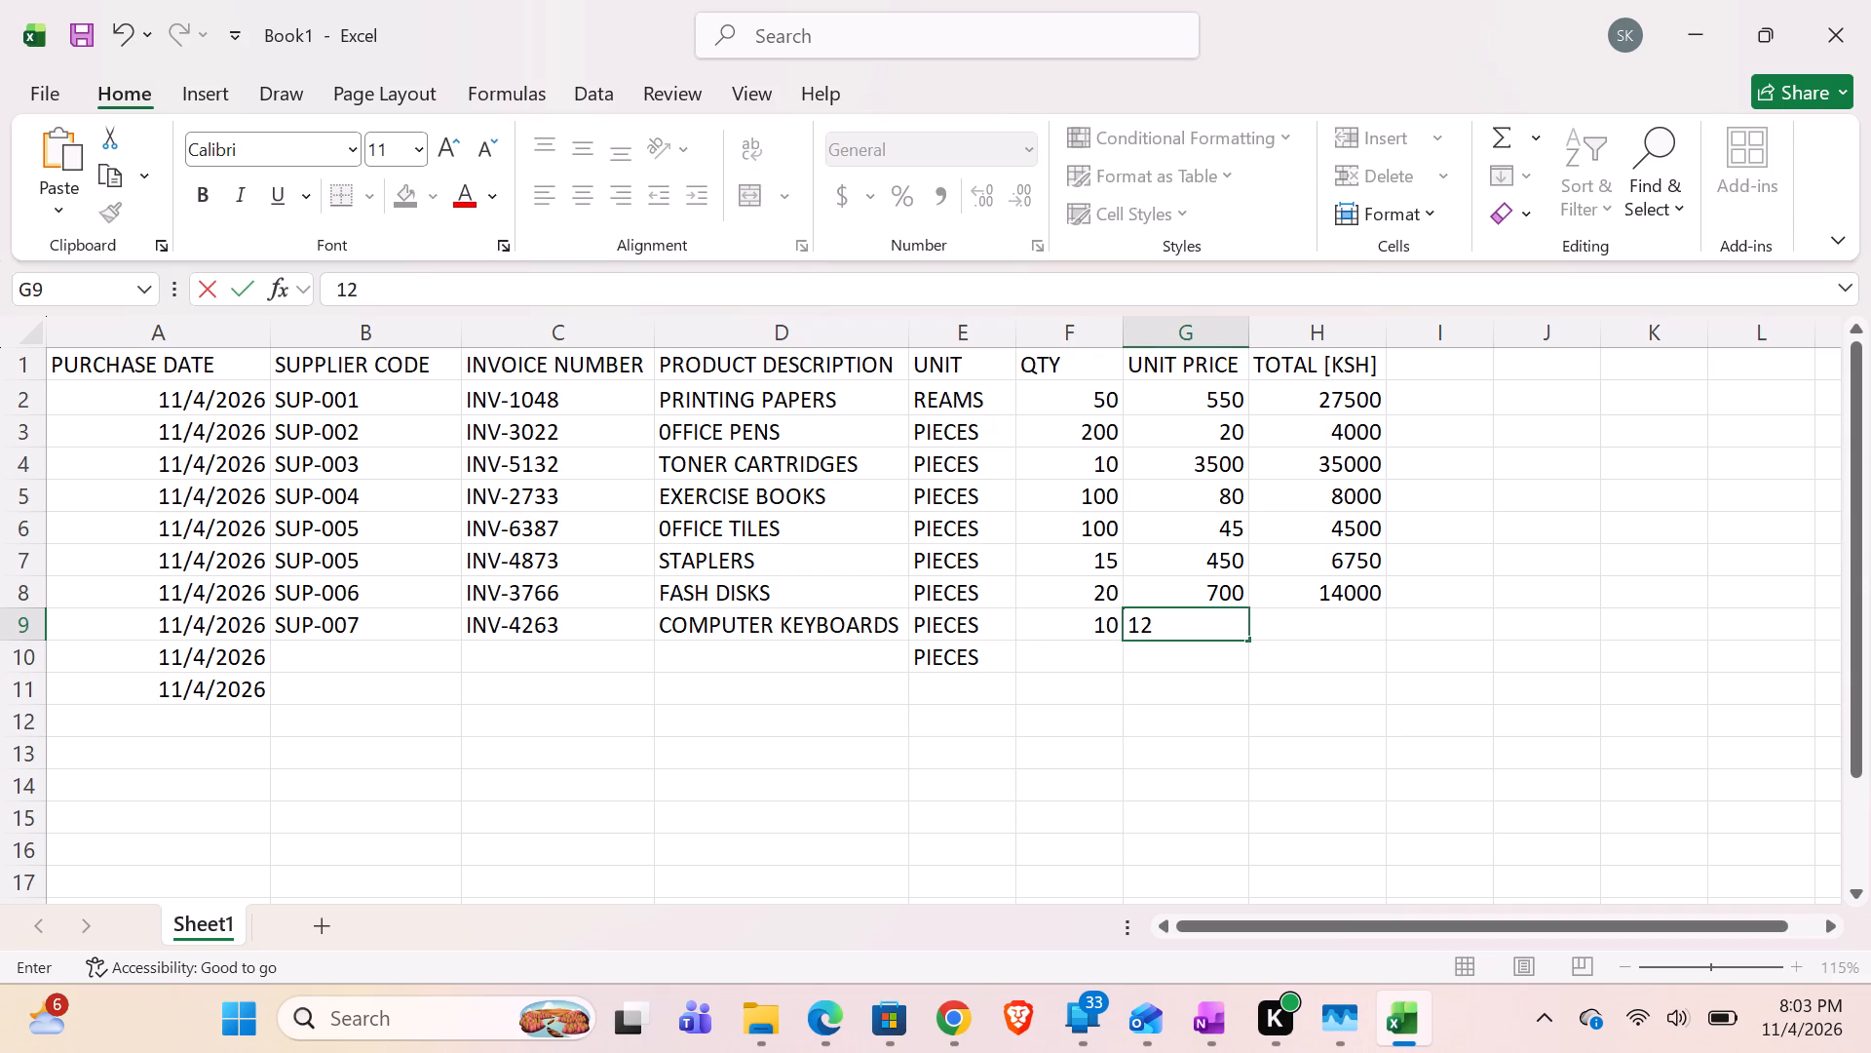
{"action": "type", "text": "00"}
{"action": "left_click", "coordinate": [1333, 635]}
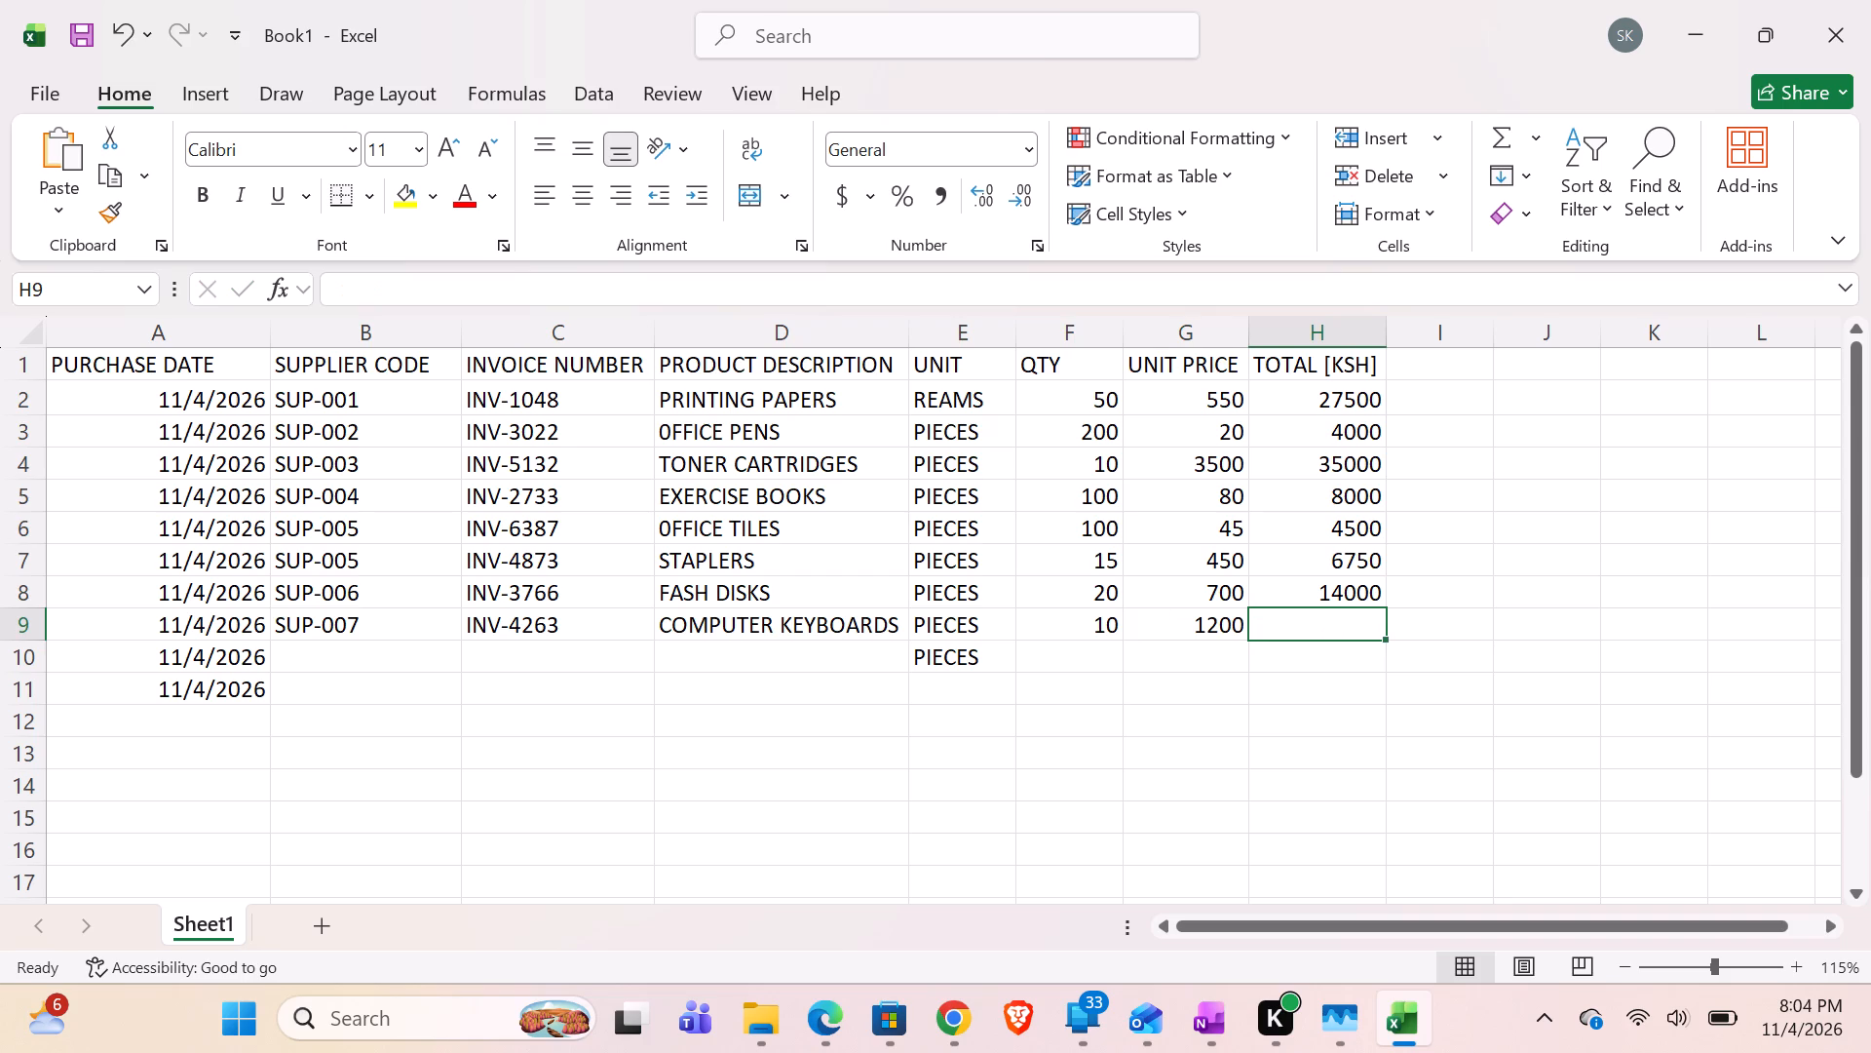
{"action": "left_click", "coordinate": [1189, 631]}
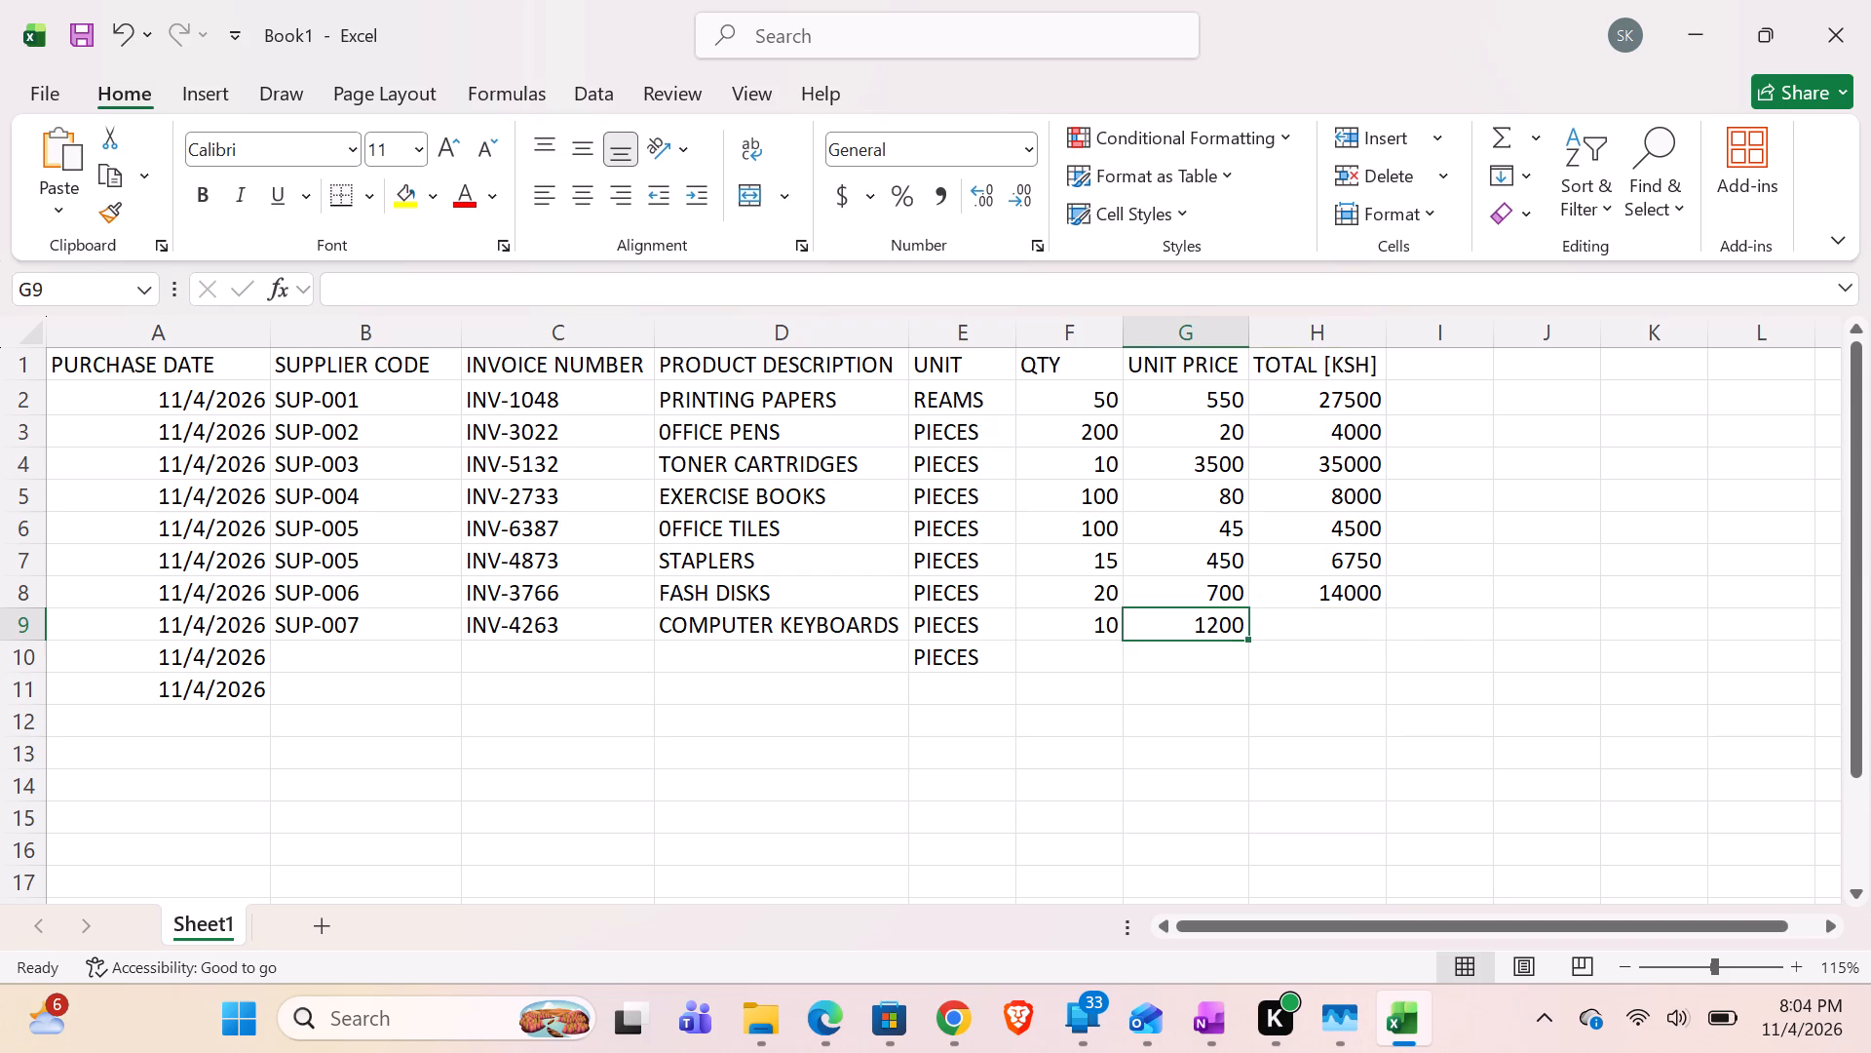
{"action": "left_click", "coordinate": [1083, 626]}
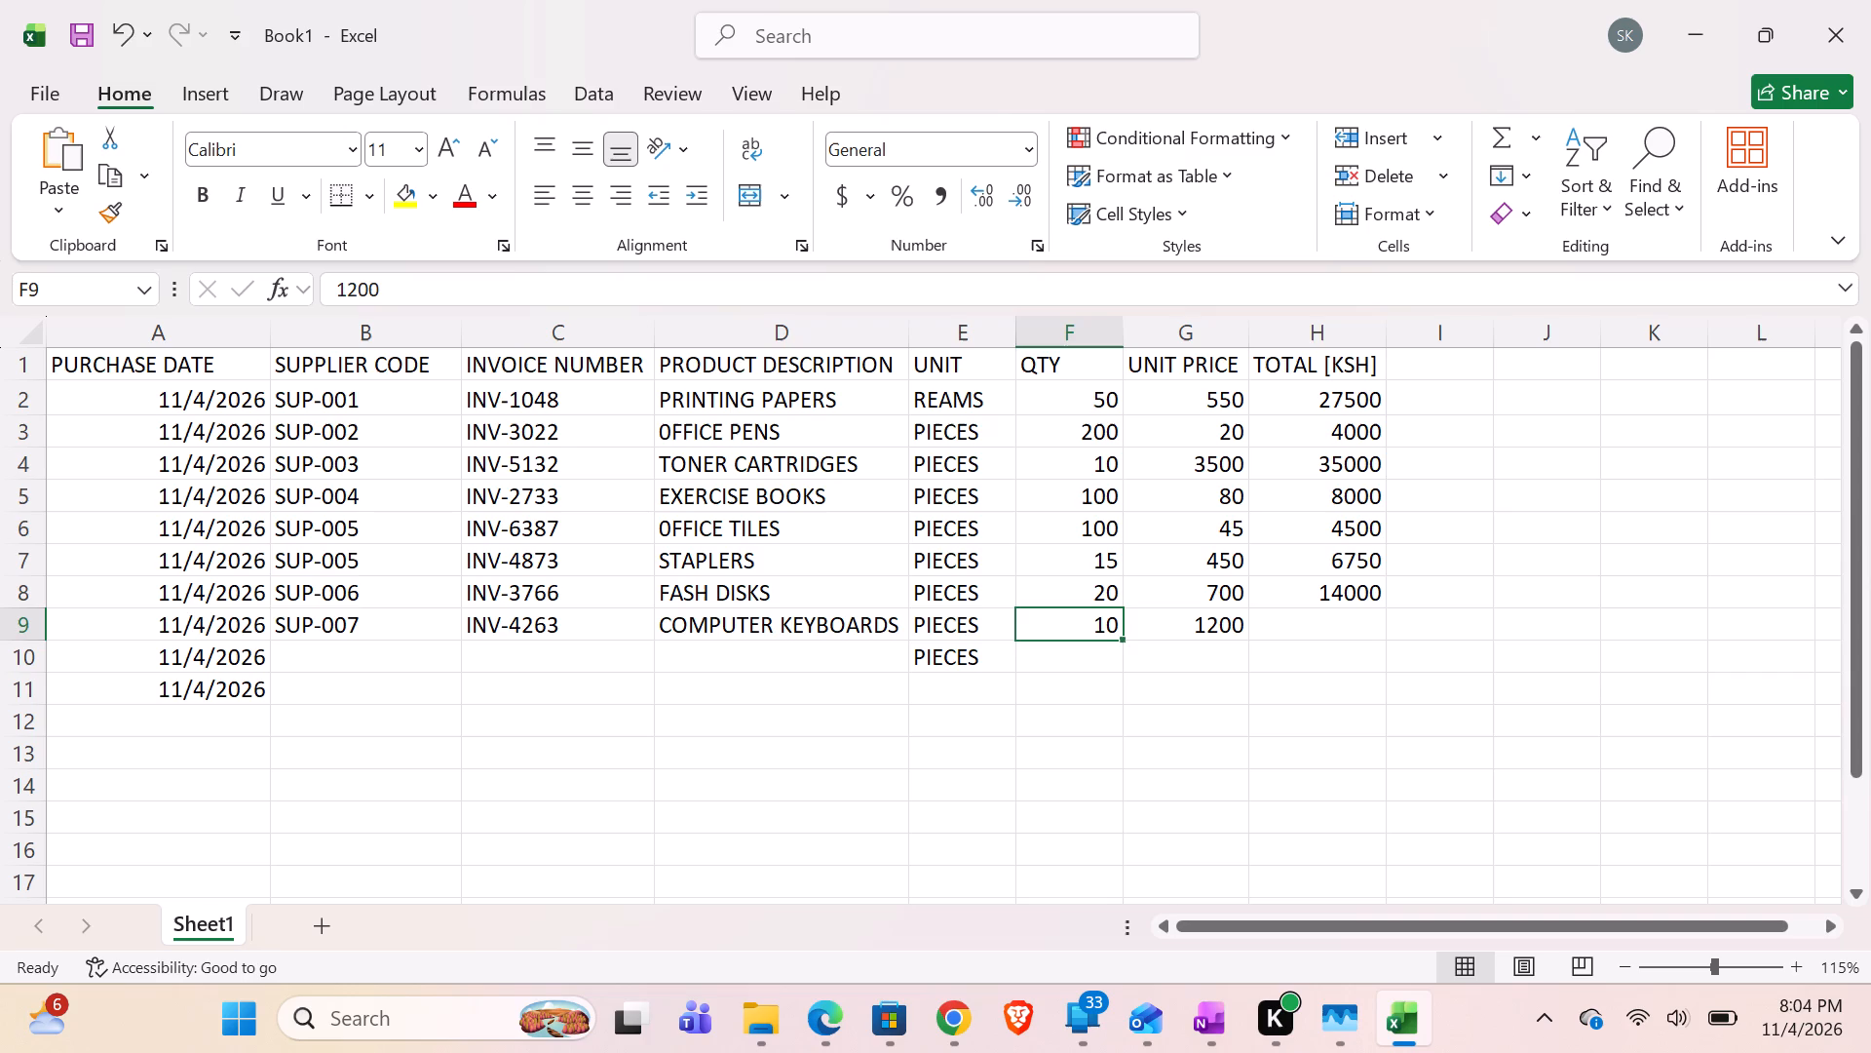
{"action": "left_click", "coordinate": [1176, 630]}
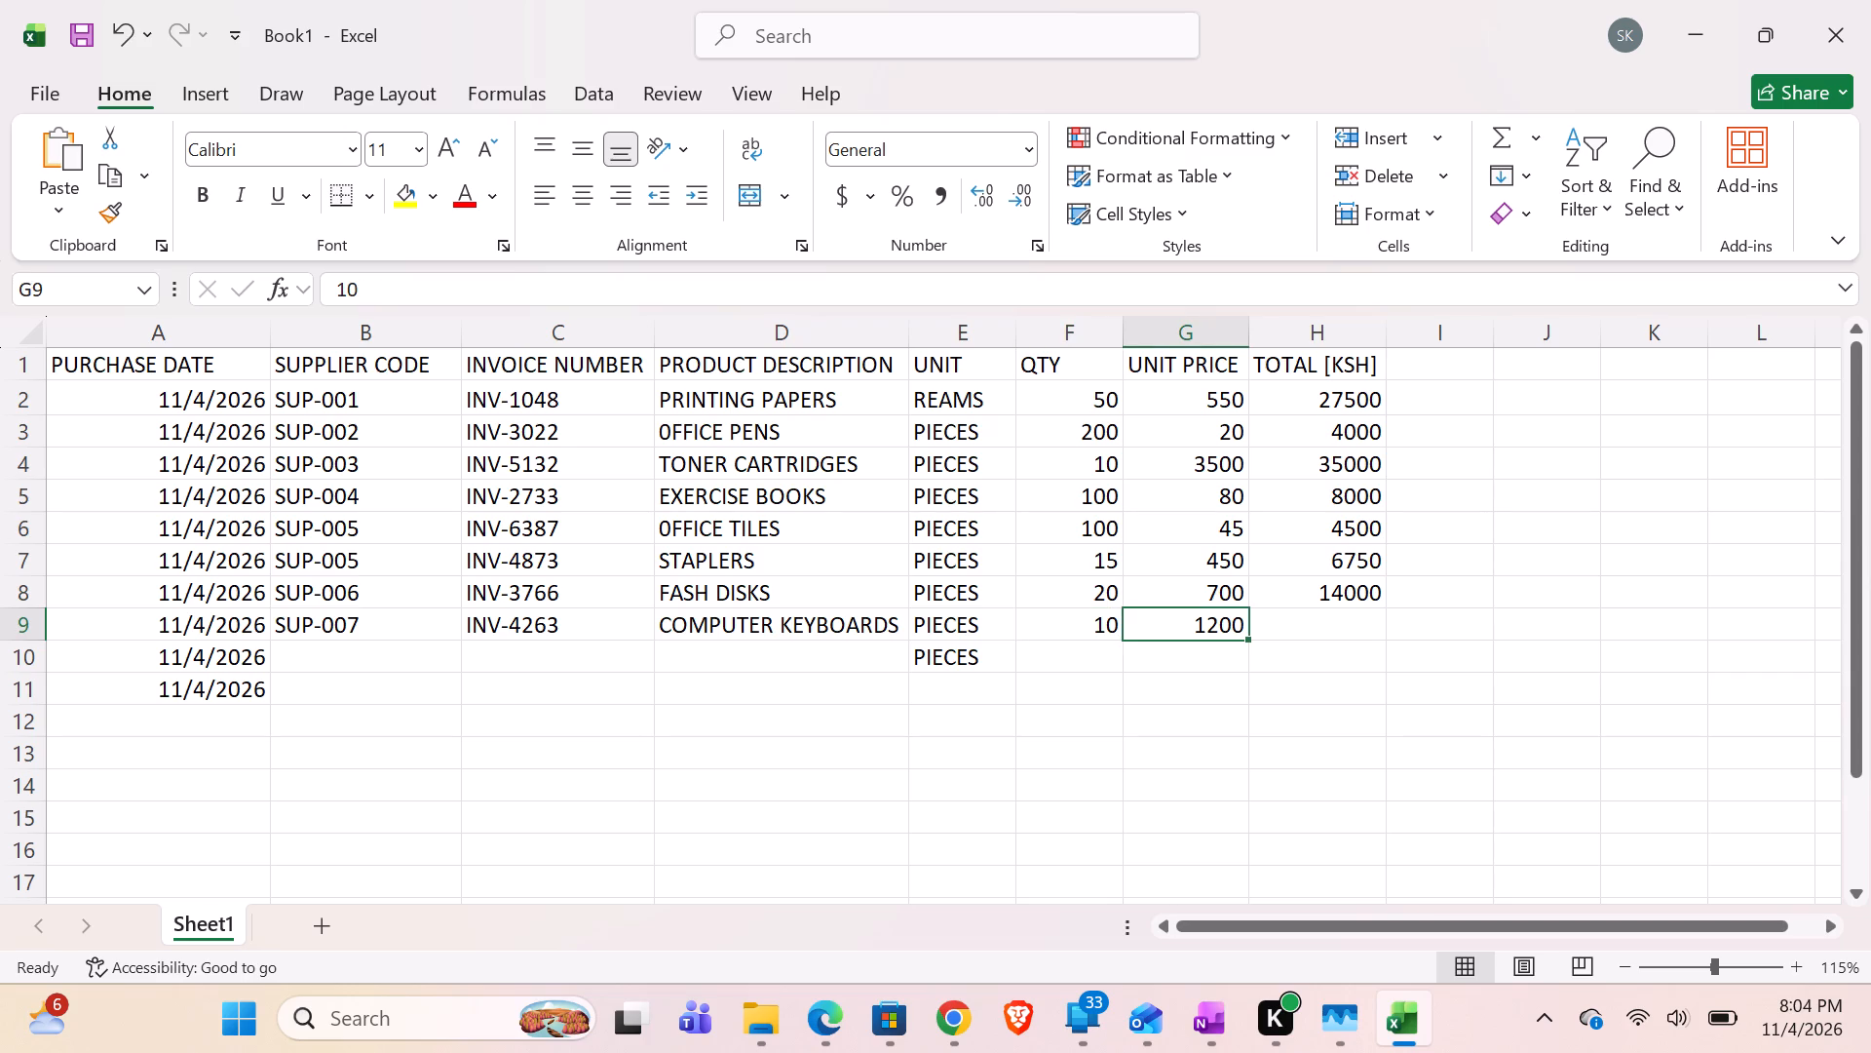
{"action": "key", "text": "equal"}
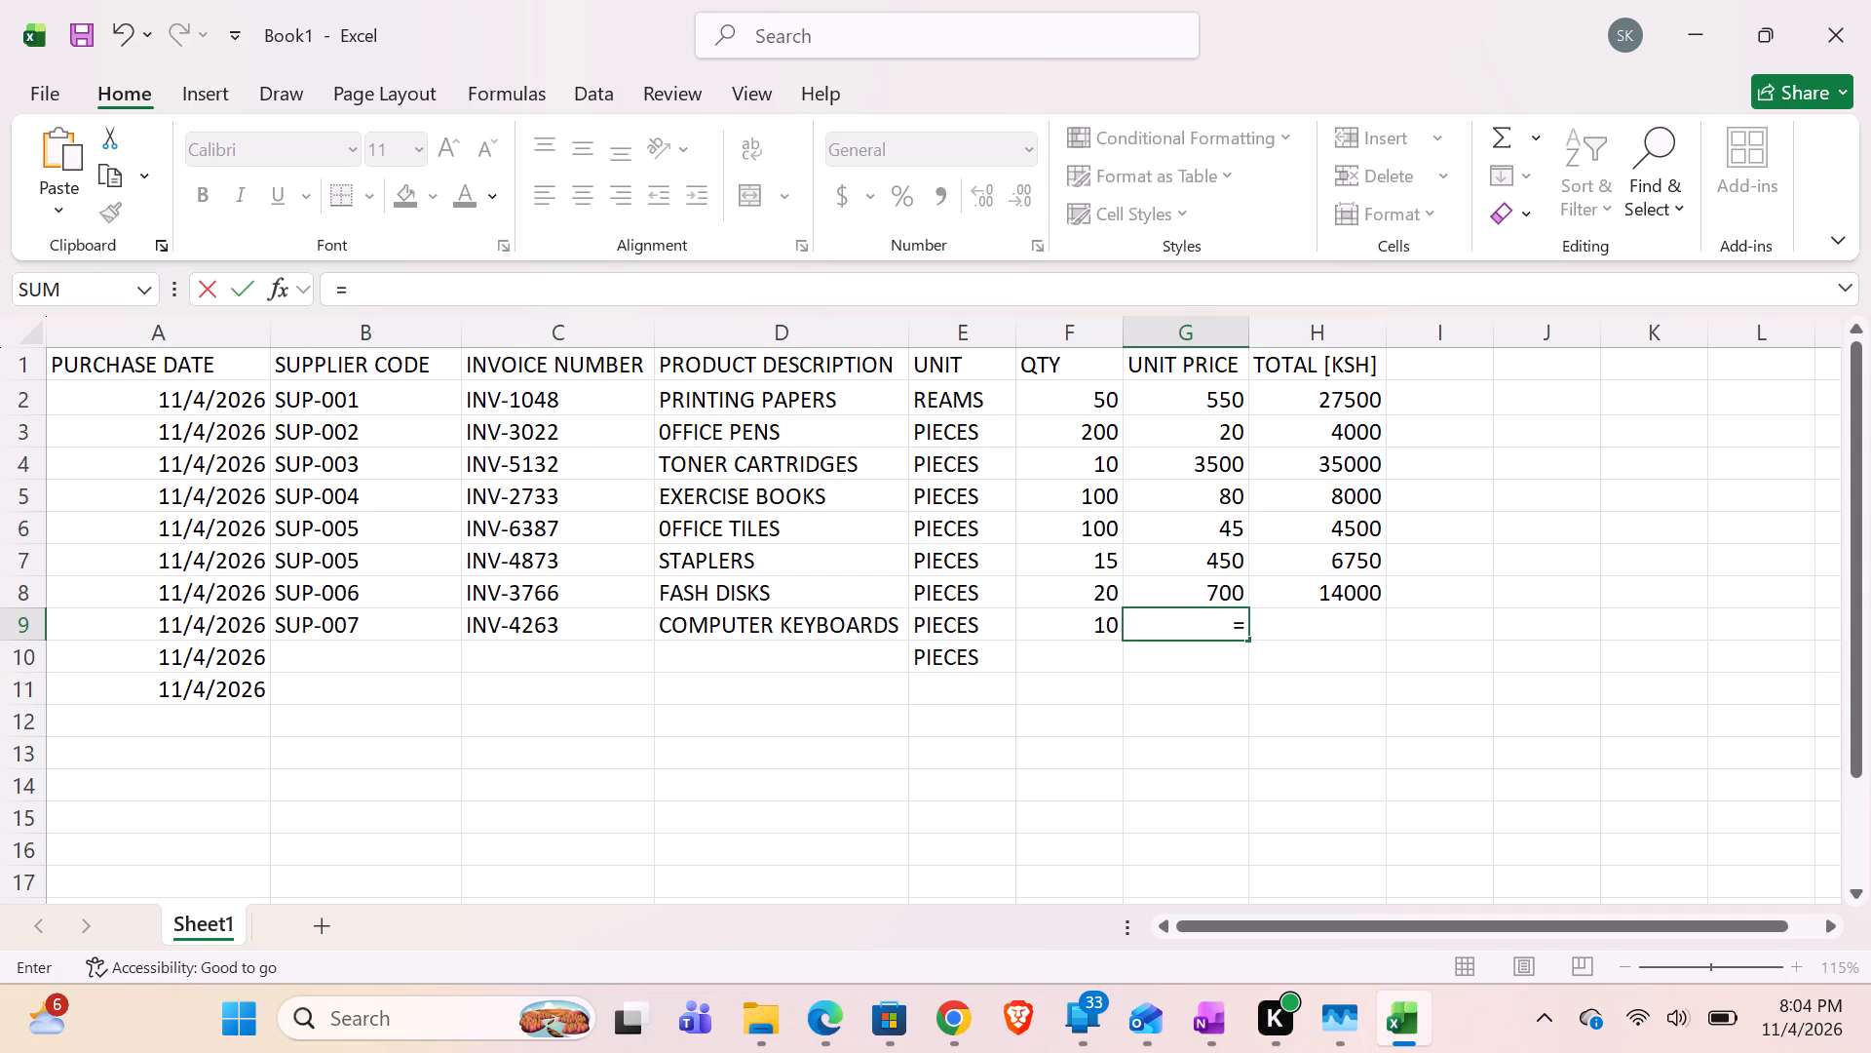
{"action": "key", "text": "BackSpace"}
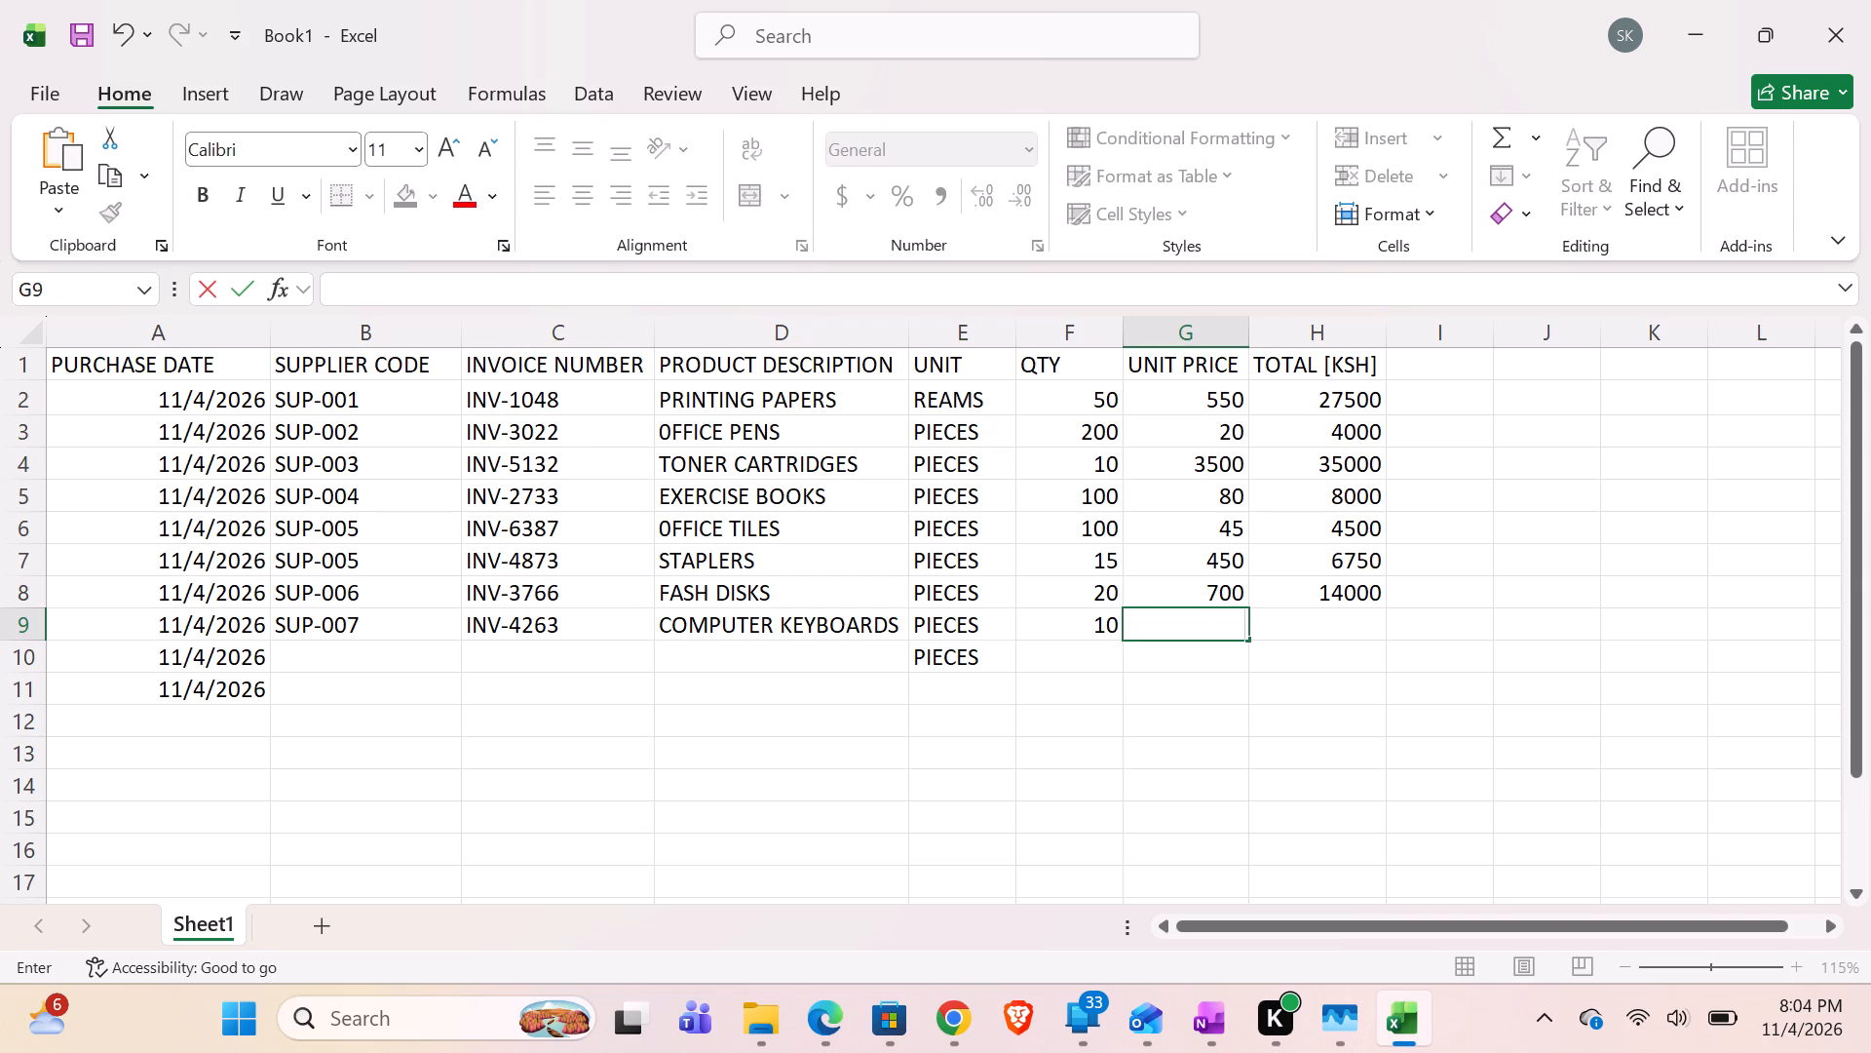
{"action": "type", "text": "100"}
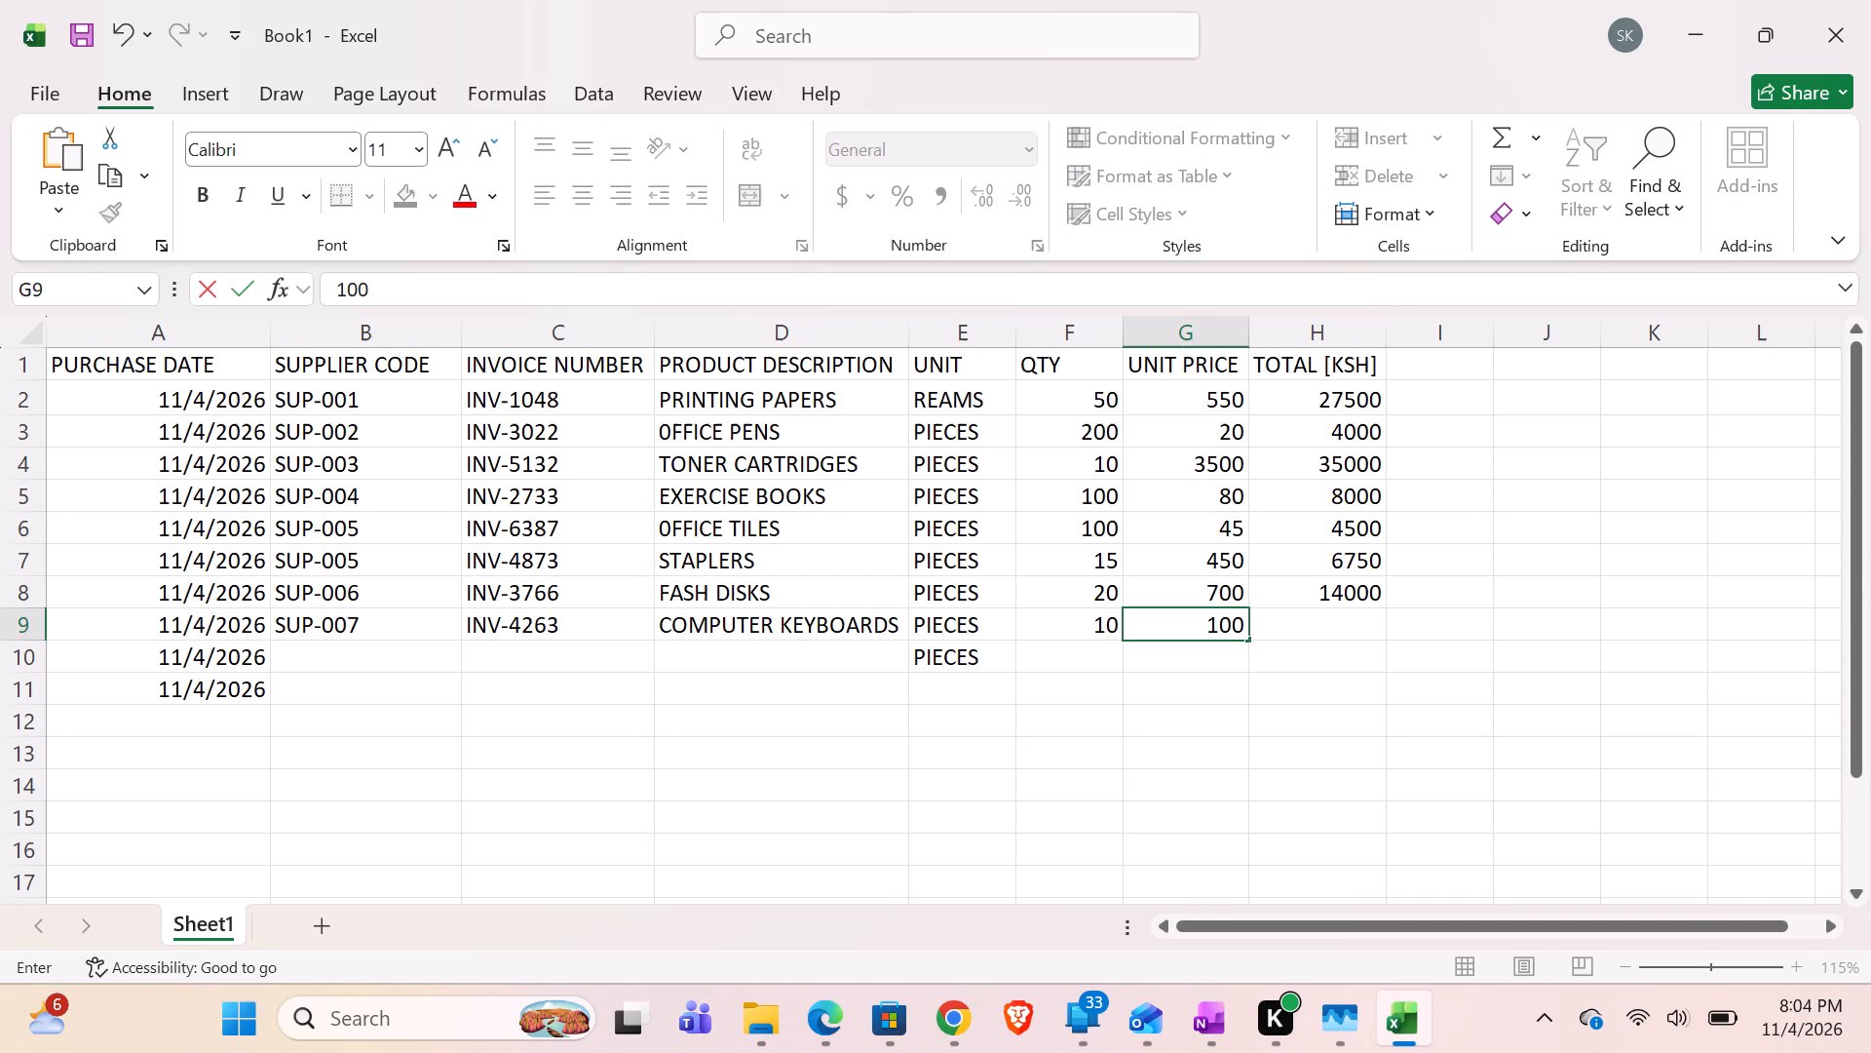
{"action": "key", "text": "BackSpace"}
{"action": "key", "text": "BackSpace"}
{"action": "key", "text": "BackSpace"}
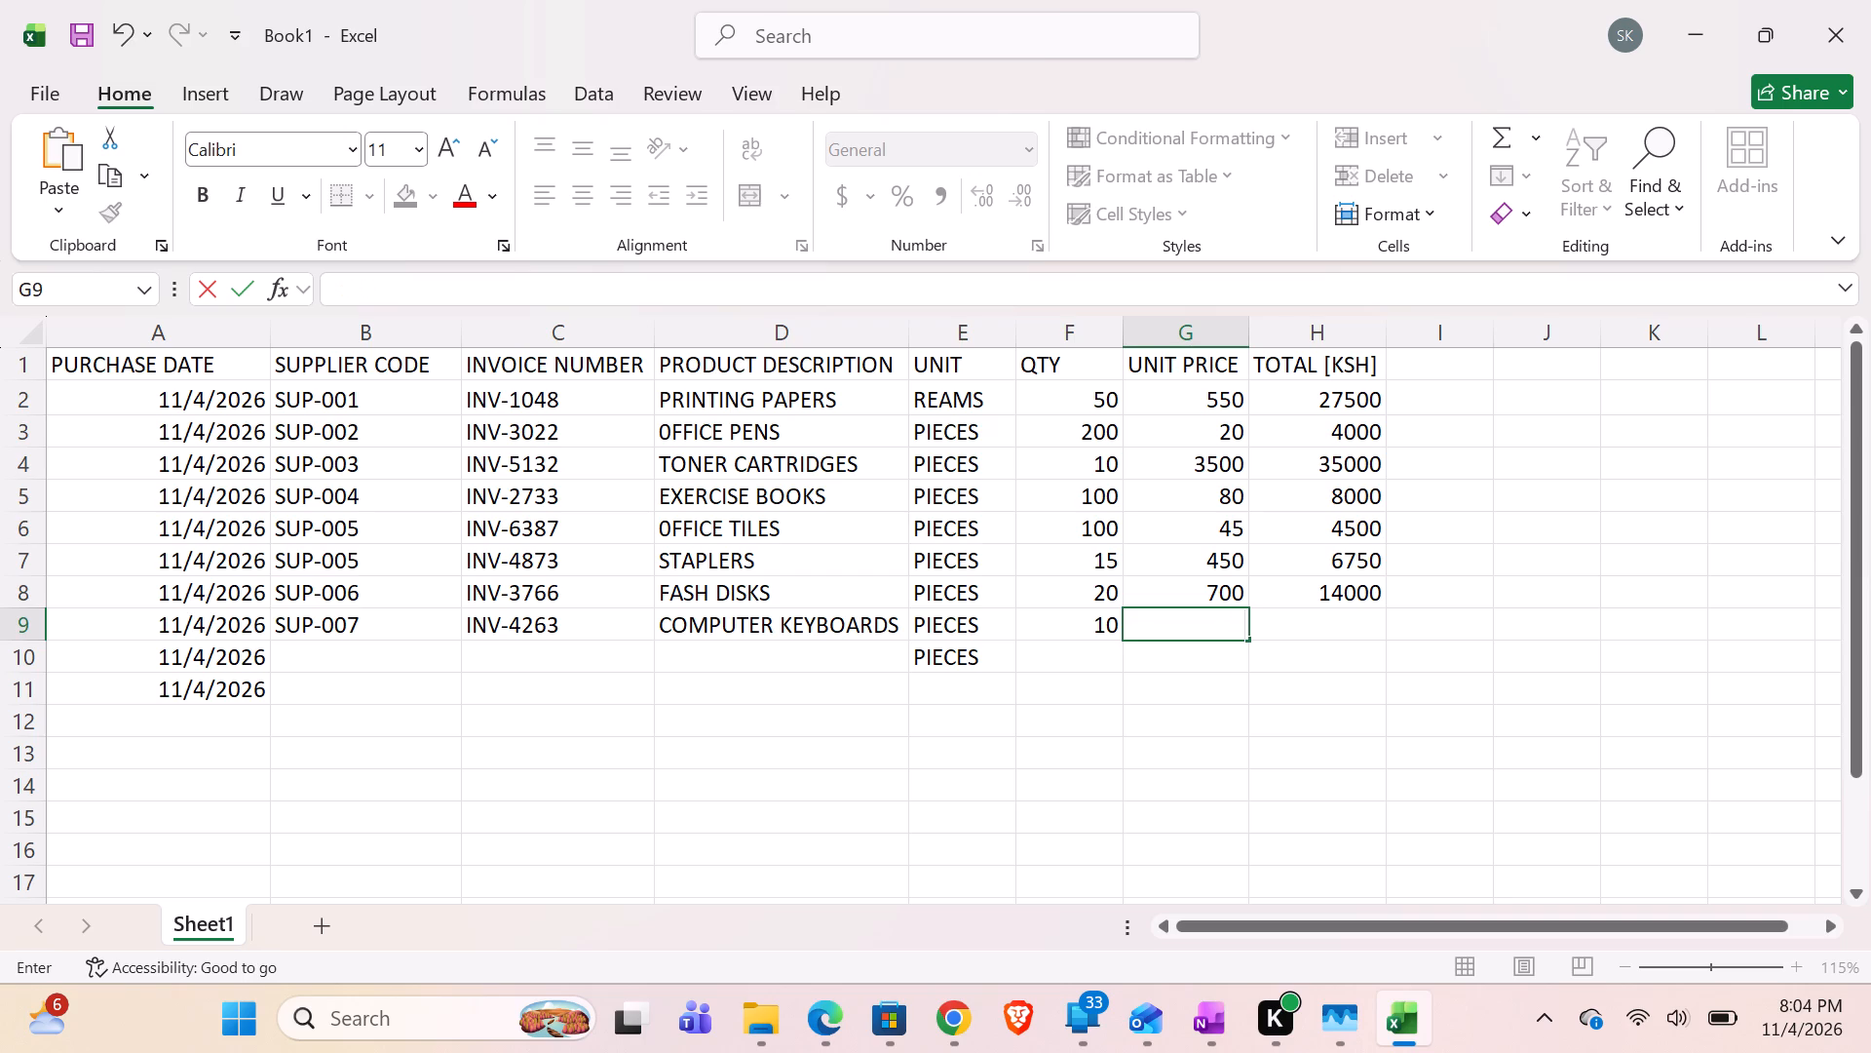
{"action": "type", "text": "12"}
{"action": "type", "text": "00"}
Enter the formula =(G9*F9) in cell H9 to calculate the COMPUTER KEYBOARDS total from unit price and quantity.
{"action": "left_click", "coordinate": [1304, 630]}
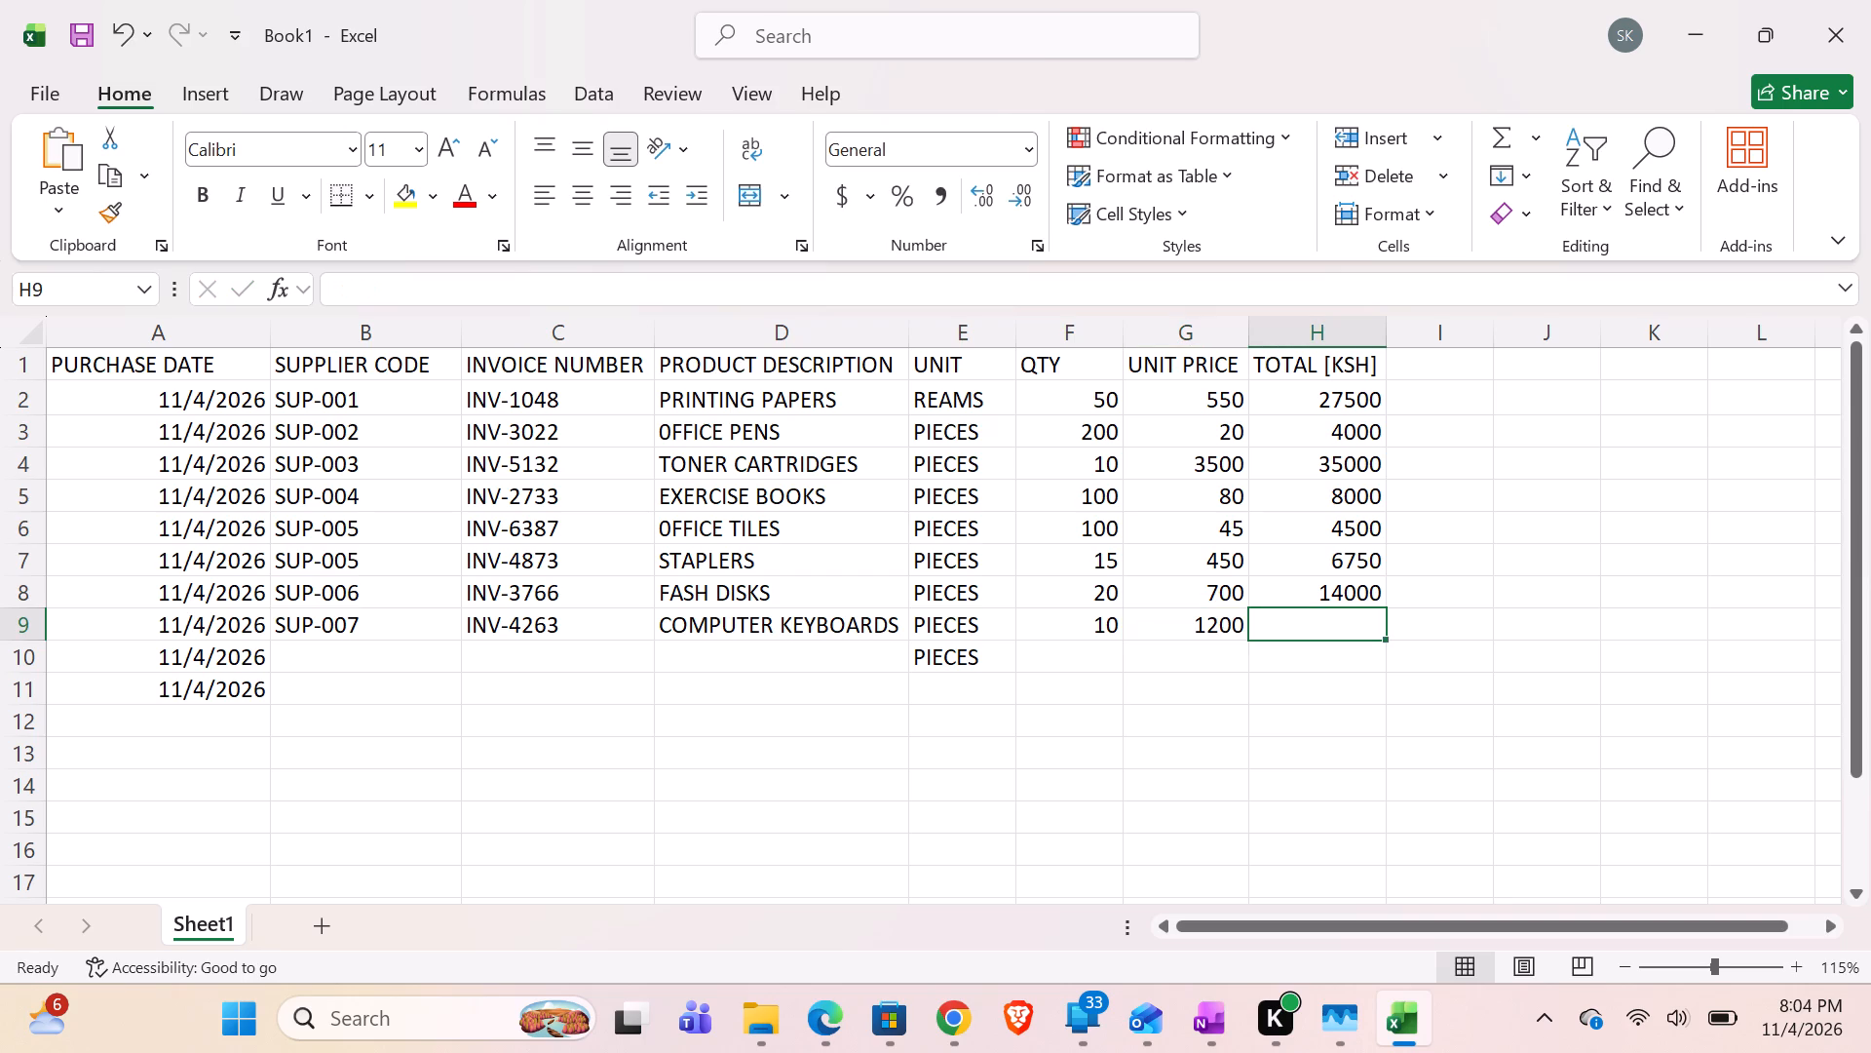
{"action": "key", "text": "equal"}
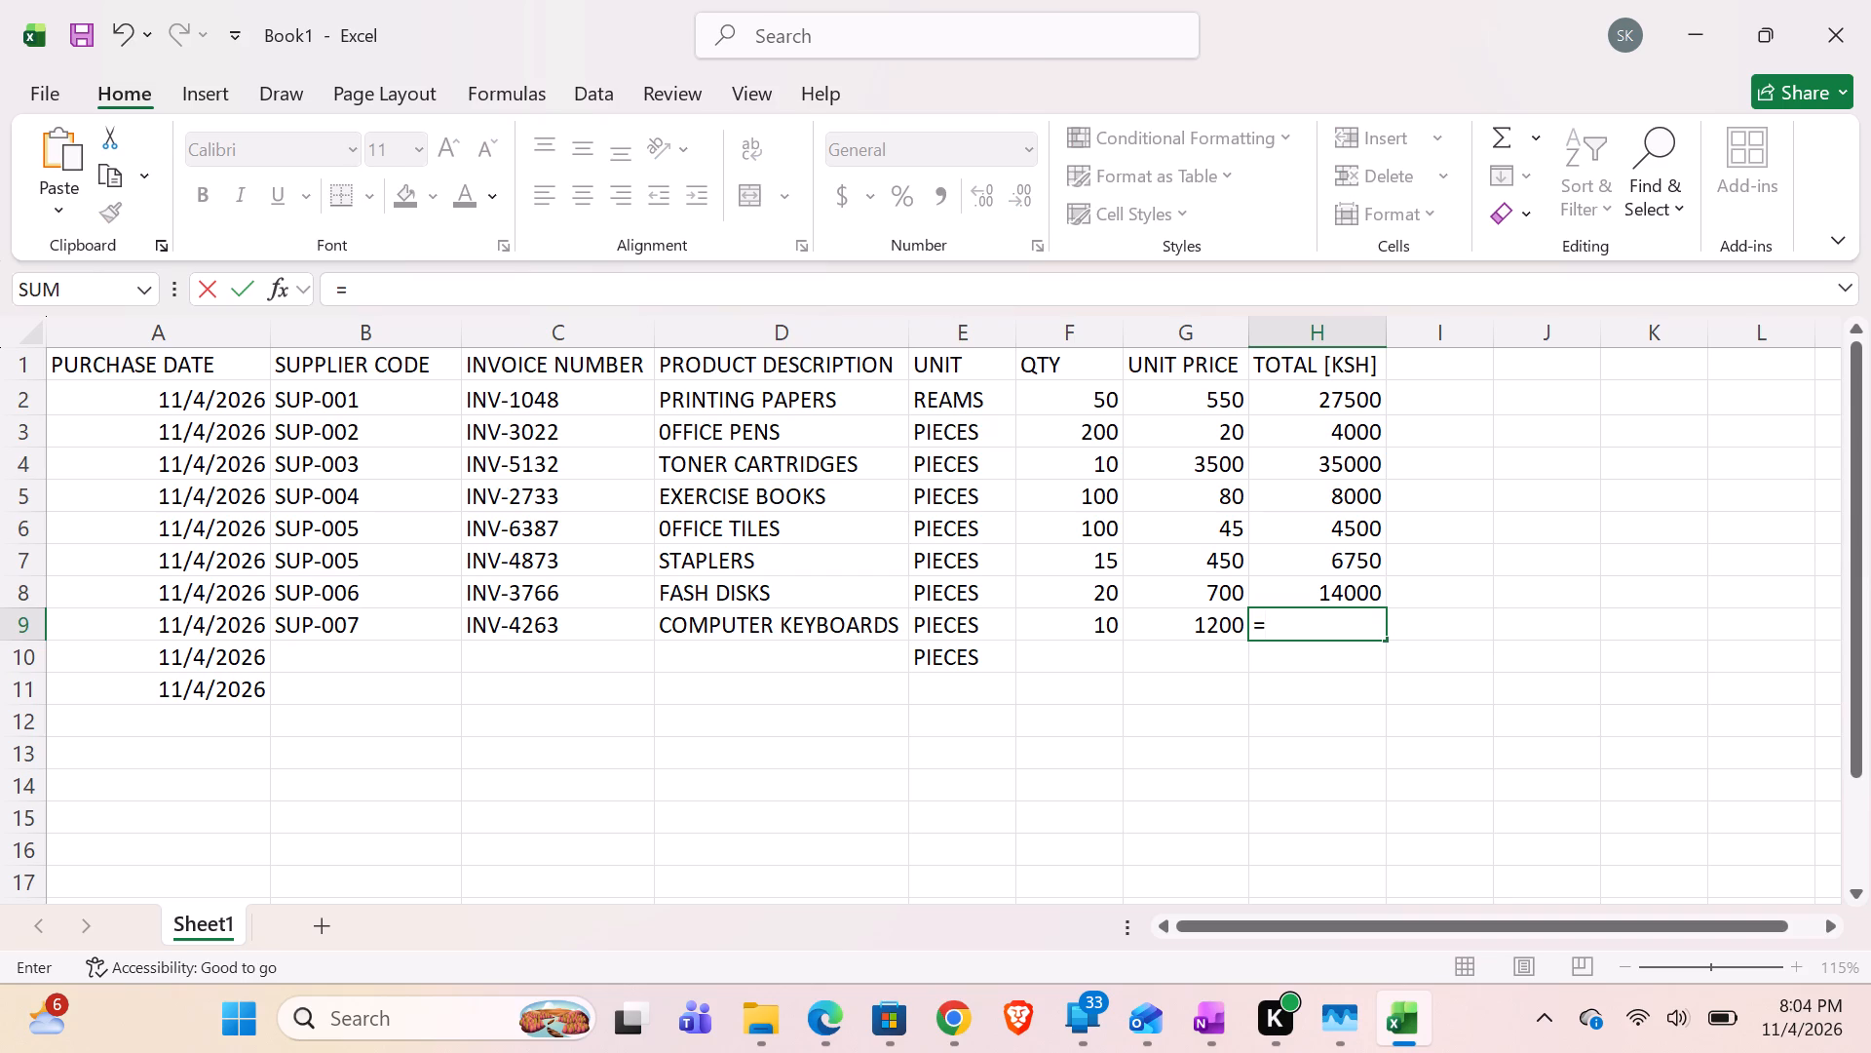
{"action": "key", "text": "shift+parenleft"}
{"action": "left_click", "coordinate": [1207, 639]}
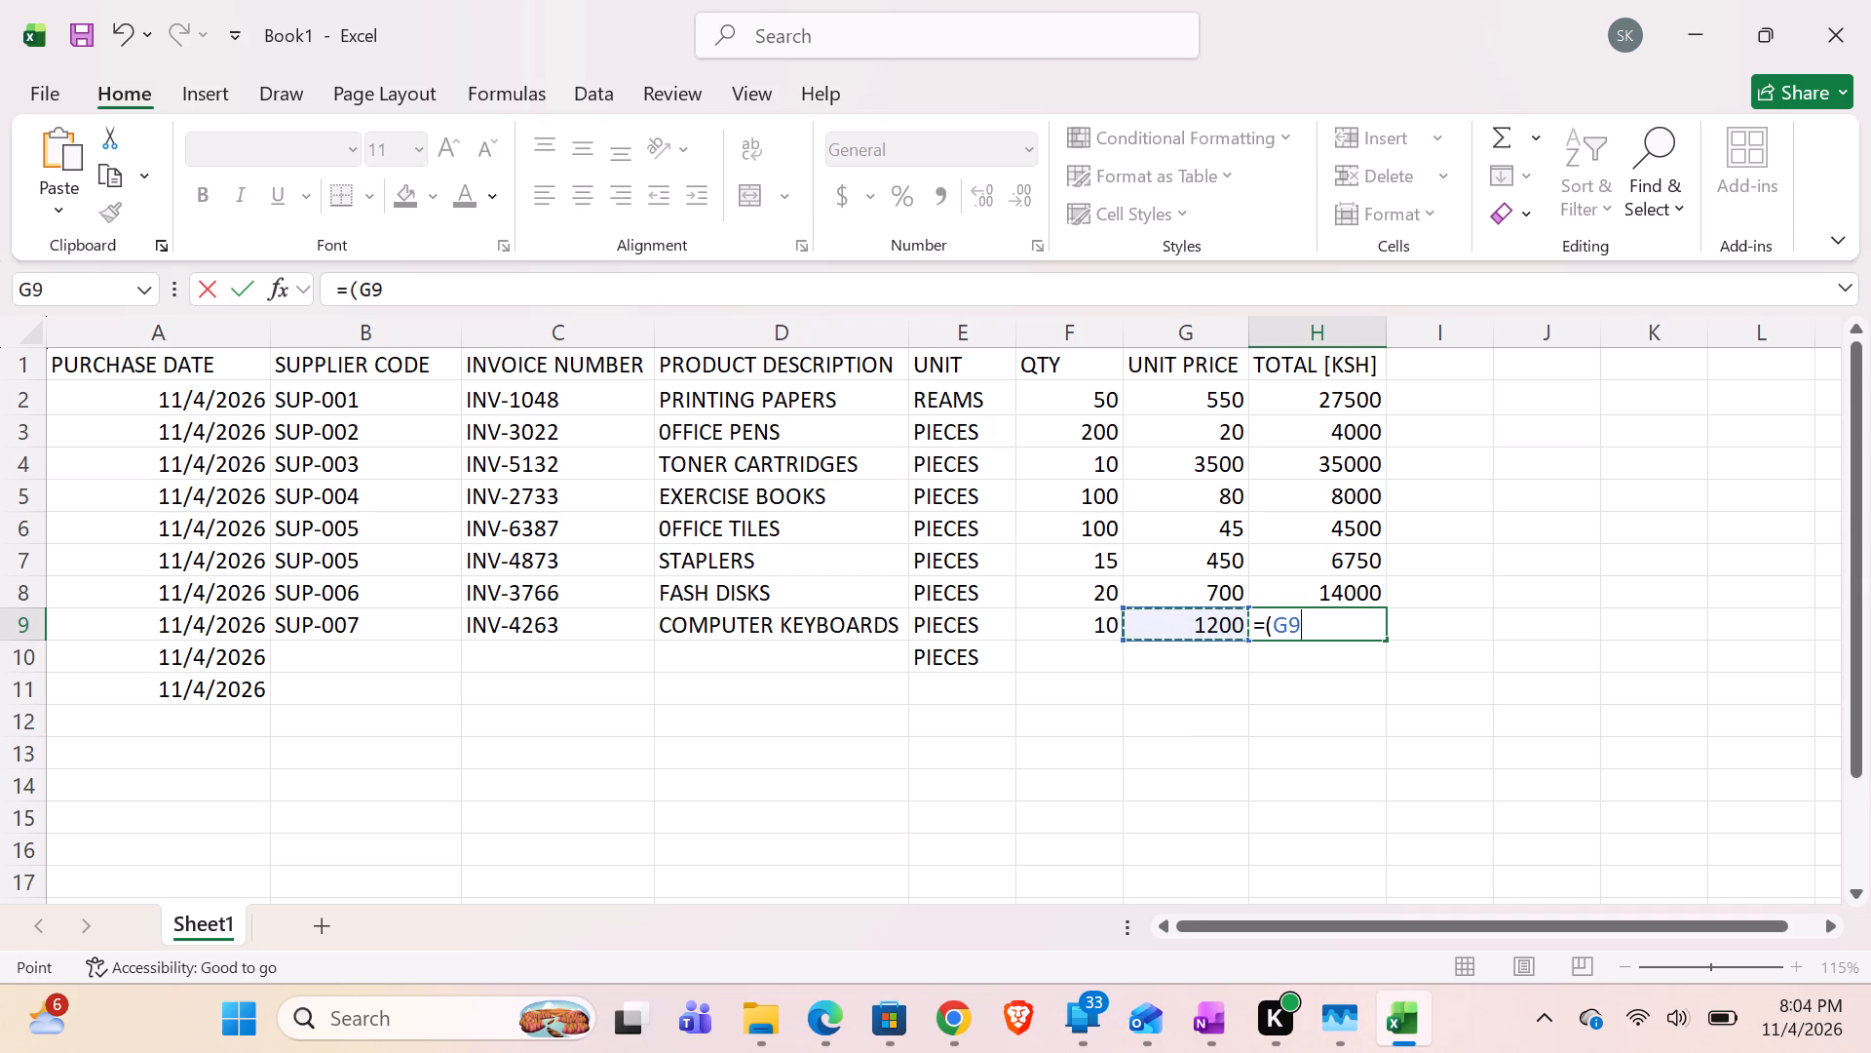
{"action": "key", "text": "shift+plus"}
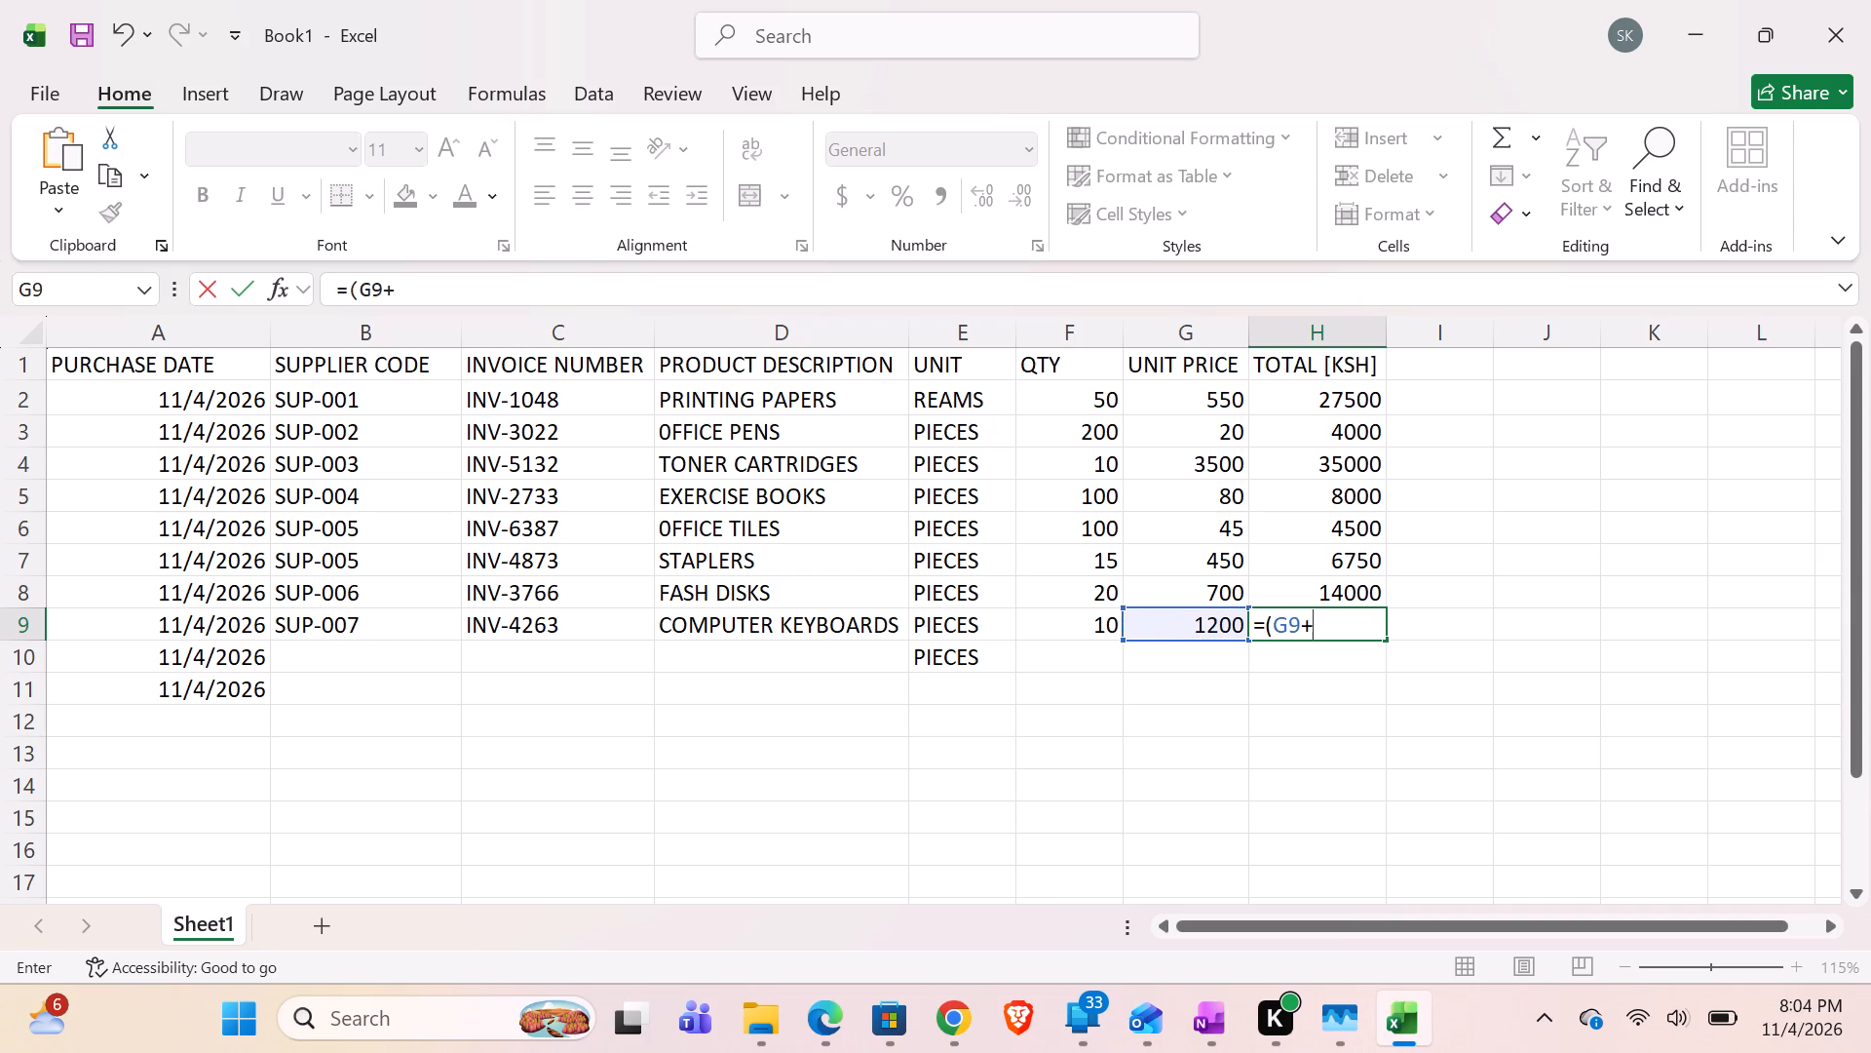
{"action": "key", "text": "BackSpace"}
{"action": "key", "text": "shift+asterisk"}
{"action": "left_click", "coordinate": [1064, 624]}
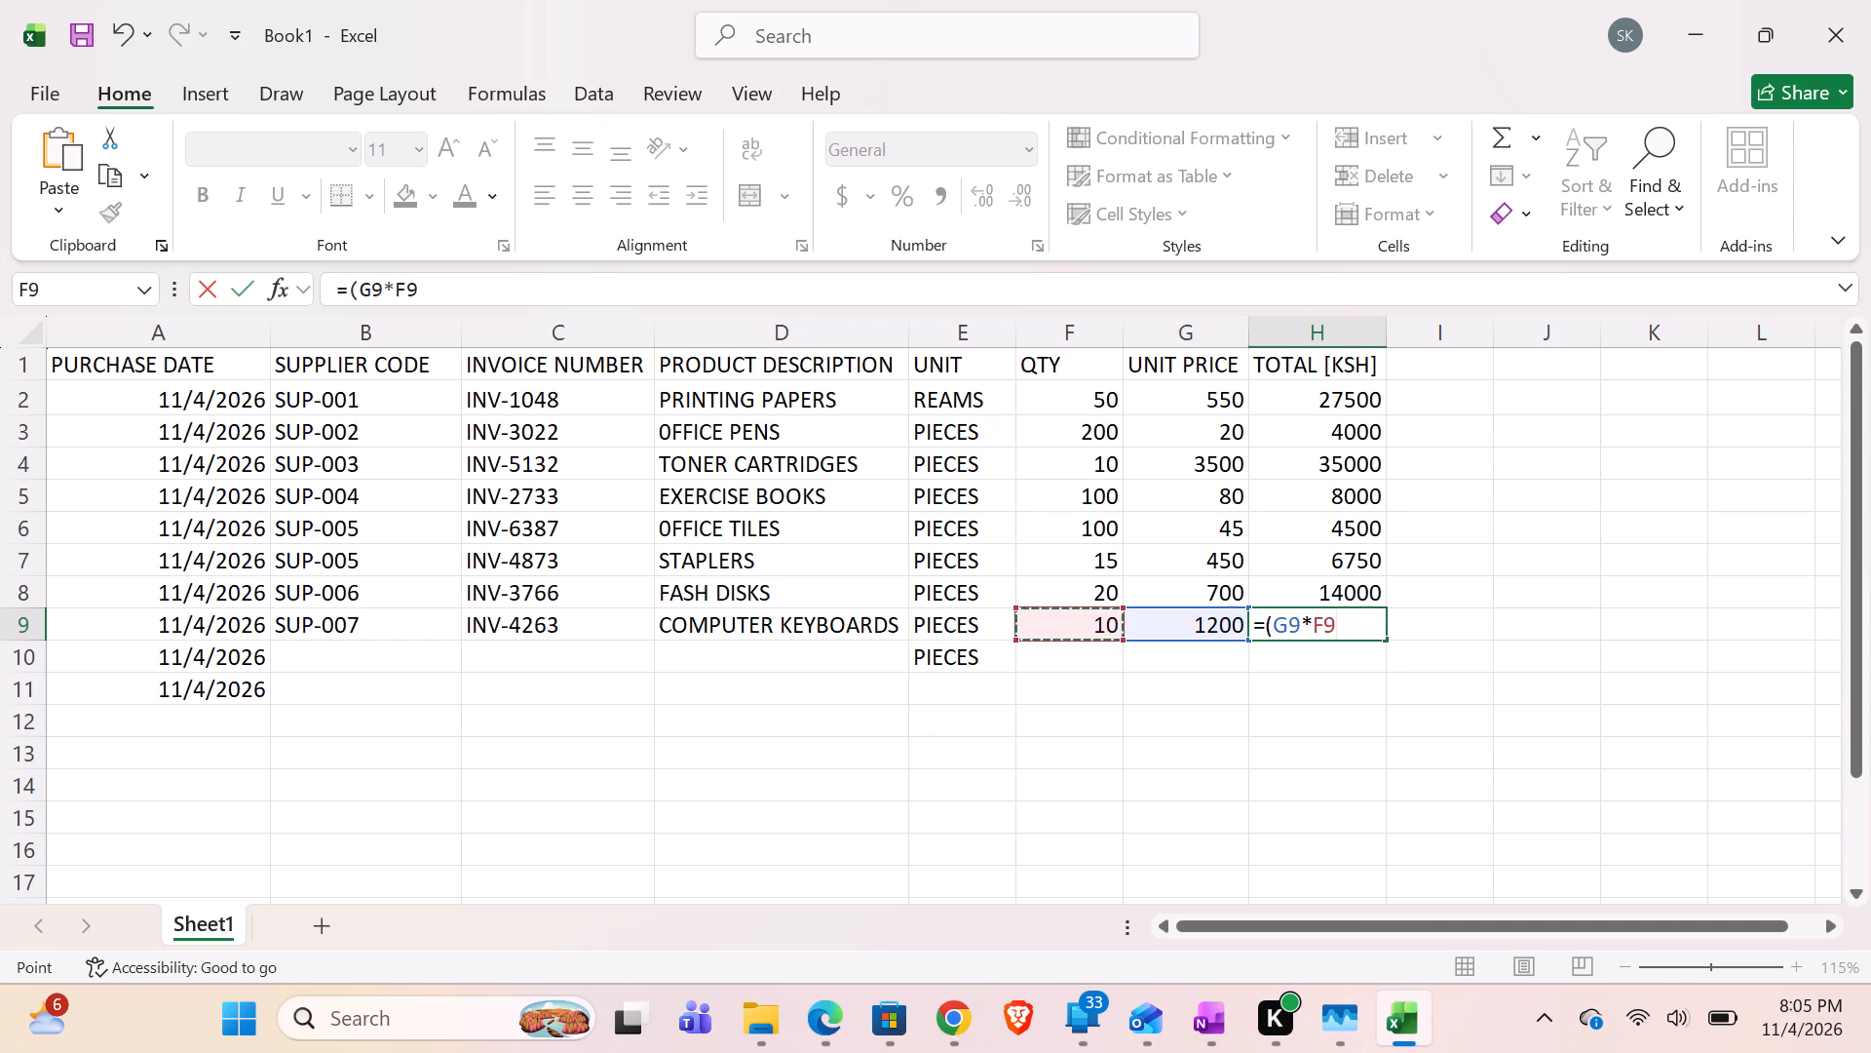
{"action": "key", "text": "shift+parenright"}
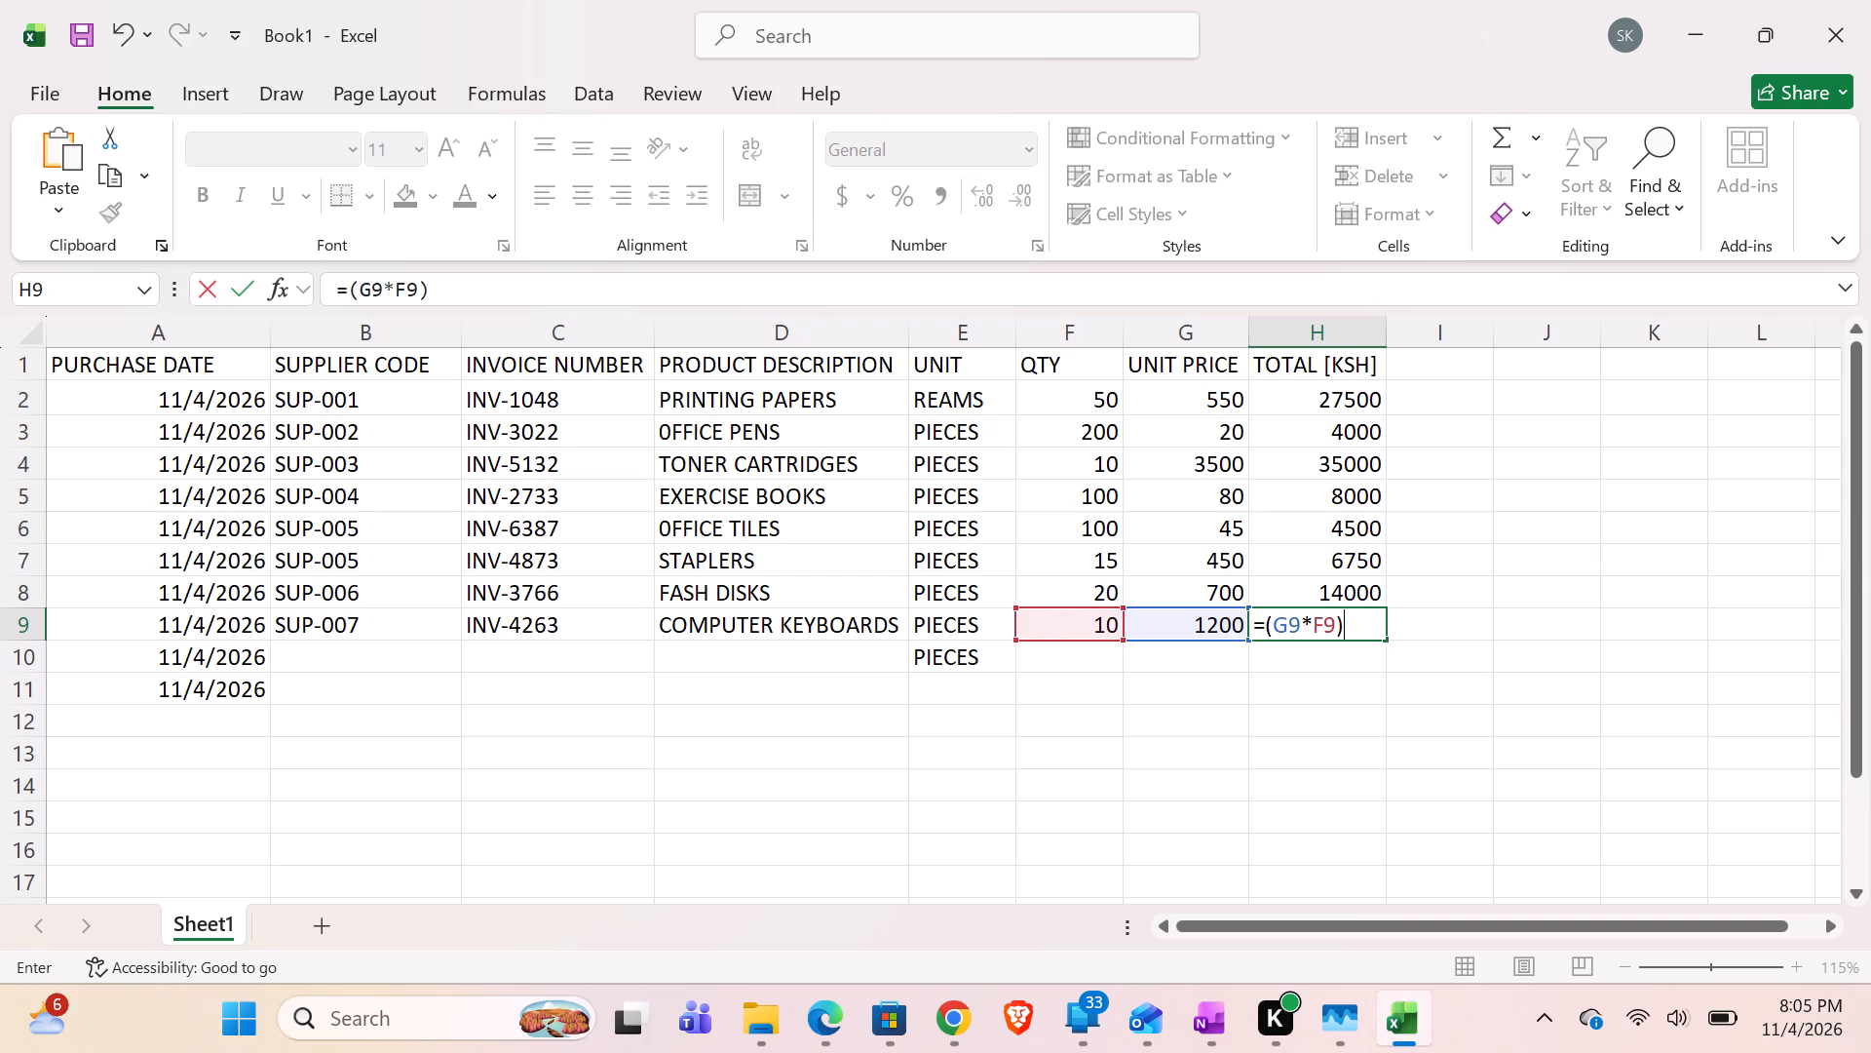
Commit the total formula =(G9*F9) in cell H9 of the COMPUTER KEYBOARDS row.
{"action": "key", "text": "Return"}
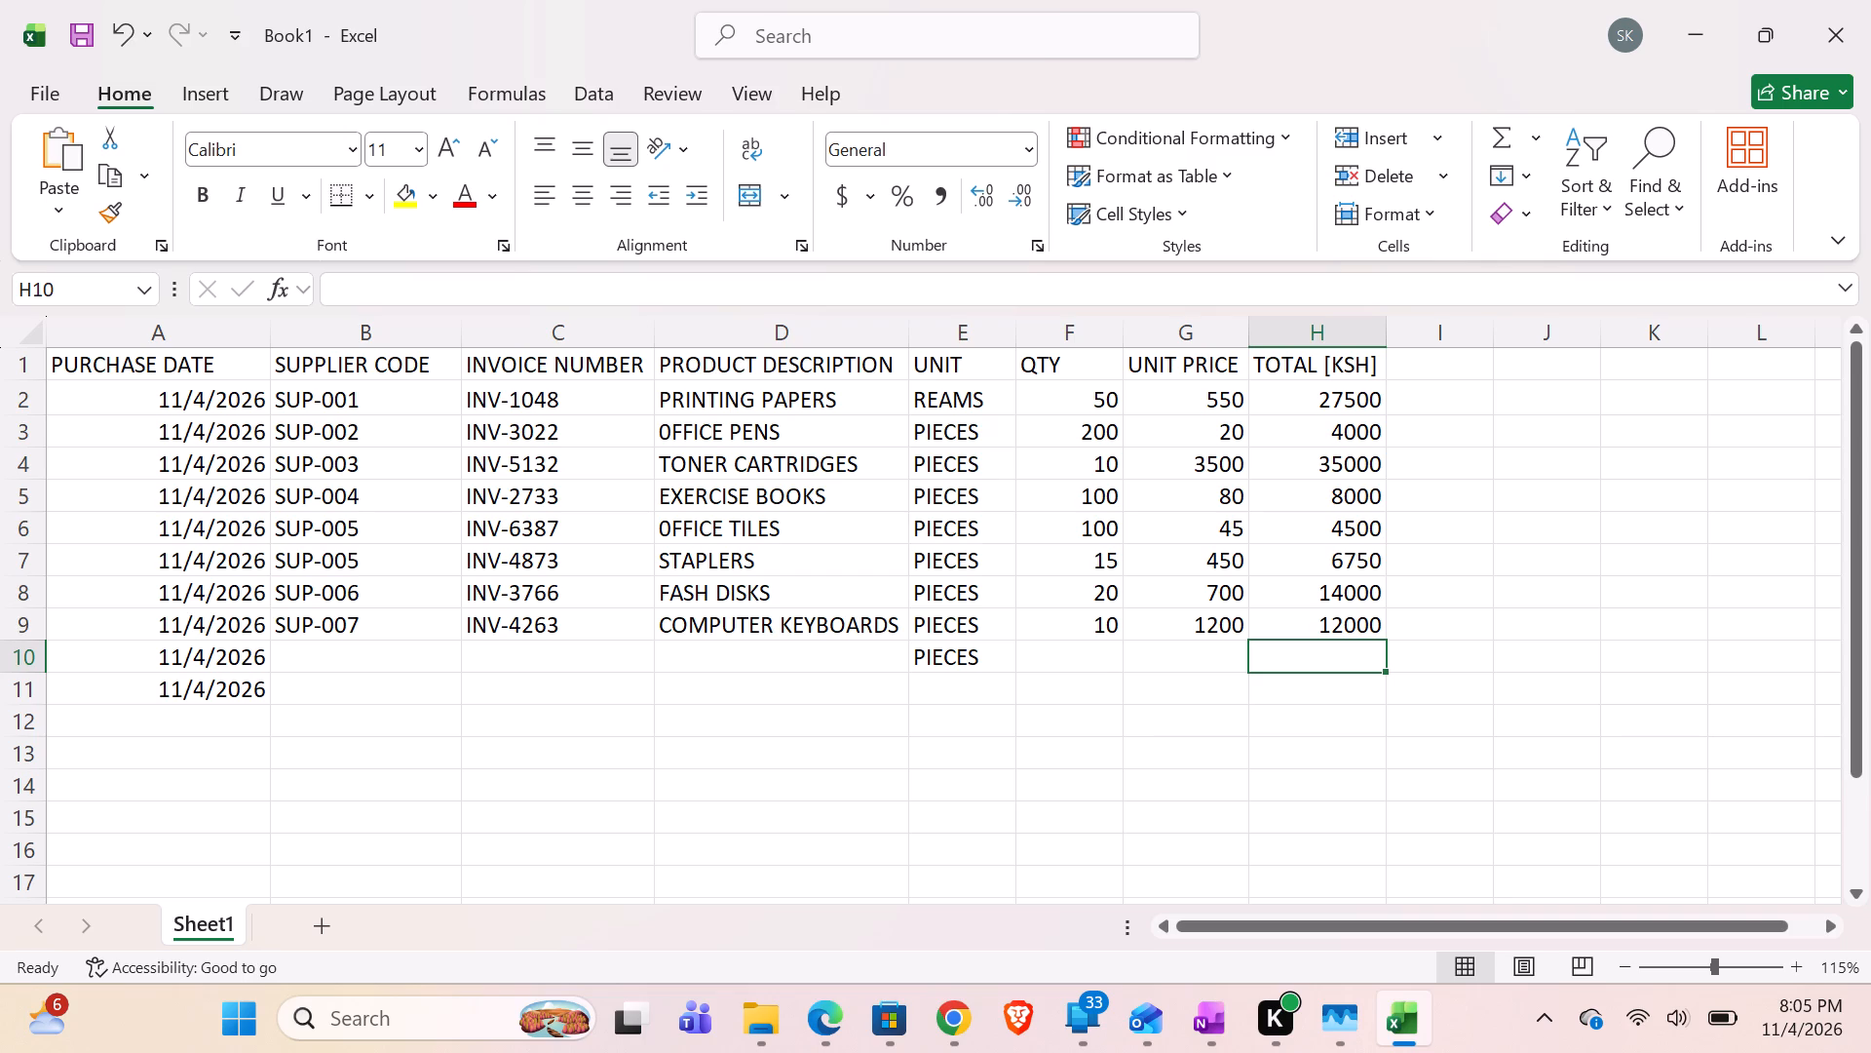
Enter supplier code SUP-008 in cell B10 and invoice number INV-3241 in cell C10.
{"action": "left_click", "coordinate": [401, 651]}
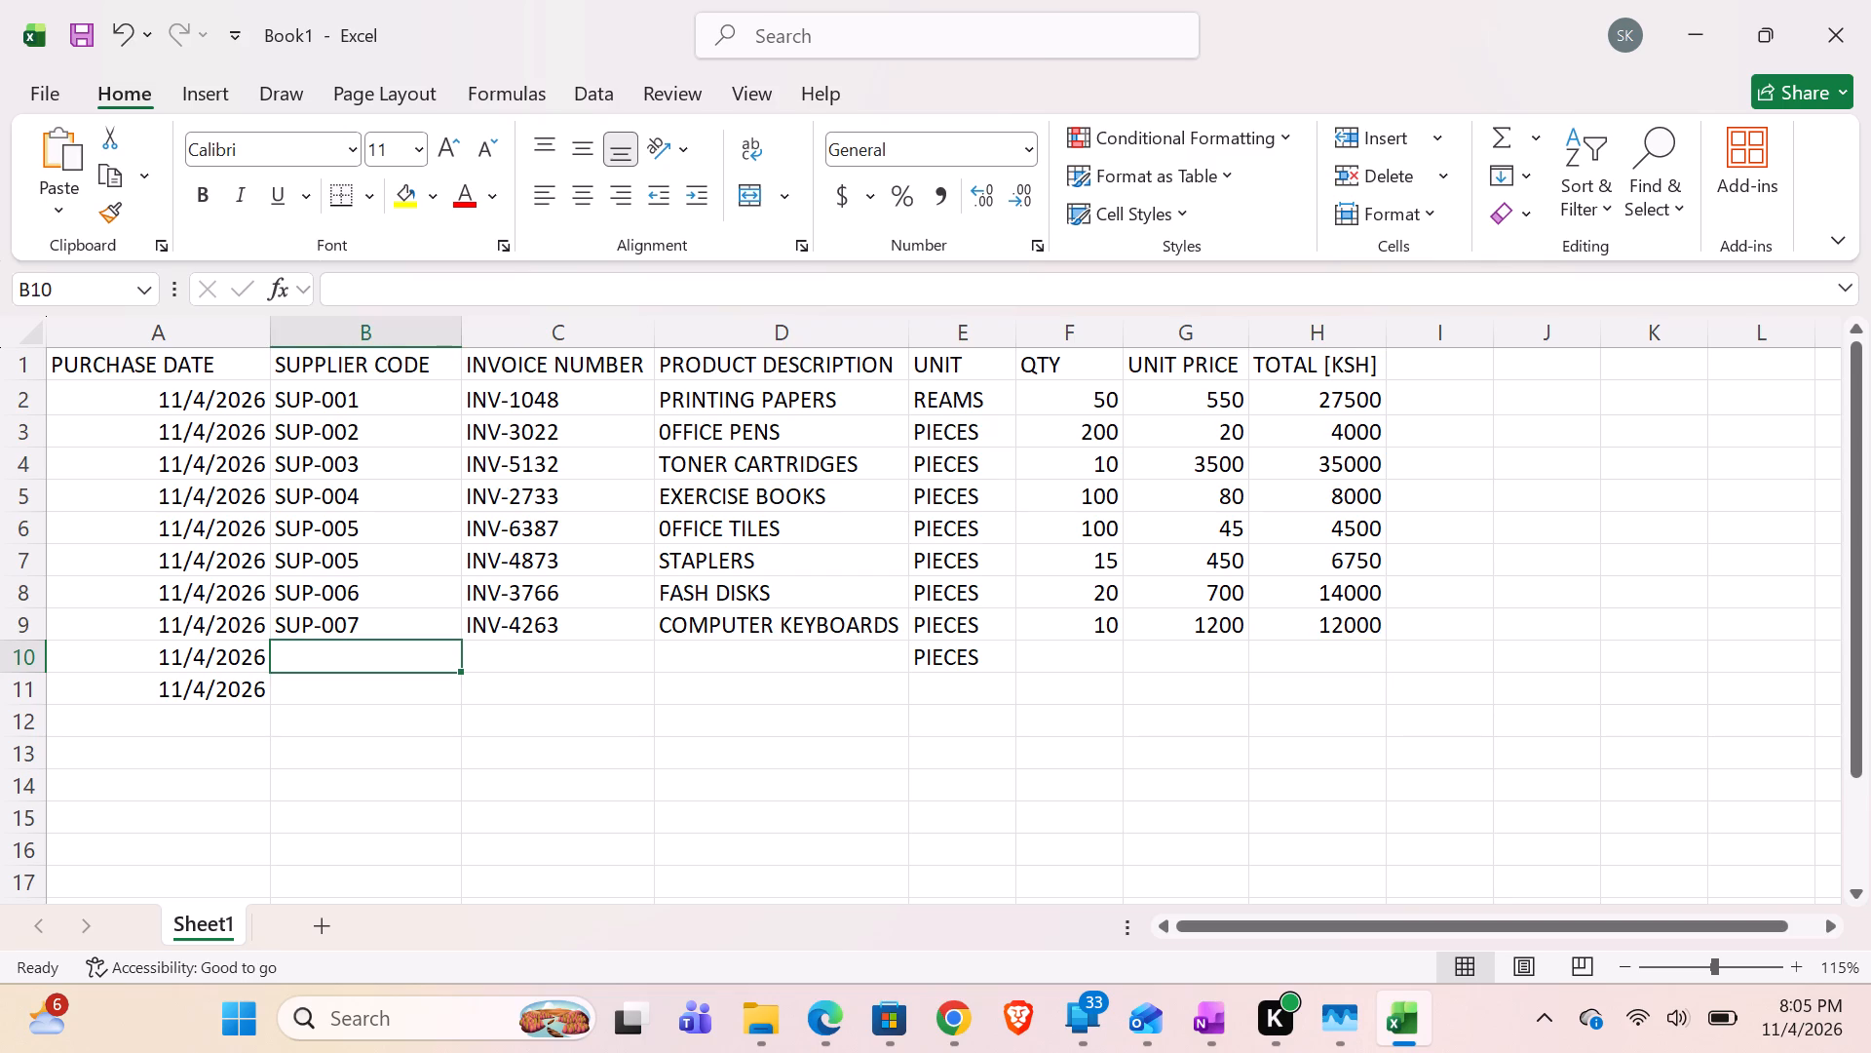
{"action": "type", "text": "SUP"}
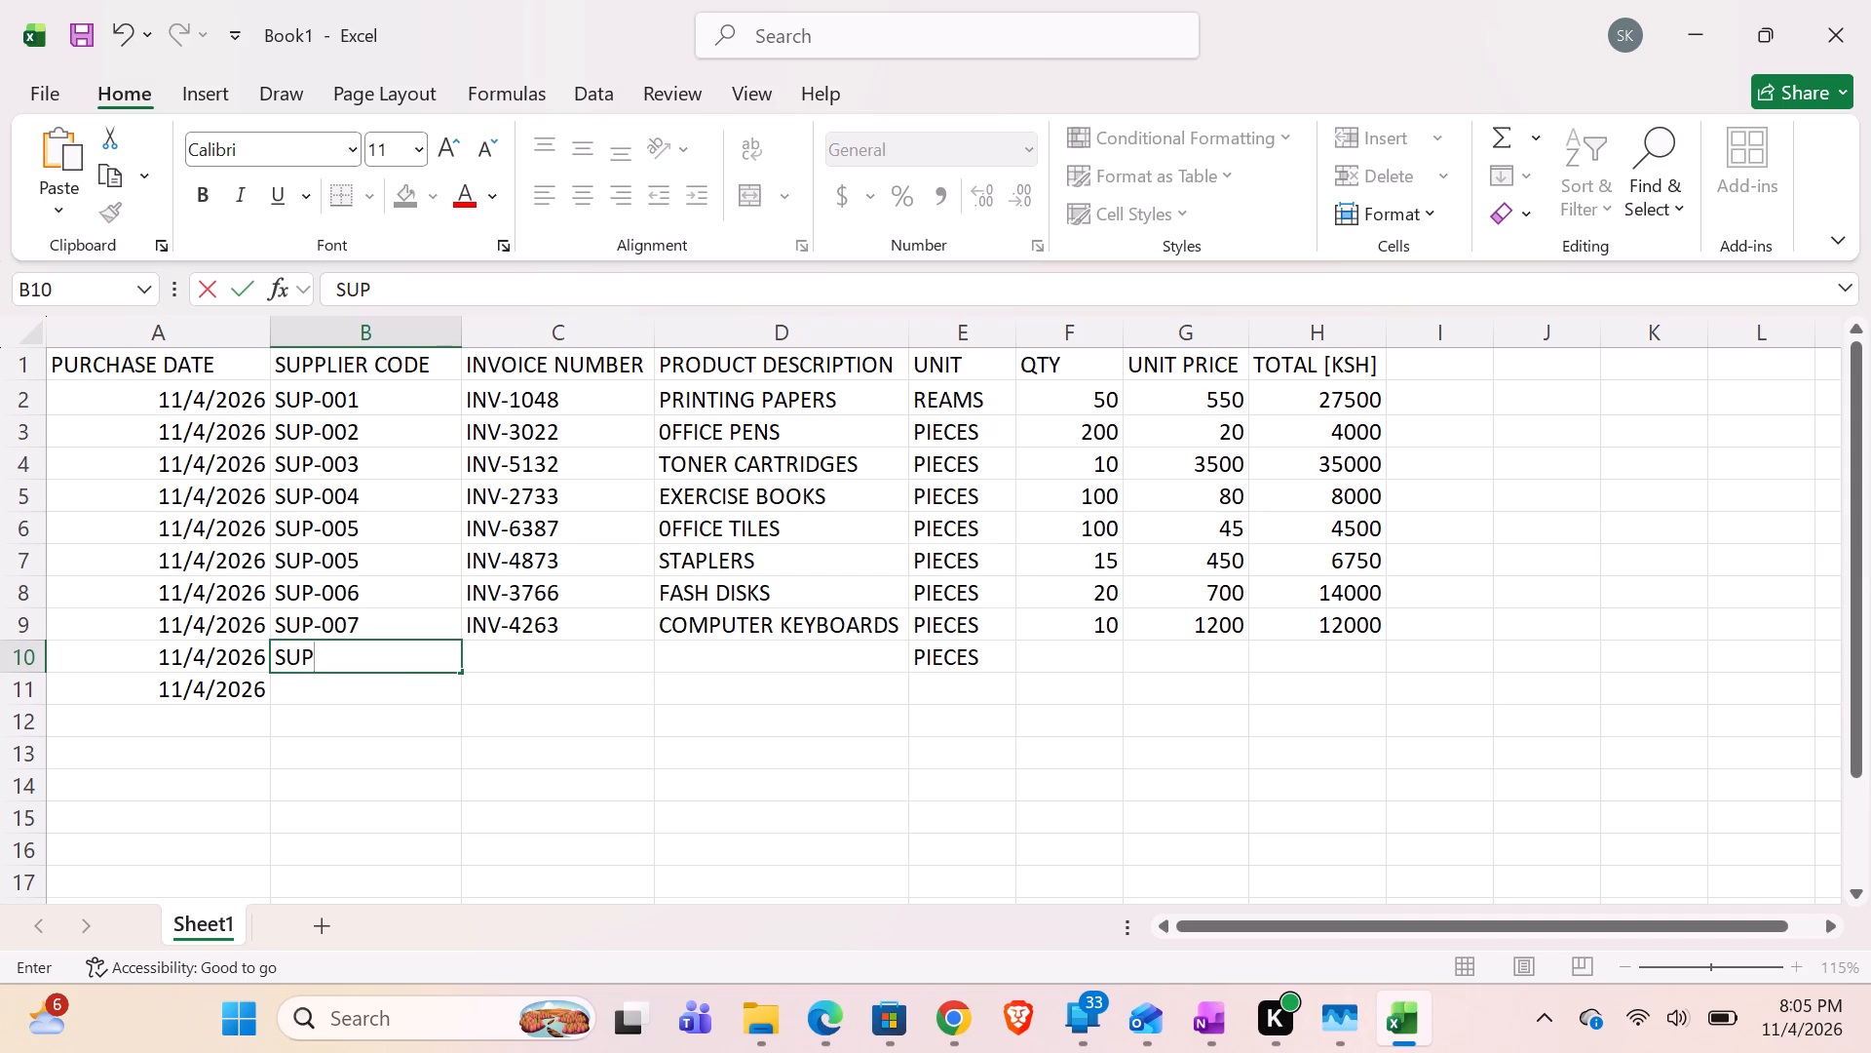
{"action": "key", "text": "minus"}
{"action": "type", "text": "008"}
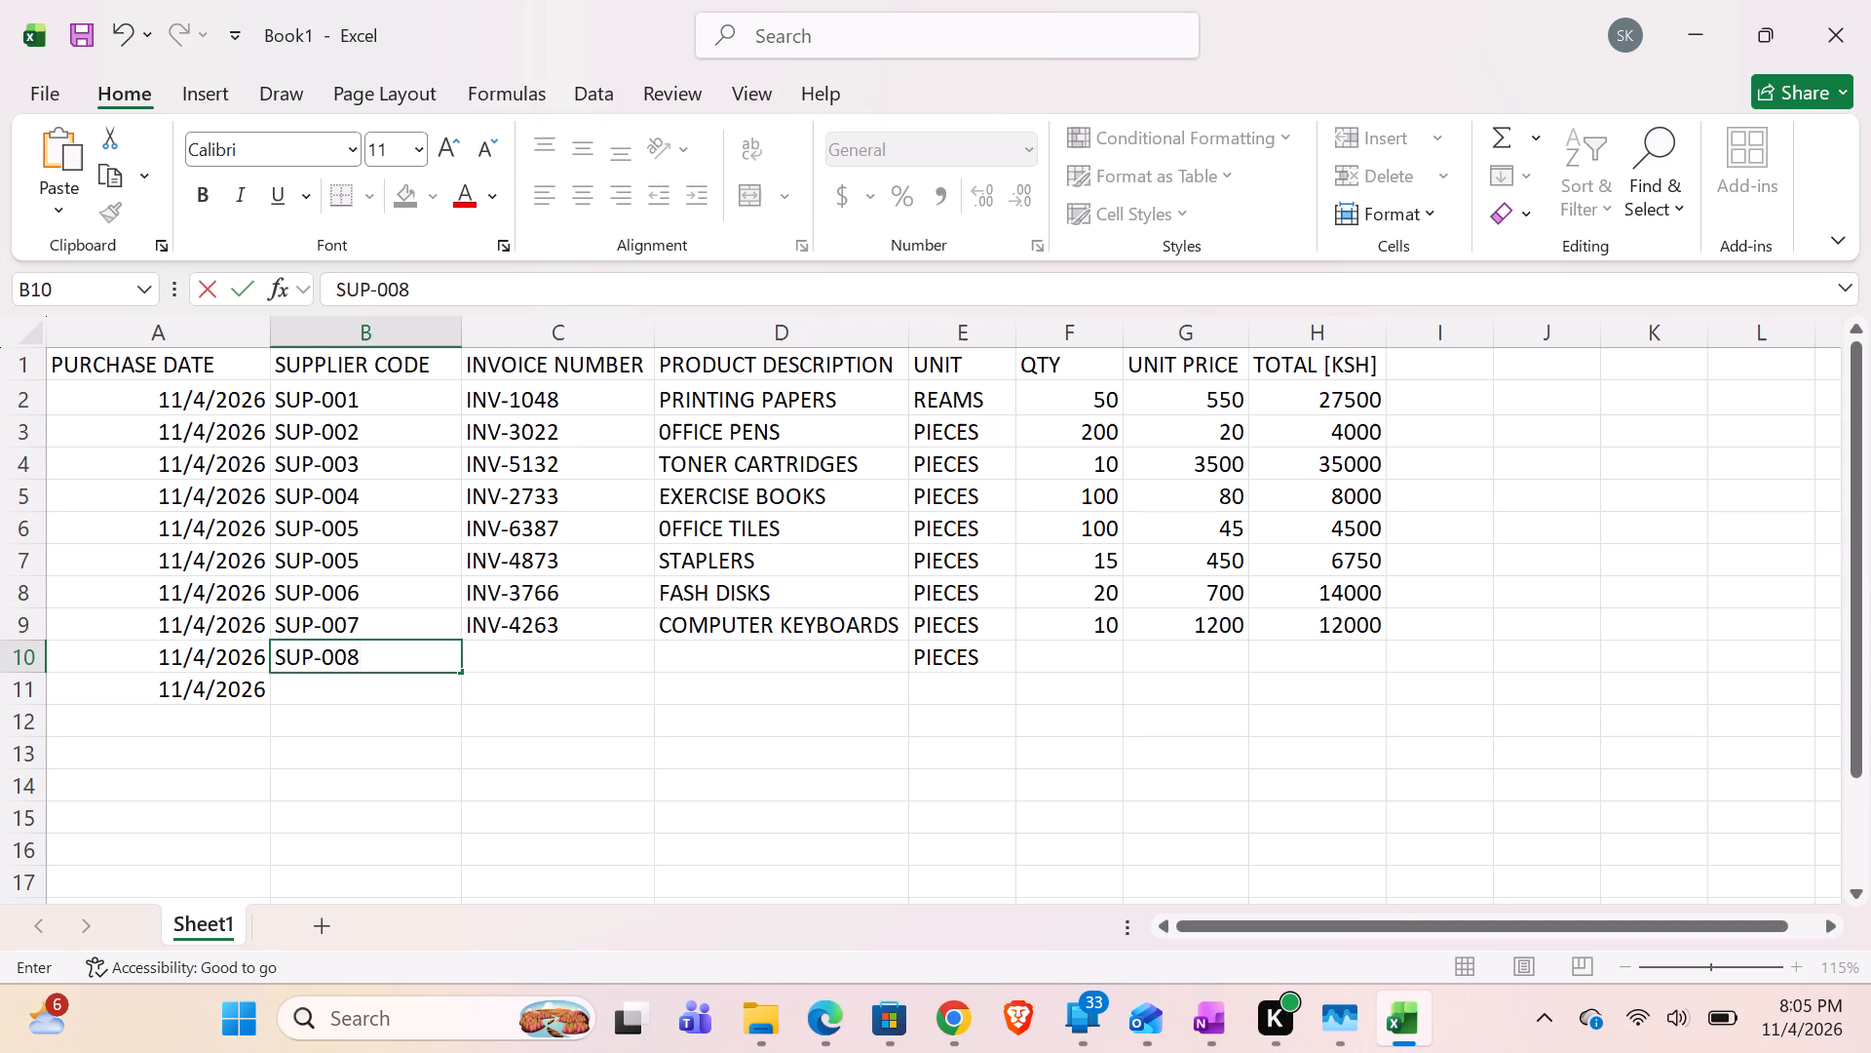
{"action": "left_click", "coordinate": [481, 656]}
{"action": "type", "text": "INV"}
{"action": "key", "text": "minus"}
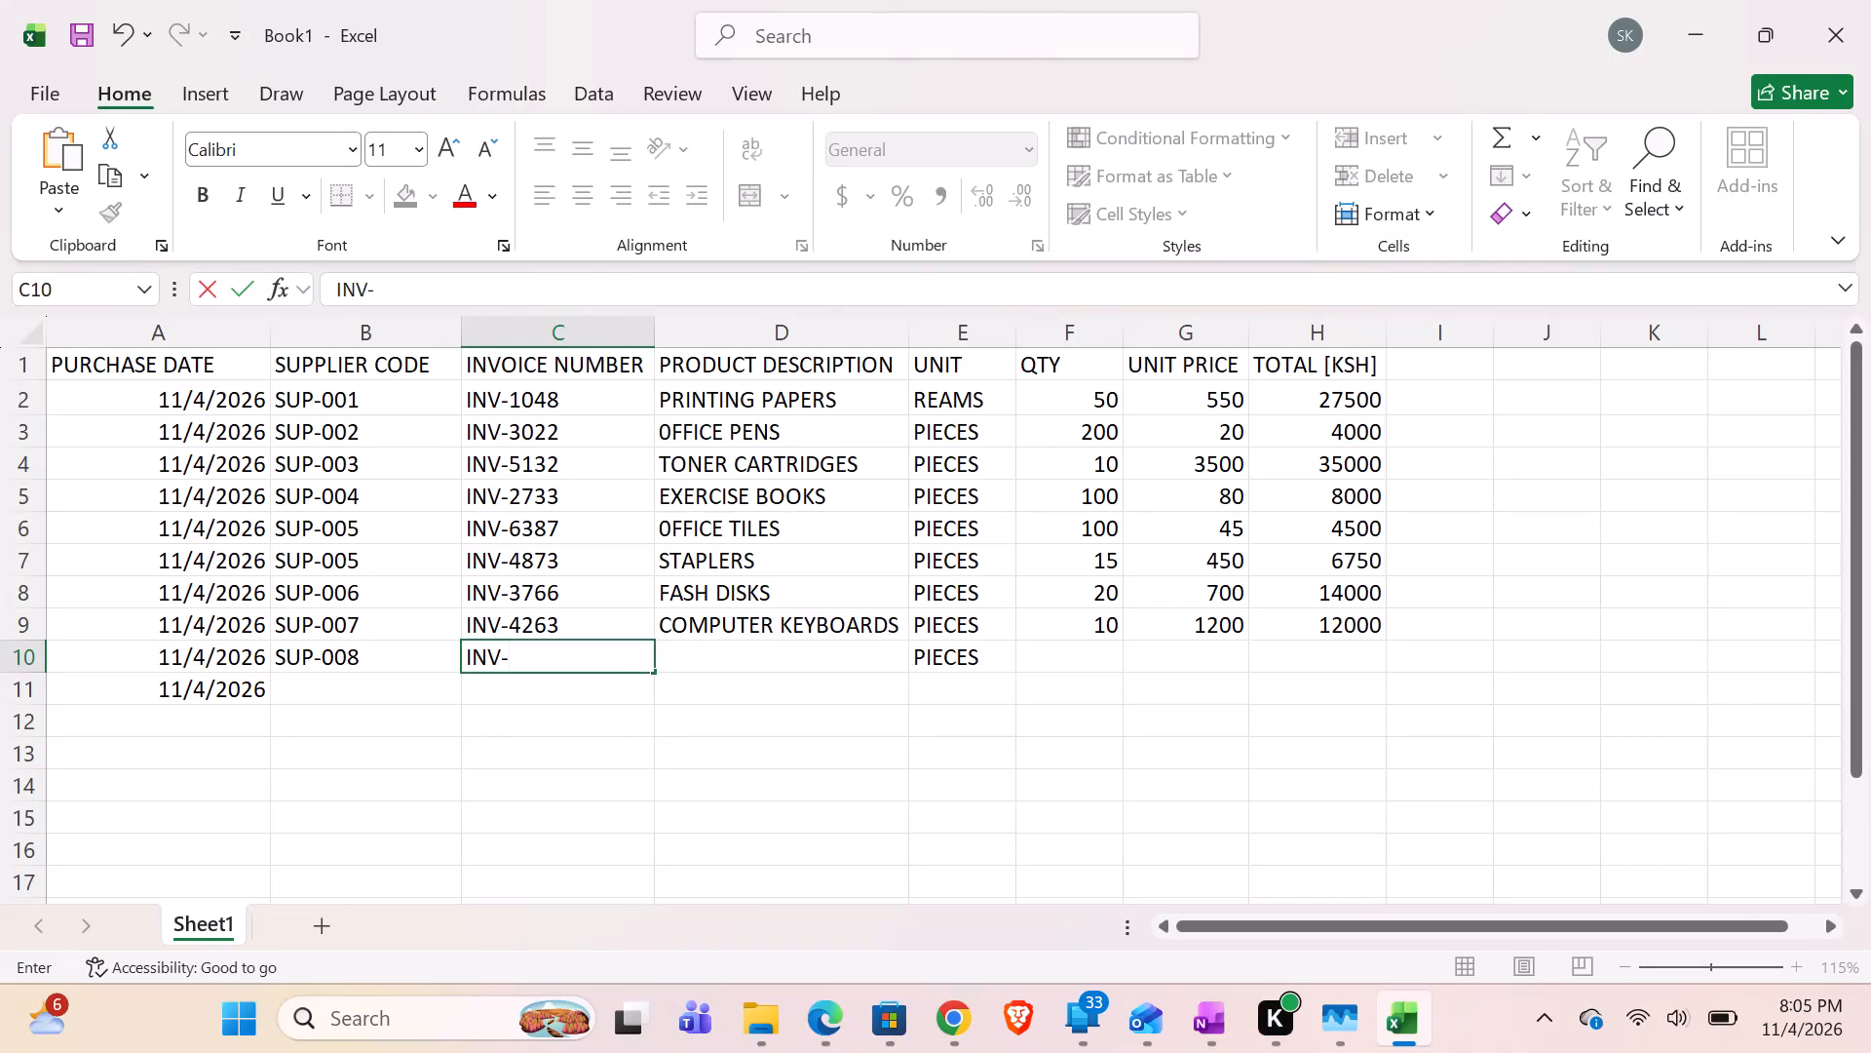
{"action": "type", "text": "3241"}
Enter PACKAGING BOXES as the product description in cell D10 for invoice INV-3241.
{"action": "left_click", "coordinate": [731, 659]}
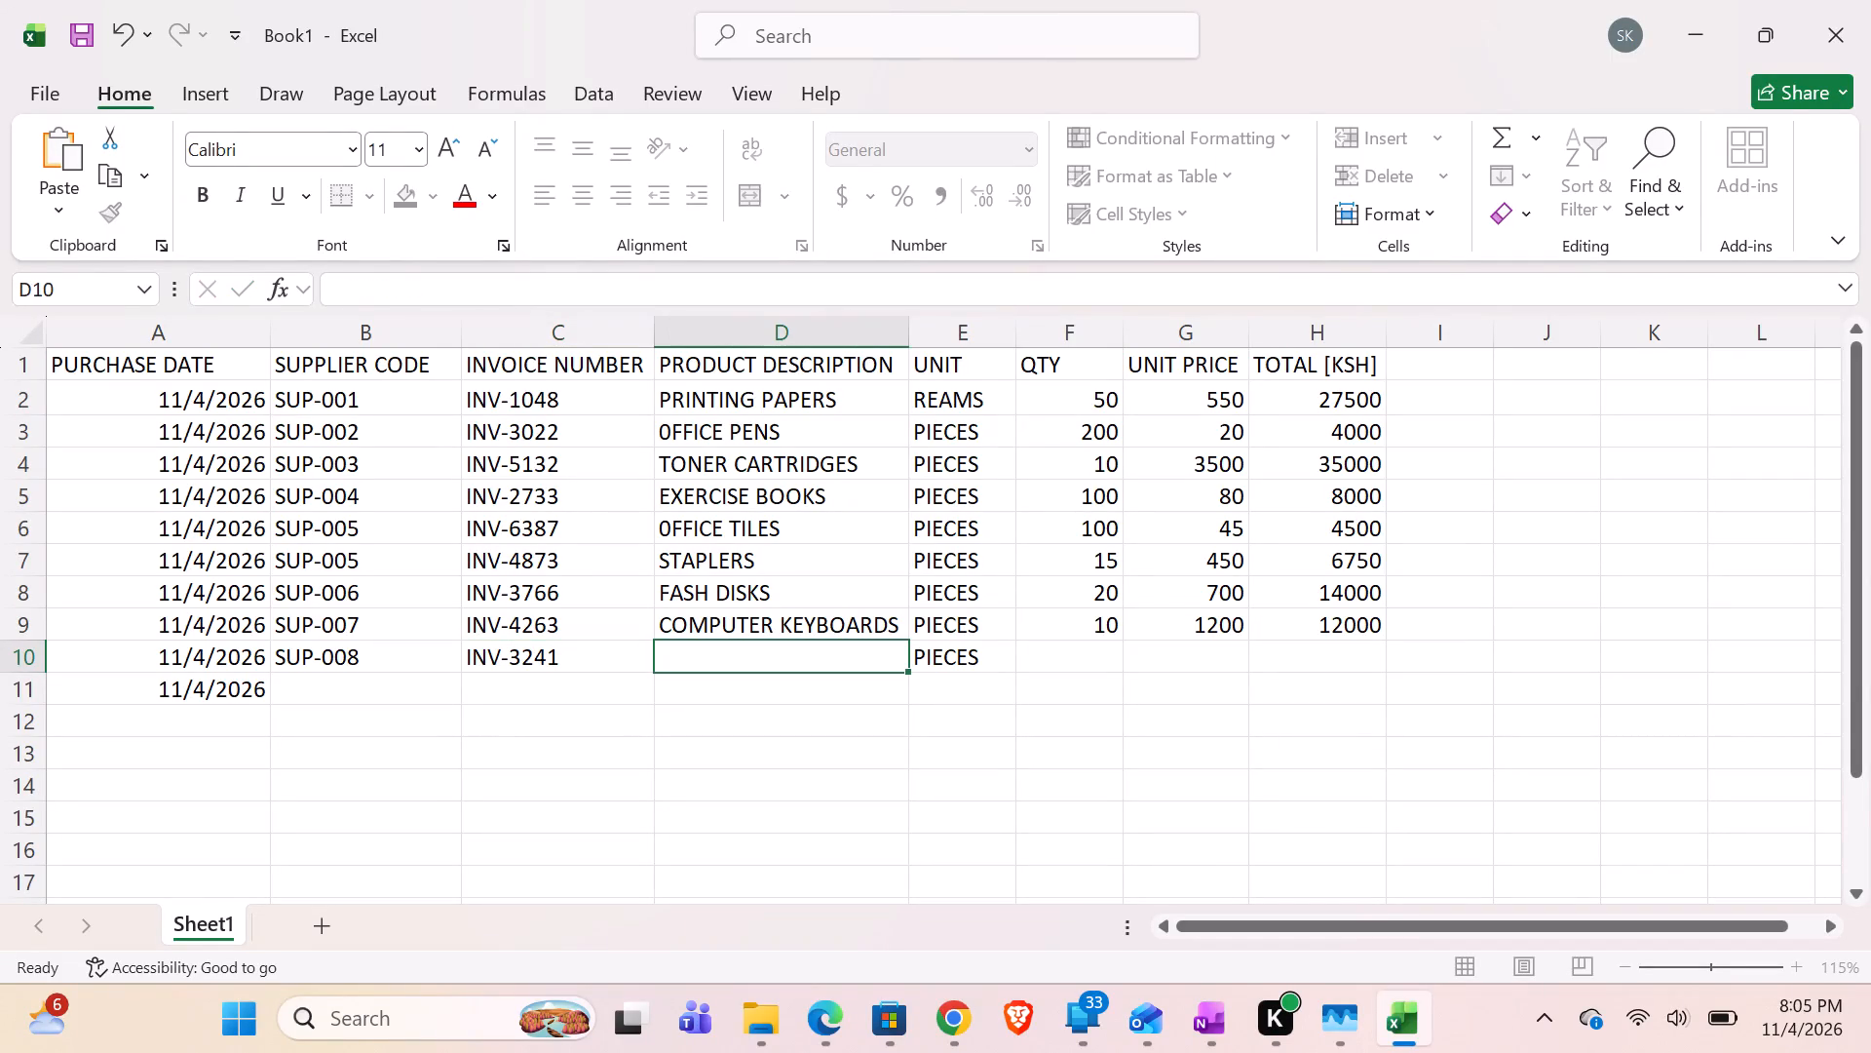
{"action": "type", "text": "PA"}
{"action": "type", "text": "CKAGING BO"}
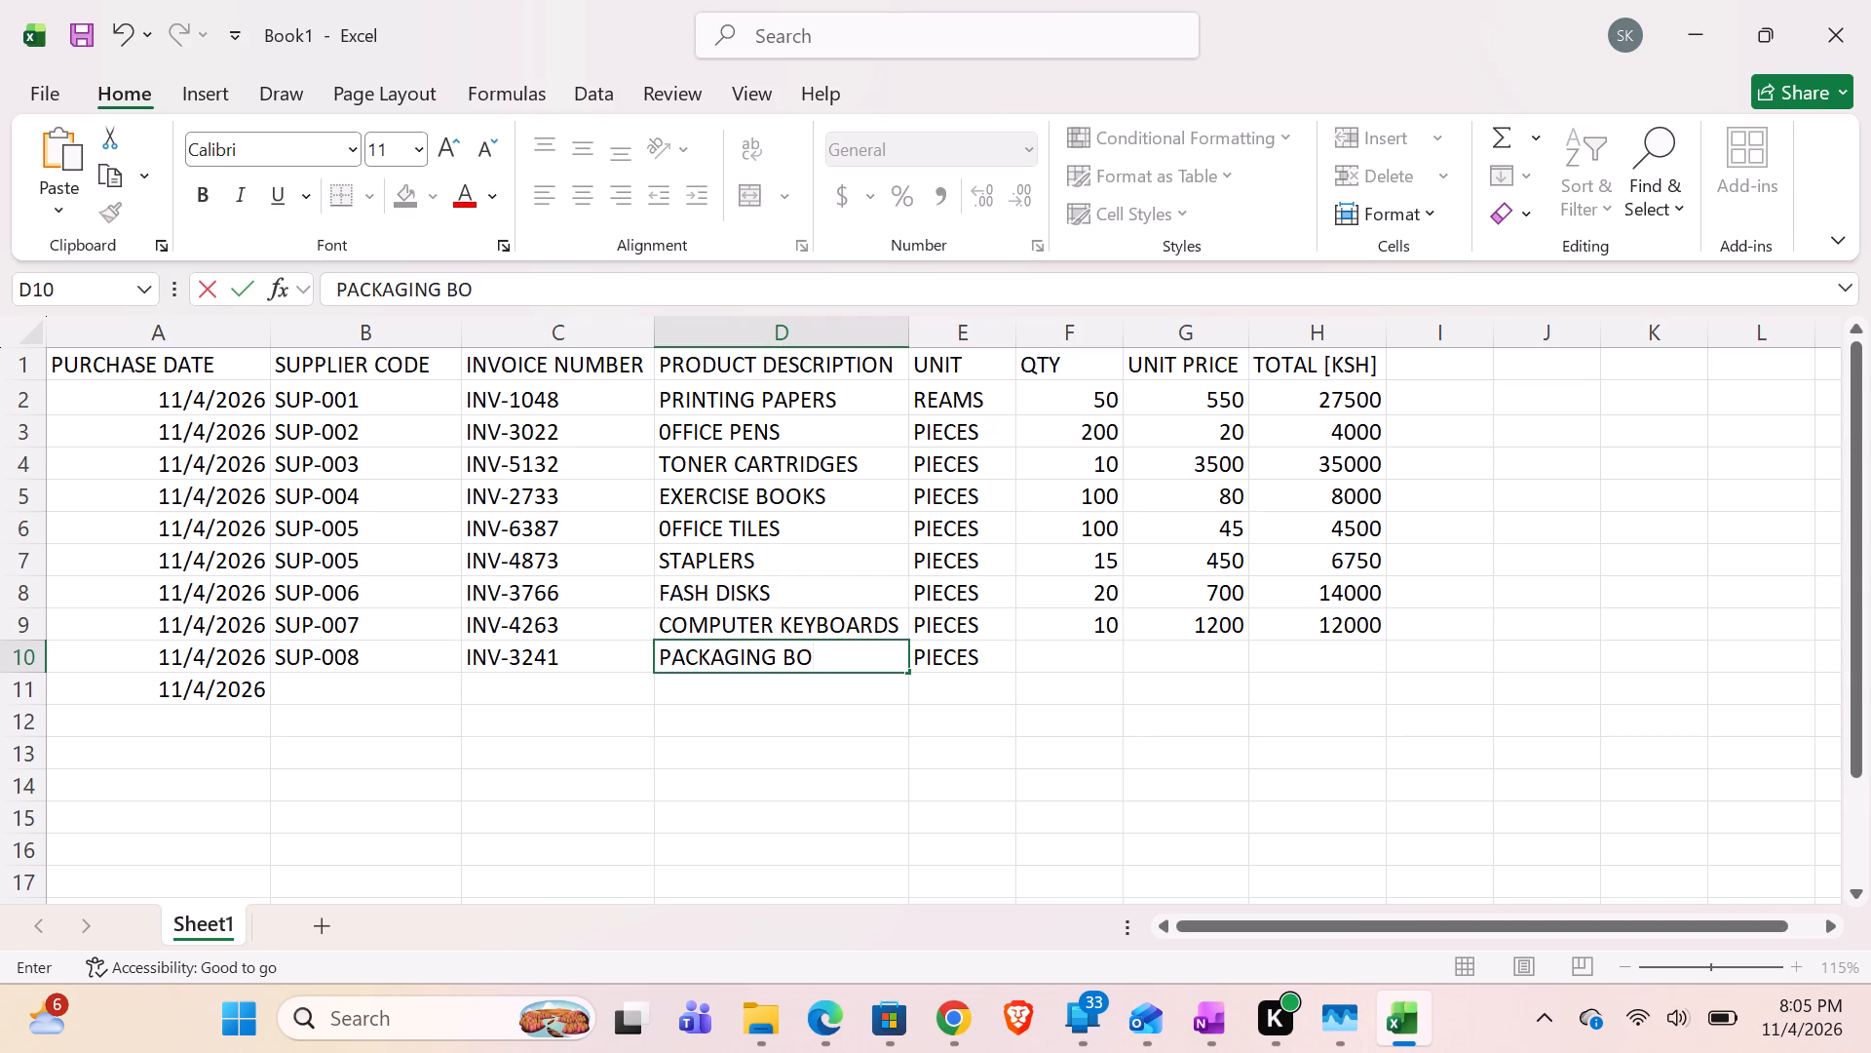
{"action": "type", "text": "XES"}
Enter quantity 80 in cell F10 and unit price 150 in cell G10 for the PACKAGING BOXES row.
{"action": "left_click", "coordinate": [1047, 664]}
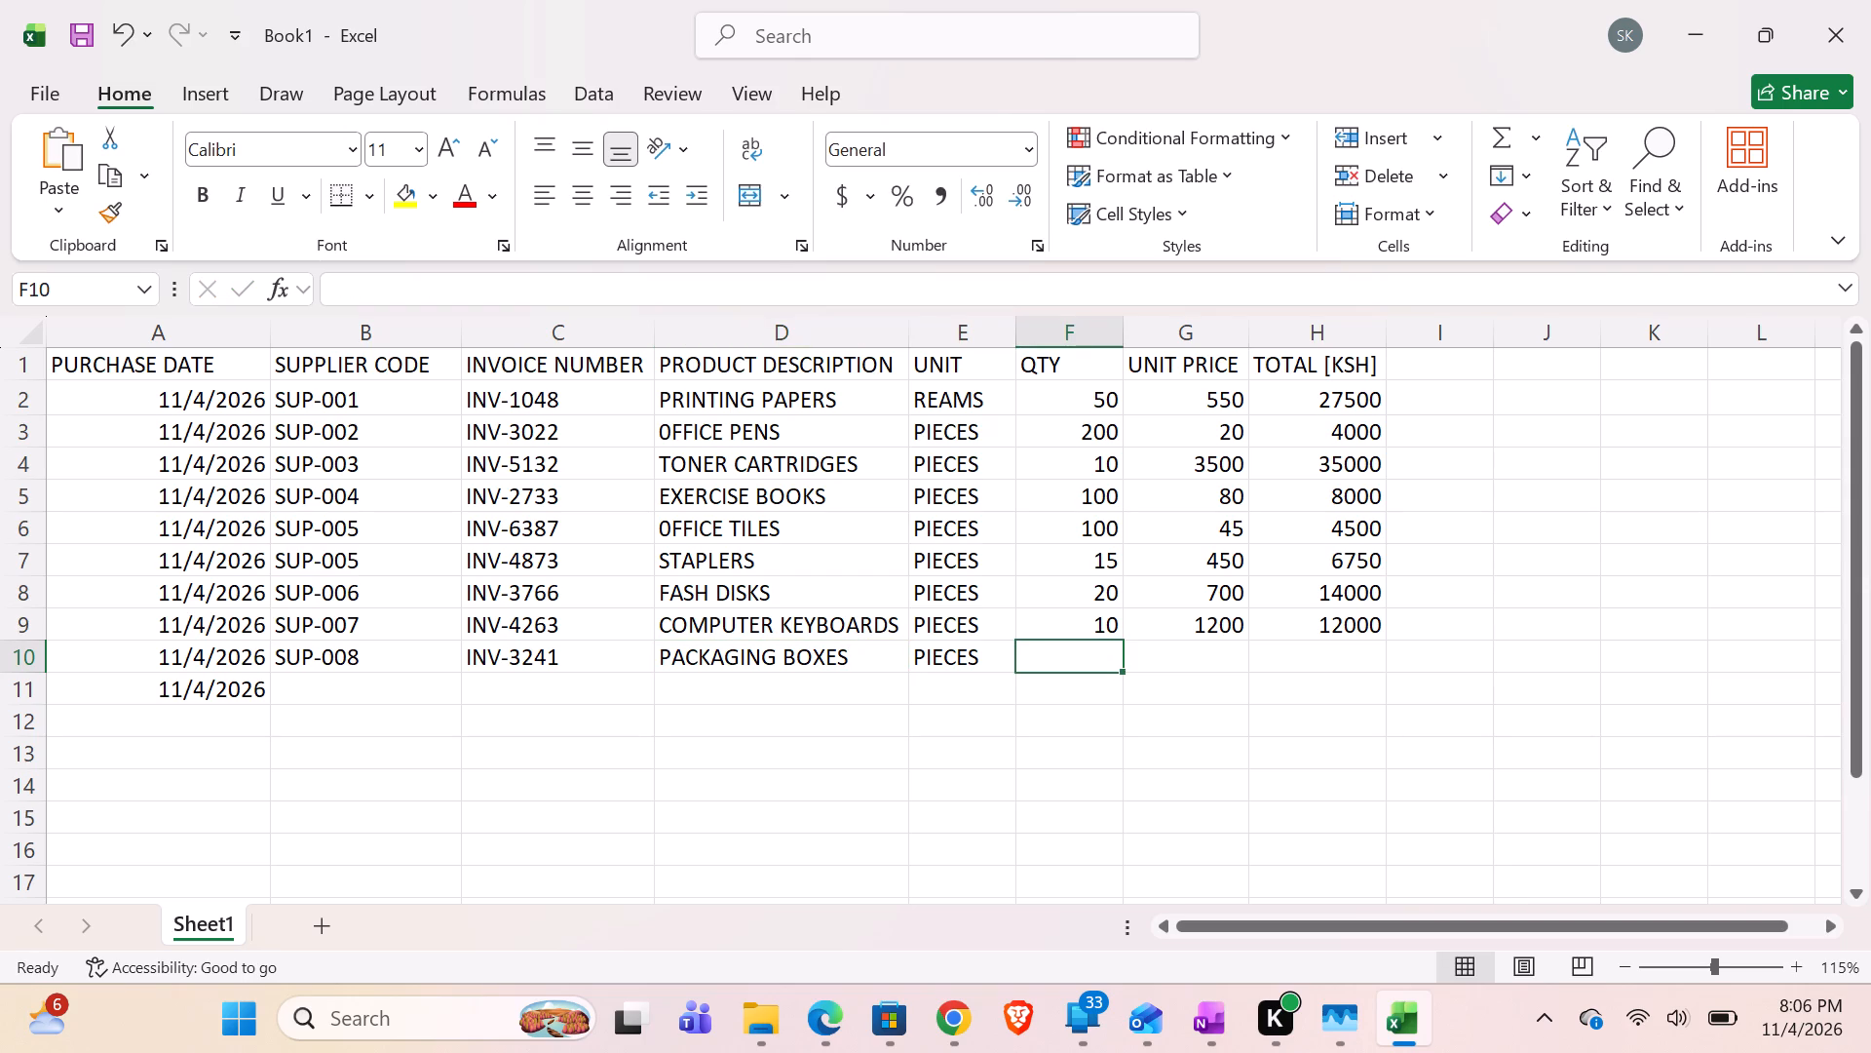
{"action": "type", "text": "80"}
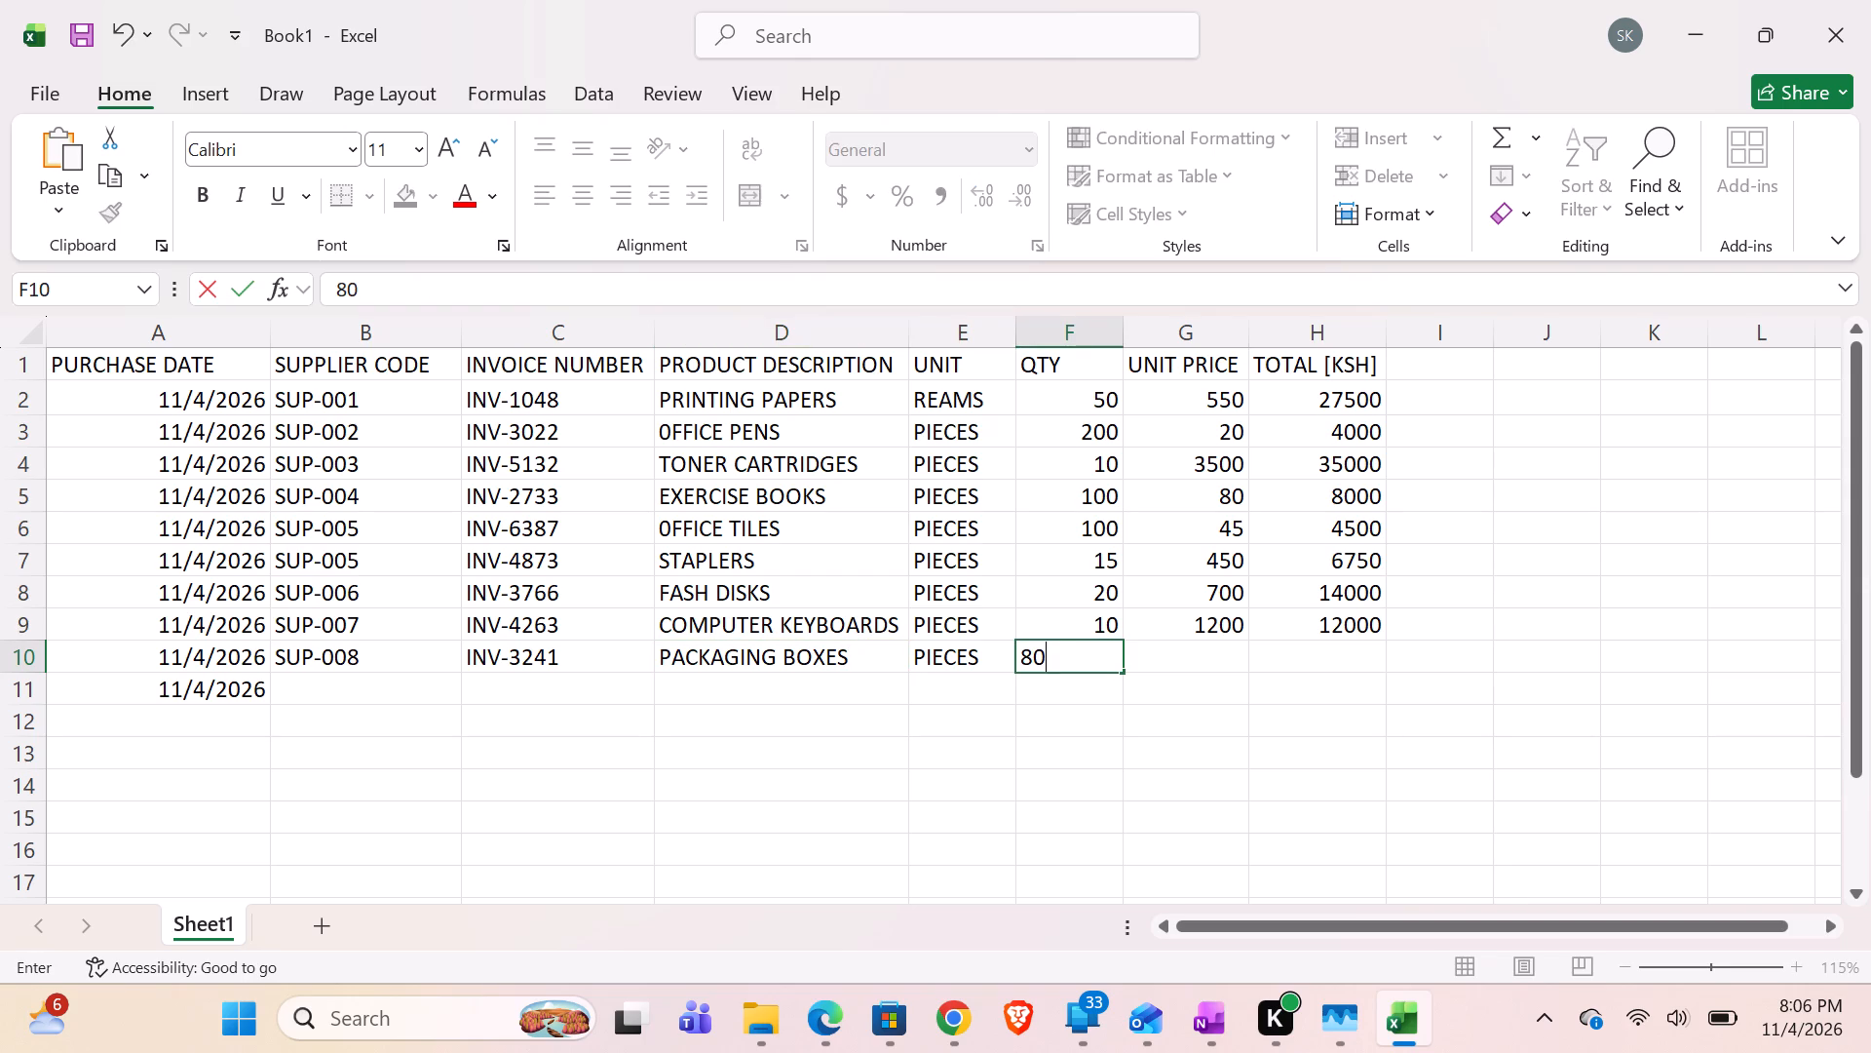
{"action": "left_click", "coordinate": [1145, 662]}
{"action": "key", "text": "1"}
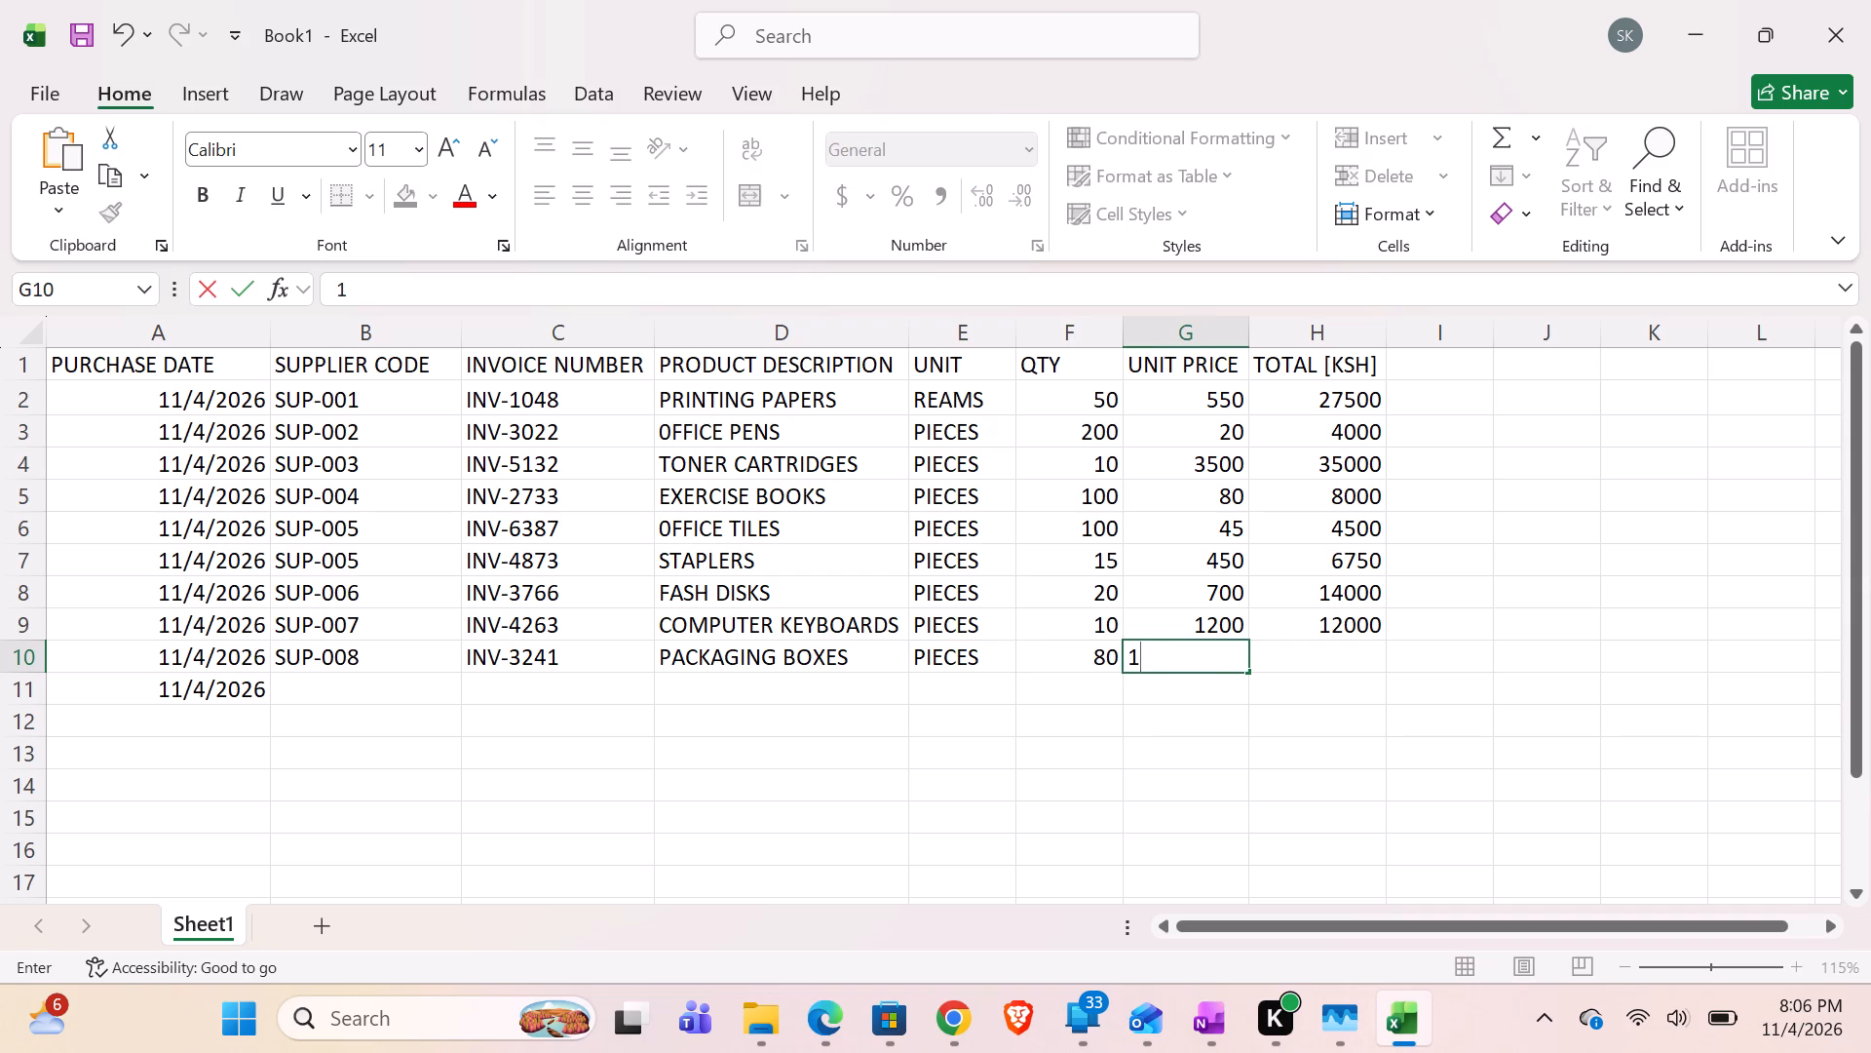
{"action": "key", "text": "0"}
{"action": "key", "text": "BackSpace"}
{"action": "key", "text": "5"}
{"action": "key", "text": "0"}
Enter the formula =(G10*F10) in cell H10 to calculate the PACKAGING BOXES total from unit price and quantity.
{"action": "left_click", "coordinate": [1344, 660]}
{"action": "key", "text": "equal"}
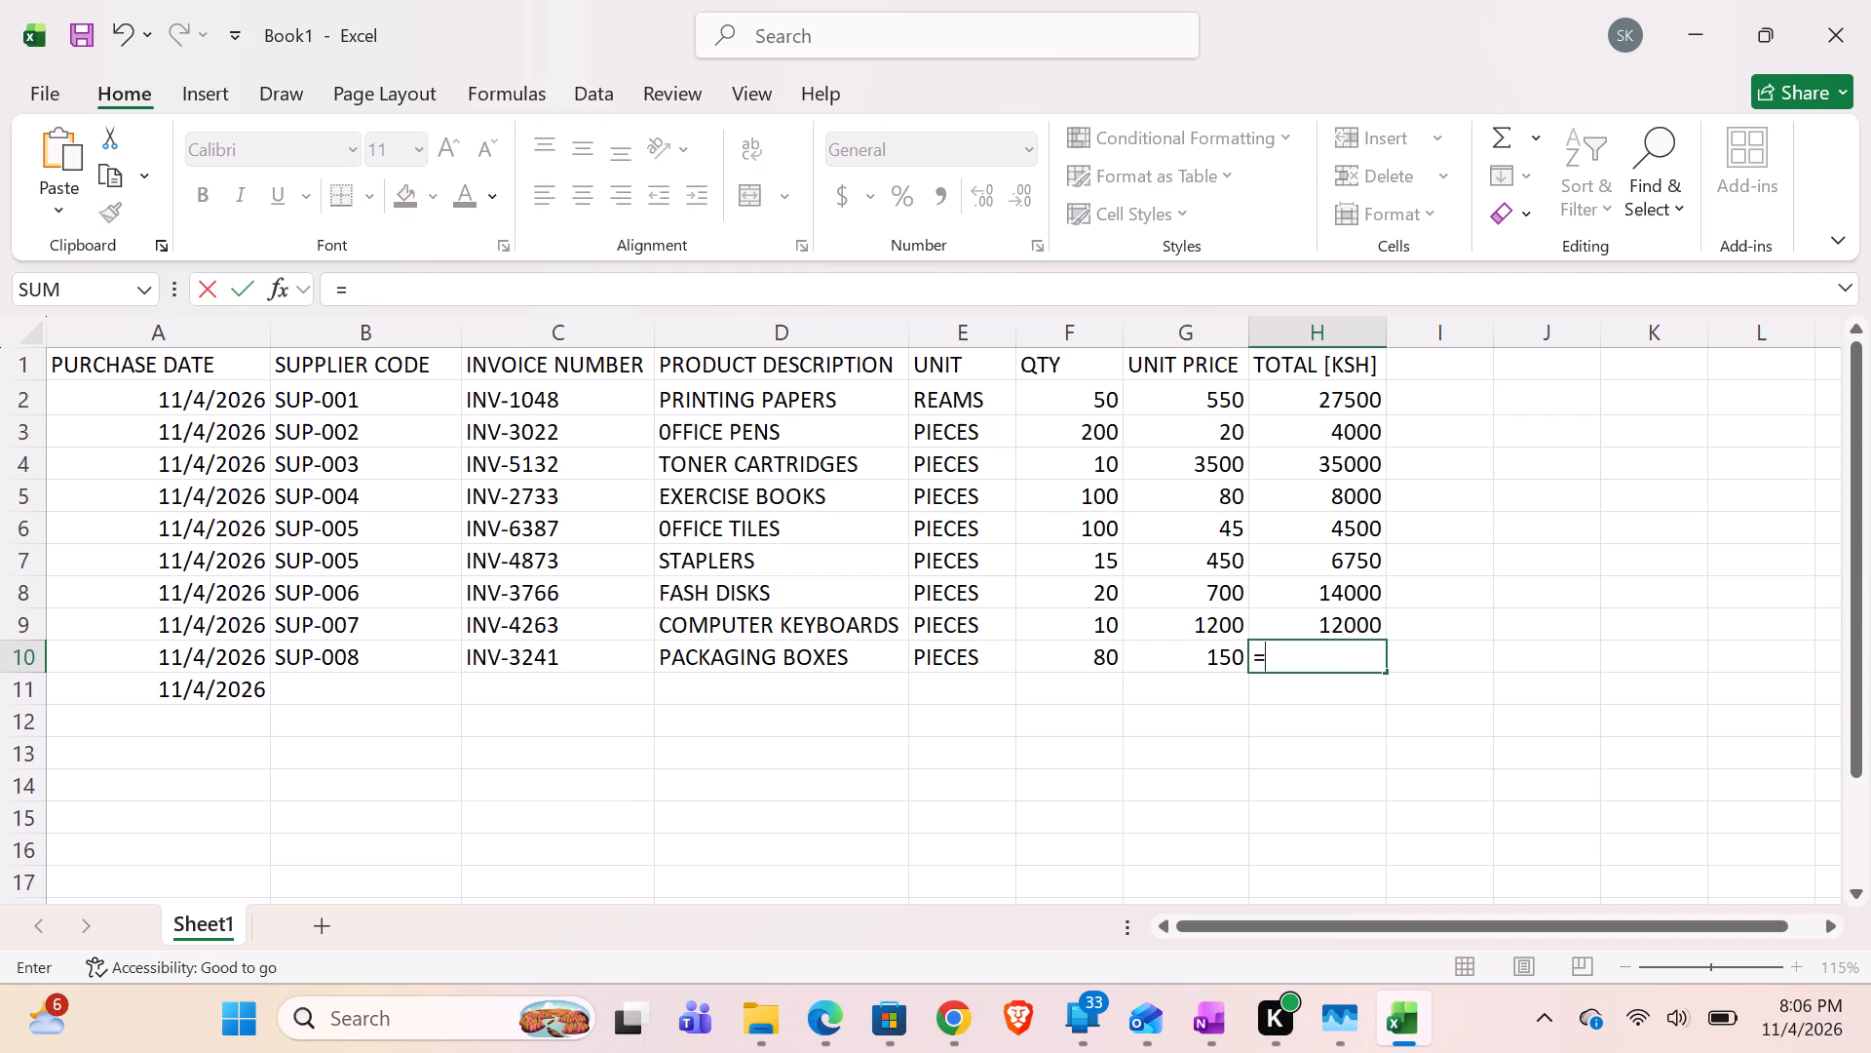
{"action": "key", "text": "shift+parenleft"}
{"action": "left_click", "coordinate": [1181, 655]}
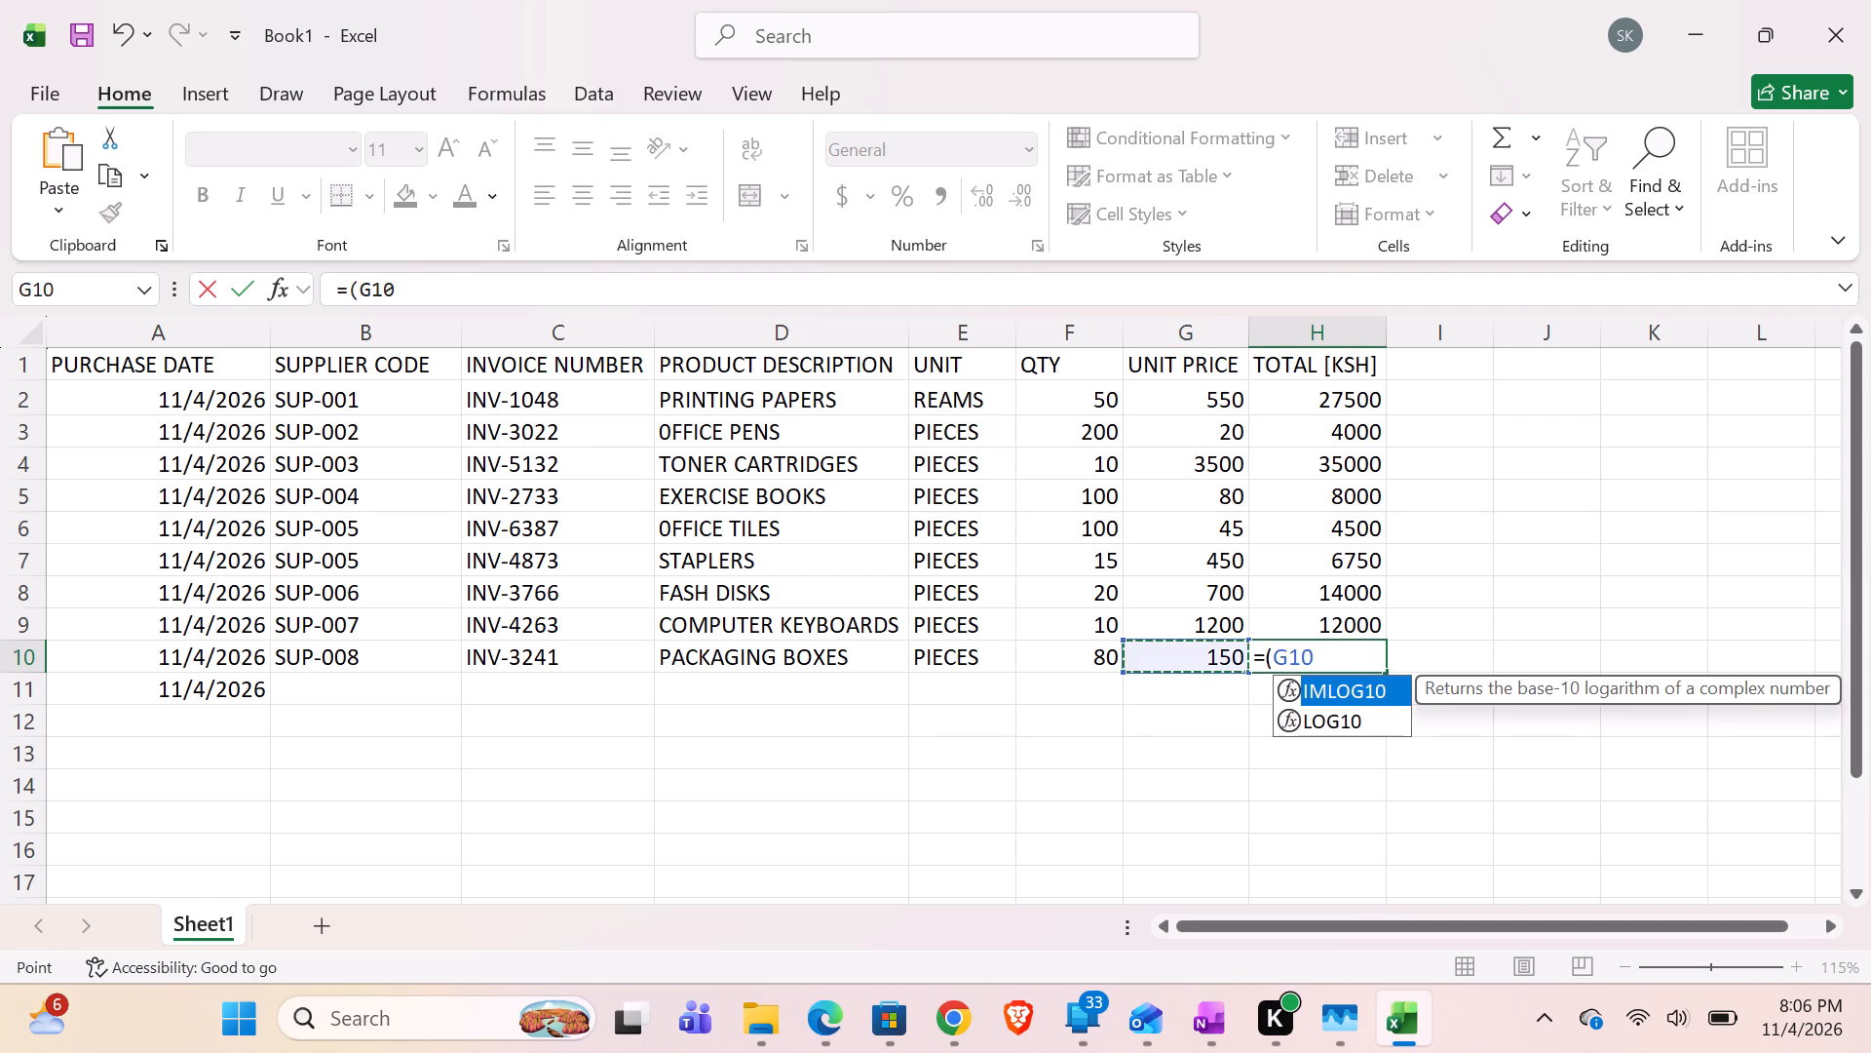
{"action": "left_click", "coordinate": [1347, 644]}
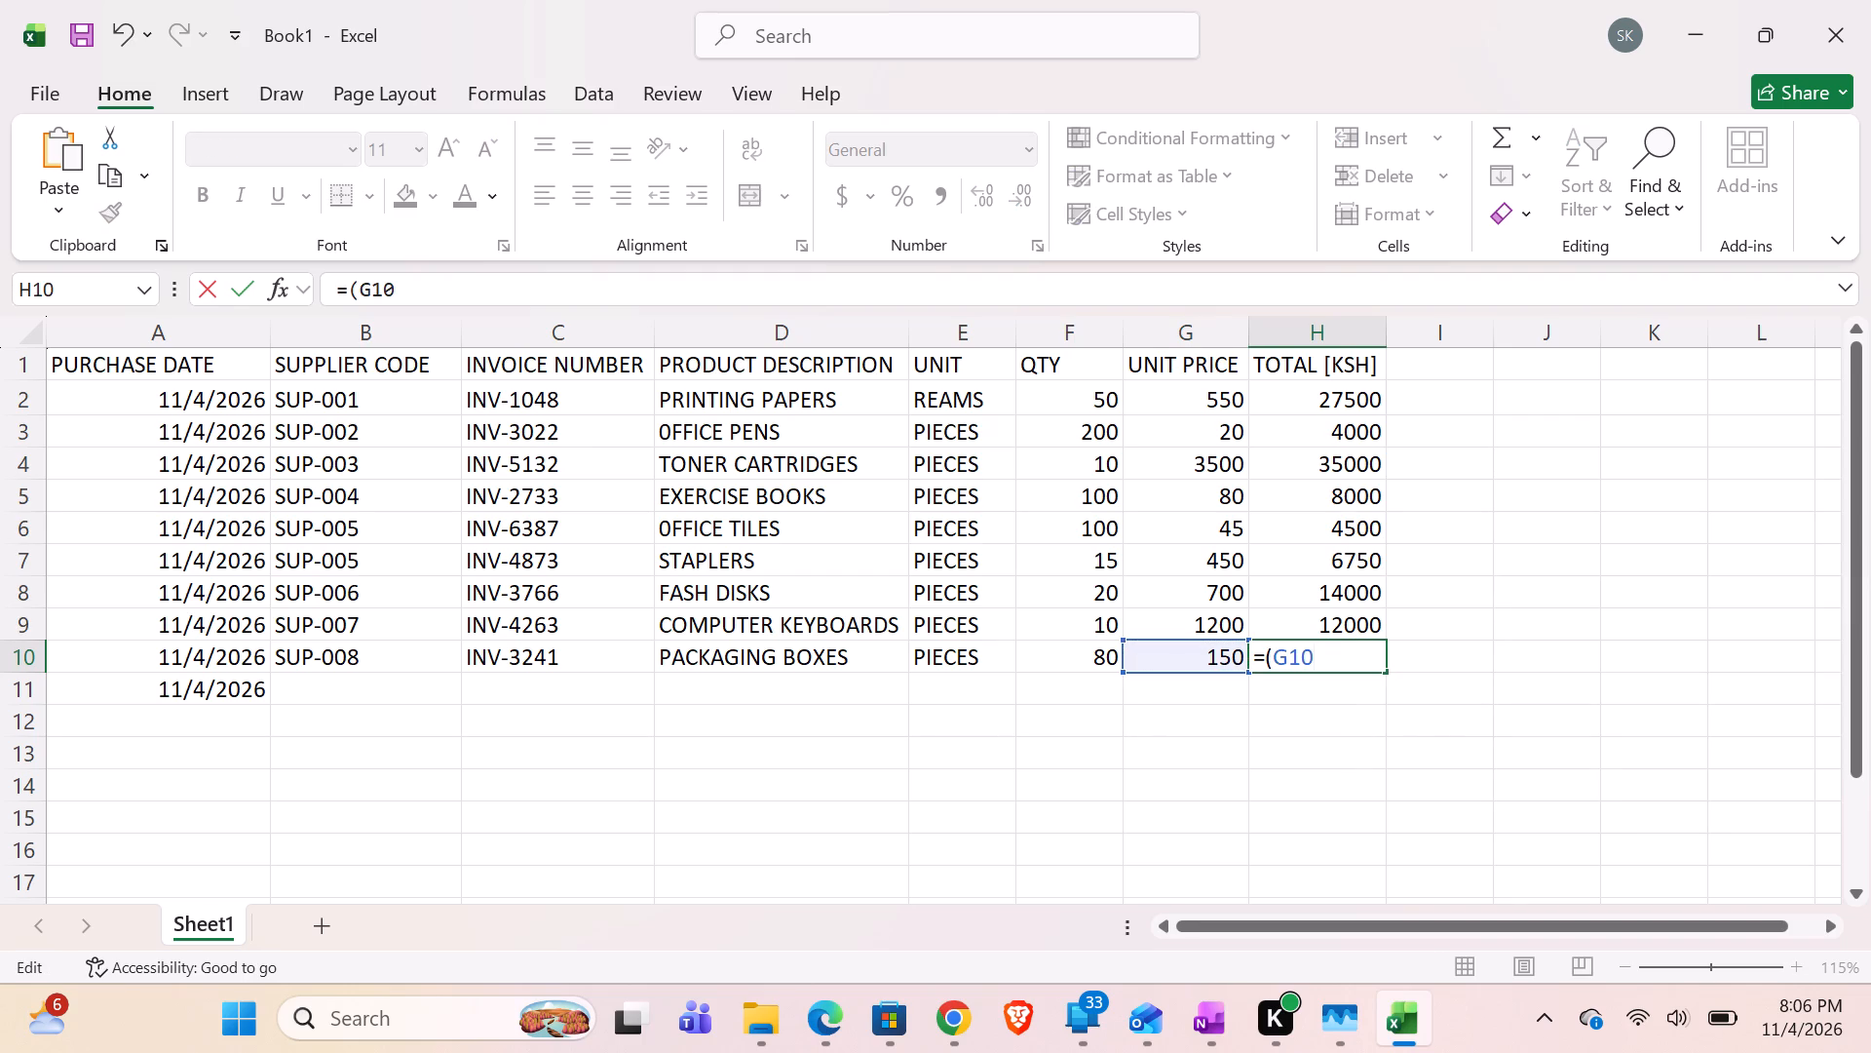
{"action": "key", "text": "shift+asterisk"}
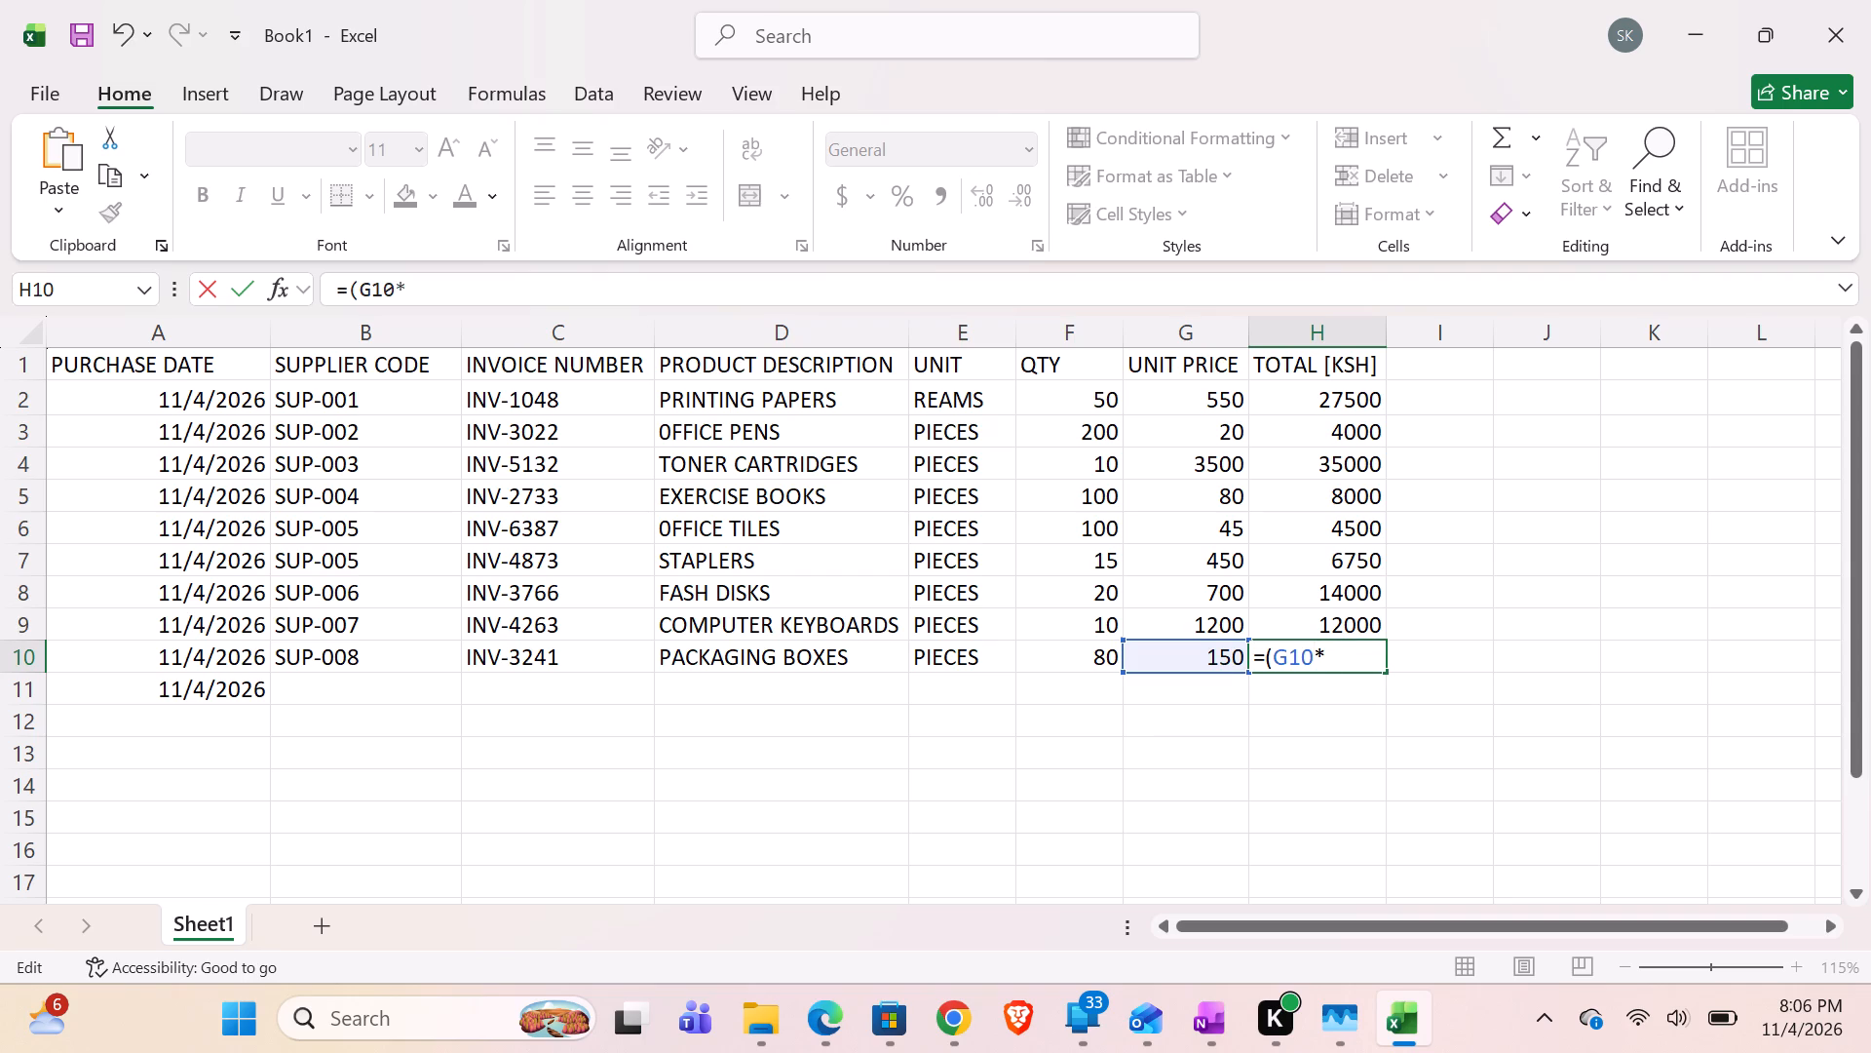
{"action": "left_click", "coordinate": [1070, 659]}
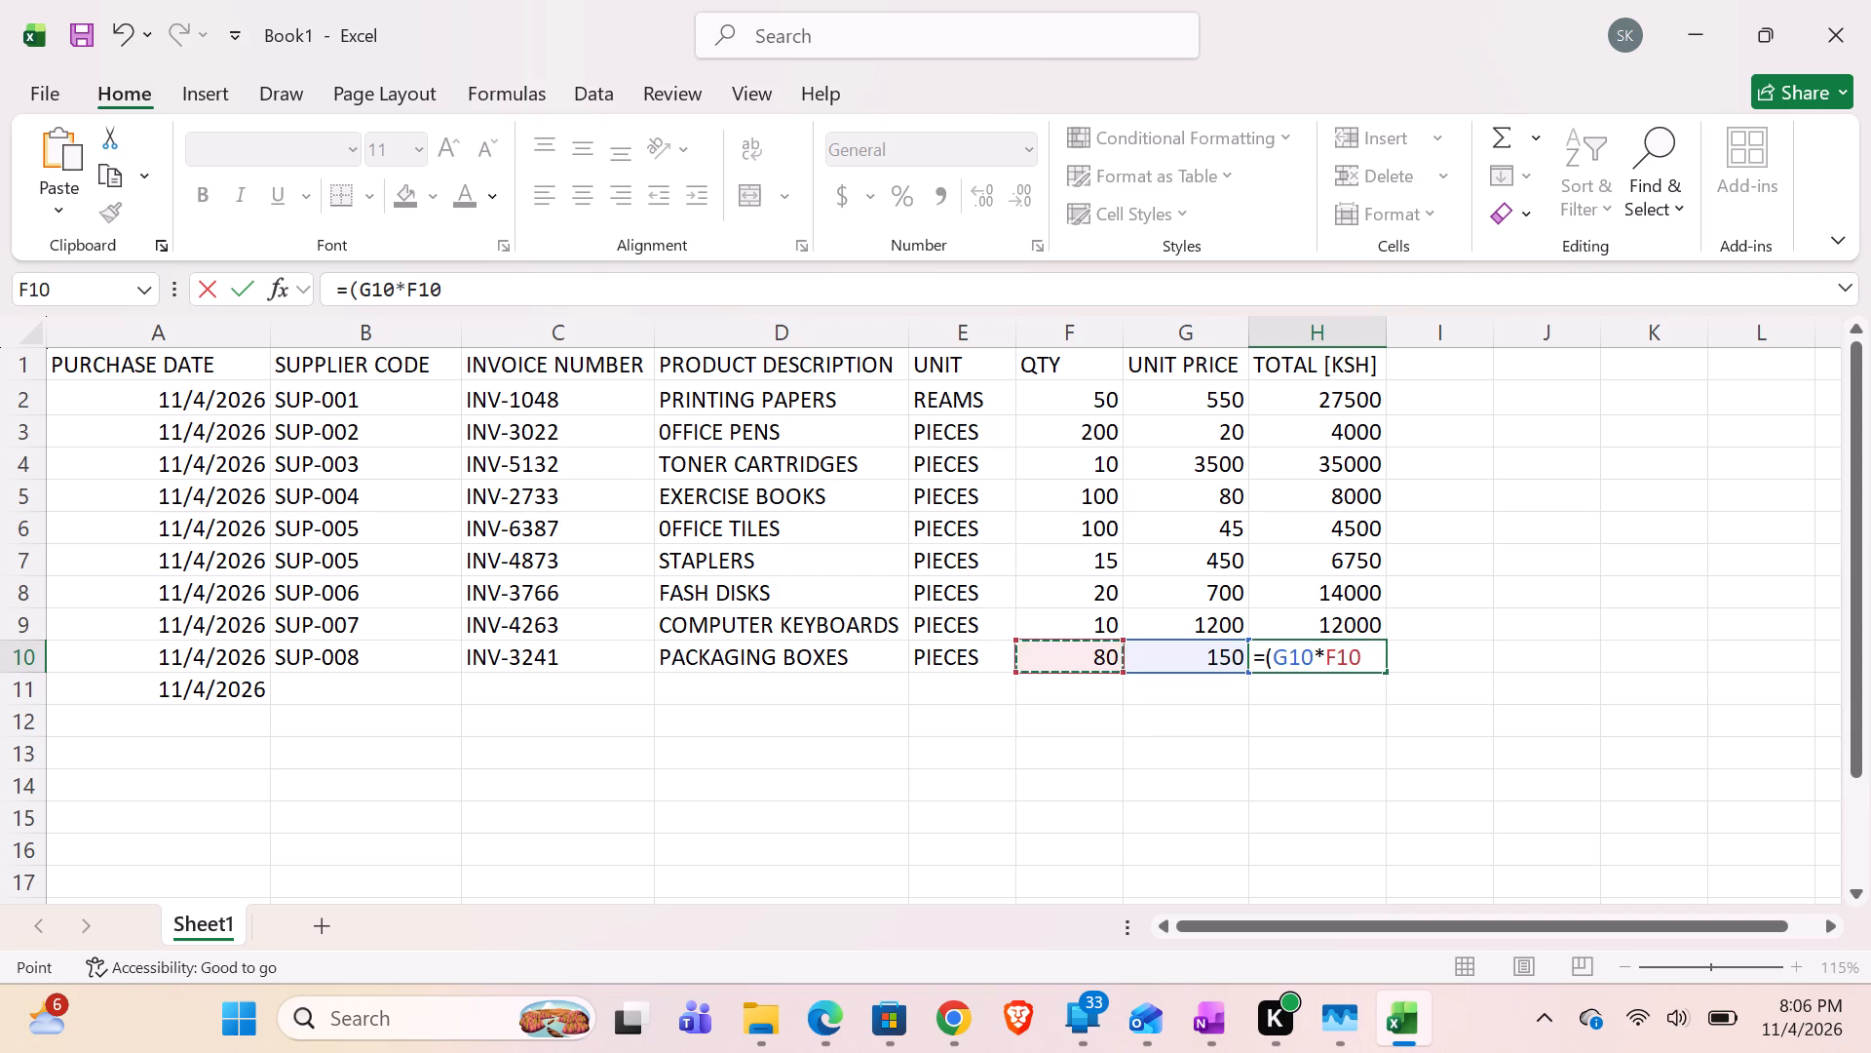
{"action": "key", "text": "shift+parenright"}
{"action": "key", "text": "Return"}
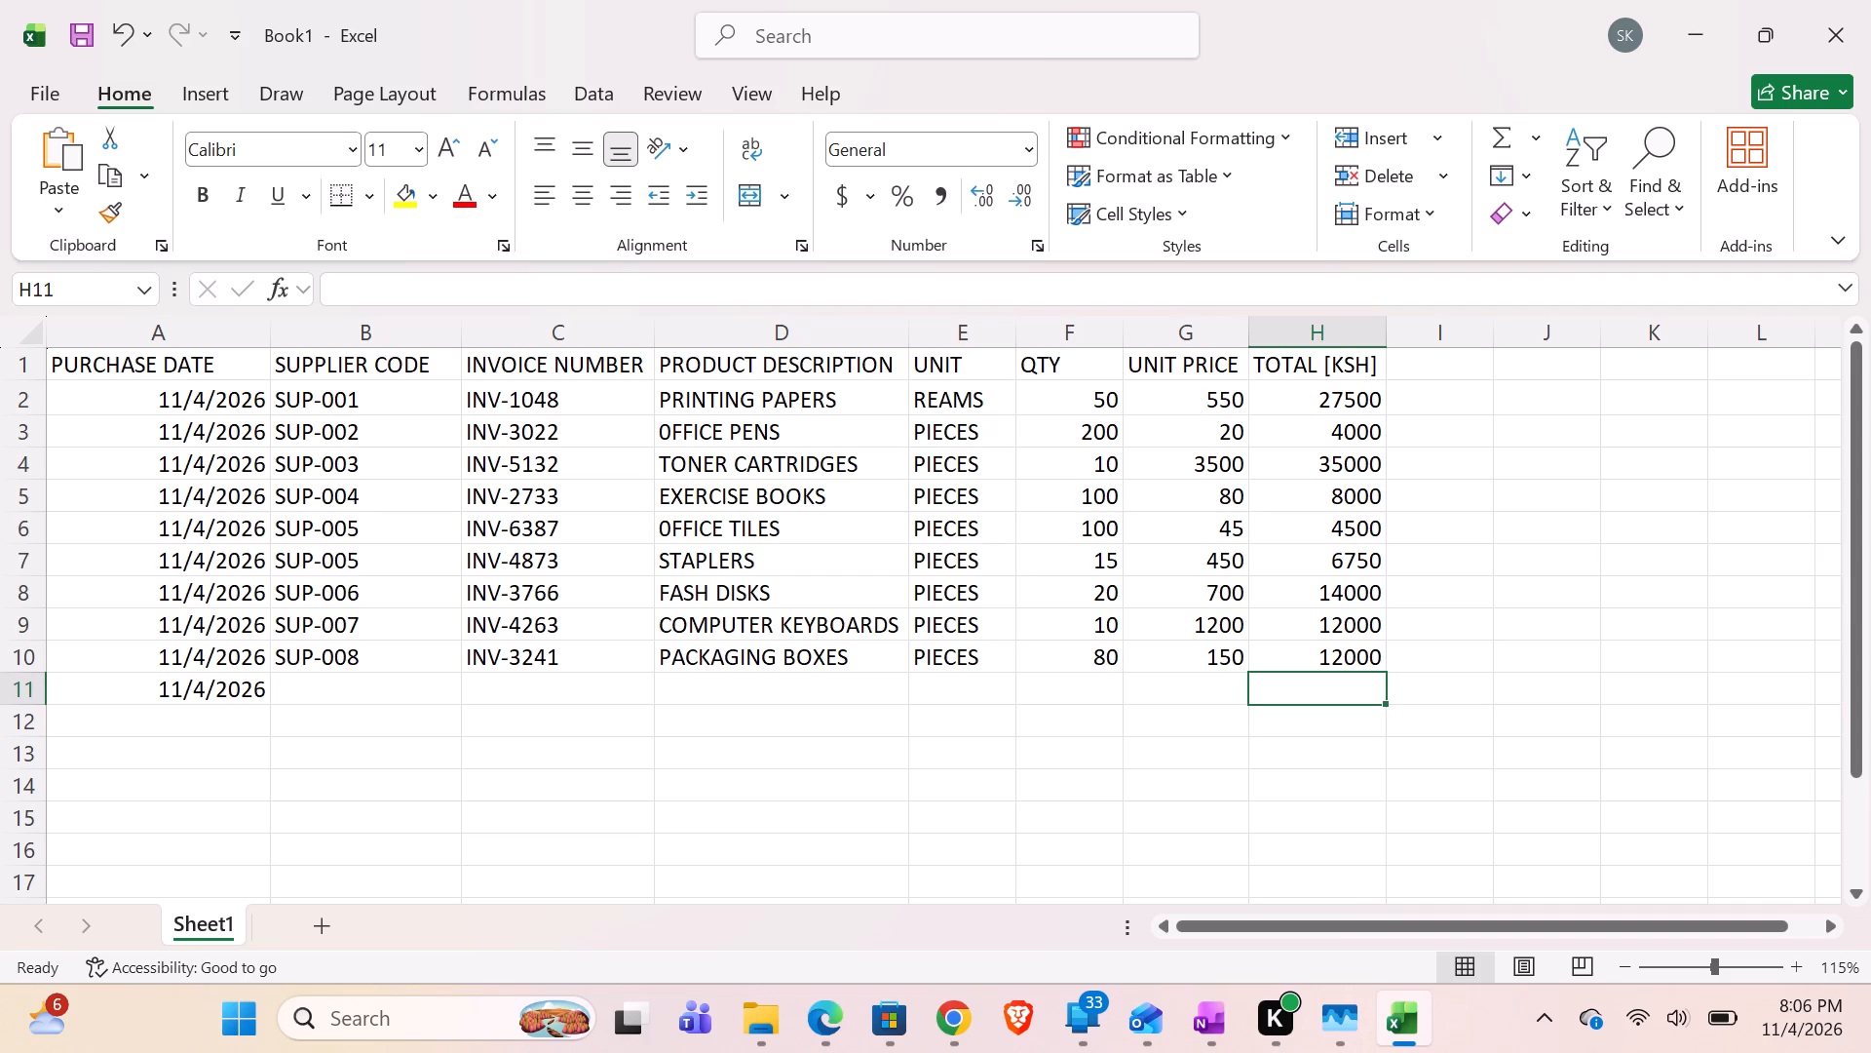
Enter supplier code SUP-009 in cell B11 and invoice number INV-8263 in cell C11.
{"action": "left_click", "coordinate": [363, 683]}
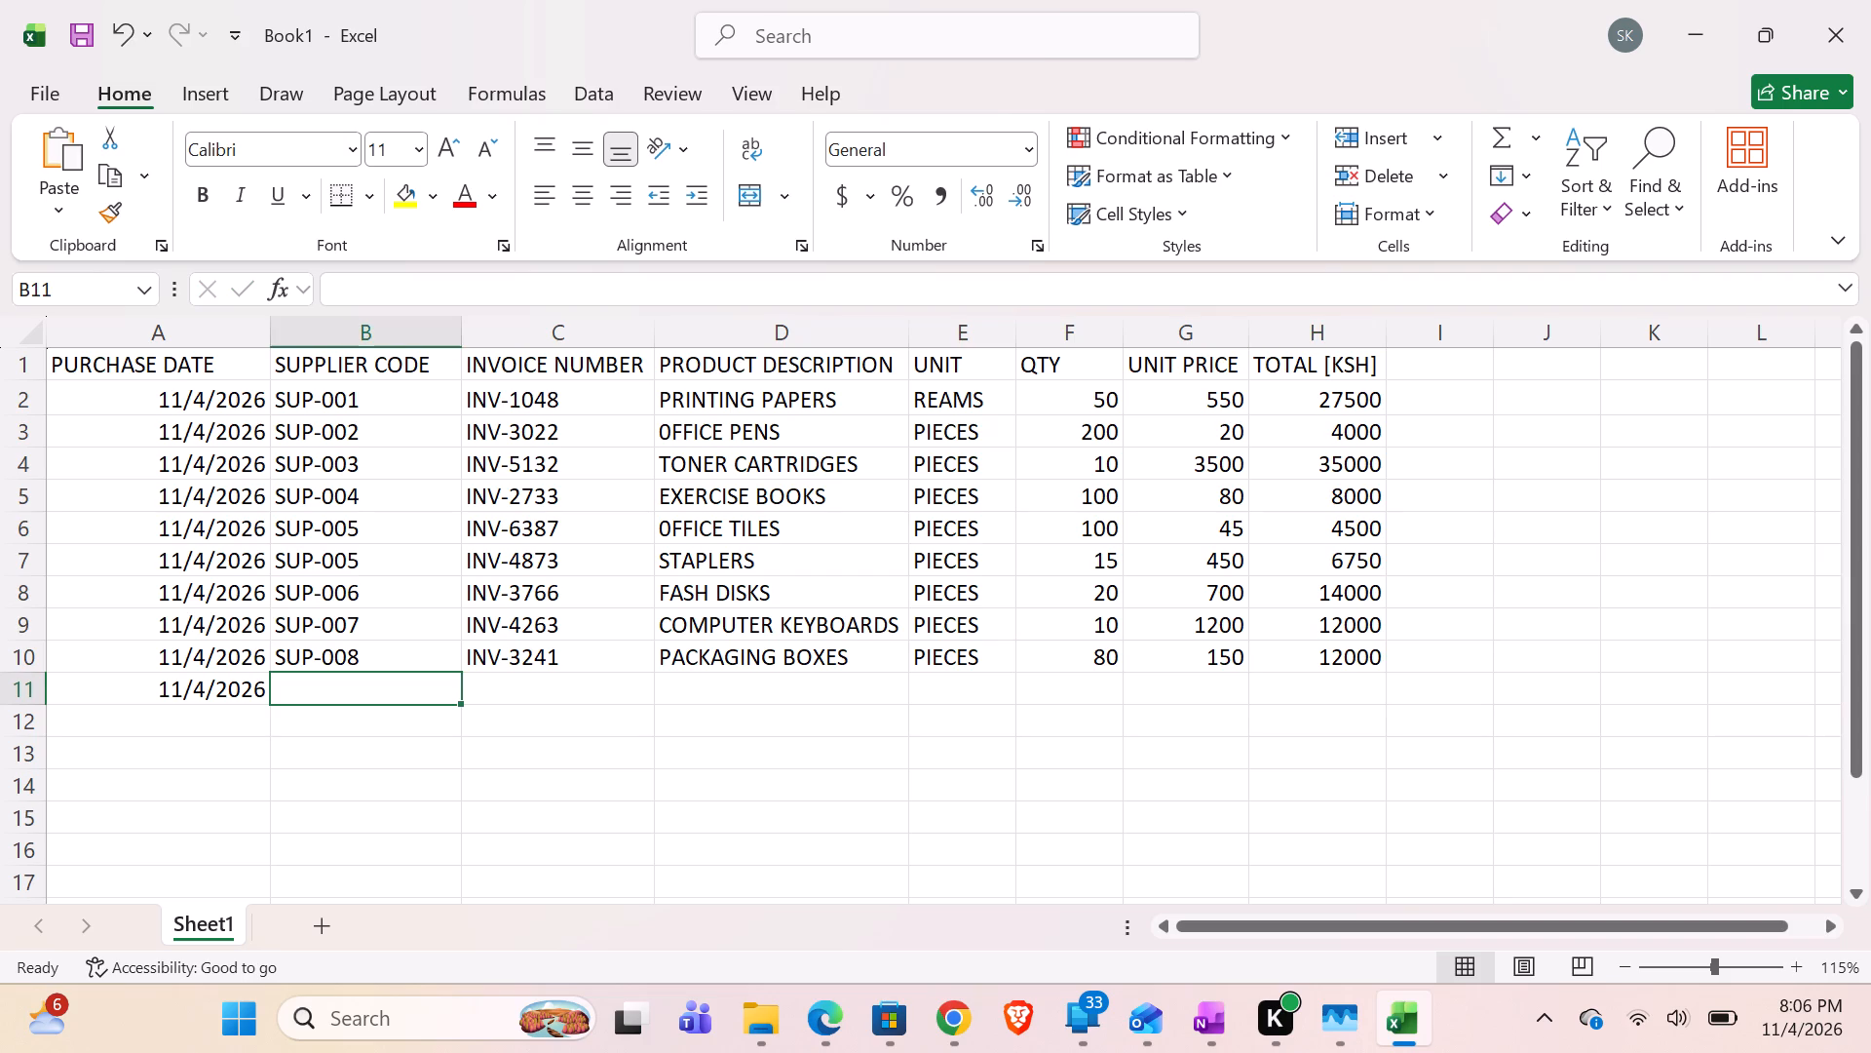
{"action": "type", "text": "SUP-"}
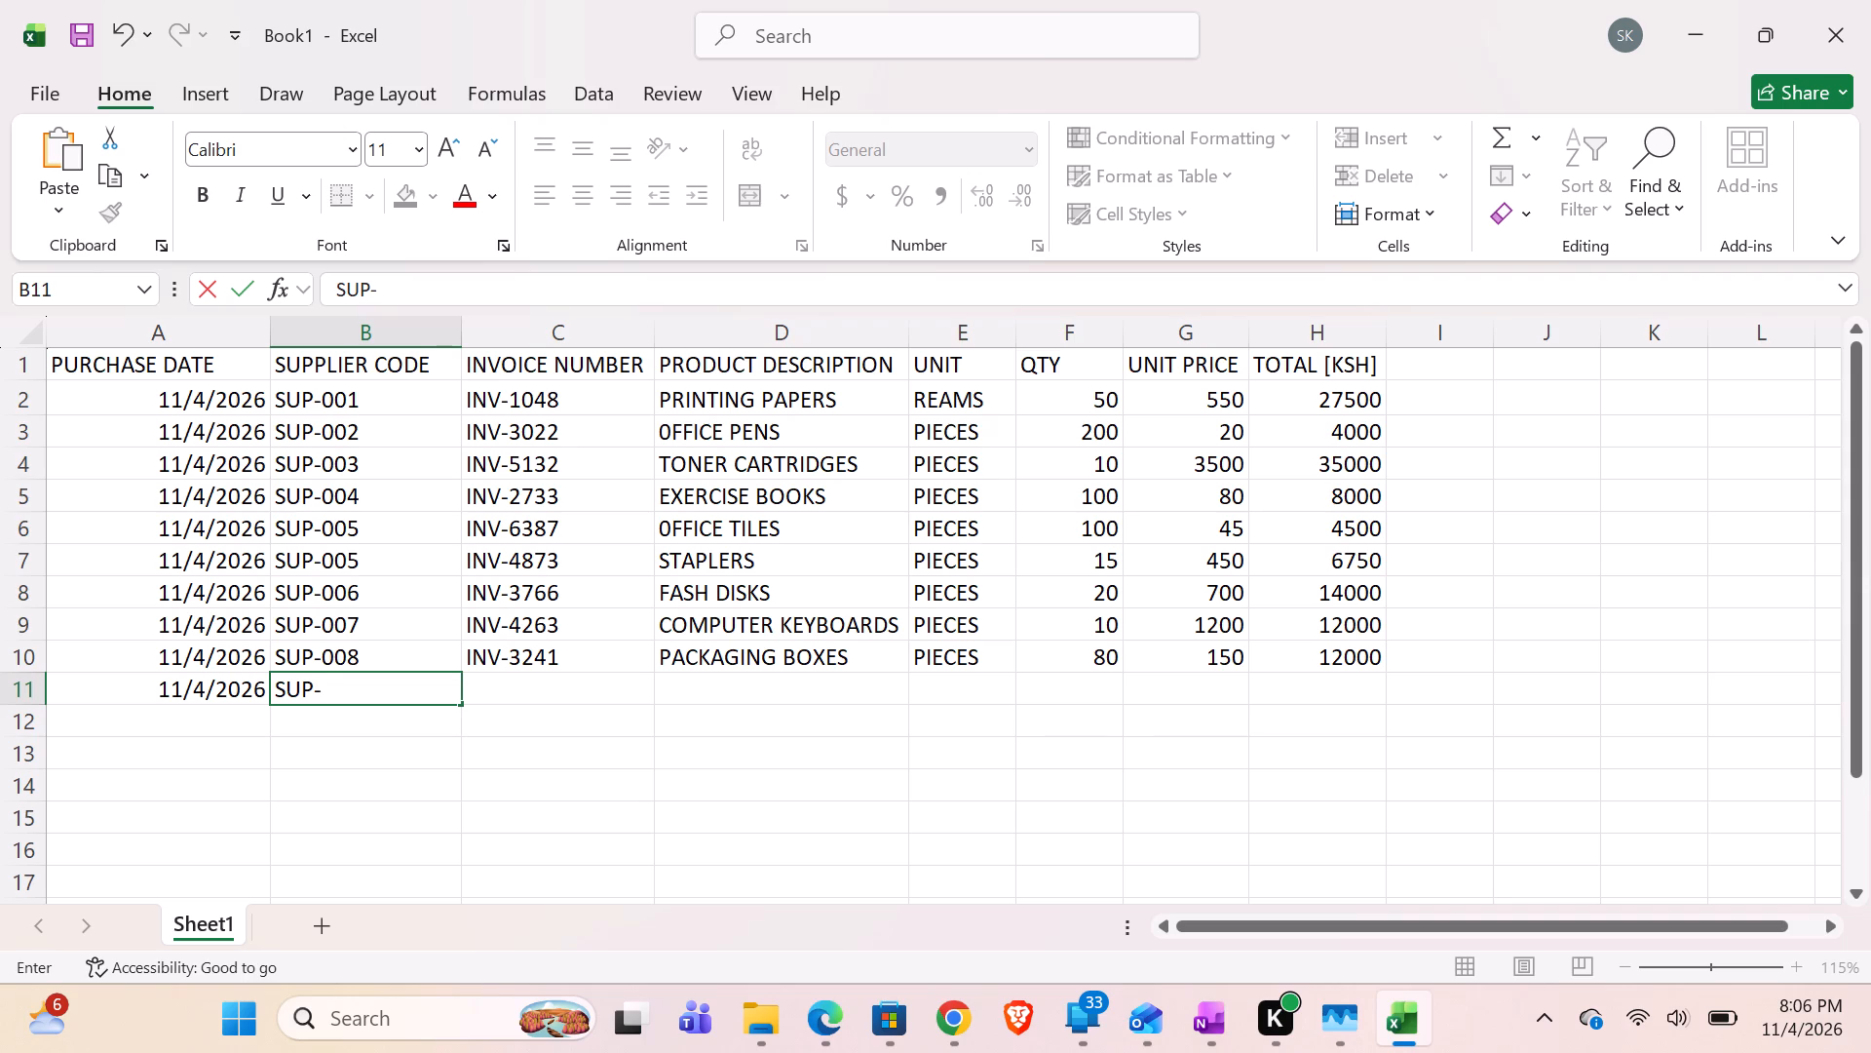
{"action": "type", "text": "00"}
{"action": "key", "text": "9"}
{"action": "left_click", "coordinate": [502, 687]}
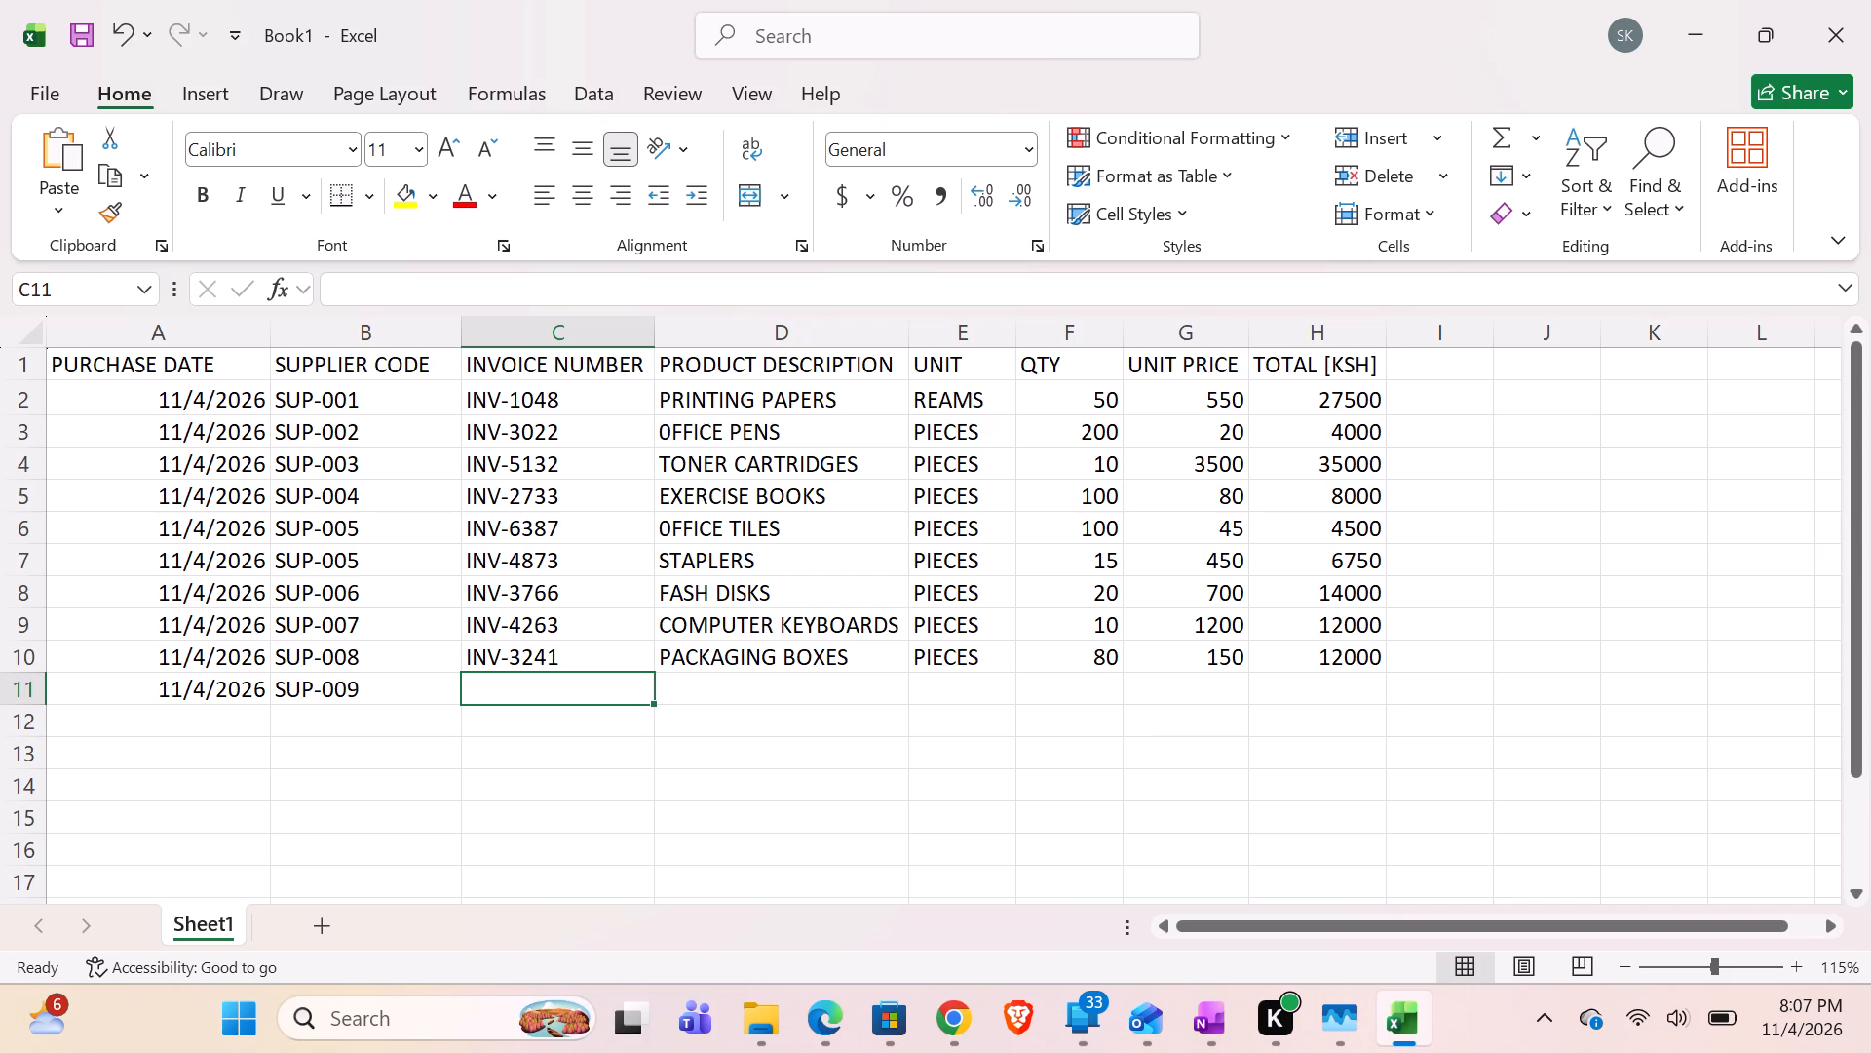
{"action": "type", "text": "INV"}
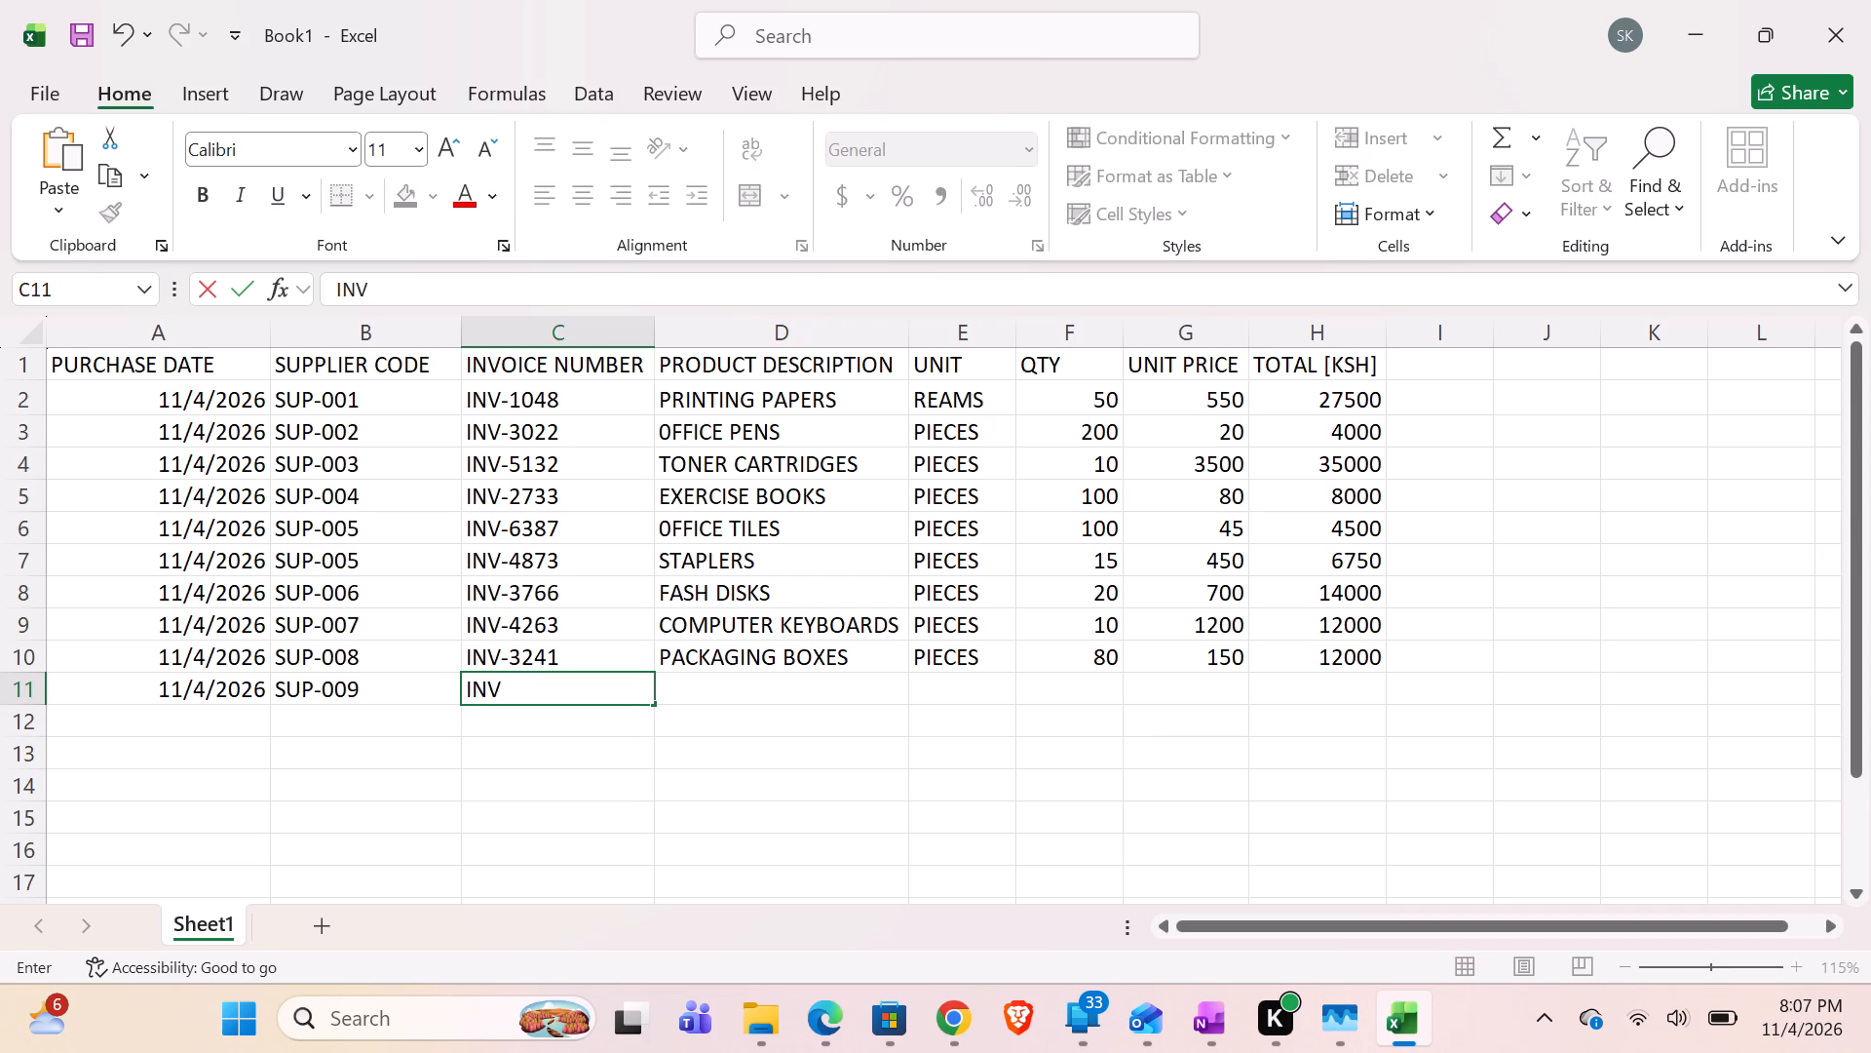
{"action": "key", "text": "minus"}
{"action": "type", "text": "8263"}
Enter CLEANING DETERGENTS as the product description in cell D11 for invoice INV-8263.
{"action": "left_click", "coordinate": [677, 687]}
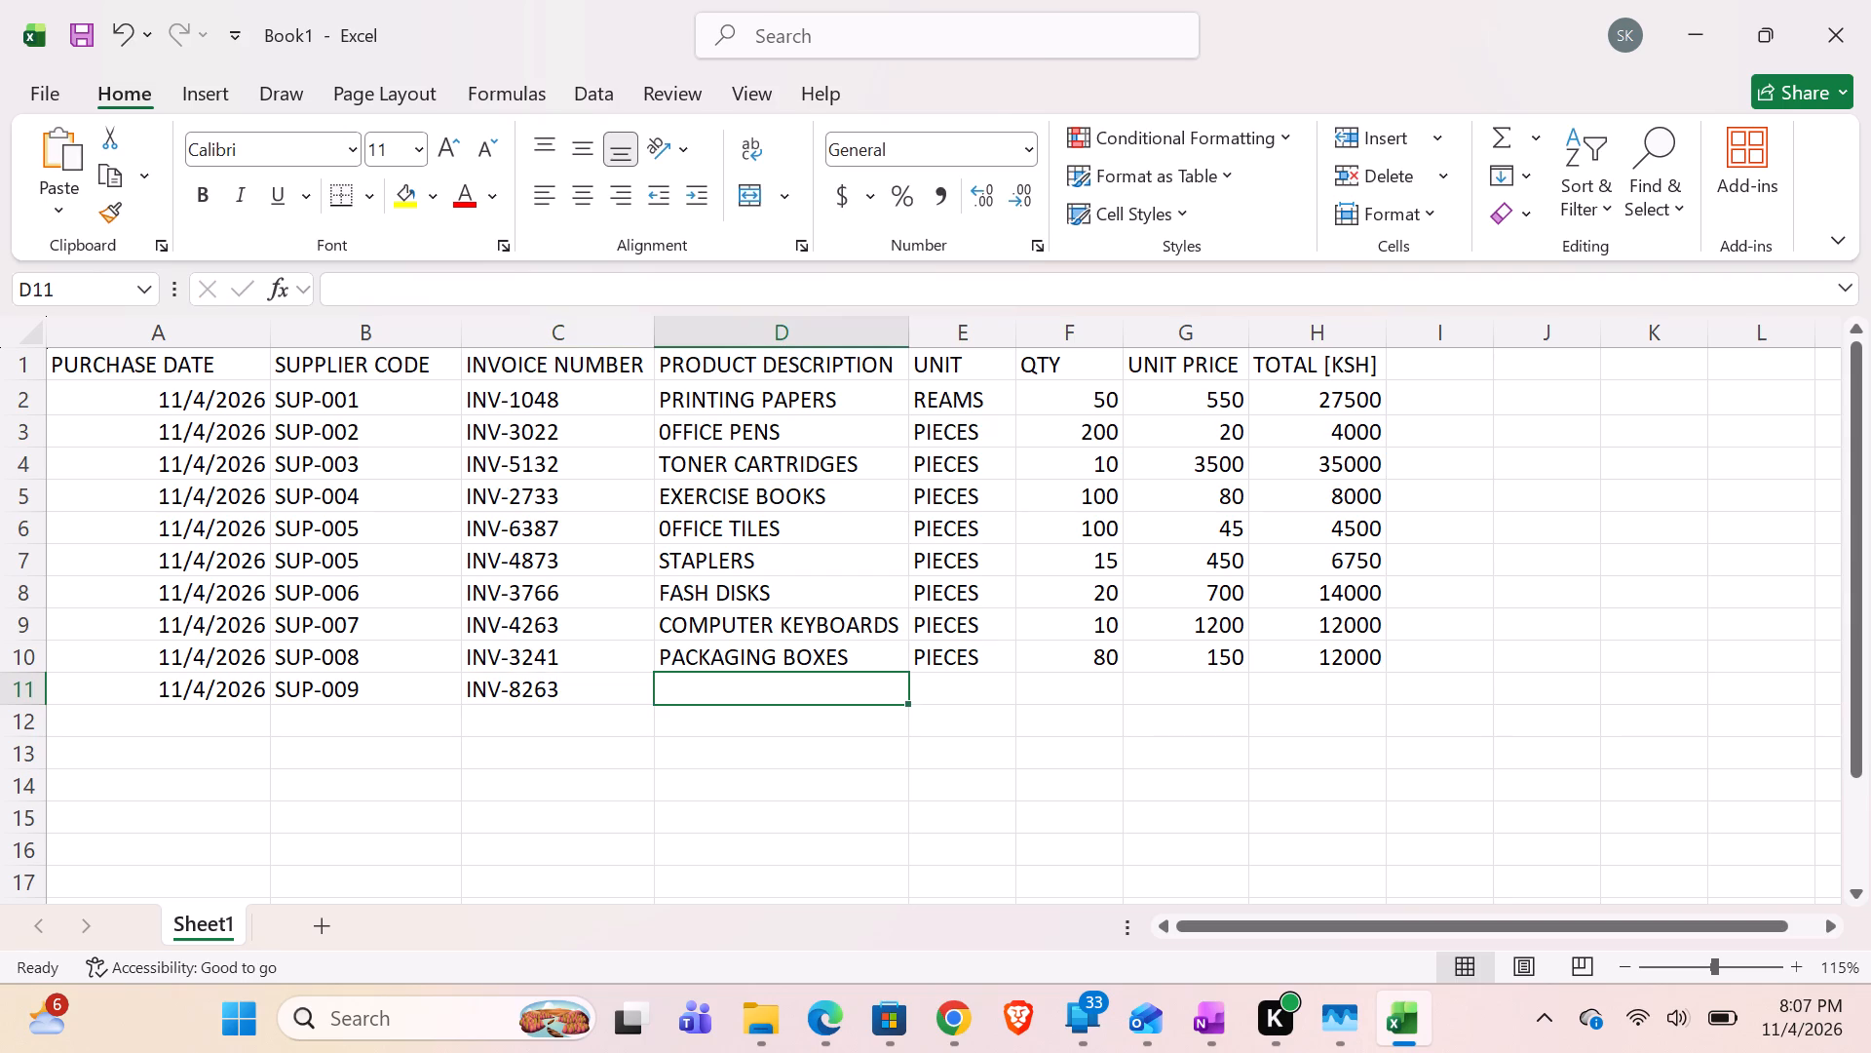
{"action": "type", "text": "CLEANING DETERGENTS"}
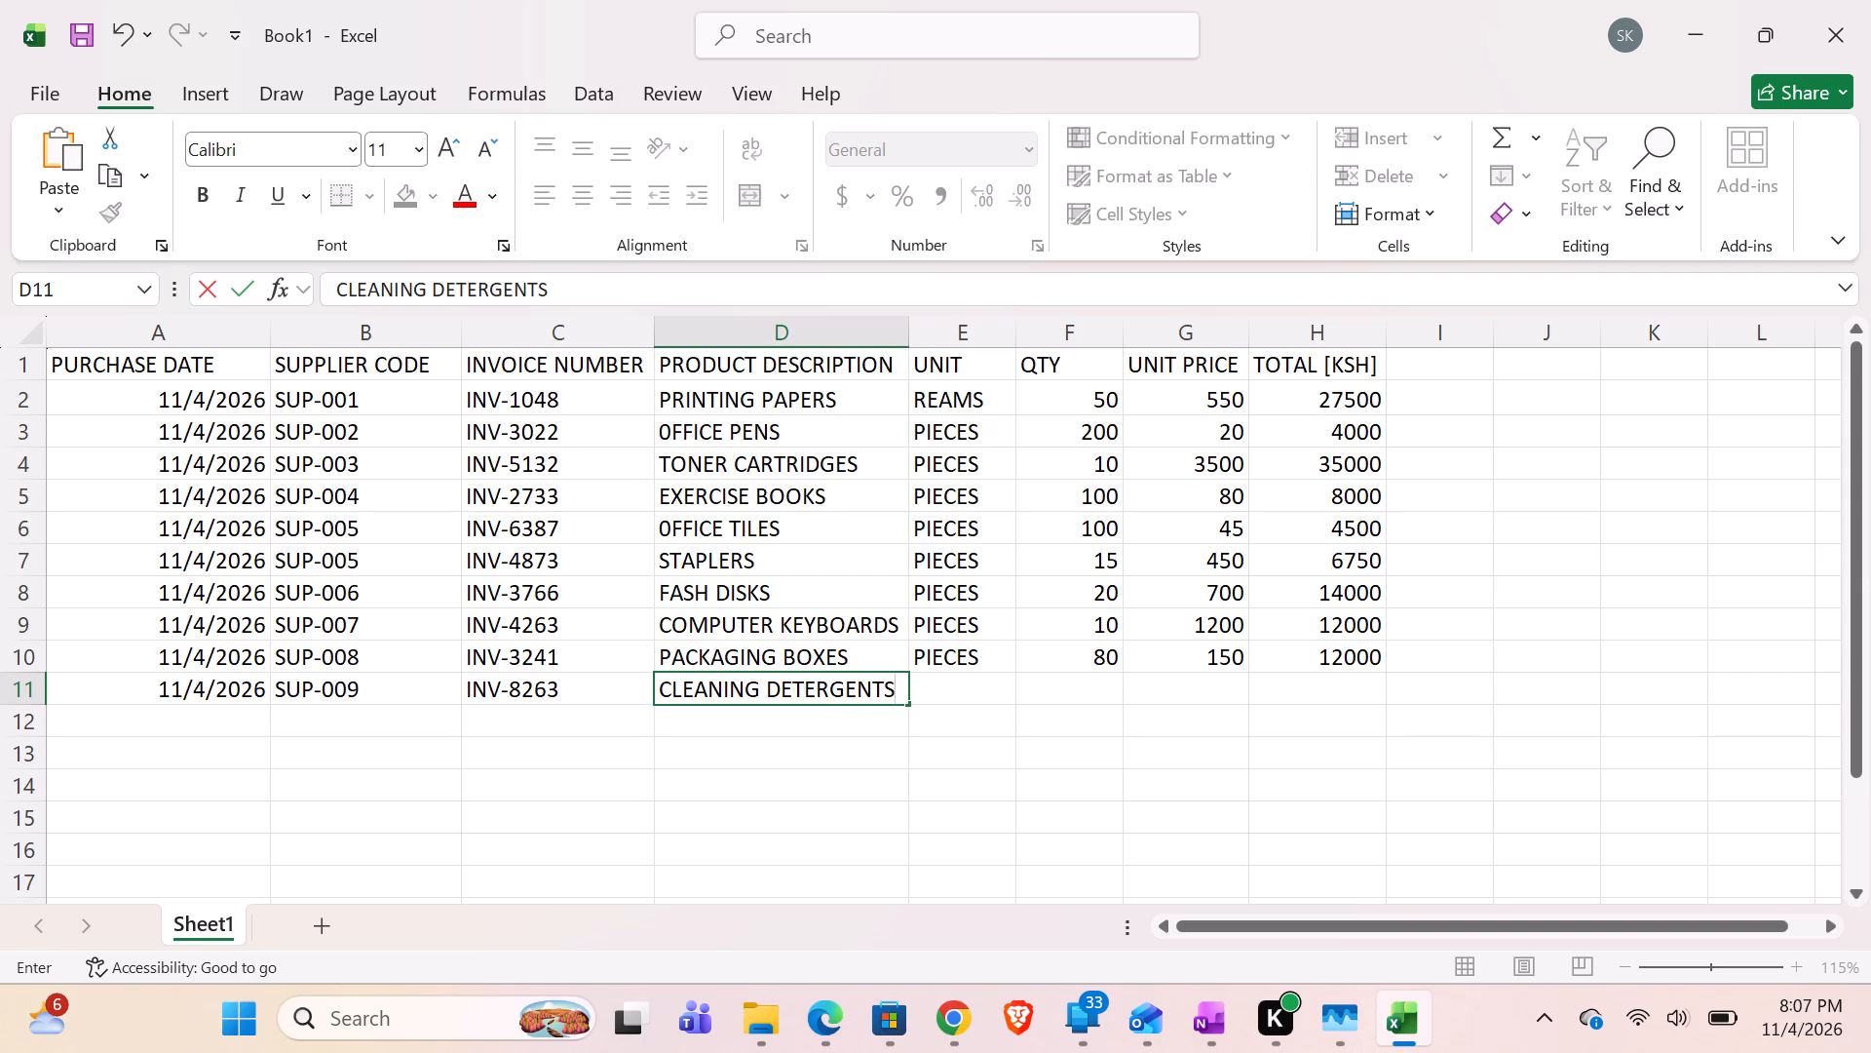
{"action": "left_click", "coordinate": [965, 694]}
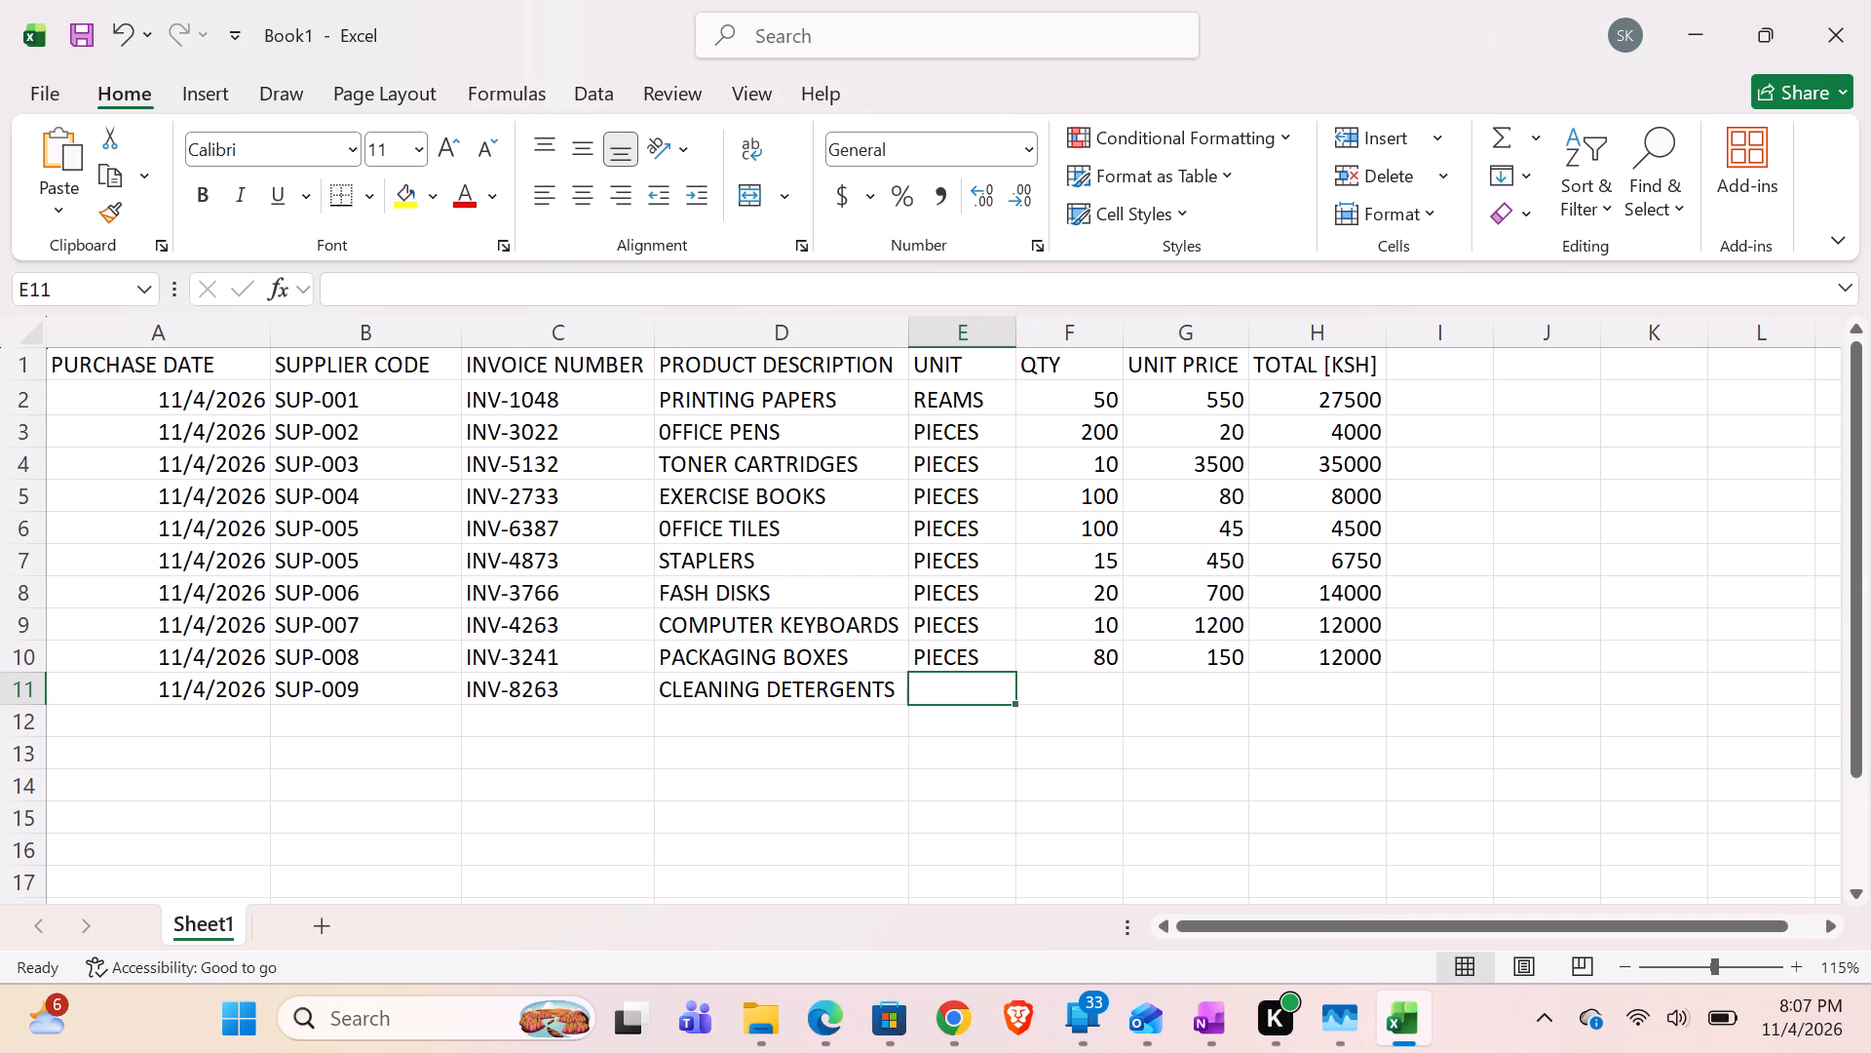
Enter unit BOTTLES in cell E11 and quantity 20 in cell F11 for the CLEANING DETERGENTS row.
{"action": "type", "text": "BOTTLES"}
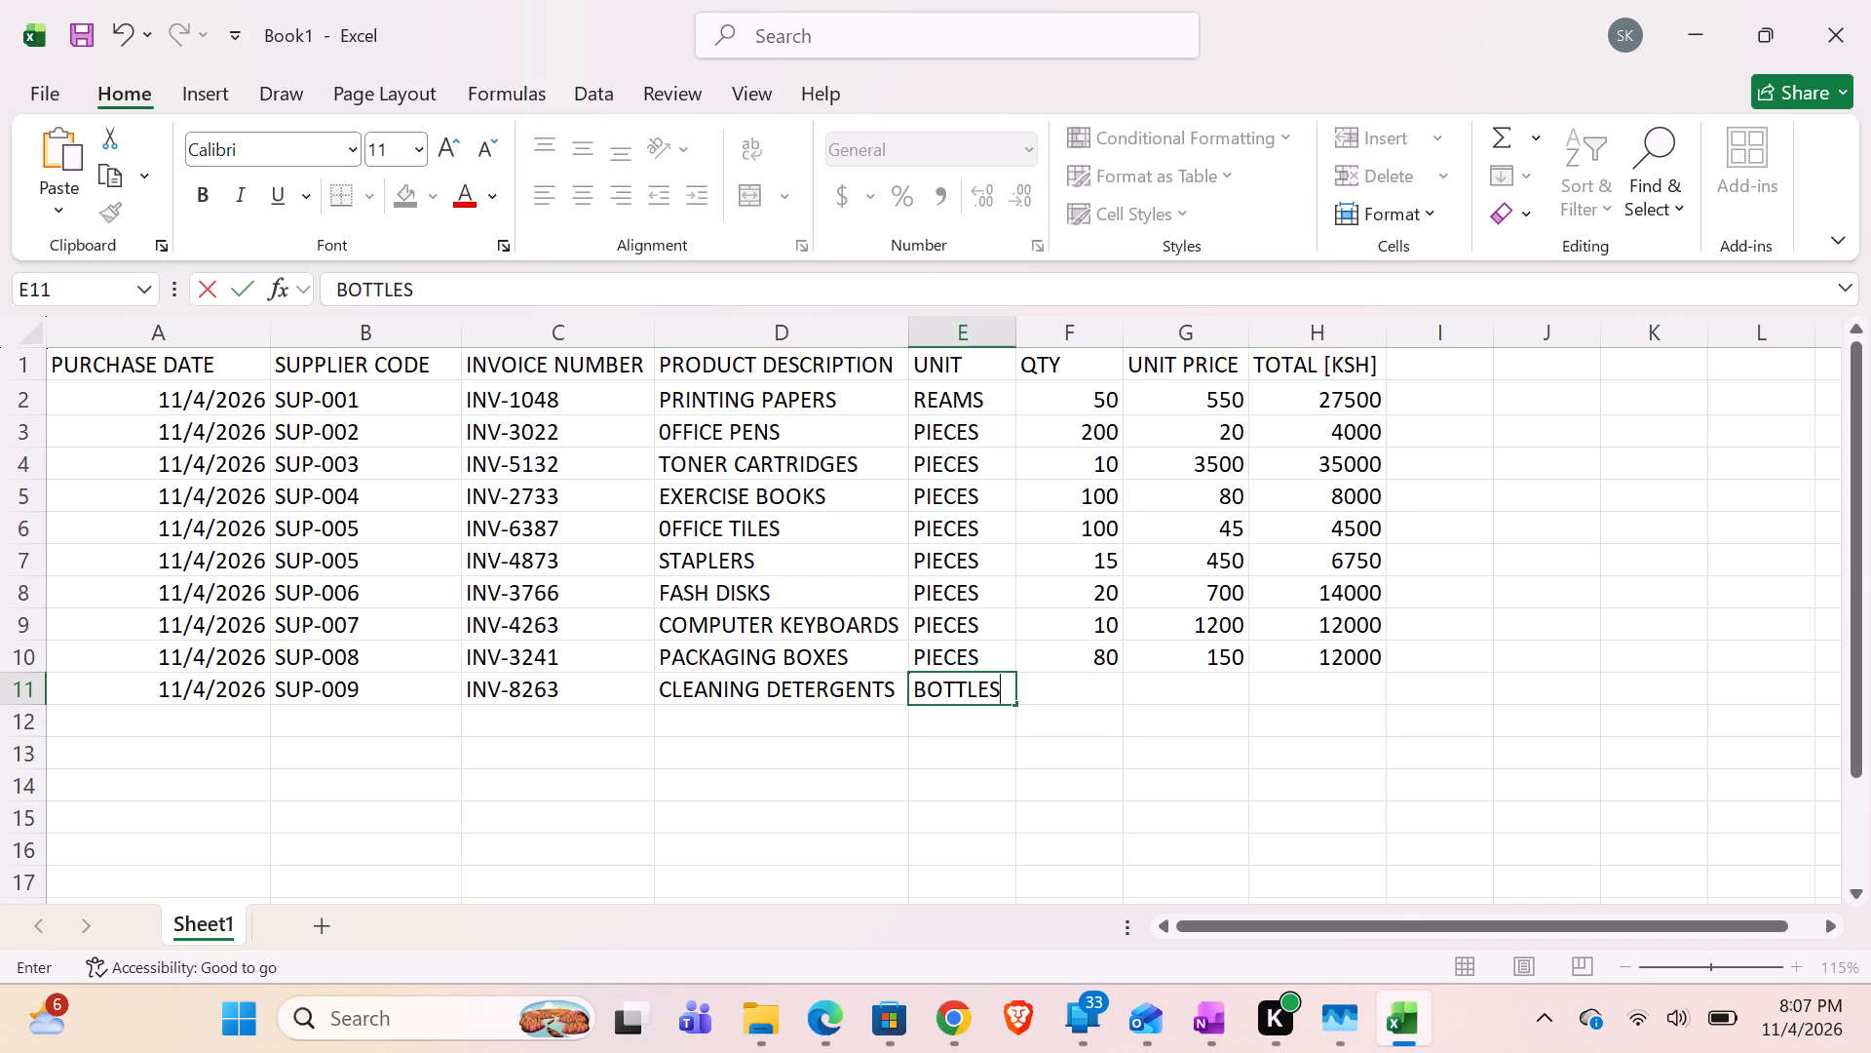
{"action": "left_click", "coordinate": [1092, 693]}
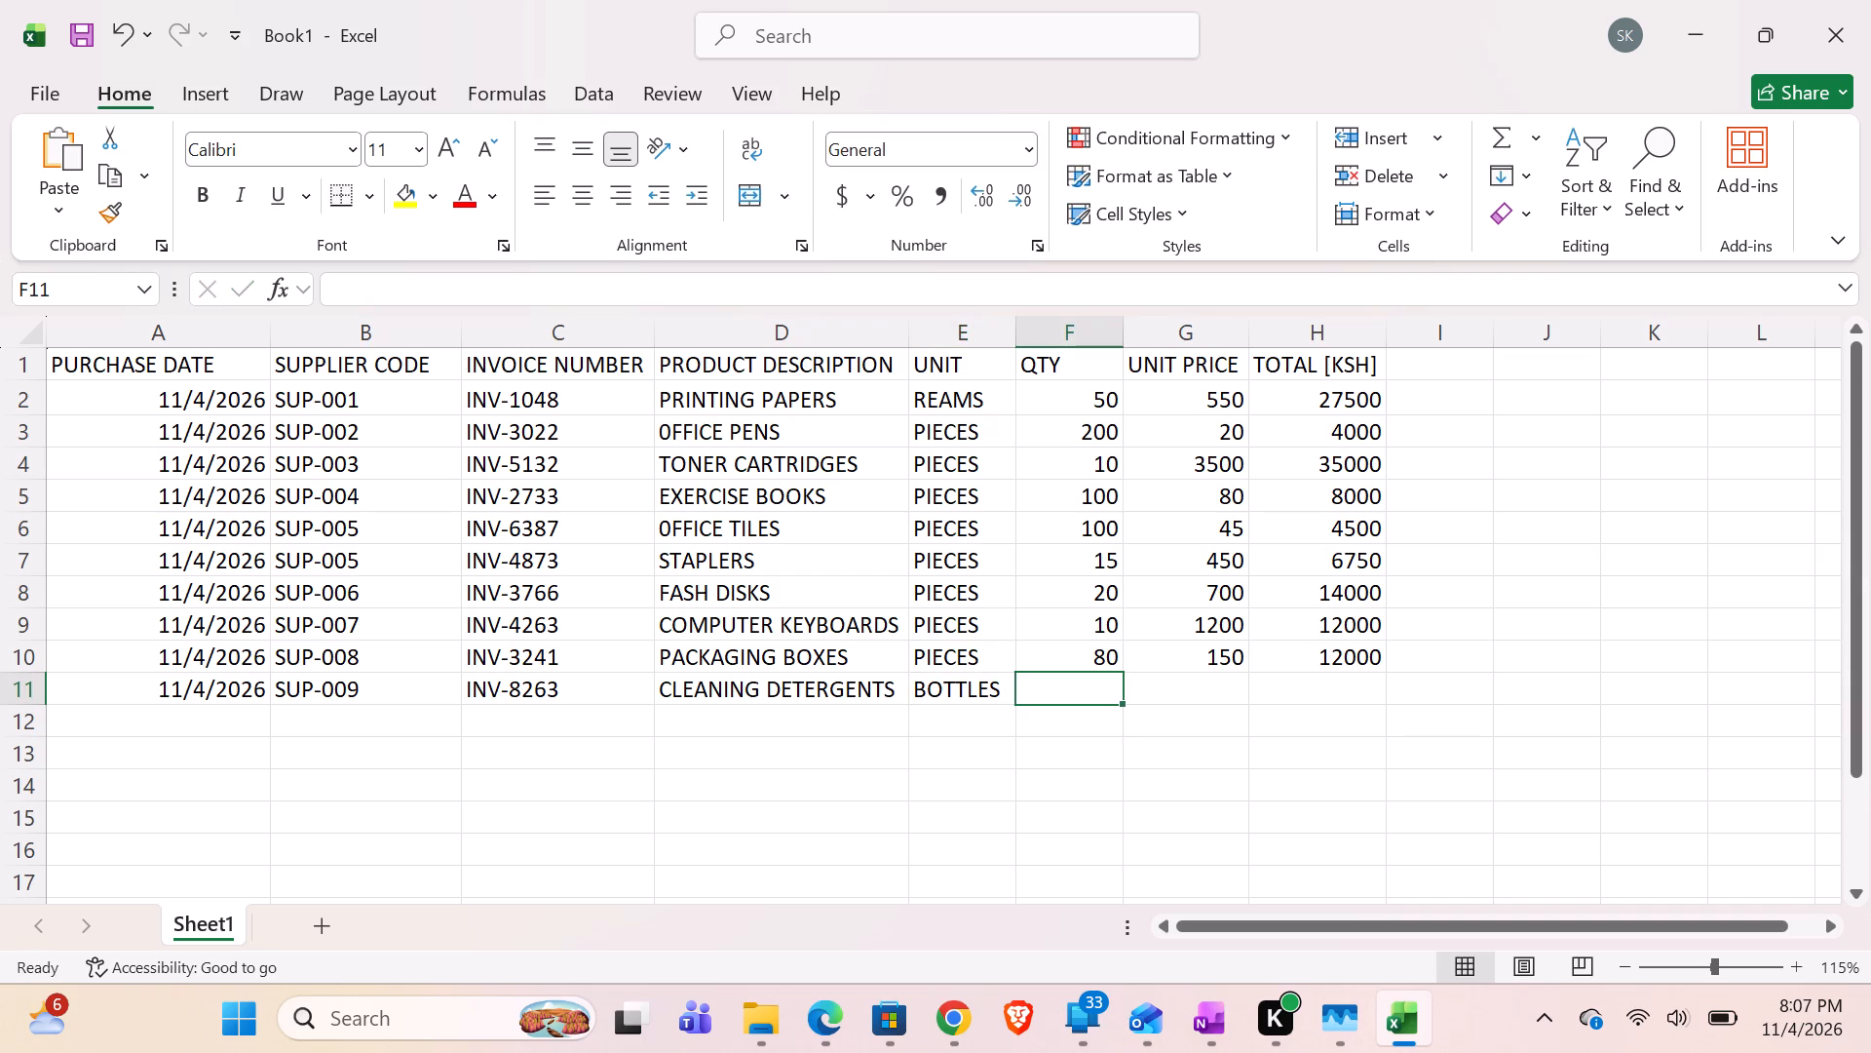
{"action": "type", "text": "20"}
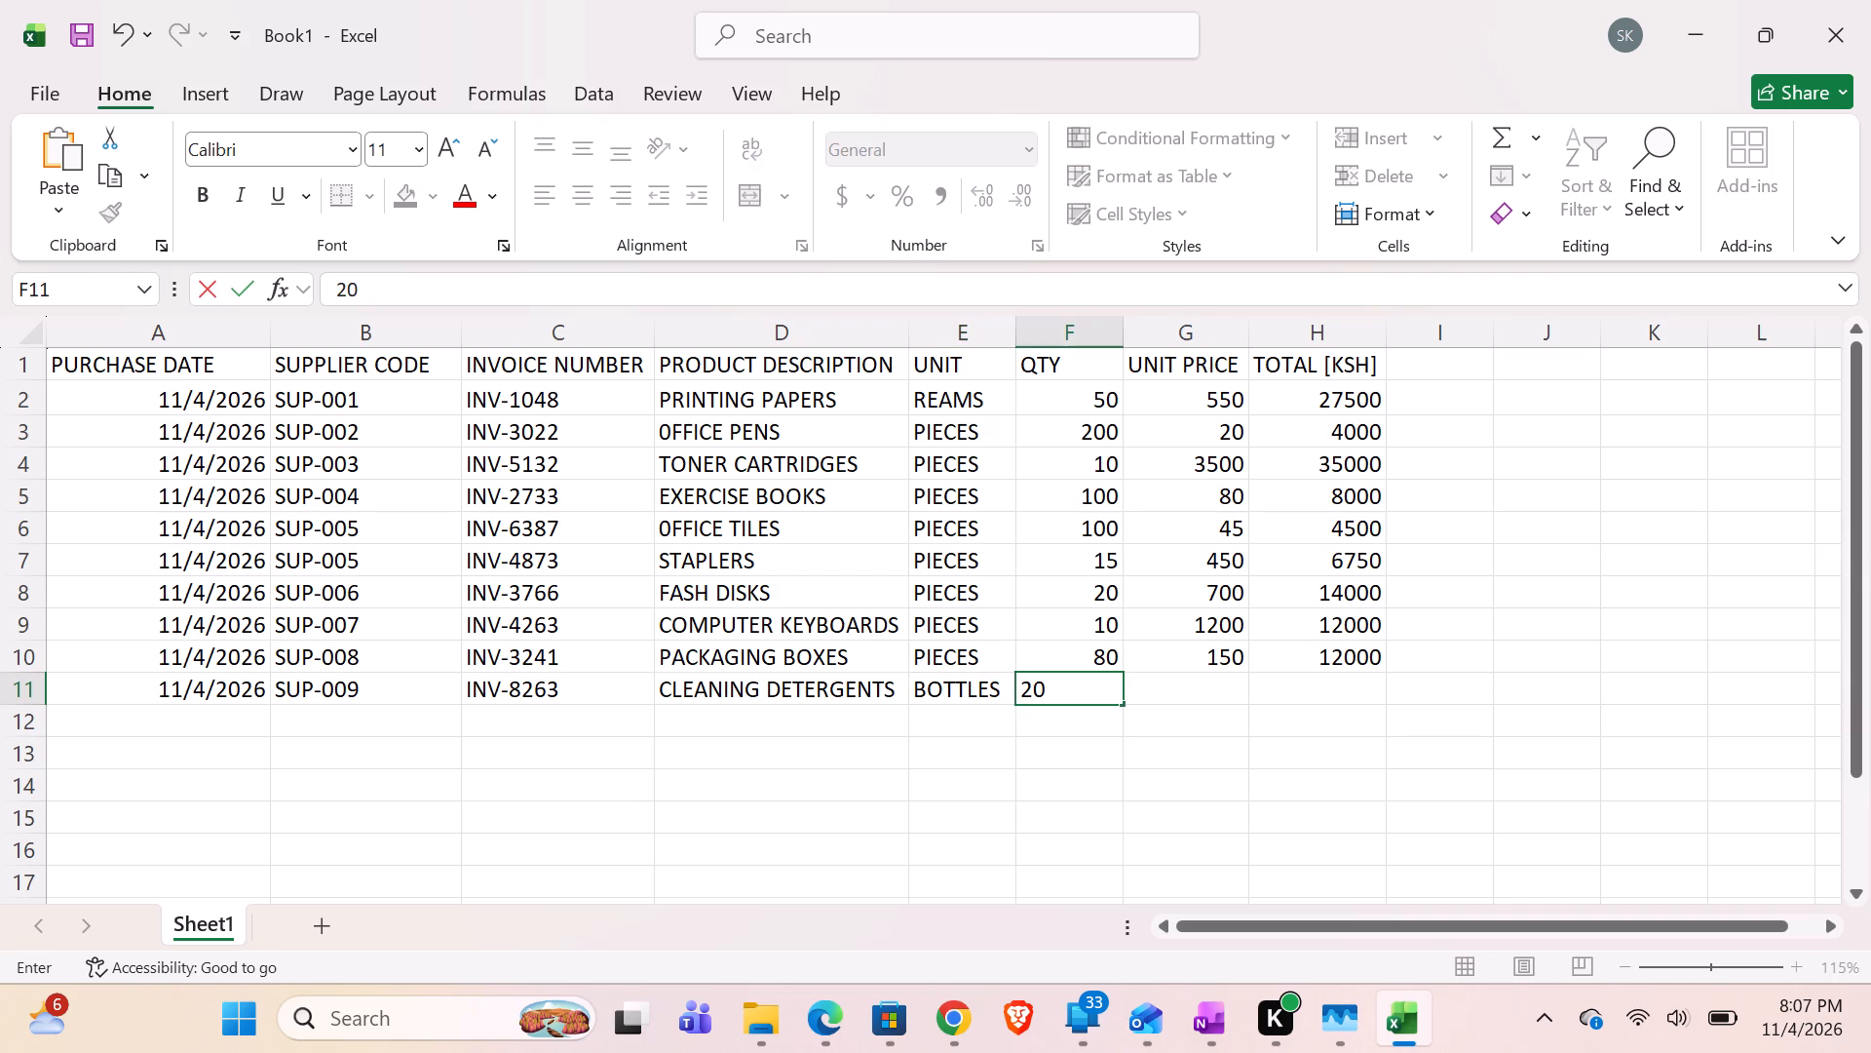
Enter unit price 250 in cell G11 and total 5000 in cell H11 for the CLEANING DETERGENTS row.
{"action": "left_click", "coordinate": [1218, 694]}
{"action": "key", "text": "2"}
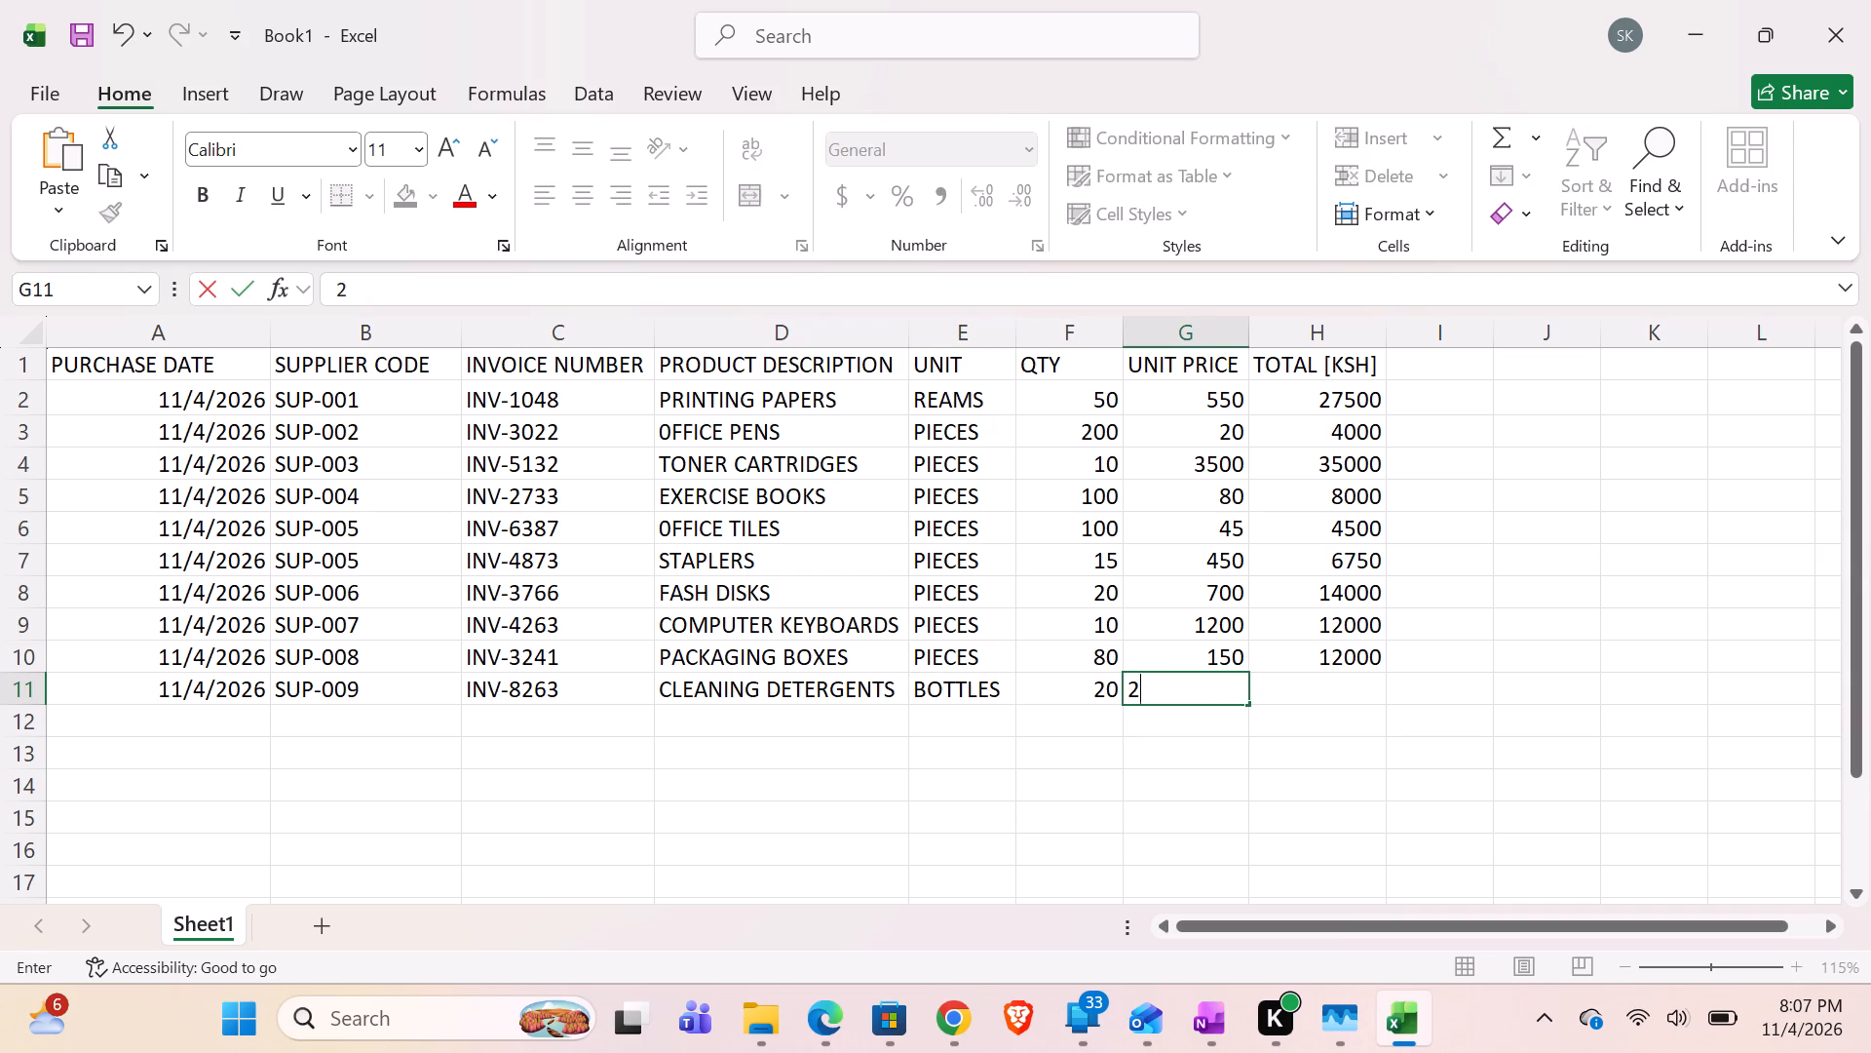
{"action": "key", "text": "0"}
{"action": "key", "text": "BackSpace"}
{"action": "type", "text": "55"}
{"action": "key", "text": "BackSpace"}
{"action": "key", "text": "0"}
{"action": "left_click", "coordinate": [1312, 688]}
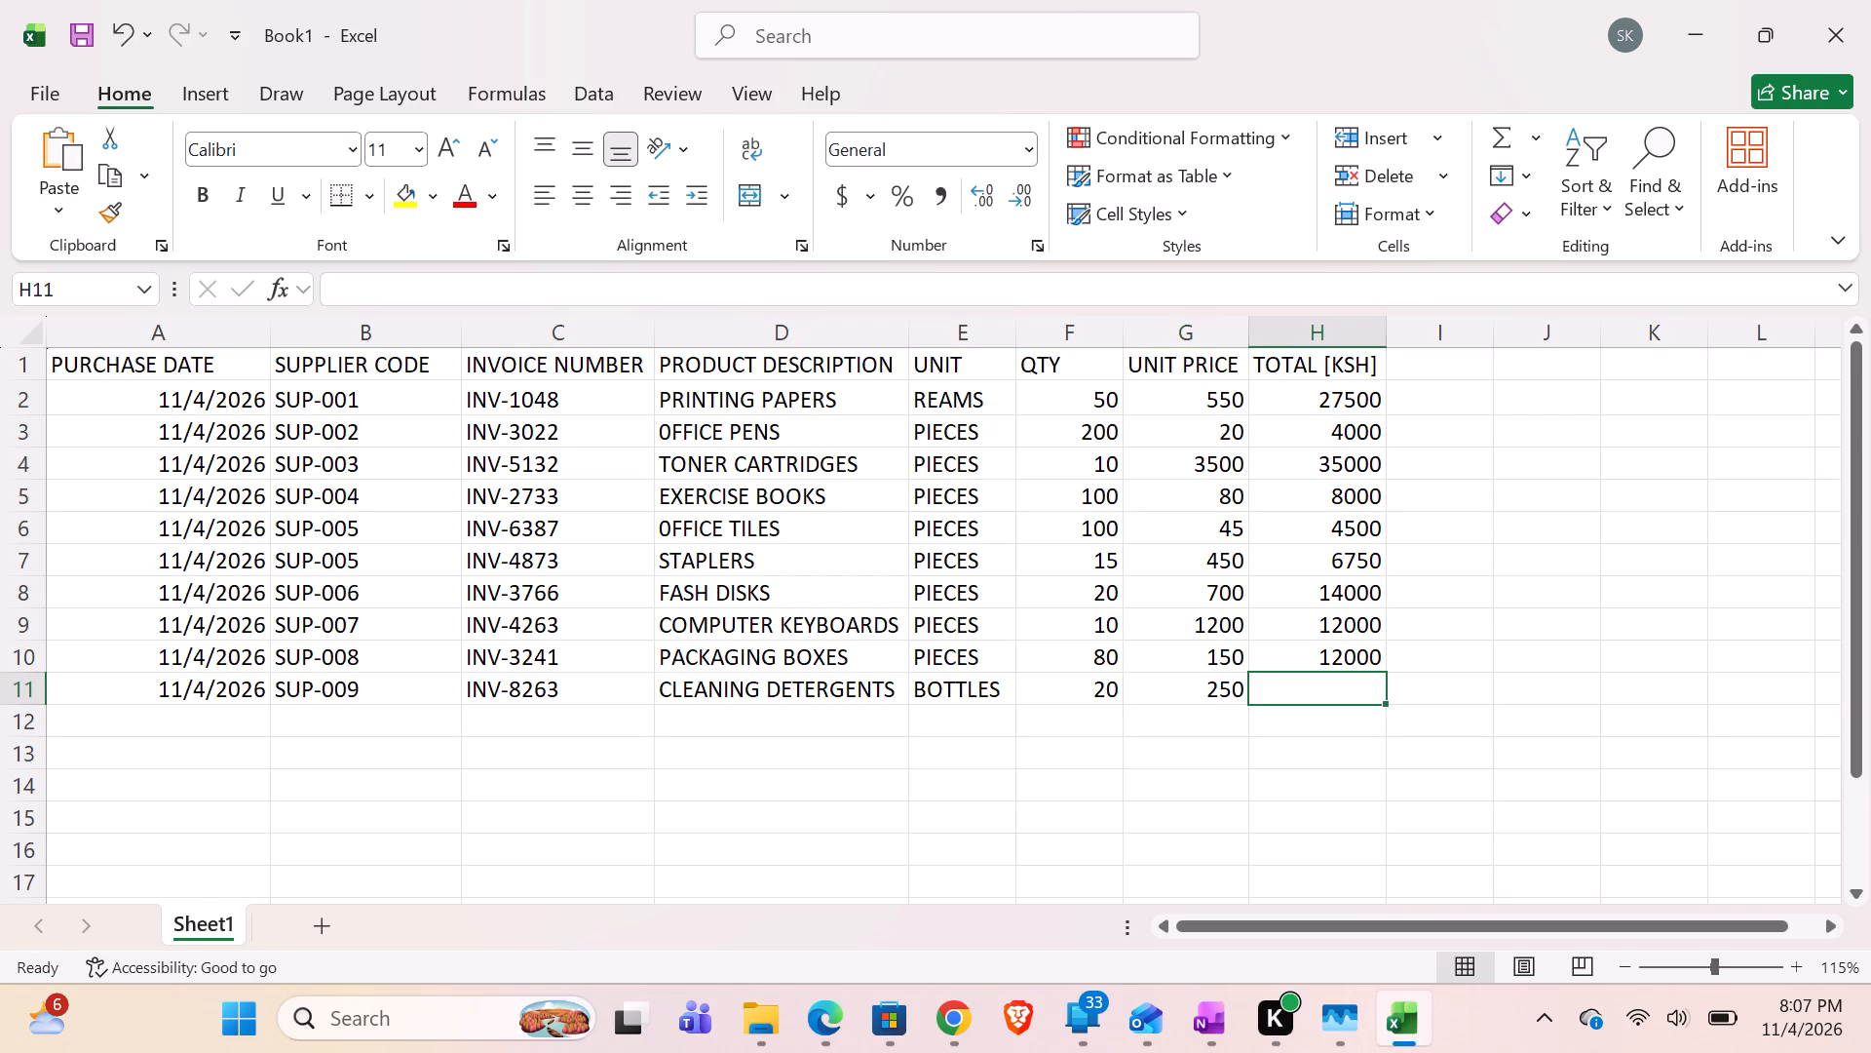
{"action": "type", "text": "50"}
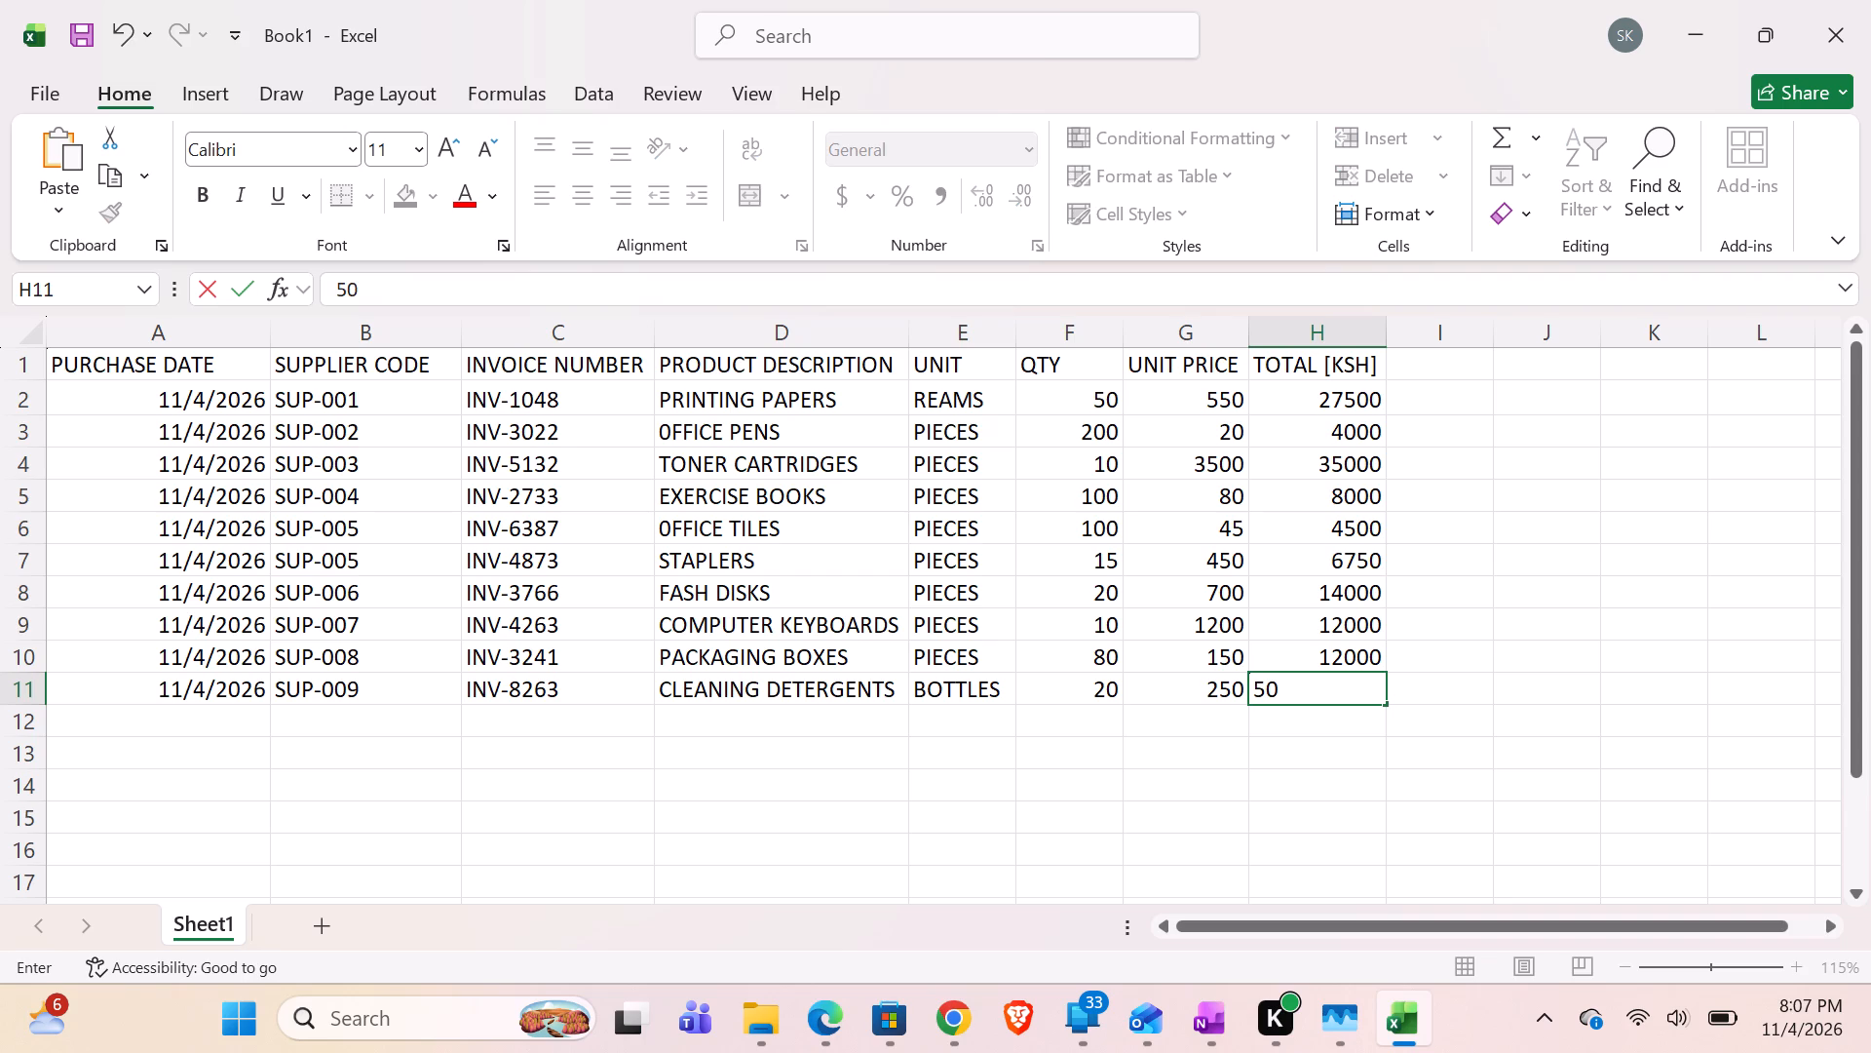
{"action": "type", "text": "00"}
Change the second word of the product description in cell D6 to FILES.
{"action": "scroll", "coordinate": [798, 419], "scroll_direction": "up", "scroll_amount": 1}
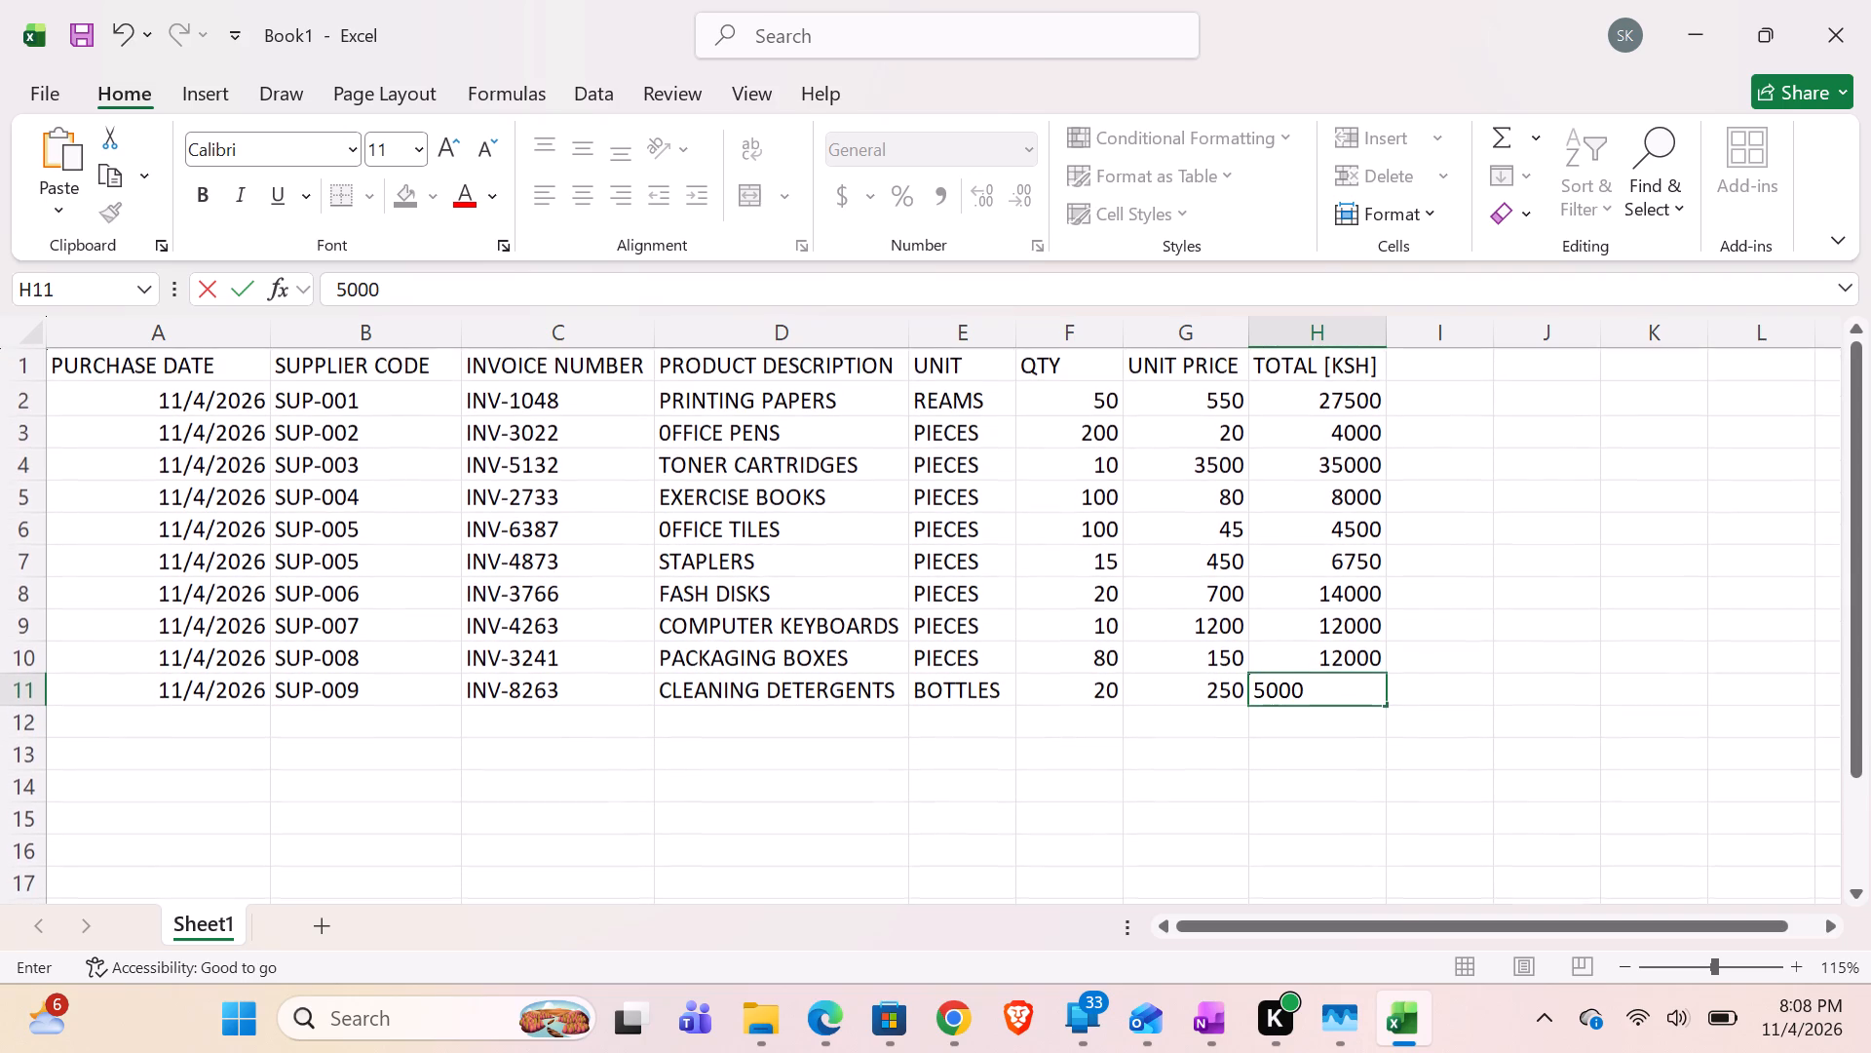
{"action": "left_click", "coordinate": [794, 531]}
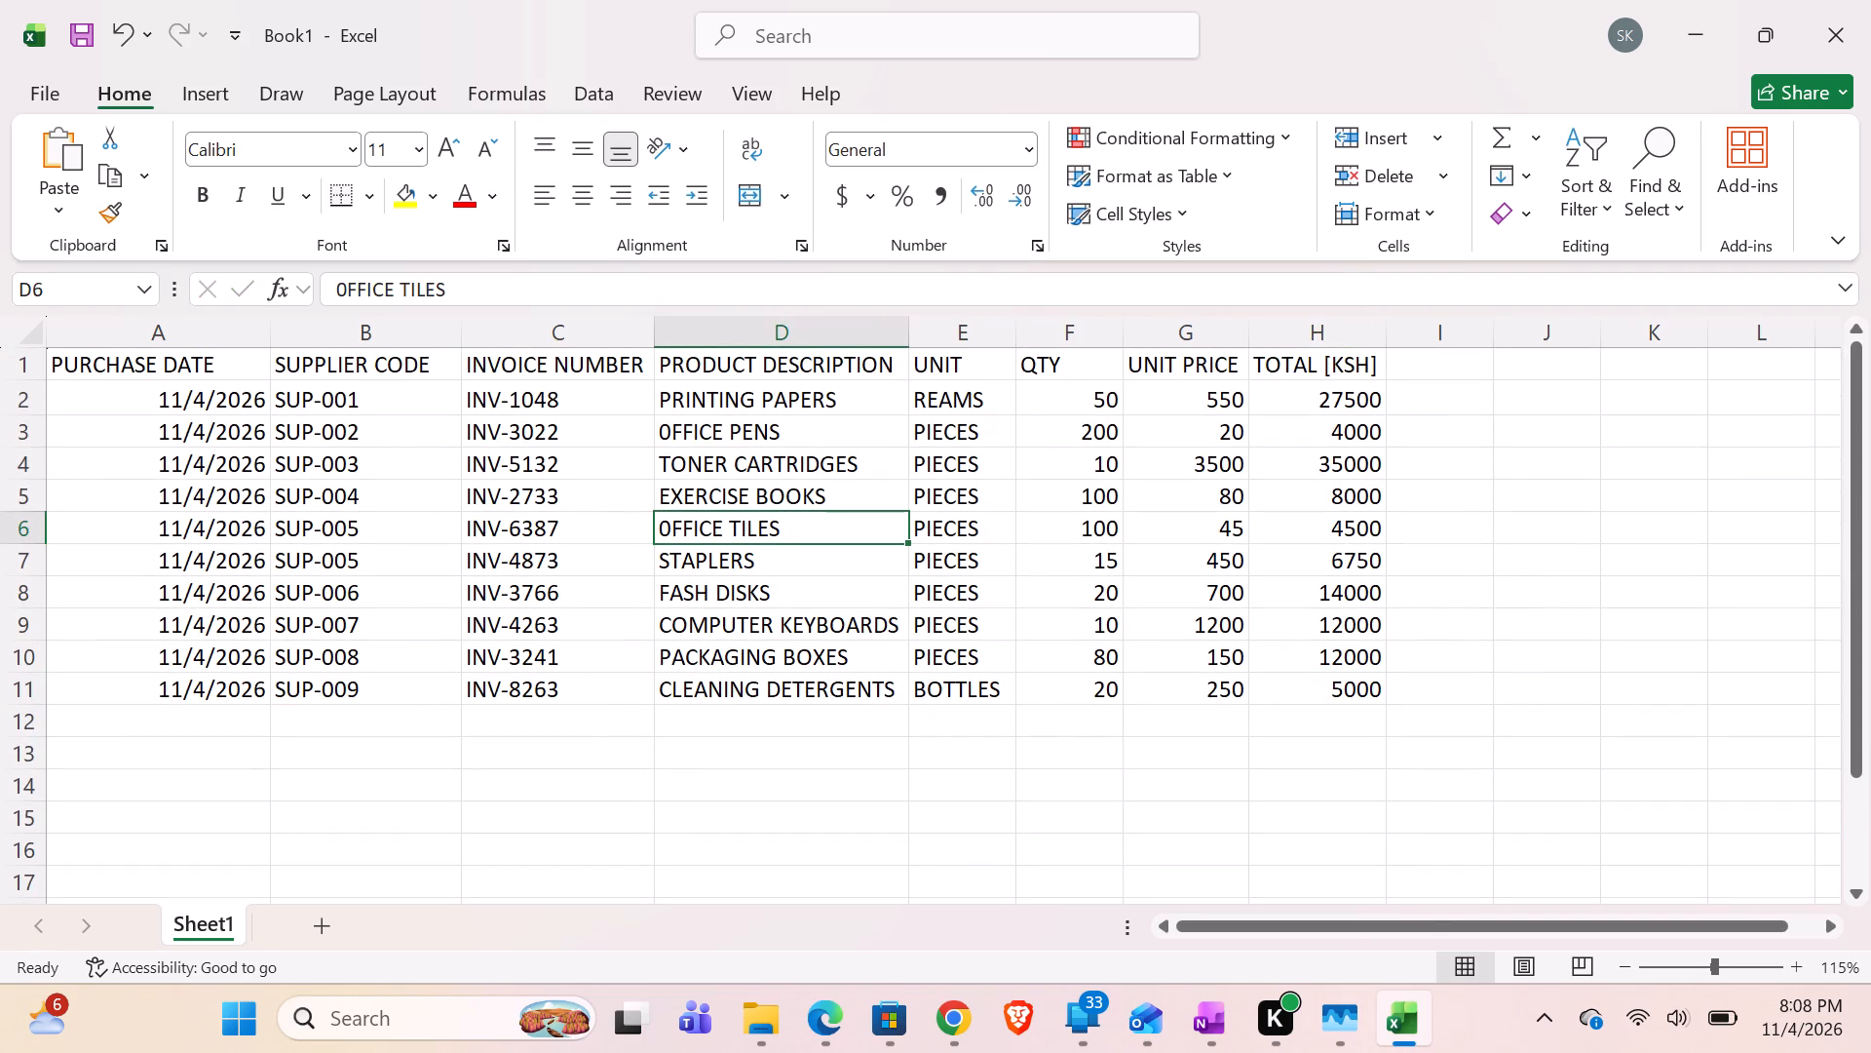
{"action": "left_click", "coordinate": [735, 535]}
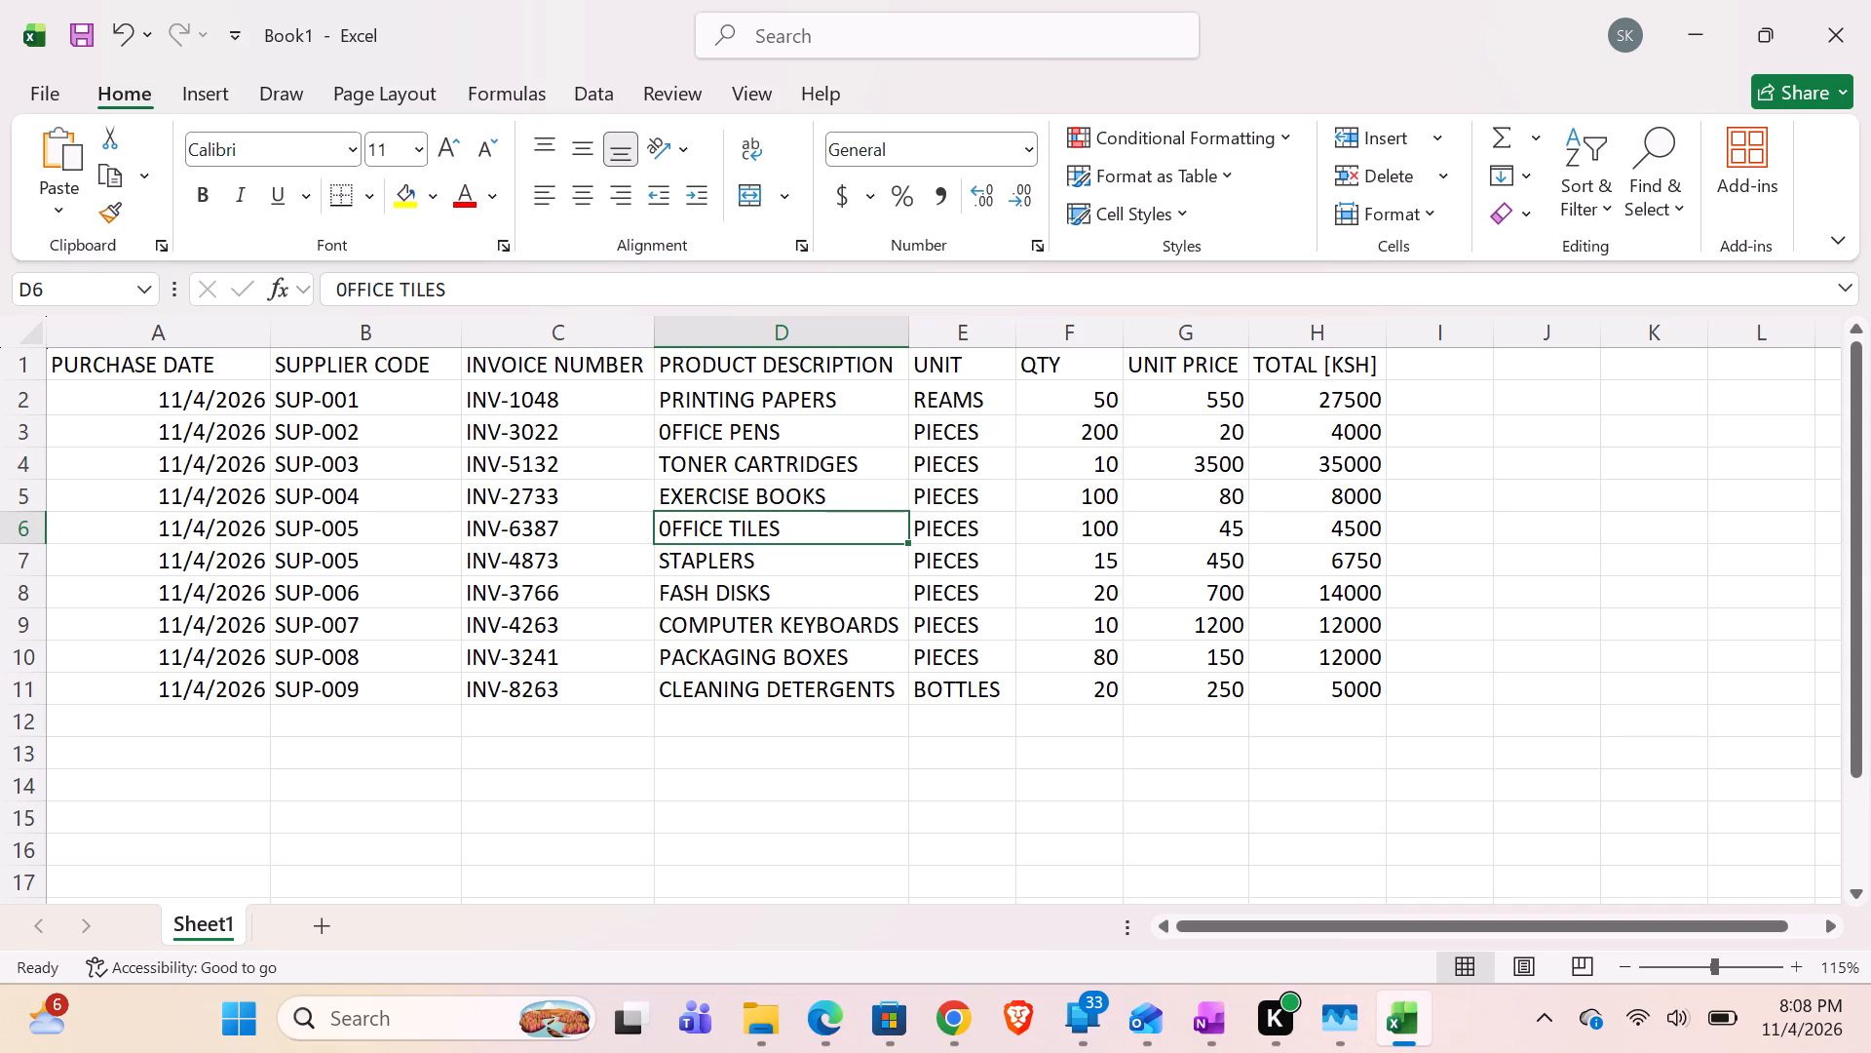
{"action": "left_click", "coordinate": [741, 530]}
{"action": "triple_click", "coordinate": [741, 530]}
{"action": "left_click", "coordinate": [741, 530]}
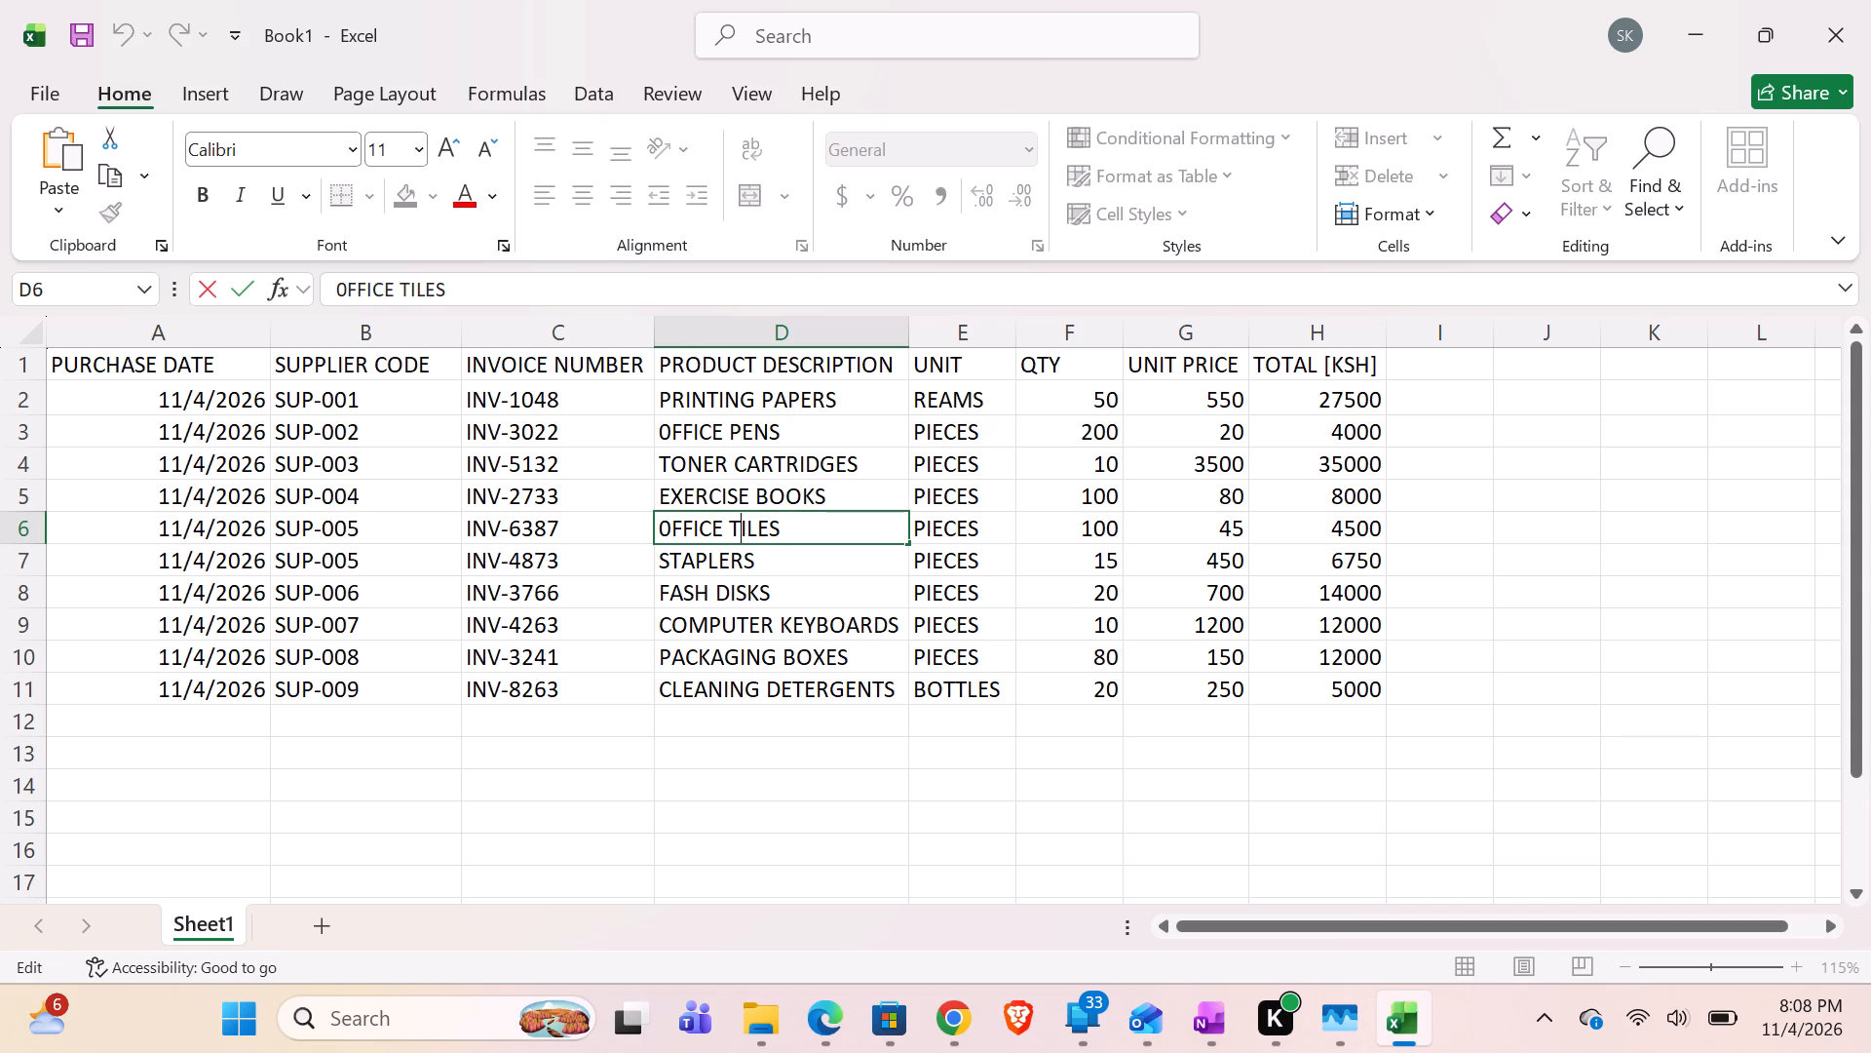
{"action": "key", "text": "BackSpace"}
{"action": "key", "text": "f"}
{"action": "left_click", "coordinate": [782, 527]}
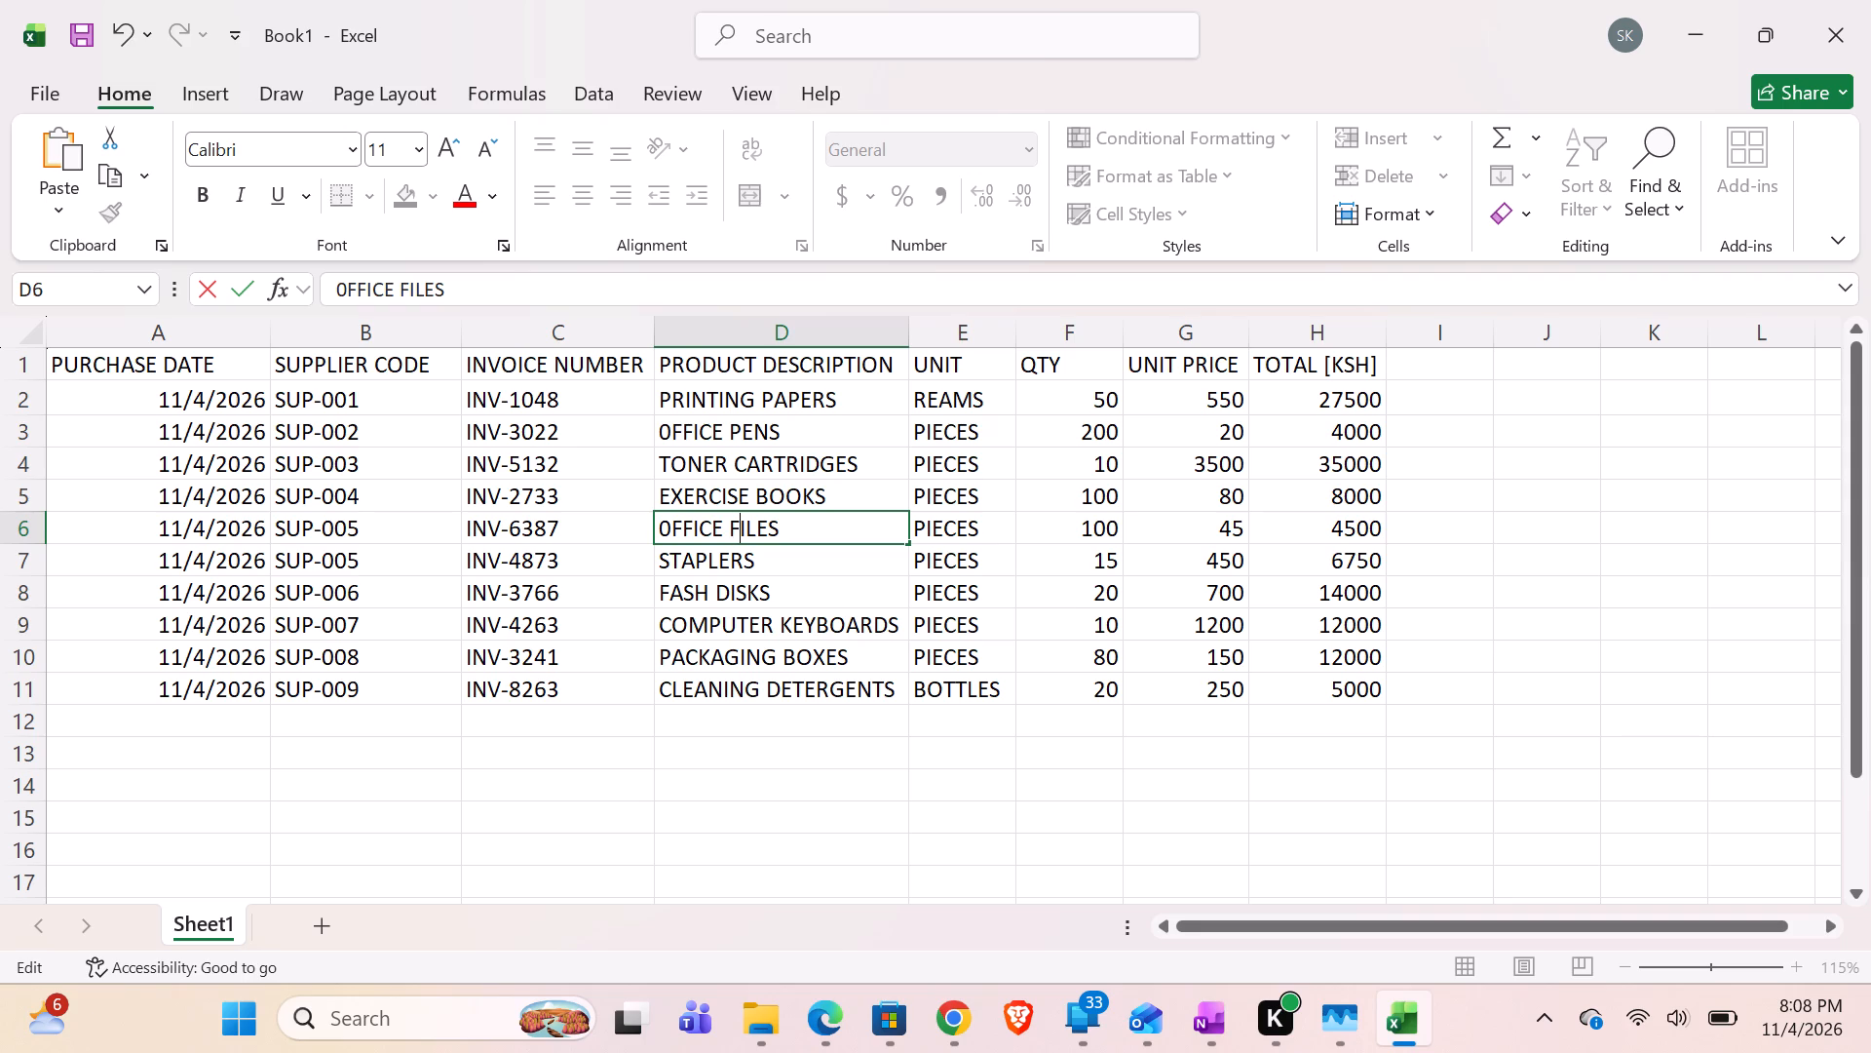
{"action": "left_click", "coordinate": [782, 527]}
{"action": "left_click", "coordinate": [220, 716]}
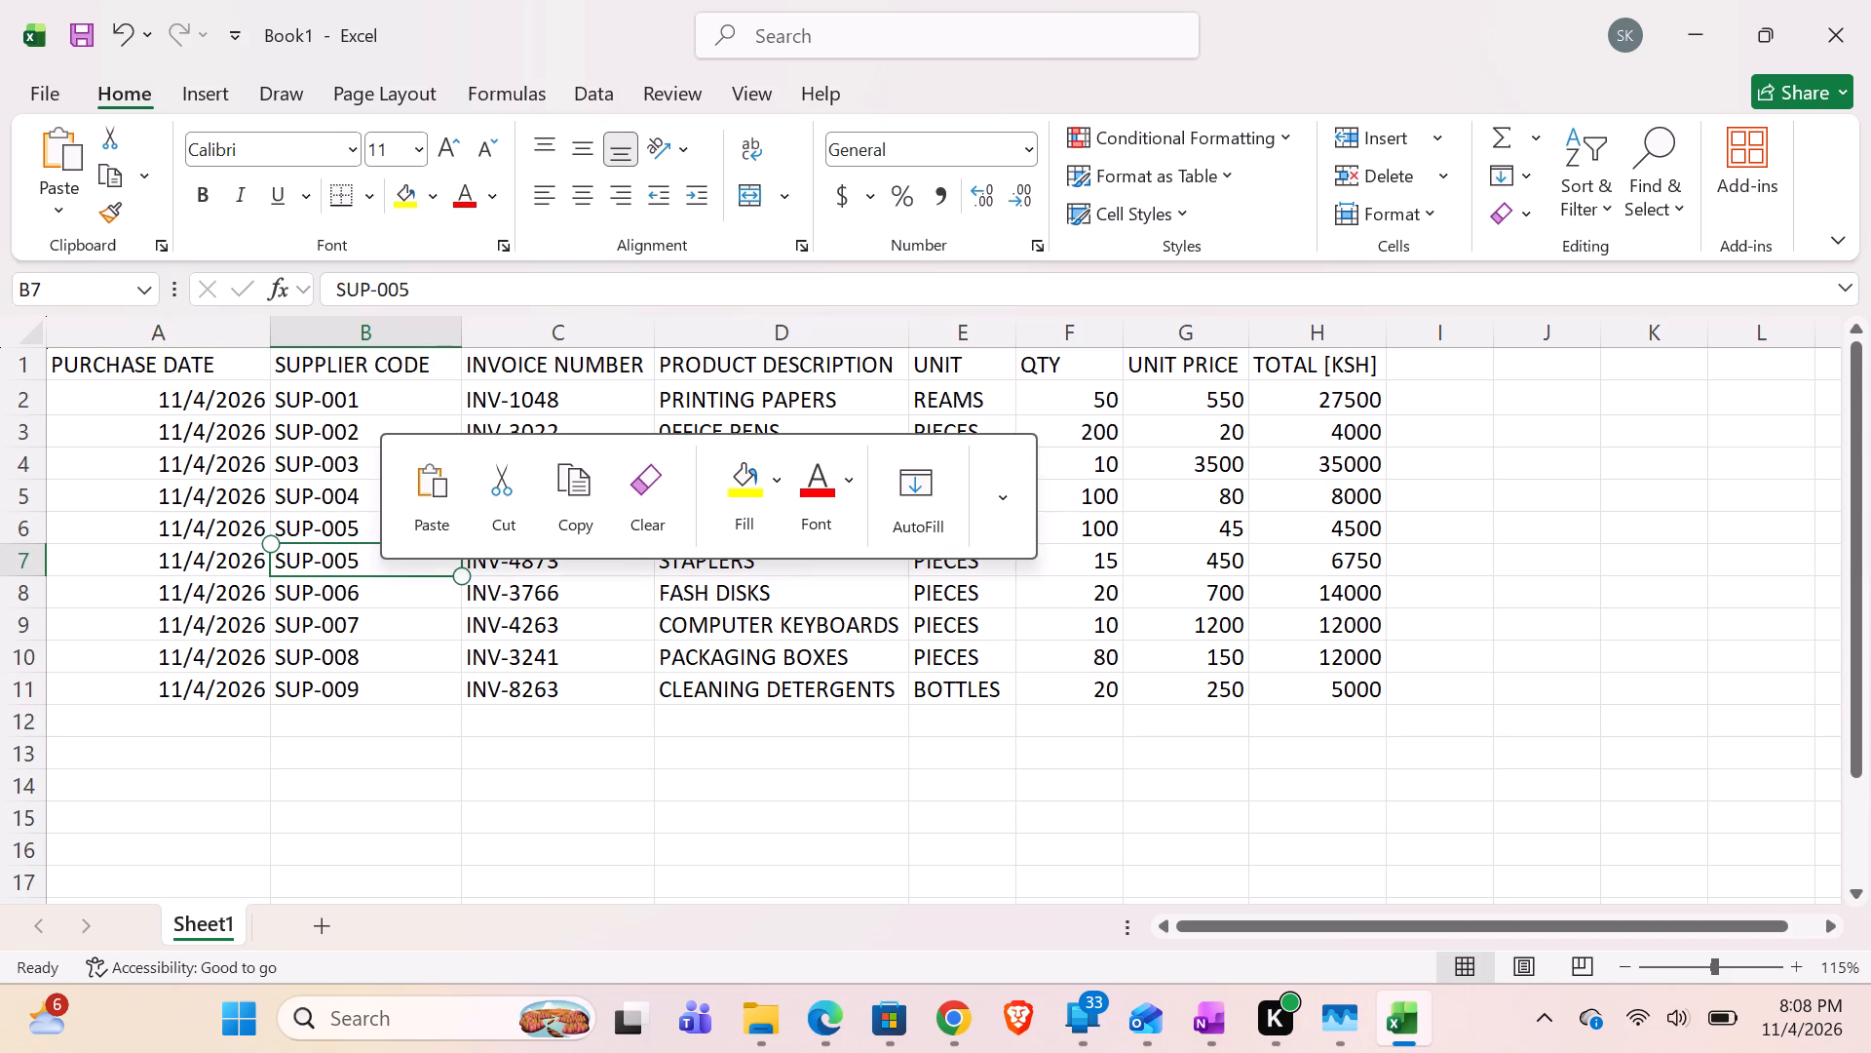
Change the supplier code in cell B7 to SUP-006 and in cell B8 to SUP-007.
{"action": "left_click", "coordinate": [365, 559]}
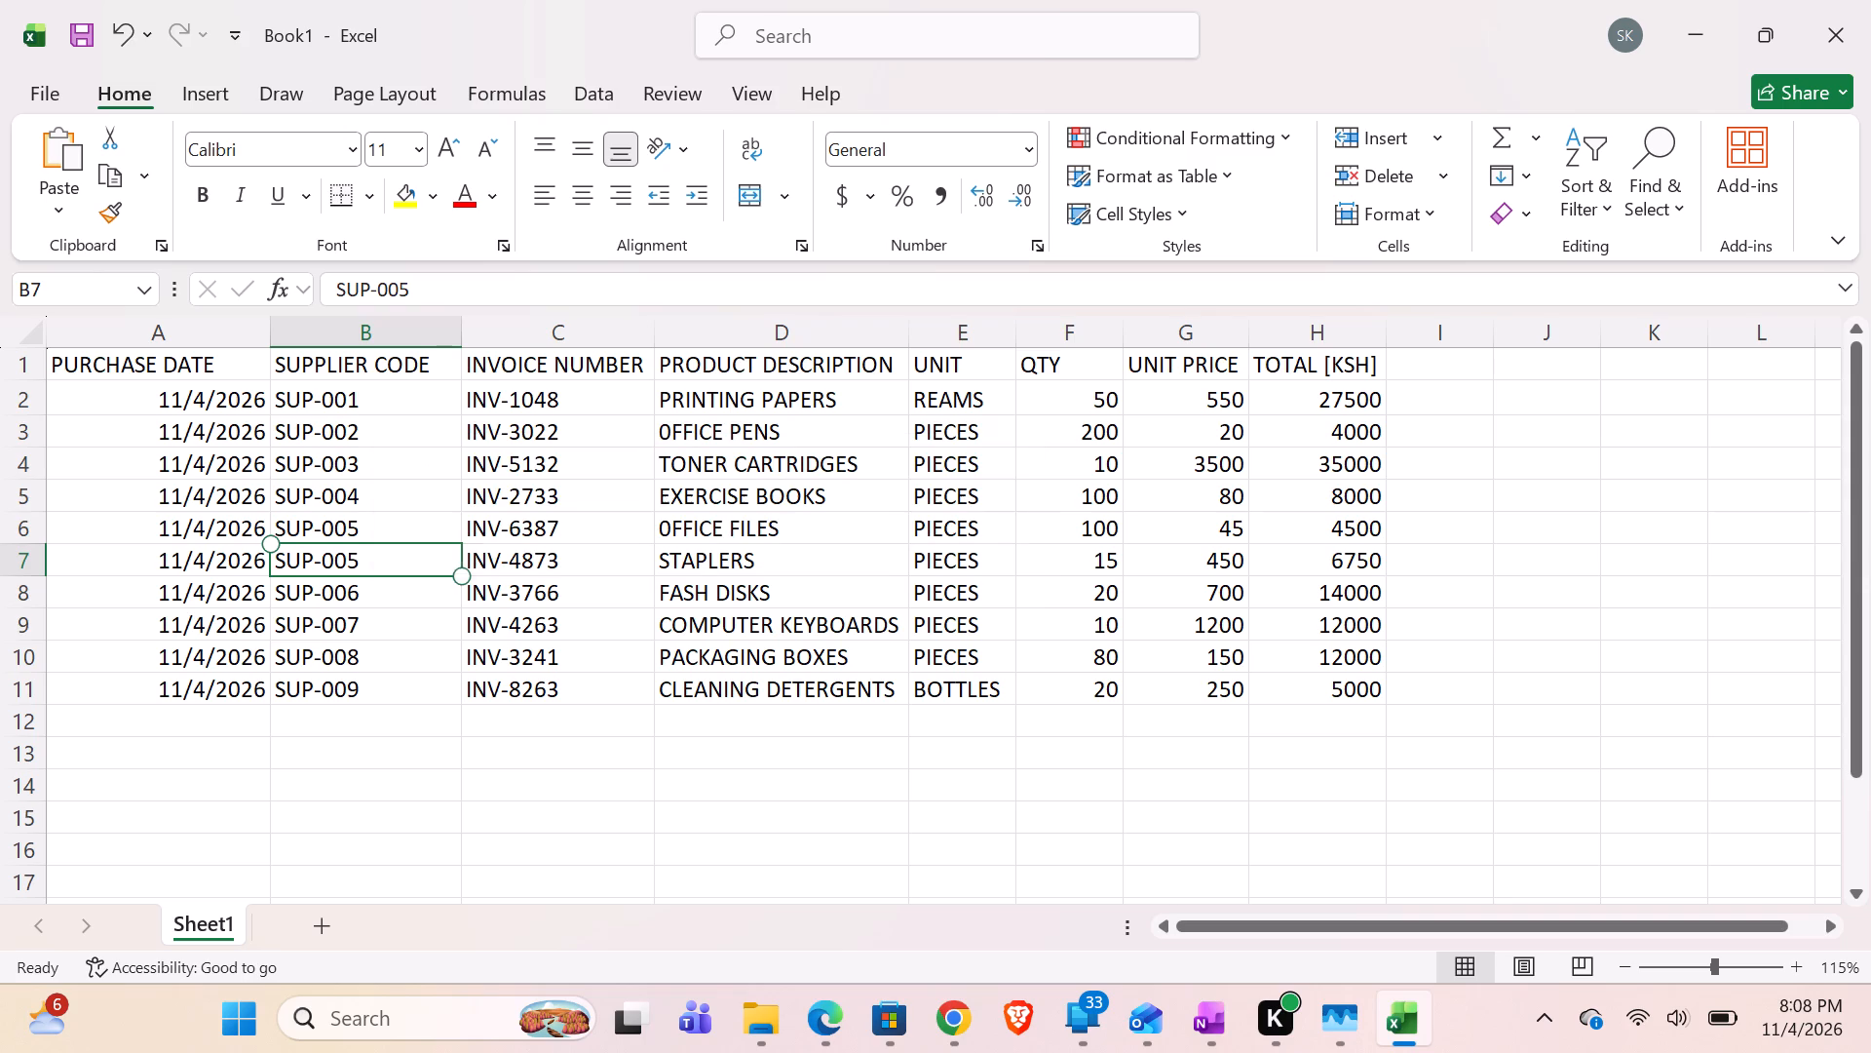
{"action": "left_click", "coordinate": [365, 559]}
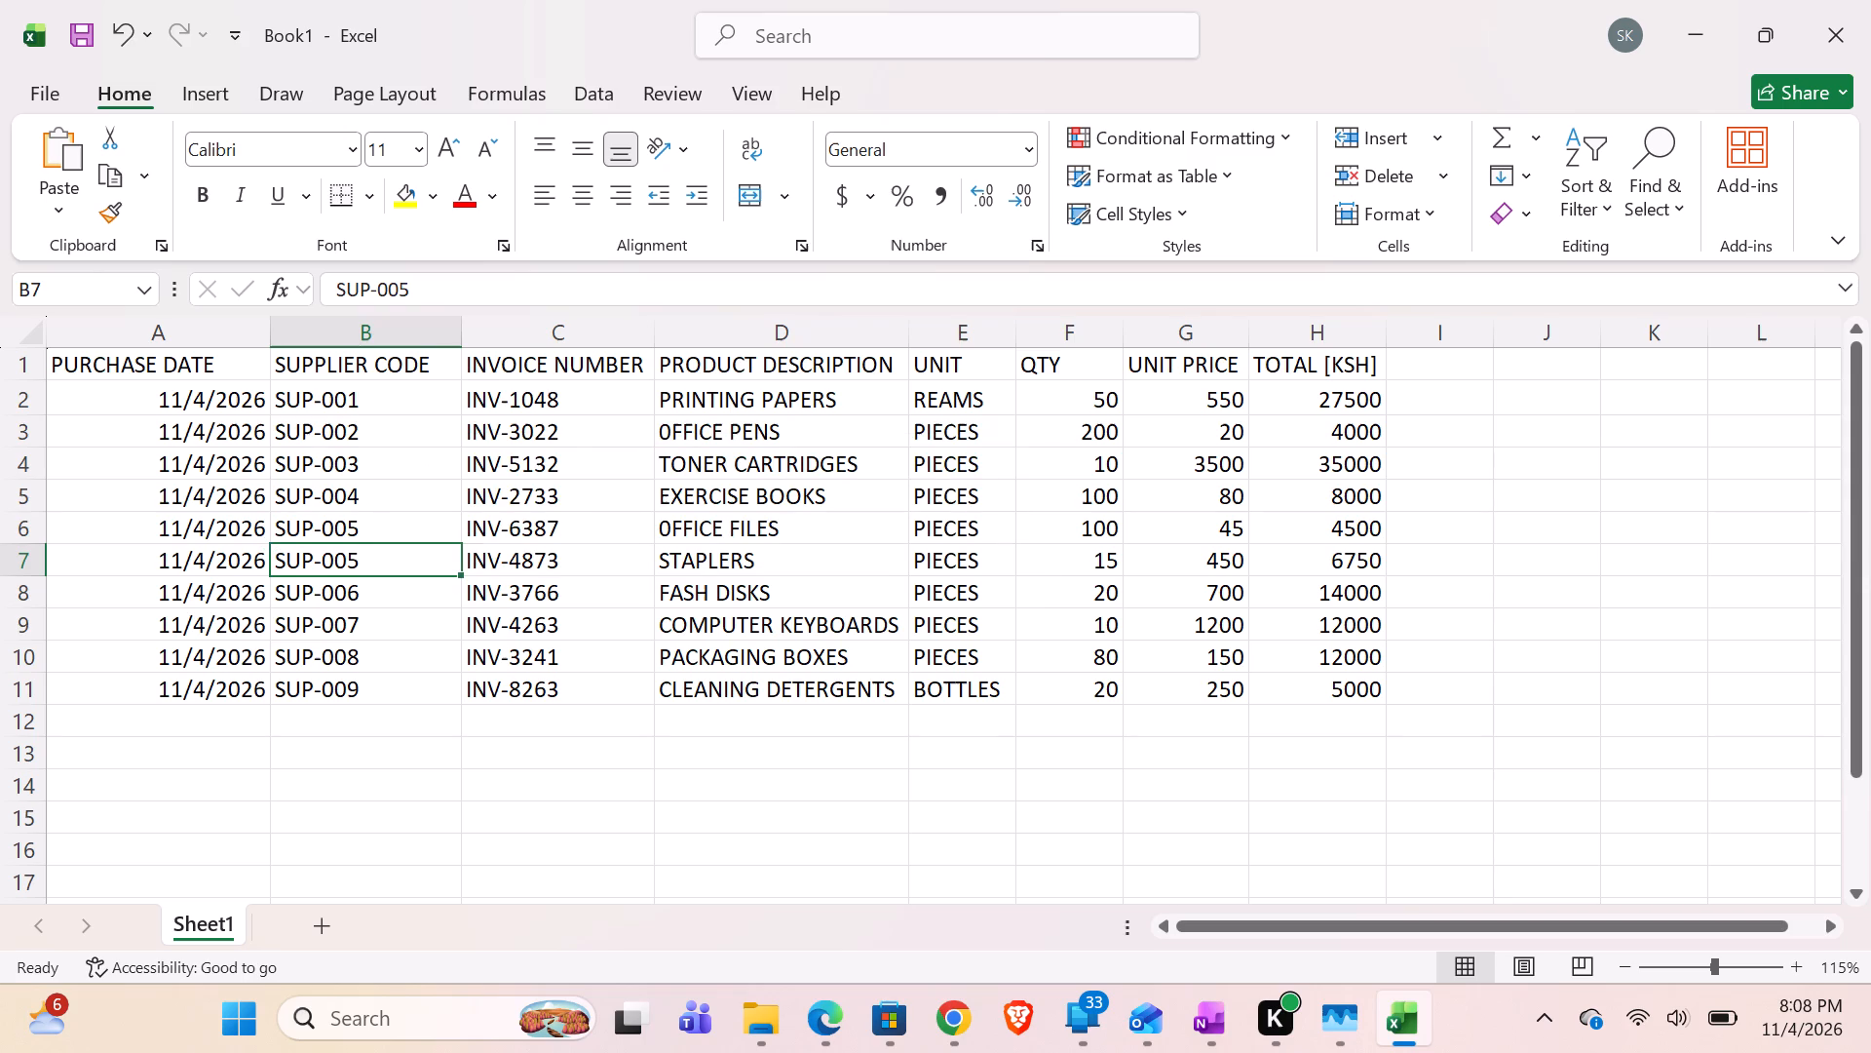
{"action": "double_click", "coordinate": [380, 566]}
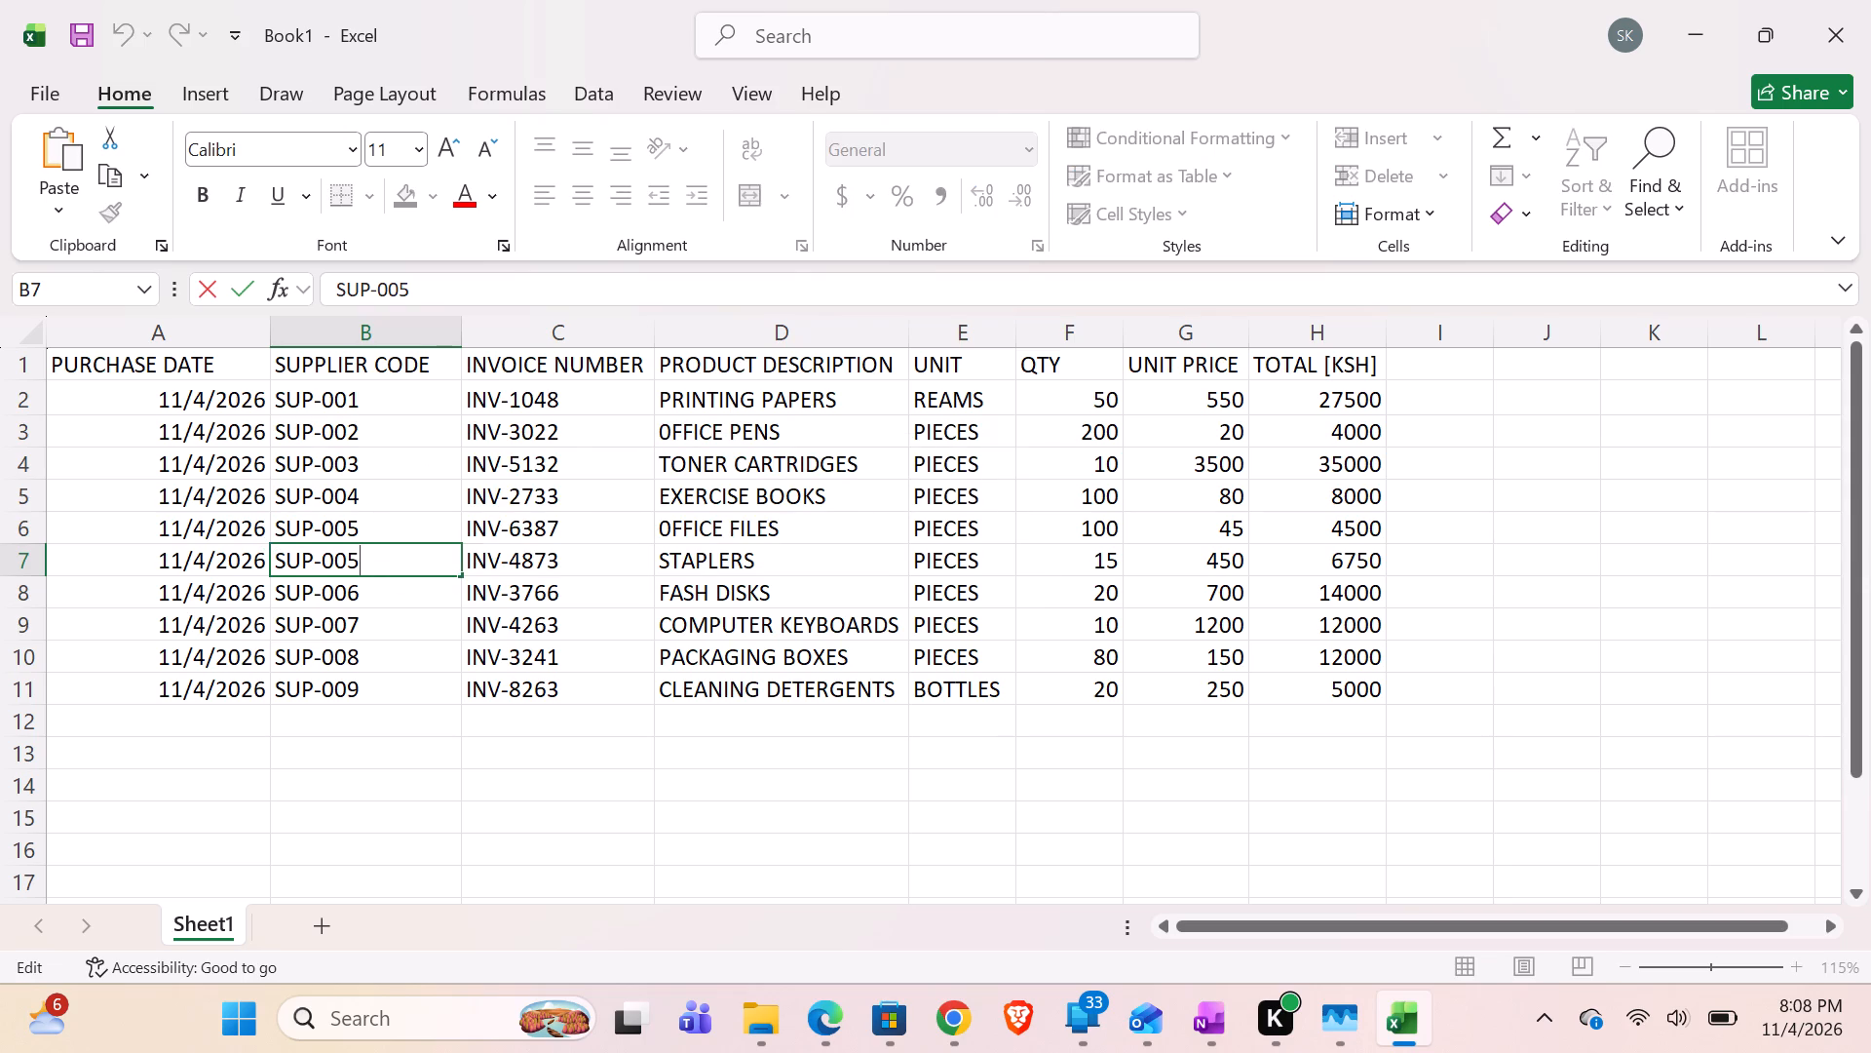
{"action": "key", "text": "BackSpace"}
{"action": "key", "text": "6"}
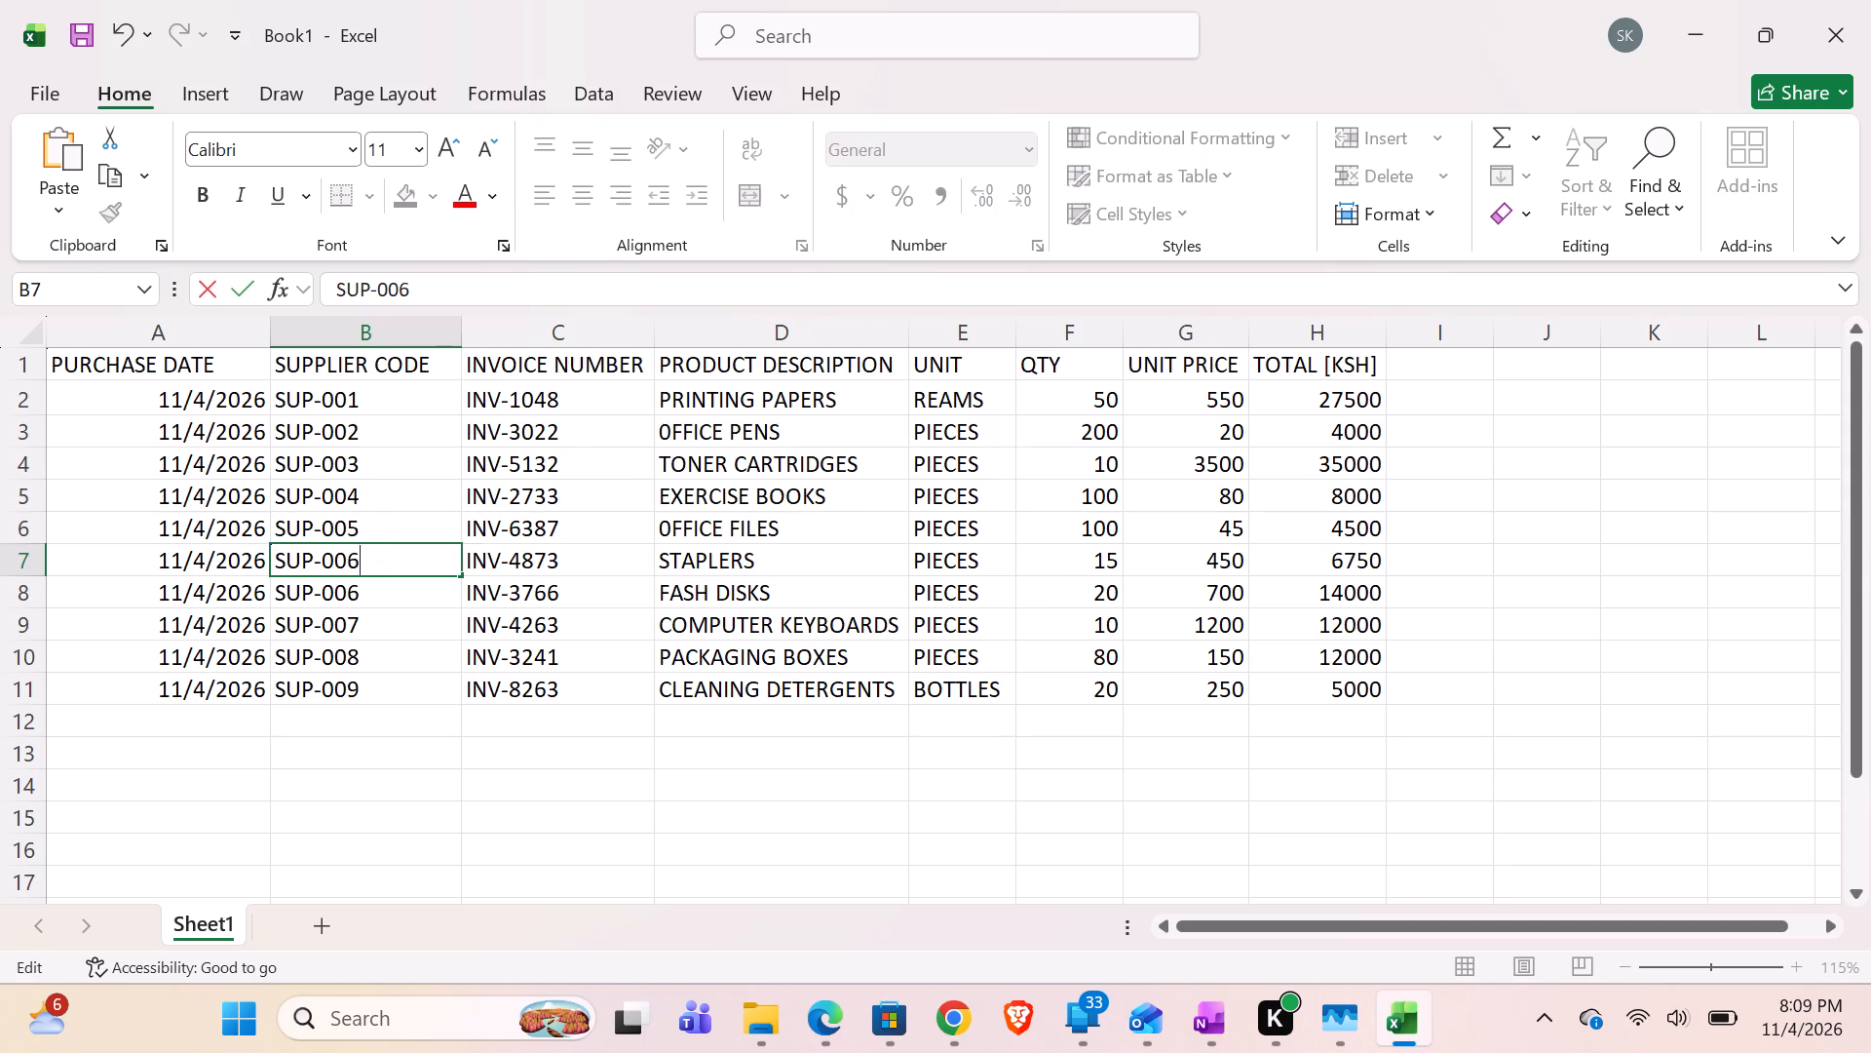
{"action": "double_click", "coordinate": [374, 602]}
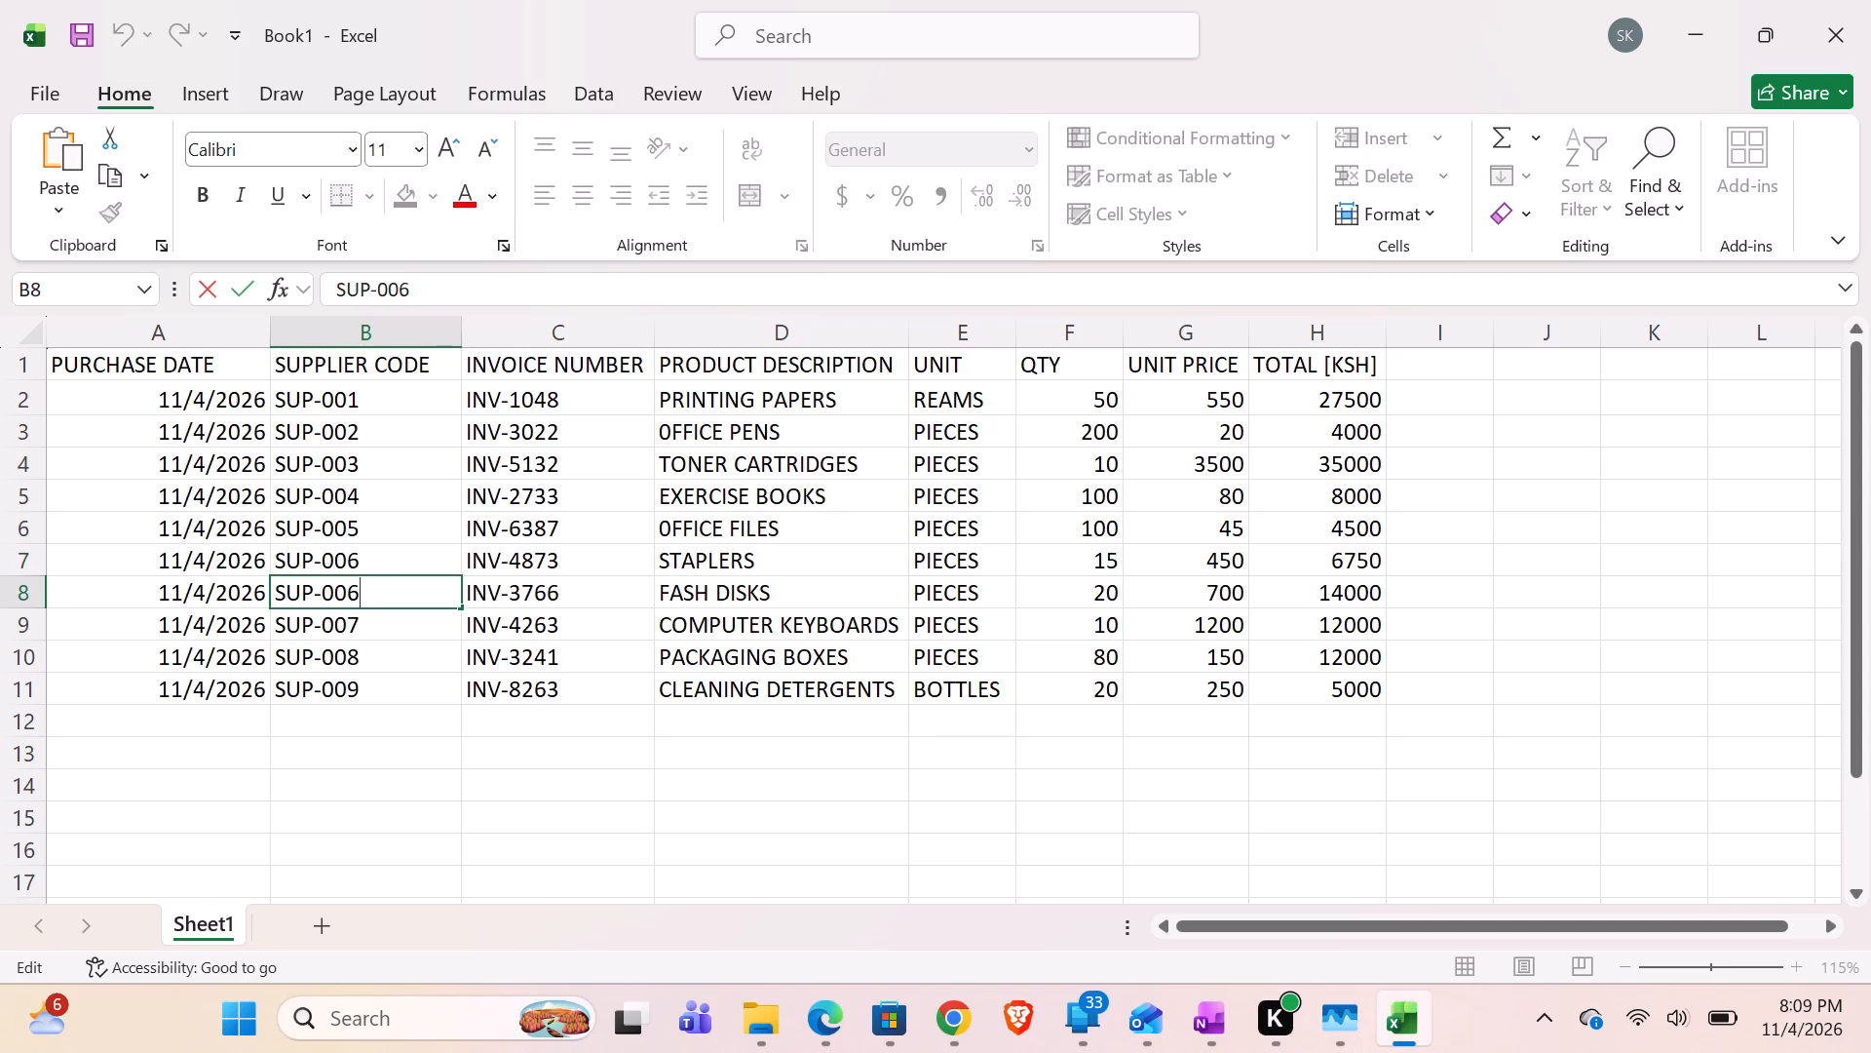
{"action": "key", "text": "BackSpace"}
{"action": "key", "text": "7"}
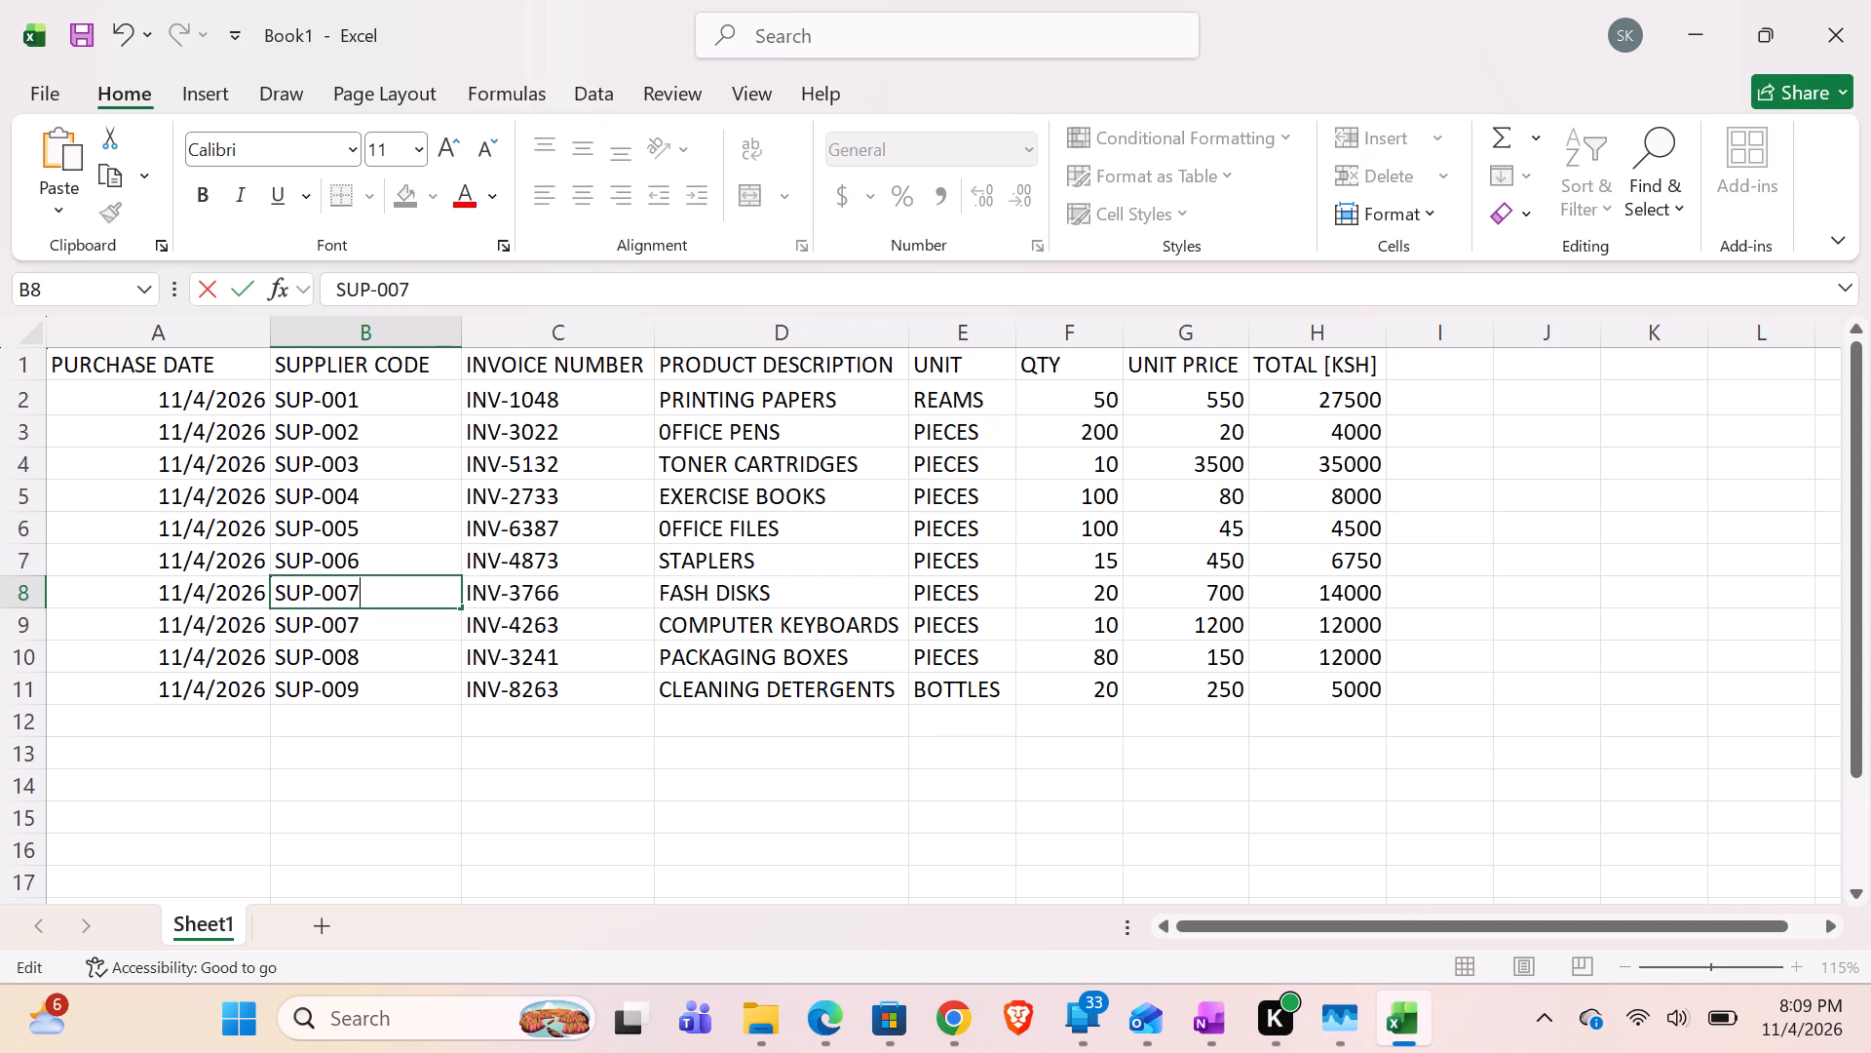
Change the supplier code in cell B9 to SUP-008 and in cell B10 to SUP-009.
{"action": "left_click", "coordinate": [375, 627]}
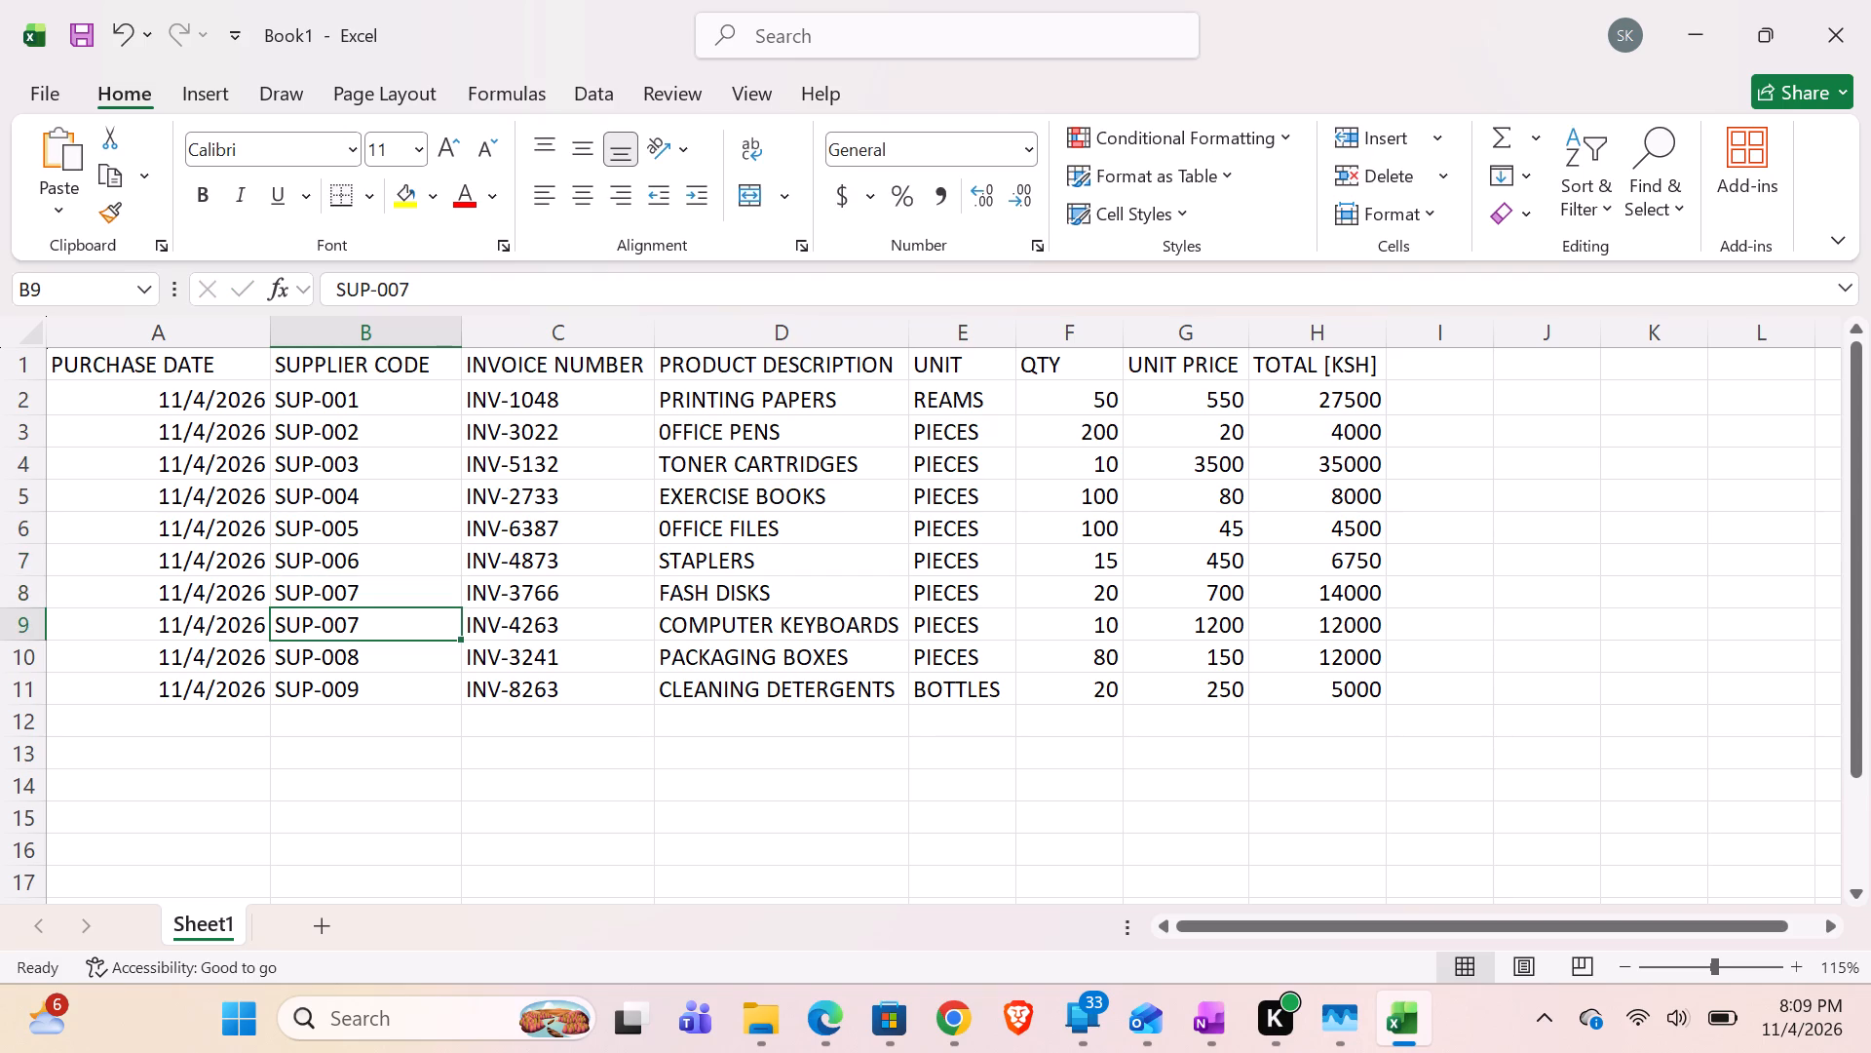
{"action": "double_click", "coordinate": [375, 627]}
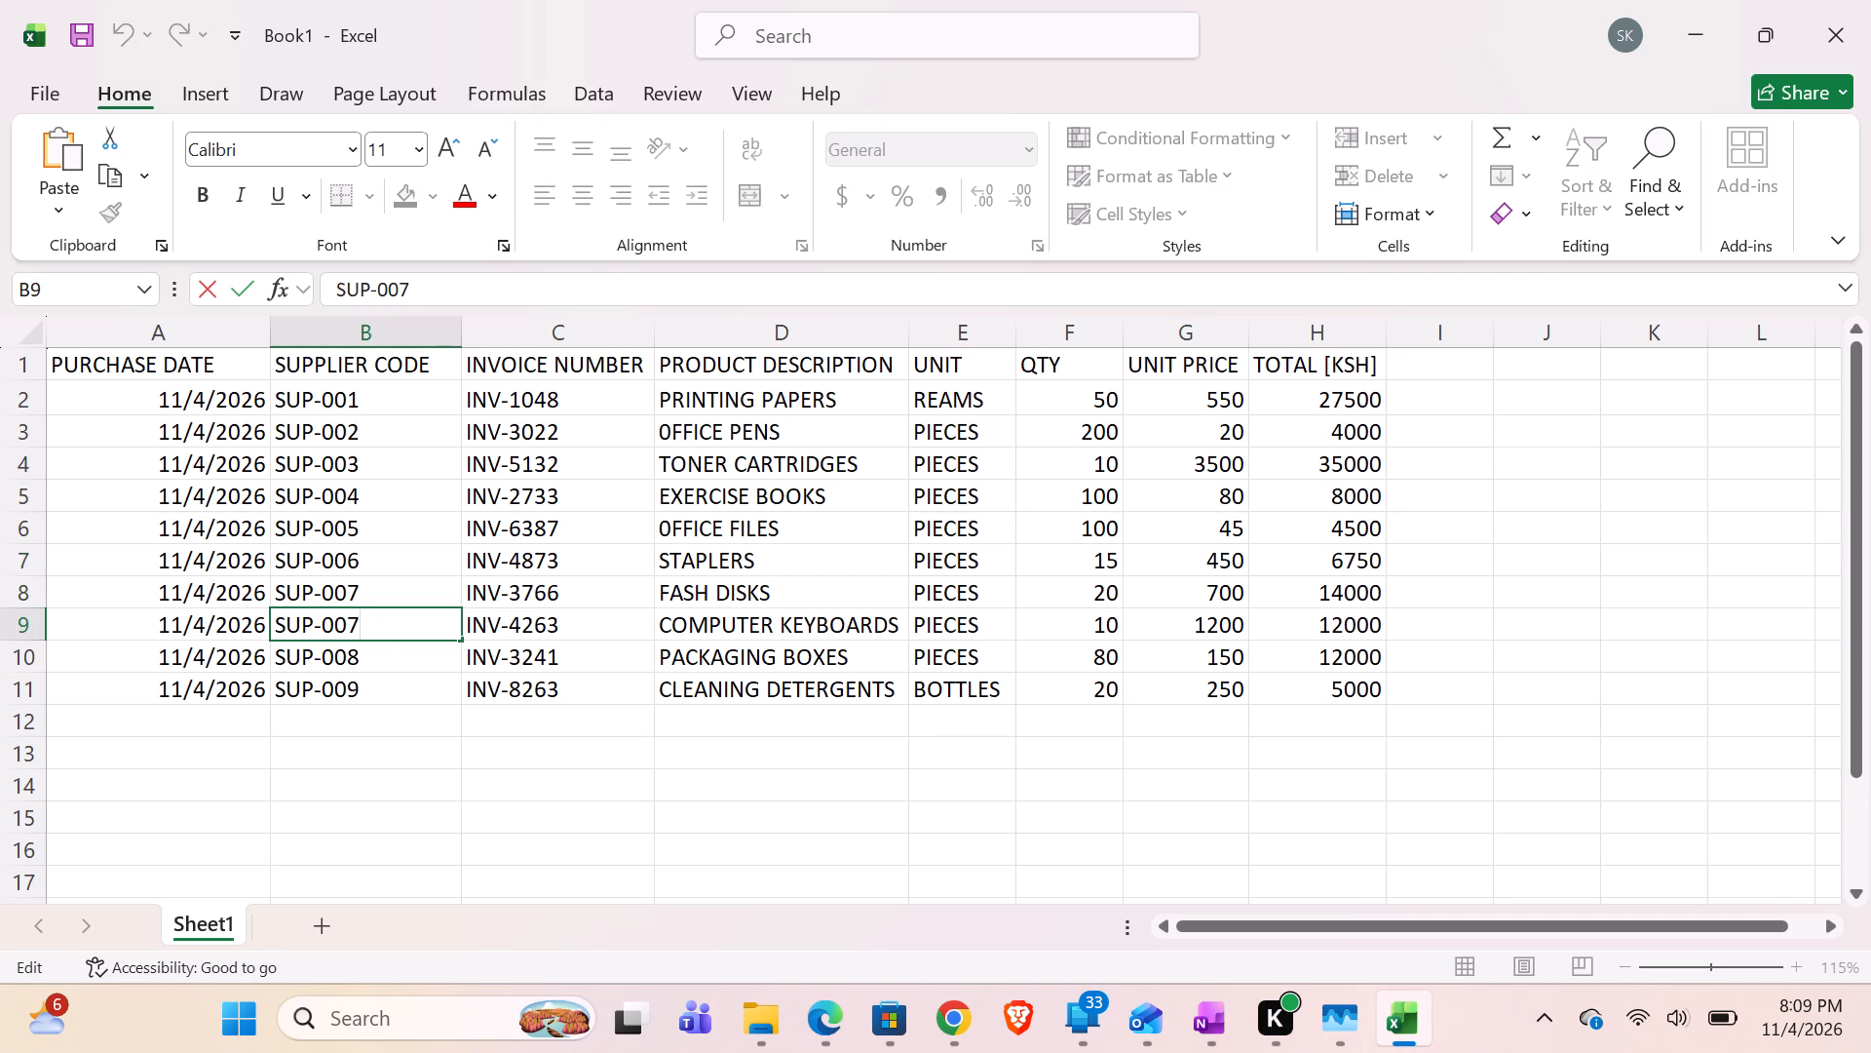
{"action": "key", "text": "BackSpace"}
{"action": "key", "text": "8"}
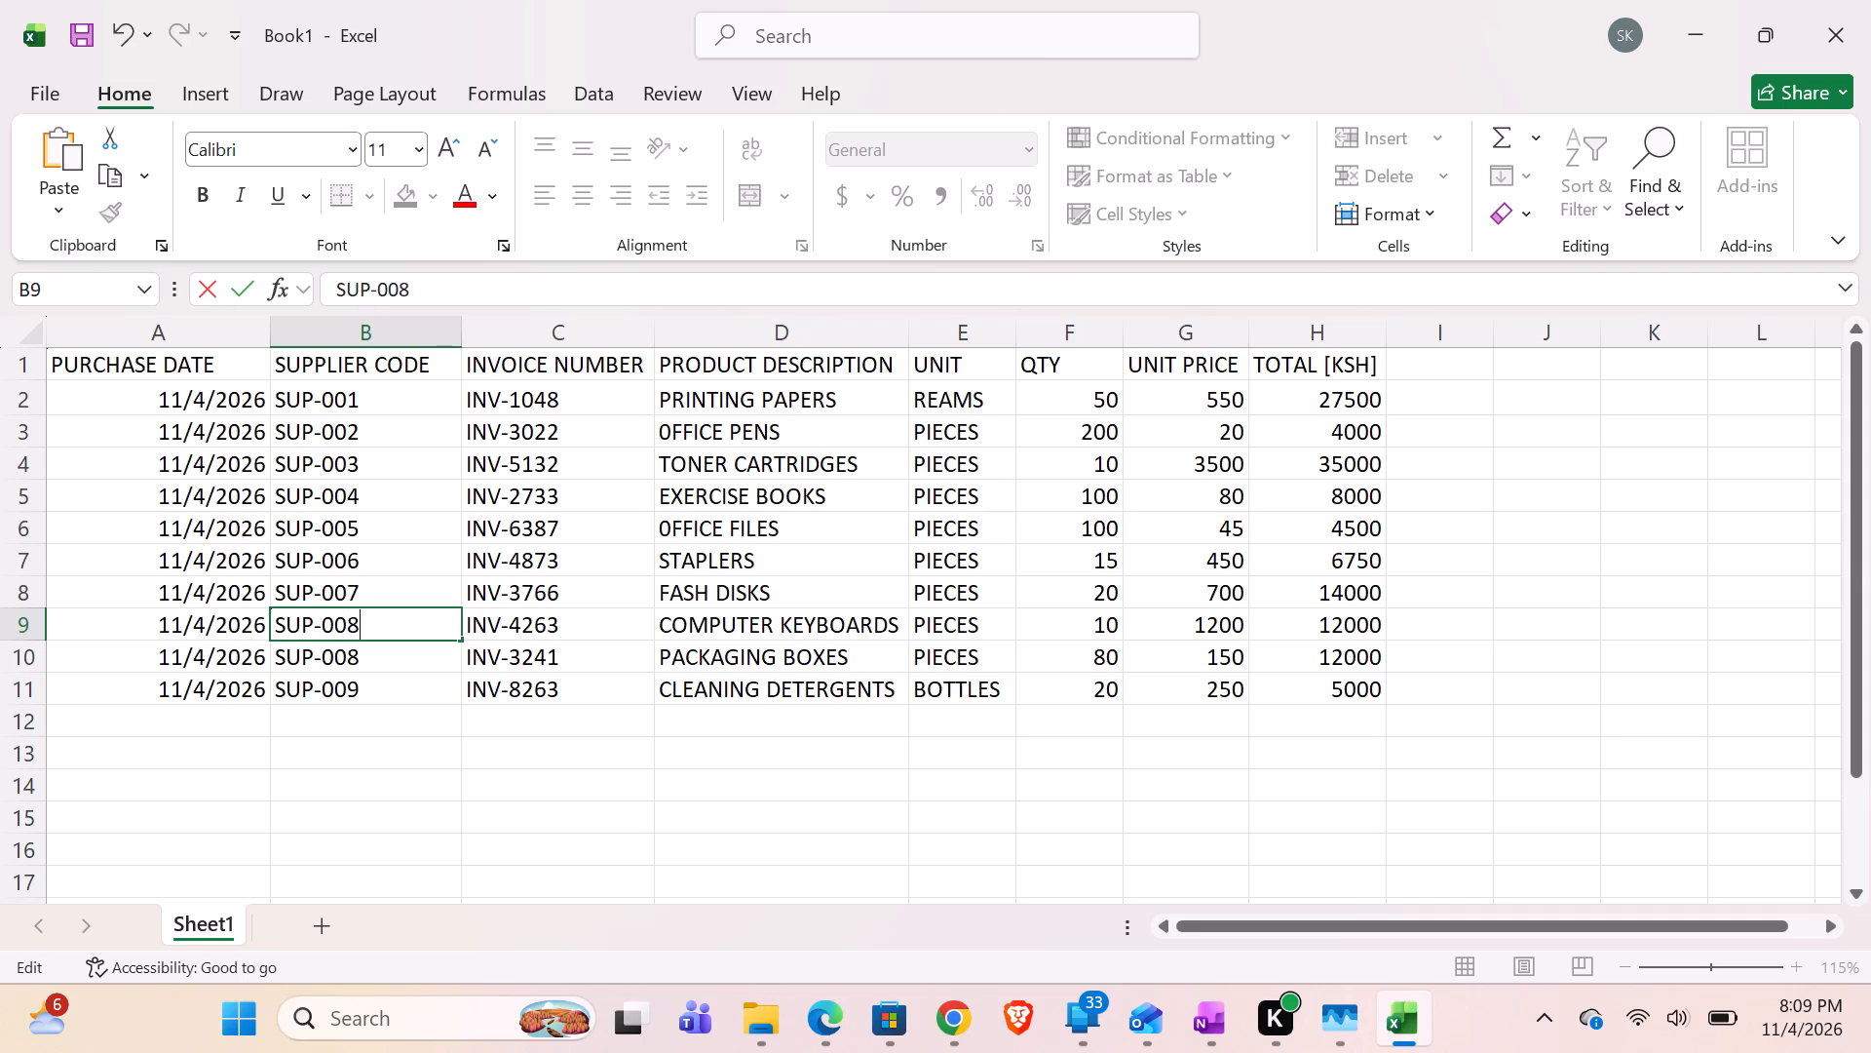
{"action": "double_click", "coordinate": [383, 665]}
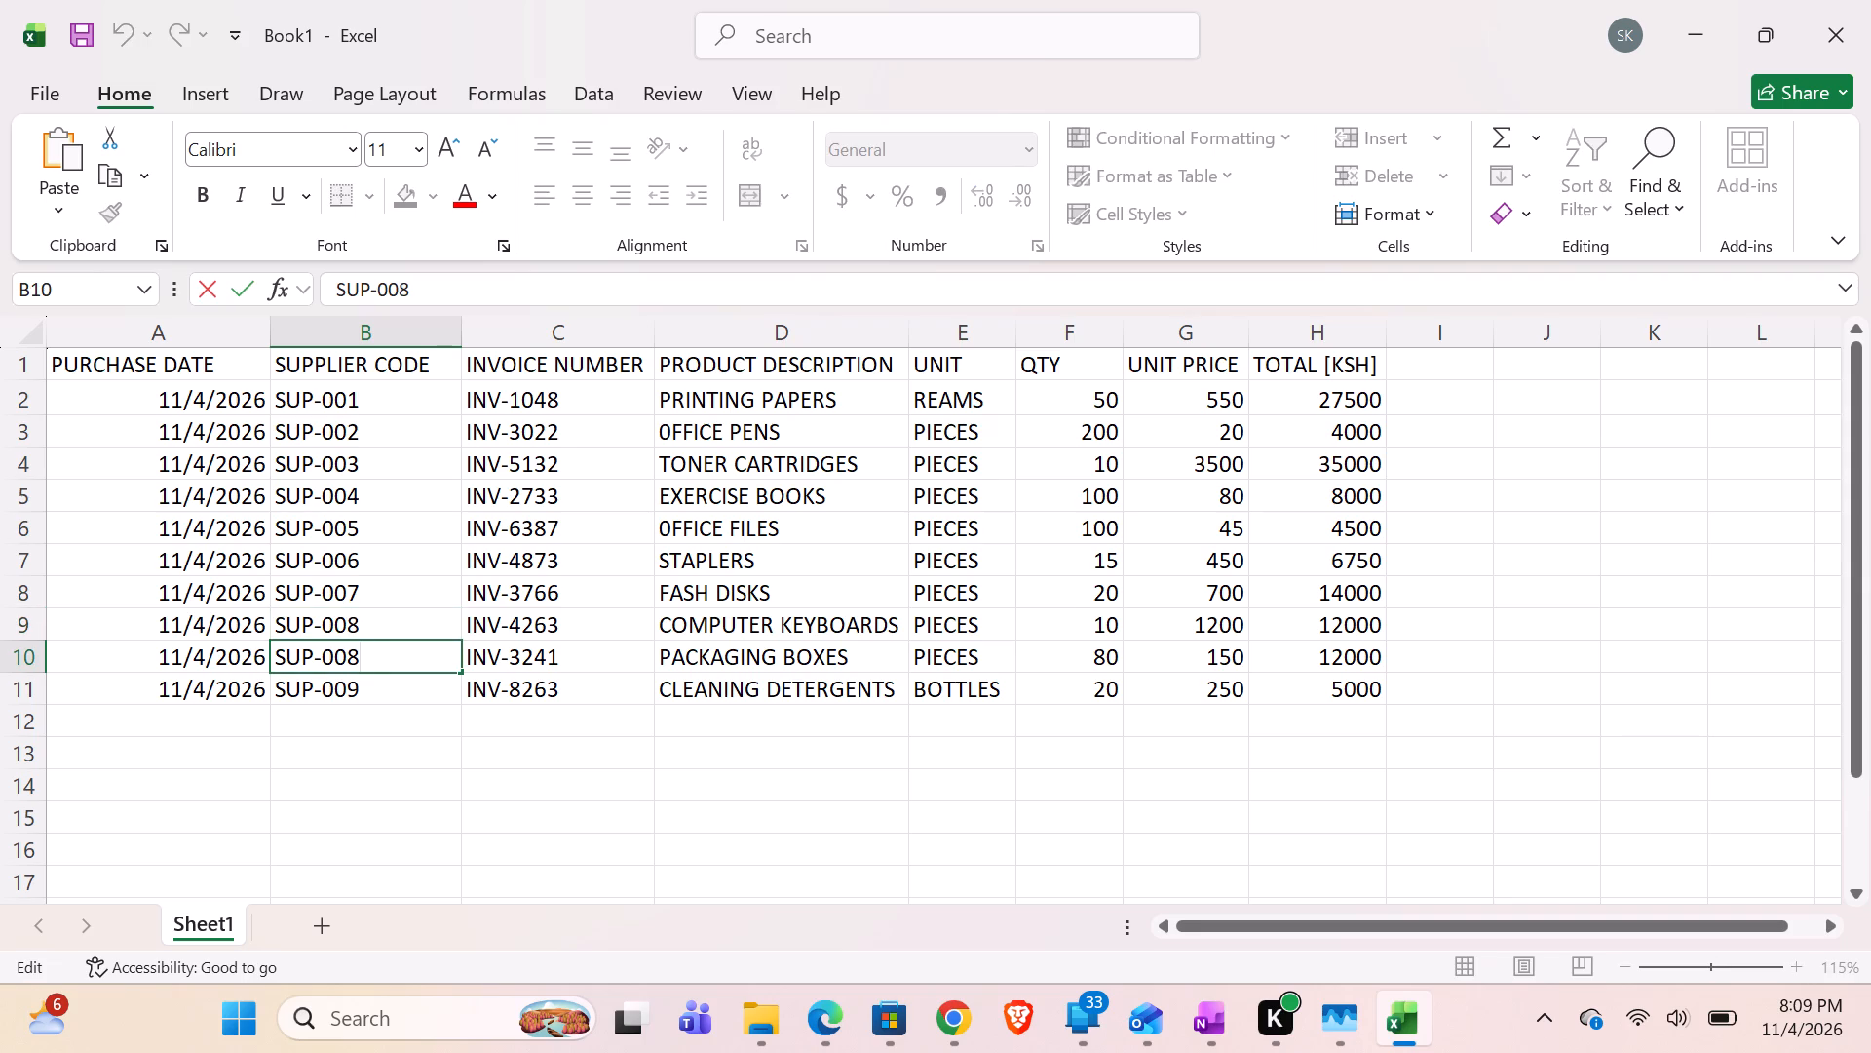
{"action": "key", "text": "BackSpace"}
{"action": "key", "text": "9"}
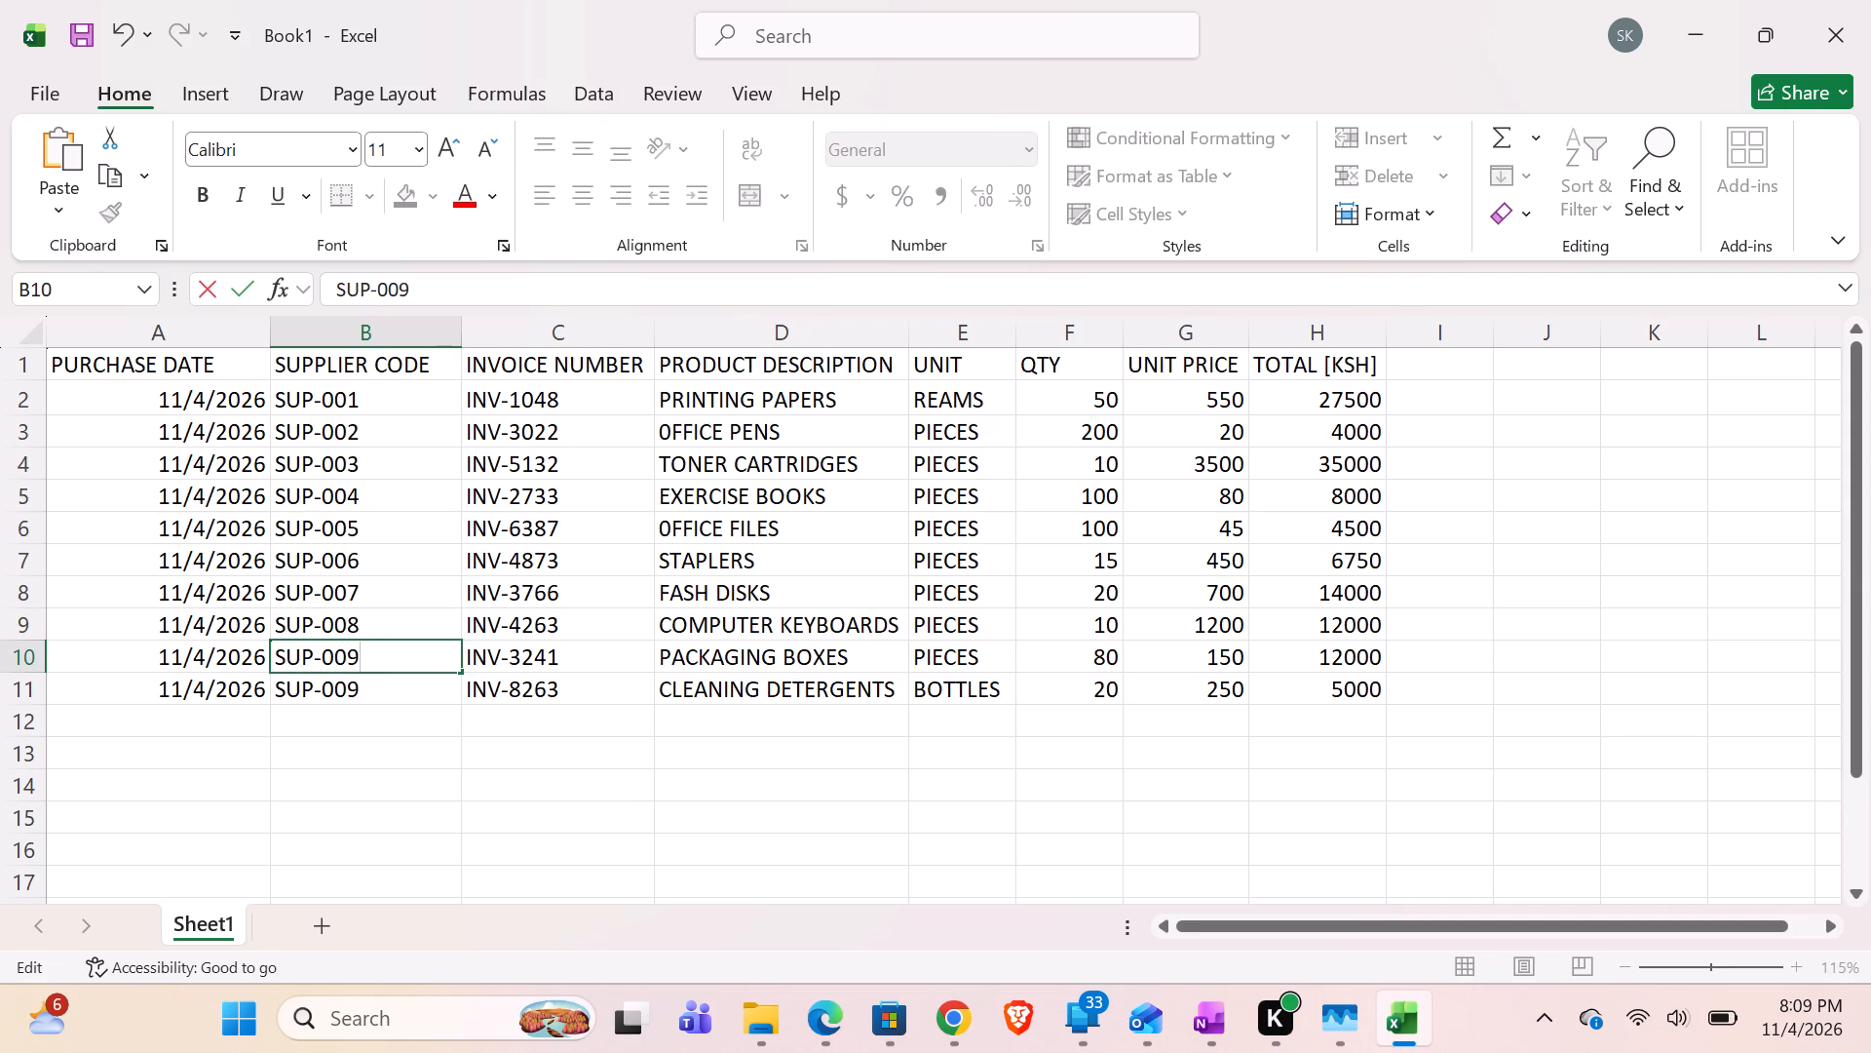
Change the supplier code in cell B11 of the CLEANING DETERGENTS row to SUP-010.
{"action": "left_click", "coordinate": [378, 693]}
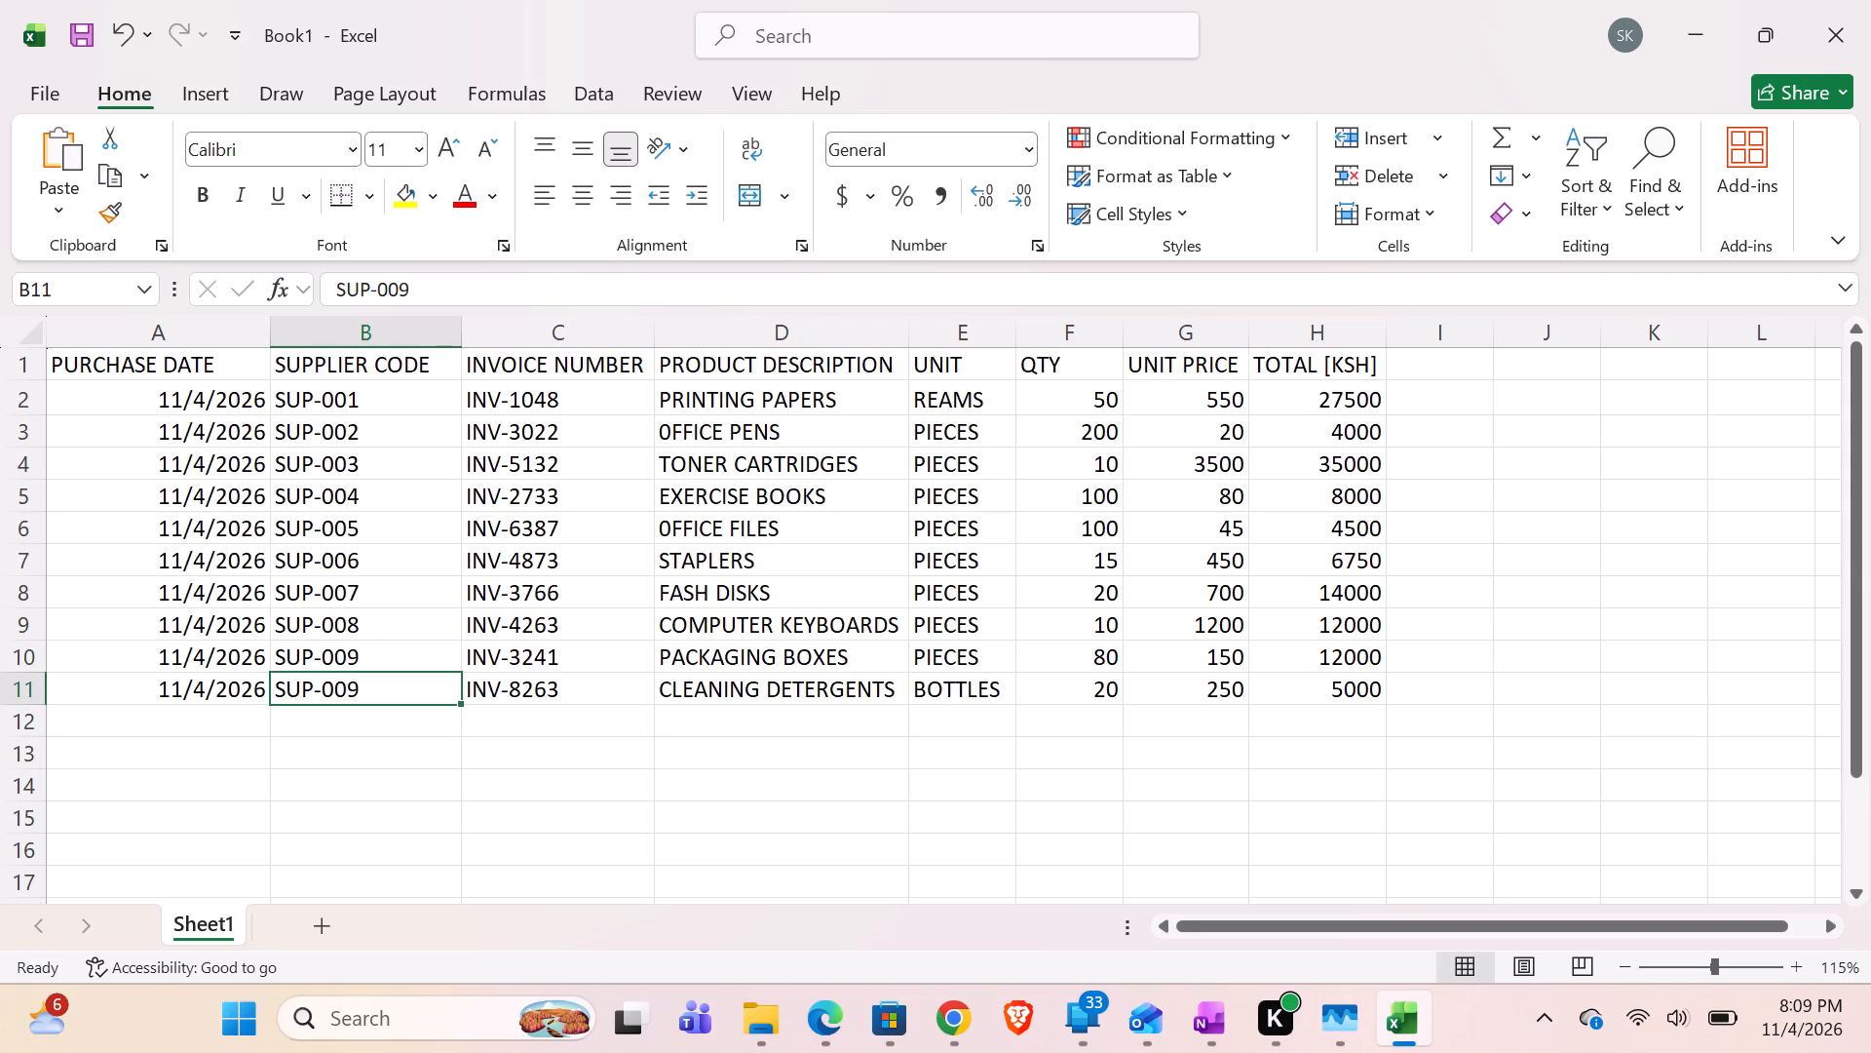
{"action": "double_click", "coordinate": [378, 693]}
{"action": "key", "text": "BackSpace"}
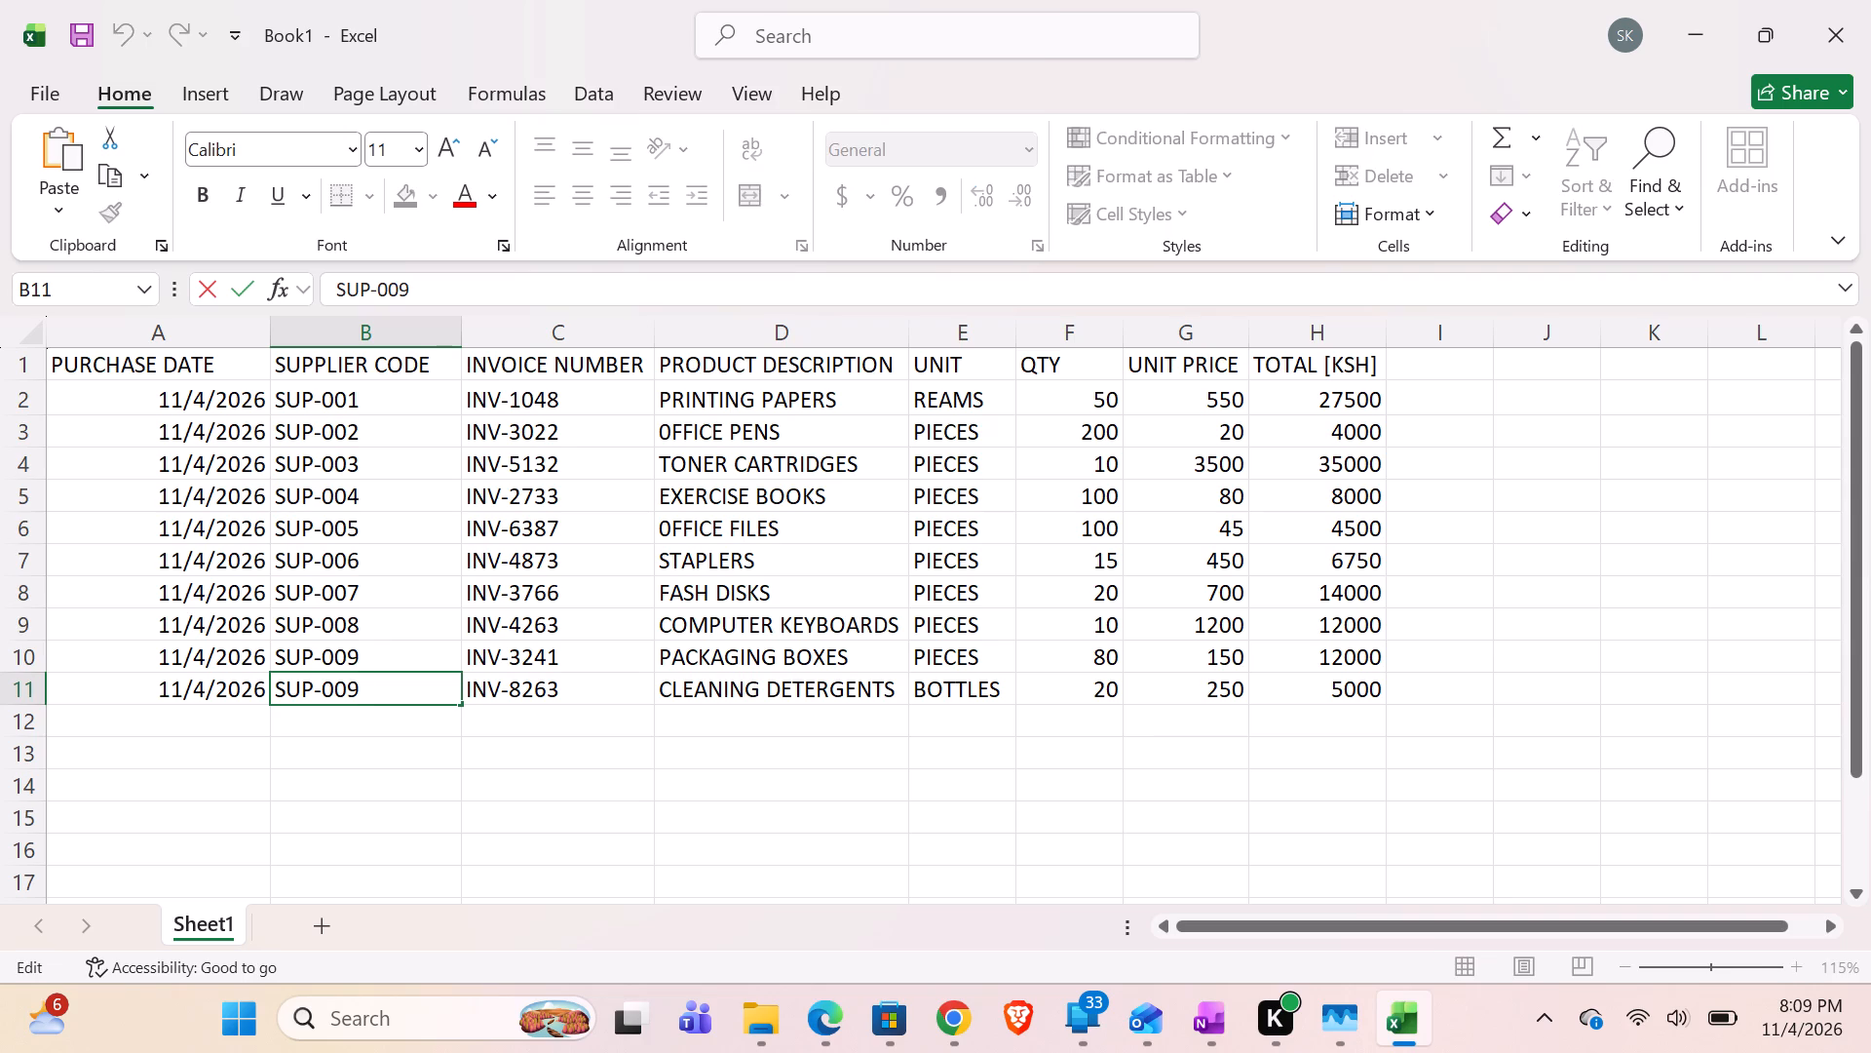
{"action": "key", "text": "BackSpace"}
{"action": "type", "text": "10"}
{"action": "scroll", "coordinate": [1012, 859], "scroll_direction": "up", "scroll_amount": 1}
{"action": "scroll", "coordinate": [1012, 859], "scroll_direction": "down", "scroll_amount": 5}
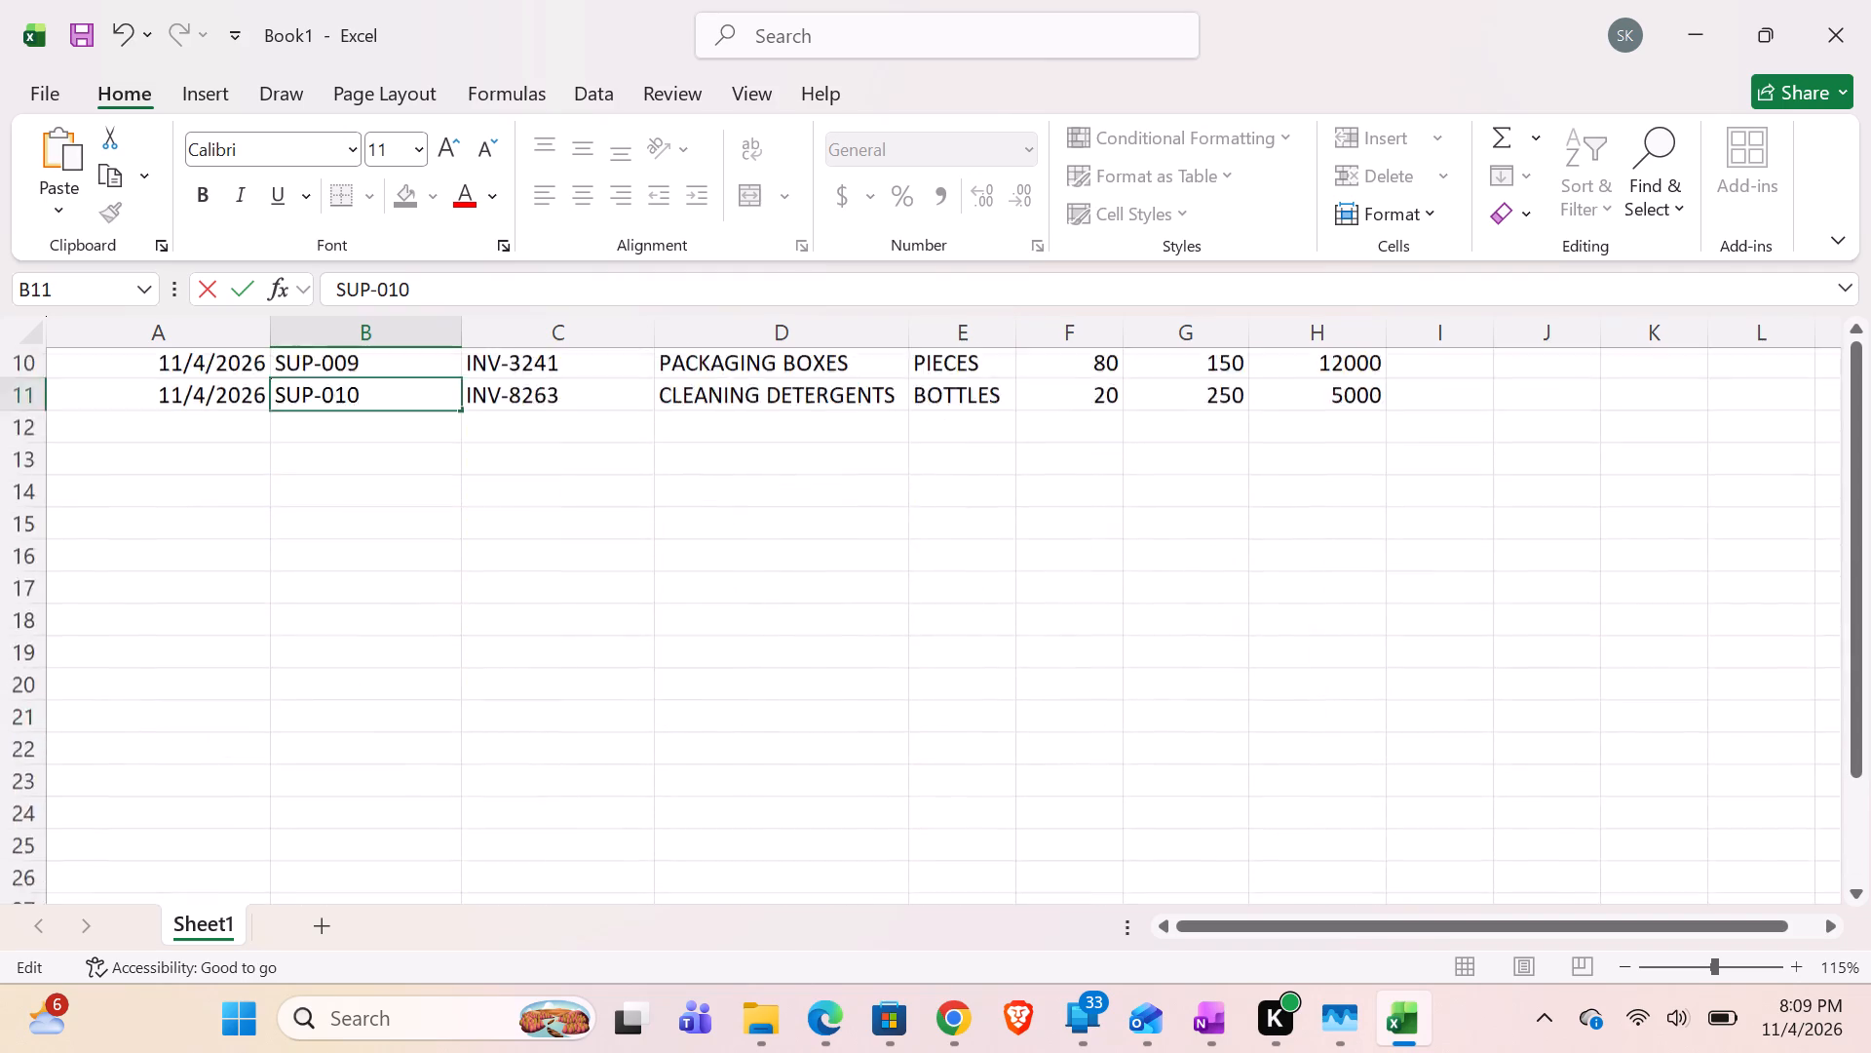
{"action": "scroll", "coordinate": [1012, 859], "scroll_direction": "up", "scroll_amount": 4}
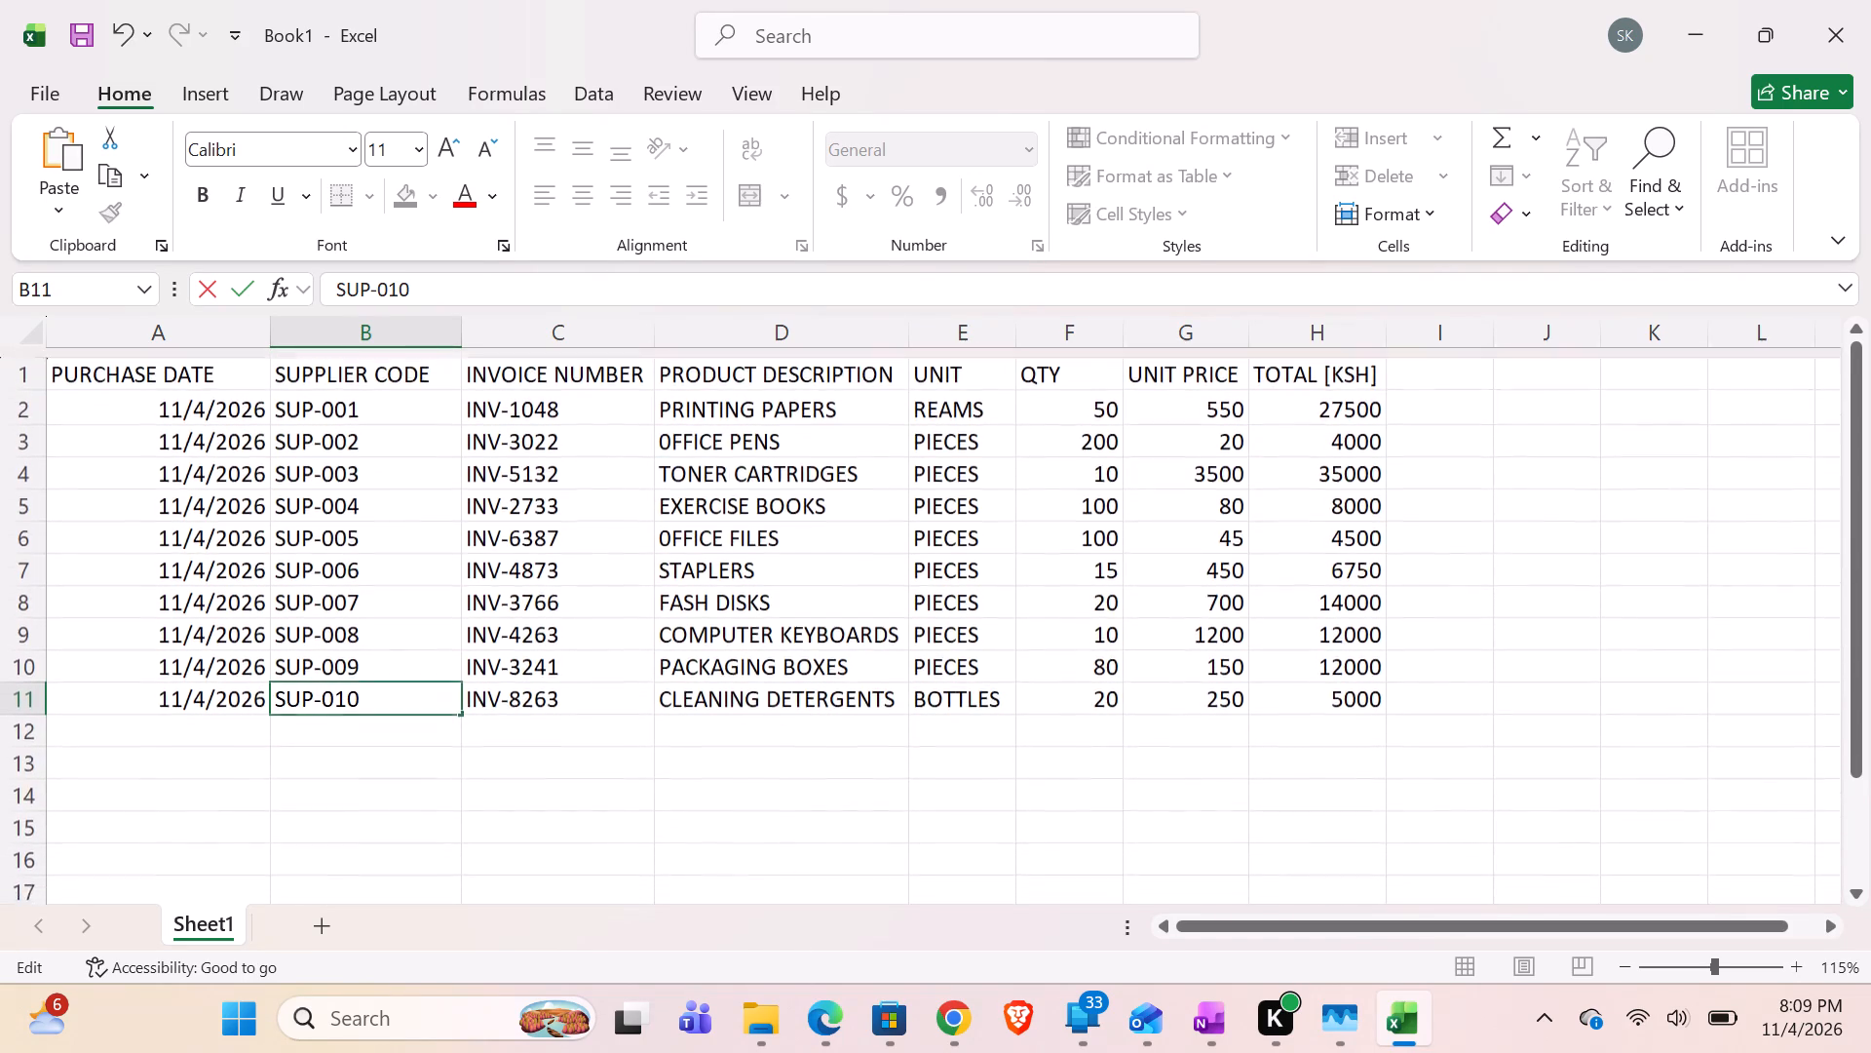
Finish editing the supplier code in cell B11 of the CLEANING DETERGENTS row.
{"action": "scroll", "coordinate": [1012, 859], "scroll_direction": "up", "scroll_amount": 17}
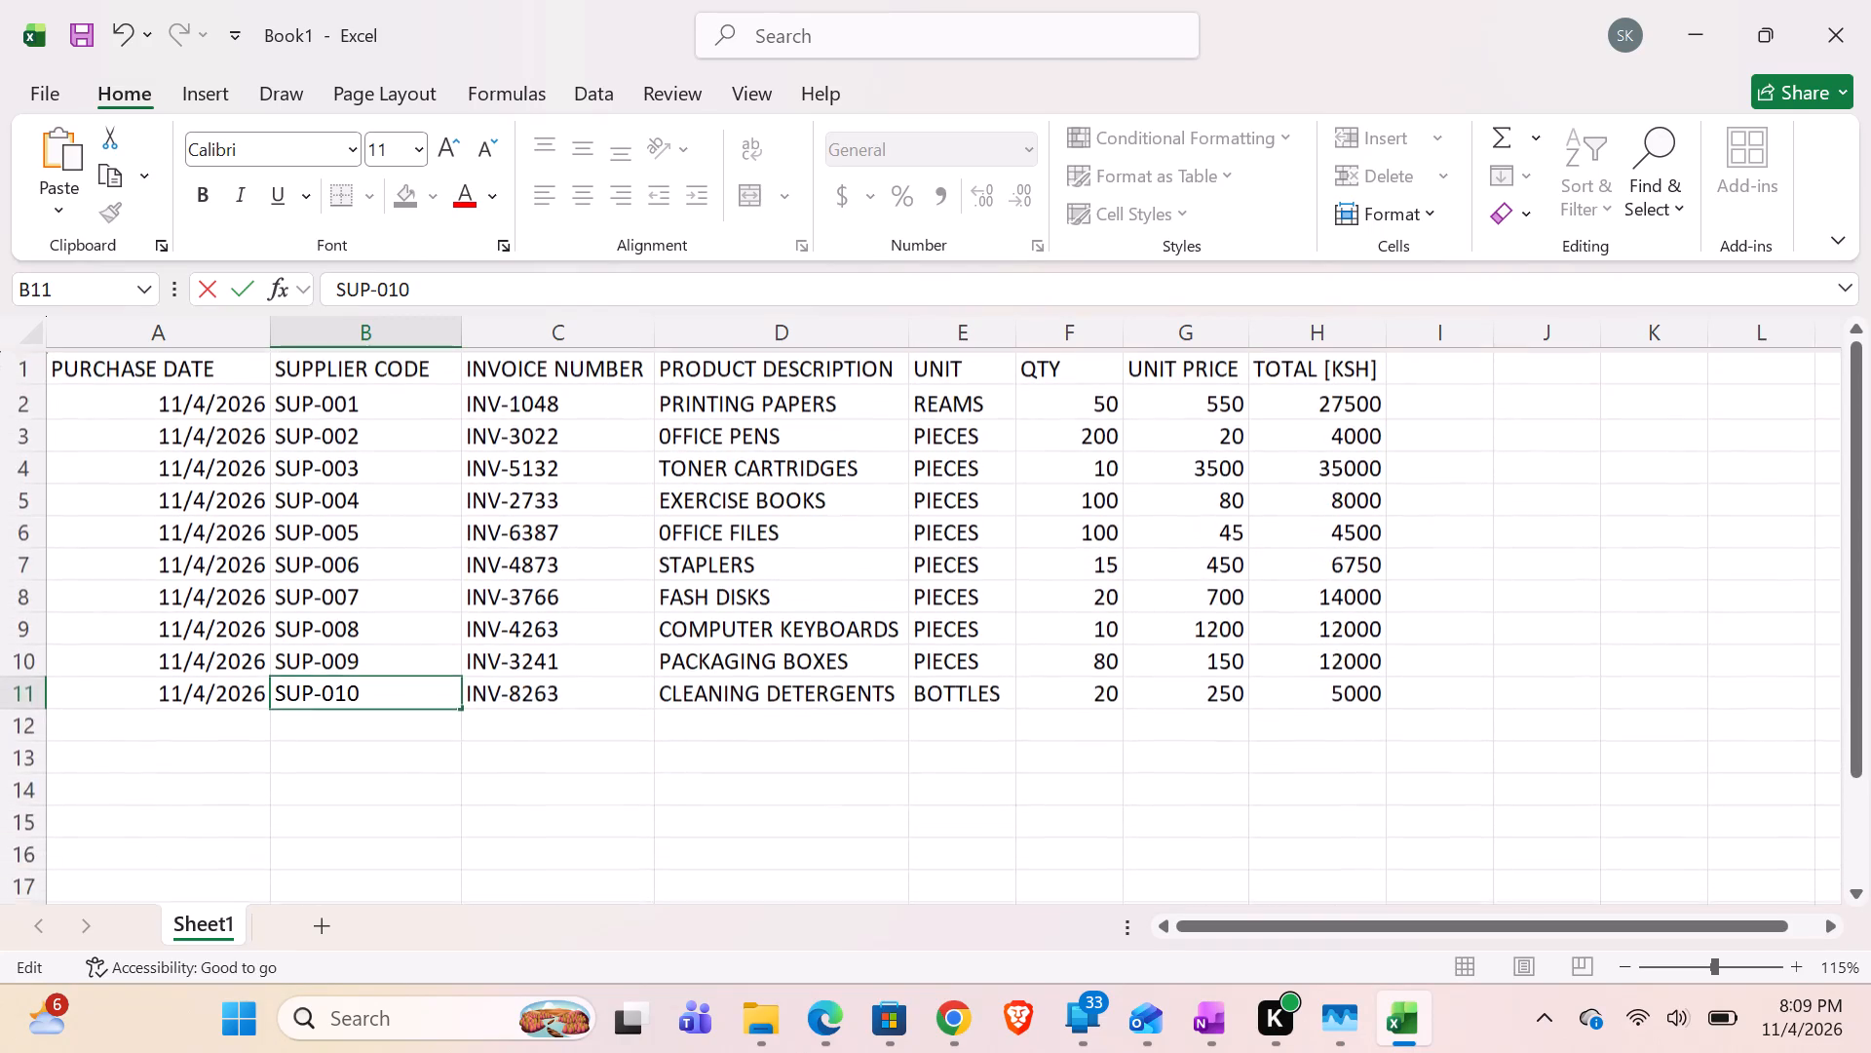
{"action": "scroll", "coordinate": [1012, 859], "scroll_direction": "up", "scroll_amount": 16}
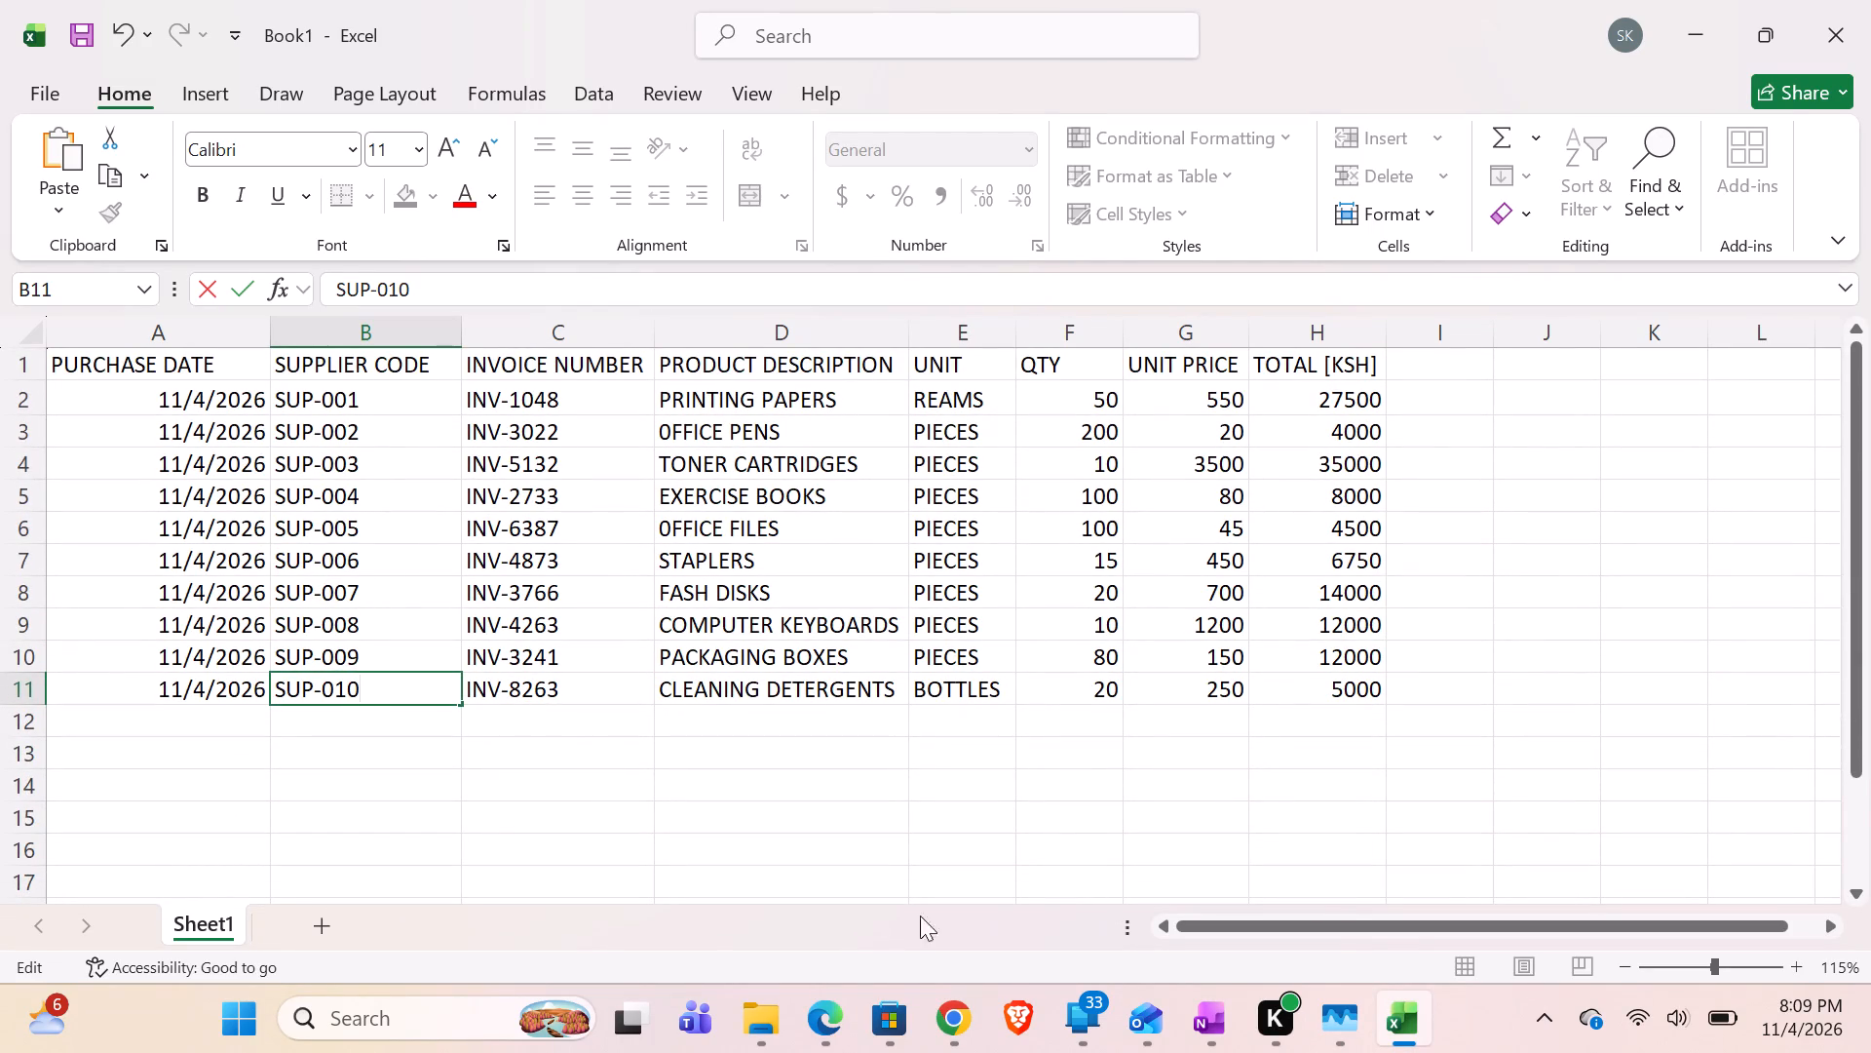
{"action": "left_click", "coordinate": [1427, 699]}
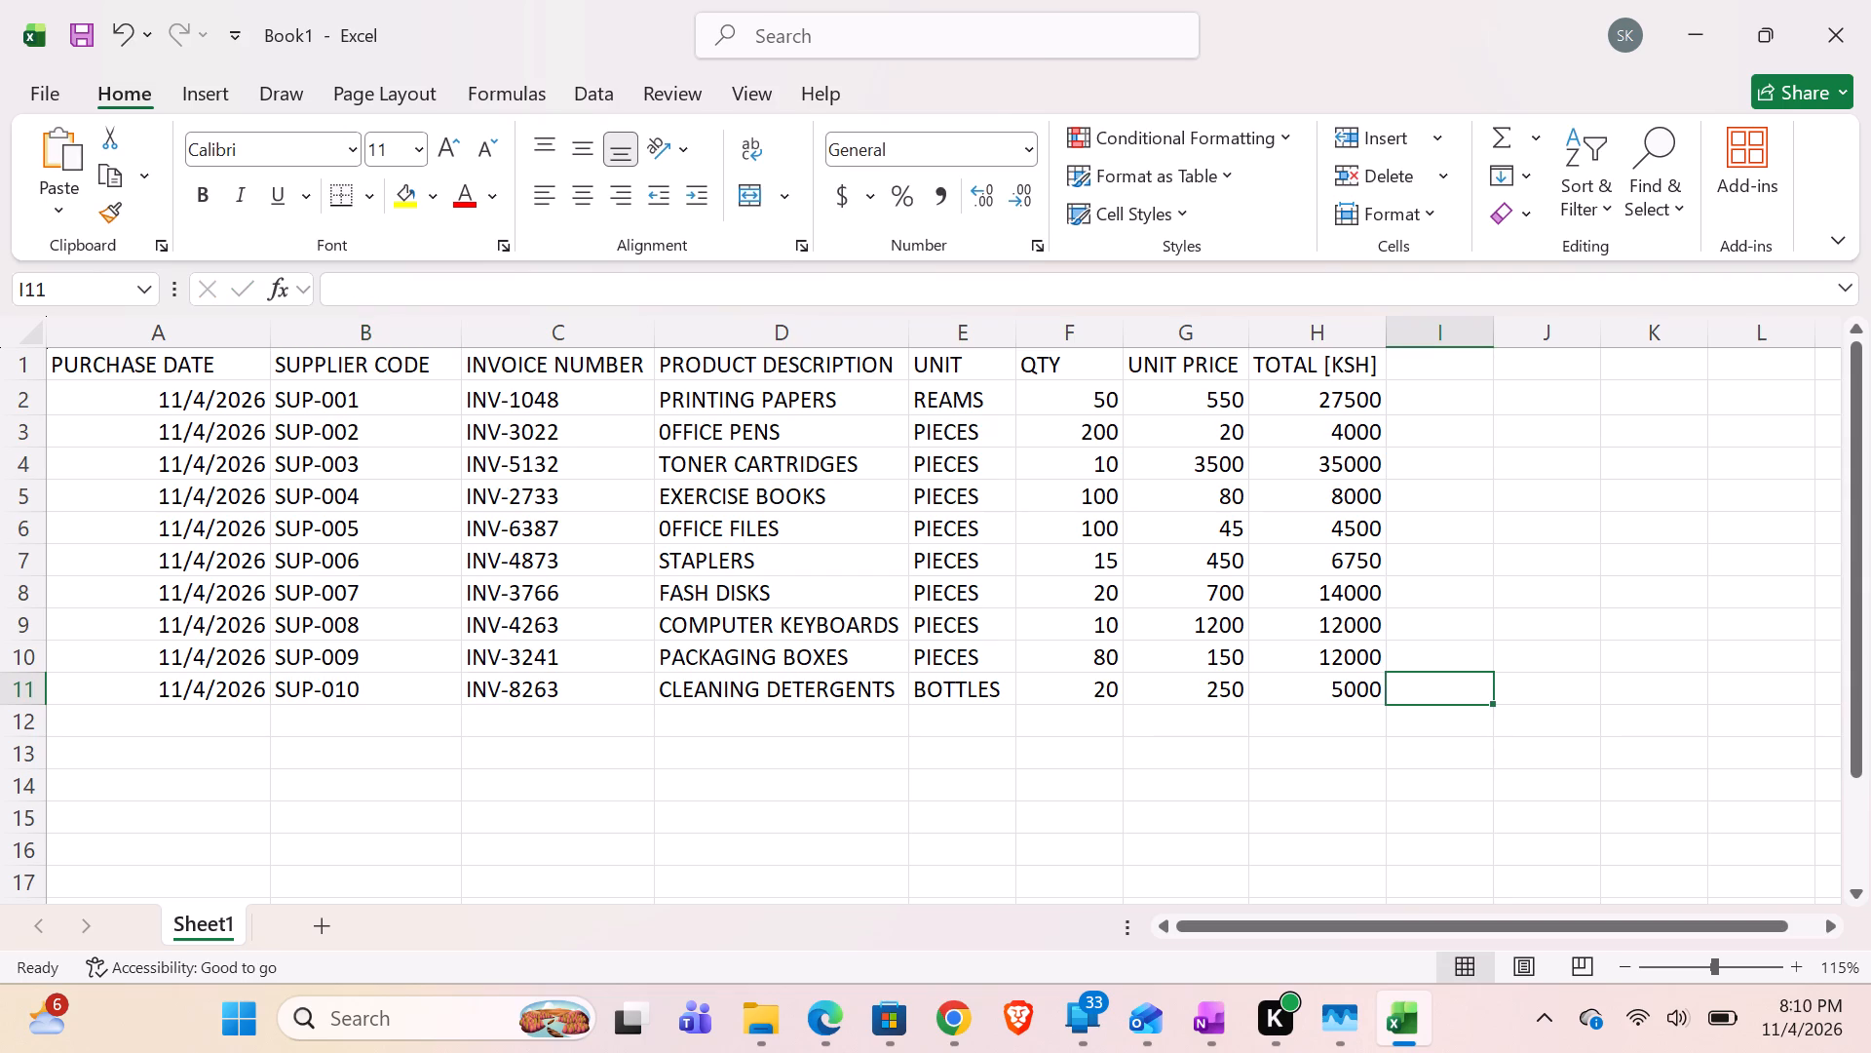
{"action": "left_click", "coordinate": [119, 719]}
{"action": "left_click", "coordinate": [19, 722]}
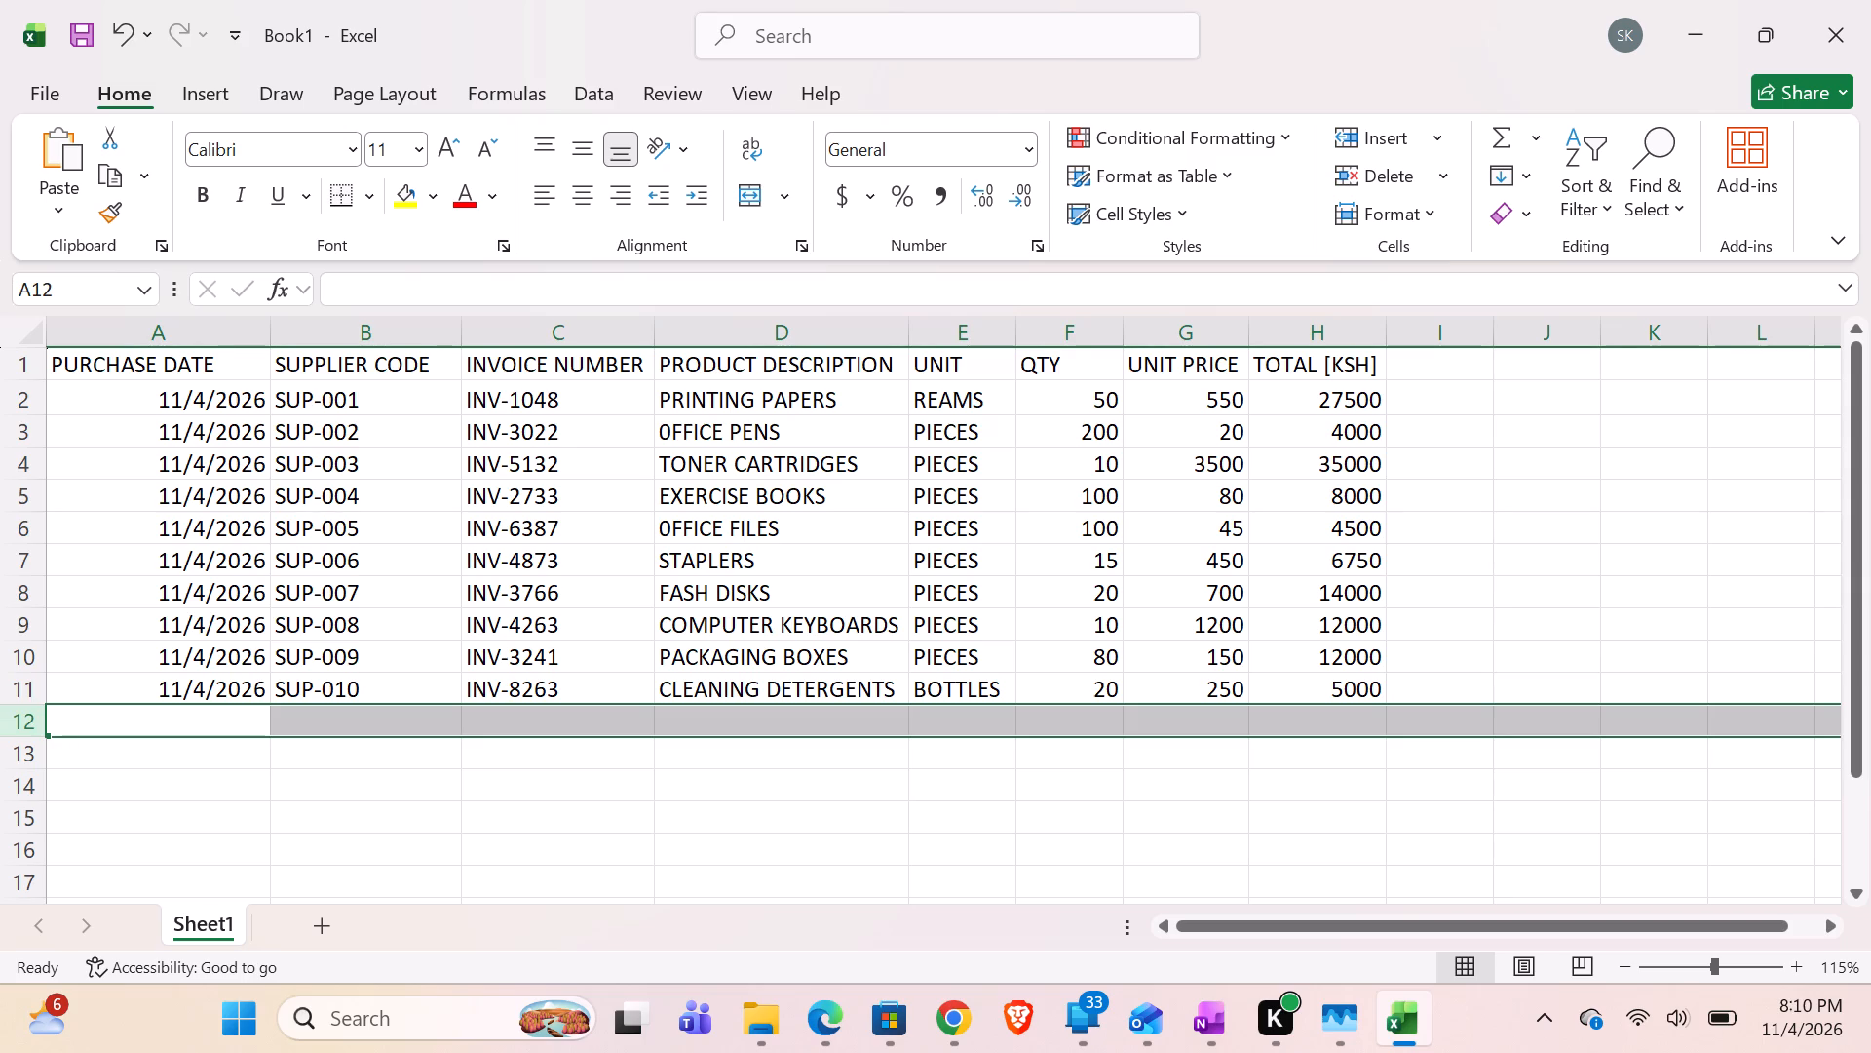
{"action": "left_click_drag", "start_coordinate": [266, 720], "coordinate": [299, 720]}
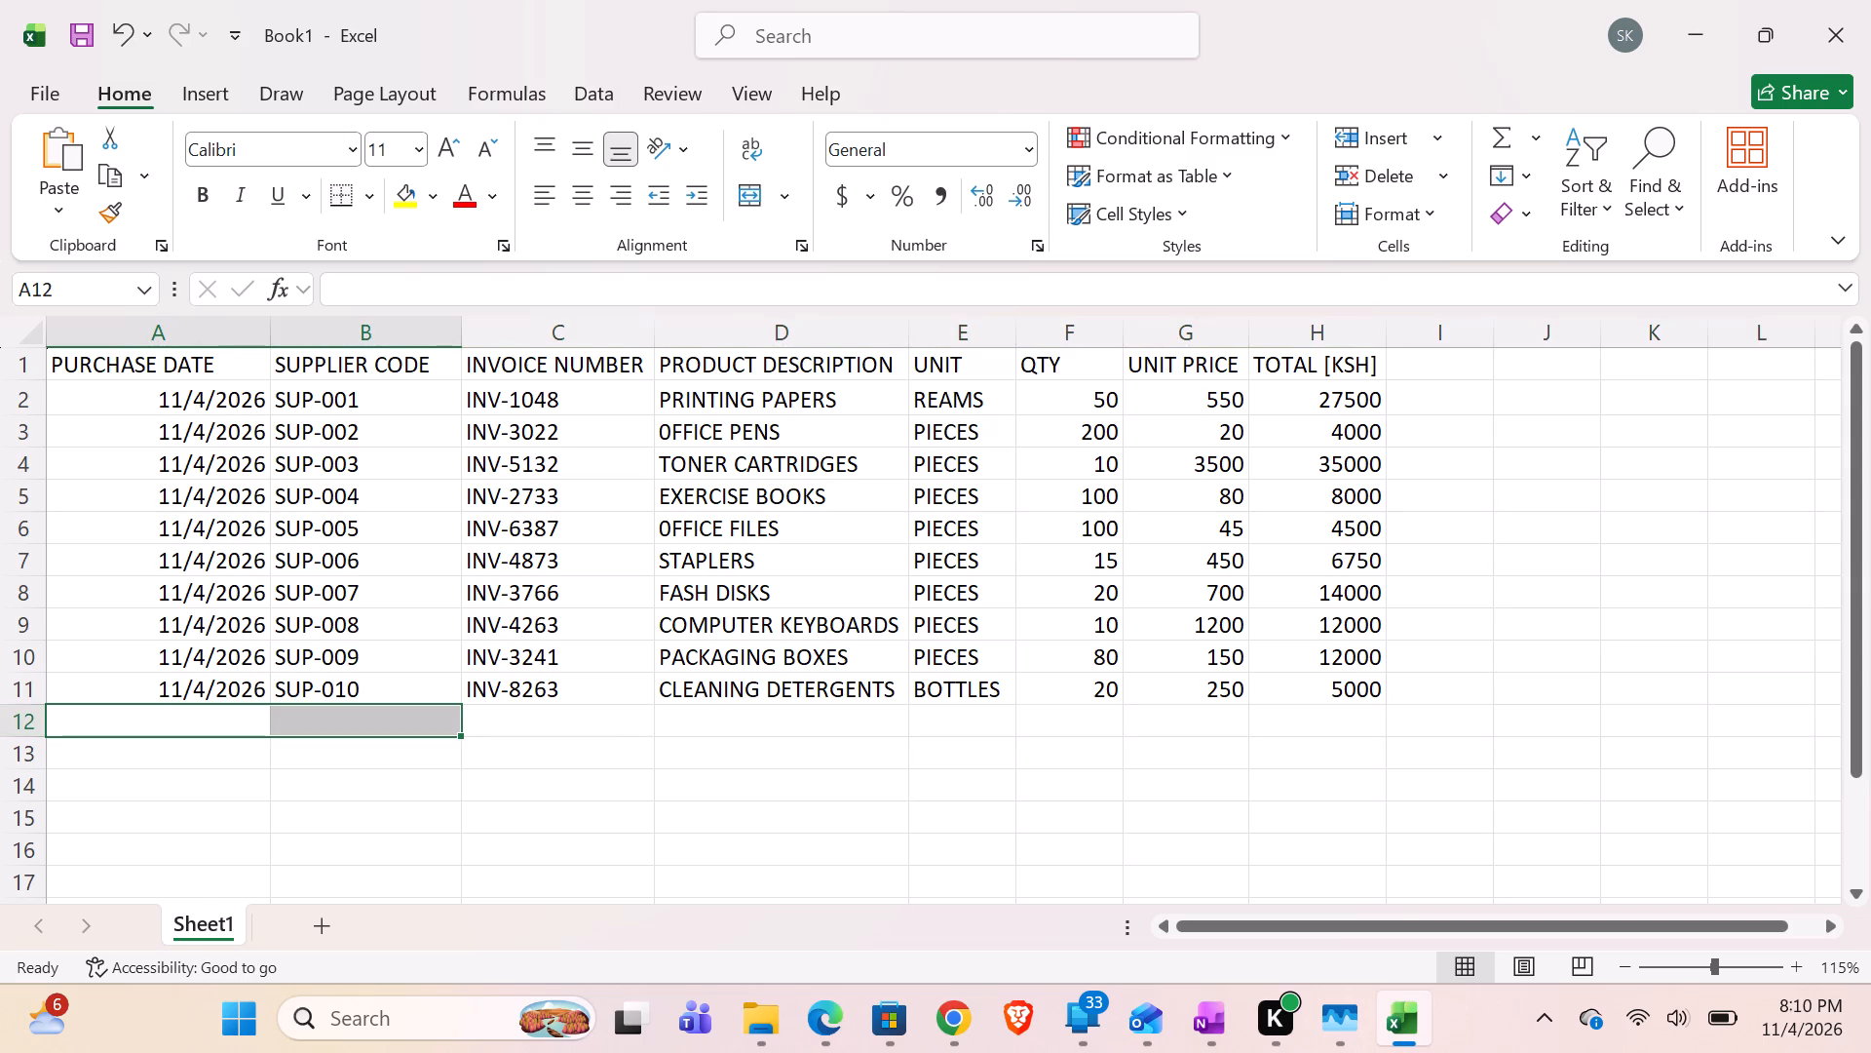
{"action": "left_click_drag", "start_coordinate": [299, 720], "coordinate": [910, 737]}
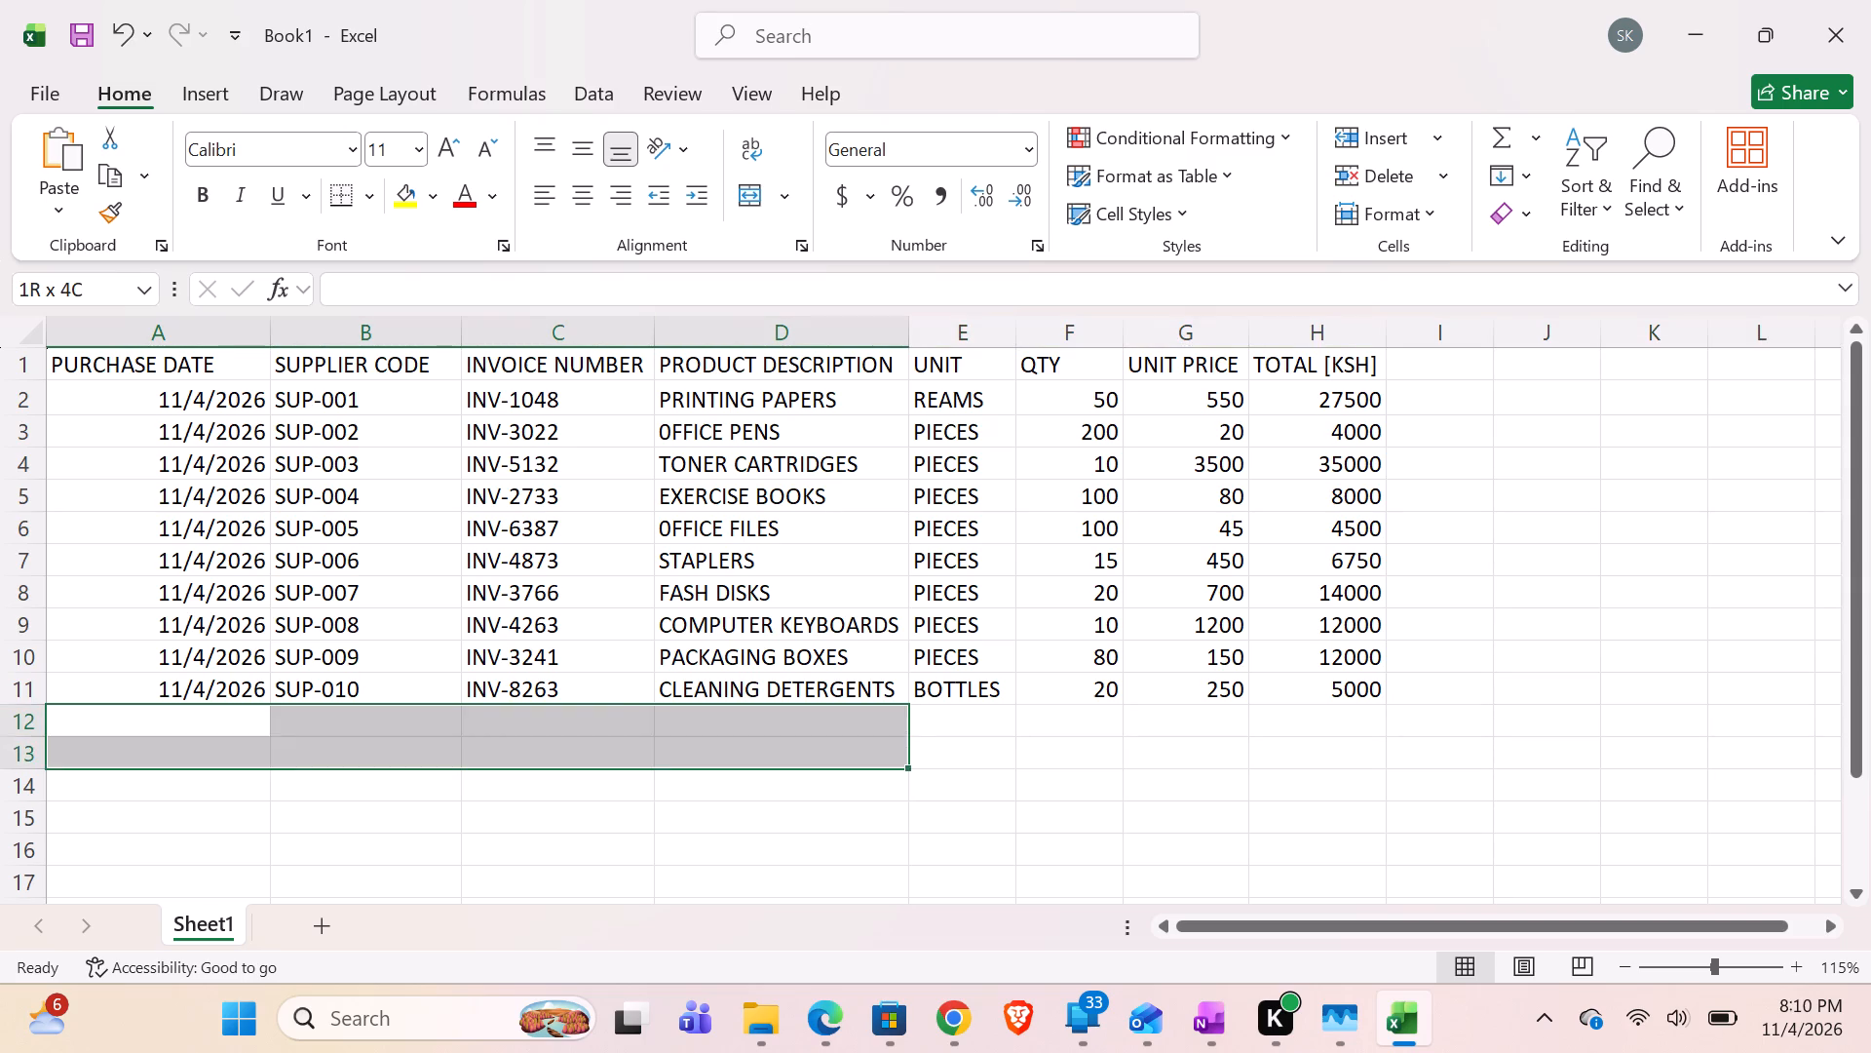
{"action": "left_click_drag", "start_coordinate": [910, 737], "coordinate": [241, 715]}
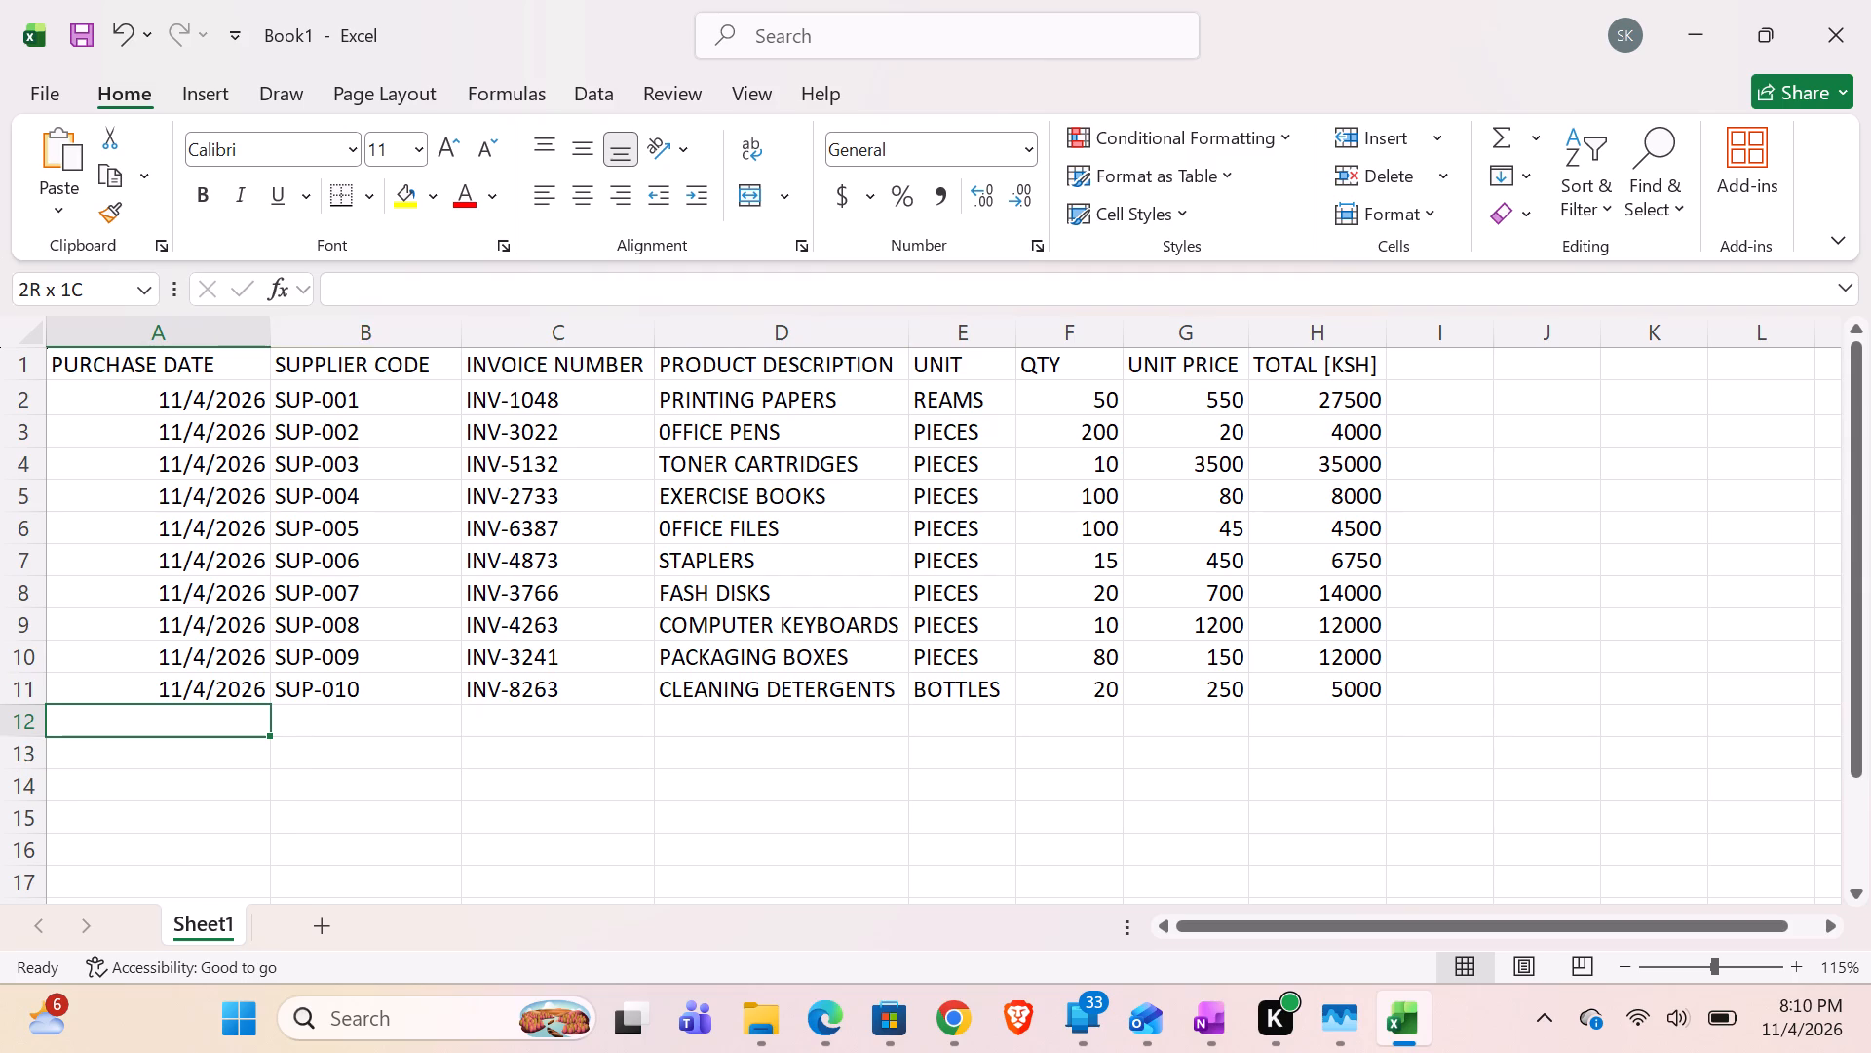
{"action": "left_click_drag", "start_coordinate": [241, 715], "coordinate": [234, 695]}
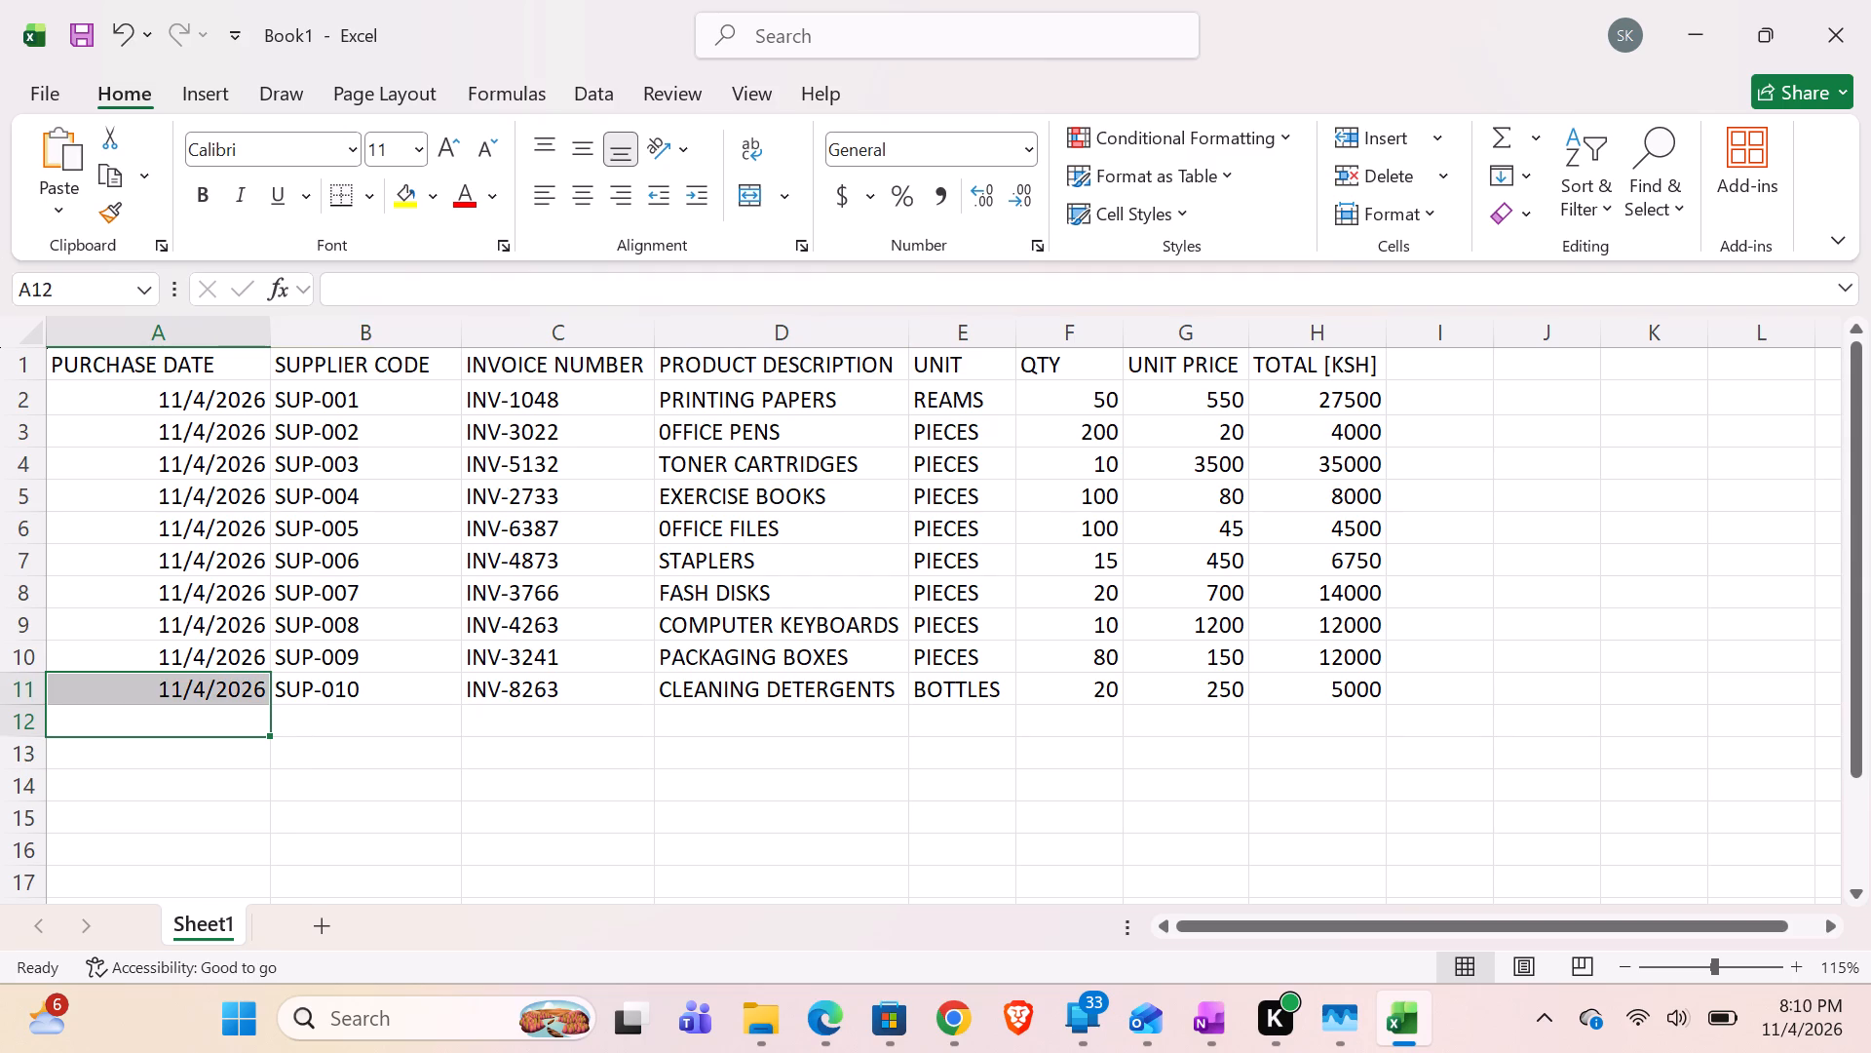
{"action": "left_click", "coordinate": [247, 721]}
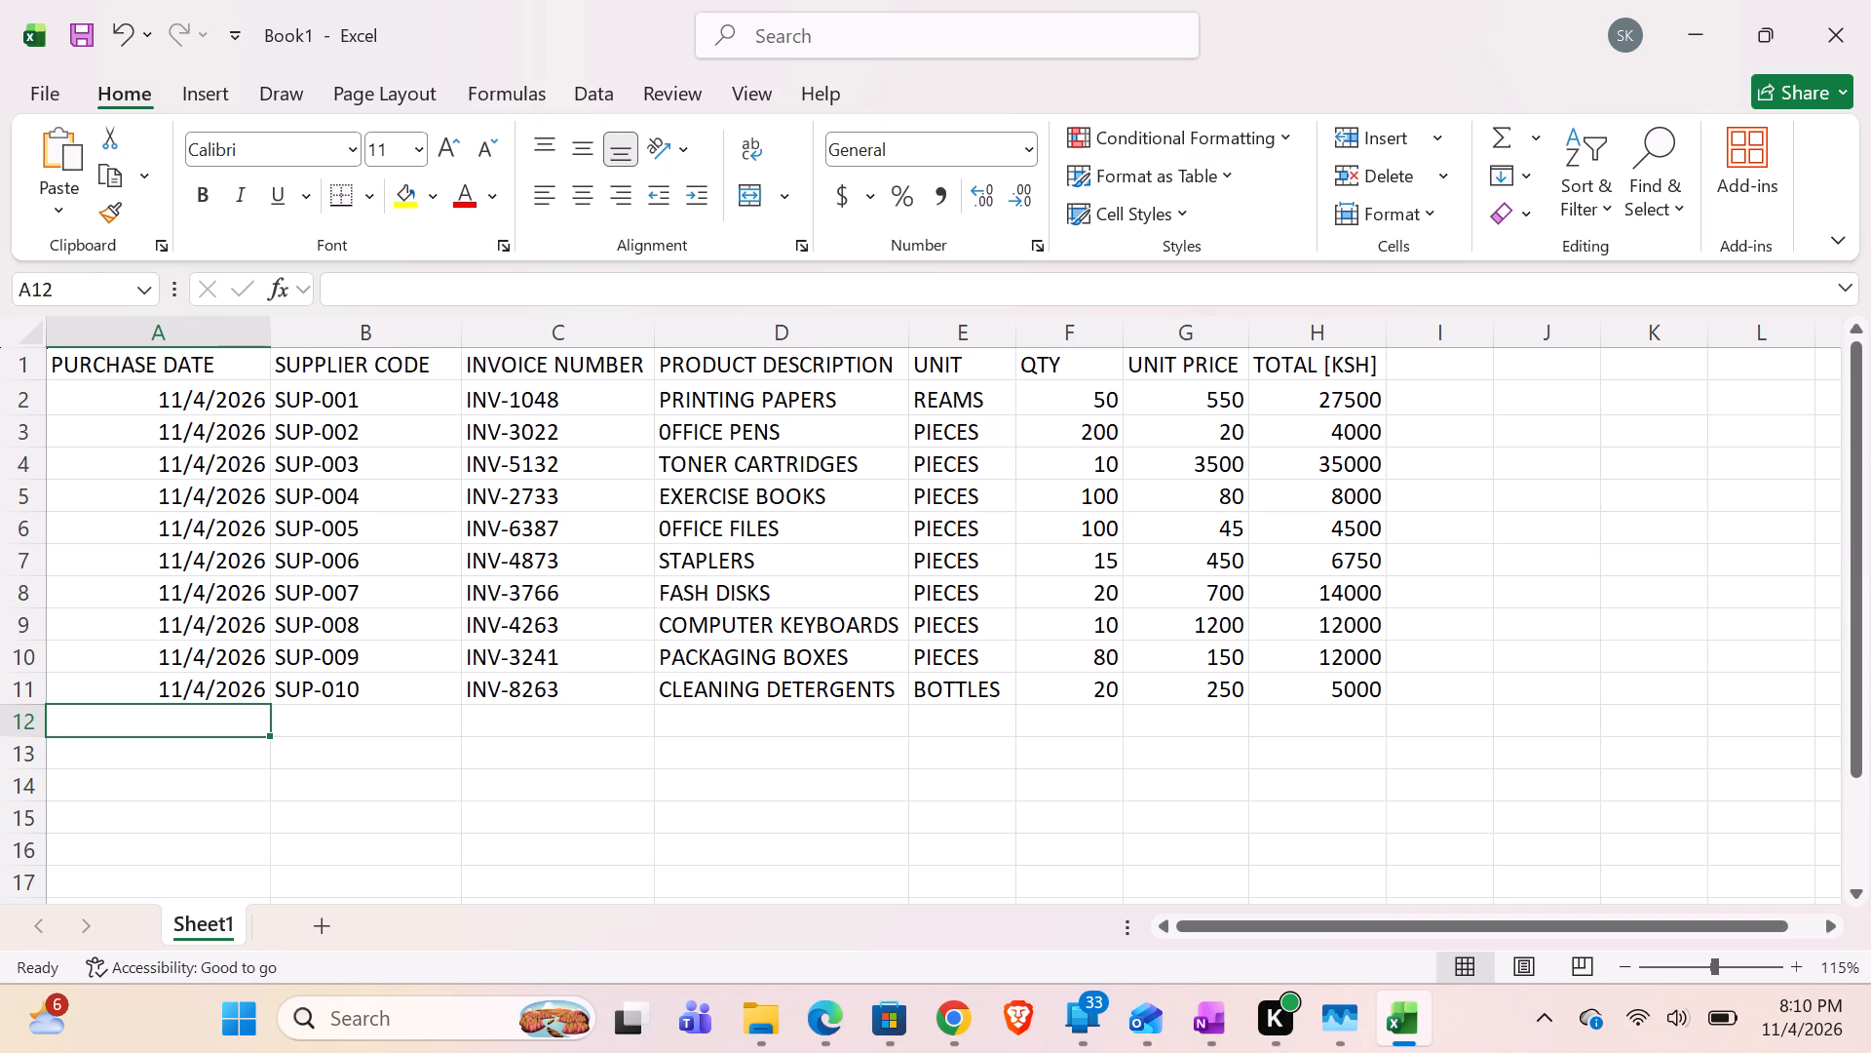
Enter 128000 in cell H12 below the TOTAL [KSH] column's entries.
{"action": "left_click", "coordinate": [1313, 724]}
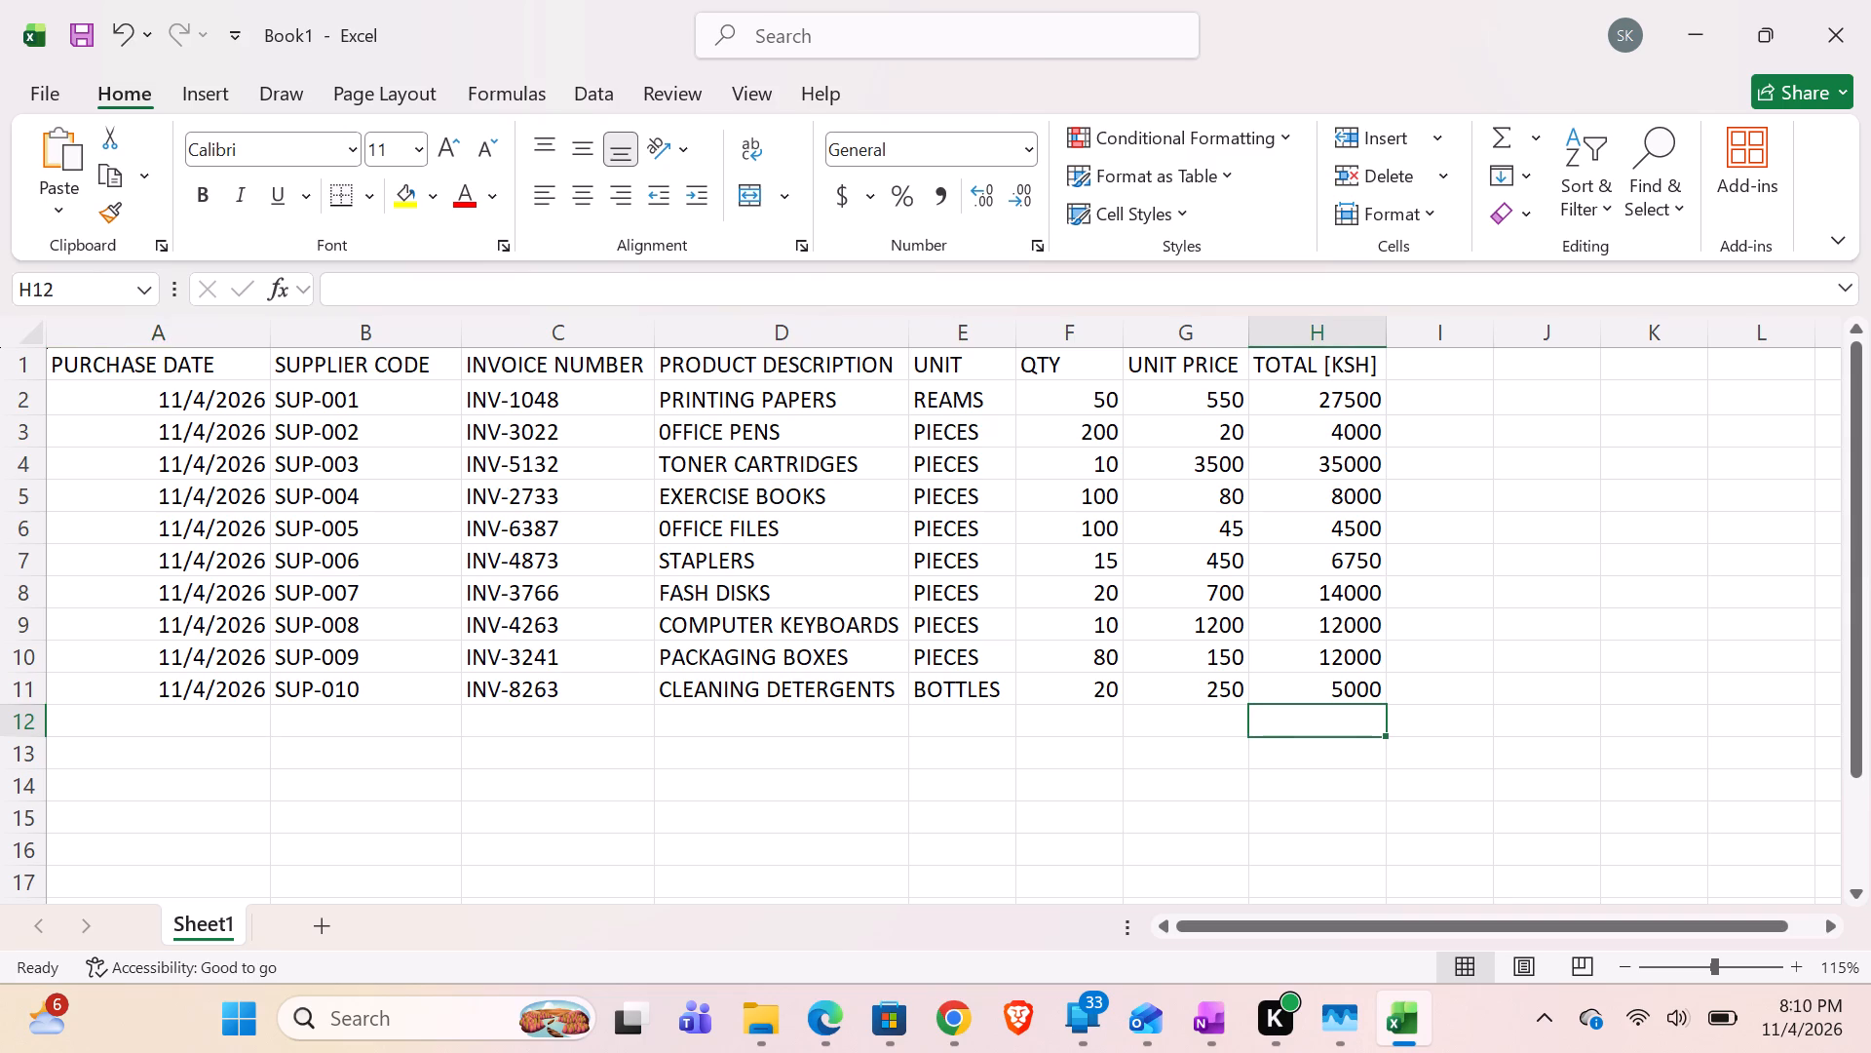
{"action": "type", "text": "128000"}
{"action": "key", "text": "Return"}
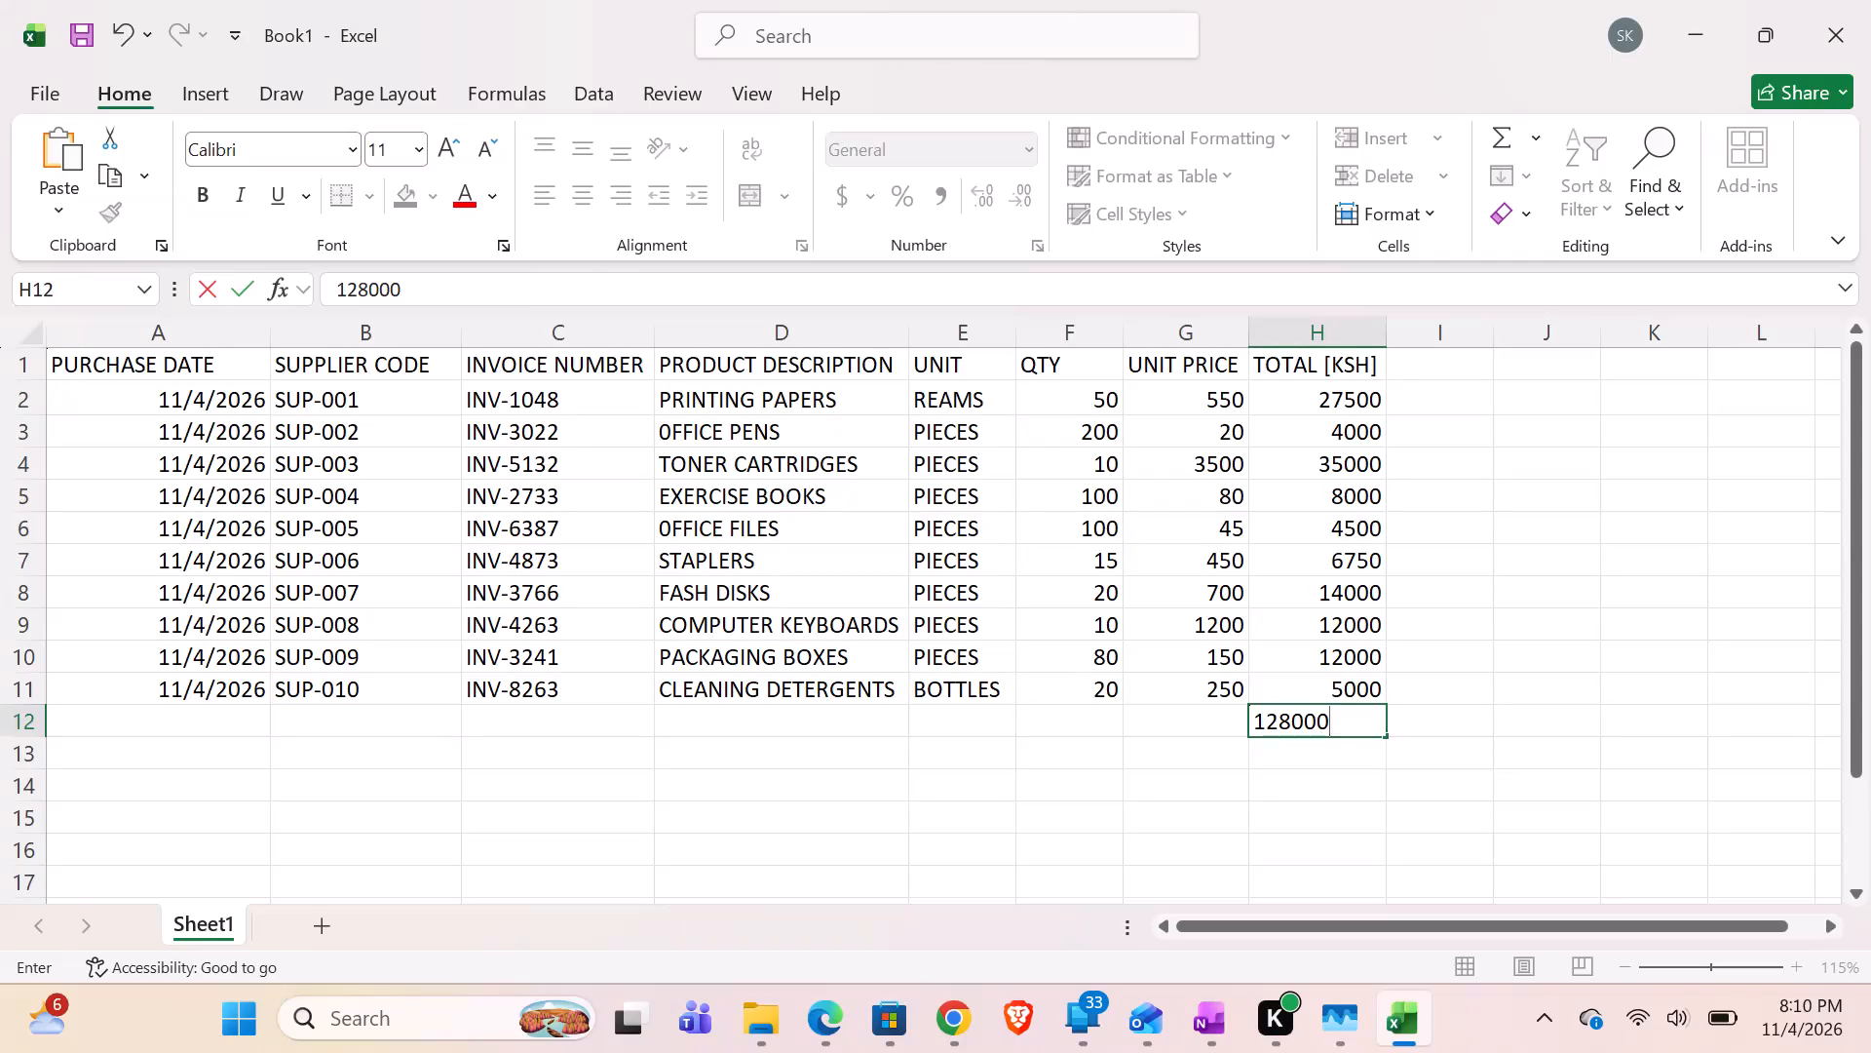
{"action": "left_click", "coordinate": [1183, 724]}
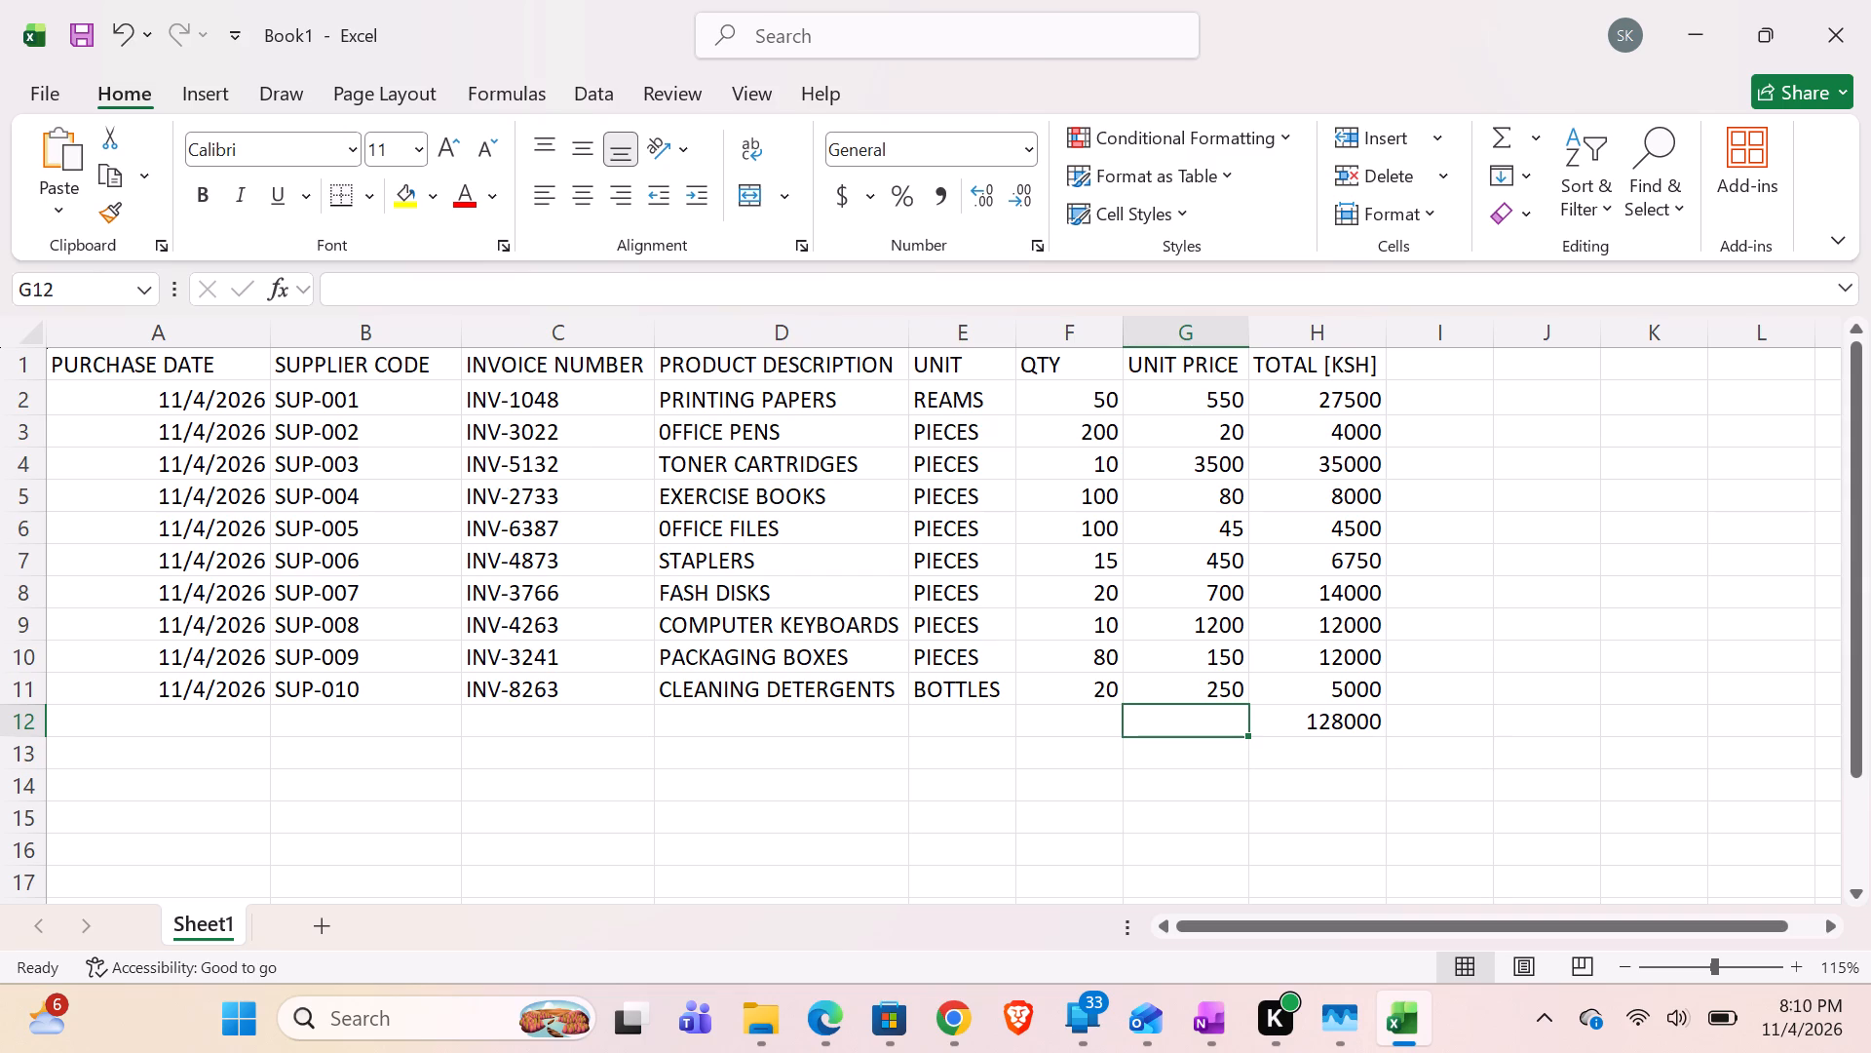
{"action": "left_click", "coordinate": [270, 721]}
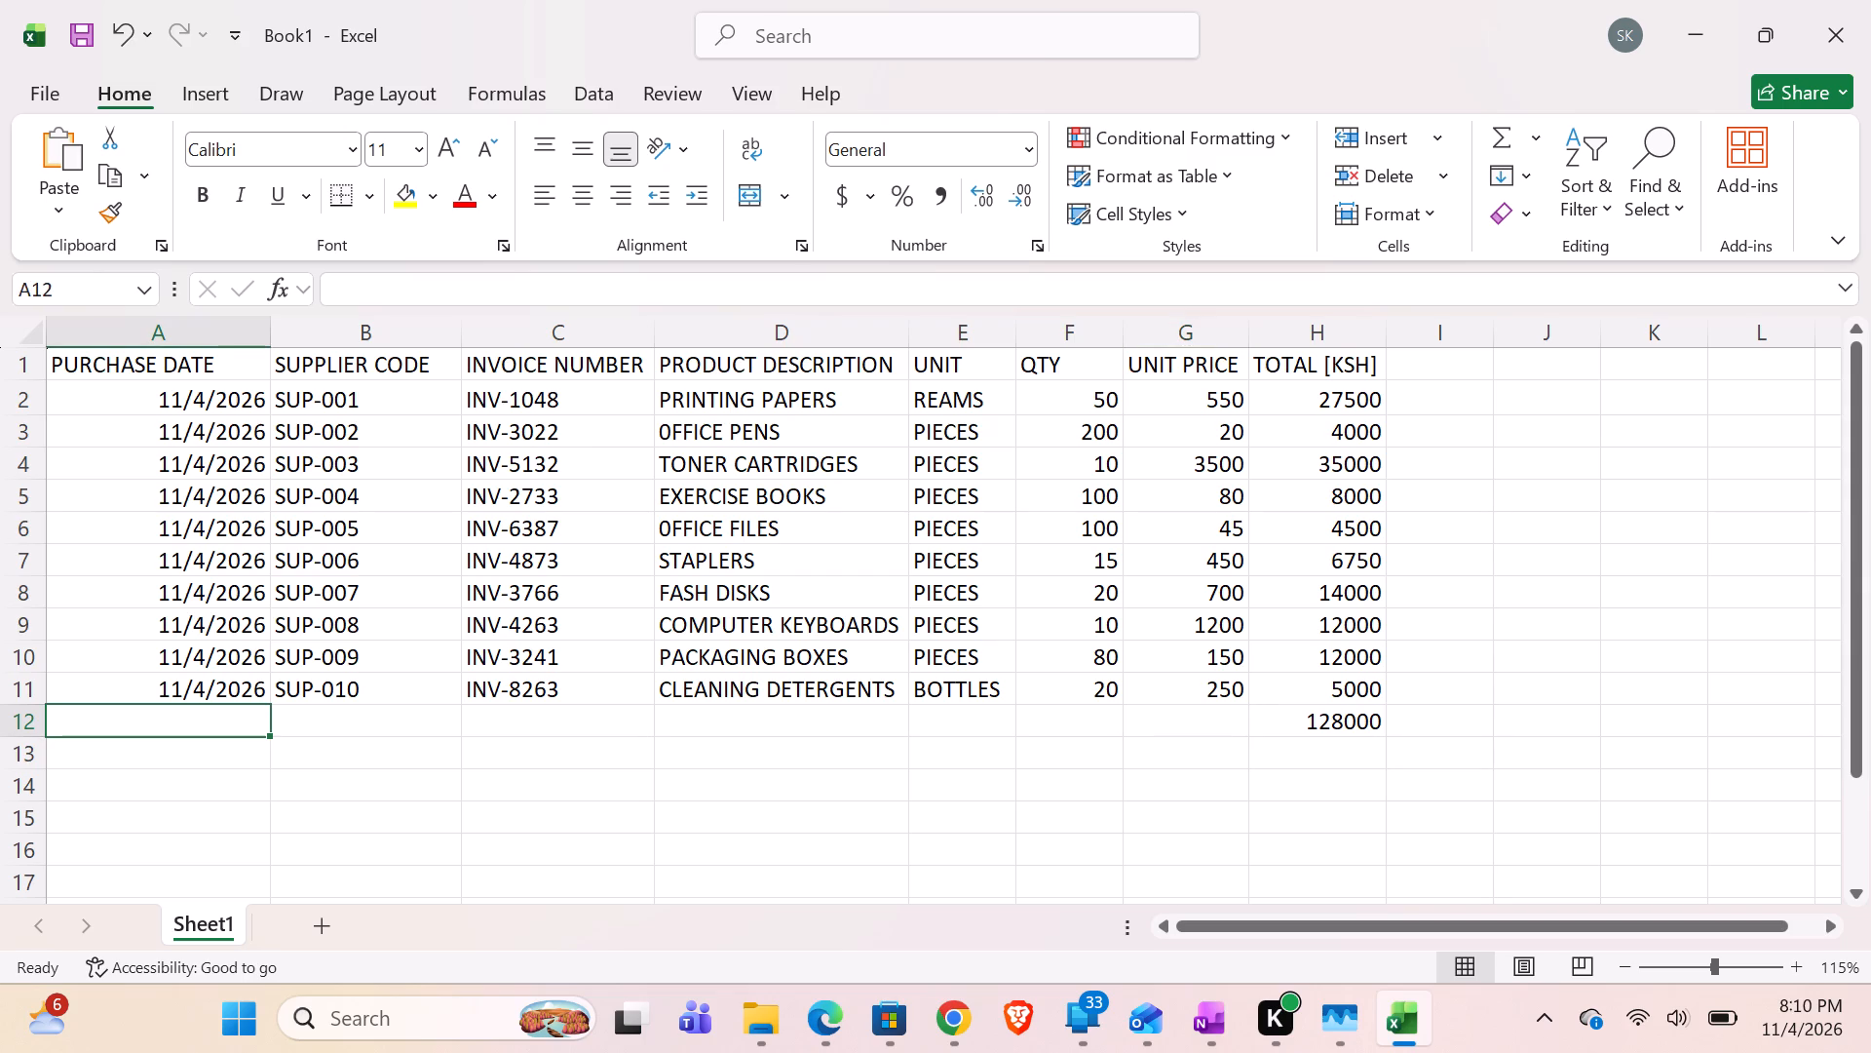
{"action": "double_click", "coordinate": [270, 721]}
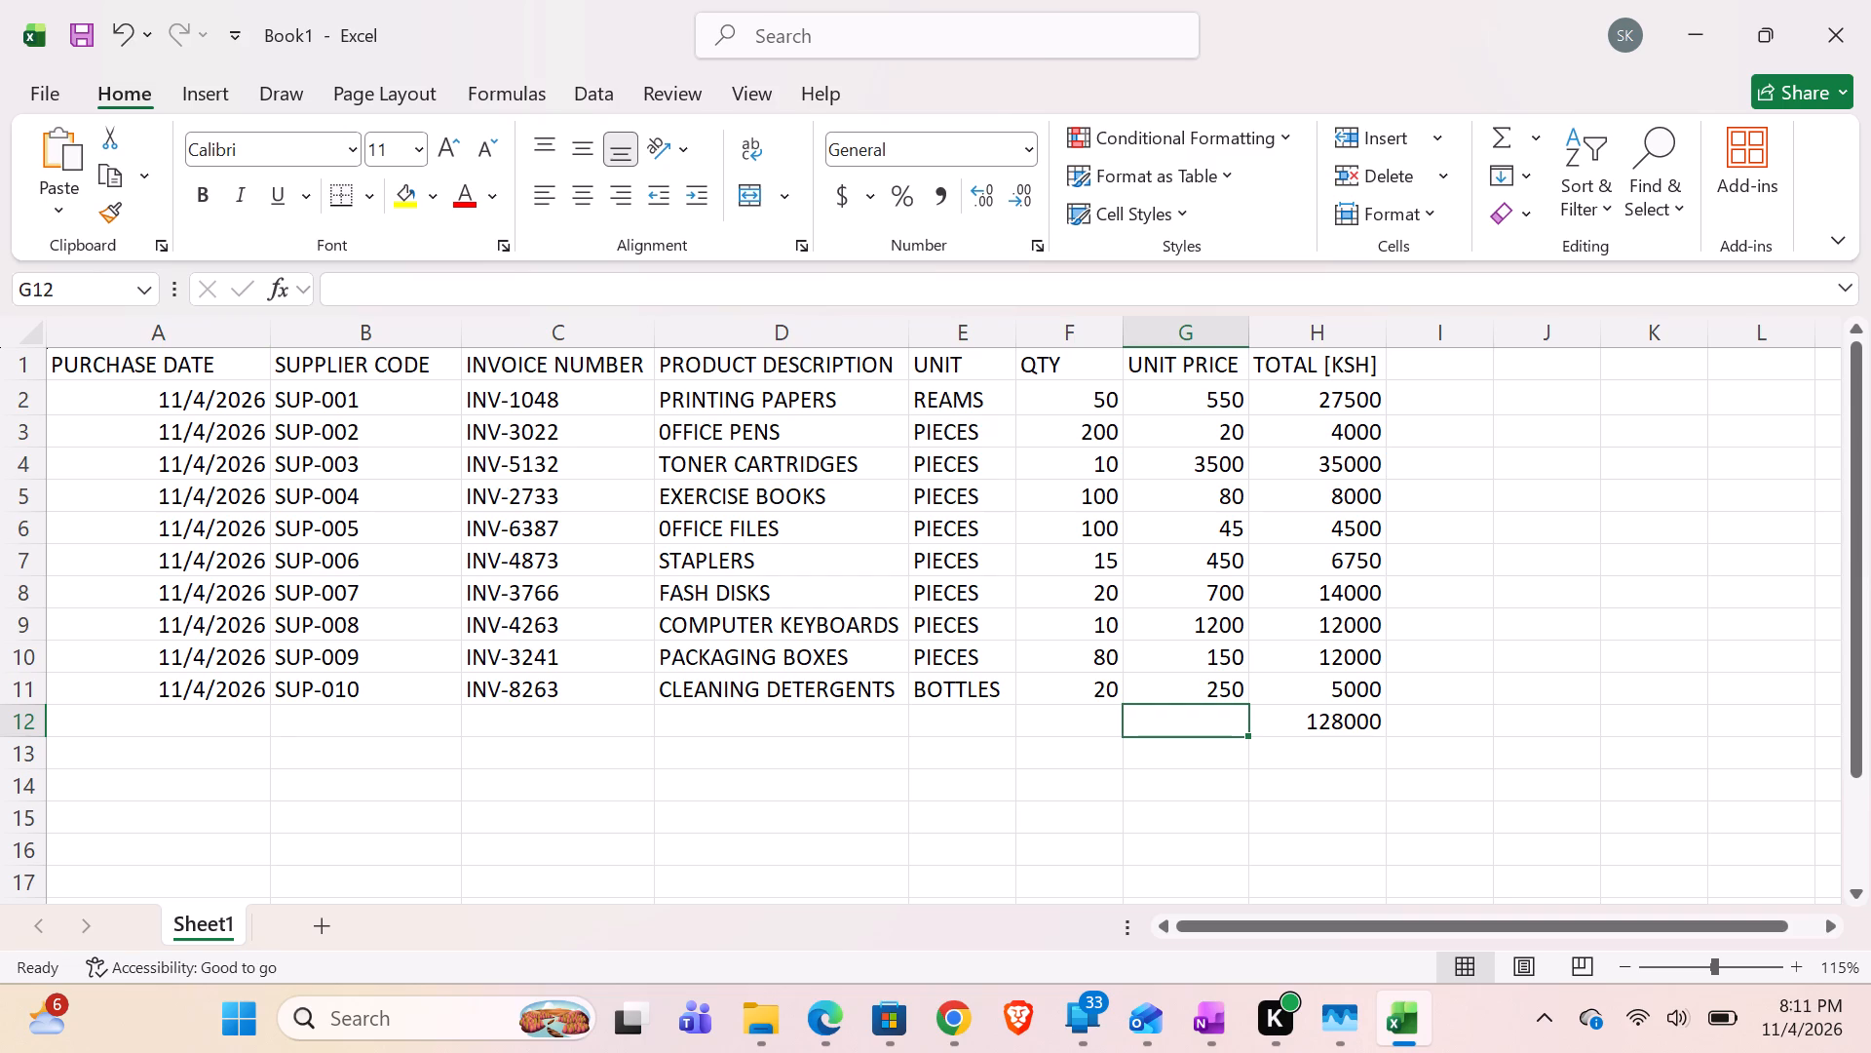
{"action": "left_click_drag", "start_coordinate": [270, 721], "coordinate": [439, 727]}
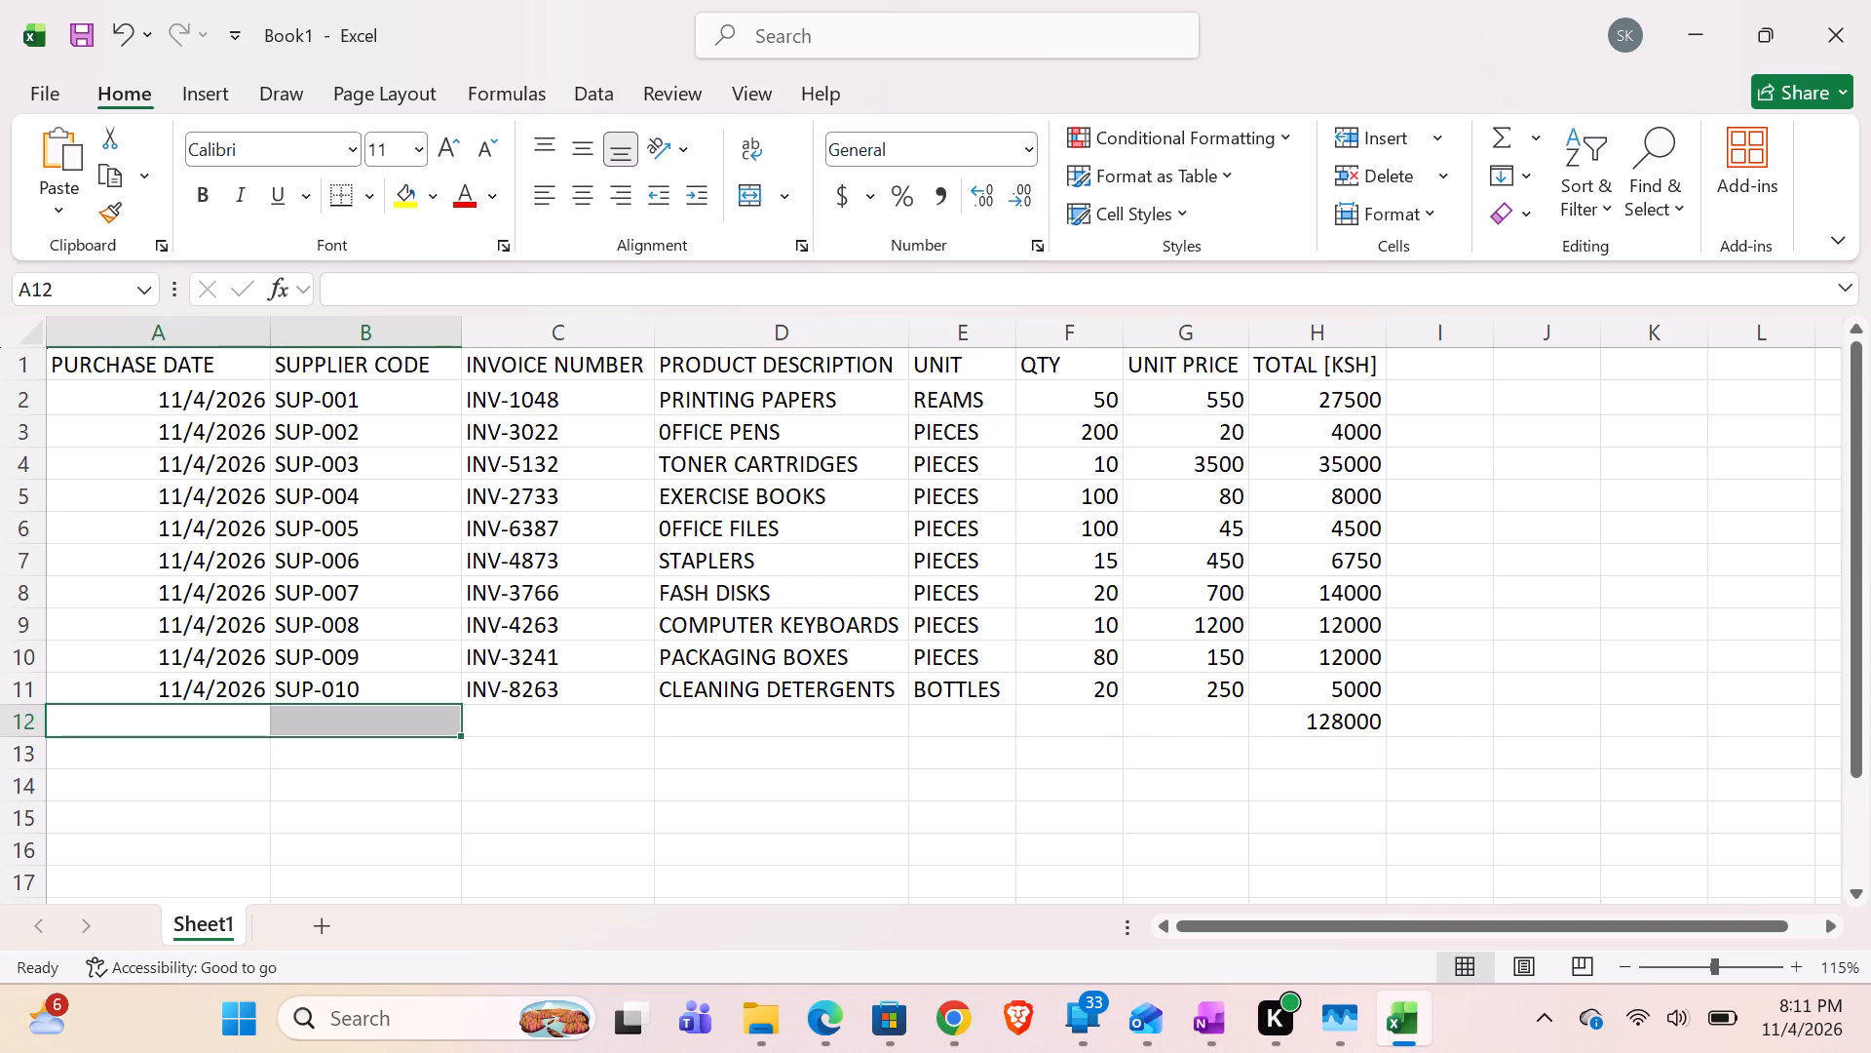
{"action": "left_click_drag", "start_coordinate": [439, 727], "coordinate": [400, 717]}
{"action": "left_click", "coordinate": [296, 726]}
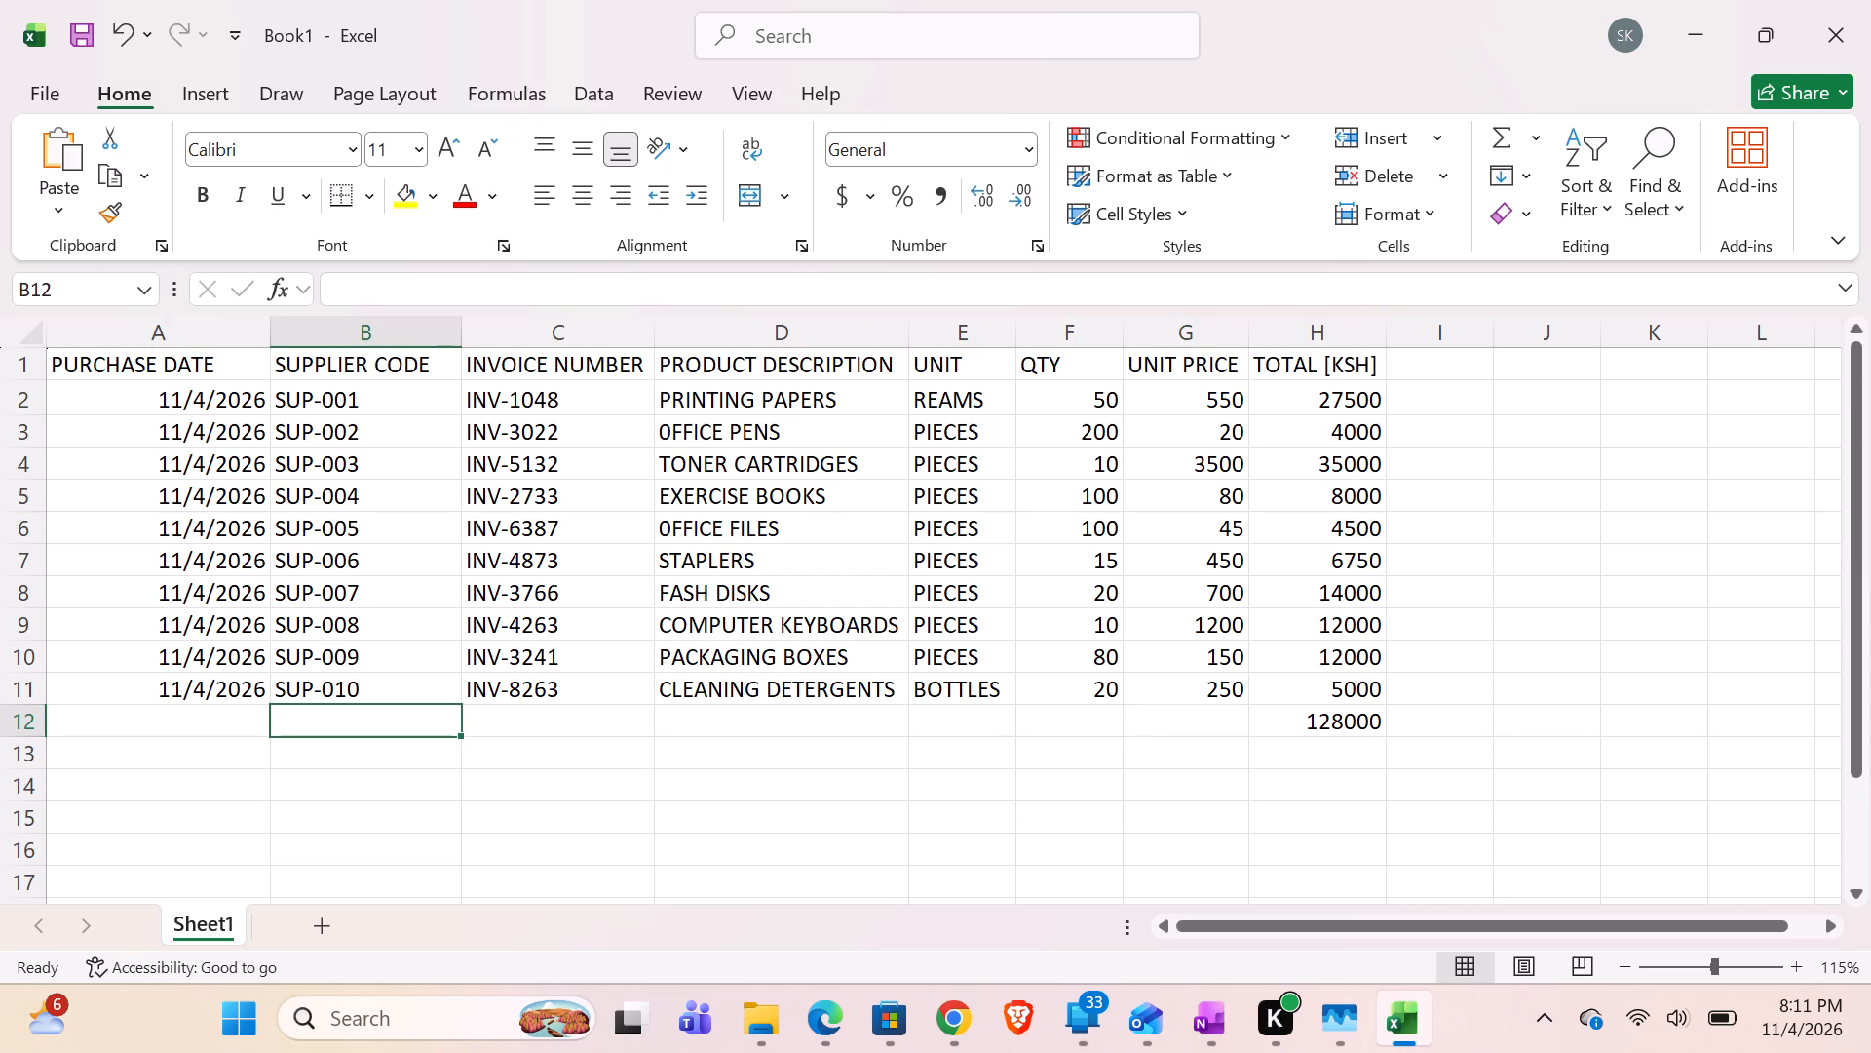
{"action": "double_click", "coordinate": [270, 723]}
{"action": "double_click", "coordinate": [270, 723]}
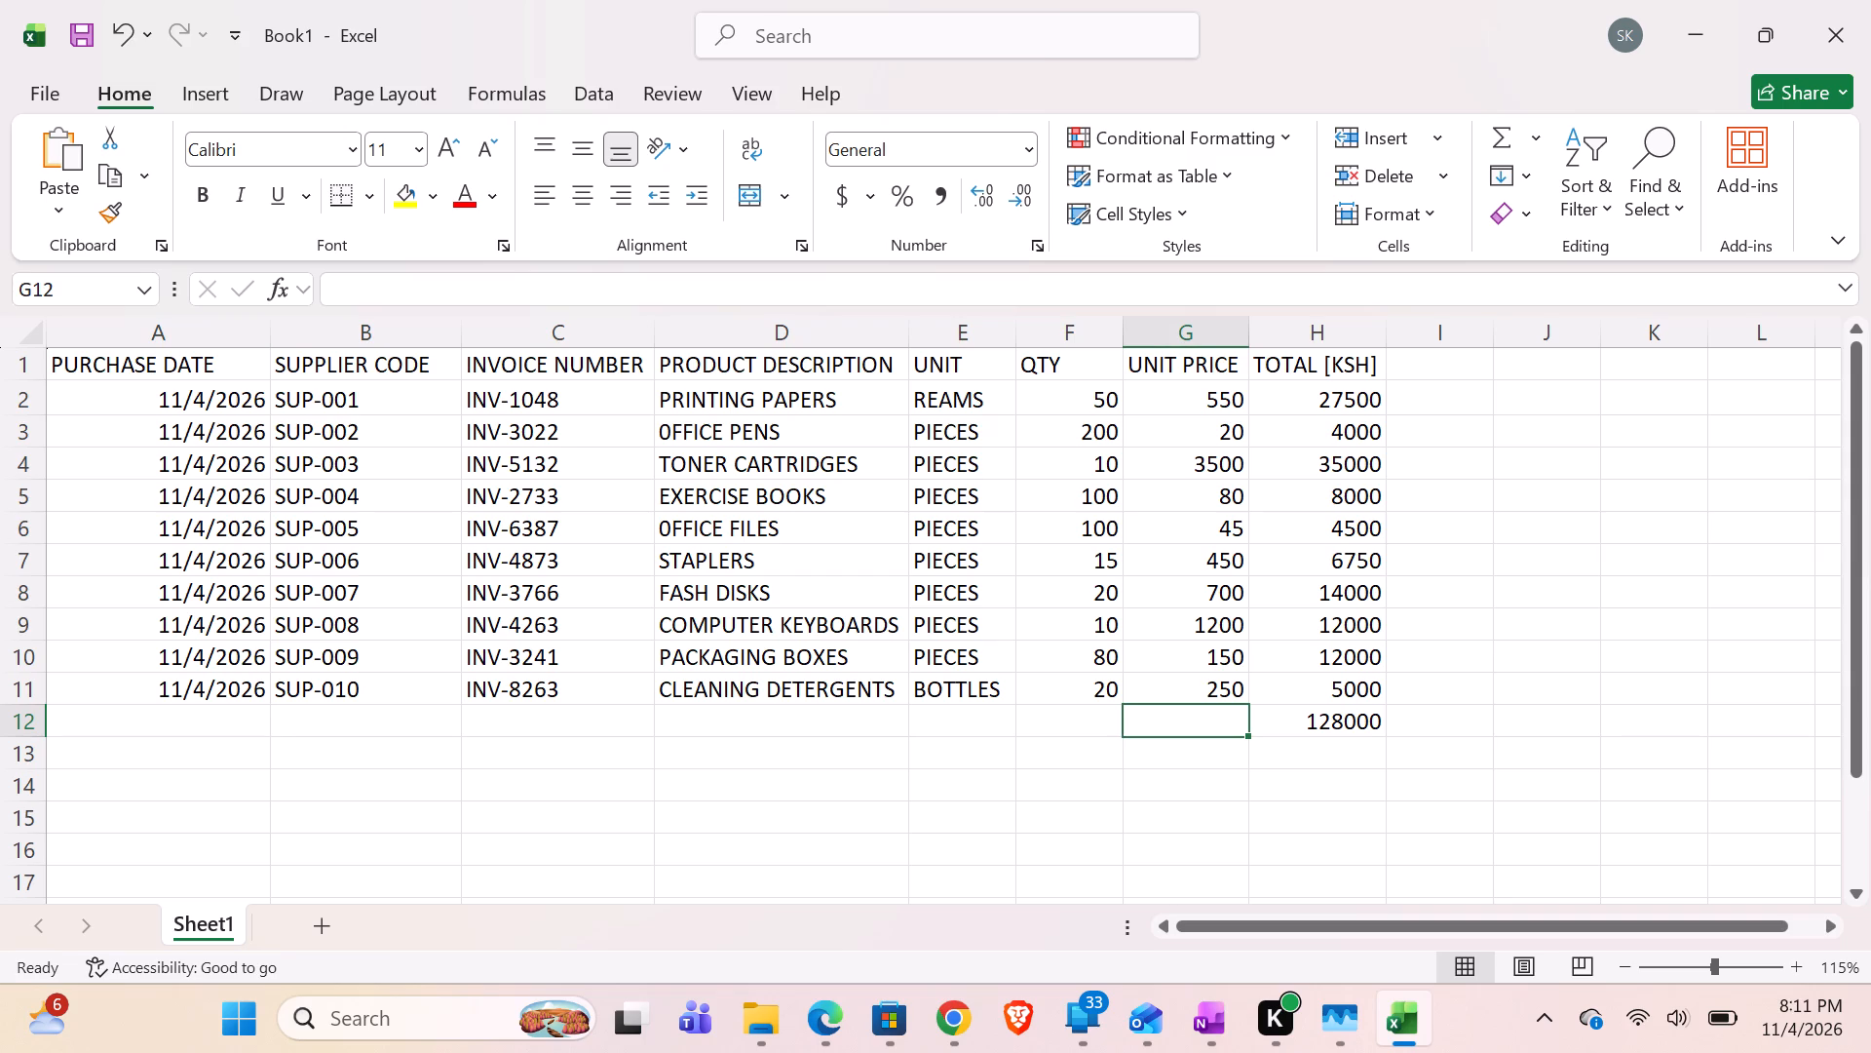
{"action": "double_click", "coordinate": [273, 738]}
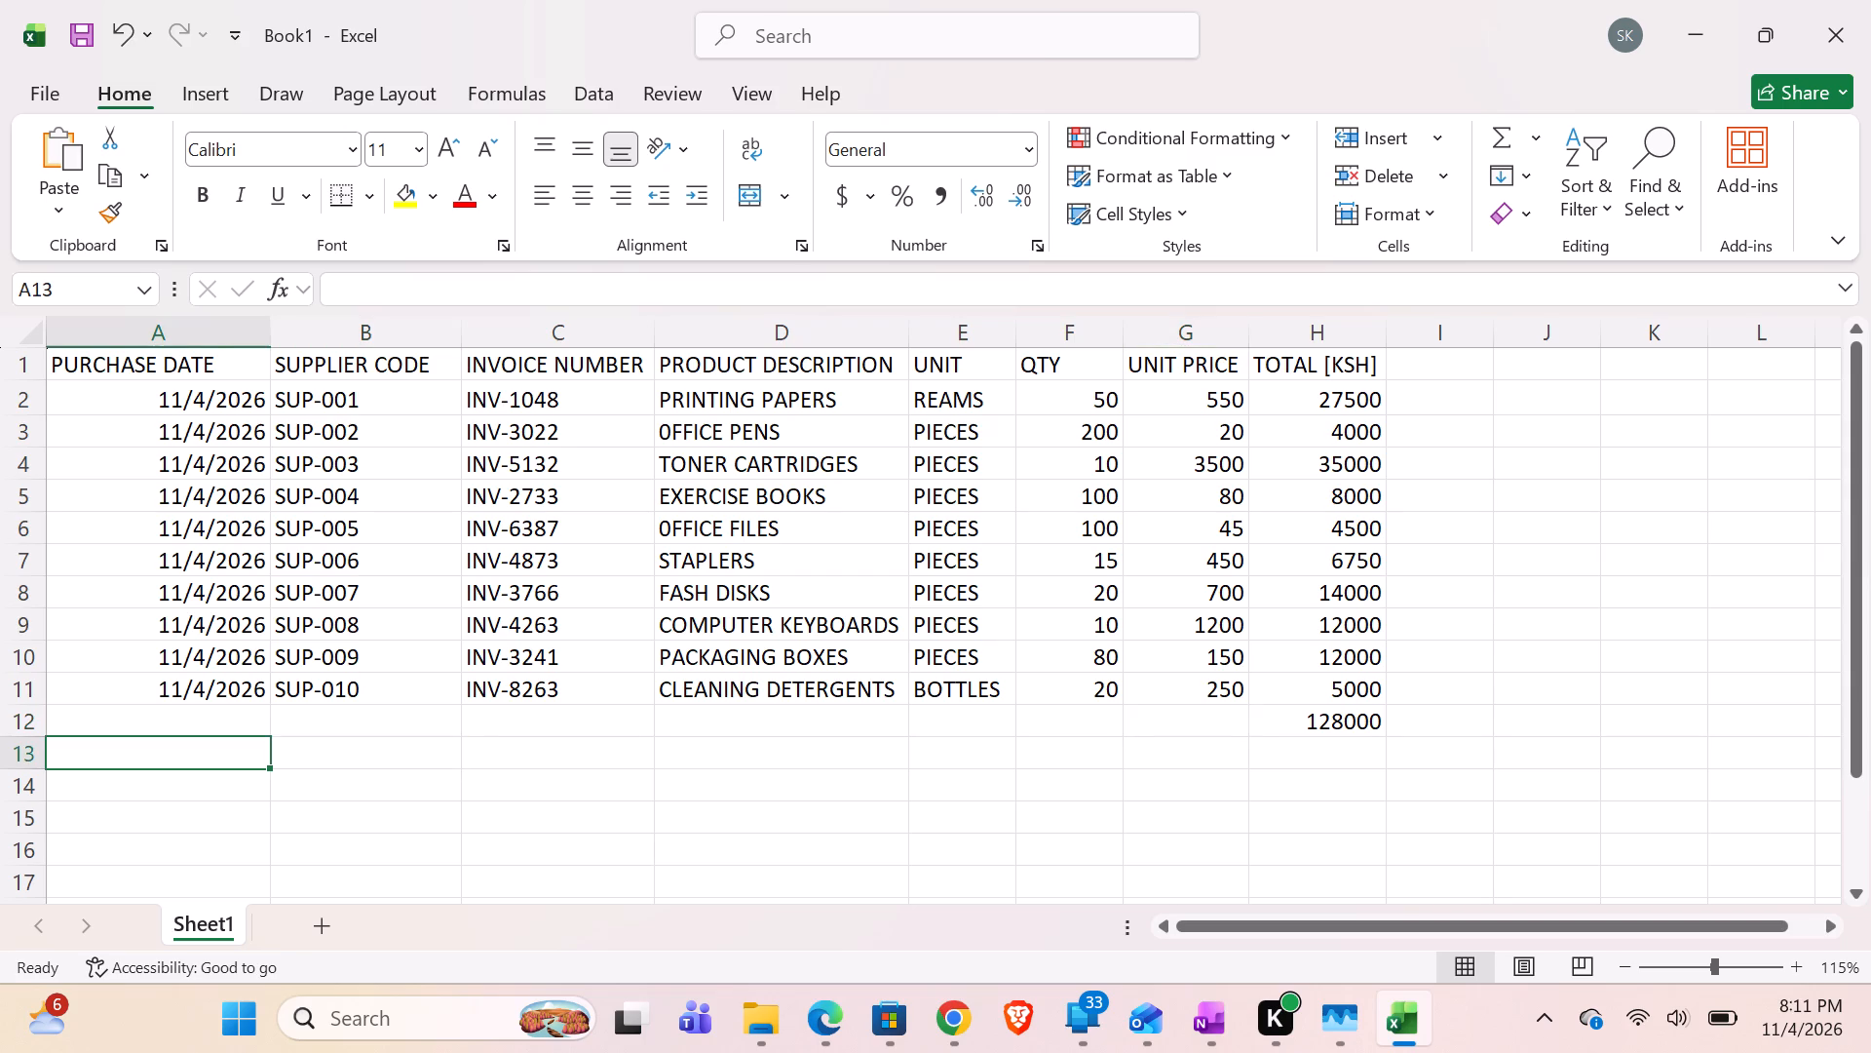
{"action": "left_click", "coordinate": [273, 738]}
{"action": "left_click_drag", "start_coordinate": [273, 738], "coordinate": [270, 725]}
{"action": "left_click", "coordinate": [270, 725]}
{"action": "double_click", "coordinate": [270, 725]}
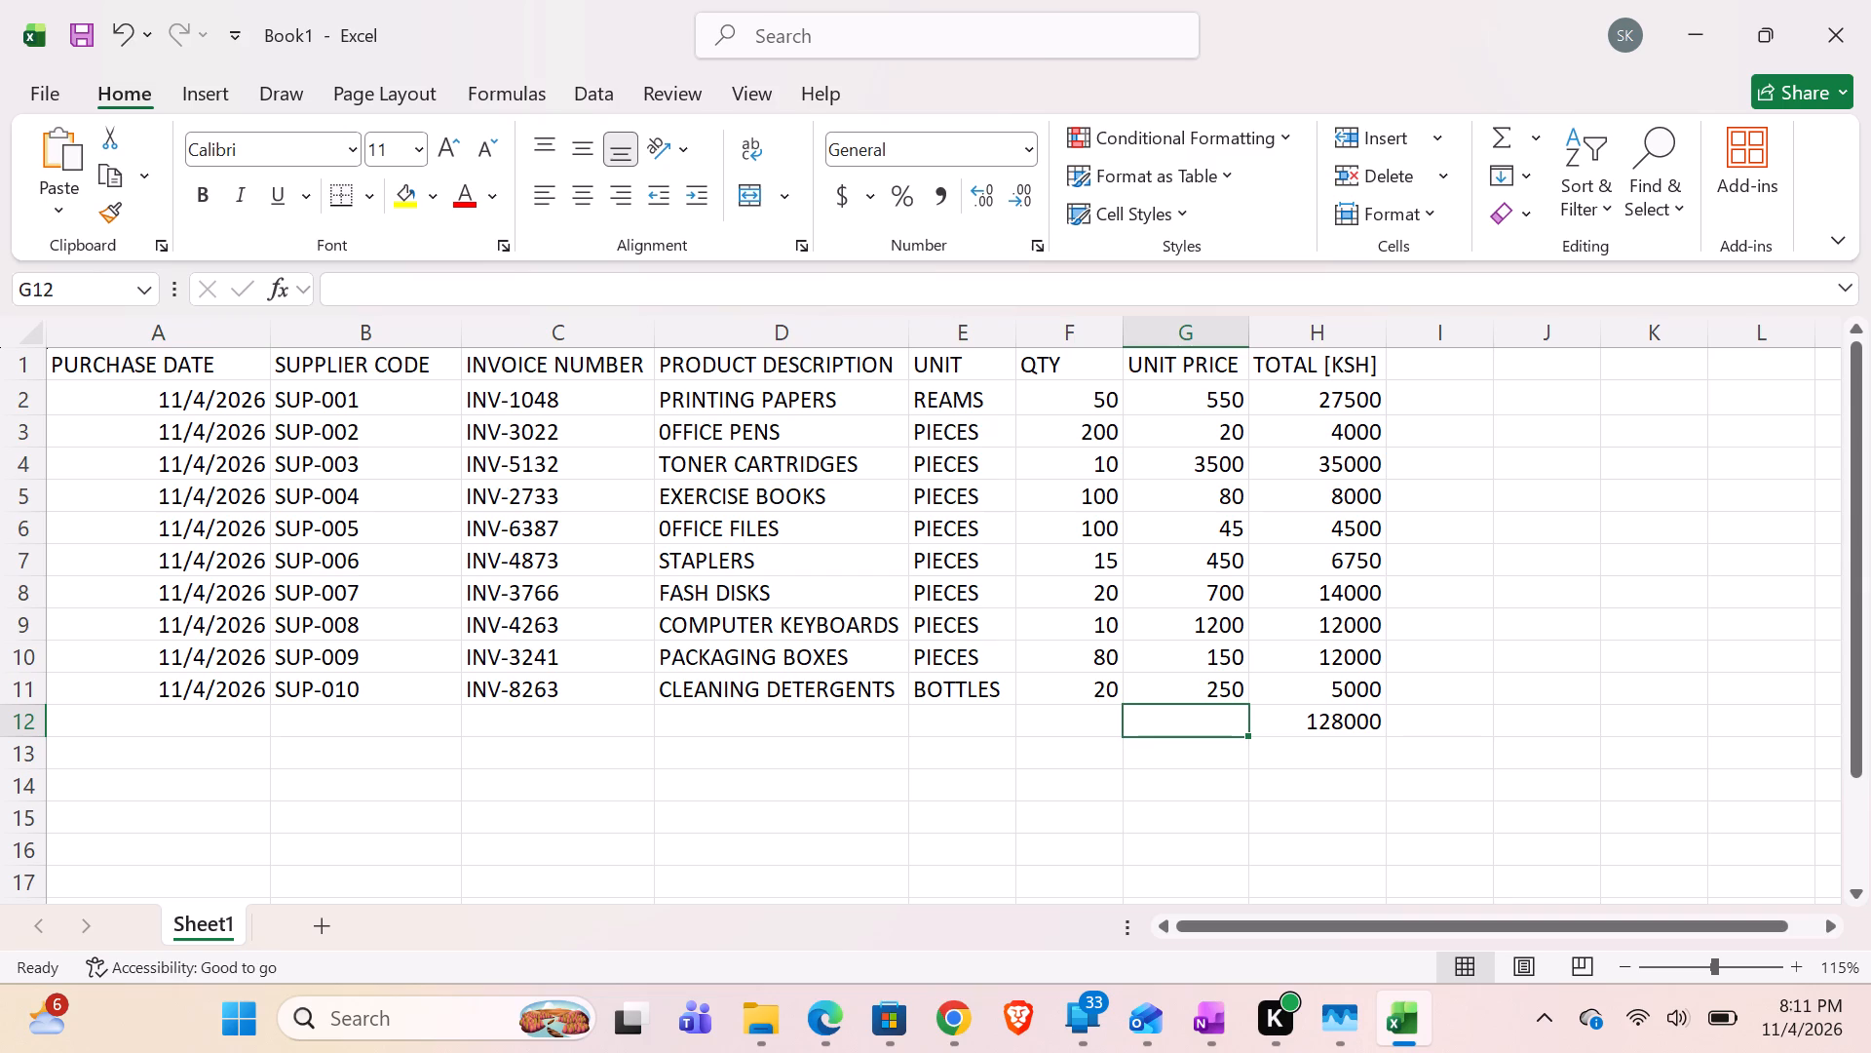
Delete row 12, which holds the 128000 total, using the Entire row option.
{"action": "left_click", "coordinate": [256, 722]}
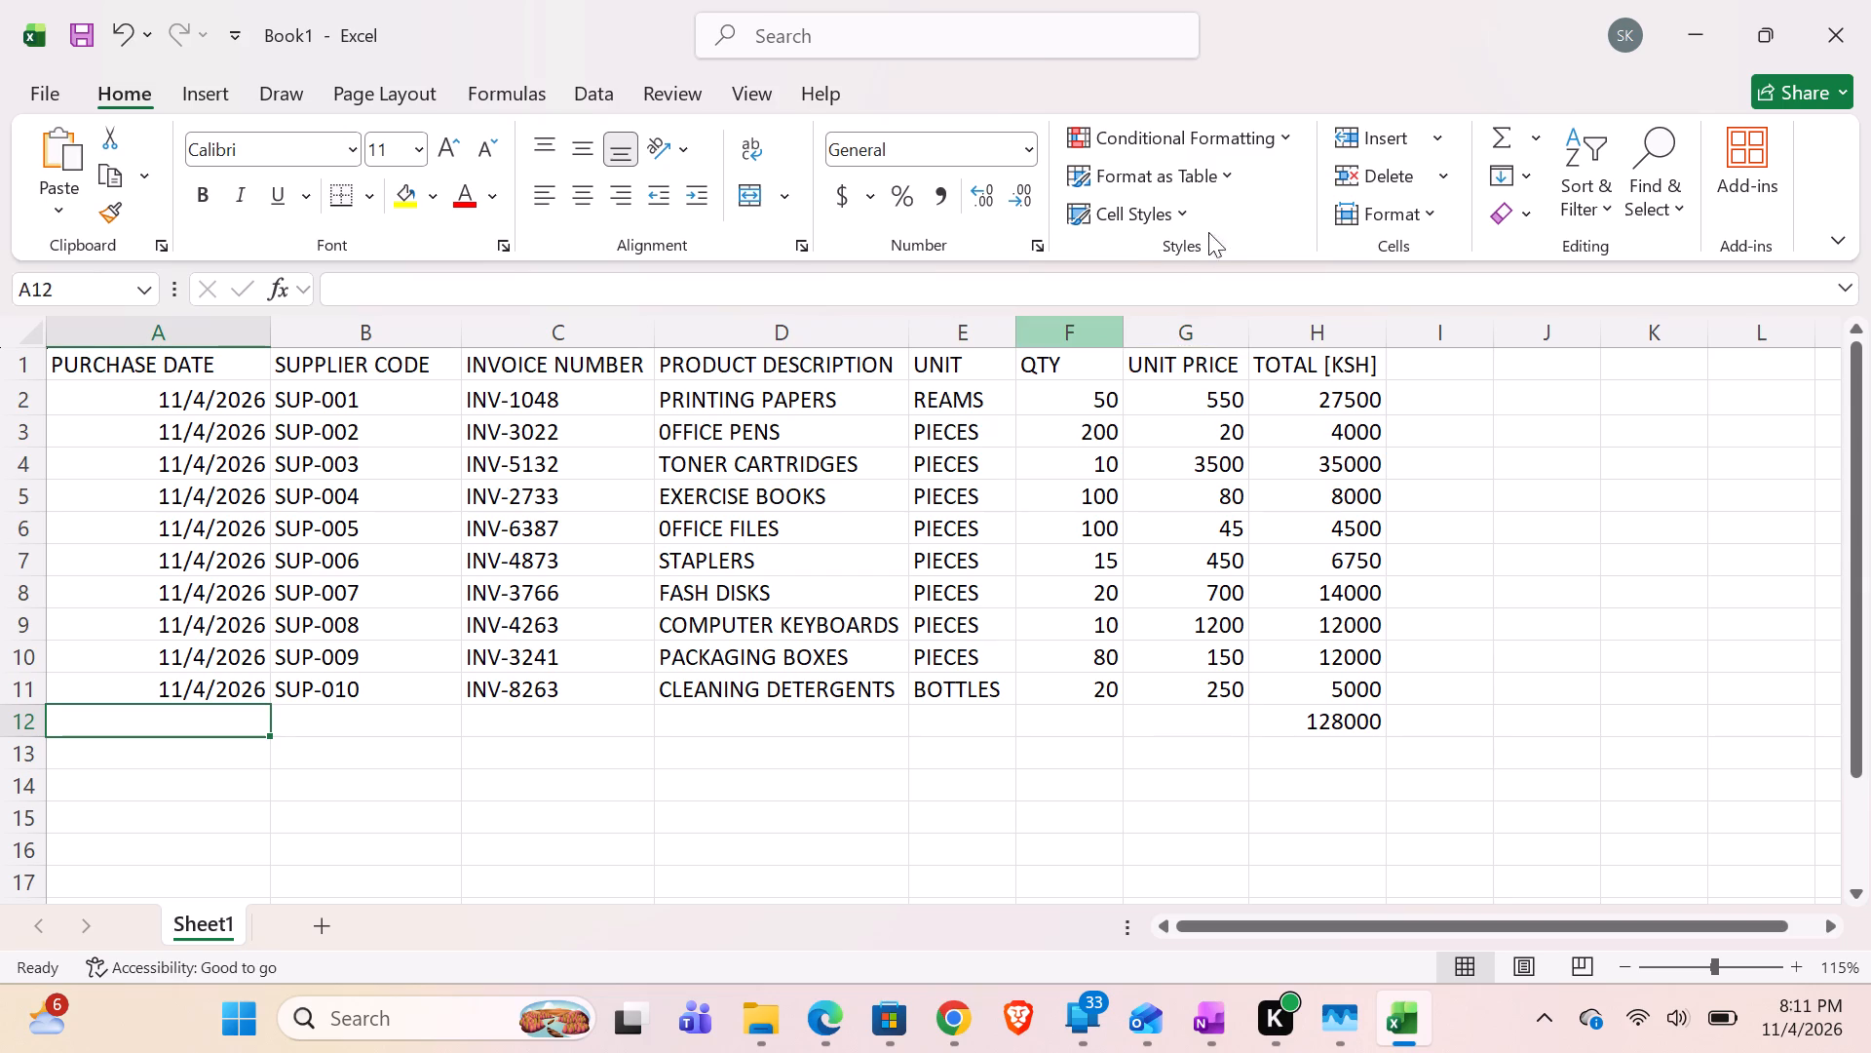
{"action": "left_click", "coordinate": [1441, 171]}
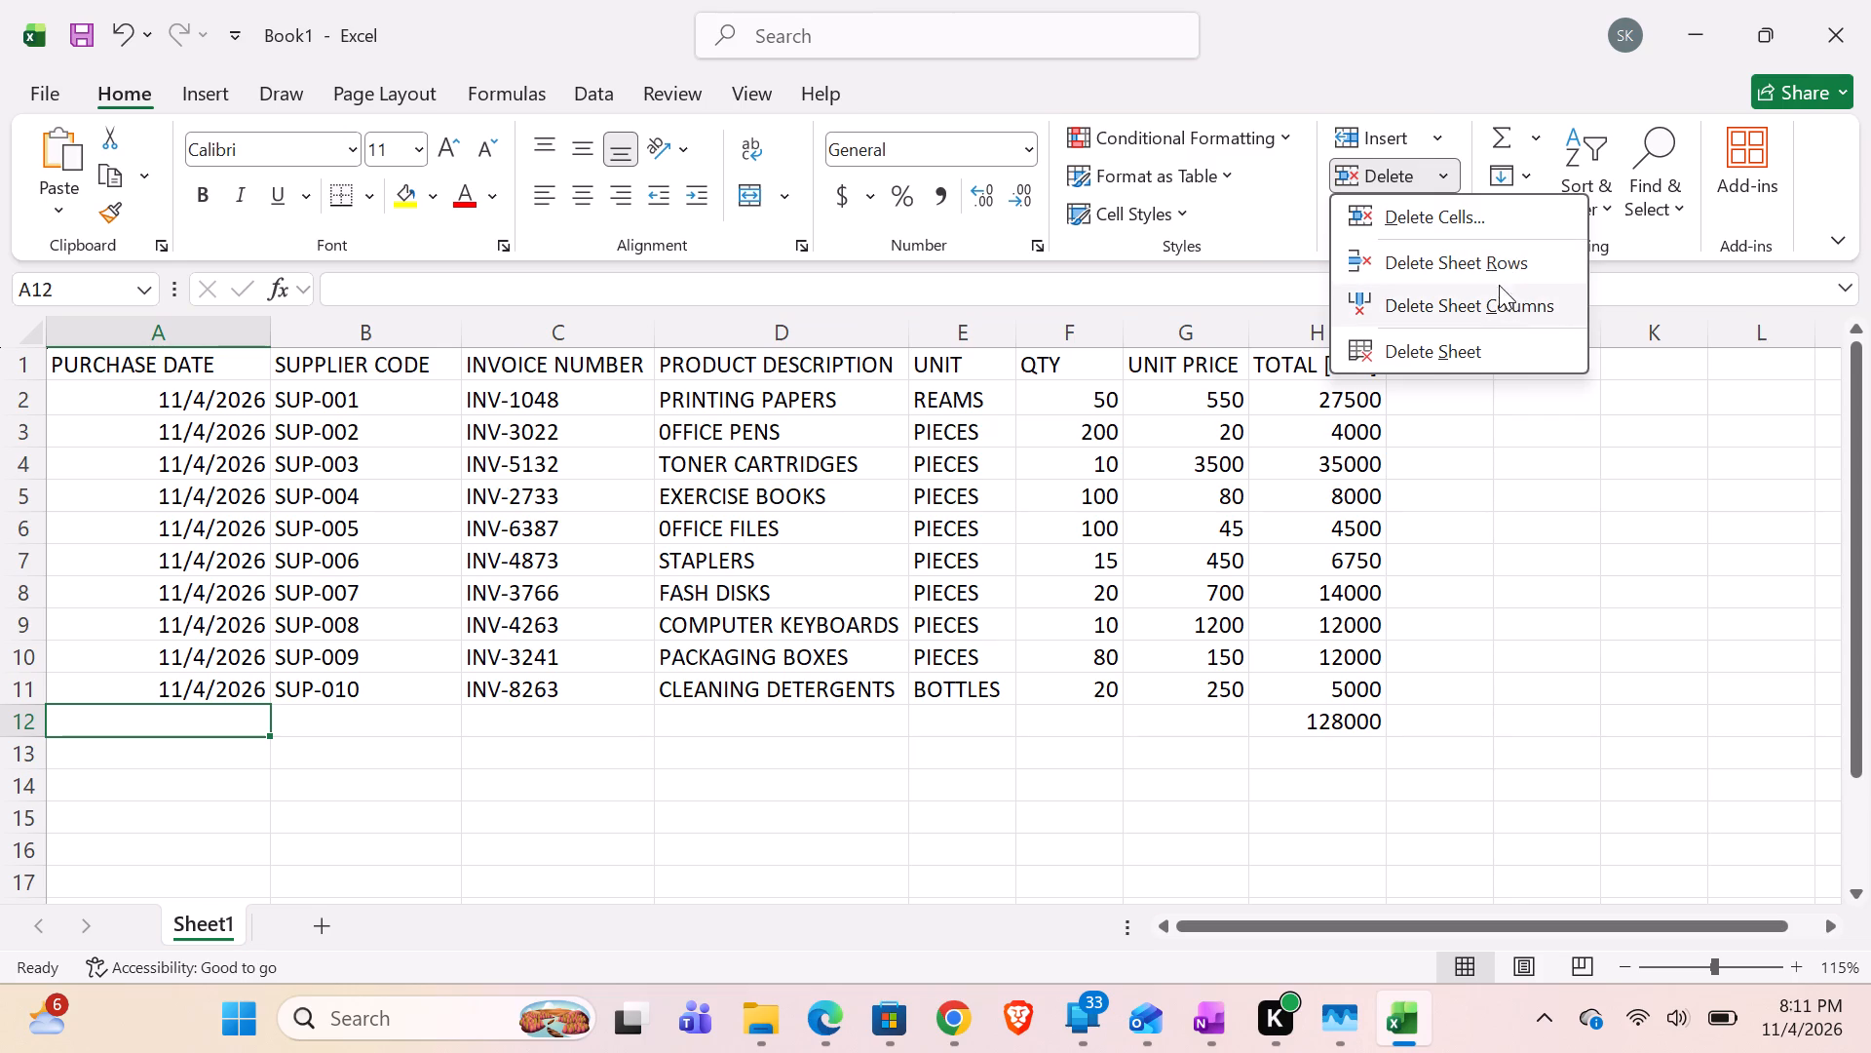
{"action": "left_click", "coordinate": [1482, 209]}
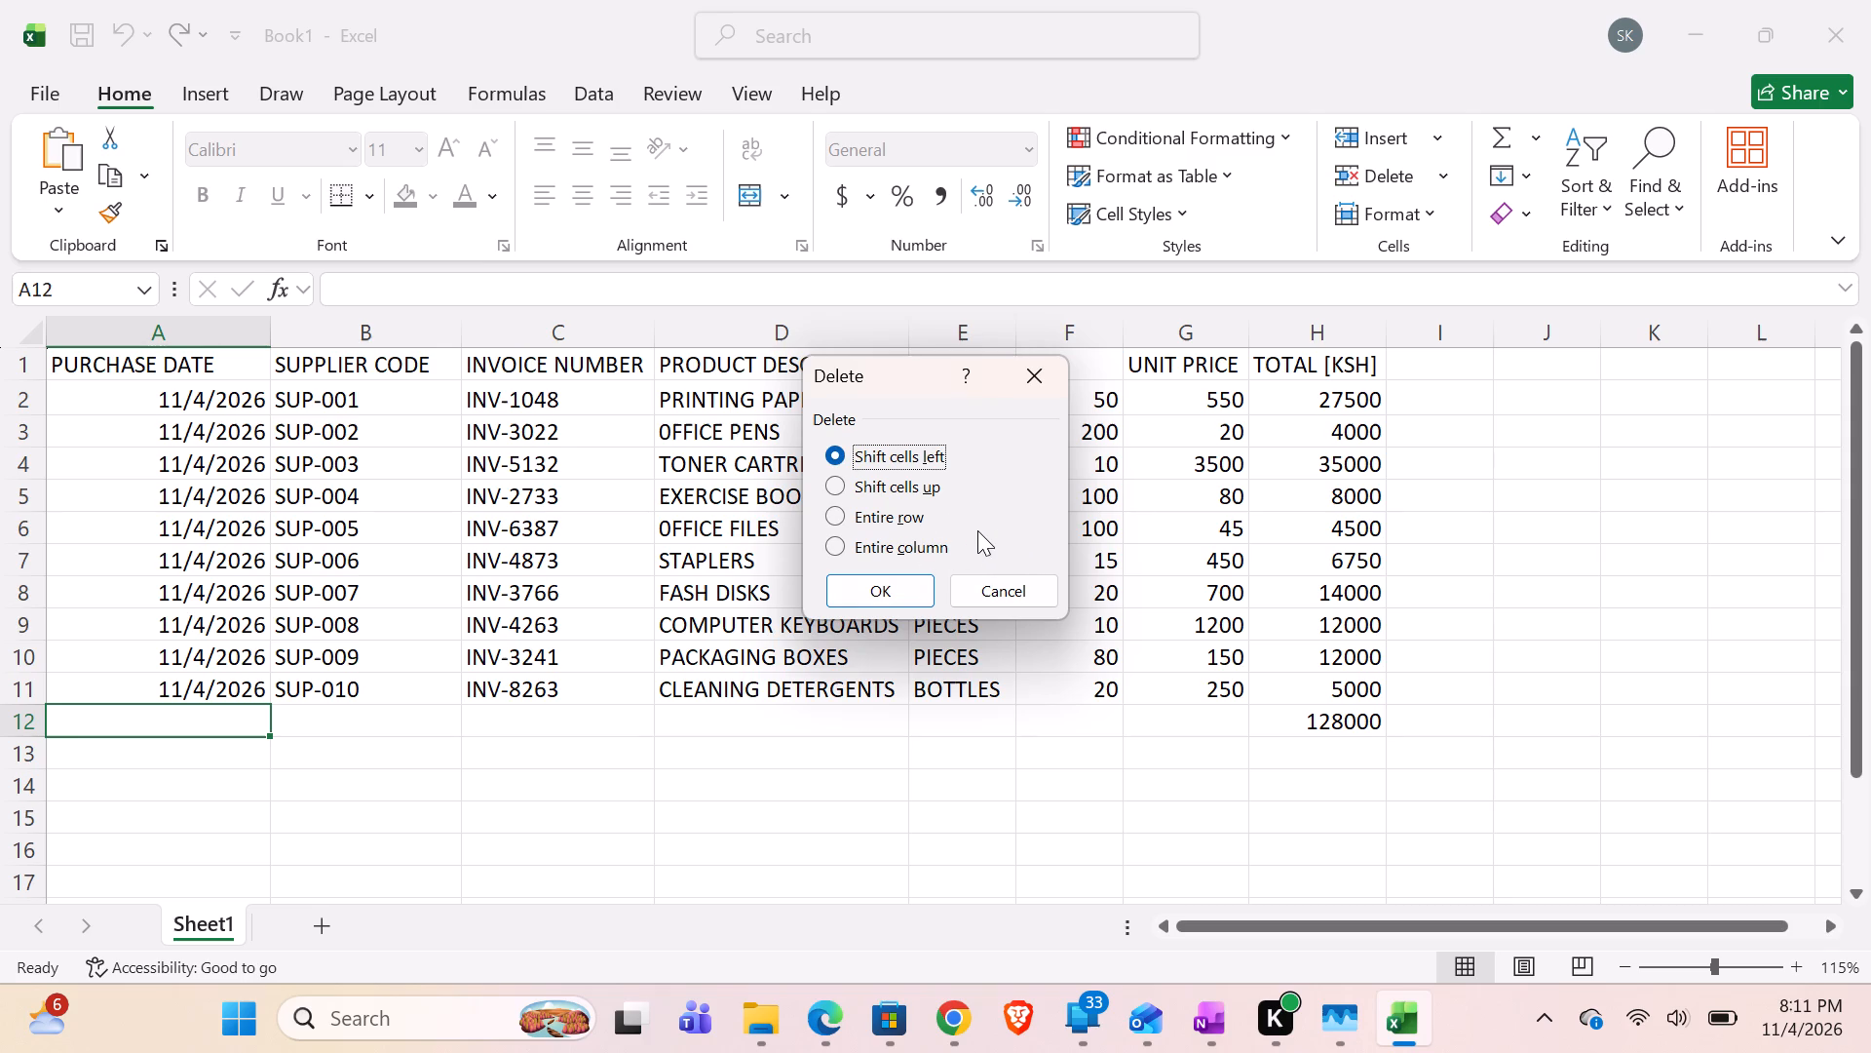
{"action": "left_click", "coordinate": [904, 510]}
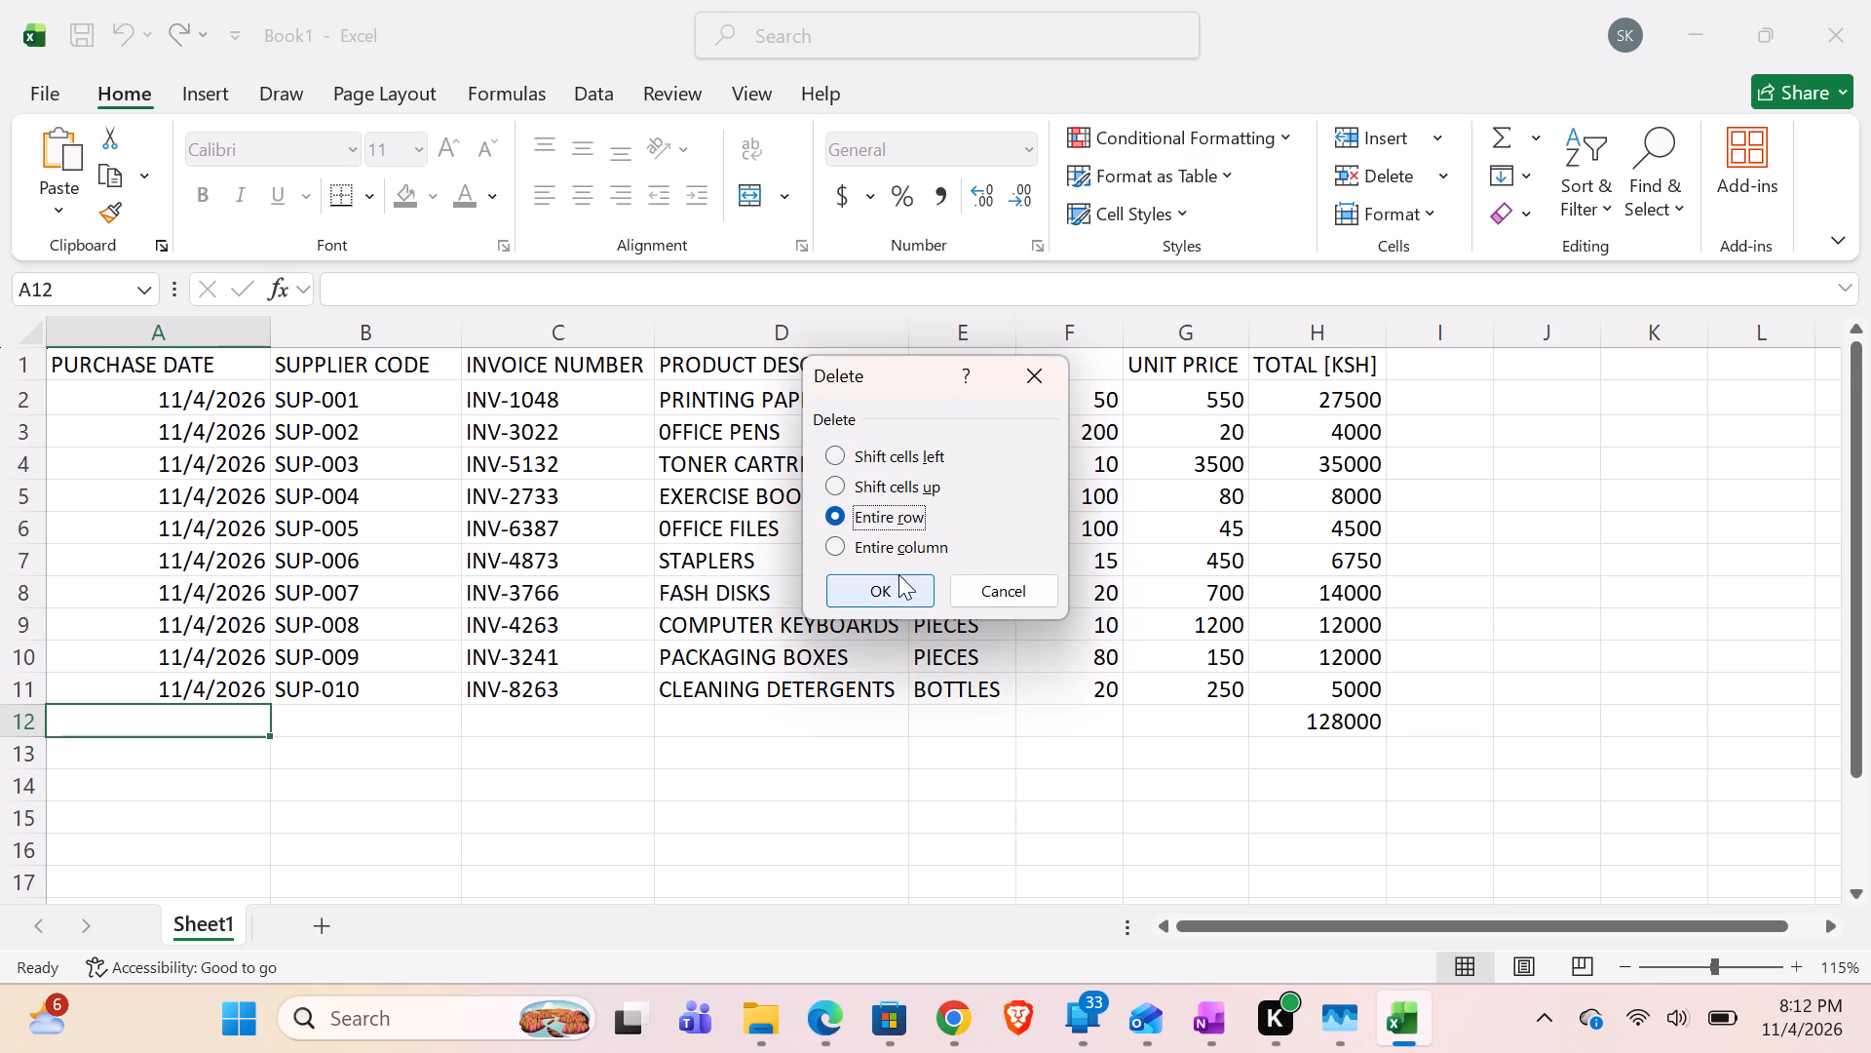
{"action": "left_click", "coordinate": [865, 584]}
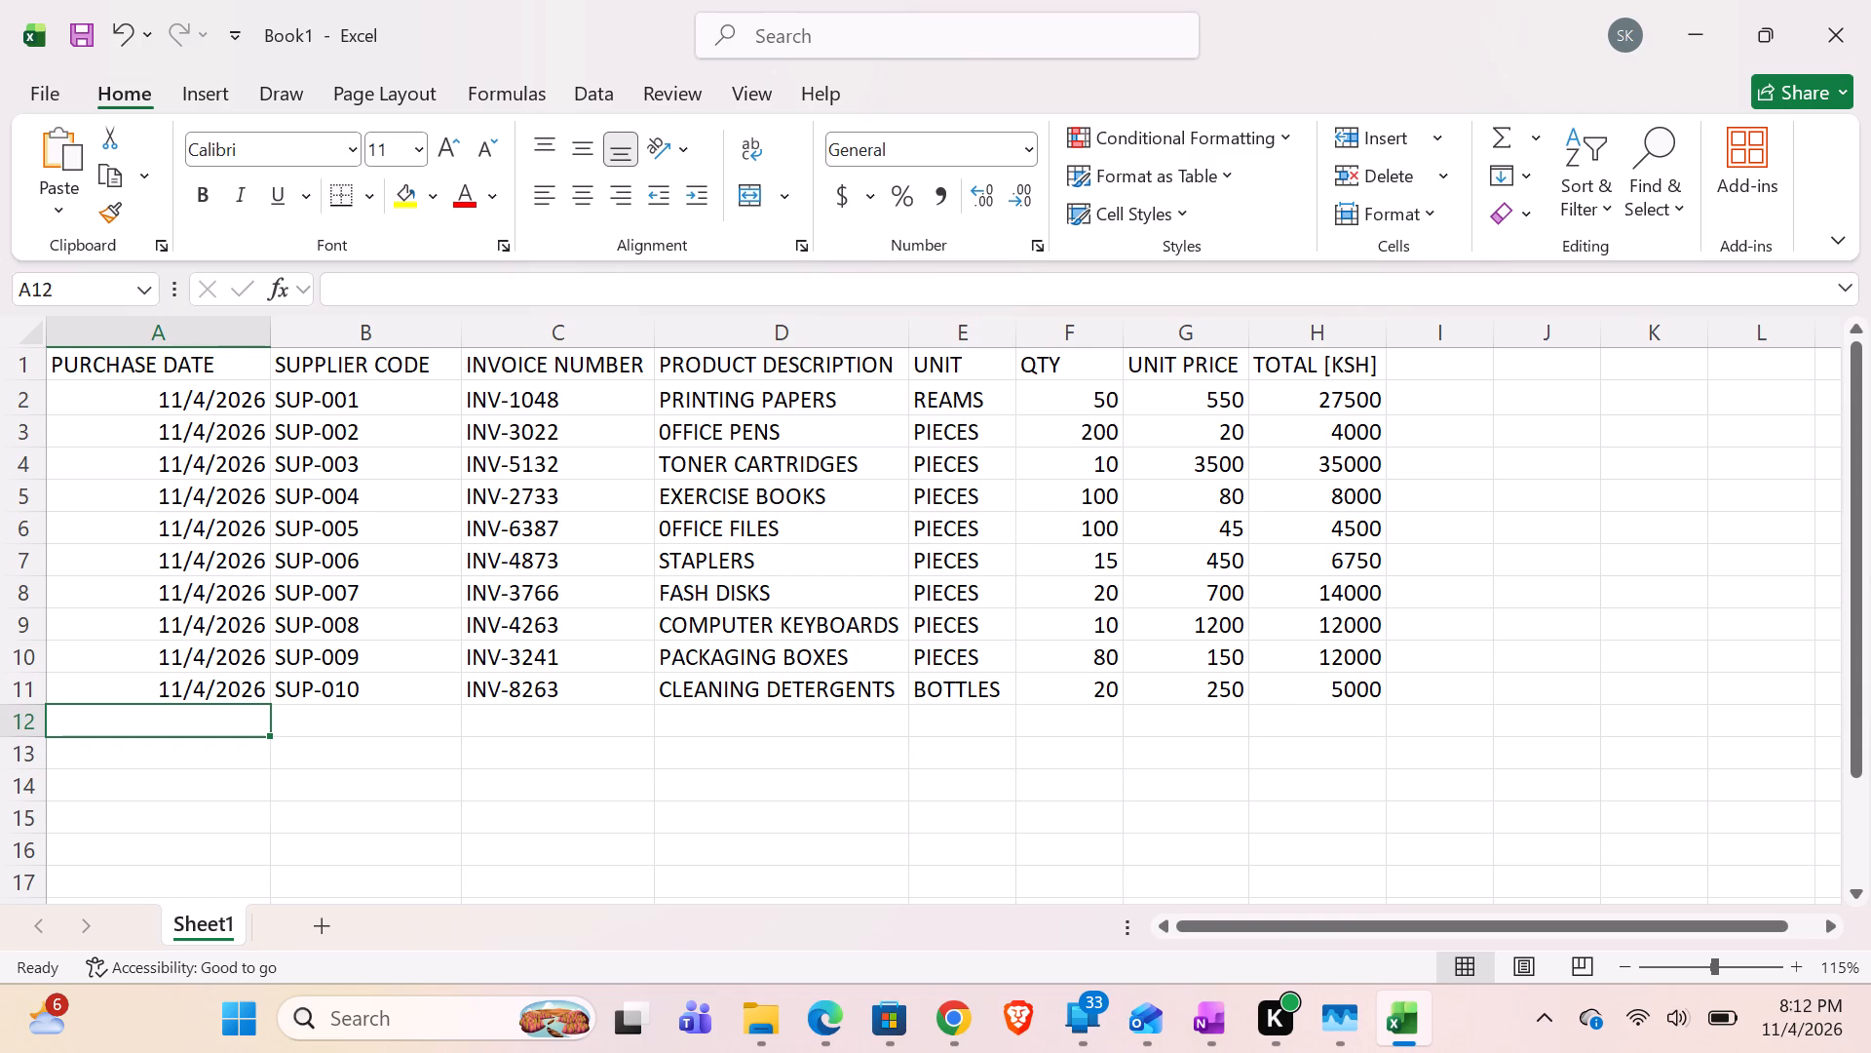
Delete the empty row 12 below the CLEANING DETERGENTS record with the Entire row option.
{"action": "scroll", "coordinate": [865, 584], "scroll_direction": "up", "scroll_amount": 3}
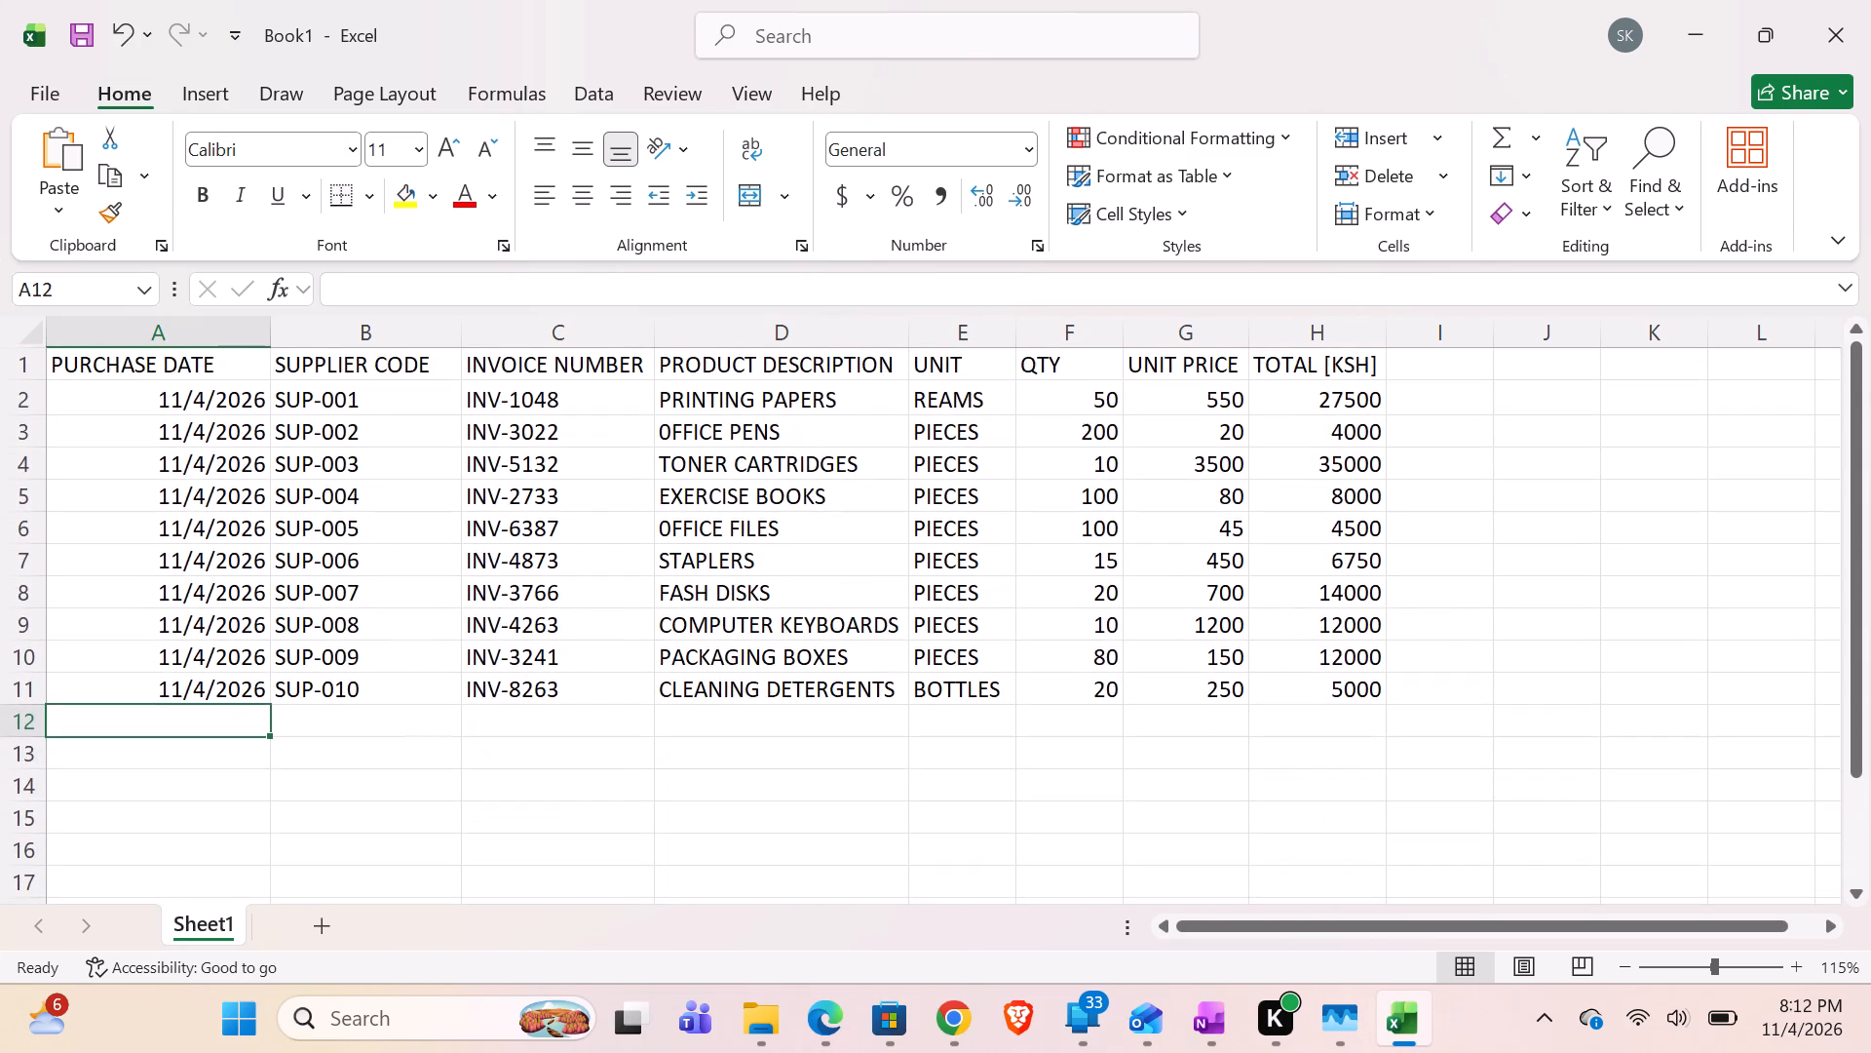
{"action": "scroll", "coordinate": [865, 584], "scroll_direction": "down", "scroll_amount": 2}
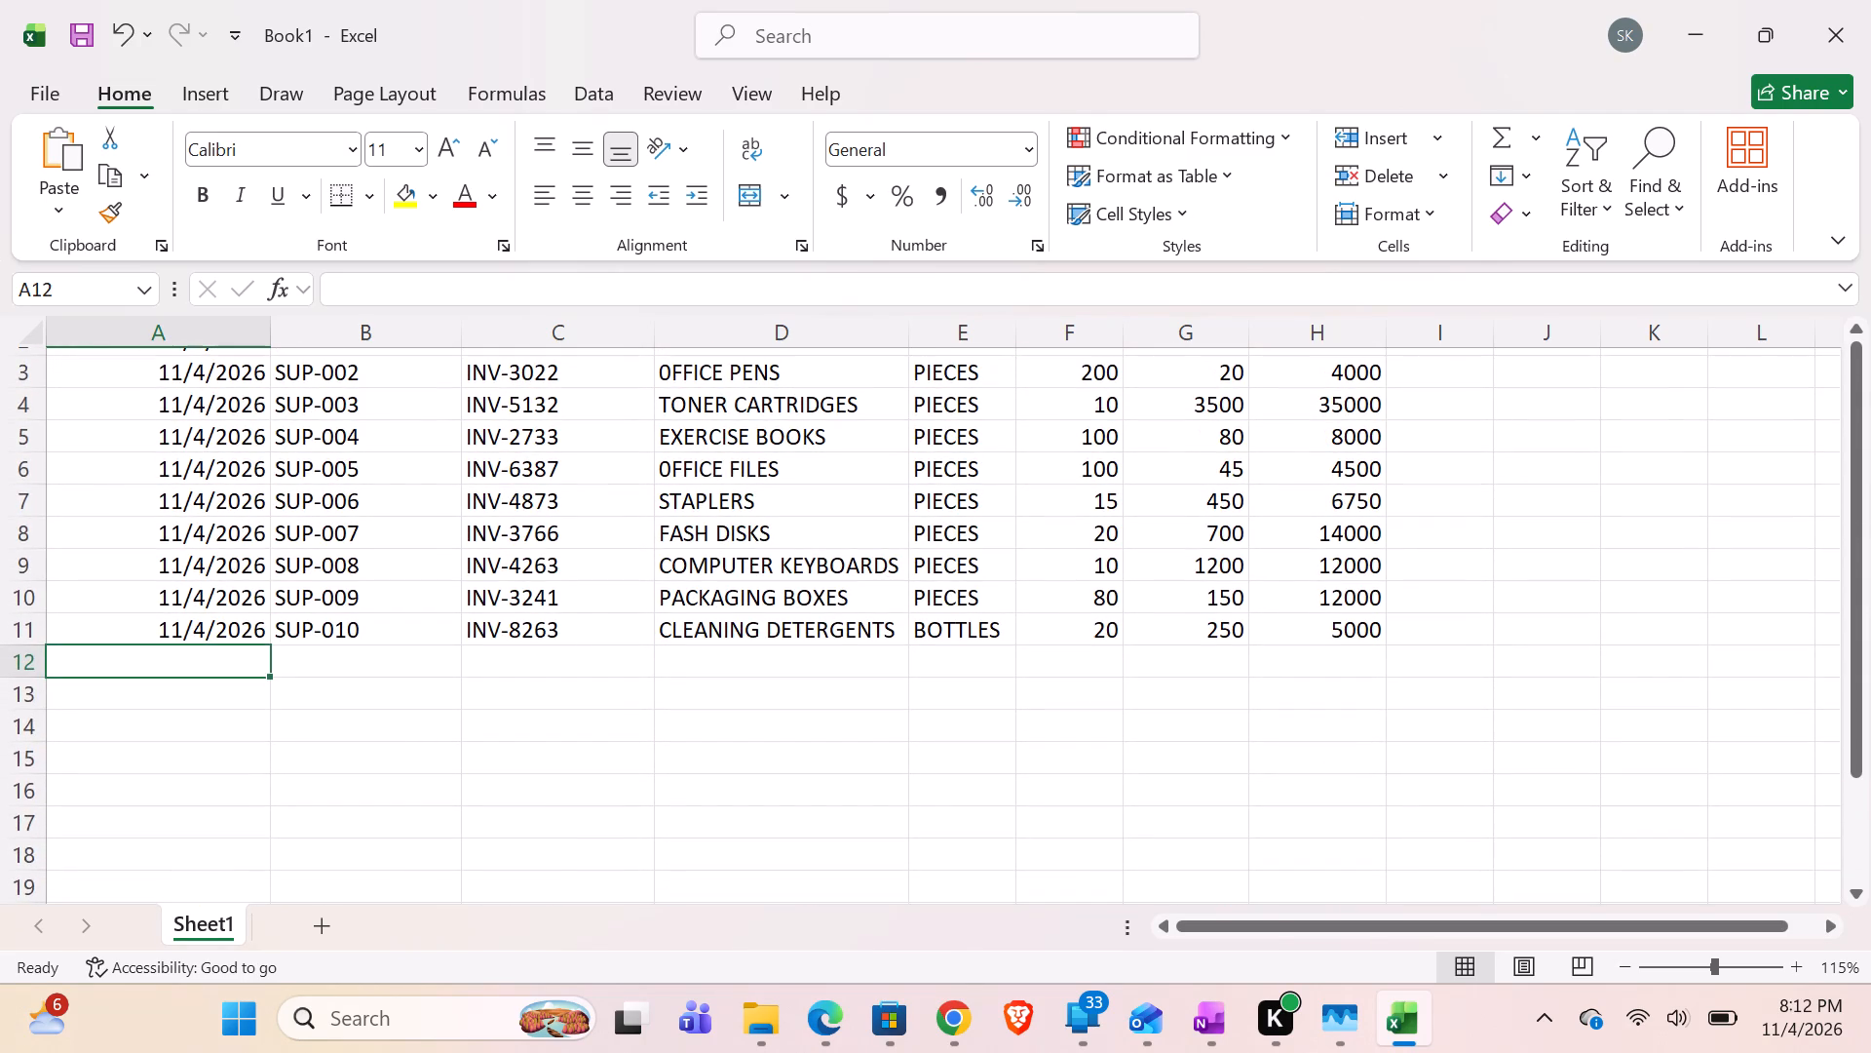
{"action": "scroll", "coordinate": [865, 584], "scroll_direction": "down", "scroll_amount": 1}
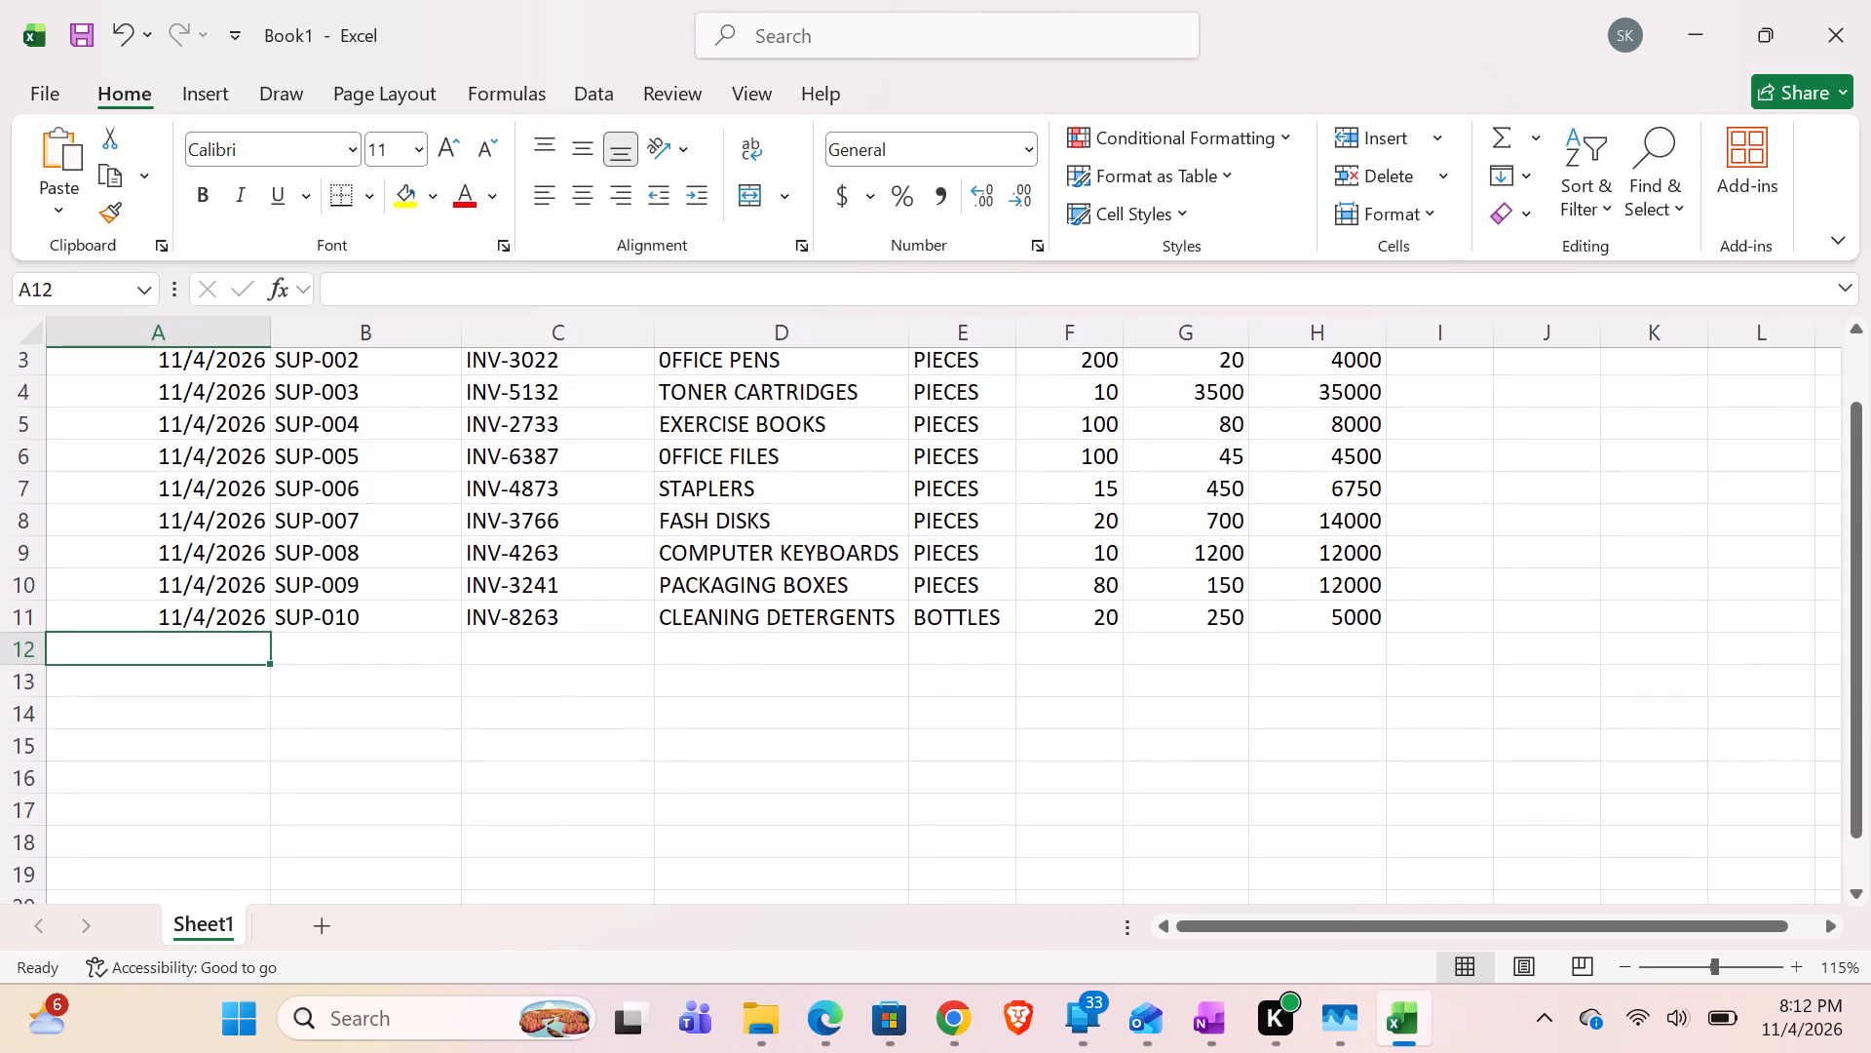
{"action": "left_click", "coordinate": [209, 652]}
{"action": "left_click", "coordinate": [1446, 168]}
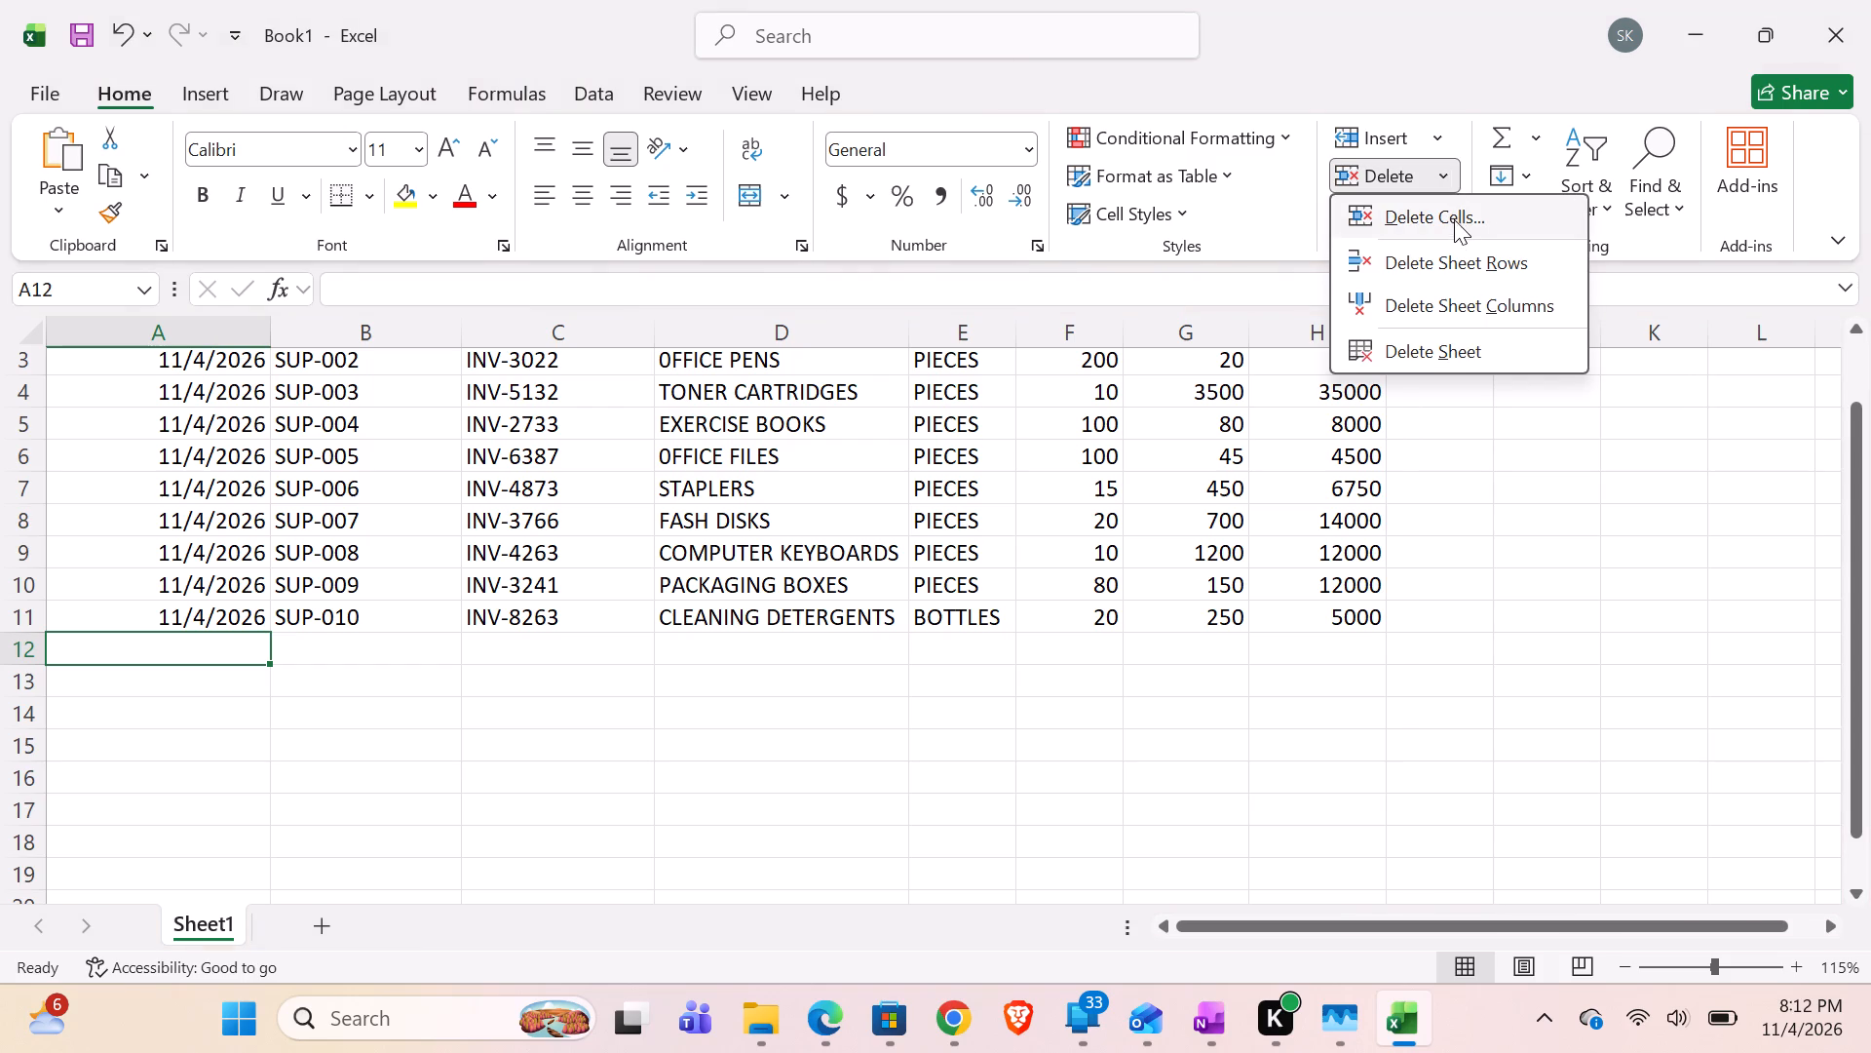
{"action": "left_click", "coordinate": [1452, 216]}
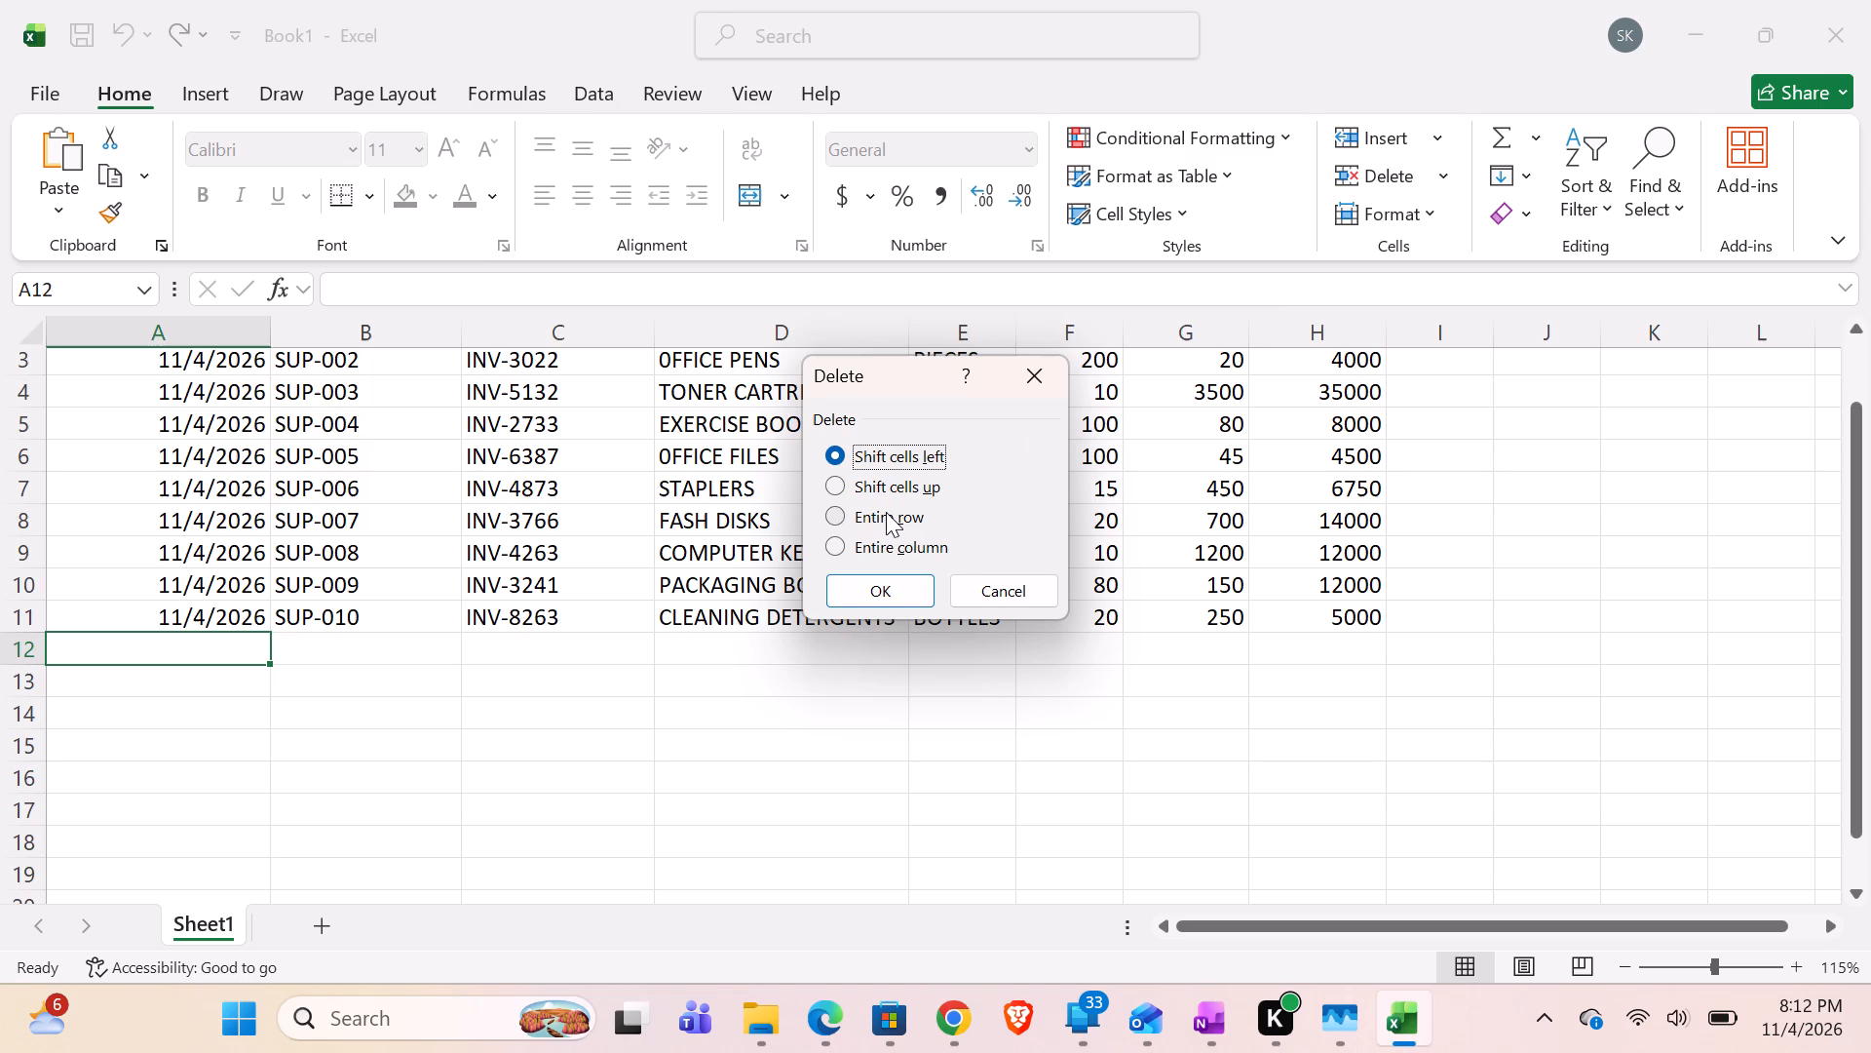
{"action": "left_click", "coordinate": [886, 512]}
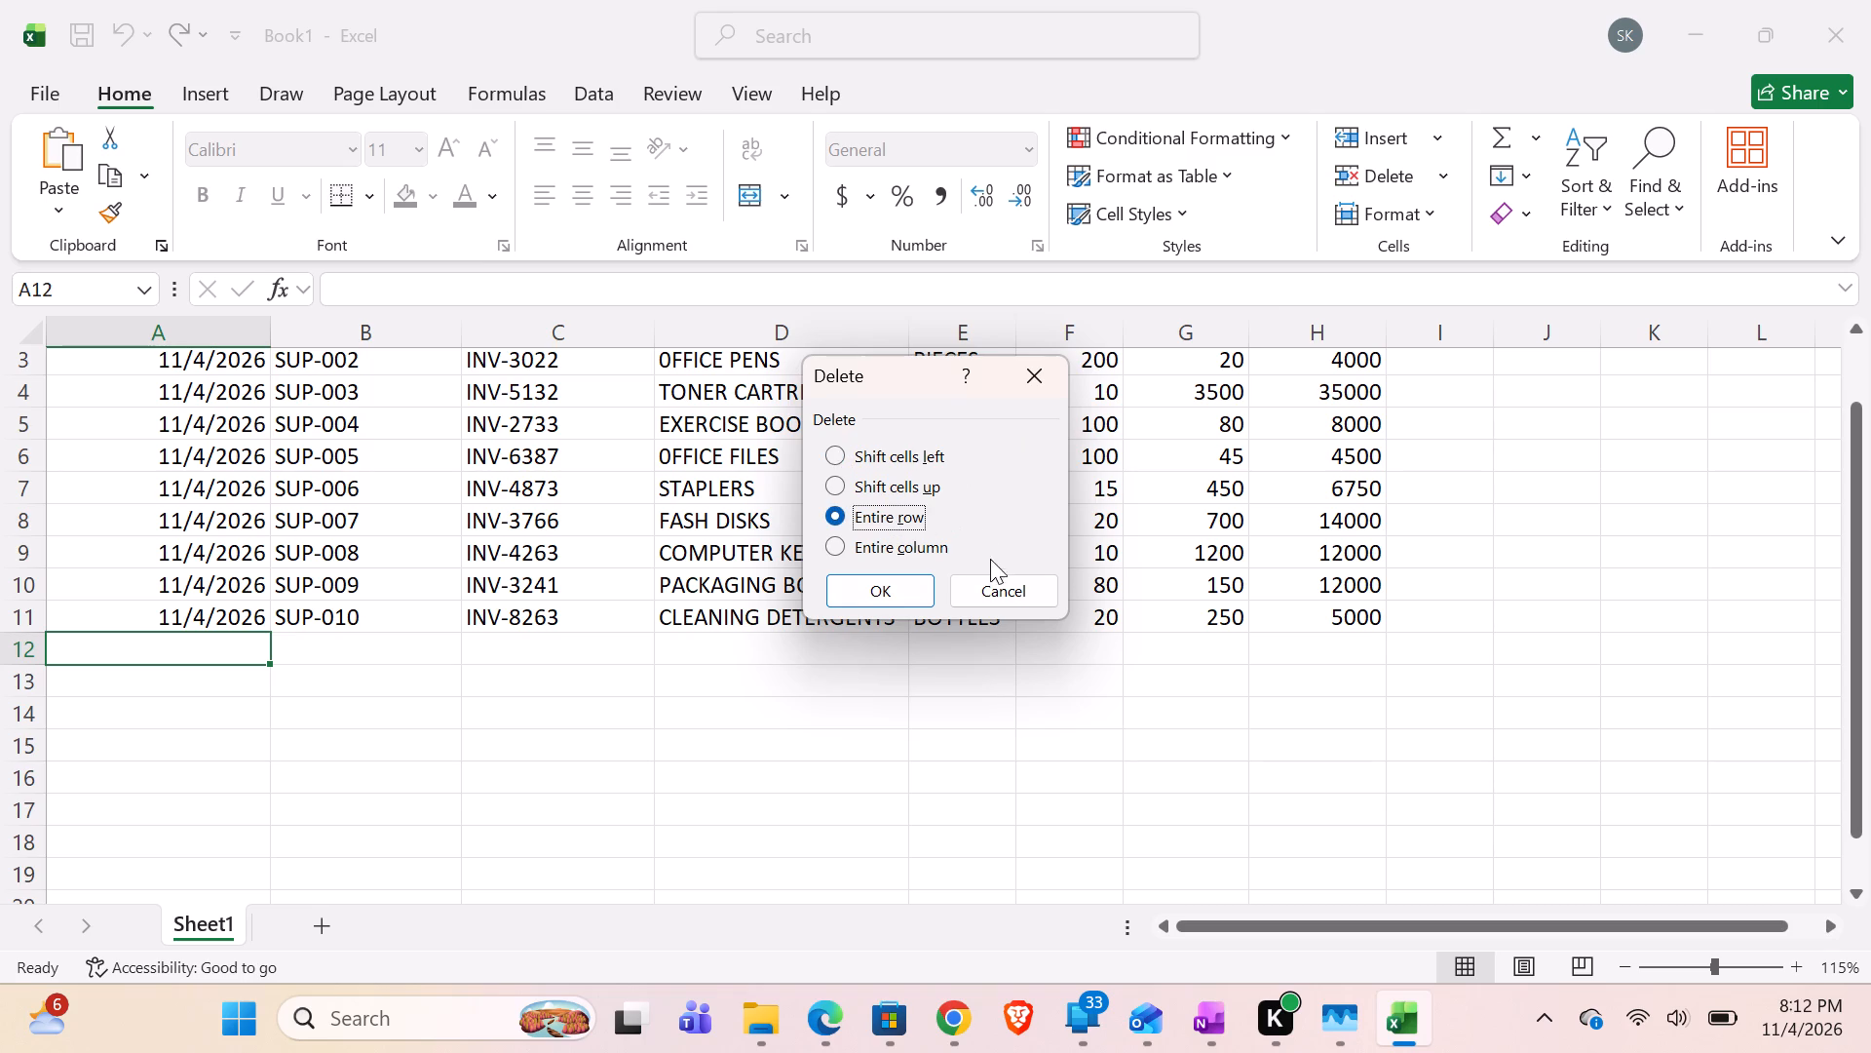
{"action": "left_click", "coordinate": [861, 587]}
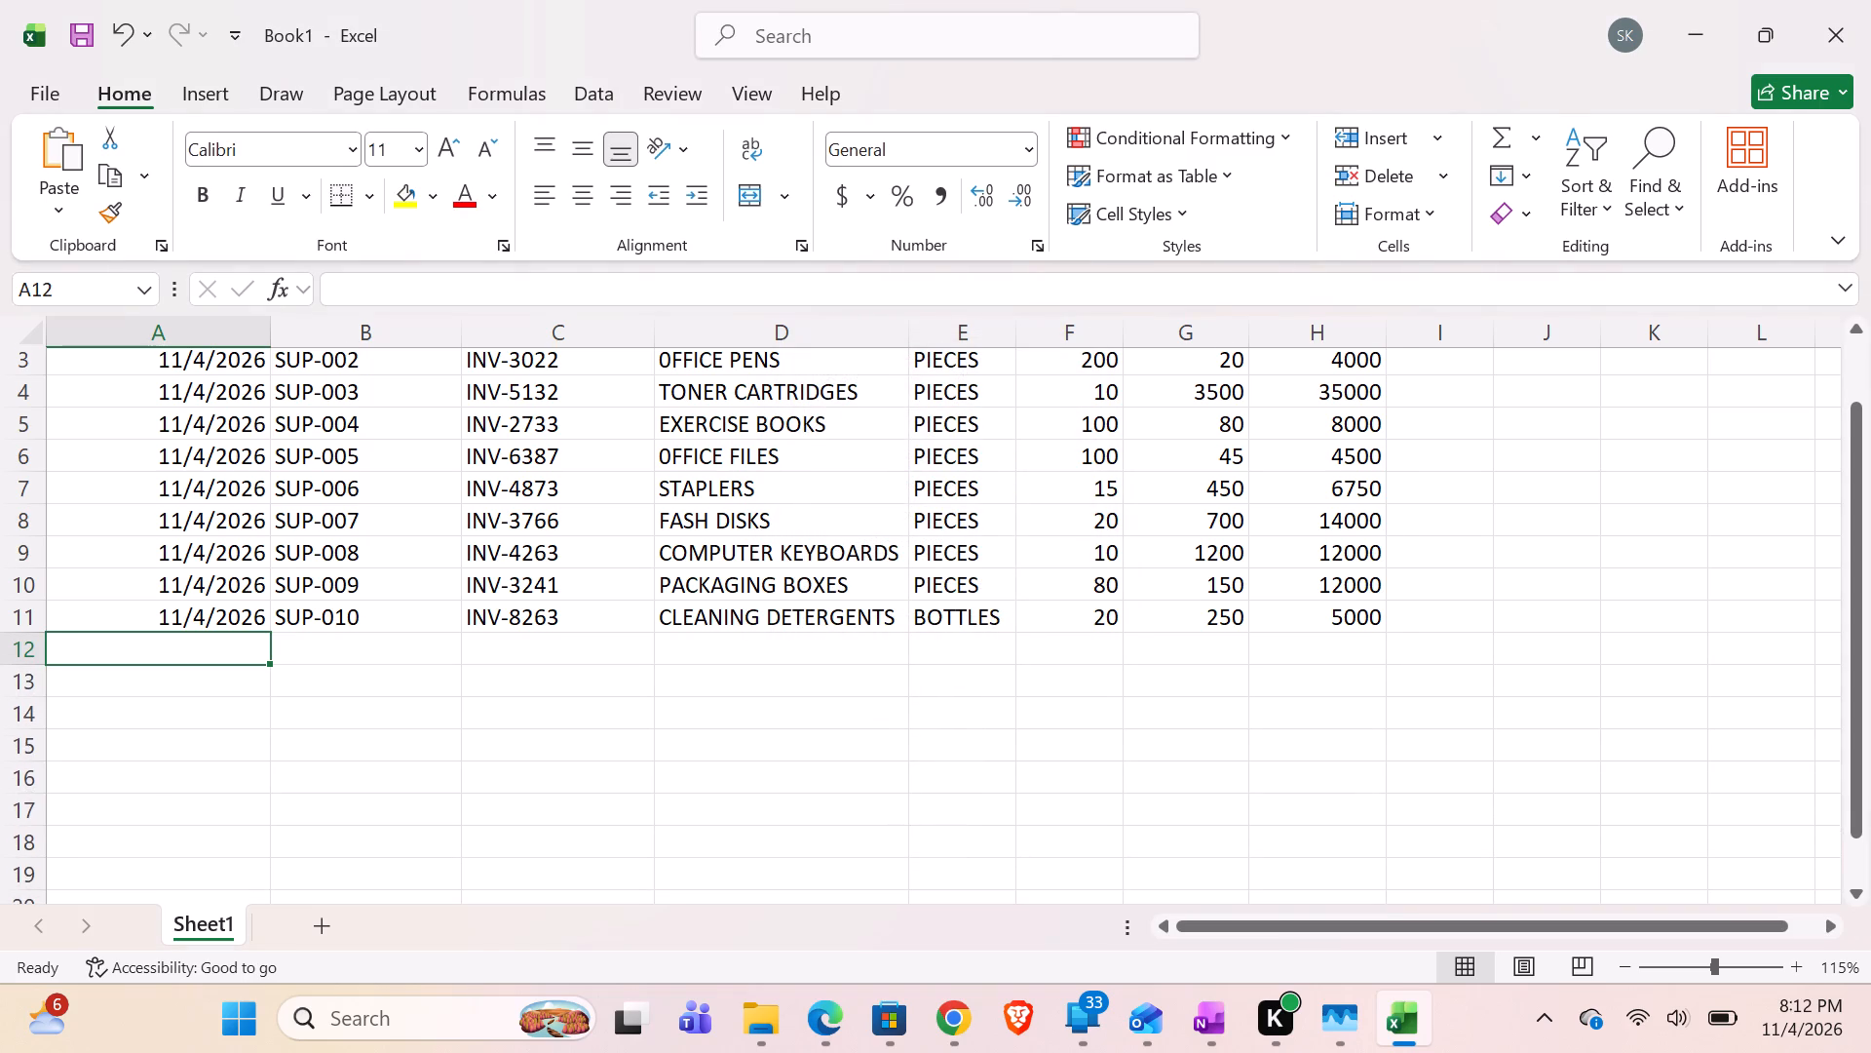
Set the zoom level of the purchase record sheet to 120%.
{"action": "scroll", "coordinate": [835, 714], "scroll_direction": "up", "scroll_amount": 2}
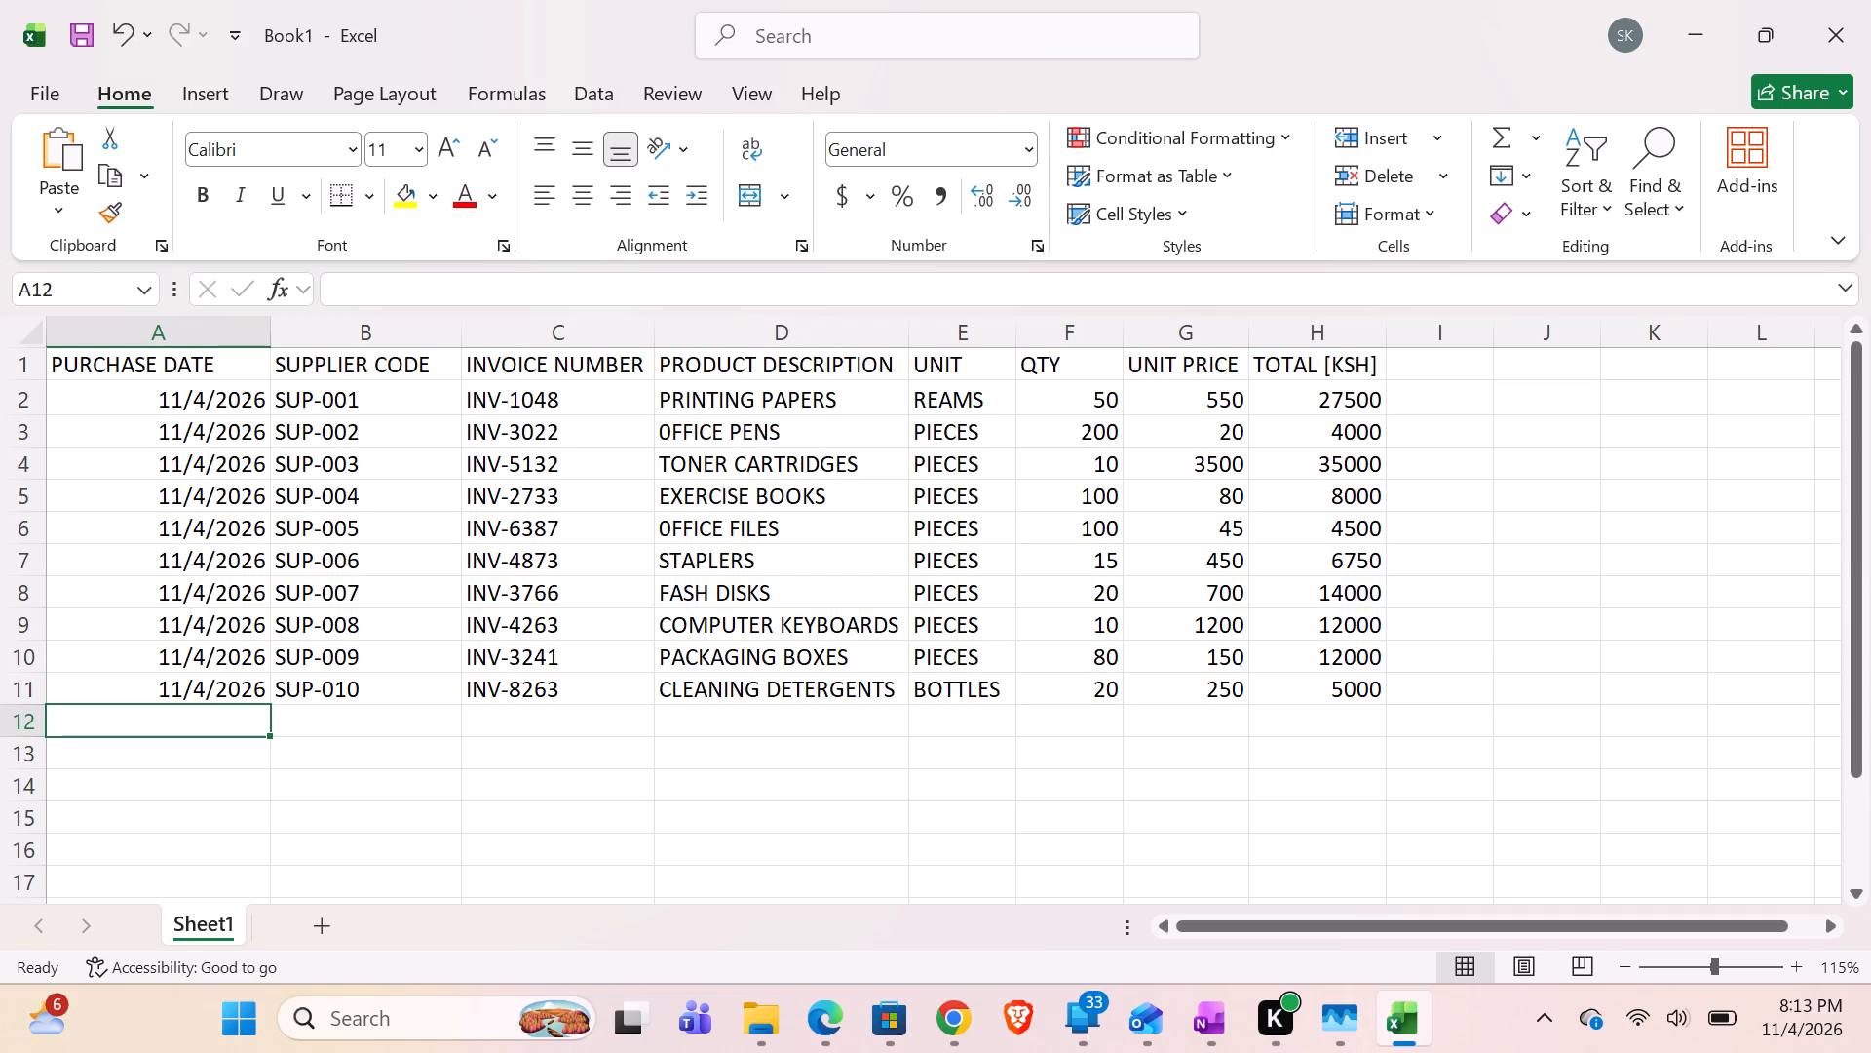
{"action": "left_click", "coordinate": [1734, 980]}
{"action": "left_click", "coordinate": [1681, 971]}
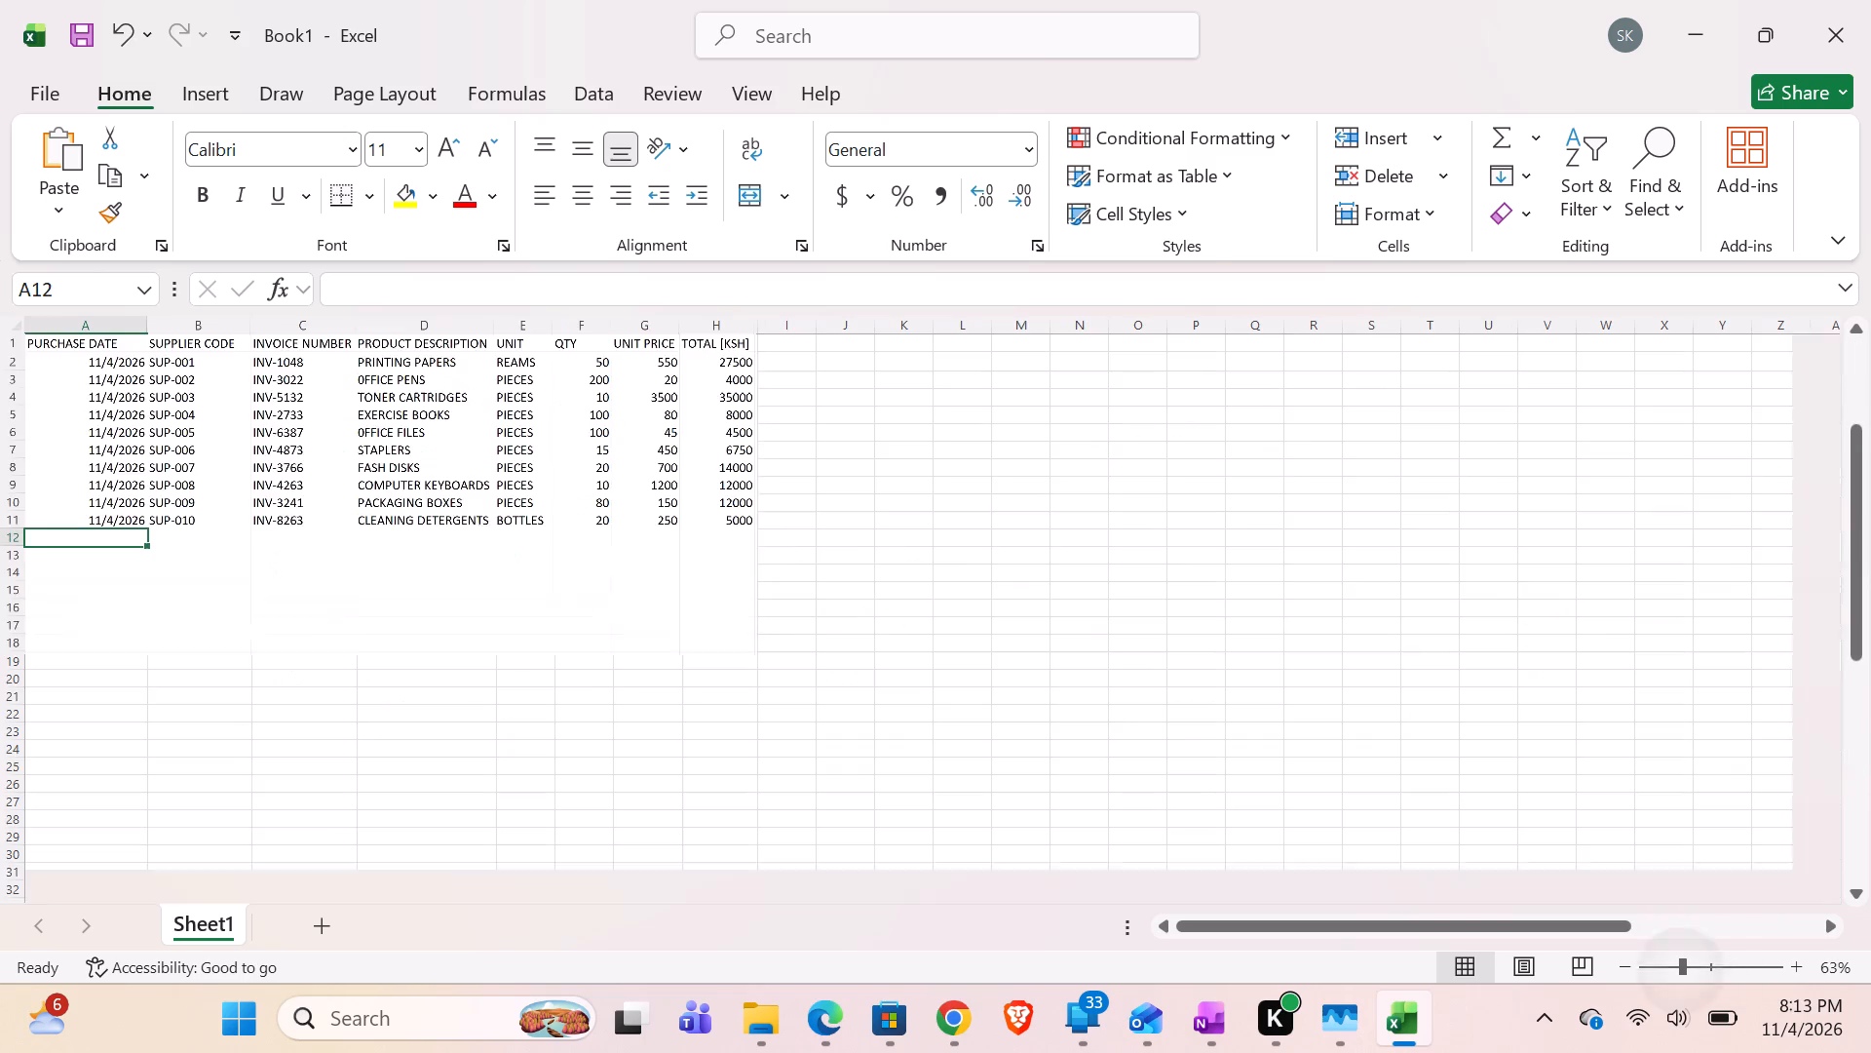
{"action": "left_click", "coordinate": [1716, 970]}
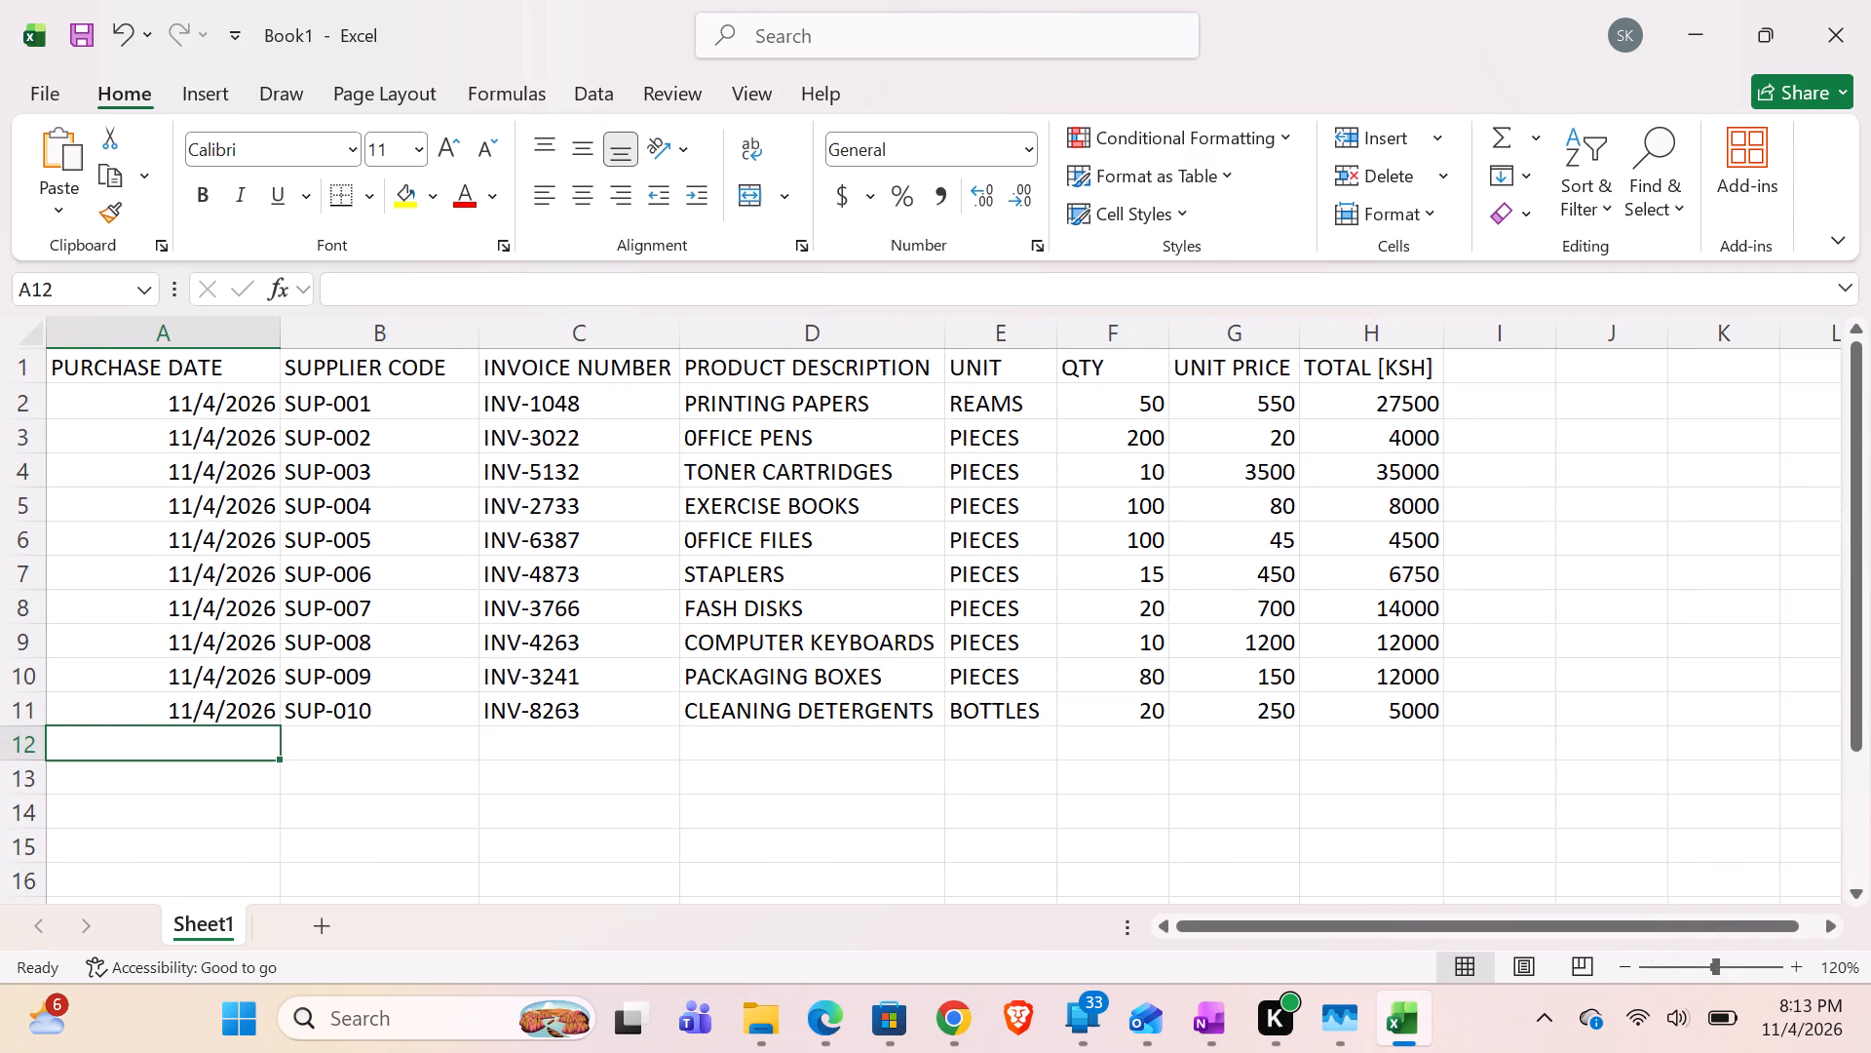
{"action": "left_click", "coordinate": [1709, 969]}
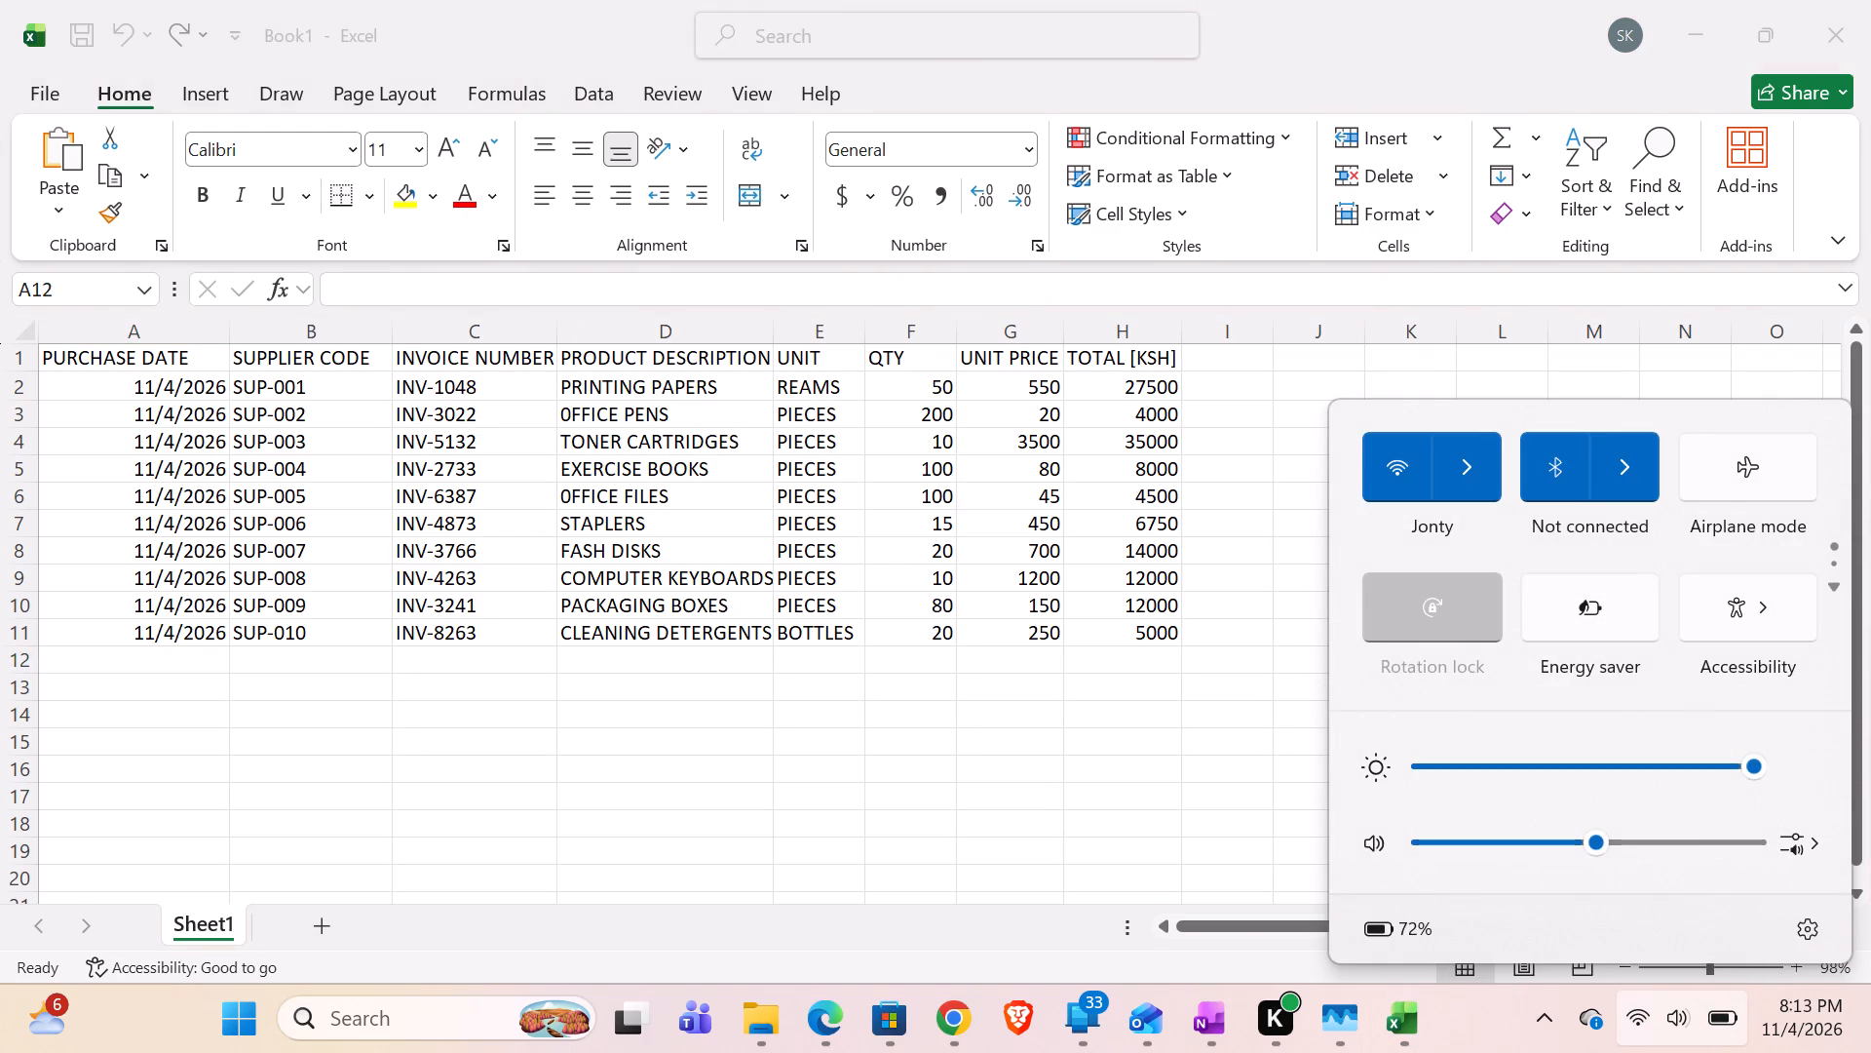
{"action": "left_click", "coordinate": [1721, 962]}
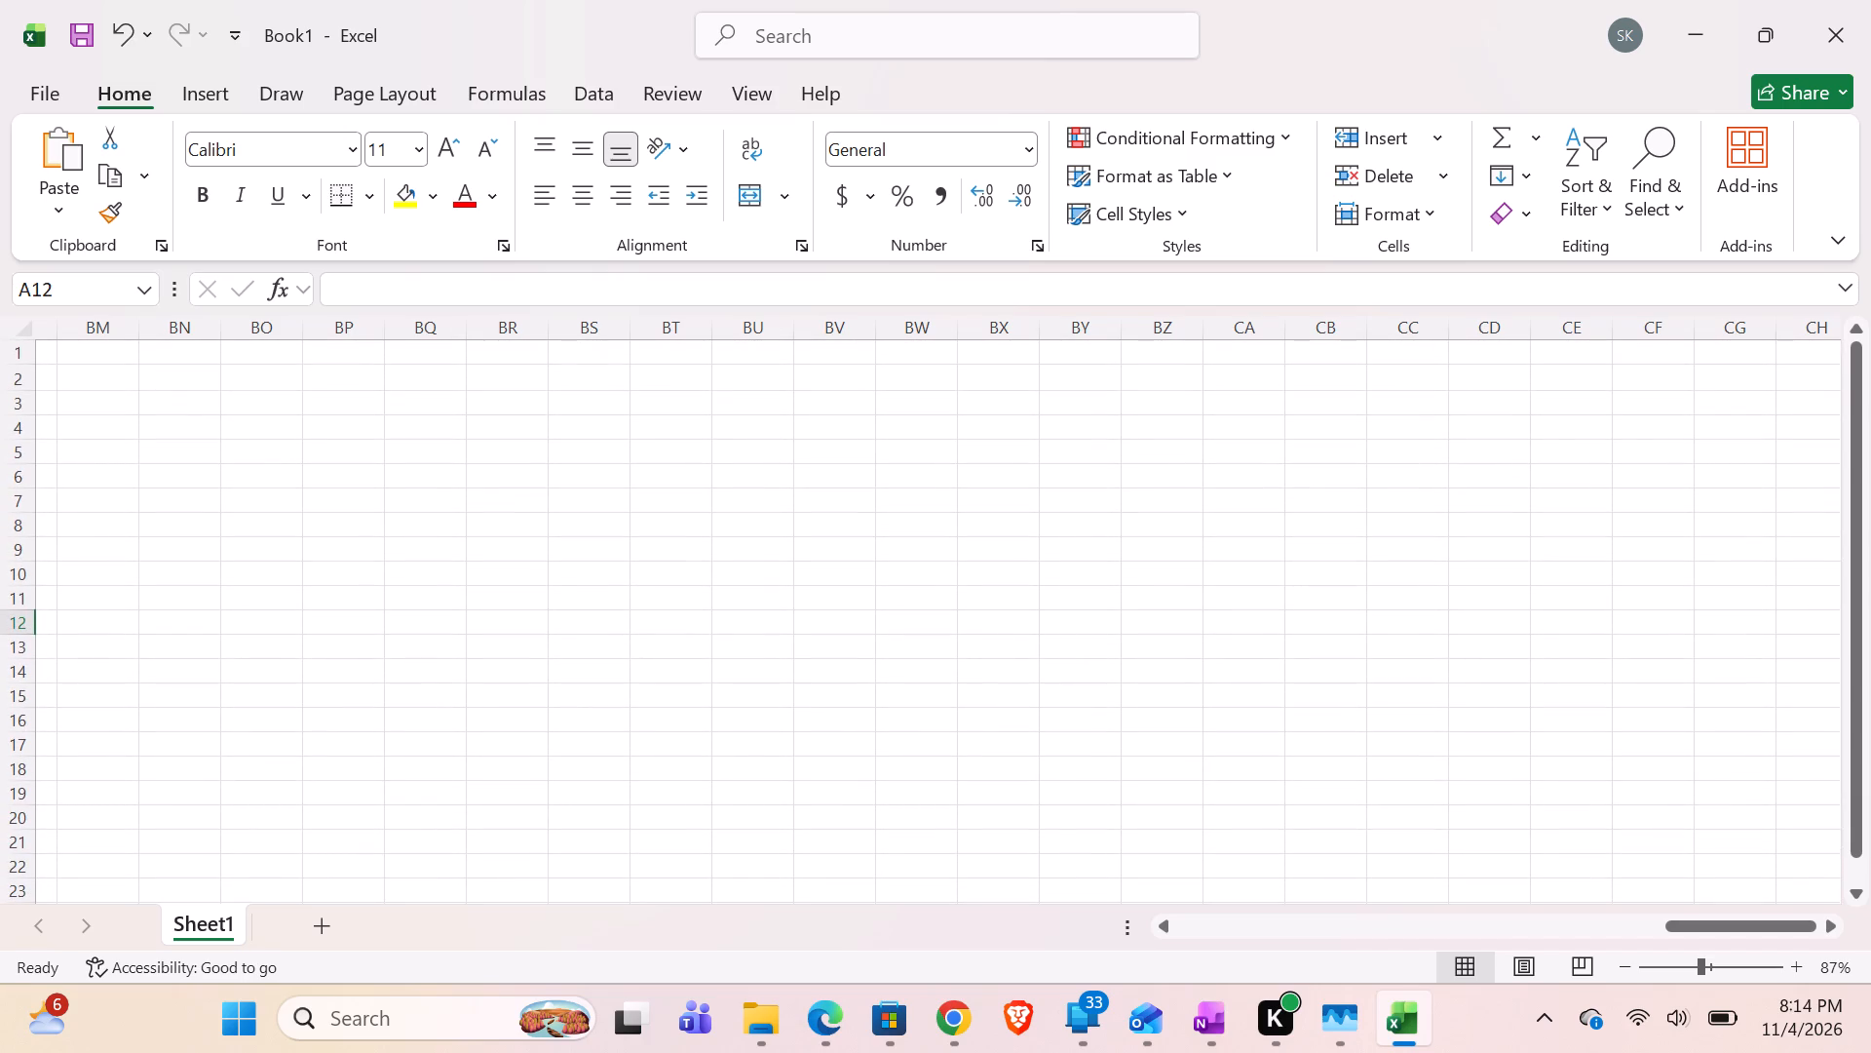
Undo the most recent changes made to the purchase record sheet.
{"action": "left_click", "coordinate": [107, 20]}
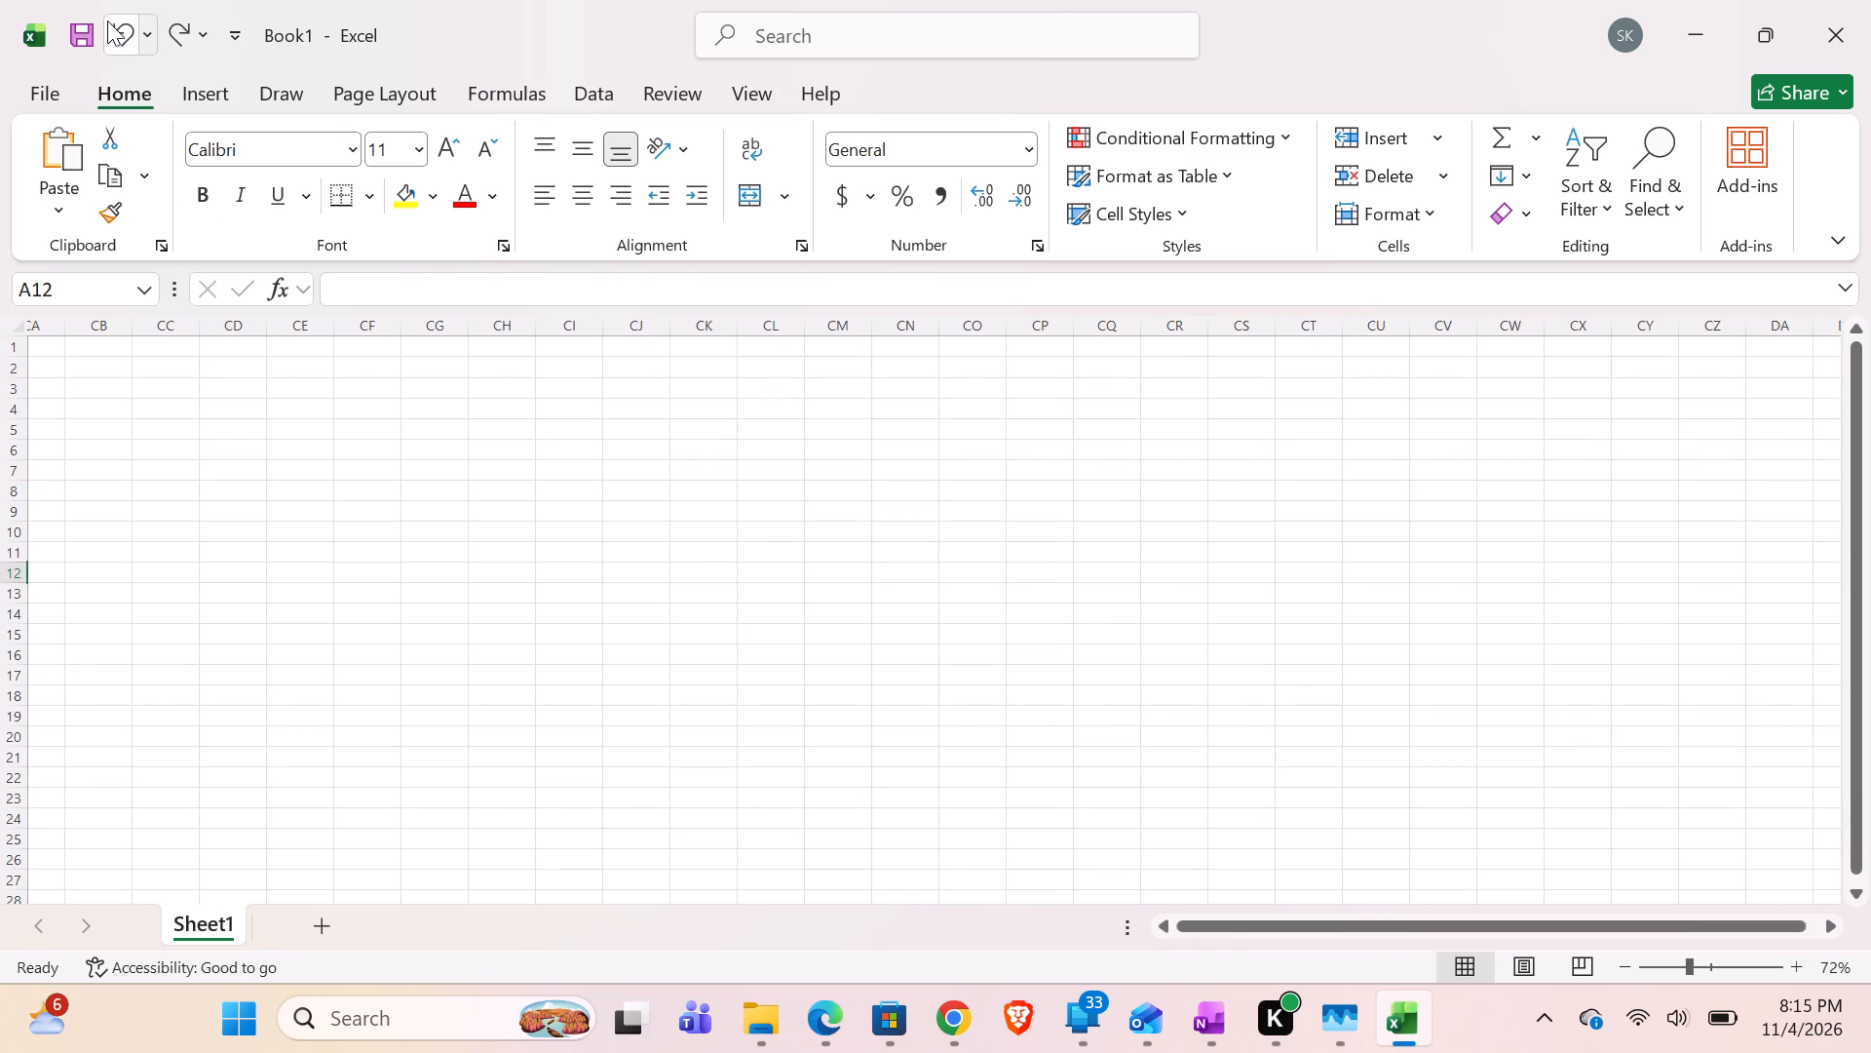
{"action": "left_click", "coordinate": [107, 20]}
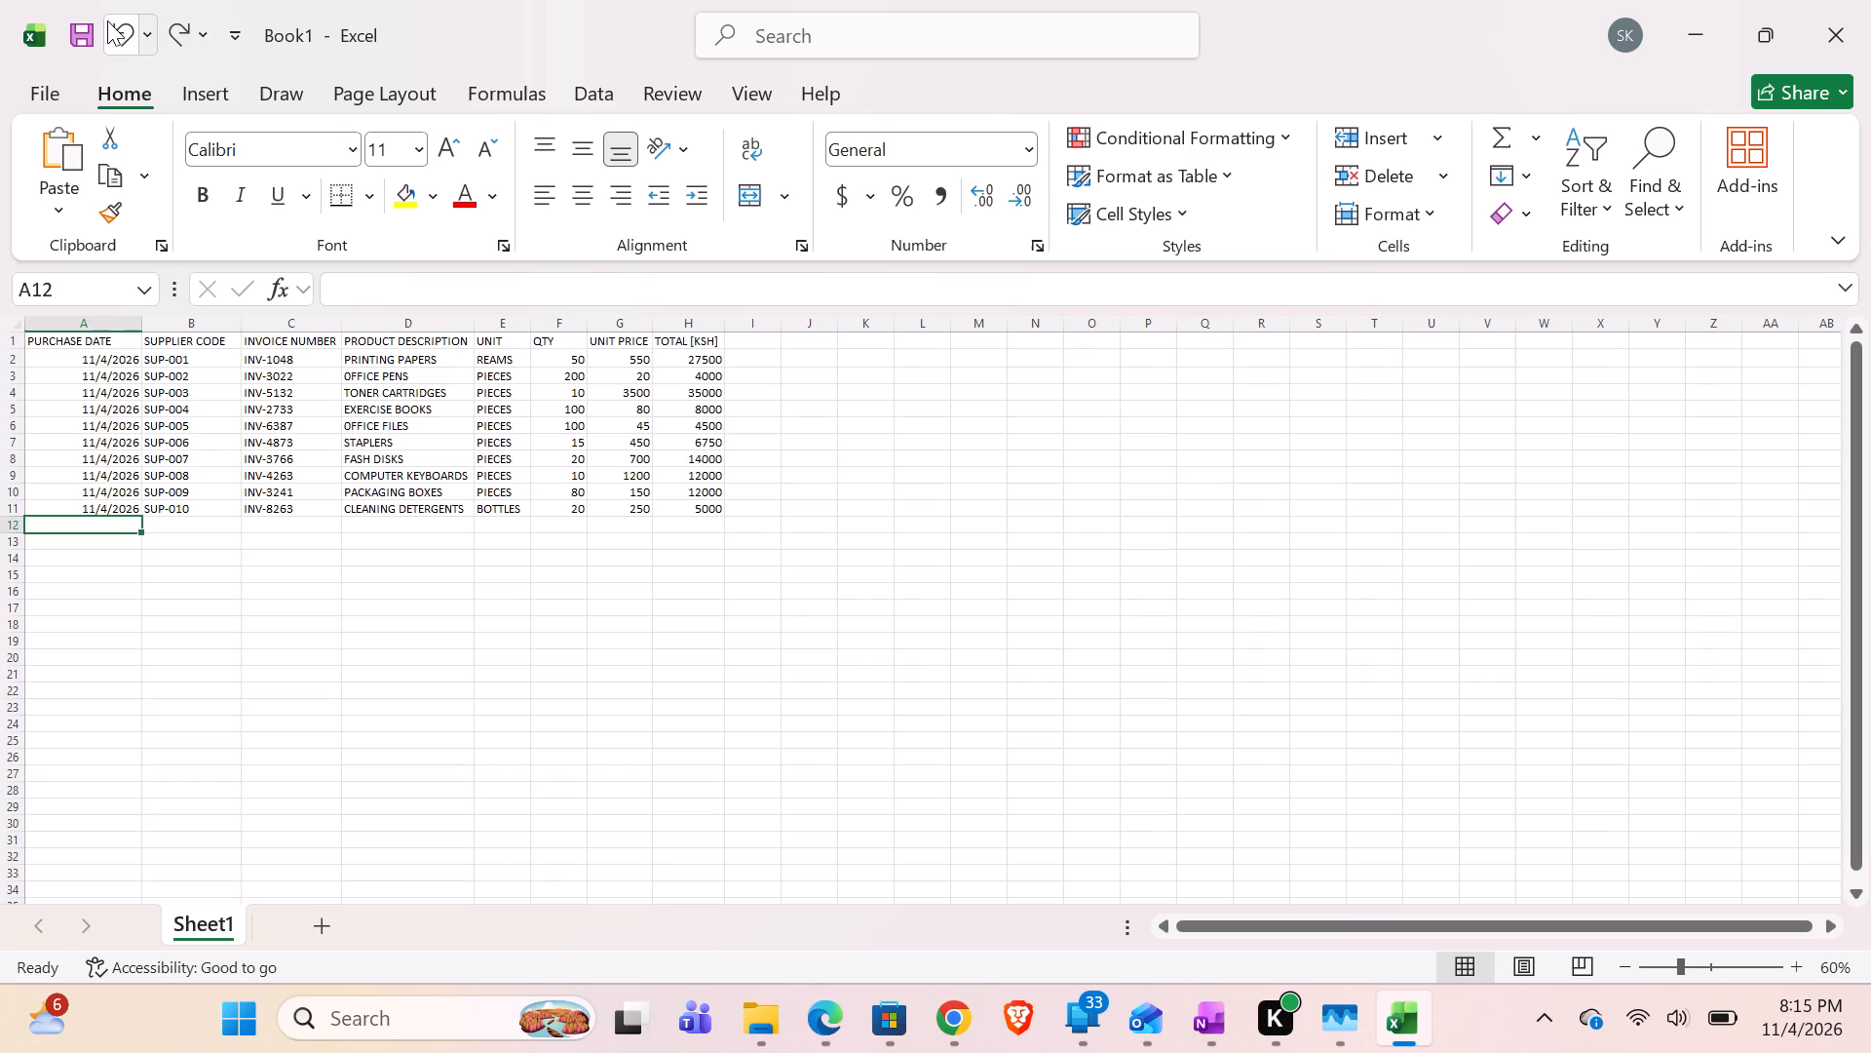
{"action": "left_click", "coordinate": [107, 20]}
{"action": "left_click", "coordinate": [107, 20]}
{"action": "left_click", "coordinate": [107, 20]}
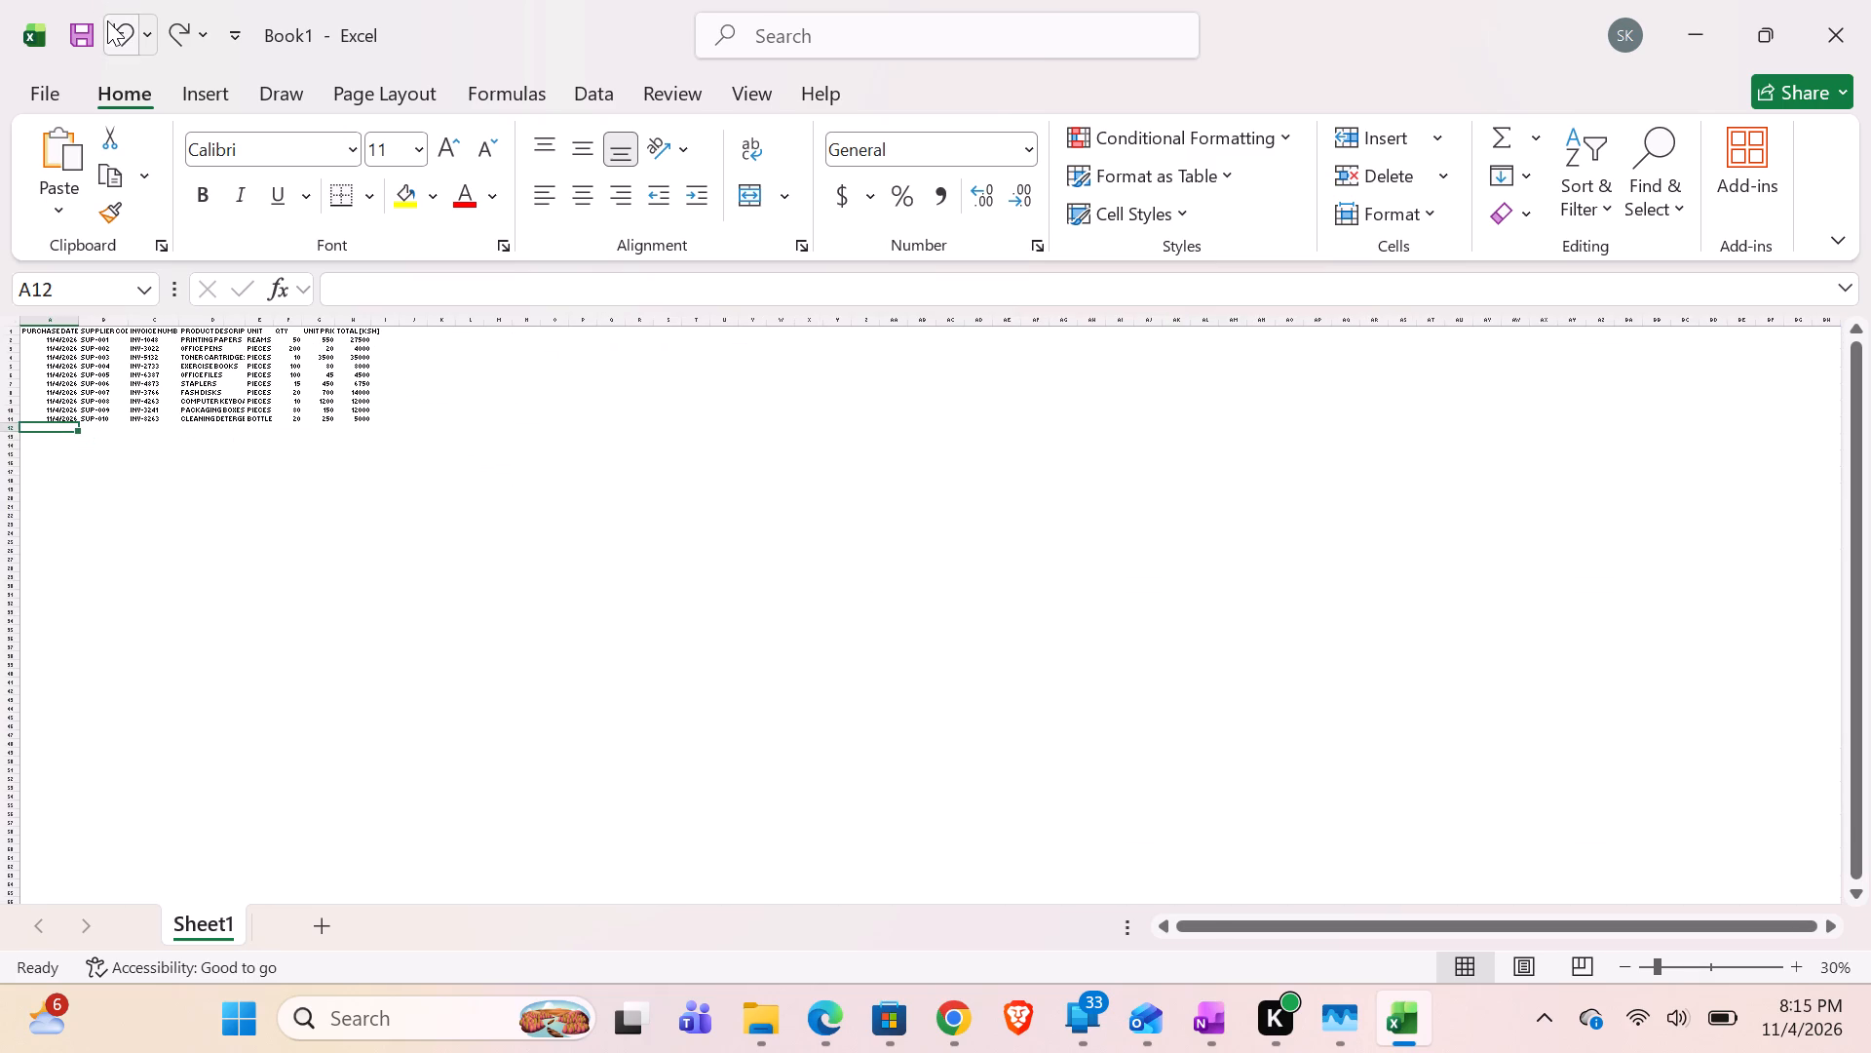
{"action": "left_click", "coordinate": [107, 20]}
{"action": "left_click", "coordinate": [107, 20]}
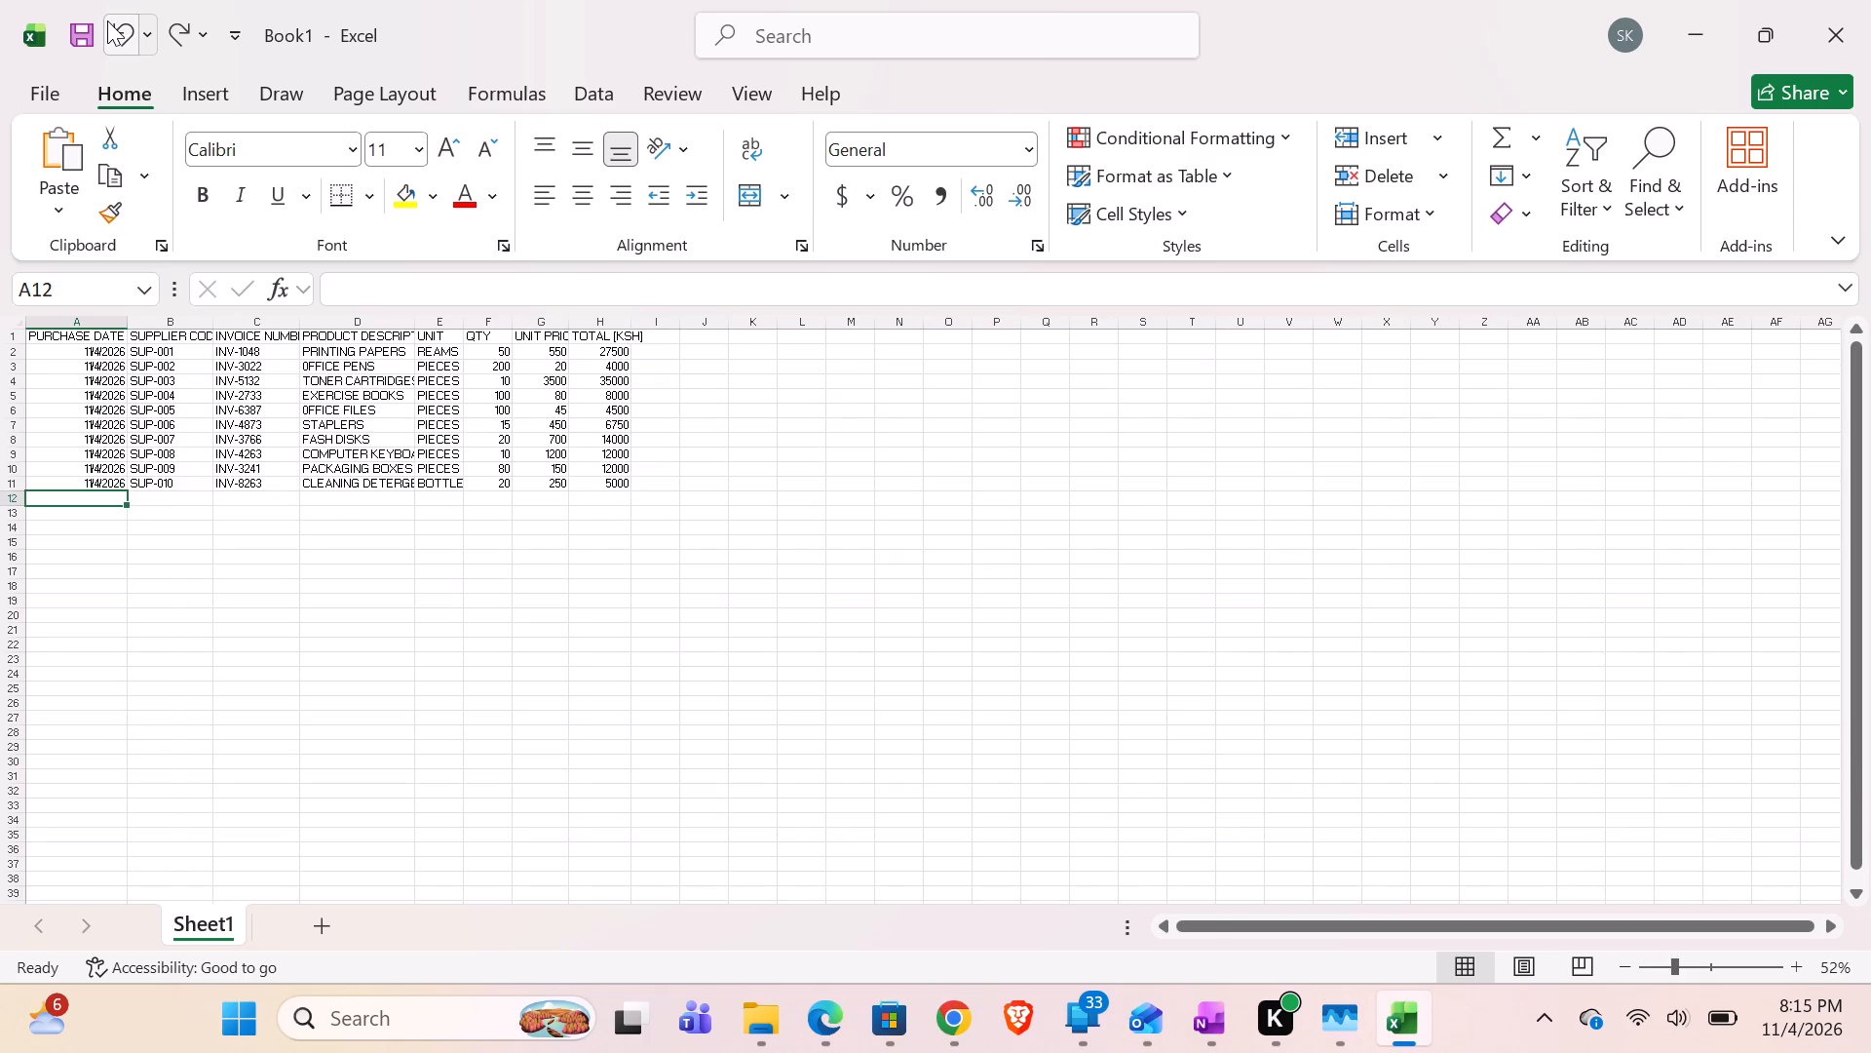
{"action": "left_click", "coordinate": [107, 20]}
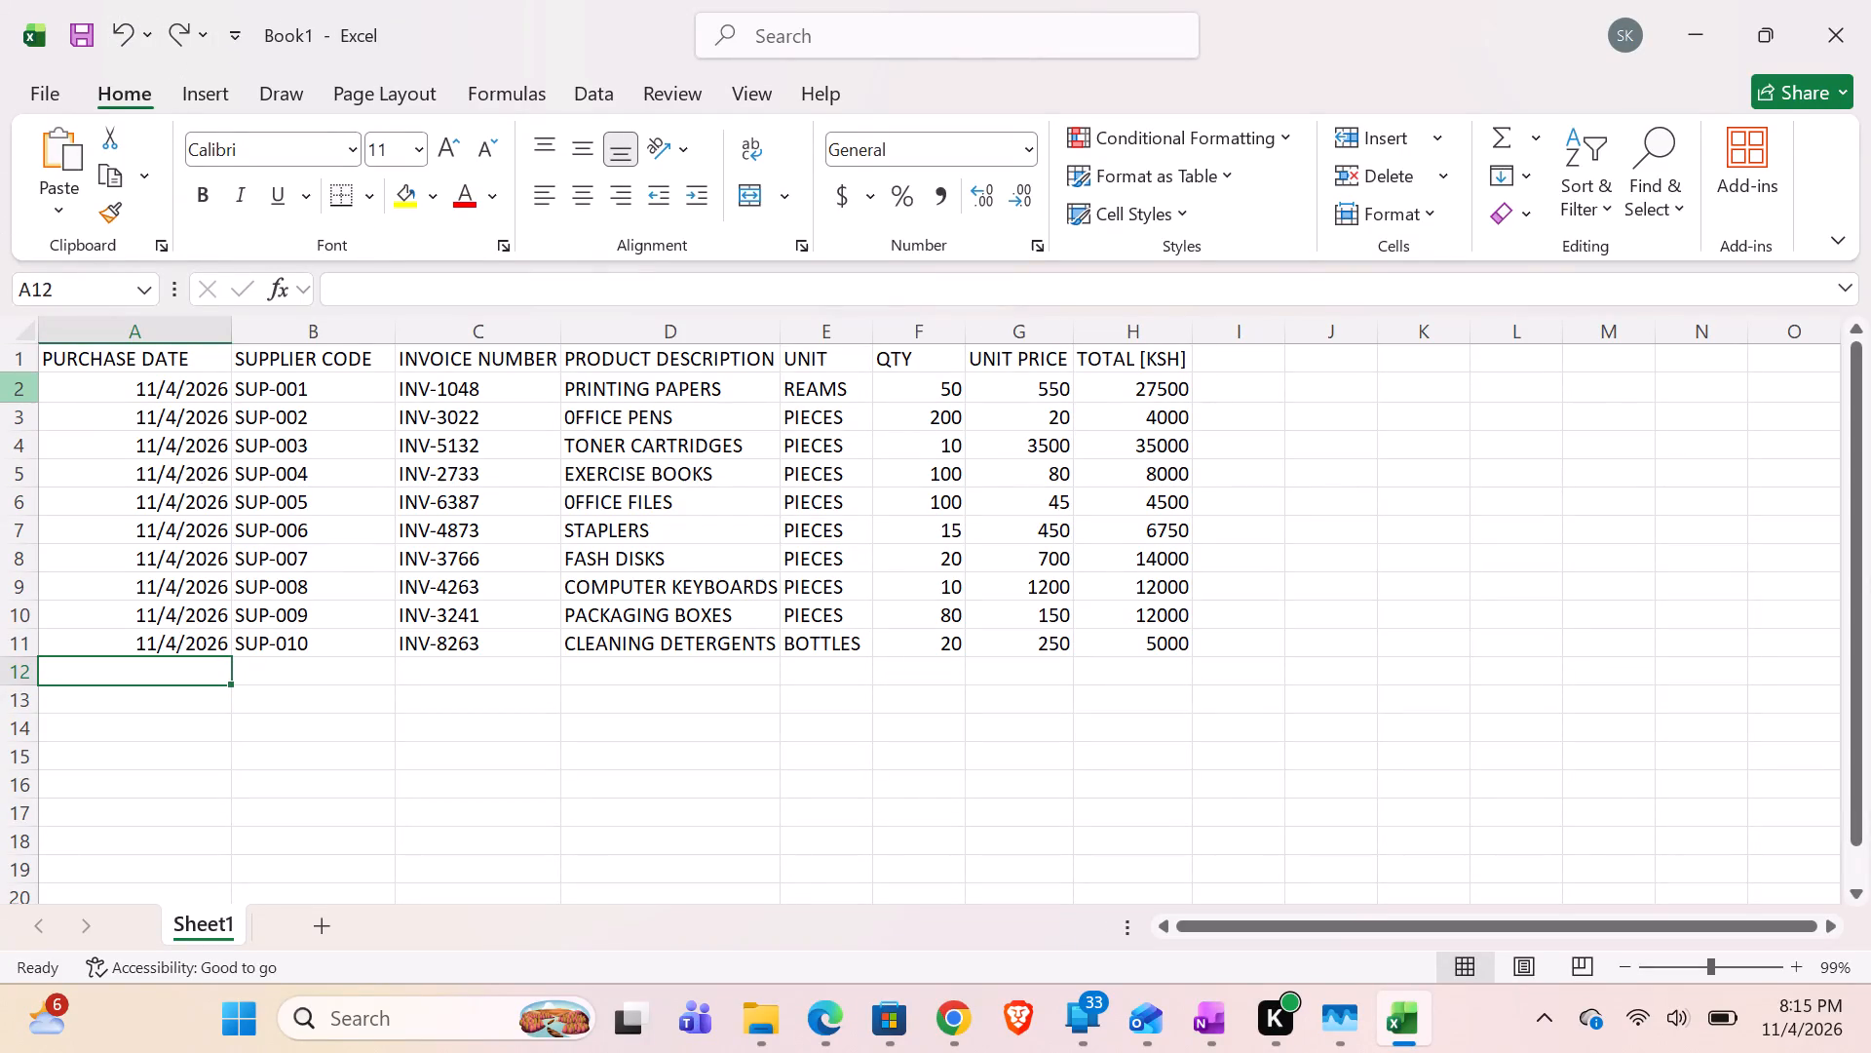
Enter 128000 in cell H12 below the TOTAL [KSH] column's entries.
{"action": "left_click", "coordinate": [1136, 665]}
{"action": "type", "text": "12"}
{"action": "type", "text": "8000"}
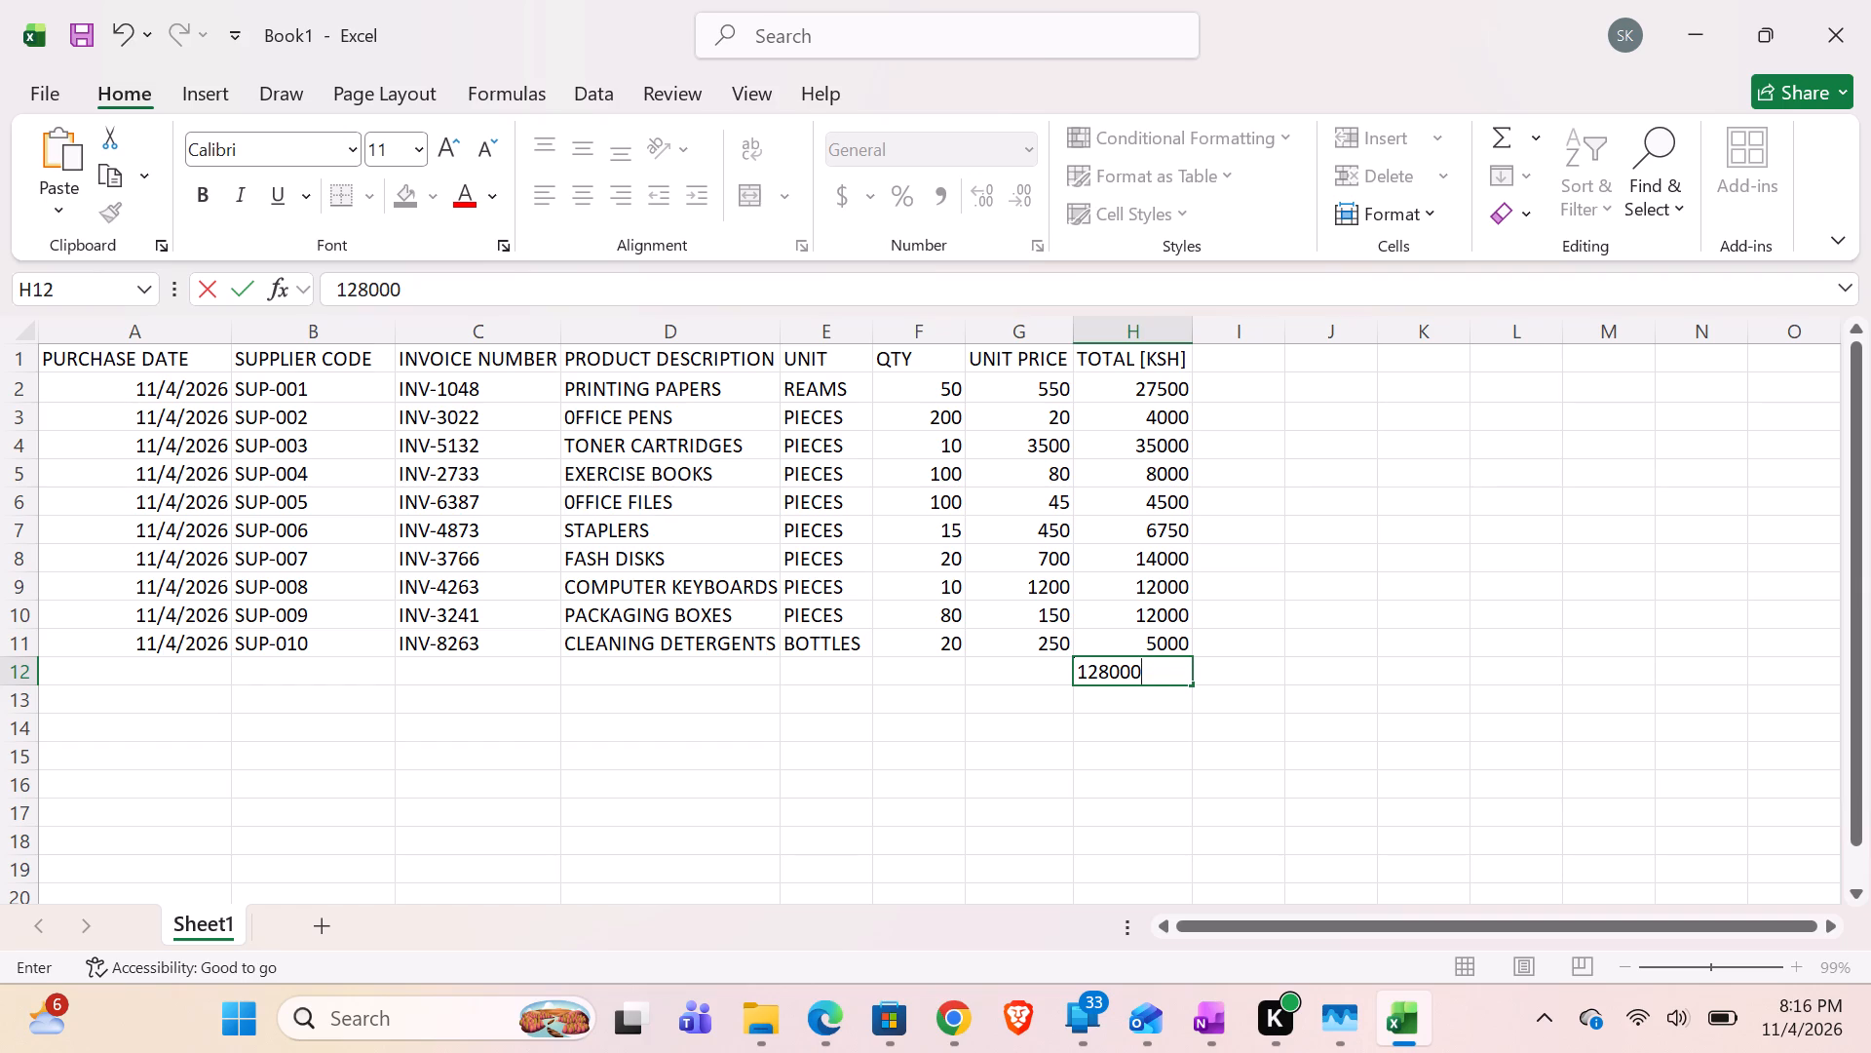
Fill the value 27500 from cell H2 down through H12 in the TOTAL [KSH] column.
{"action": "left_click", "coordinate": [1144, 386]}
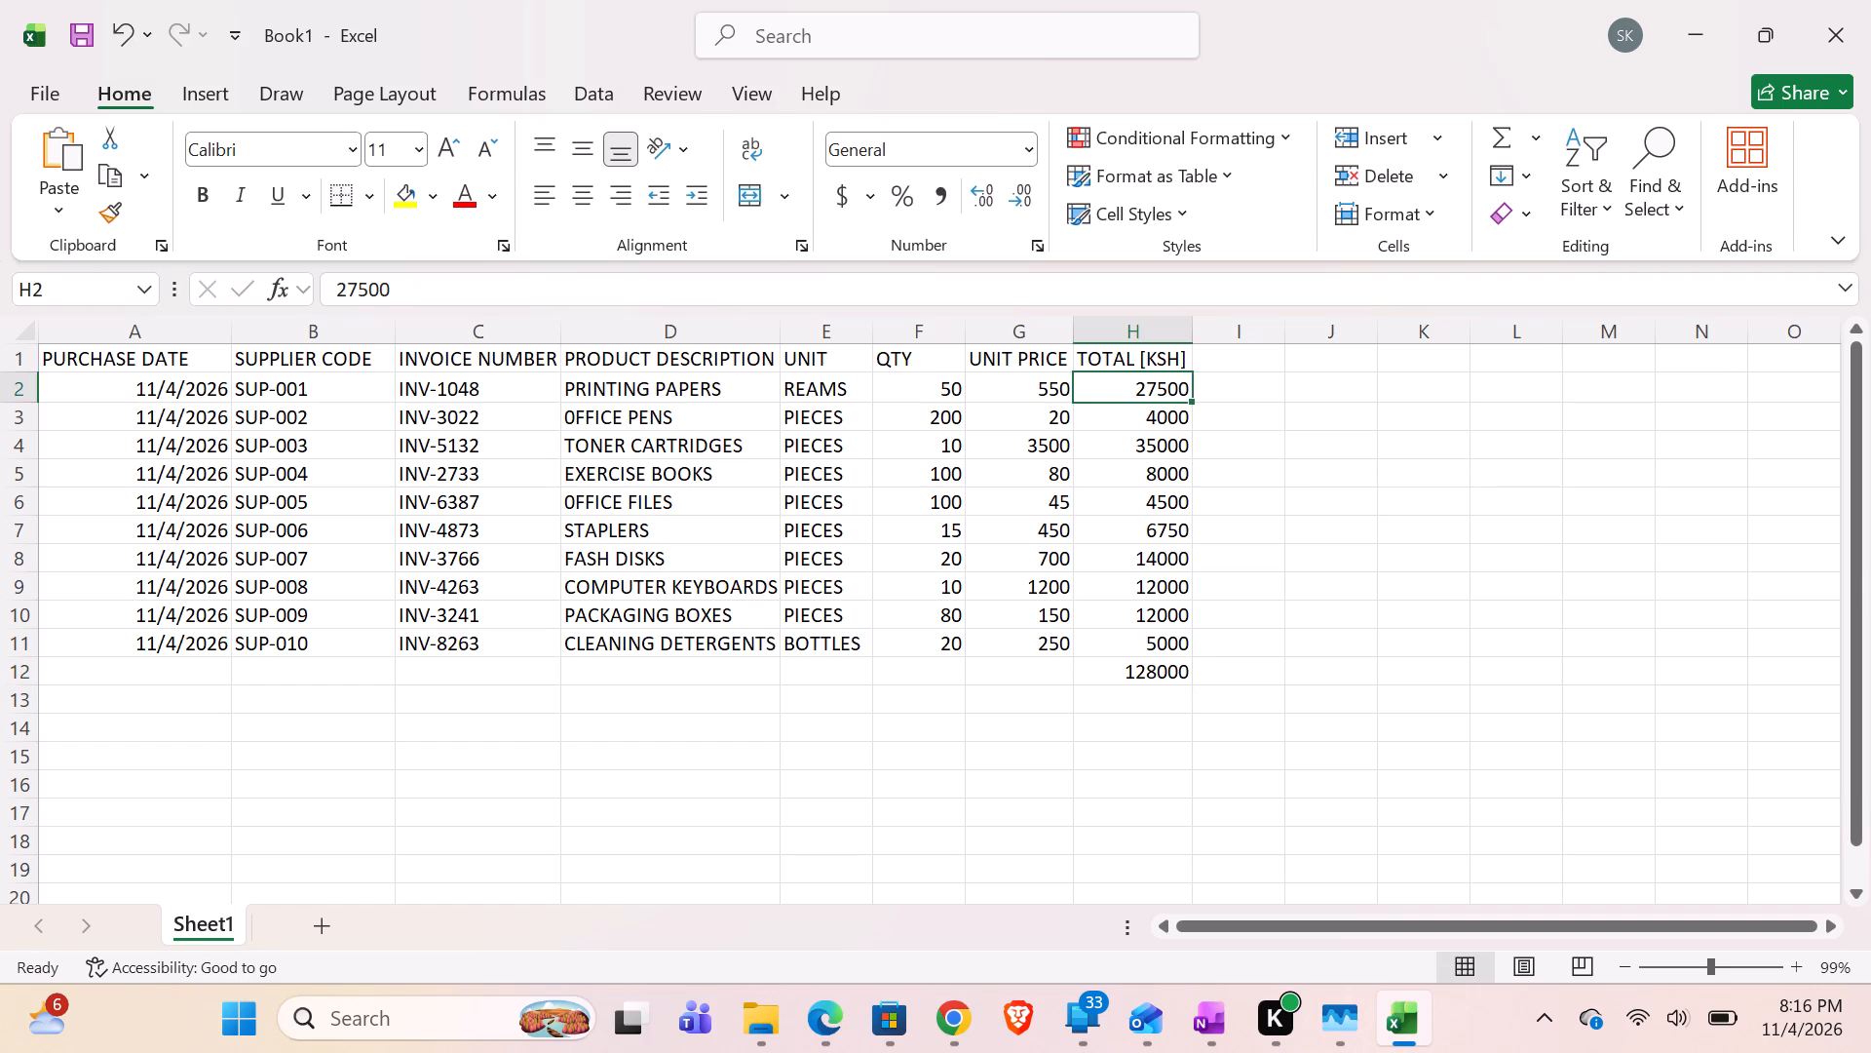
{"action": "left_click_drag", "start_coordinate": [1187, 402], "coordinate": [1191, 671]}
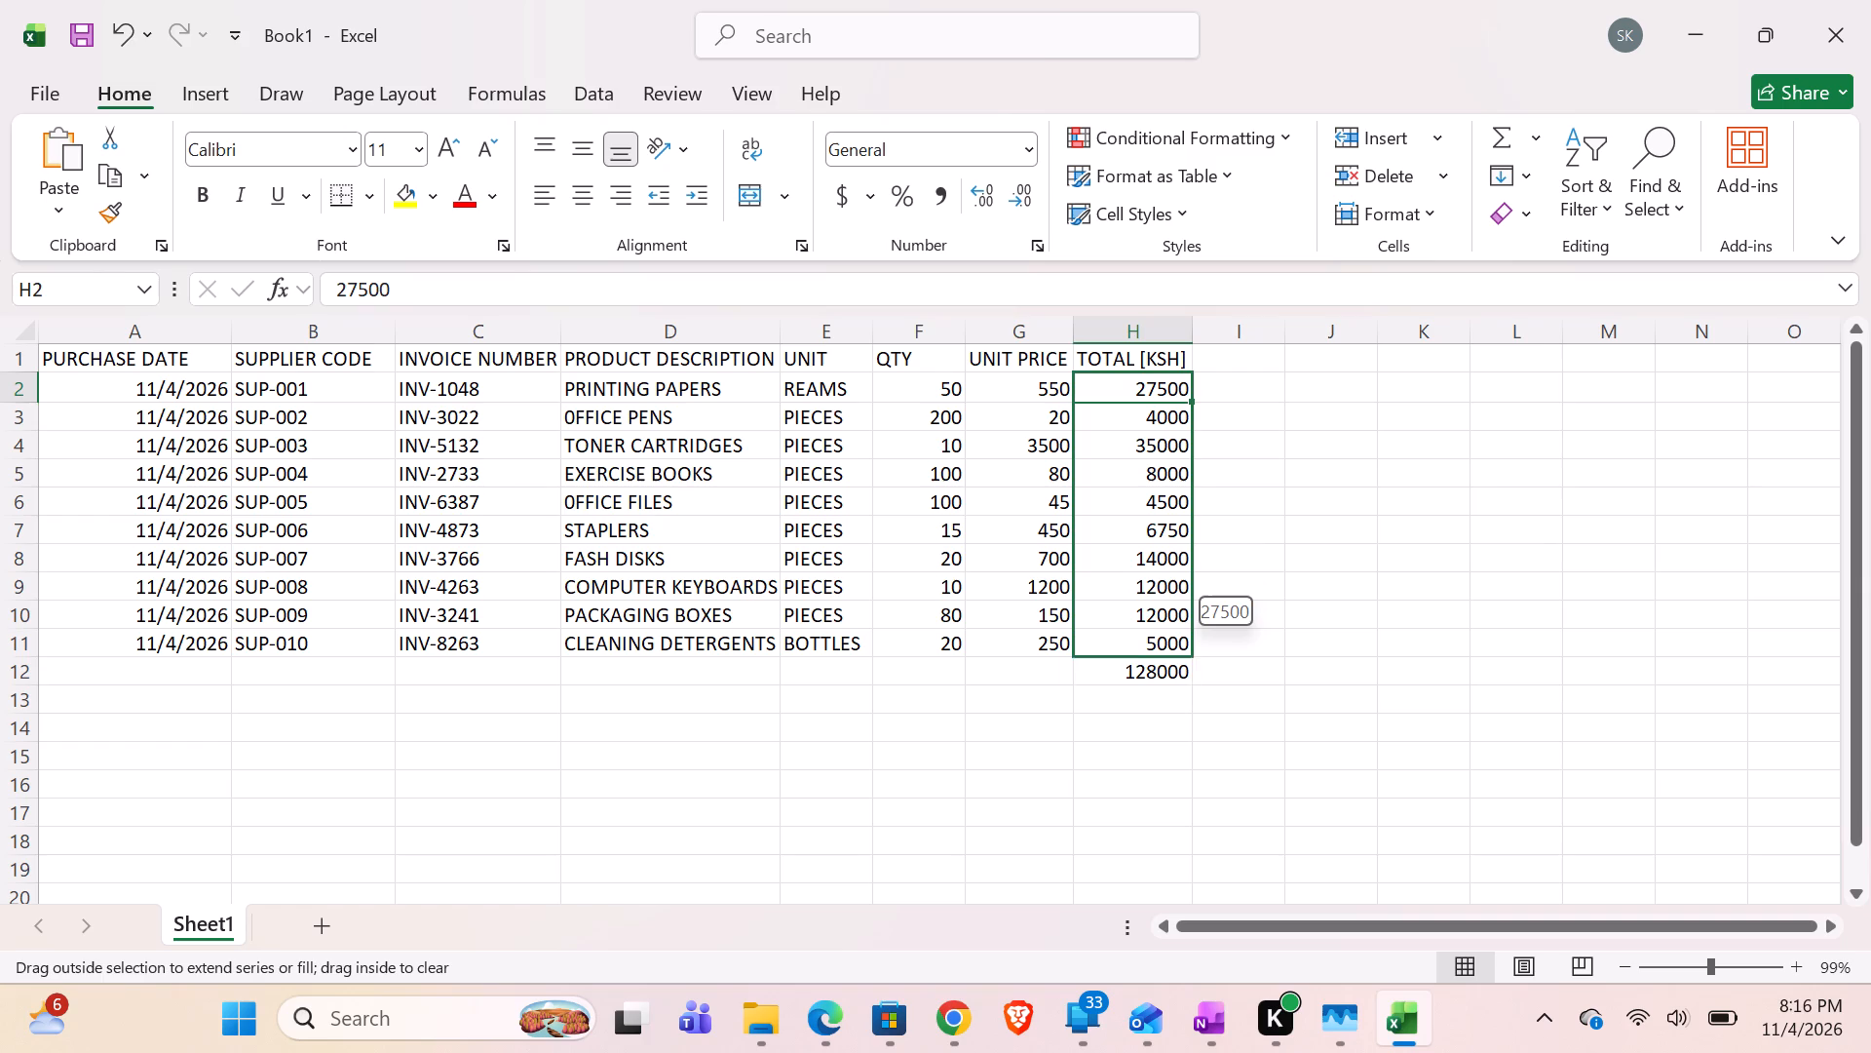
{"action": "left_click_drag", "start_coordinate": [1191, 671], "coordinate": [1190, 672]}
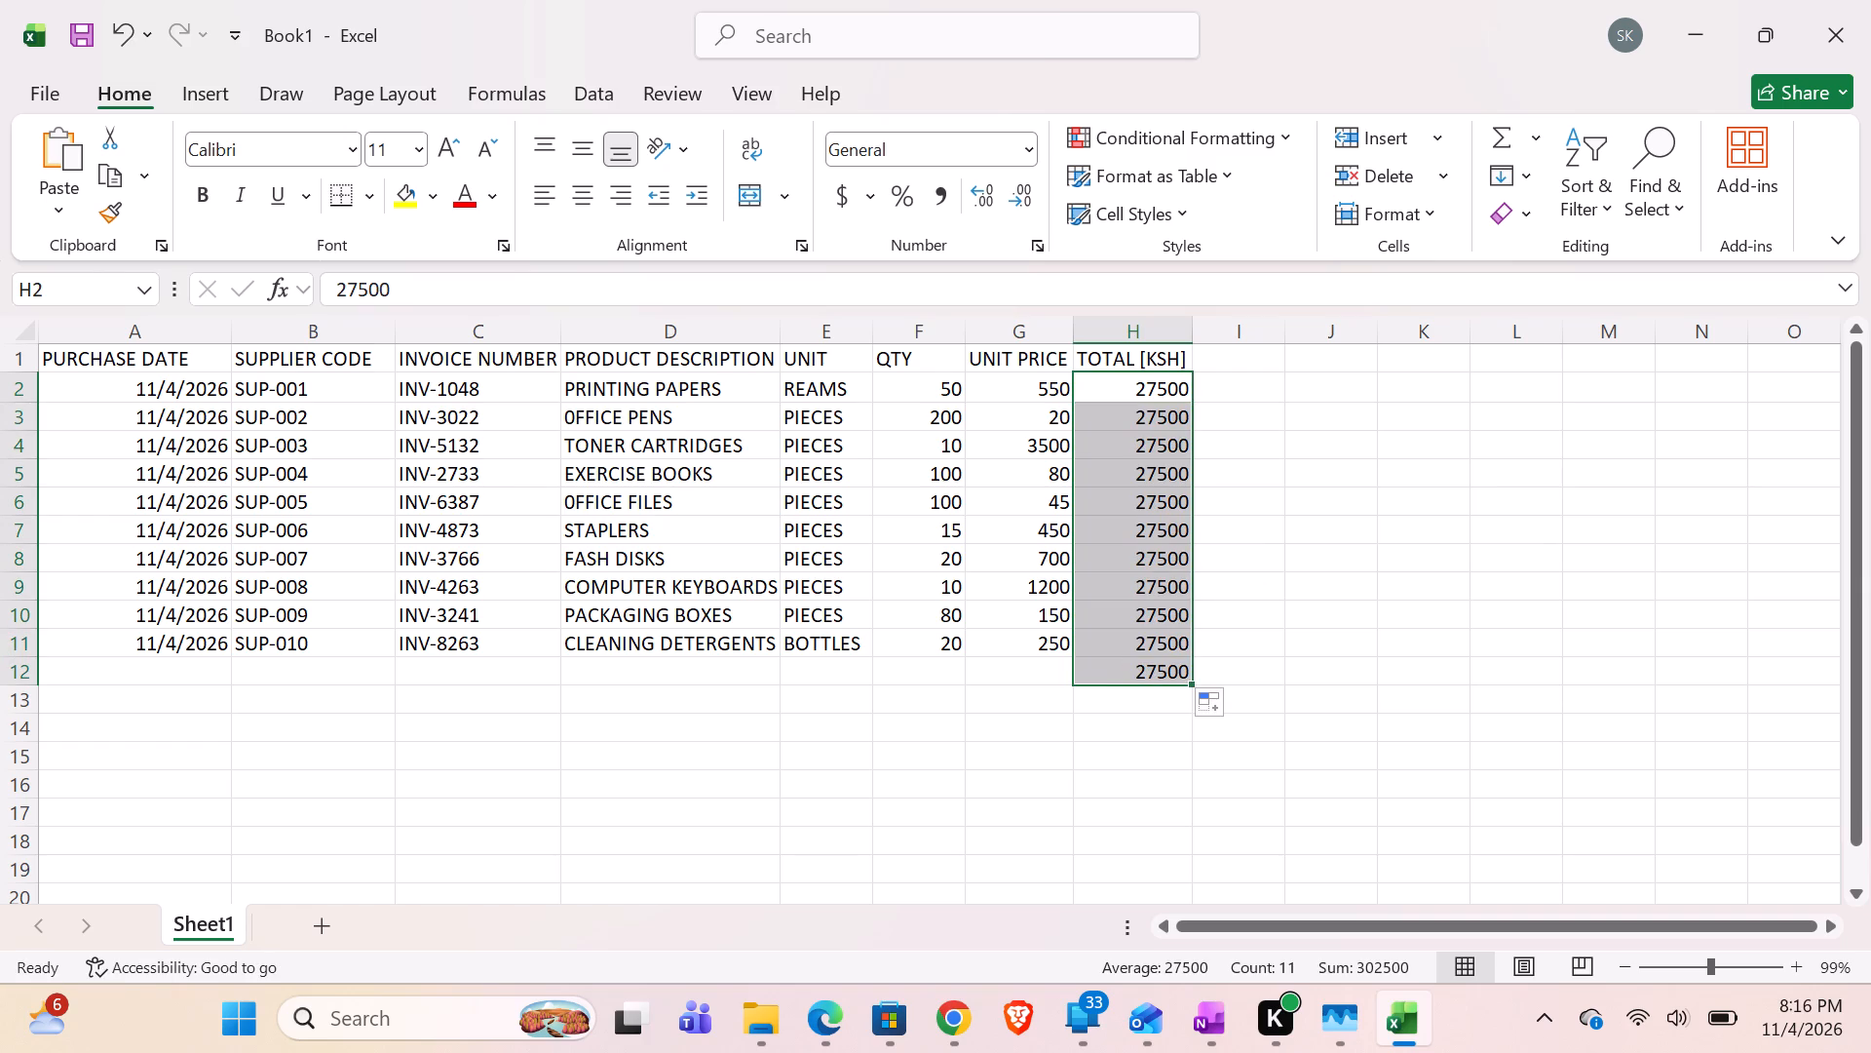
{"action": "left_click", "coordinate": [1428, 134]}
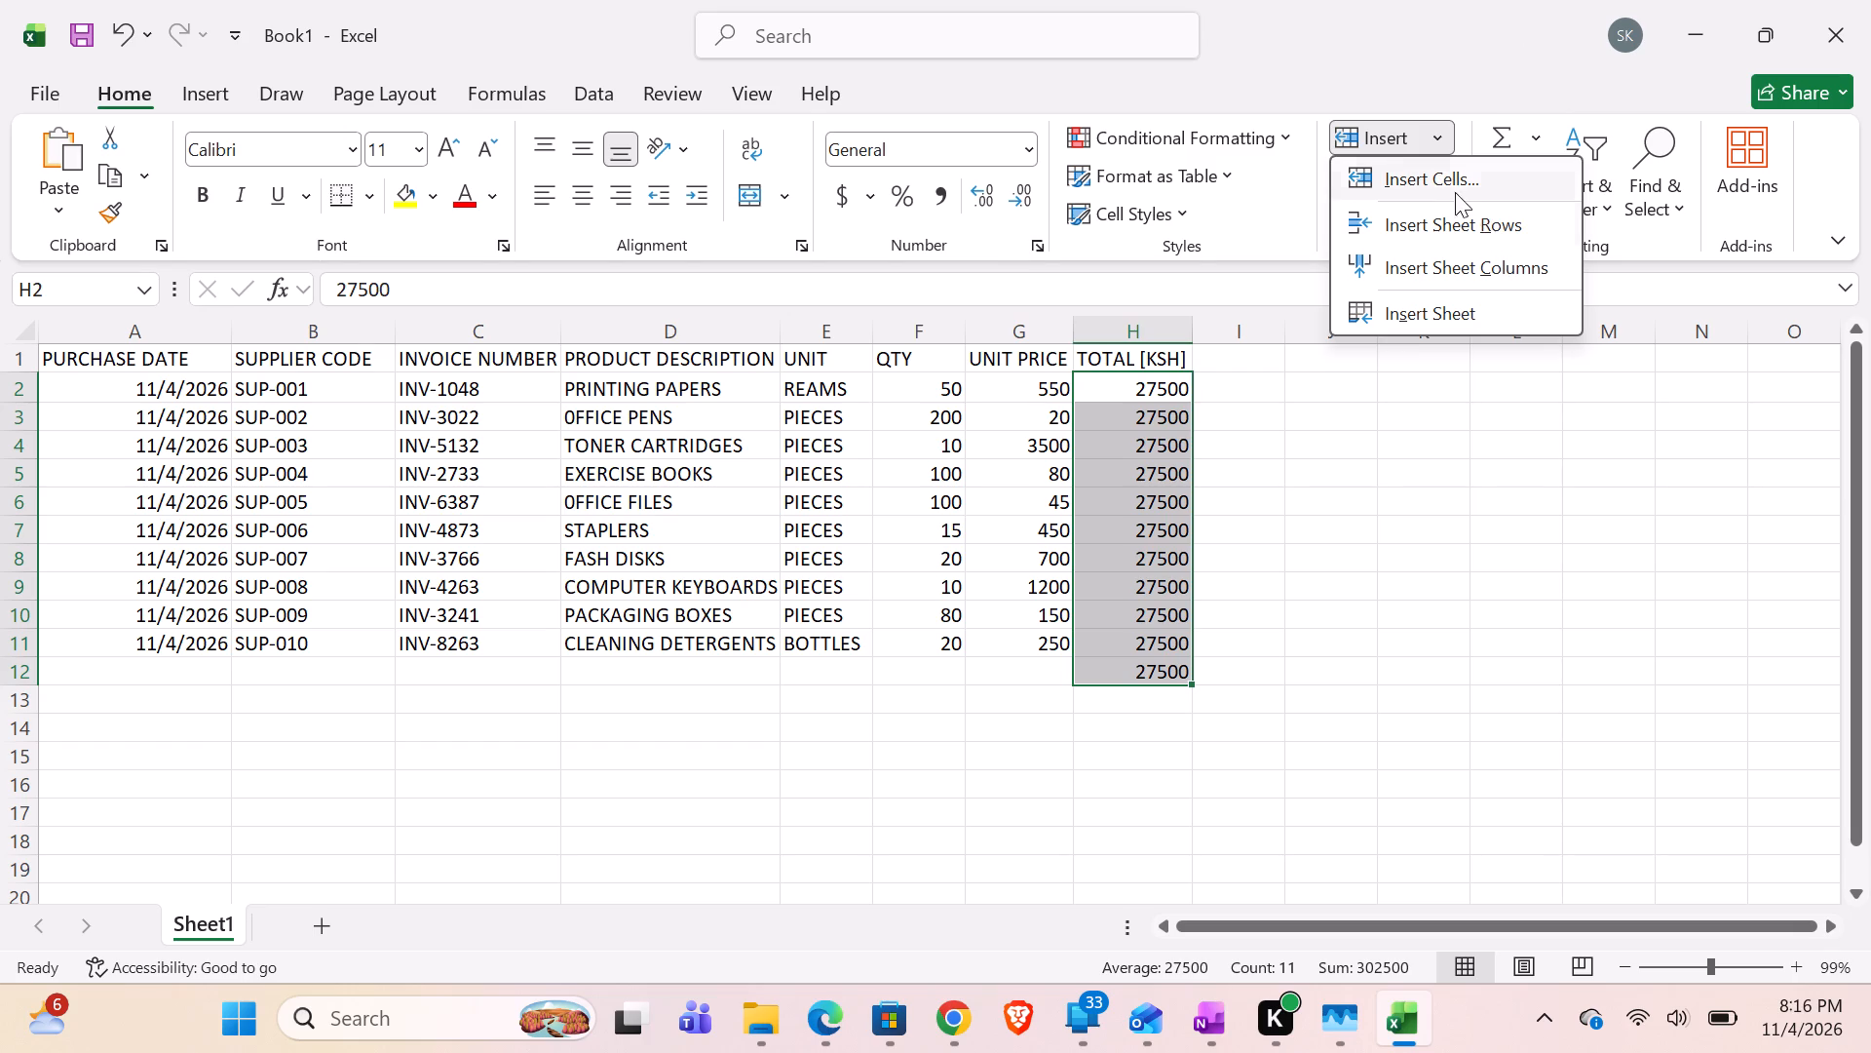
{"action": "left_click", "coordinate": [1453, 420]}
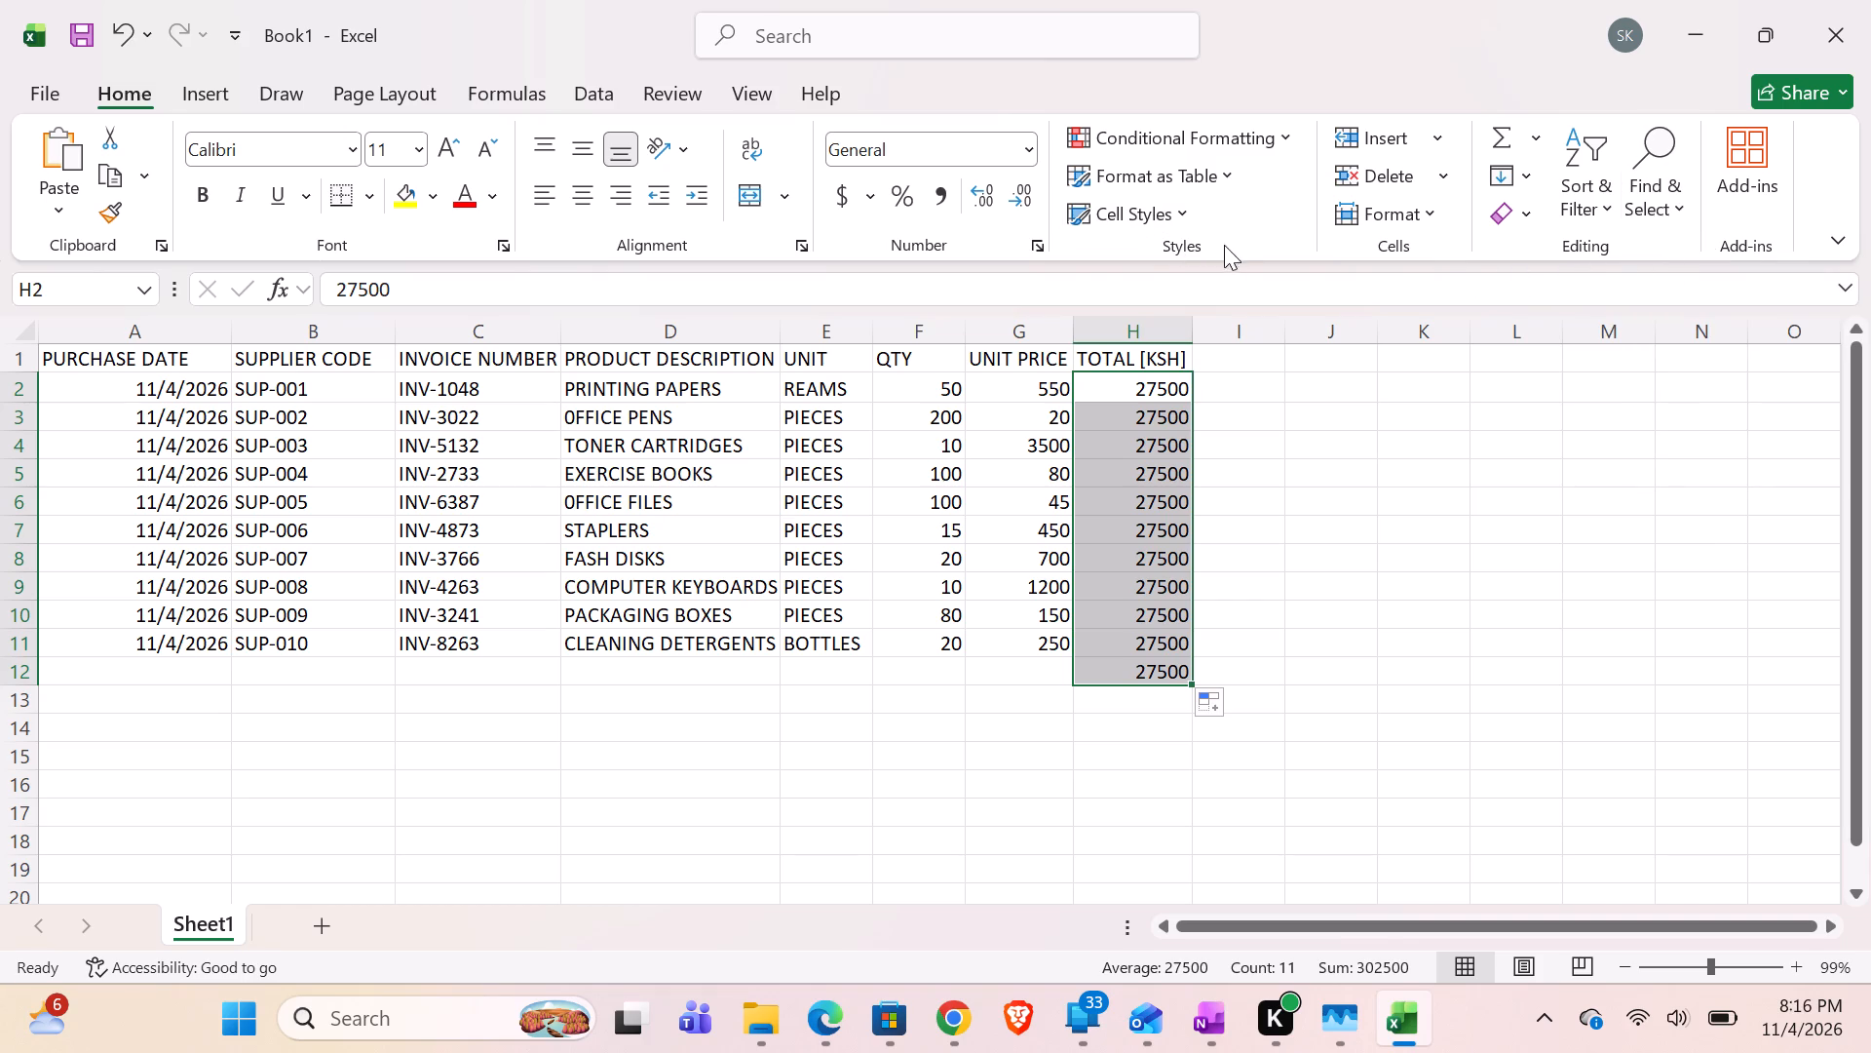
Apply the Comma Style number format to cells H2 to H12 in the TOTAL [KSH] column.
{"action": "left_click", "coordinate": [935, 196]}
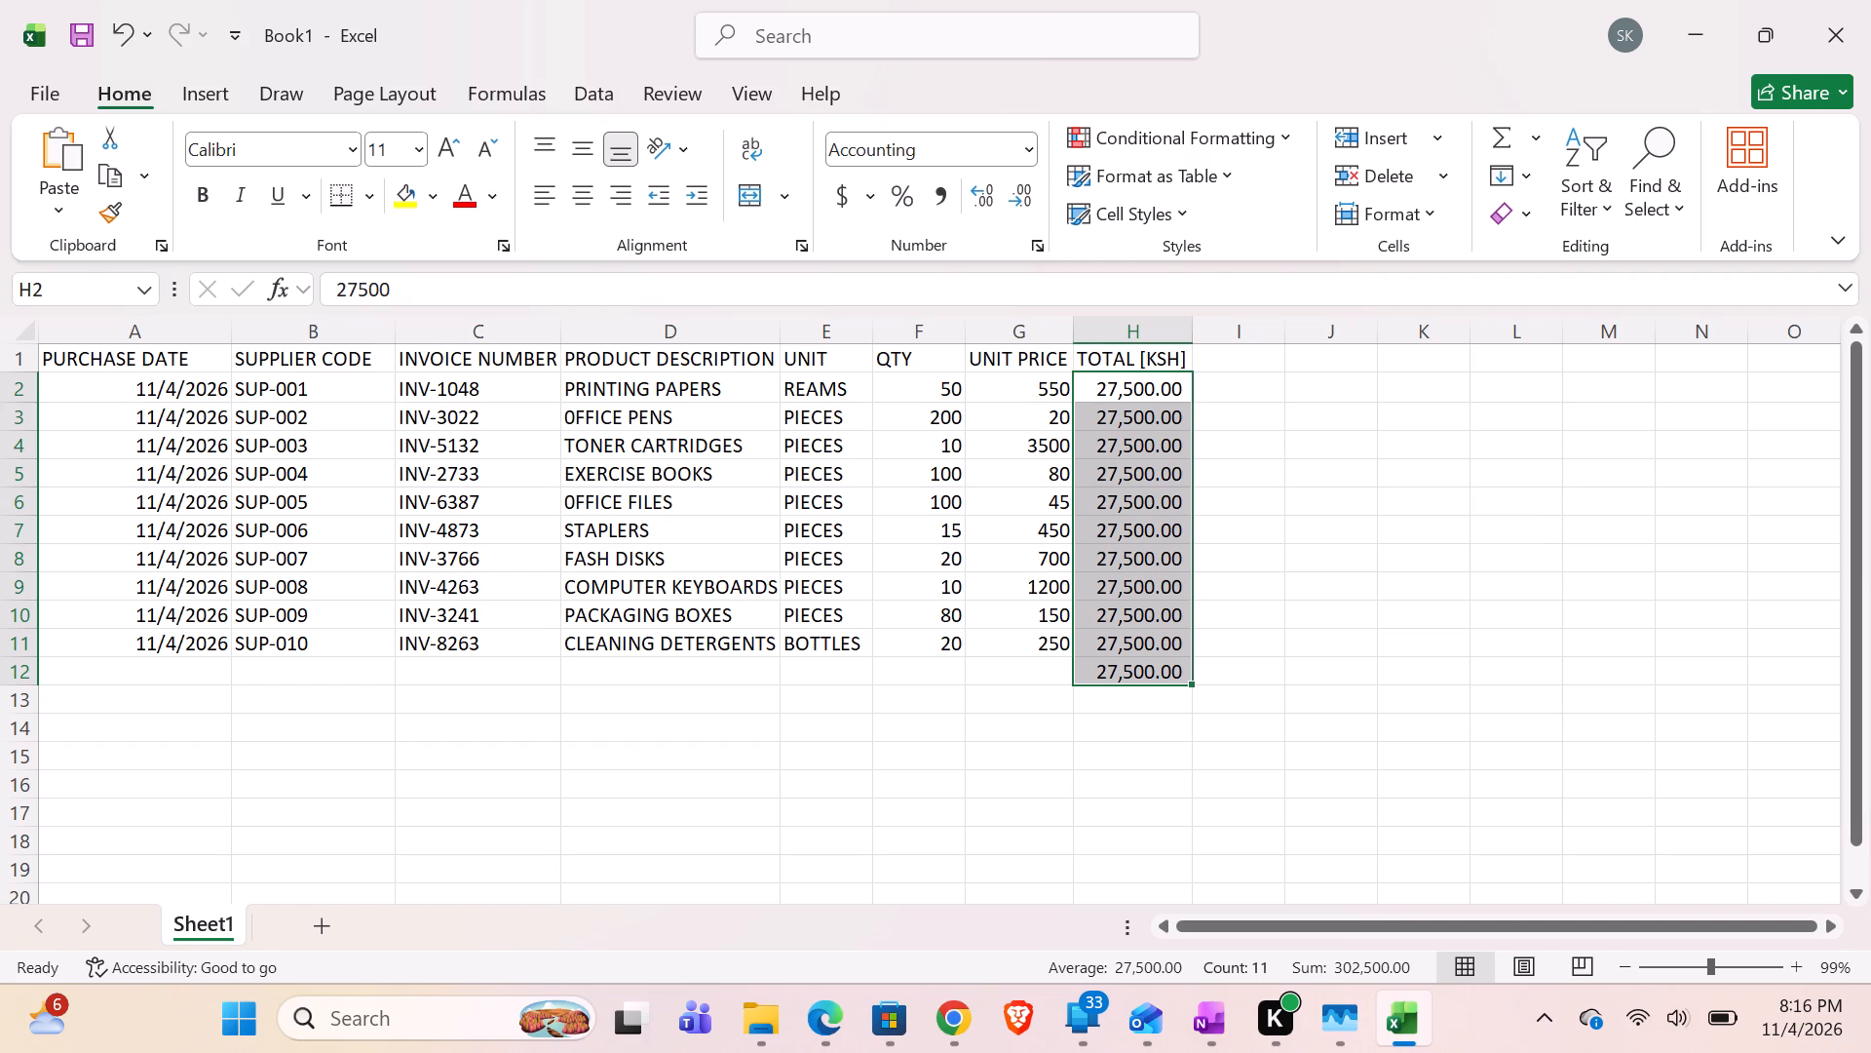
Apply the Comma Style number format to the UNIT PRICE values in cells G2 to G11.
{"action": "left_click", "coordinate": [1044, 503]}
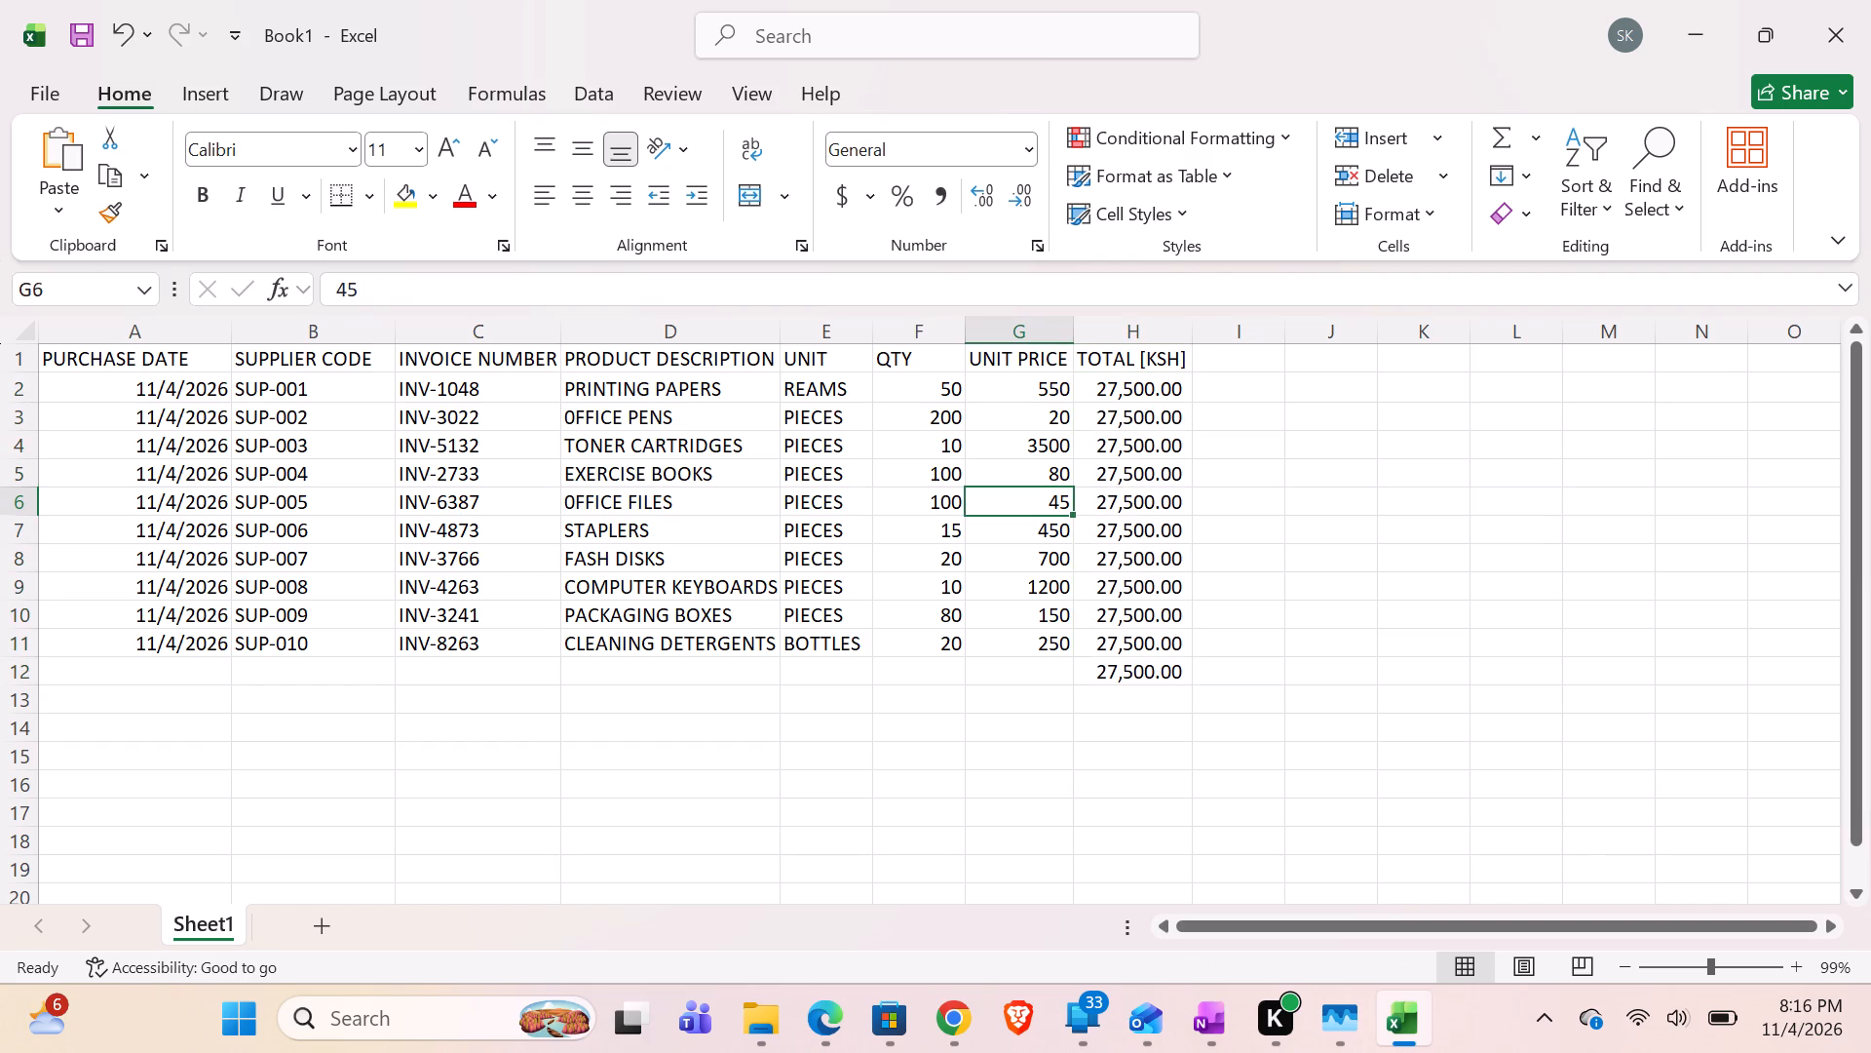
{"action": "left_click_drag", "start_coordinate": [1031, 393], "coordinate": [1070, 407]}
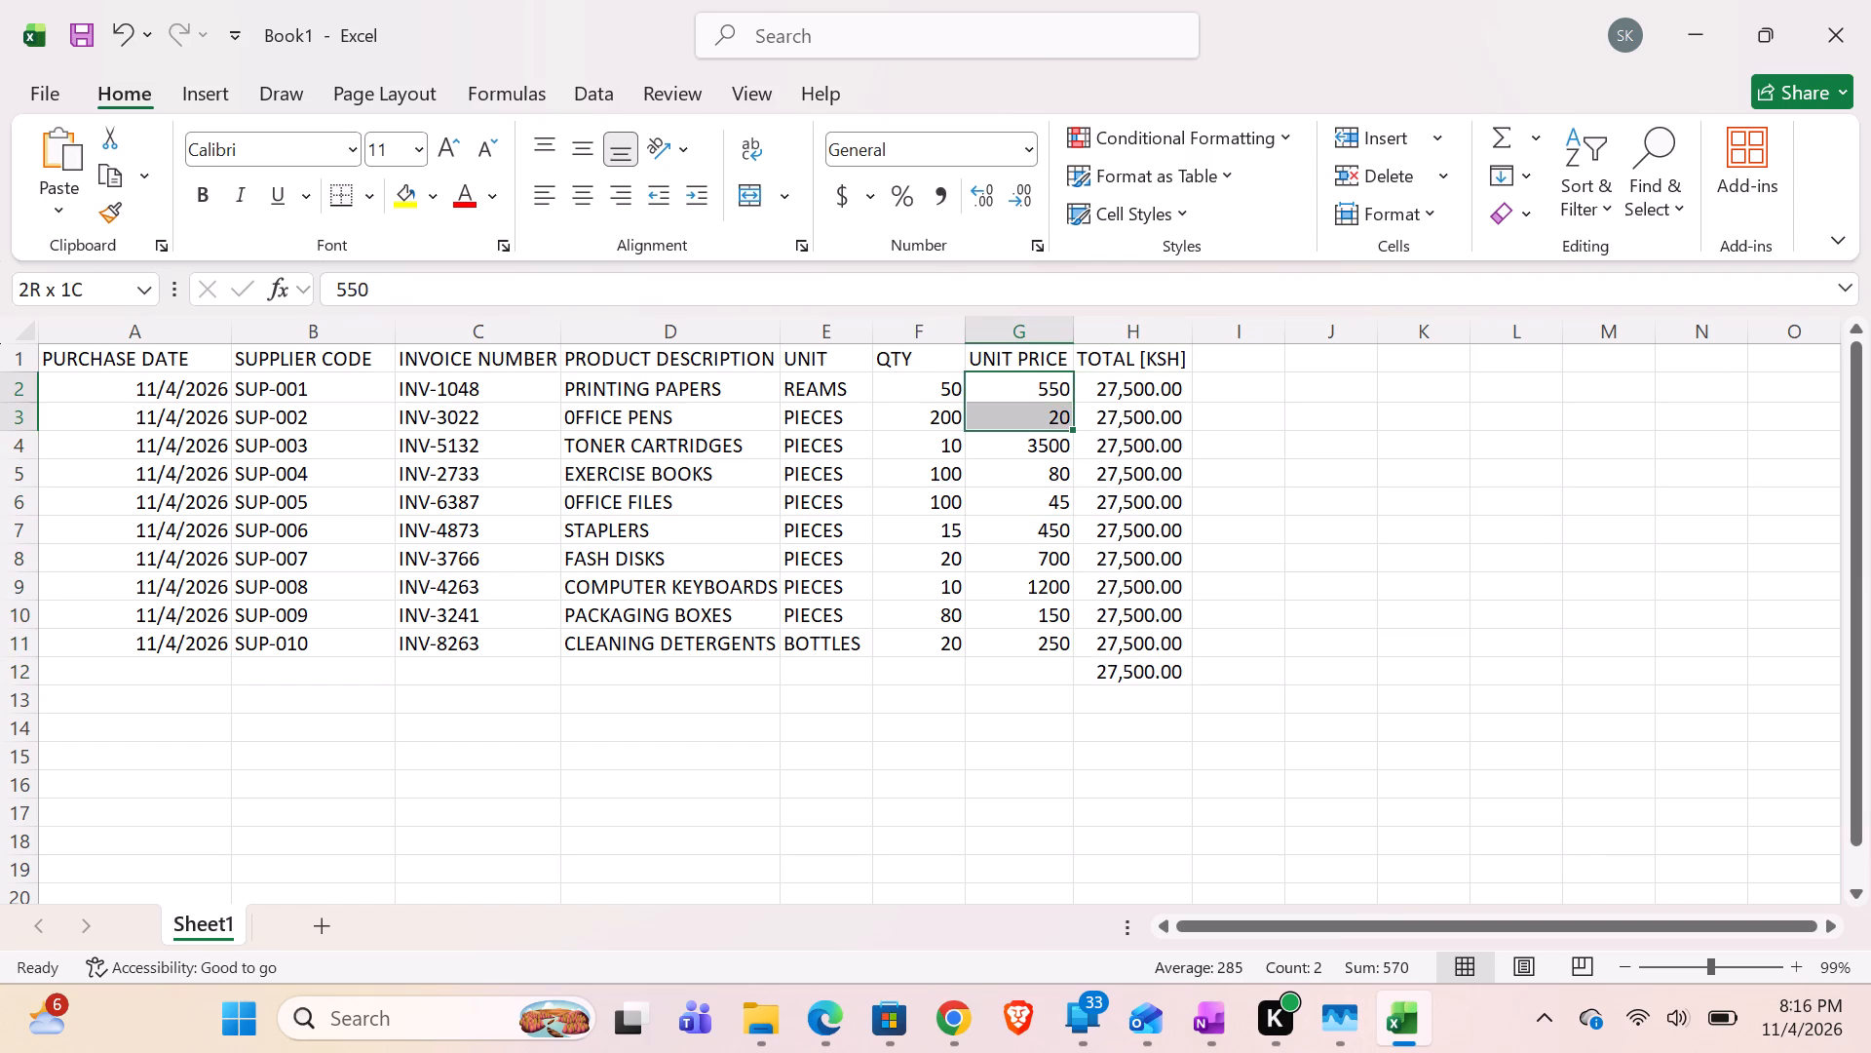
{"action": "left_click_drag", "start_coordinate": [1070, 407], "coordinate": [1066, 575]}
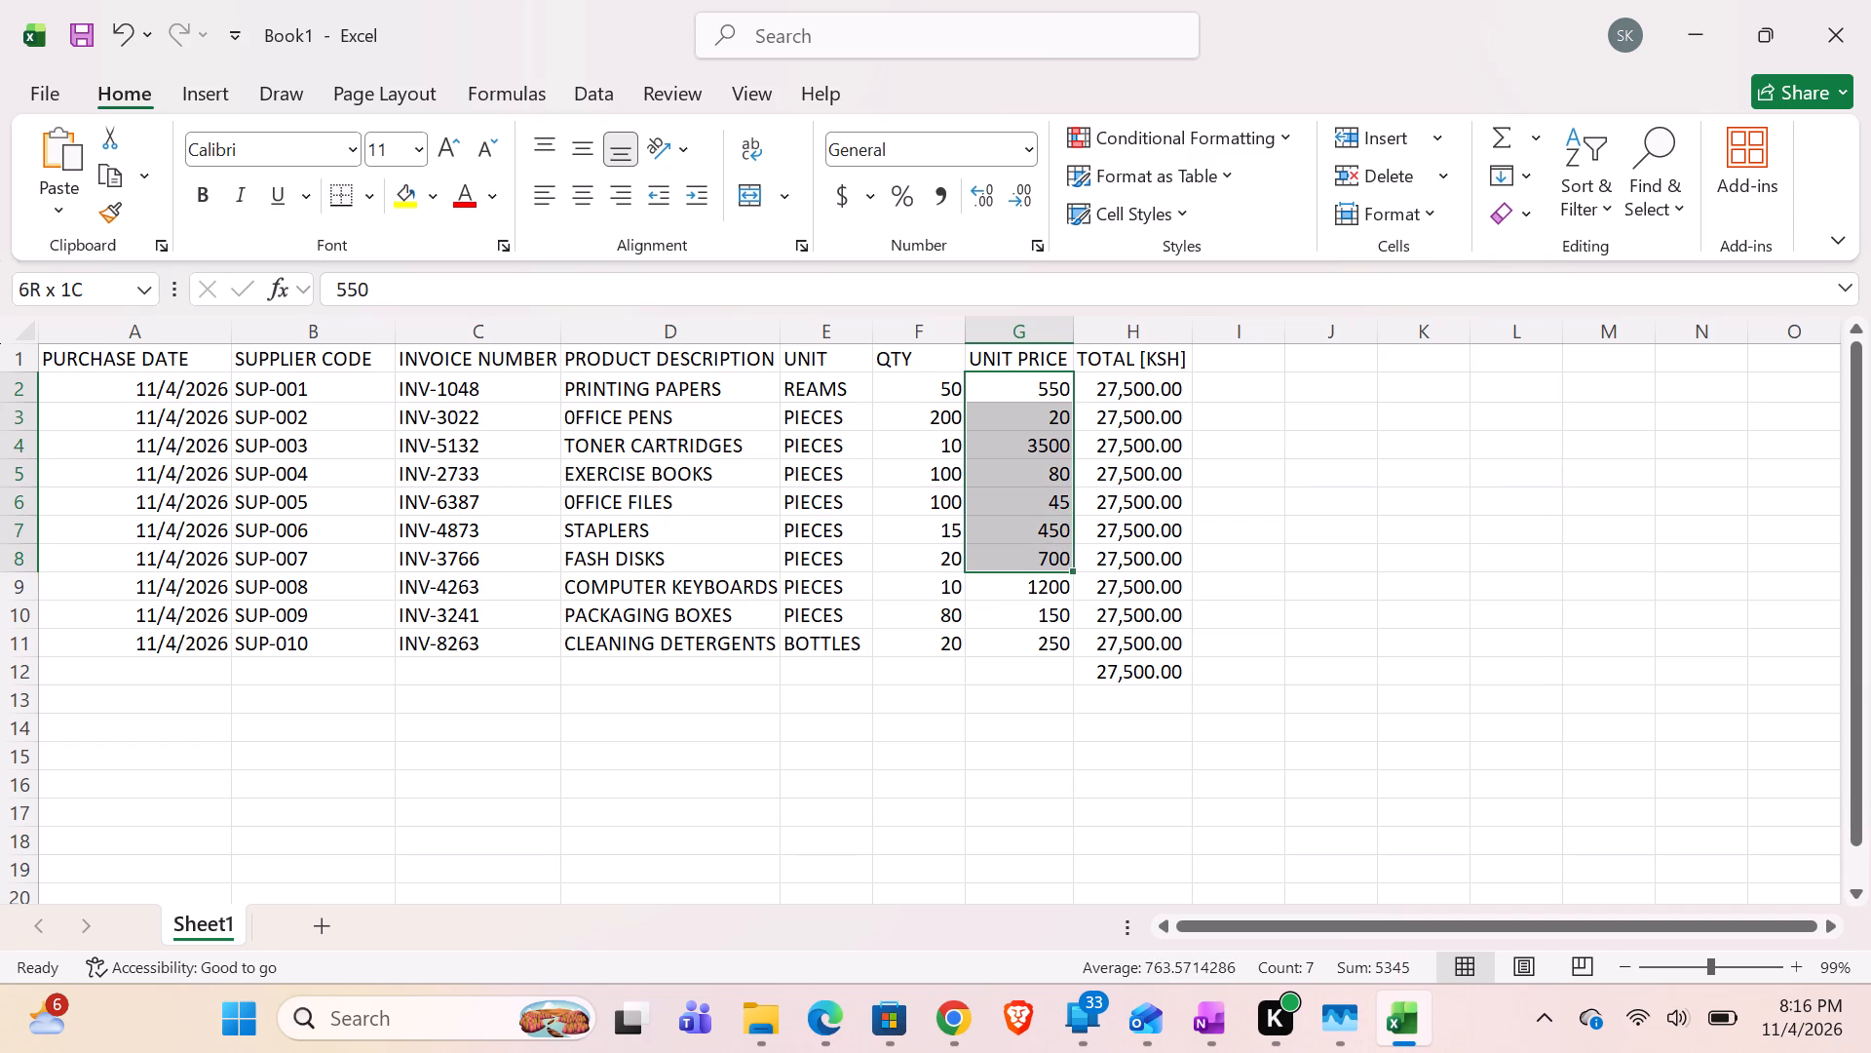
{"action": "left_click_drag", "start_coordinate": [1066, 575], "coordinate": [1064, 652]}
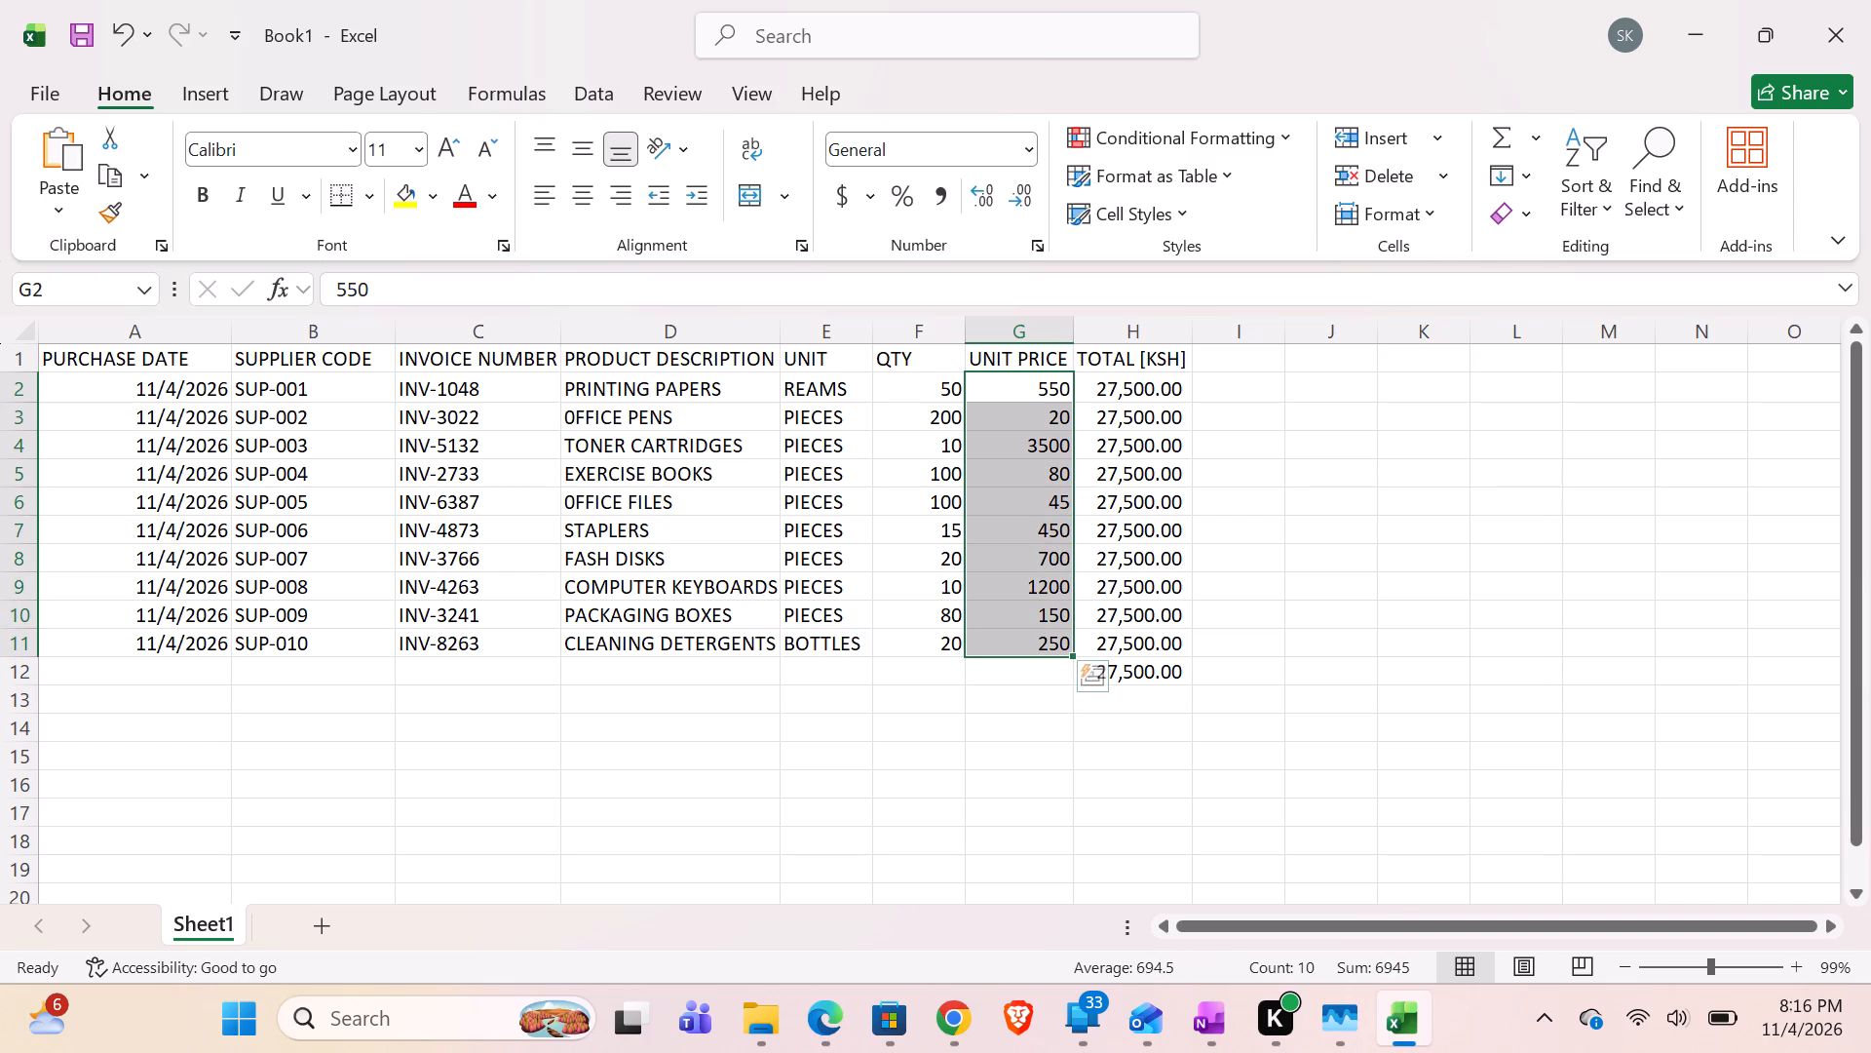
{"action": "left_click", "coordinate": [934, 193]}
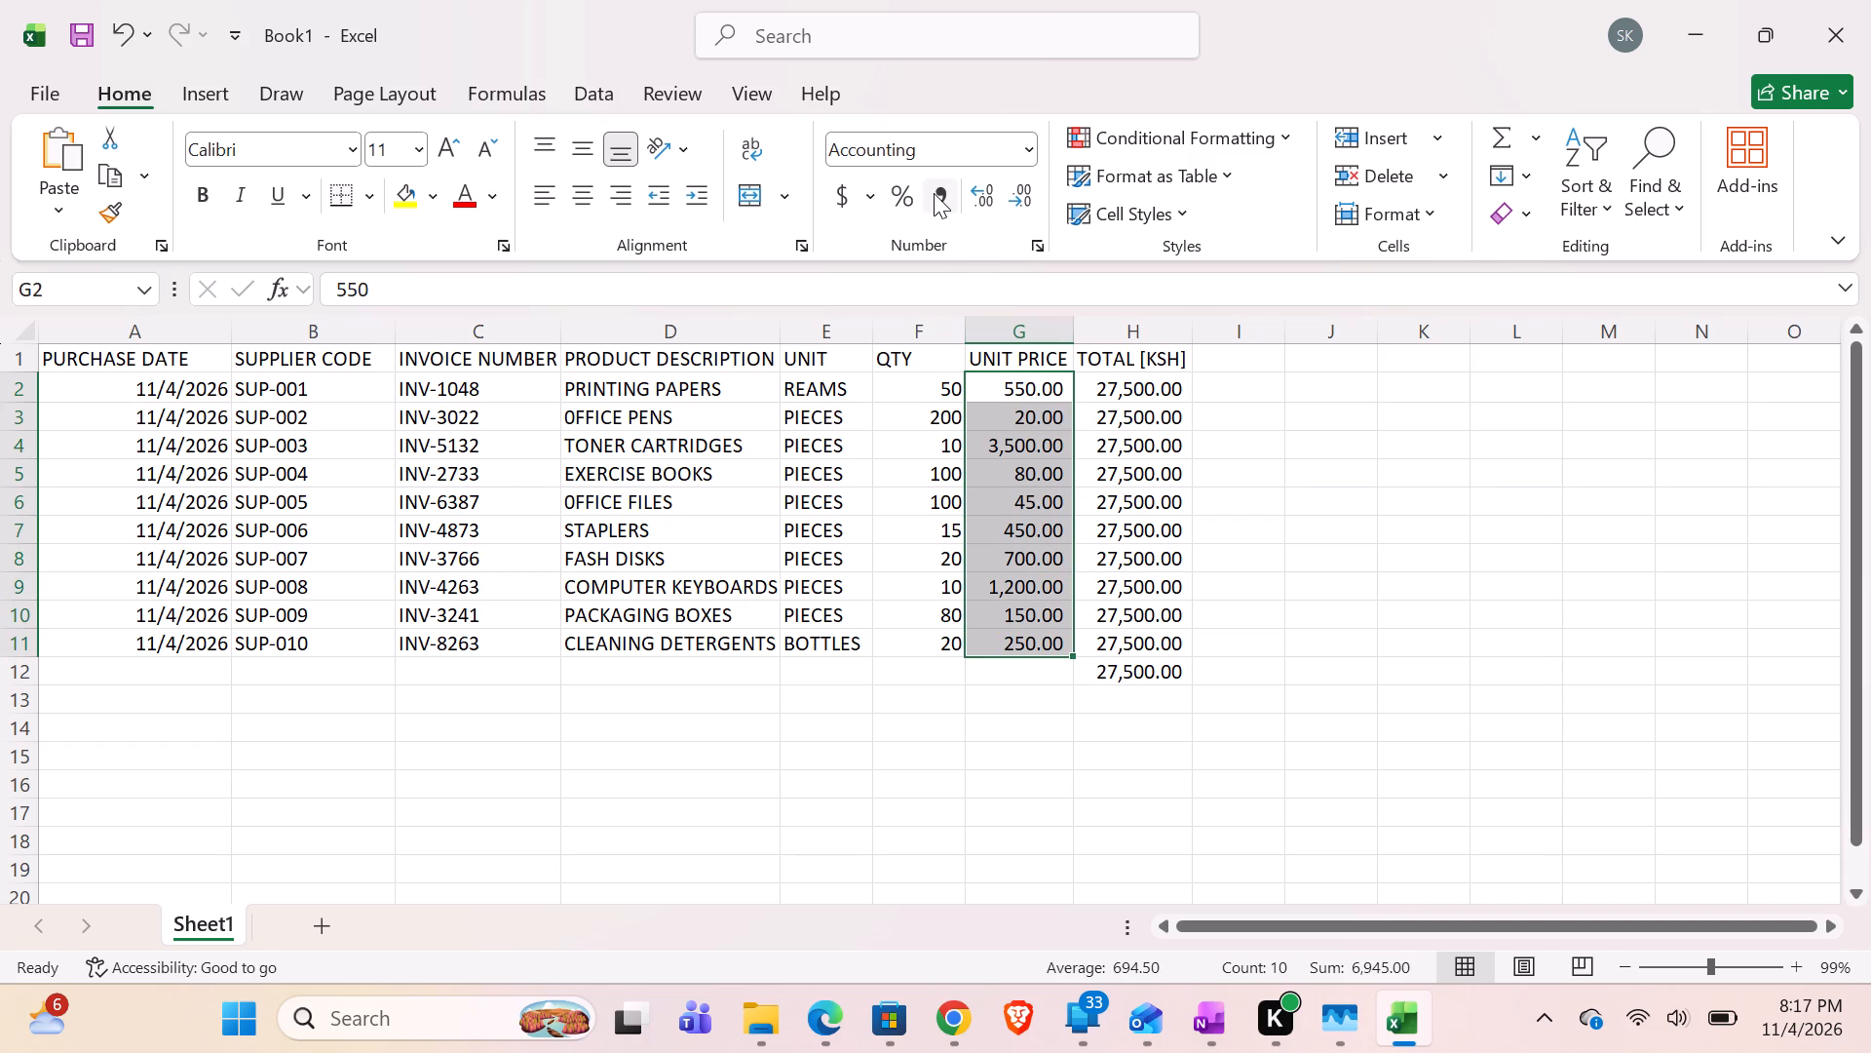
Select cell F3, the OFFICE PENS quantity in the QTY column.
{"action": "left_click", "coordinate": [900, 403]}
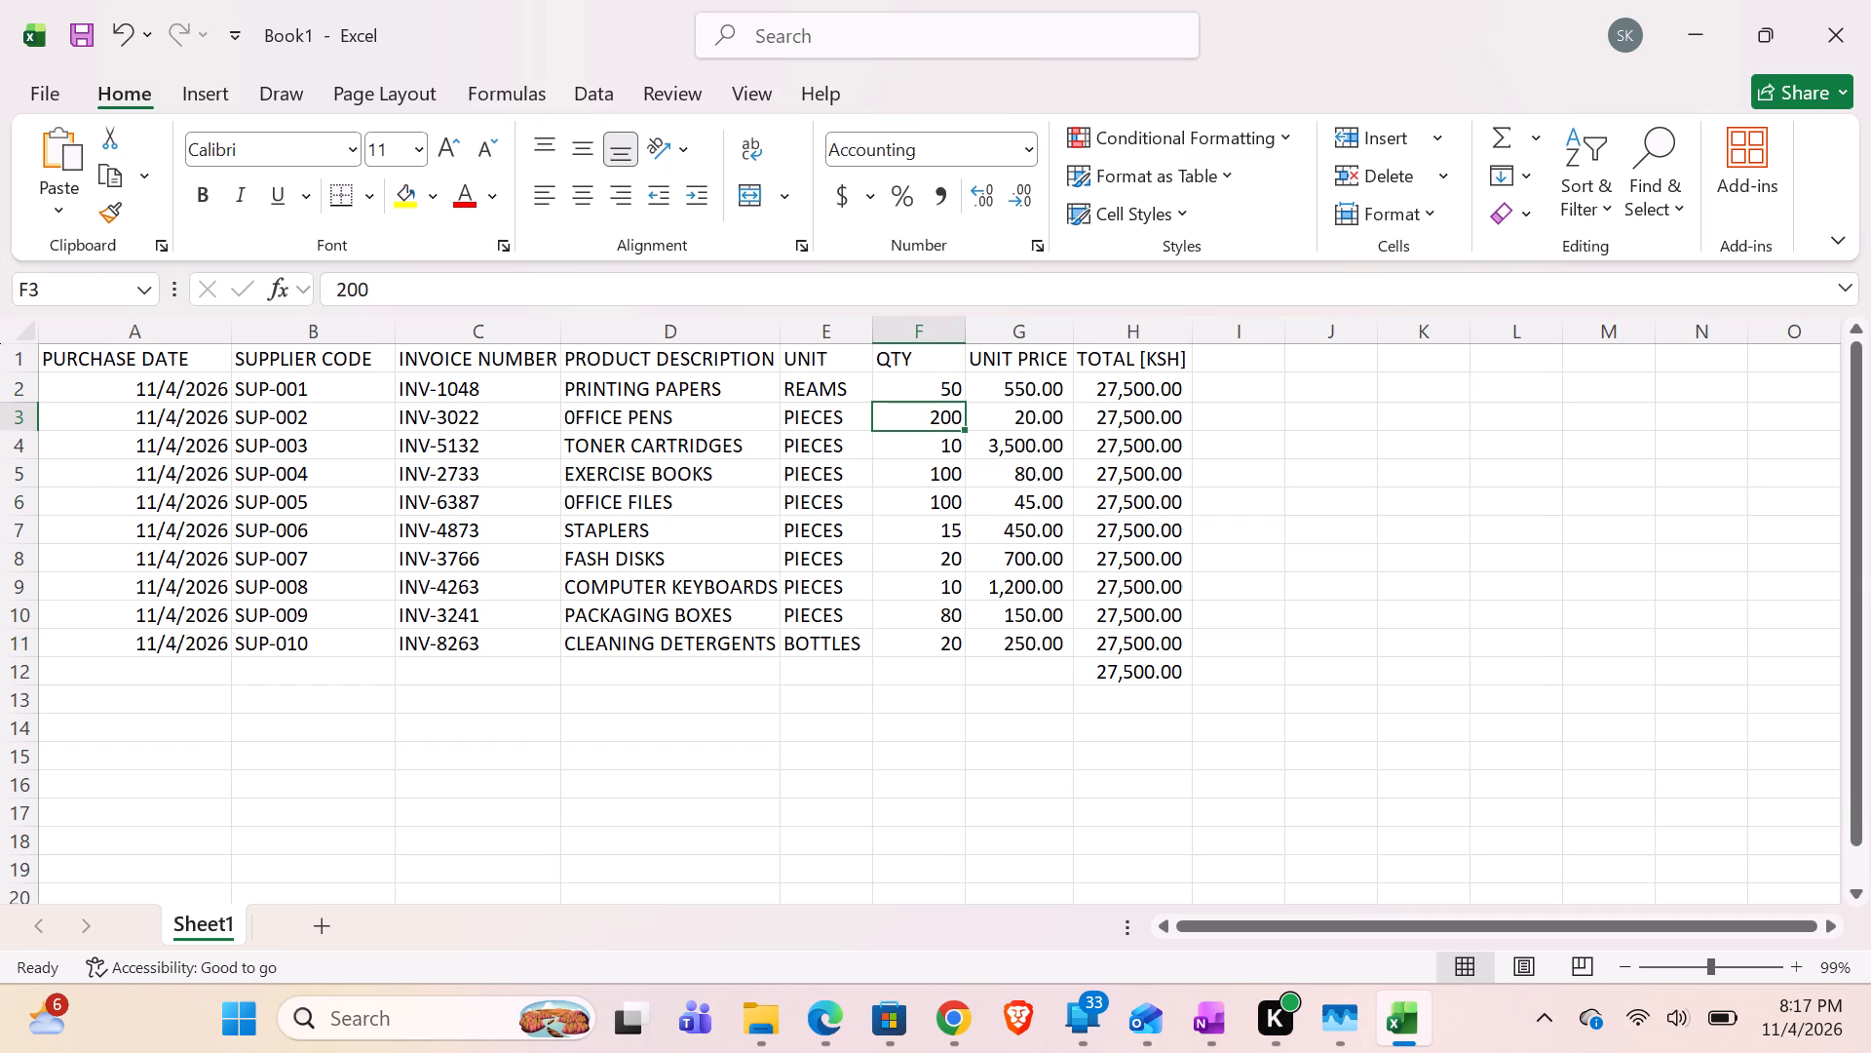
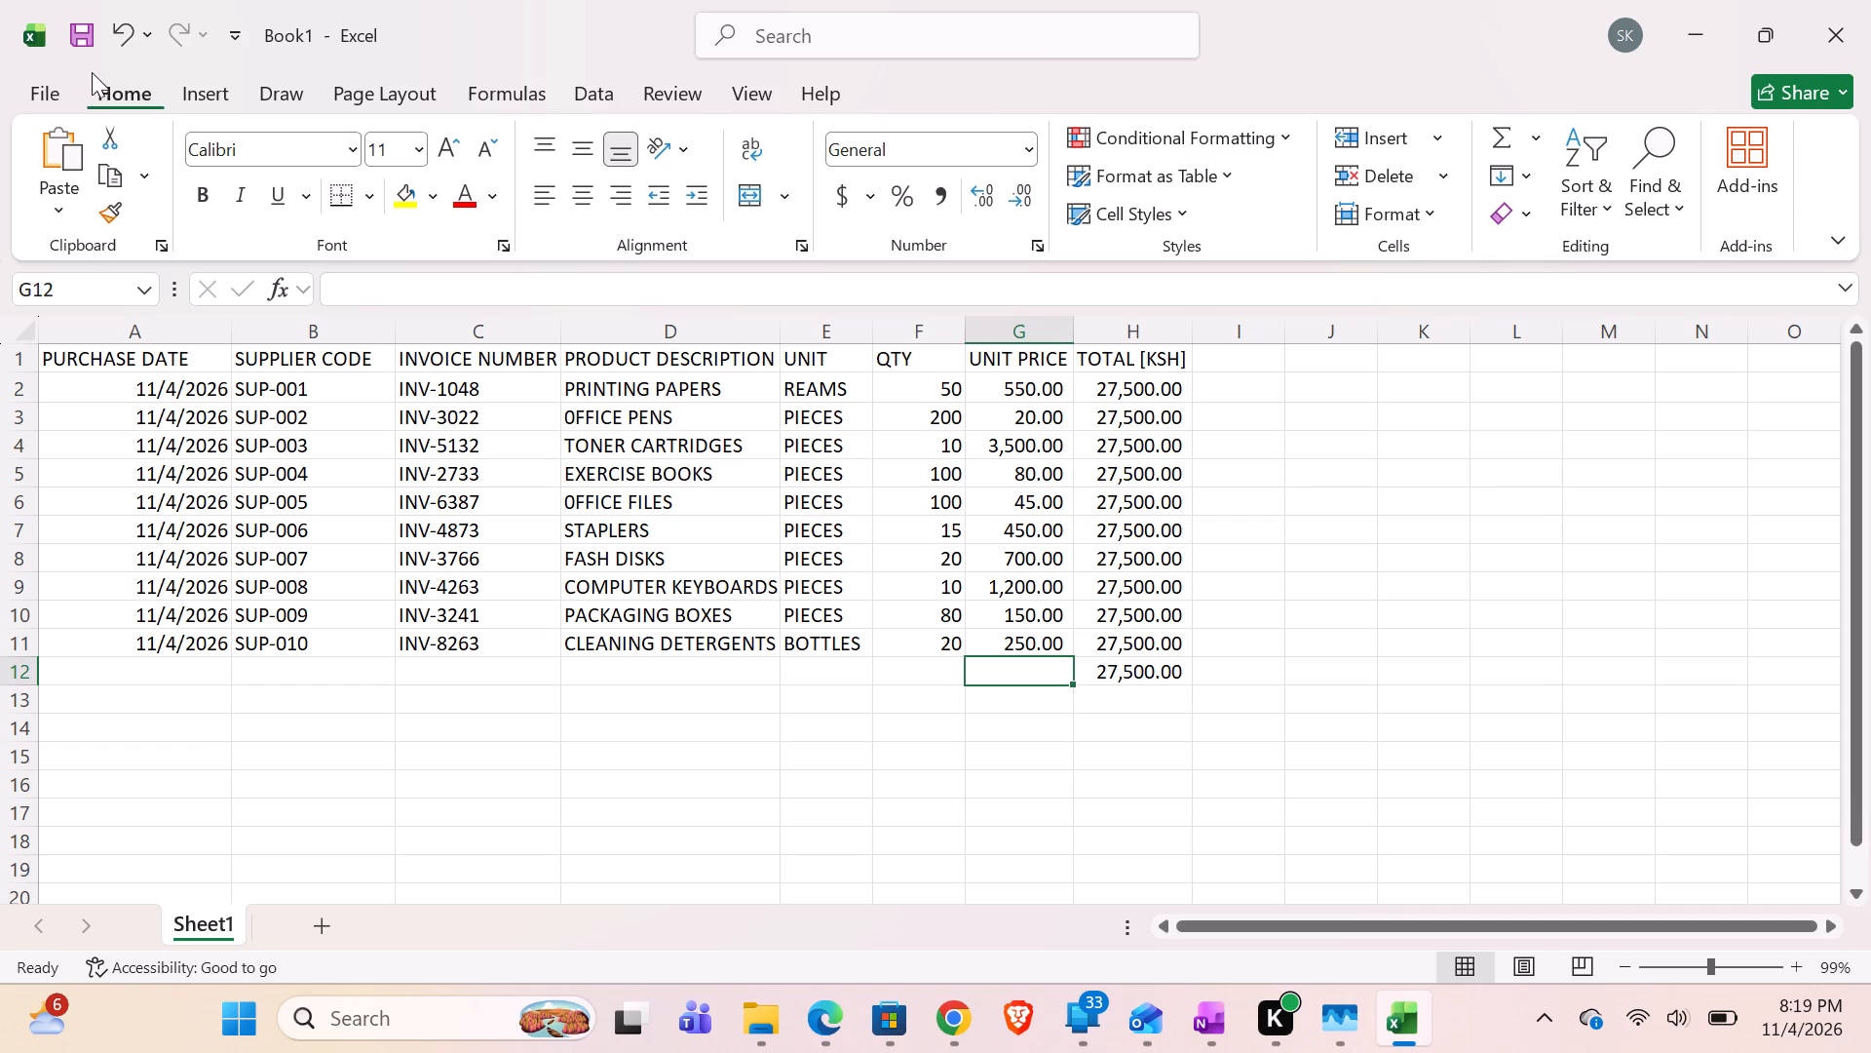
Undo the Comma Style formatting in UNIT PRICE and TOTAL [KSH], along with the 27500 fill in cells H2 to H12.
{"action": "left_click", "coordinate": [113, 21]}
{"action": "left_click", "coordinate": [113, 21]}
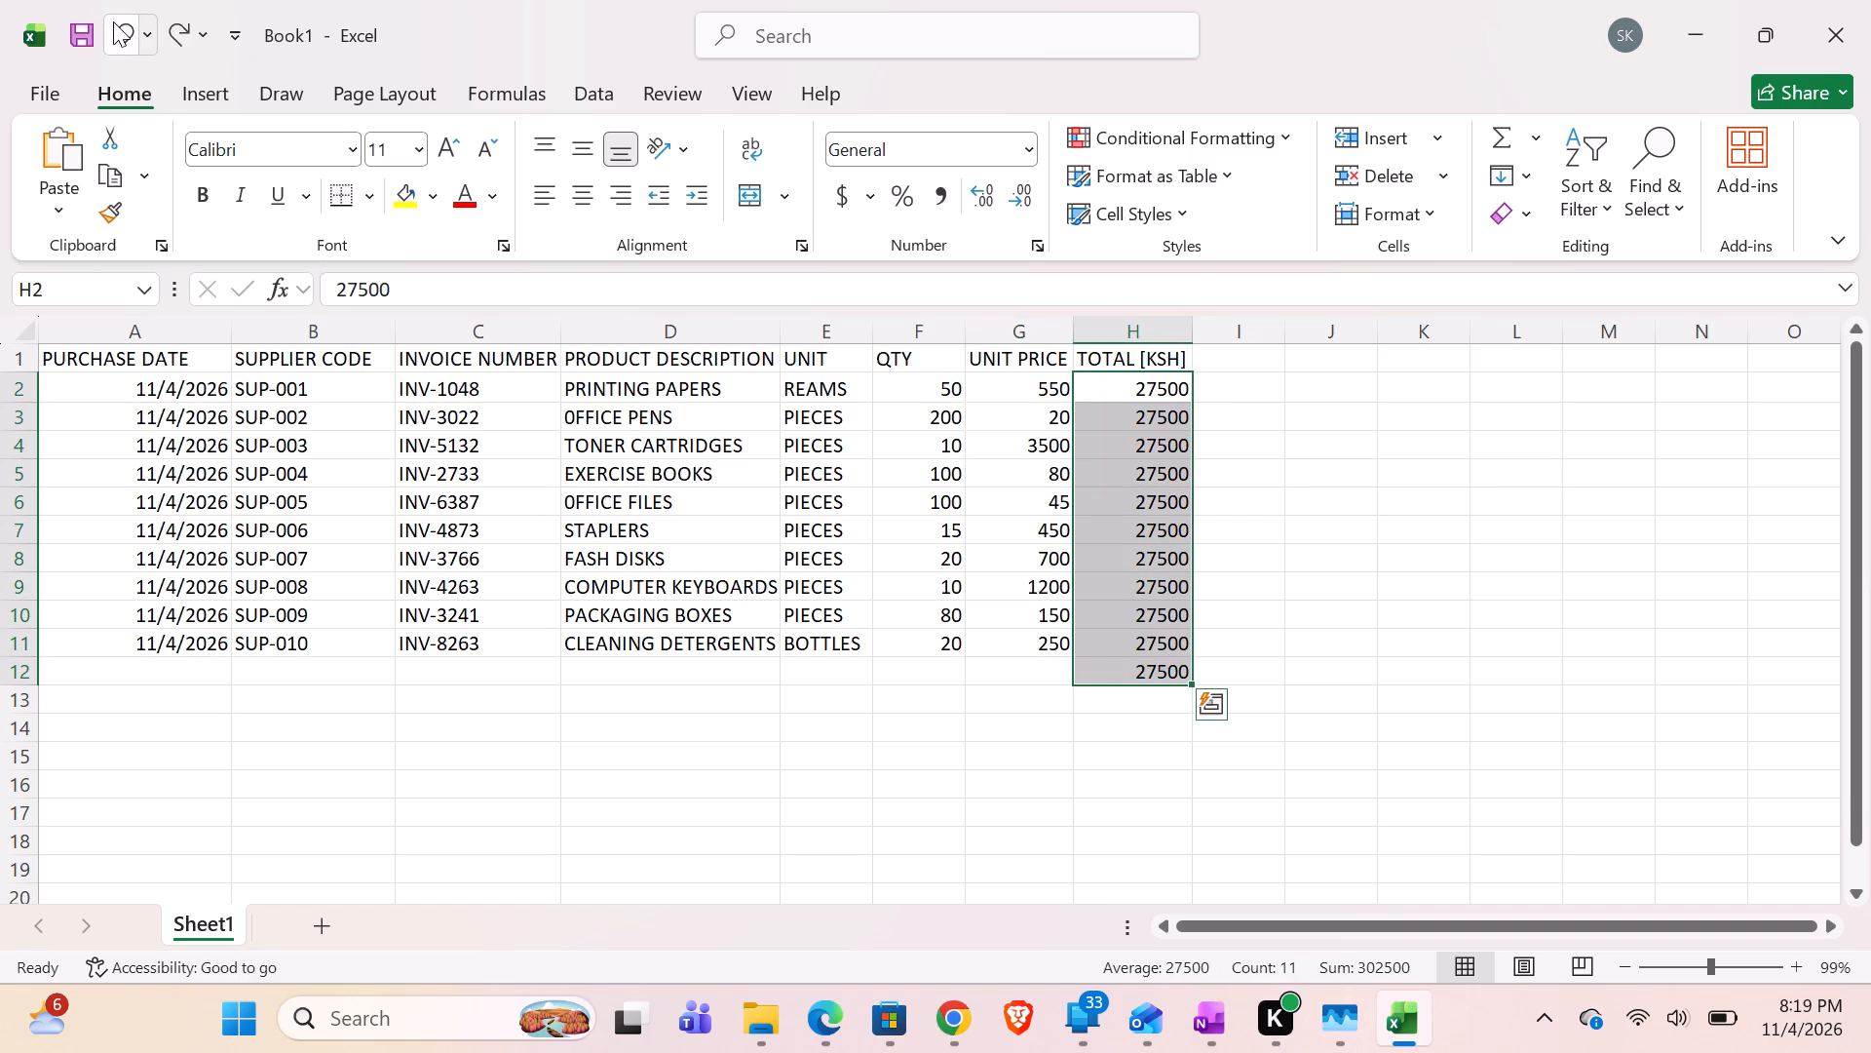
{"action": "left_click", "coordinate": [113, 21]}
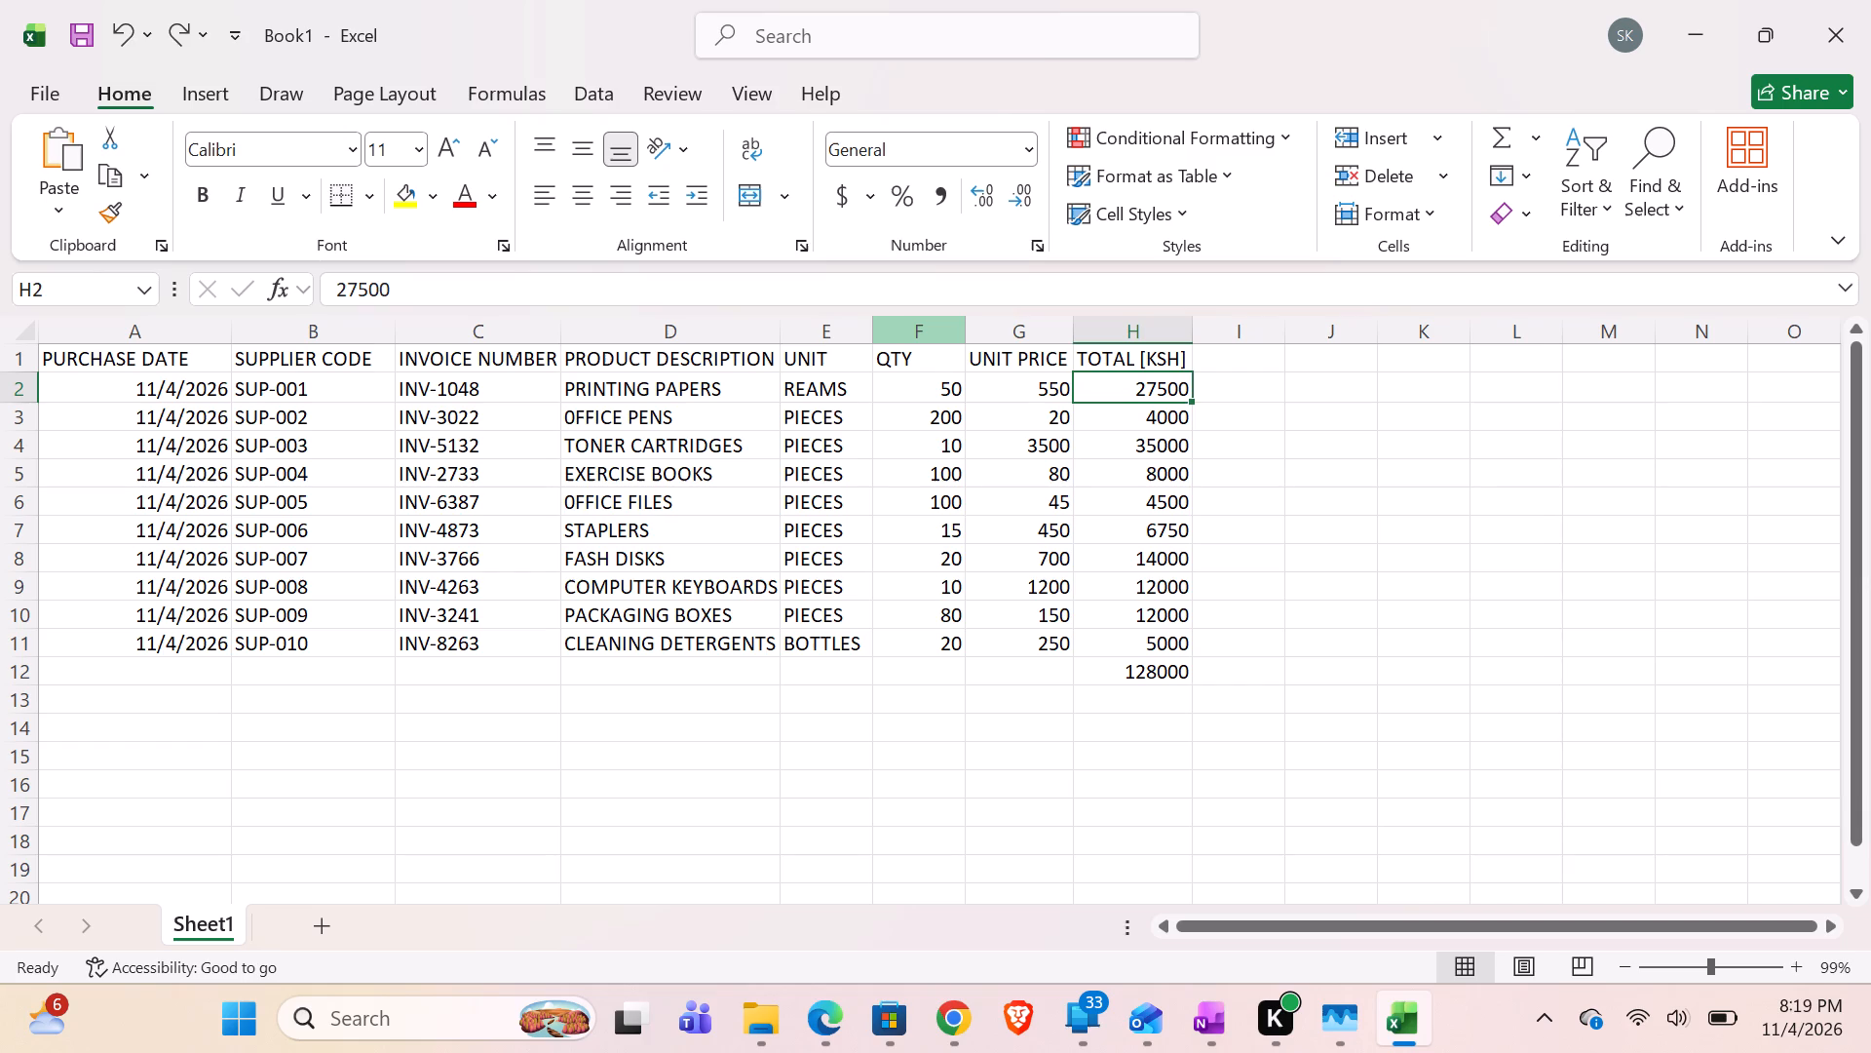
Apply the Comma Style number format to the TOTAL [KSH] values in cells H3 to H12, and also to cell H2.
{"action": "left_click_drag", "start_coordinate": [1189, 412], "coordinate": [1189, 481]}
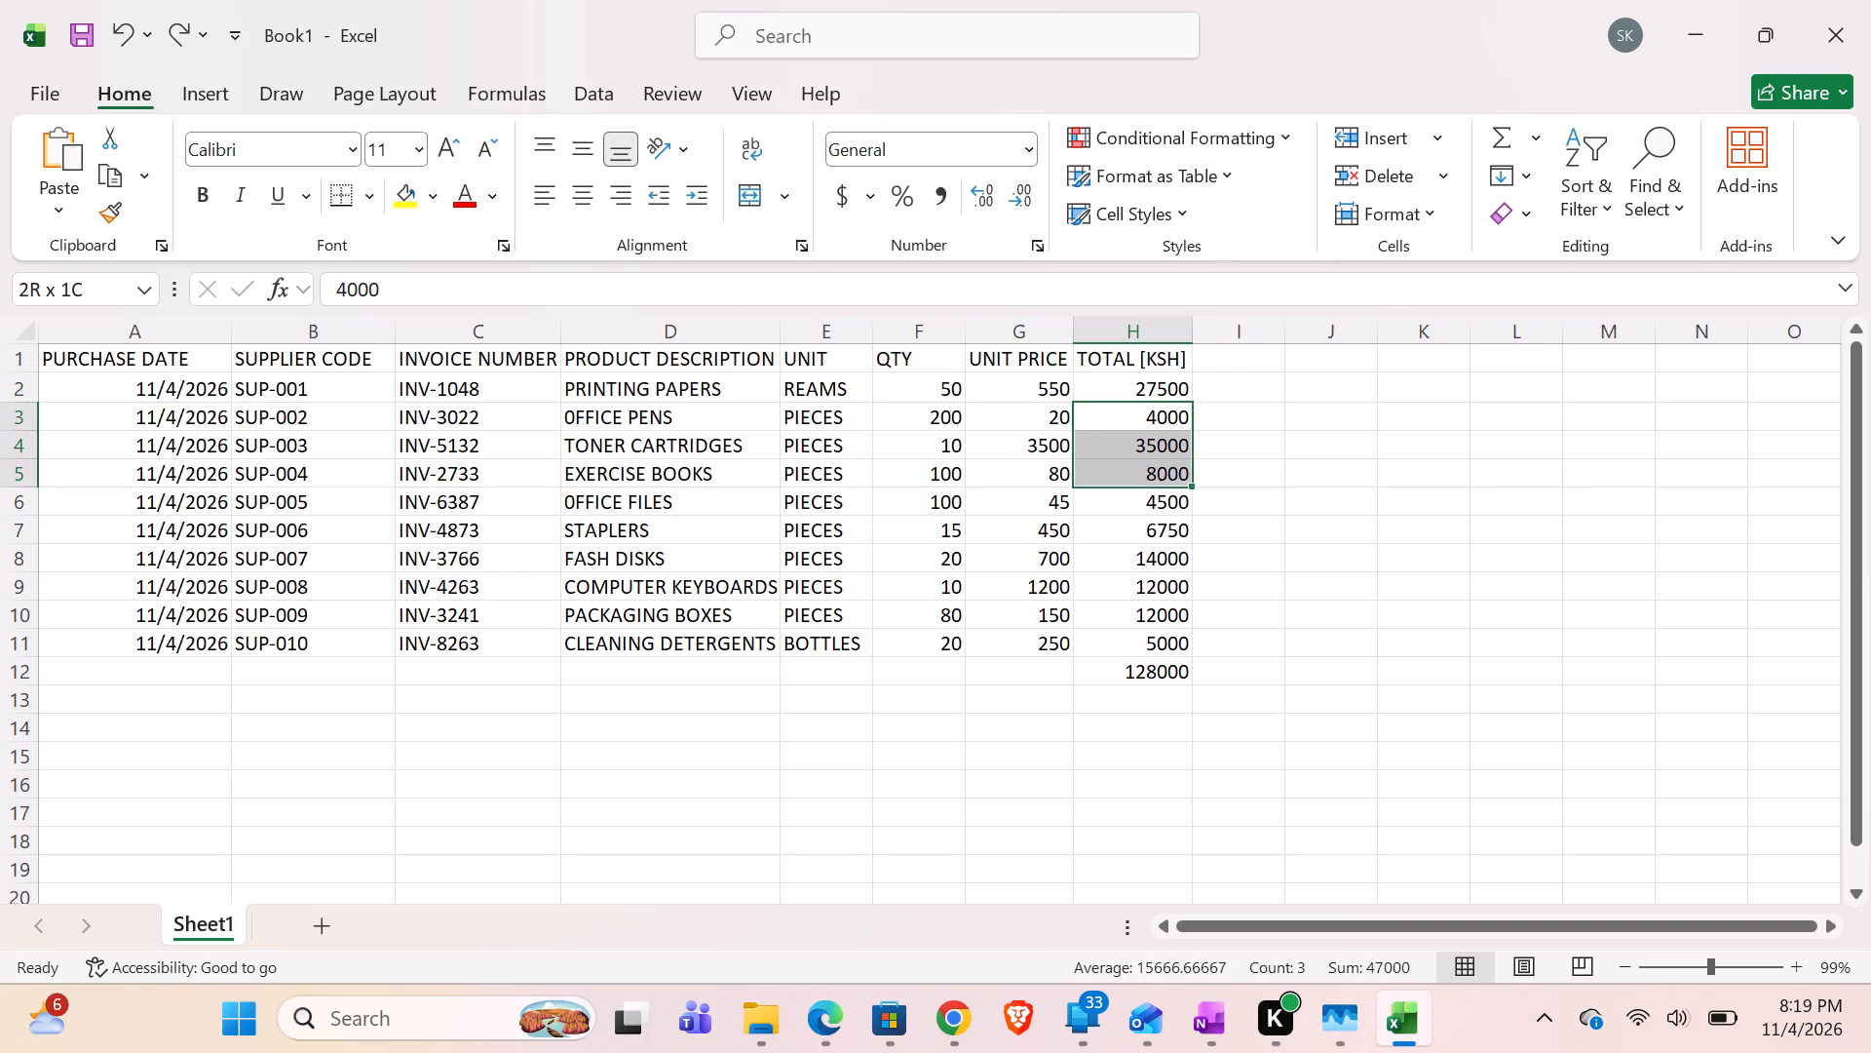
{"action": "left_click_drag", "start_coordinate": [1189, 481], "coordinate": [1190, 650]}
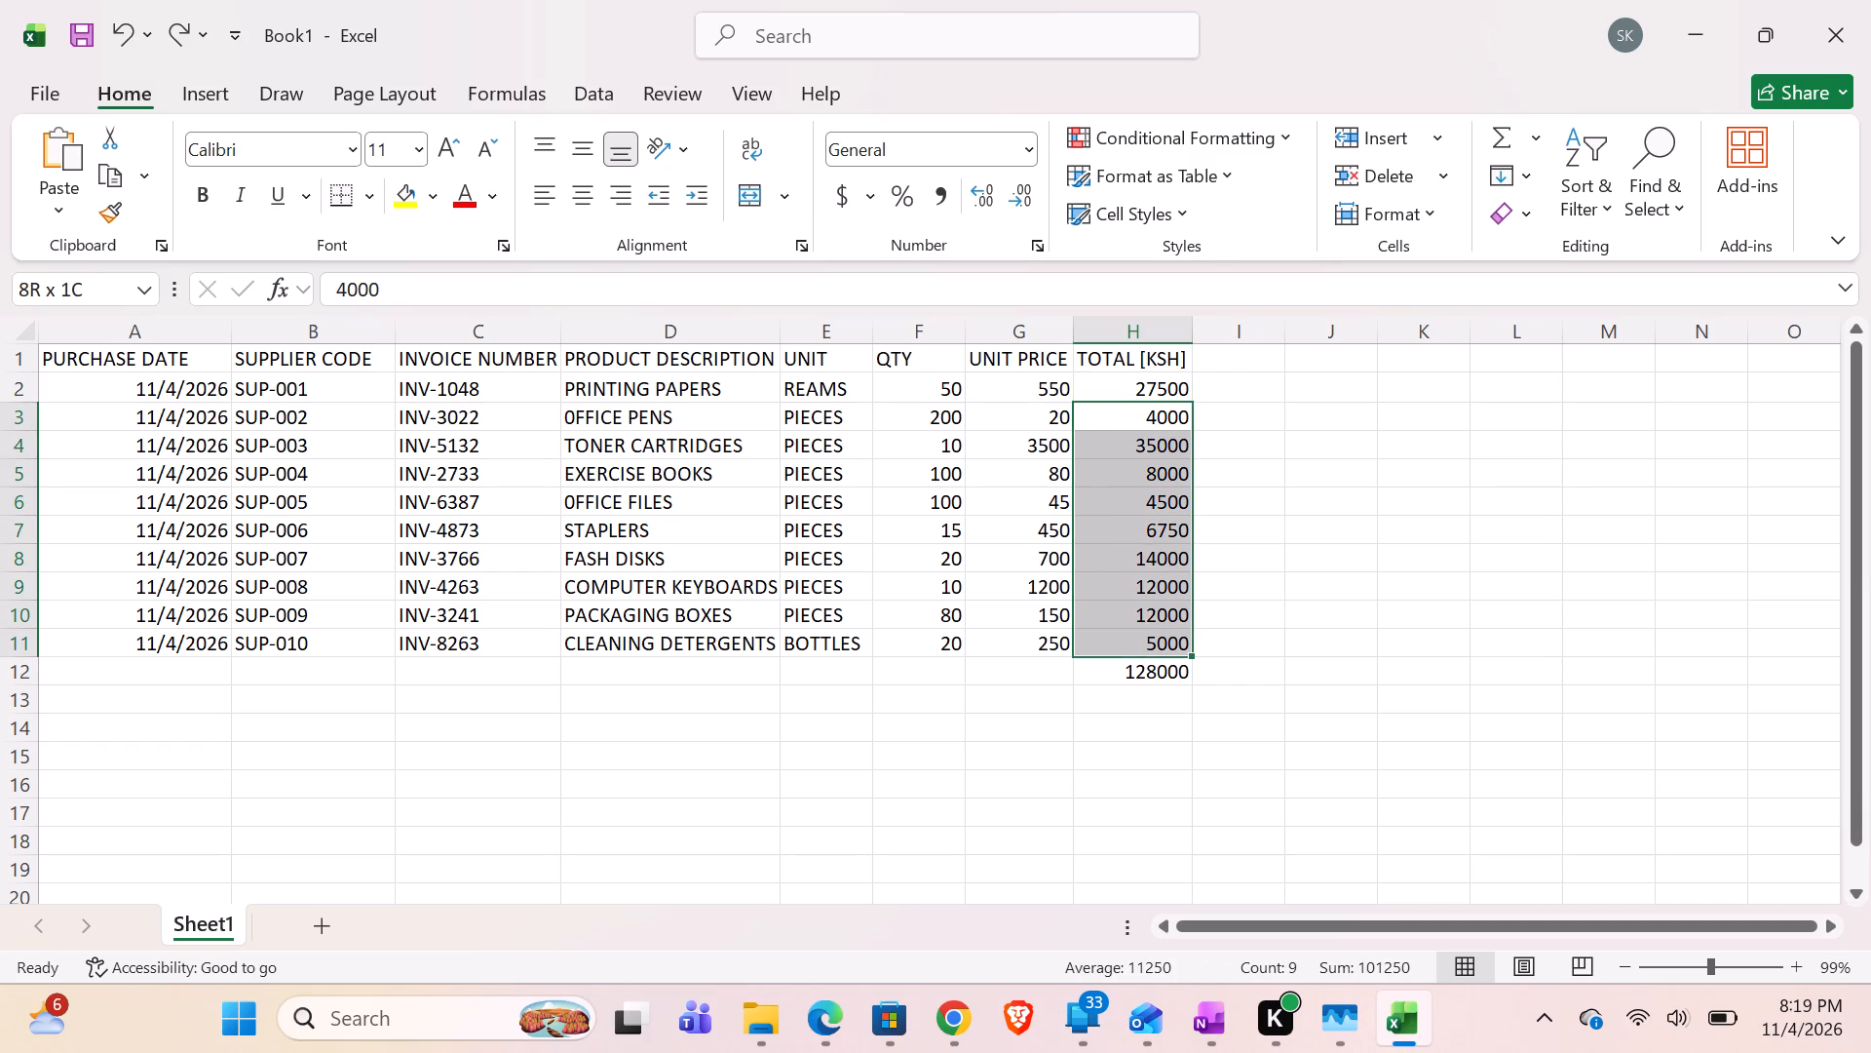
{"action": "left_click_drag", "start_coordinate": [1190, 650], "coordinate": [1190, 675]}
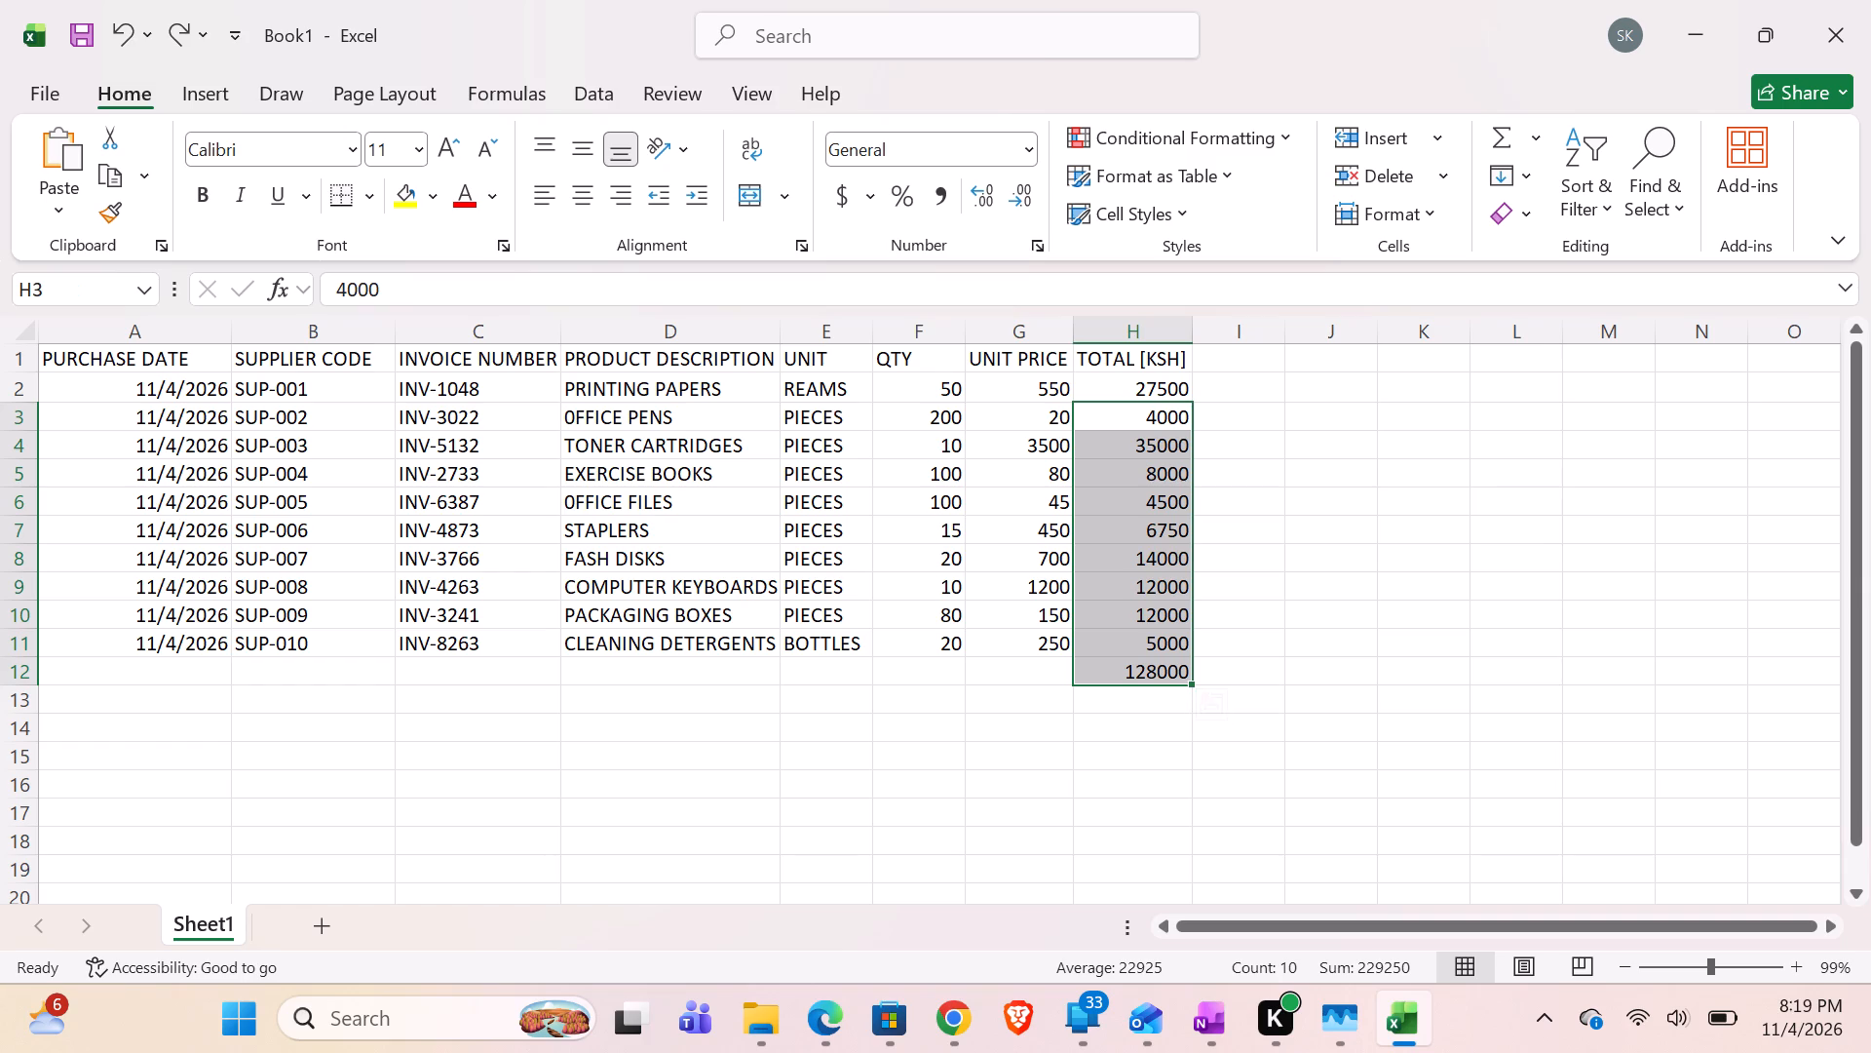
{"action": "left_click", "coordinate": [936, 186]}
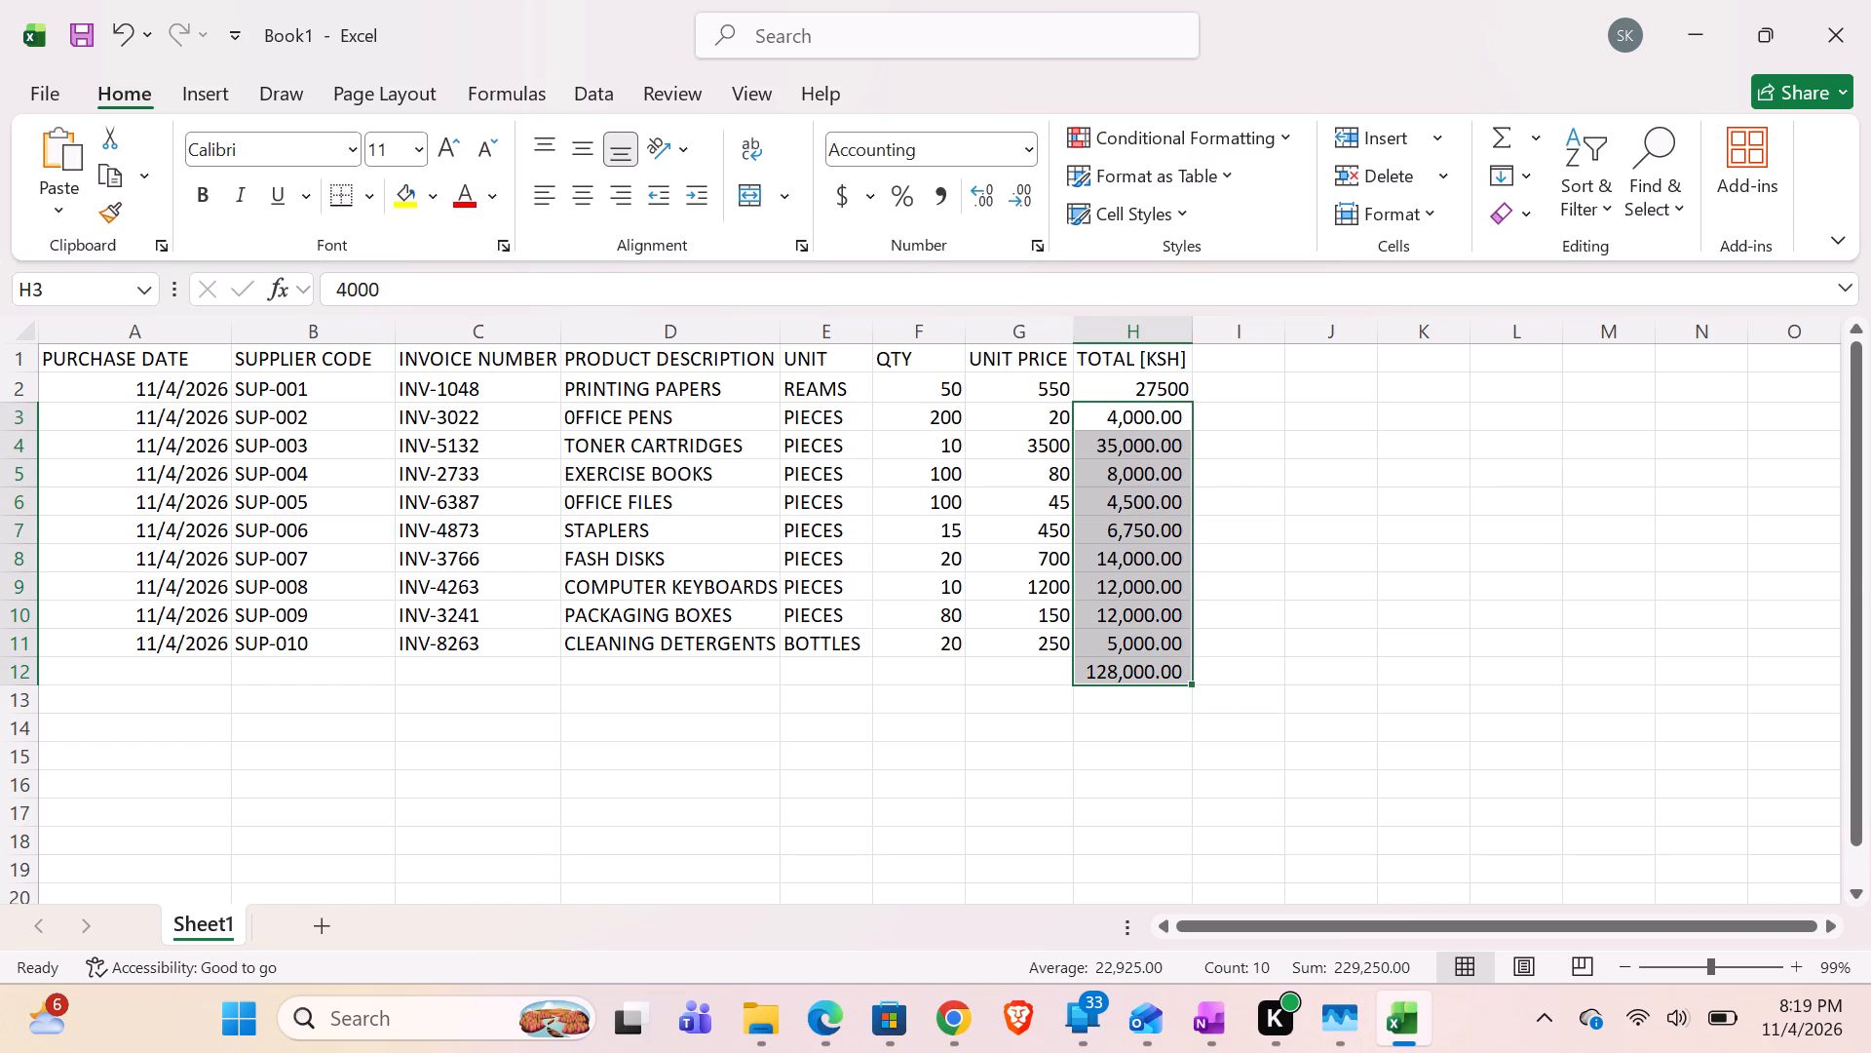
{"action": "left_click", "coordinate": [1133, 388]}
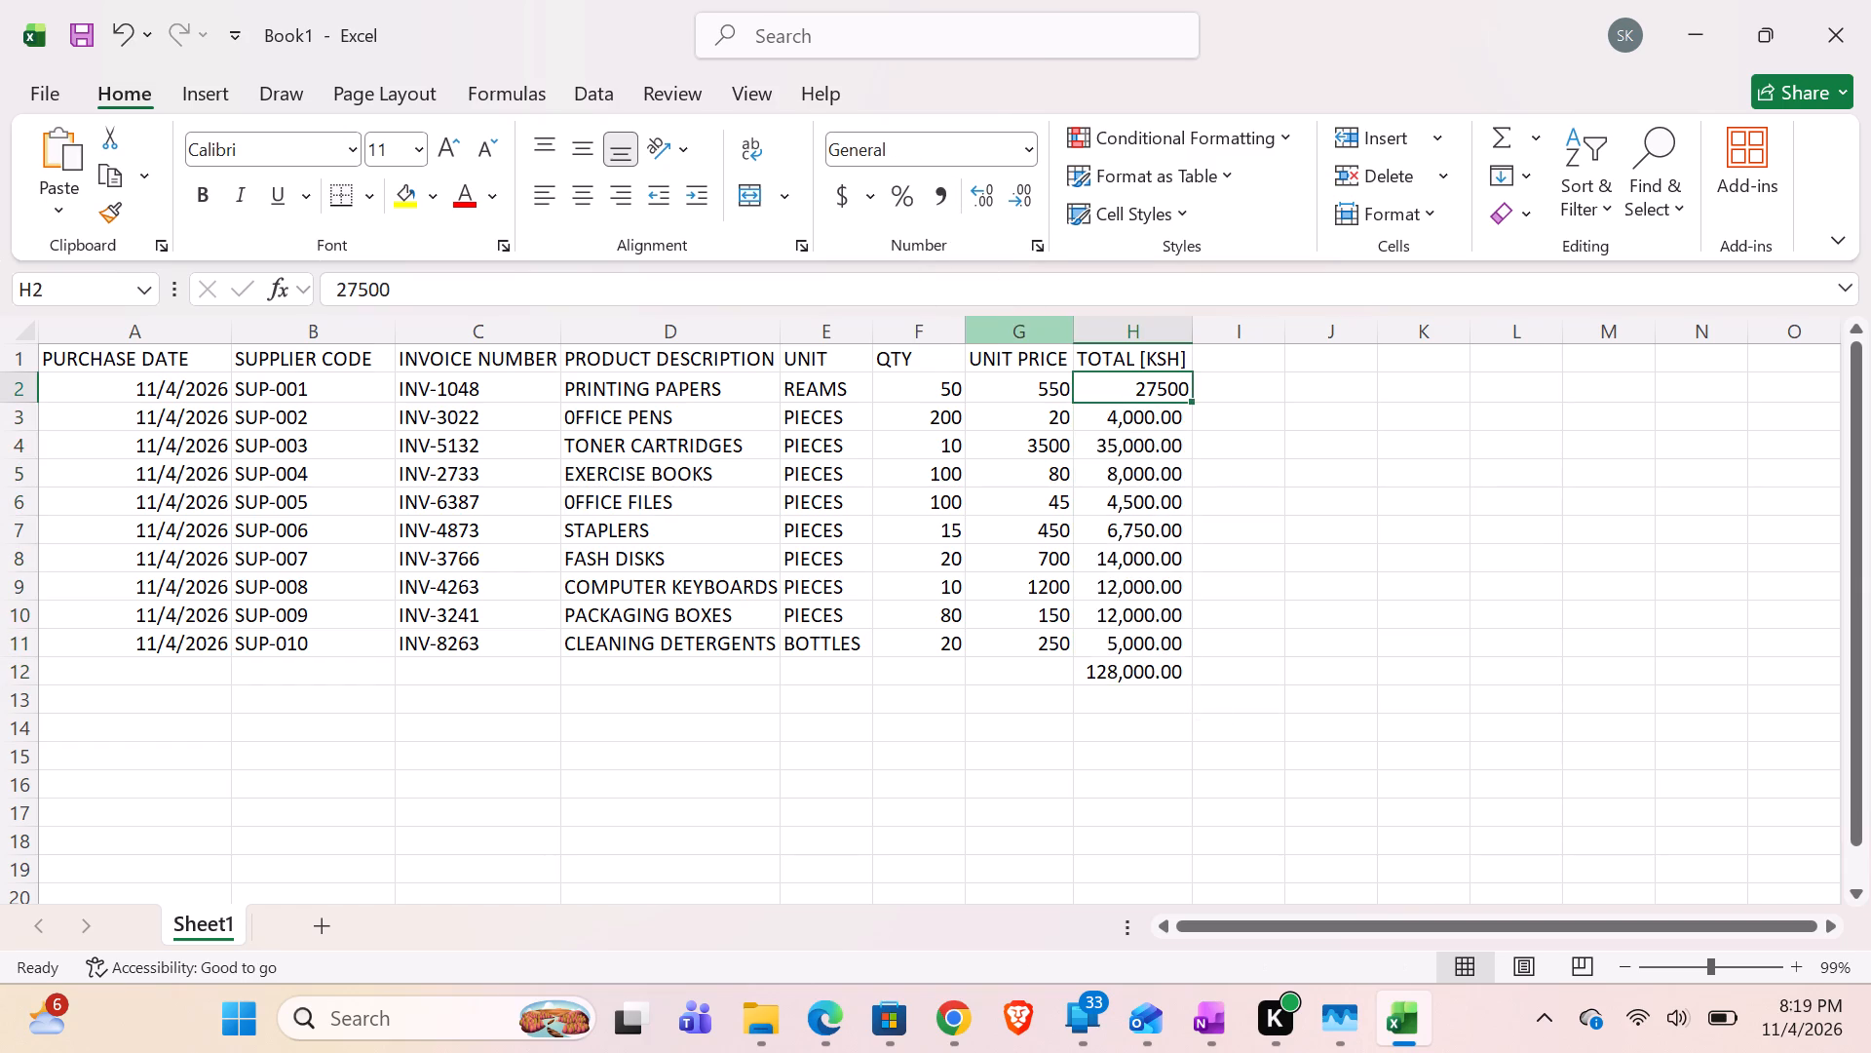
{"action": "left_click", "coordinate": [941, 189]}
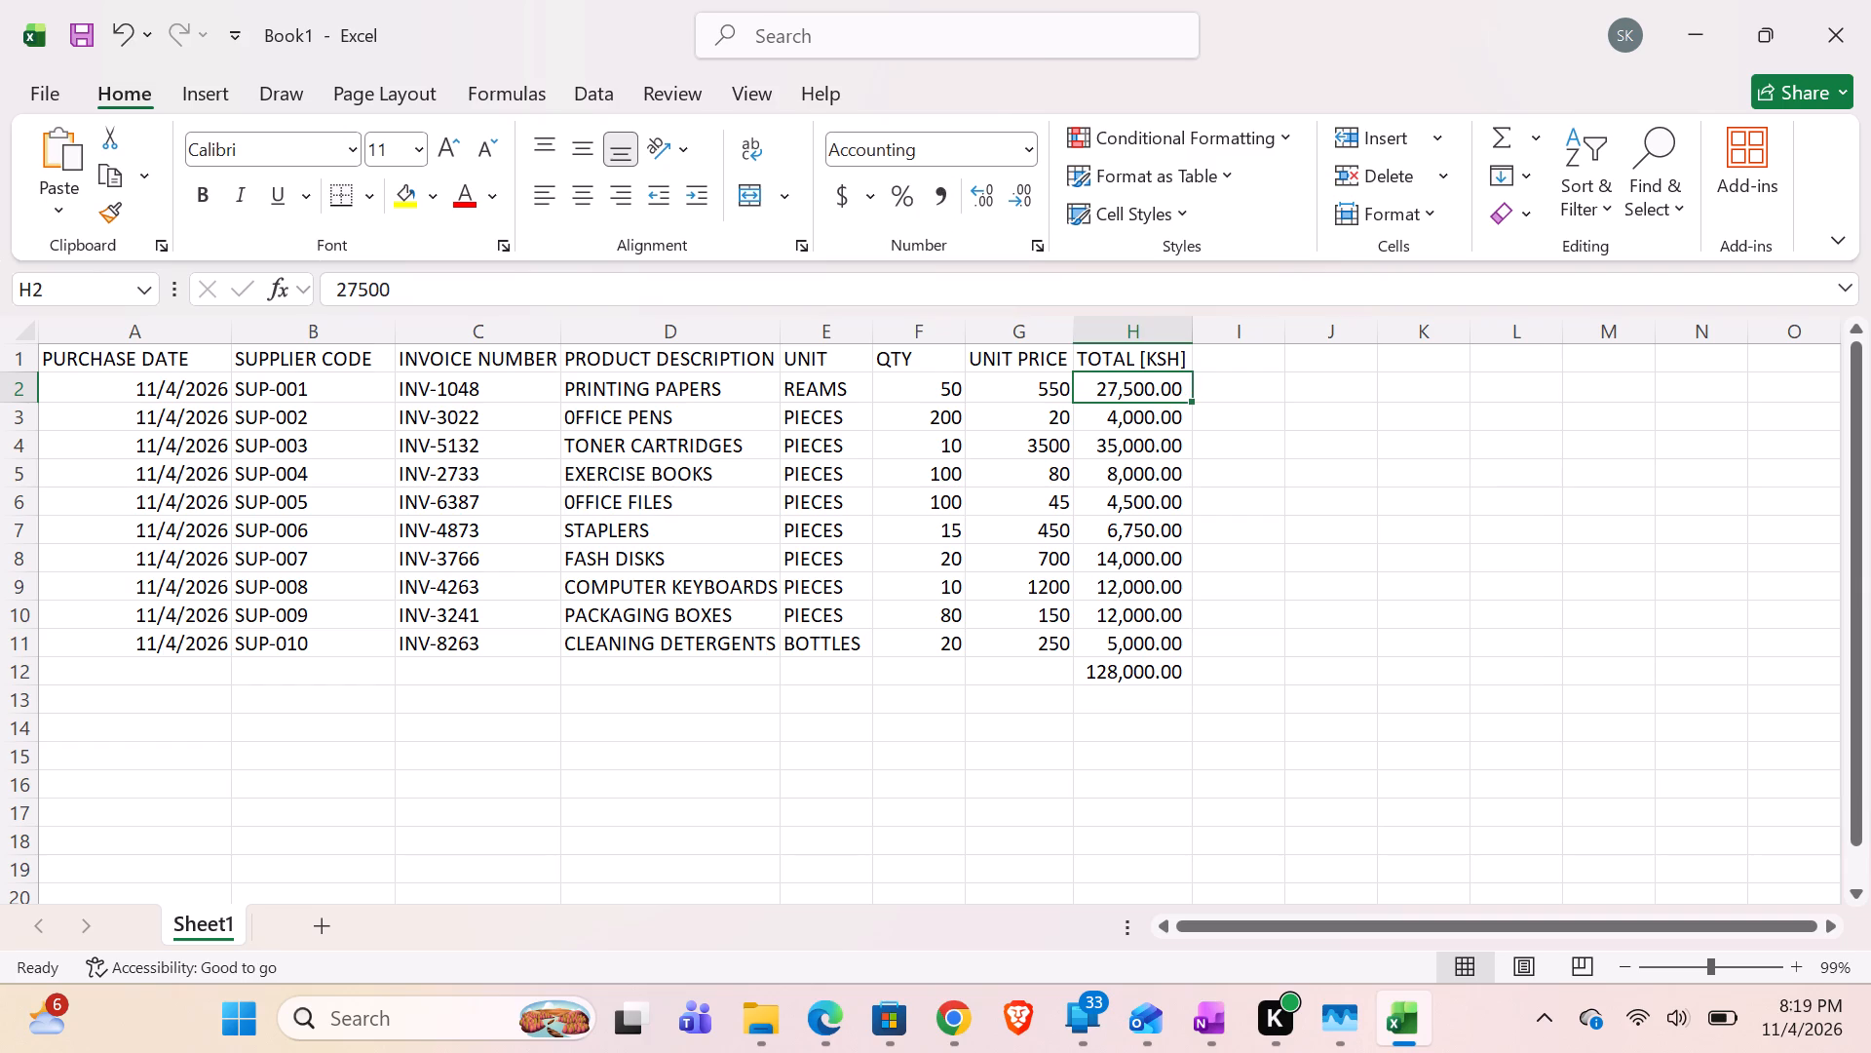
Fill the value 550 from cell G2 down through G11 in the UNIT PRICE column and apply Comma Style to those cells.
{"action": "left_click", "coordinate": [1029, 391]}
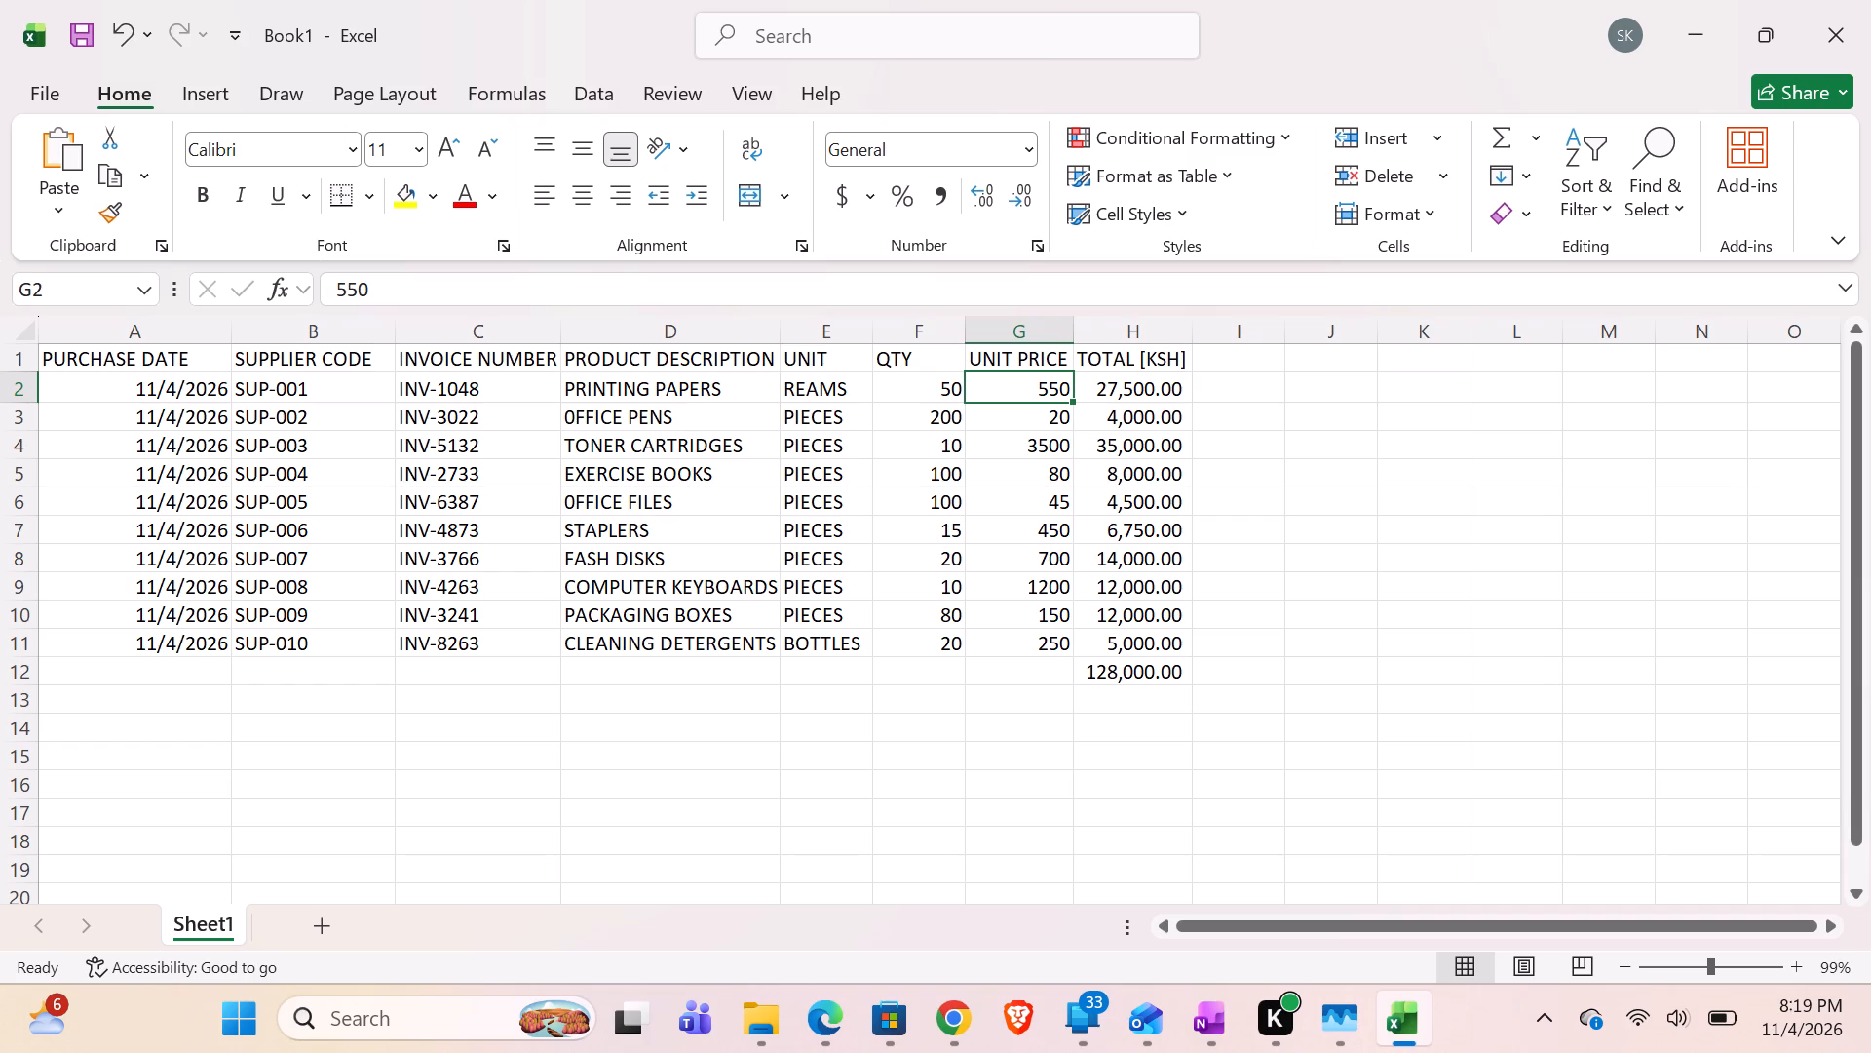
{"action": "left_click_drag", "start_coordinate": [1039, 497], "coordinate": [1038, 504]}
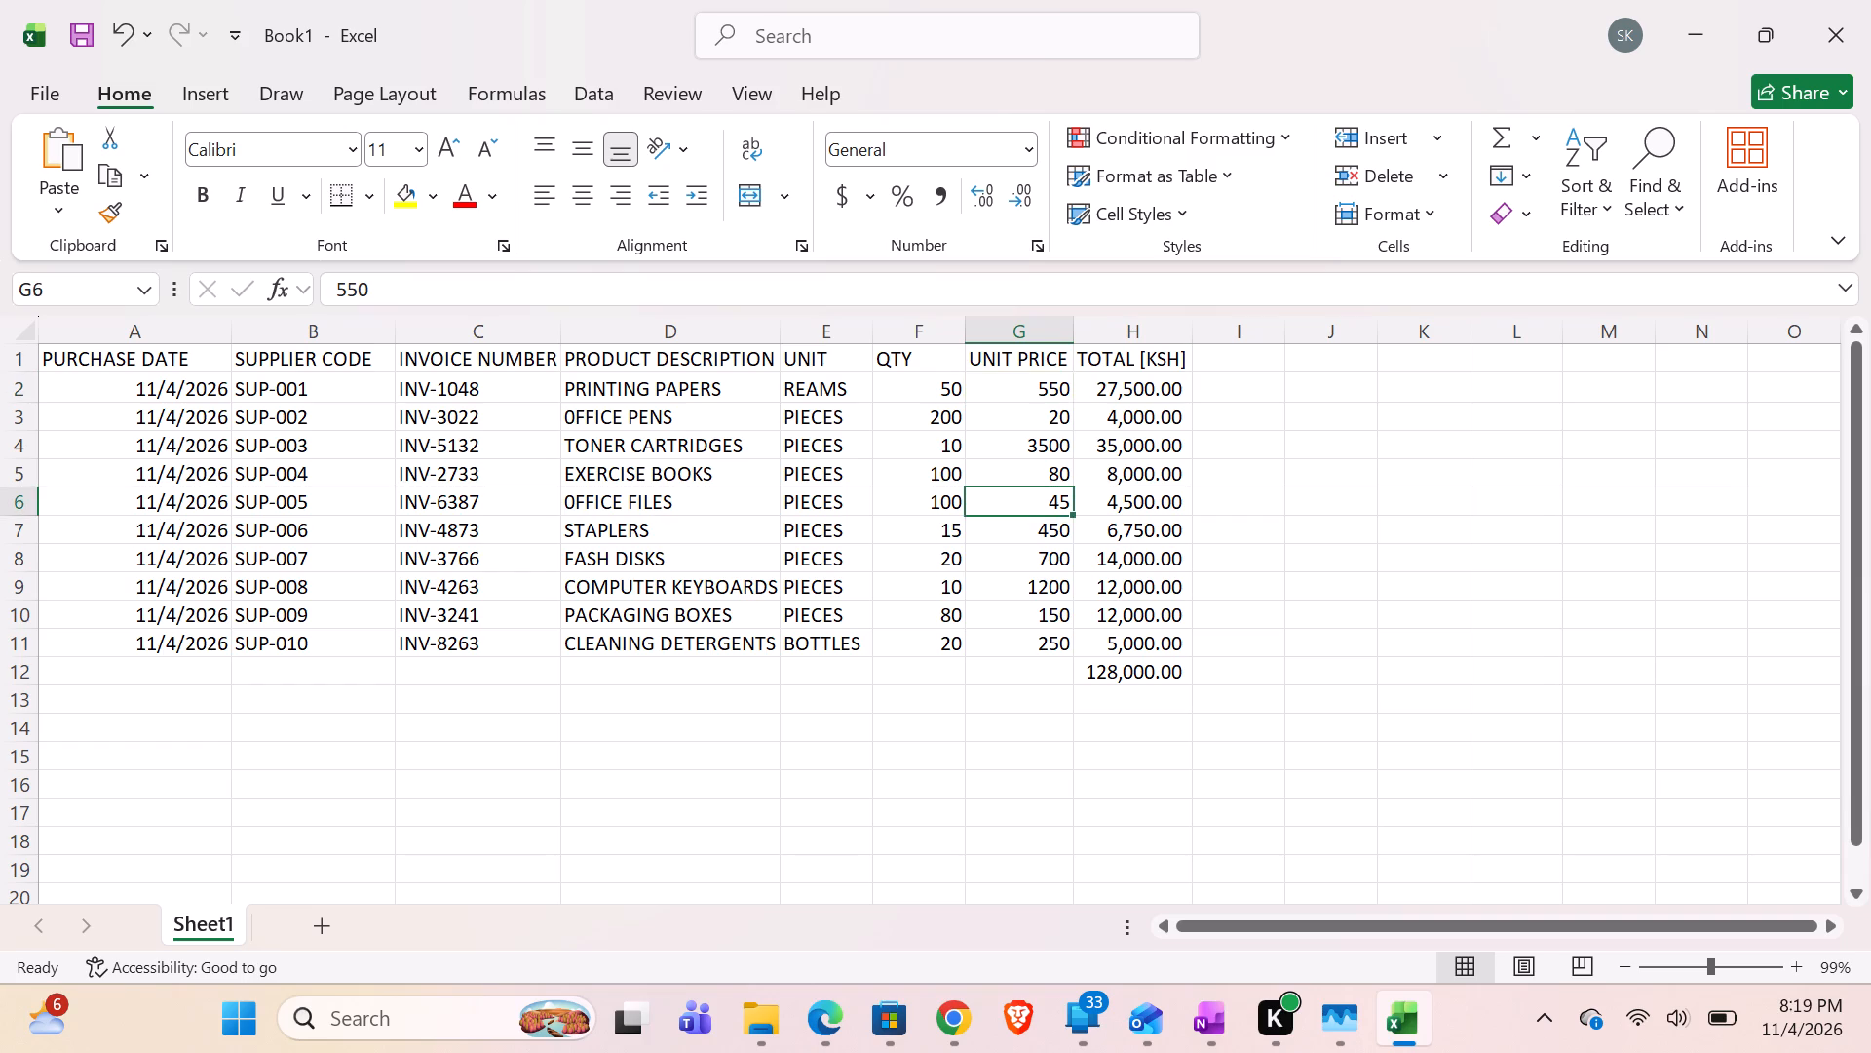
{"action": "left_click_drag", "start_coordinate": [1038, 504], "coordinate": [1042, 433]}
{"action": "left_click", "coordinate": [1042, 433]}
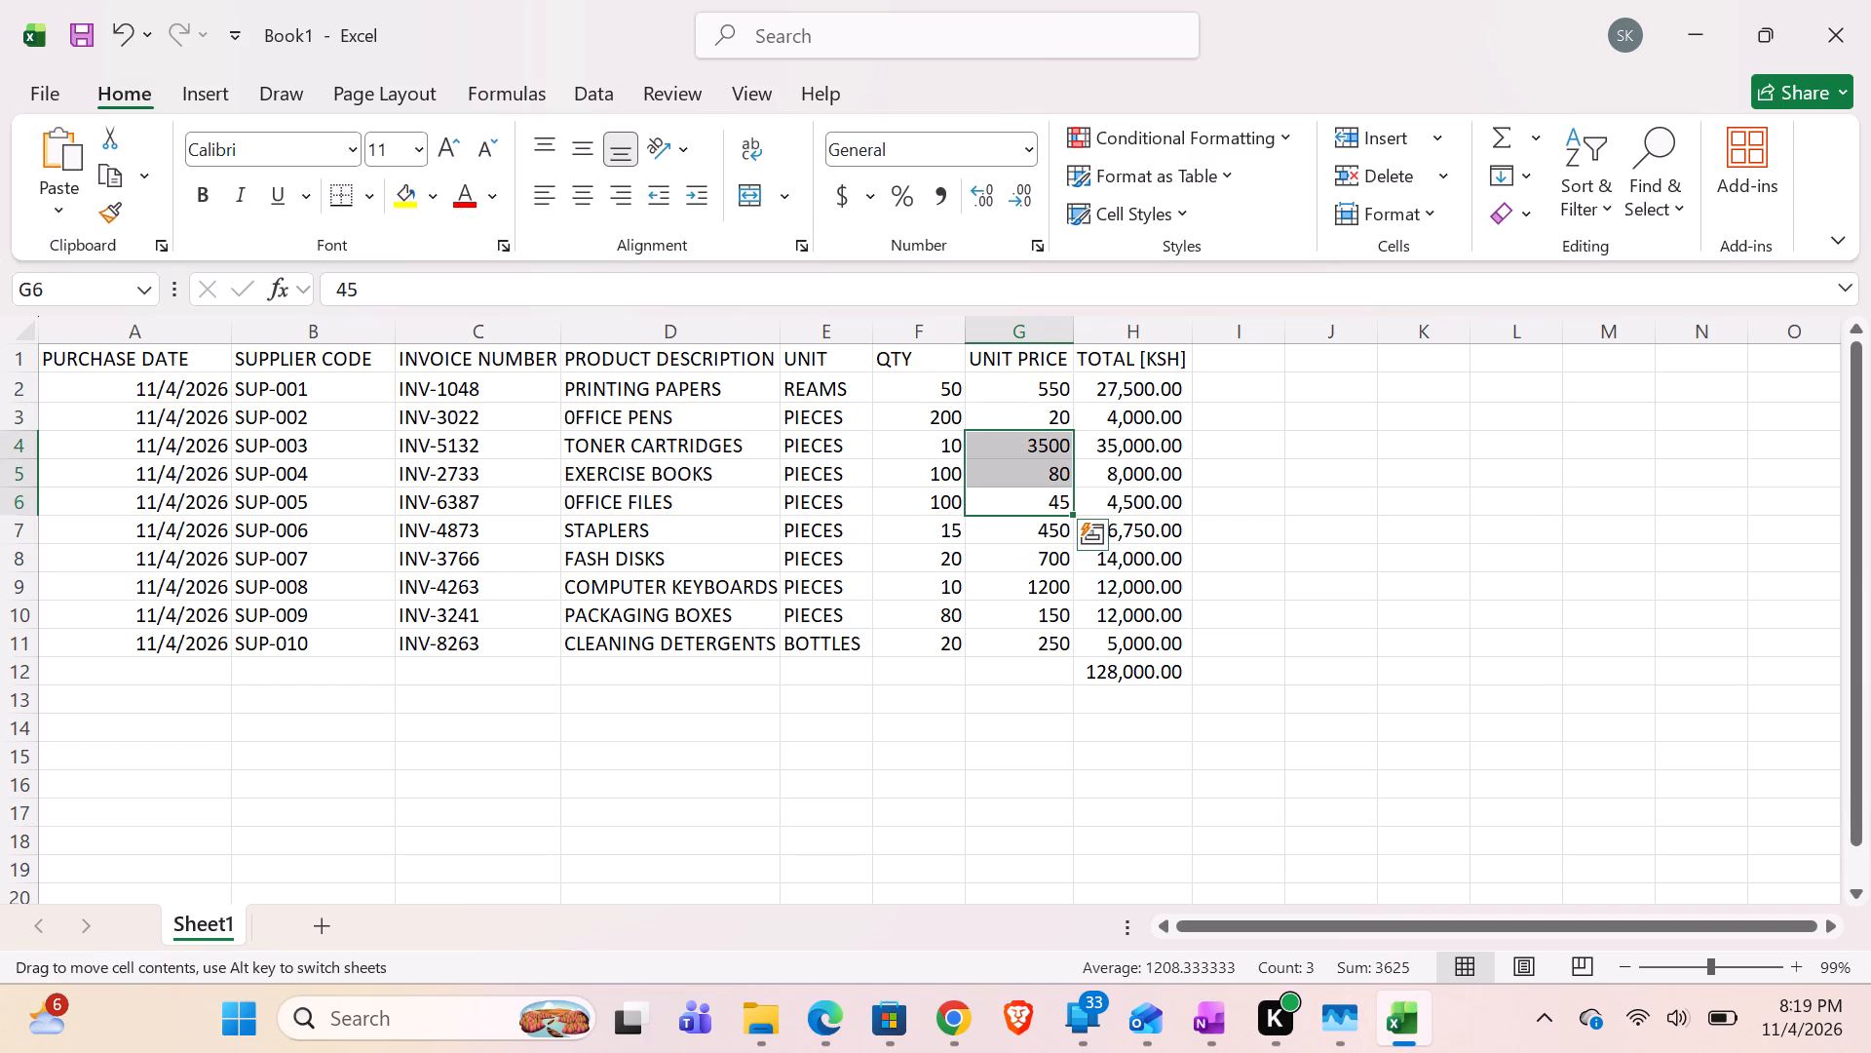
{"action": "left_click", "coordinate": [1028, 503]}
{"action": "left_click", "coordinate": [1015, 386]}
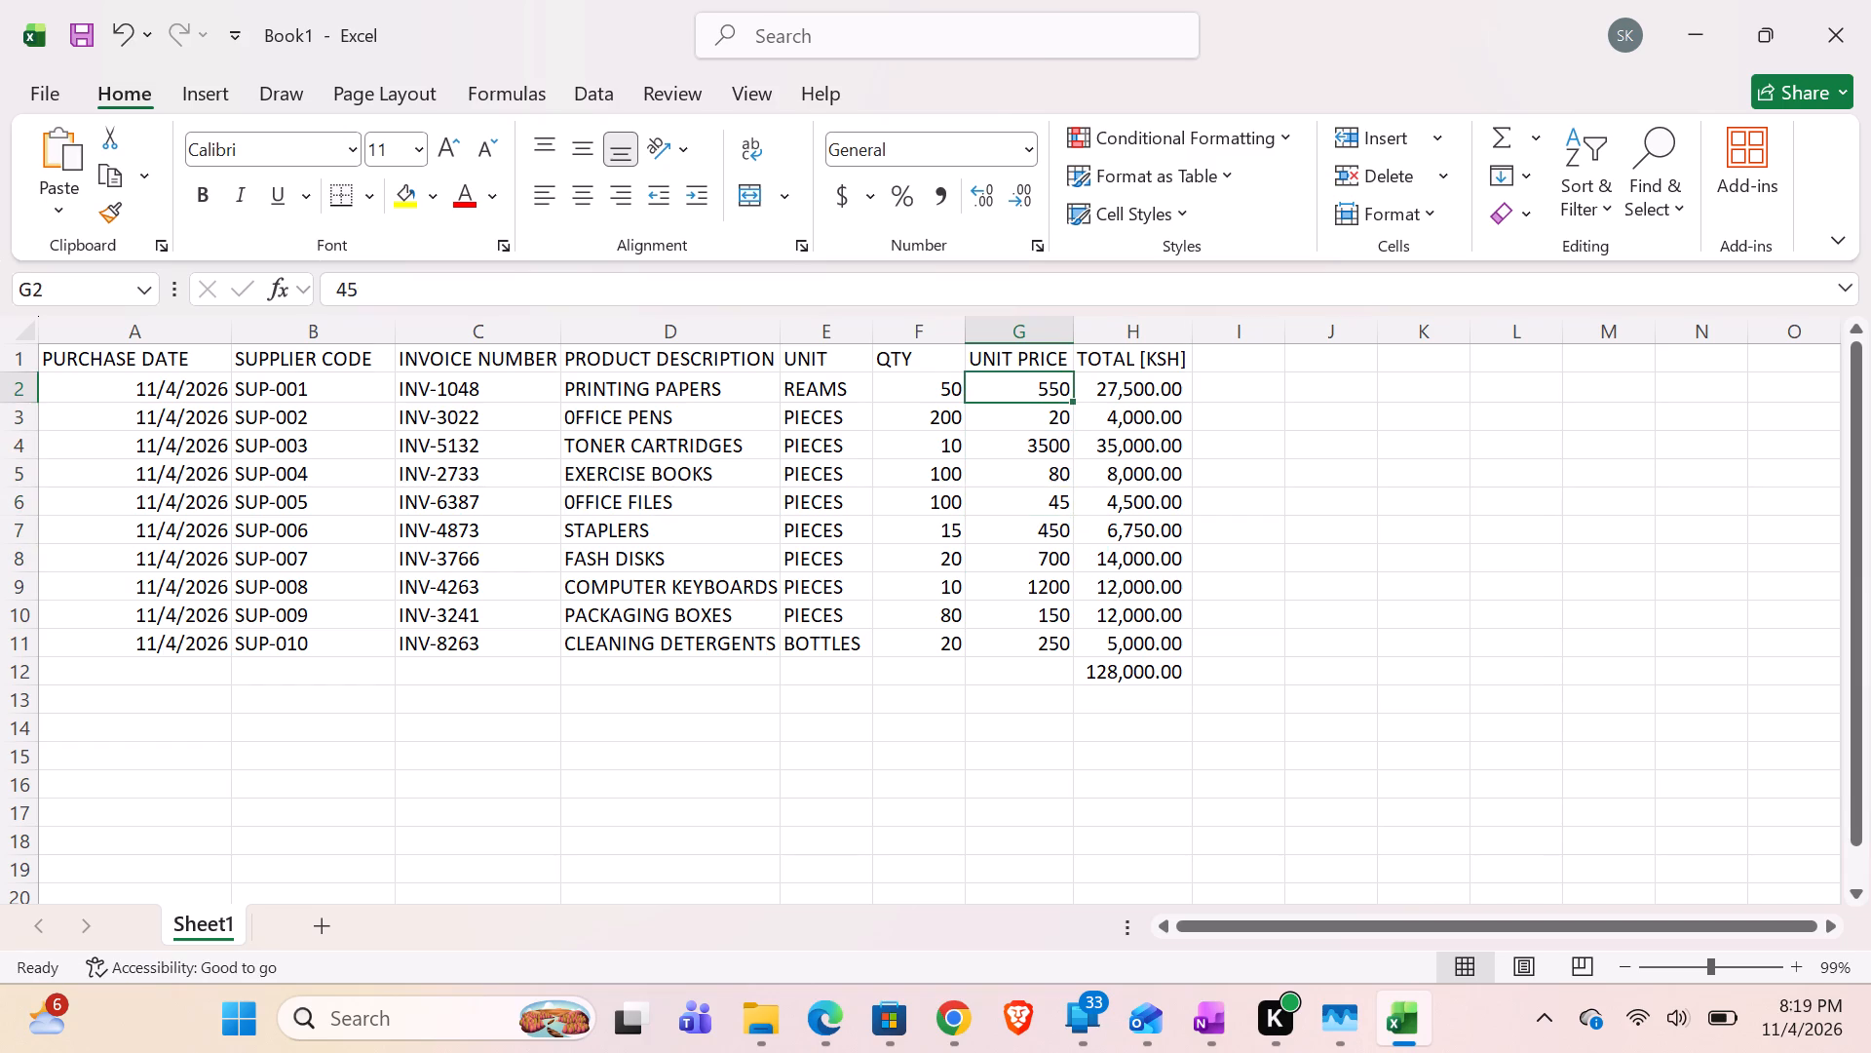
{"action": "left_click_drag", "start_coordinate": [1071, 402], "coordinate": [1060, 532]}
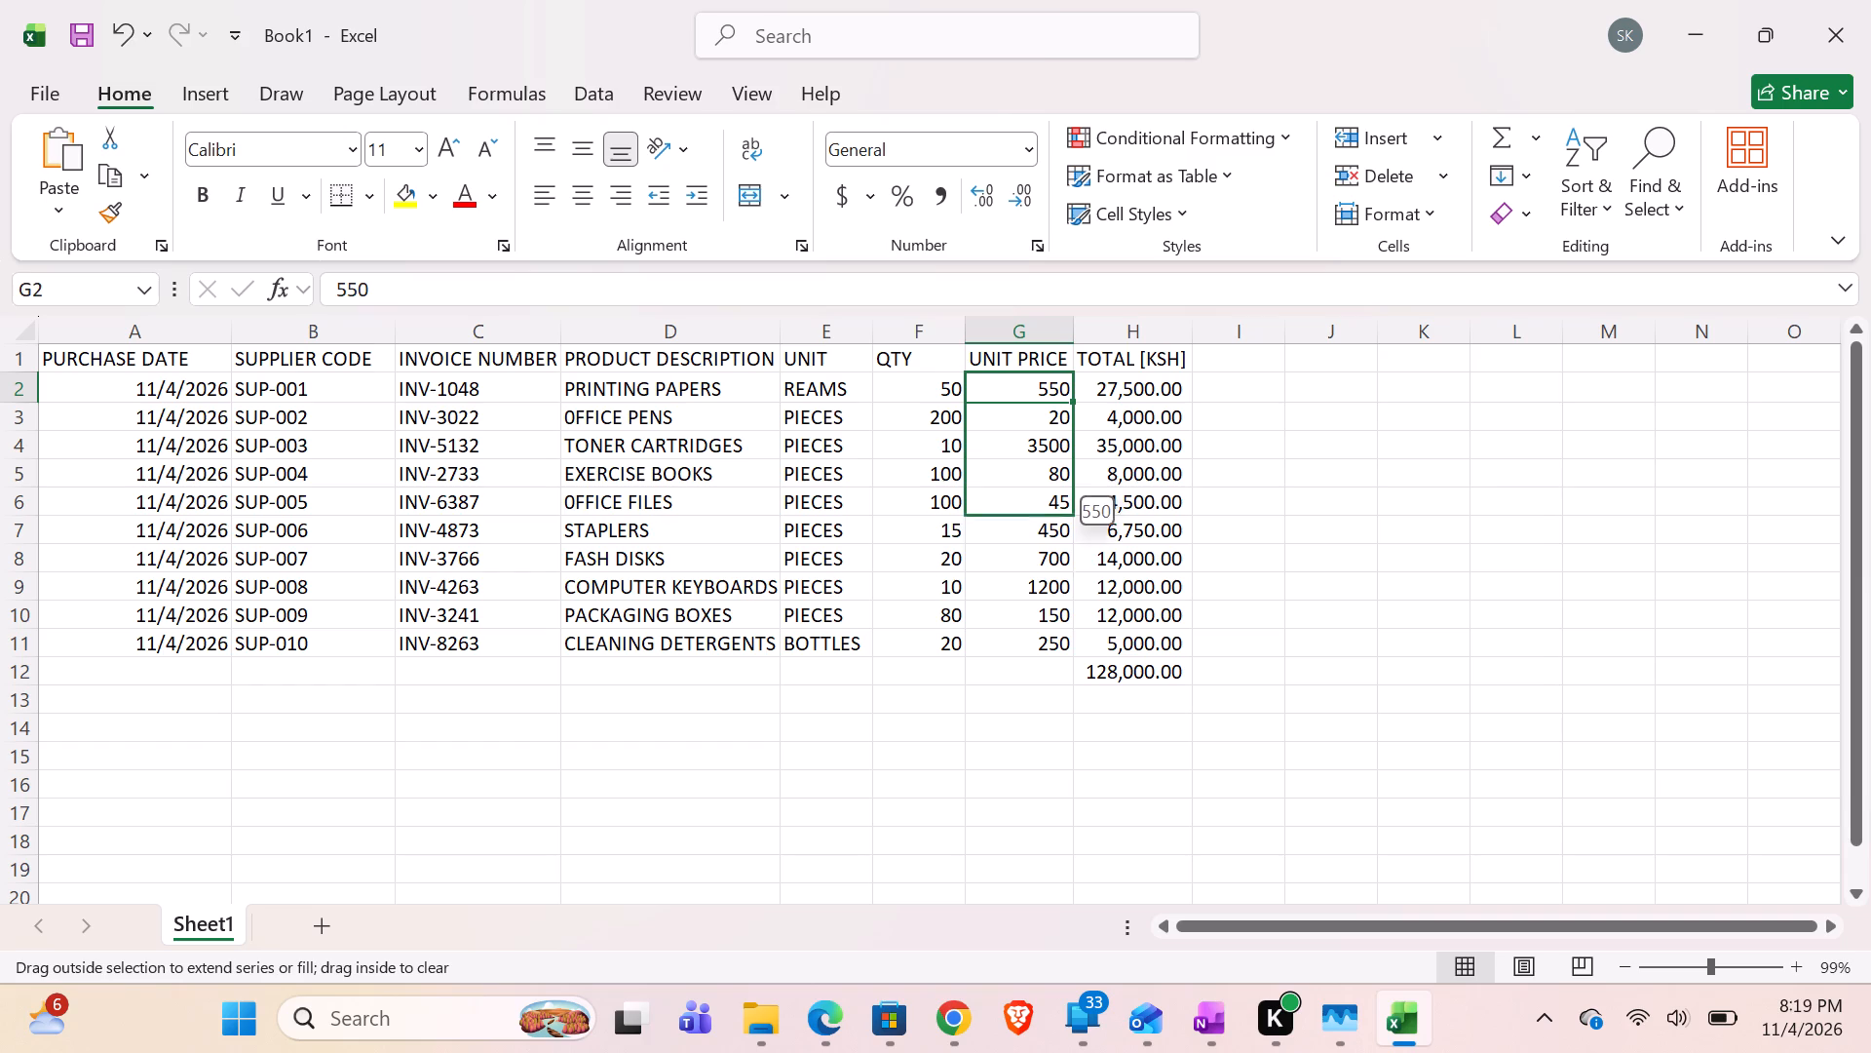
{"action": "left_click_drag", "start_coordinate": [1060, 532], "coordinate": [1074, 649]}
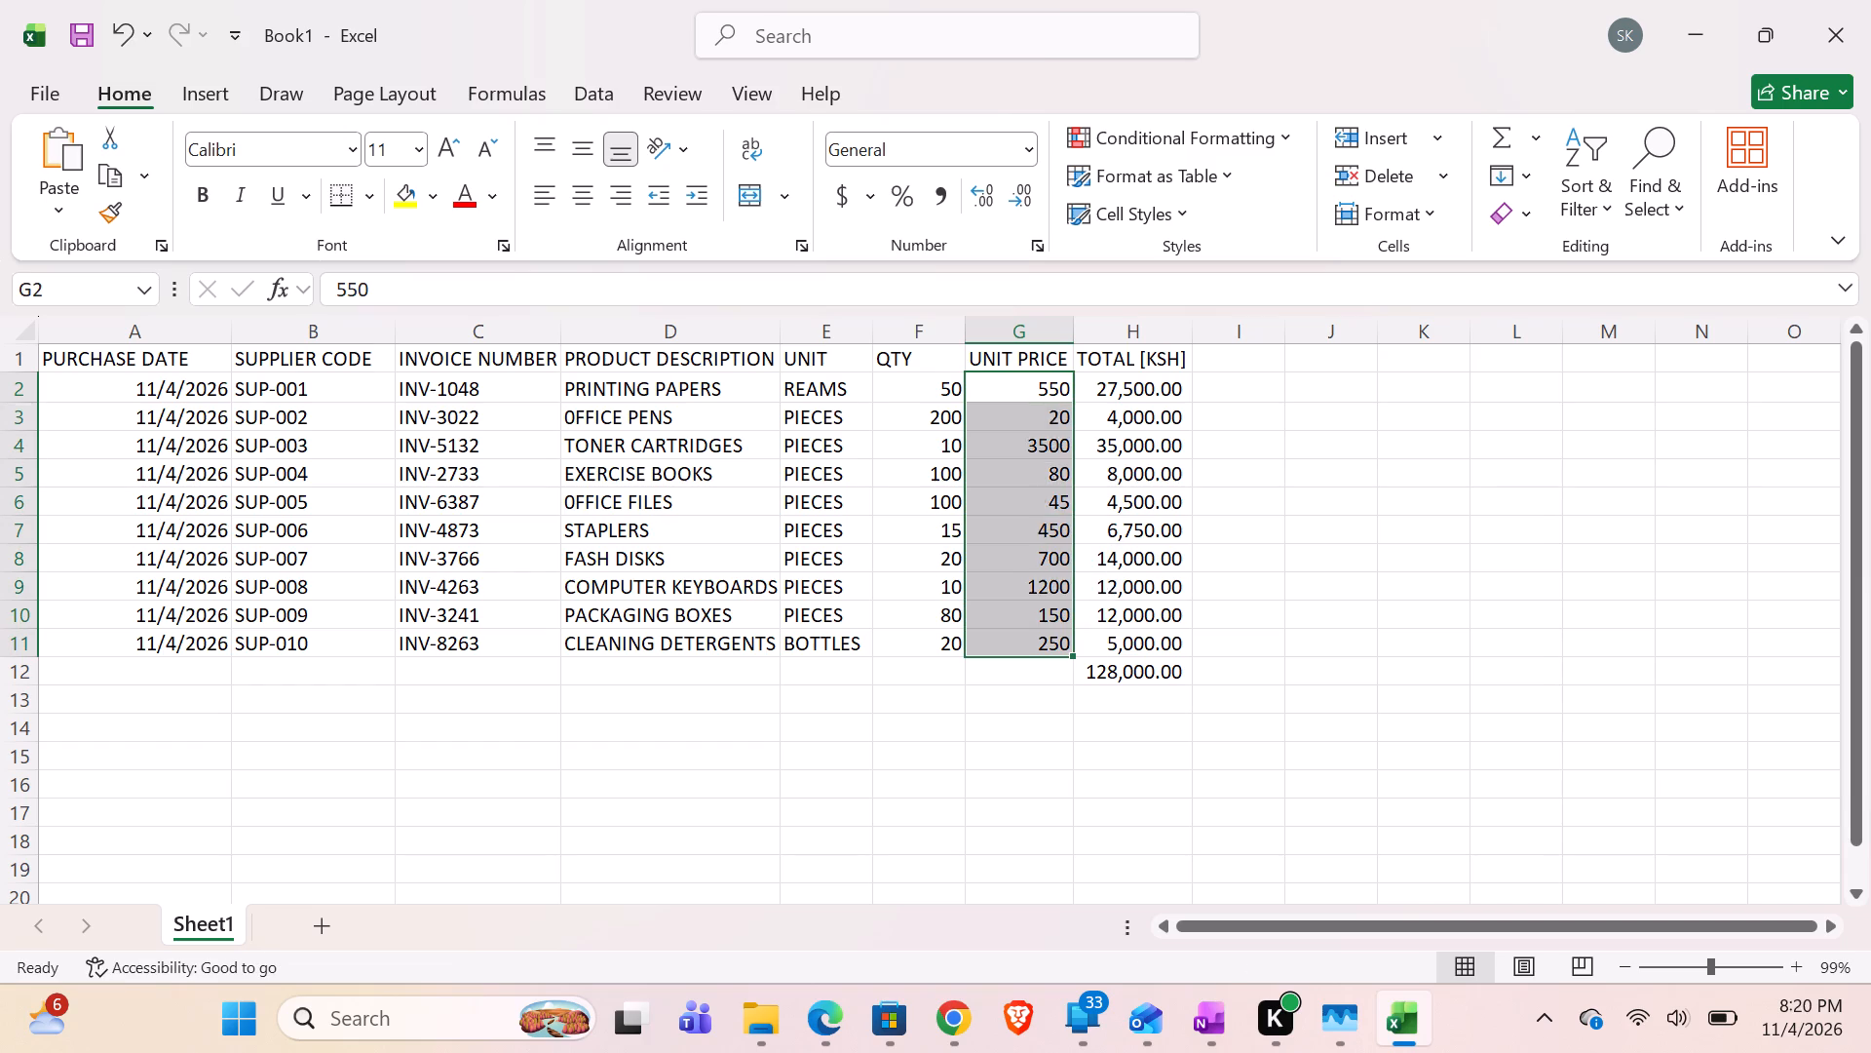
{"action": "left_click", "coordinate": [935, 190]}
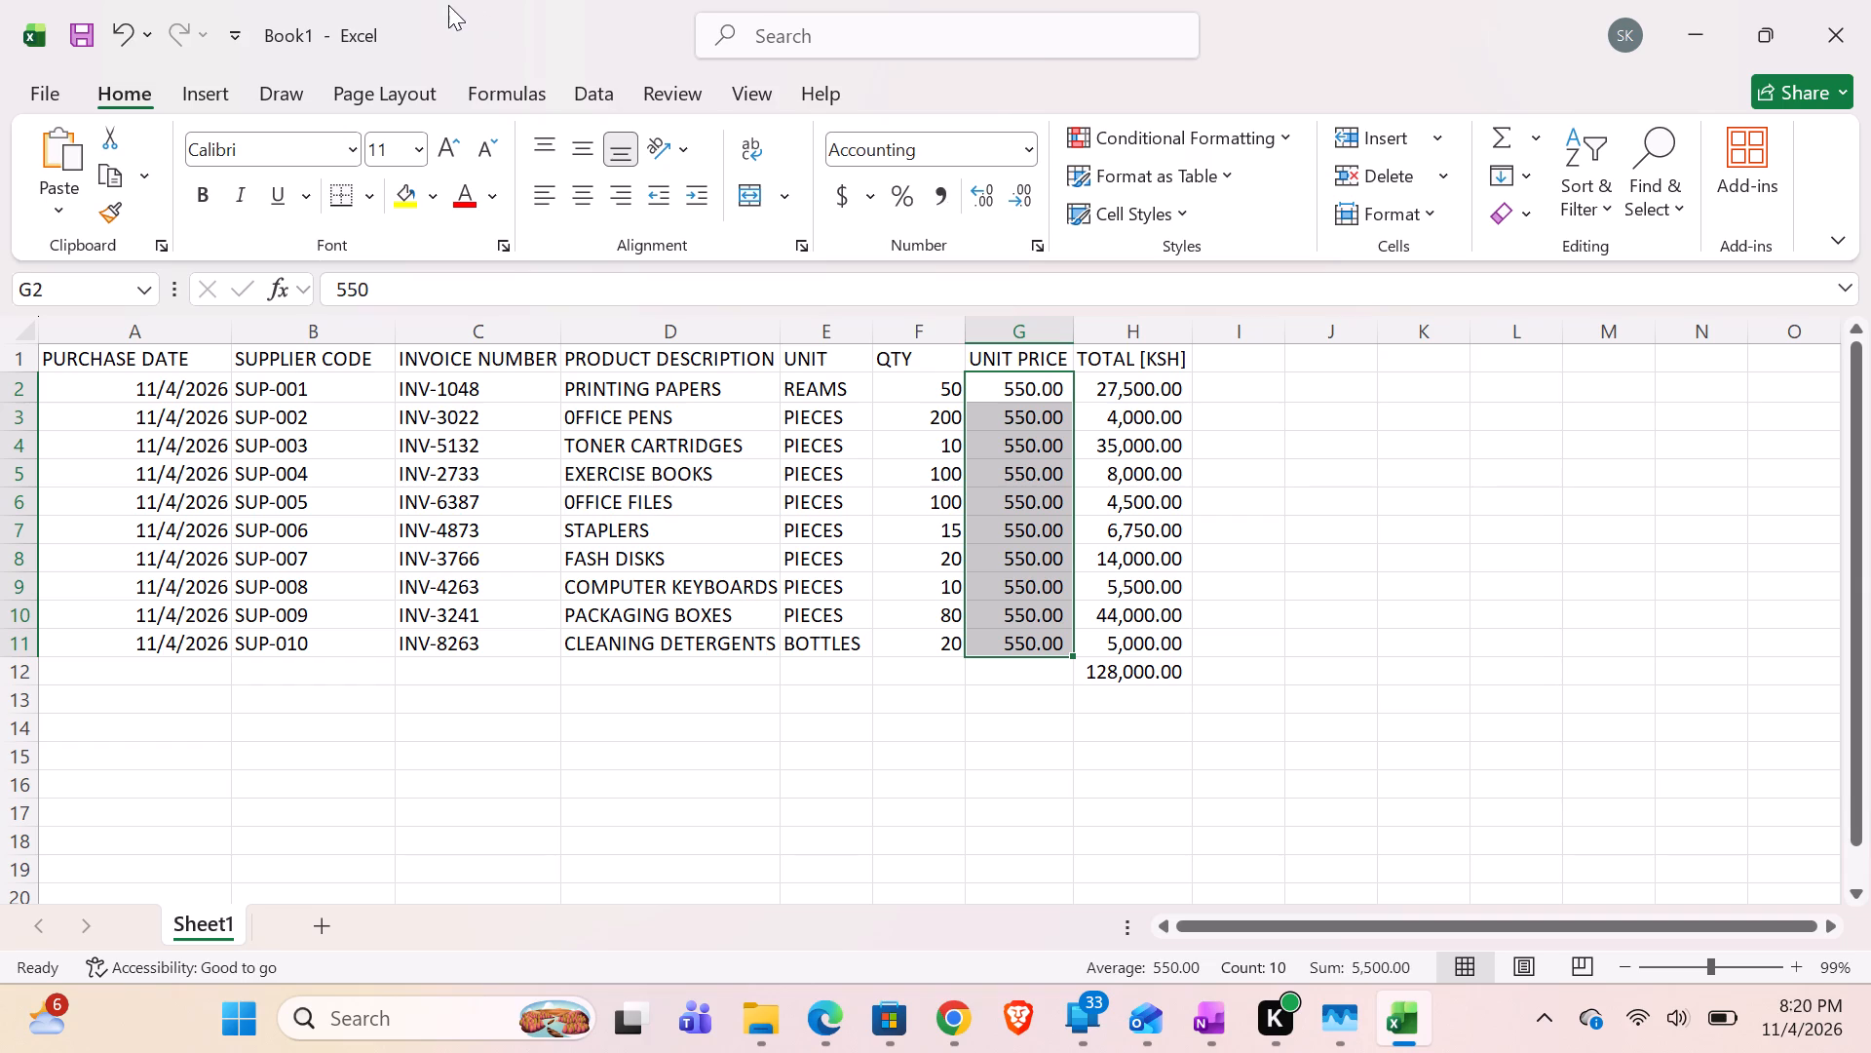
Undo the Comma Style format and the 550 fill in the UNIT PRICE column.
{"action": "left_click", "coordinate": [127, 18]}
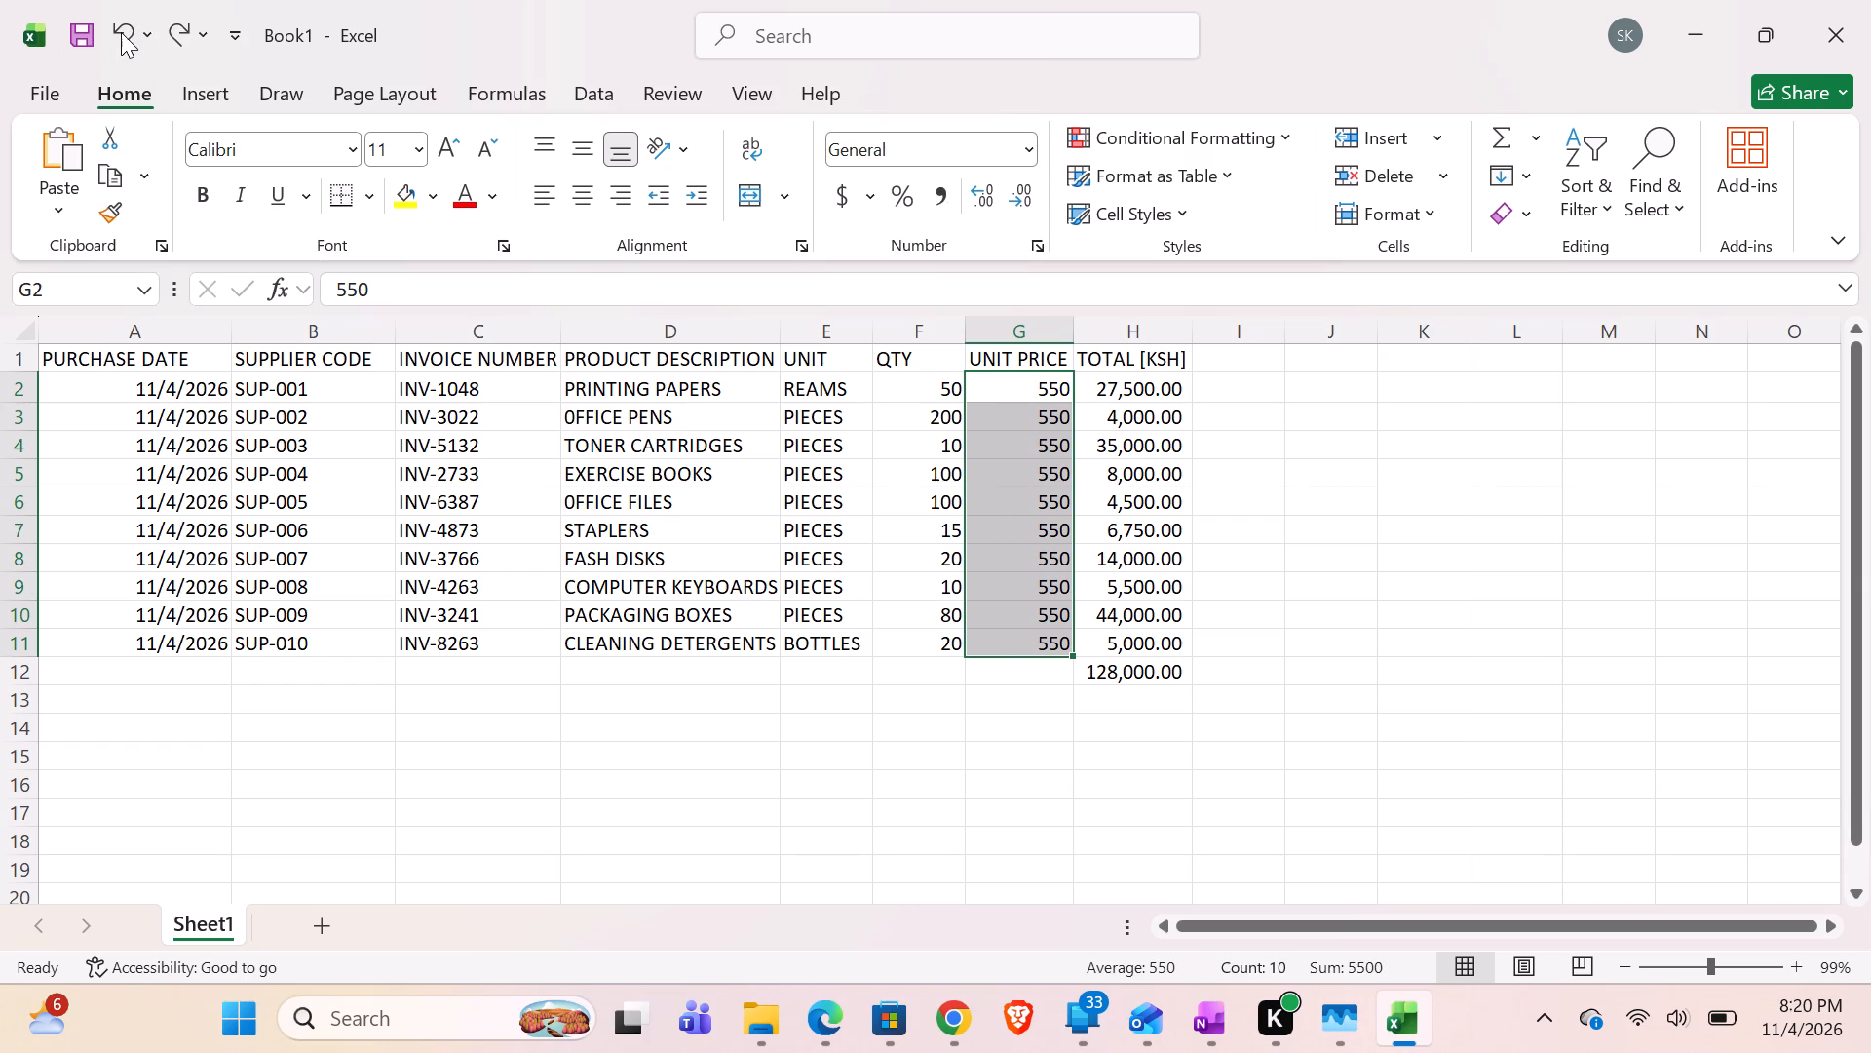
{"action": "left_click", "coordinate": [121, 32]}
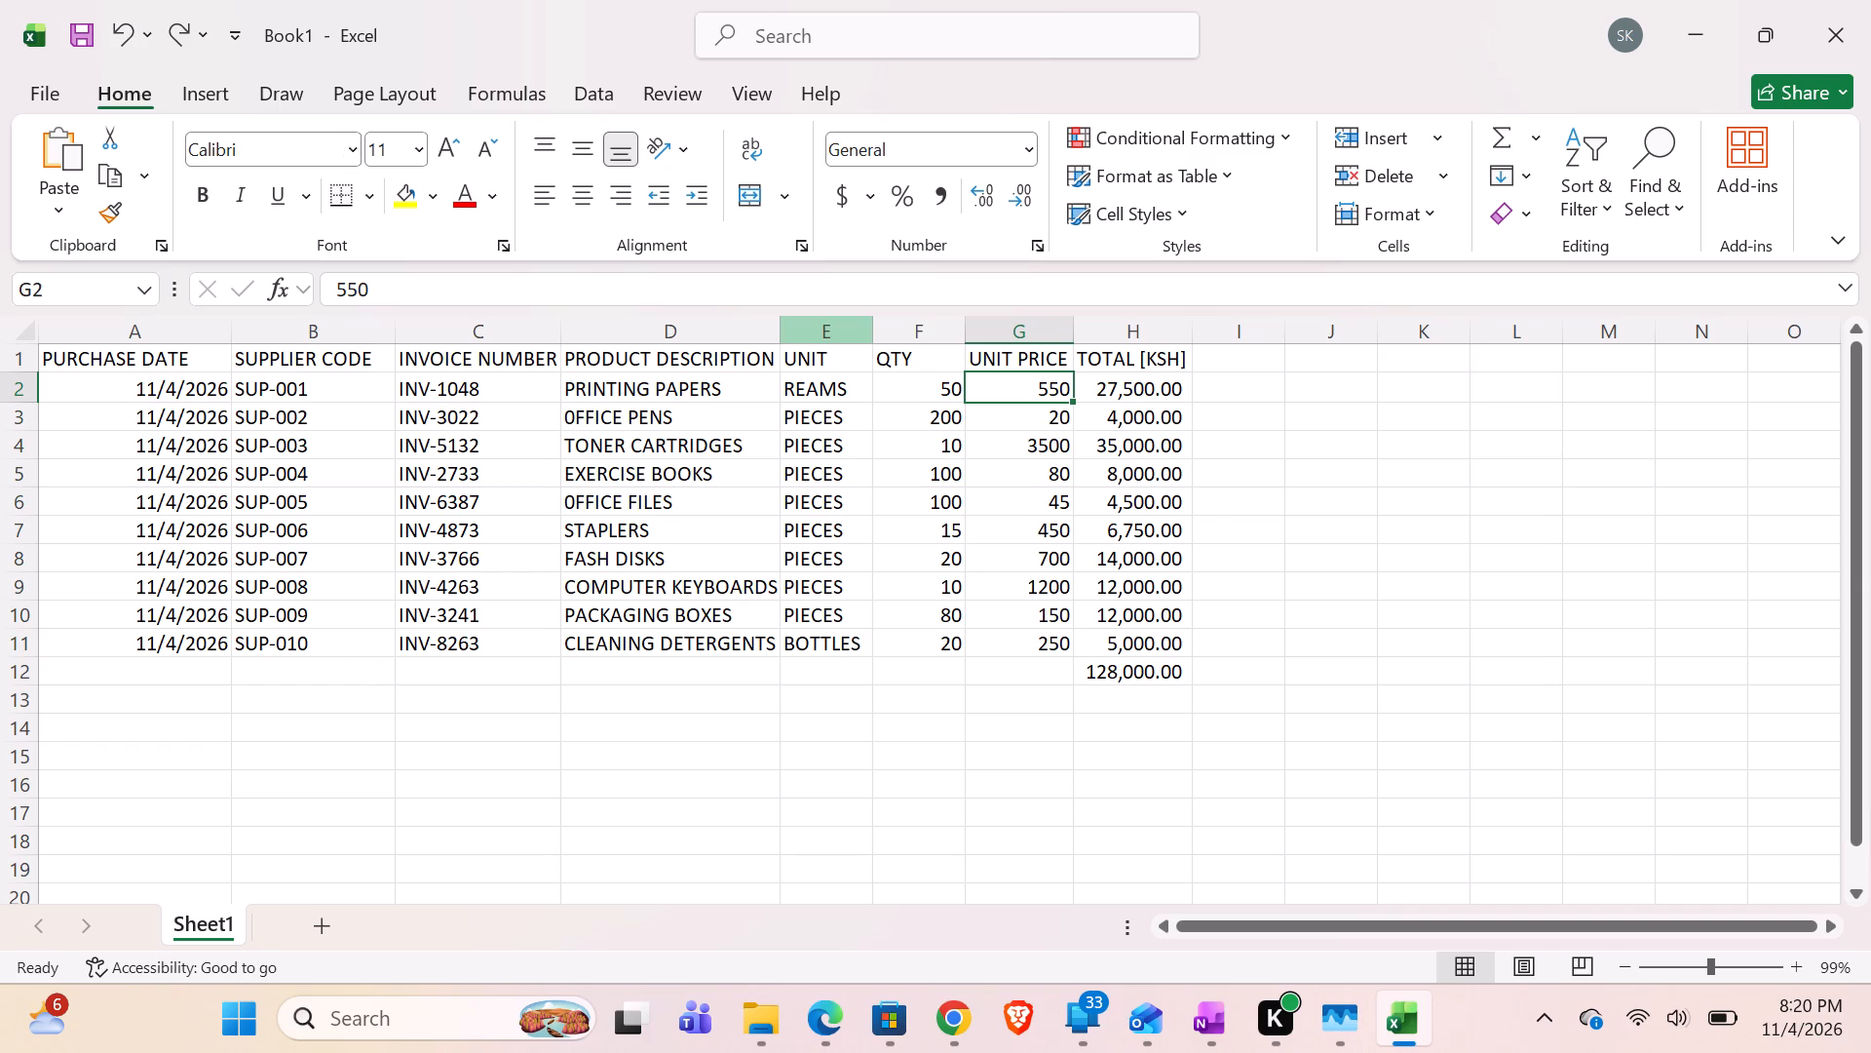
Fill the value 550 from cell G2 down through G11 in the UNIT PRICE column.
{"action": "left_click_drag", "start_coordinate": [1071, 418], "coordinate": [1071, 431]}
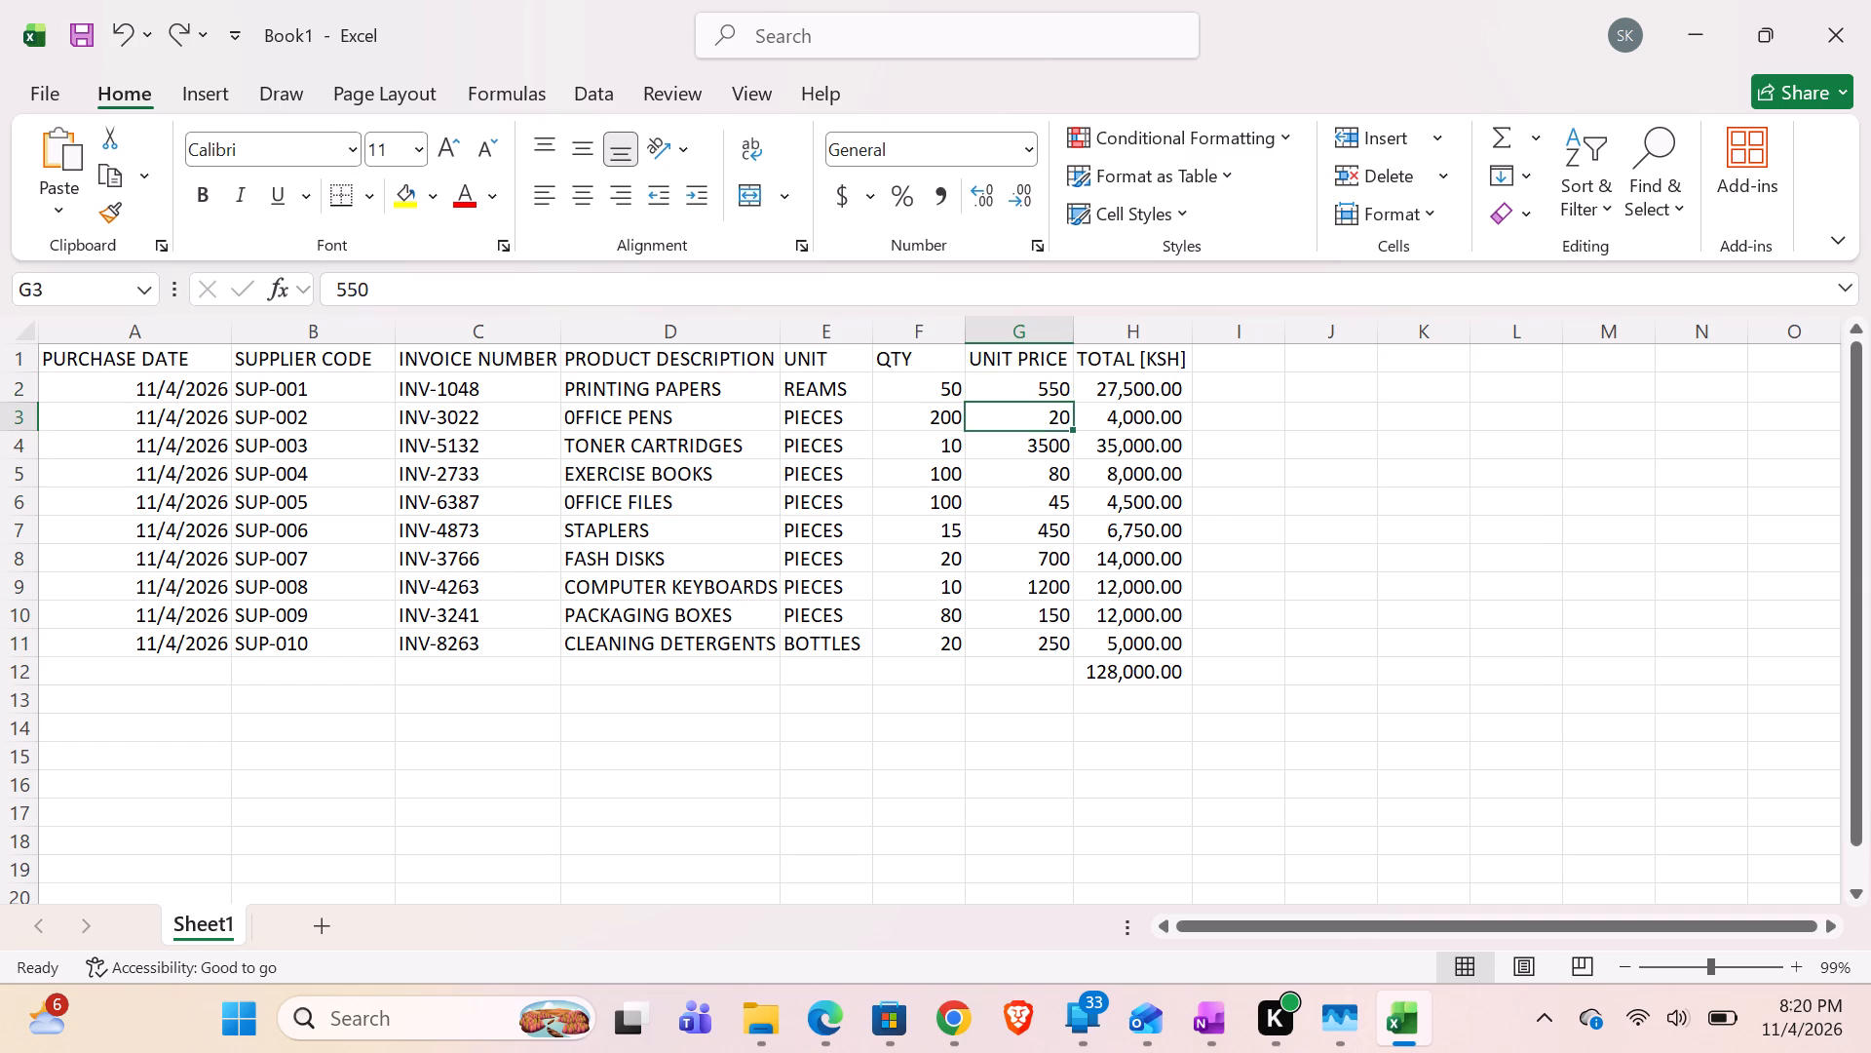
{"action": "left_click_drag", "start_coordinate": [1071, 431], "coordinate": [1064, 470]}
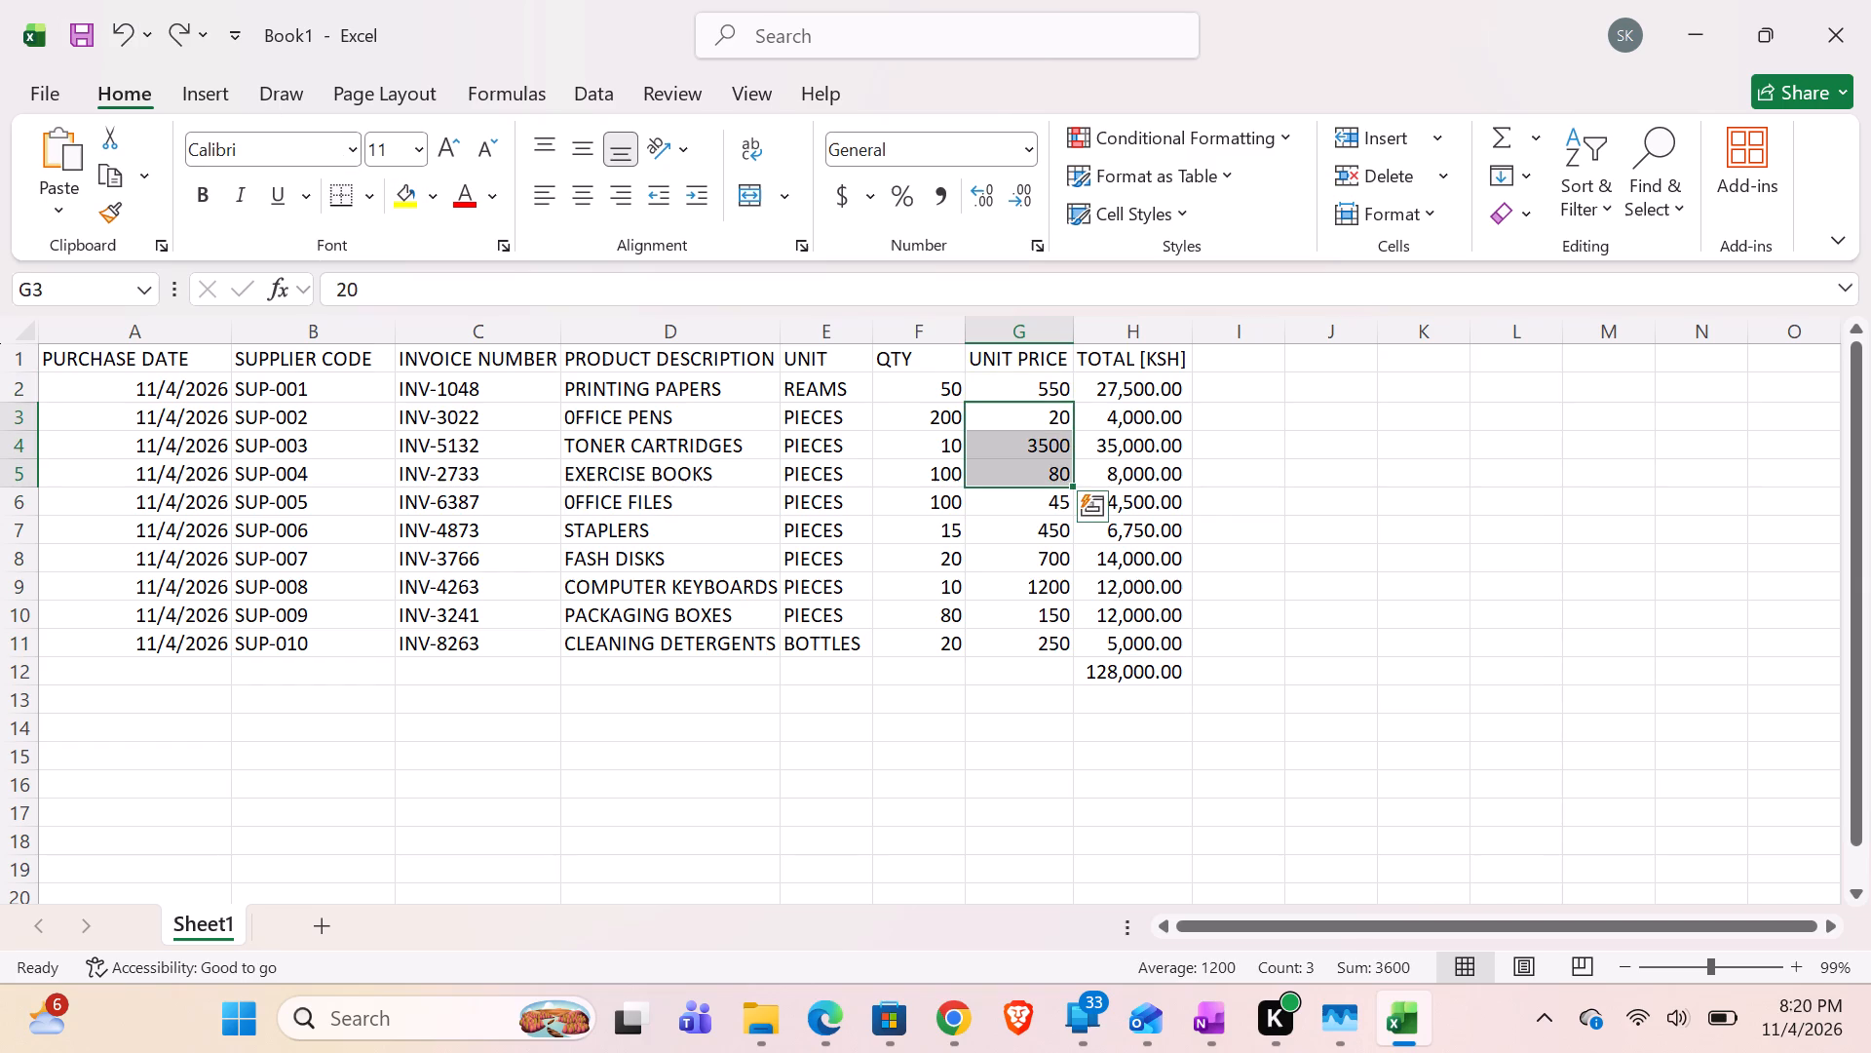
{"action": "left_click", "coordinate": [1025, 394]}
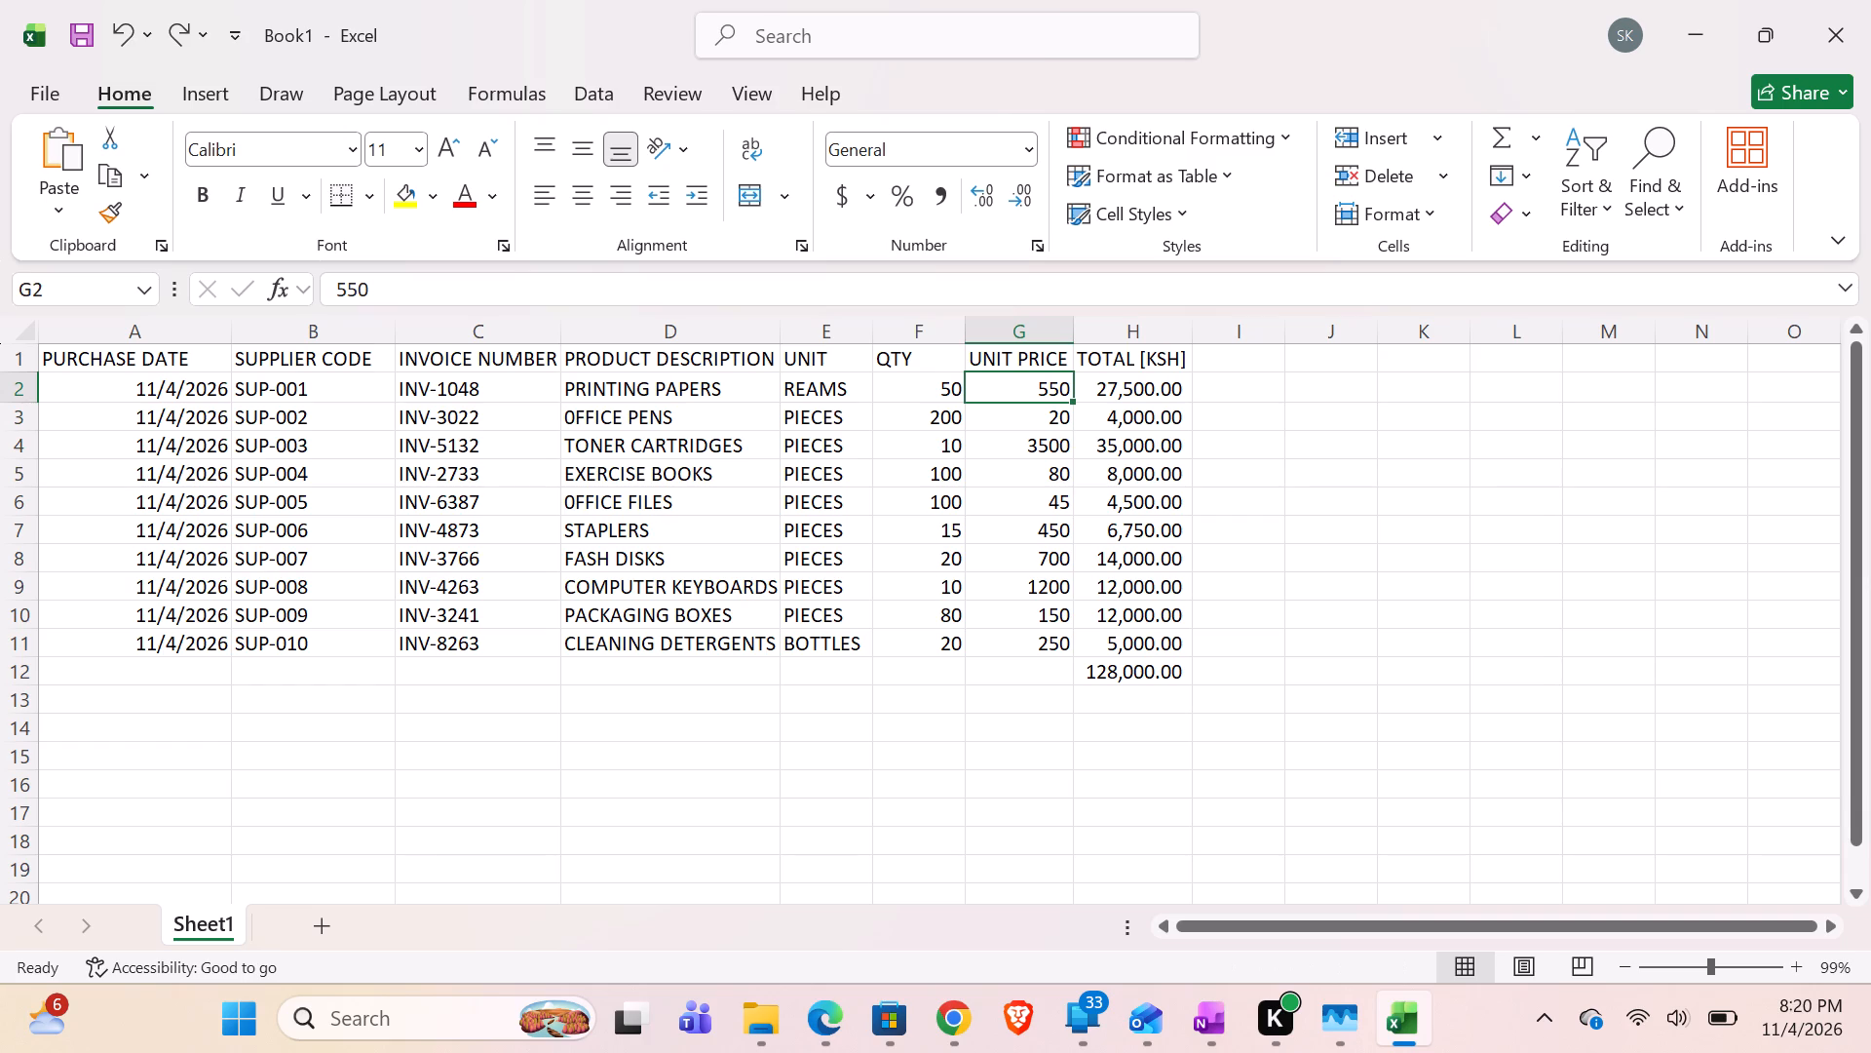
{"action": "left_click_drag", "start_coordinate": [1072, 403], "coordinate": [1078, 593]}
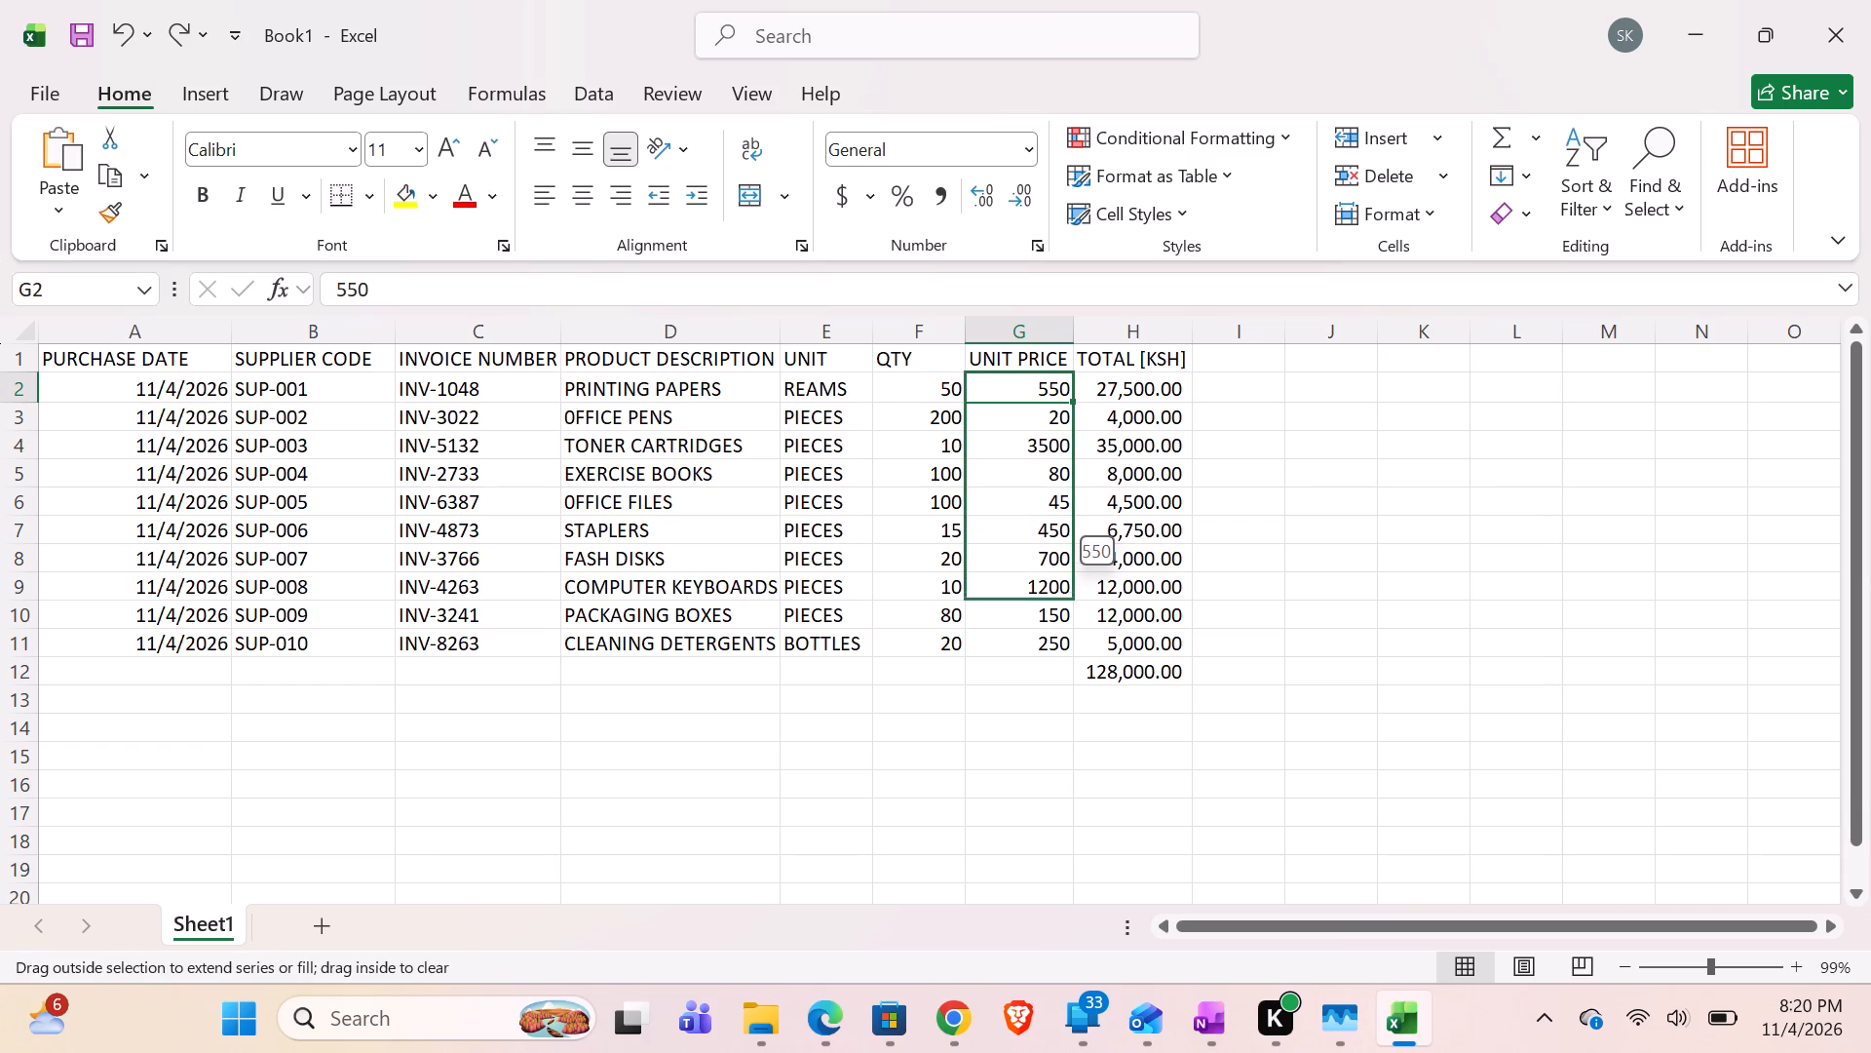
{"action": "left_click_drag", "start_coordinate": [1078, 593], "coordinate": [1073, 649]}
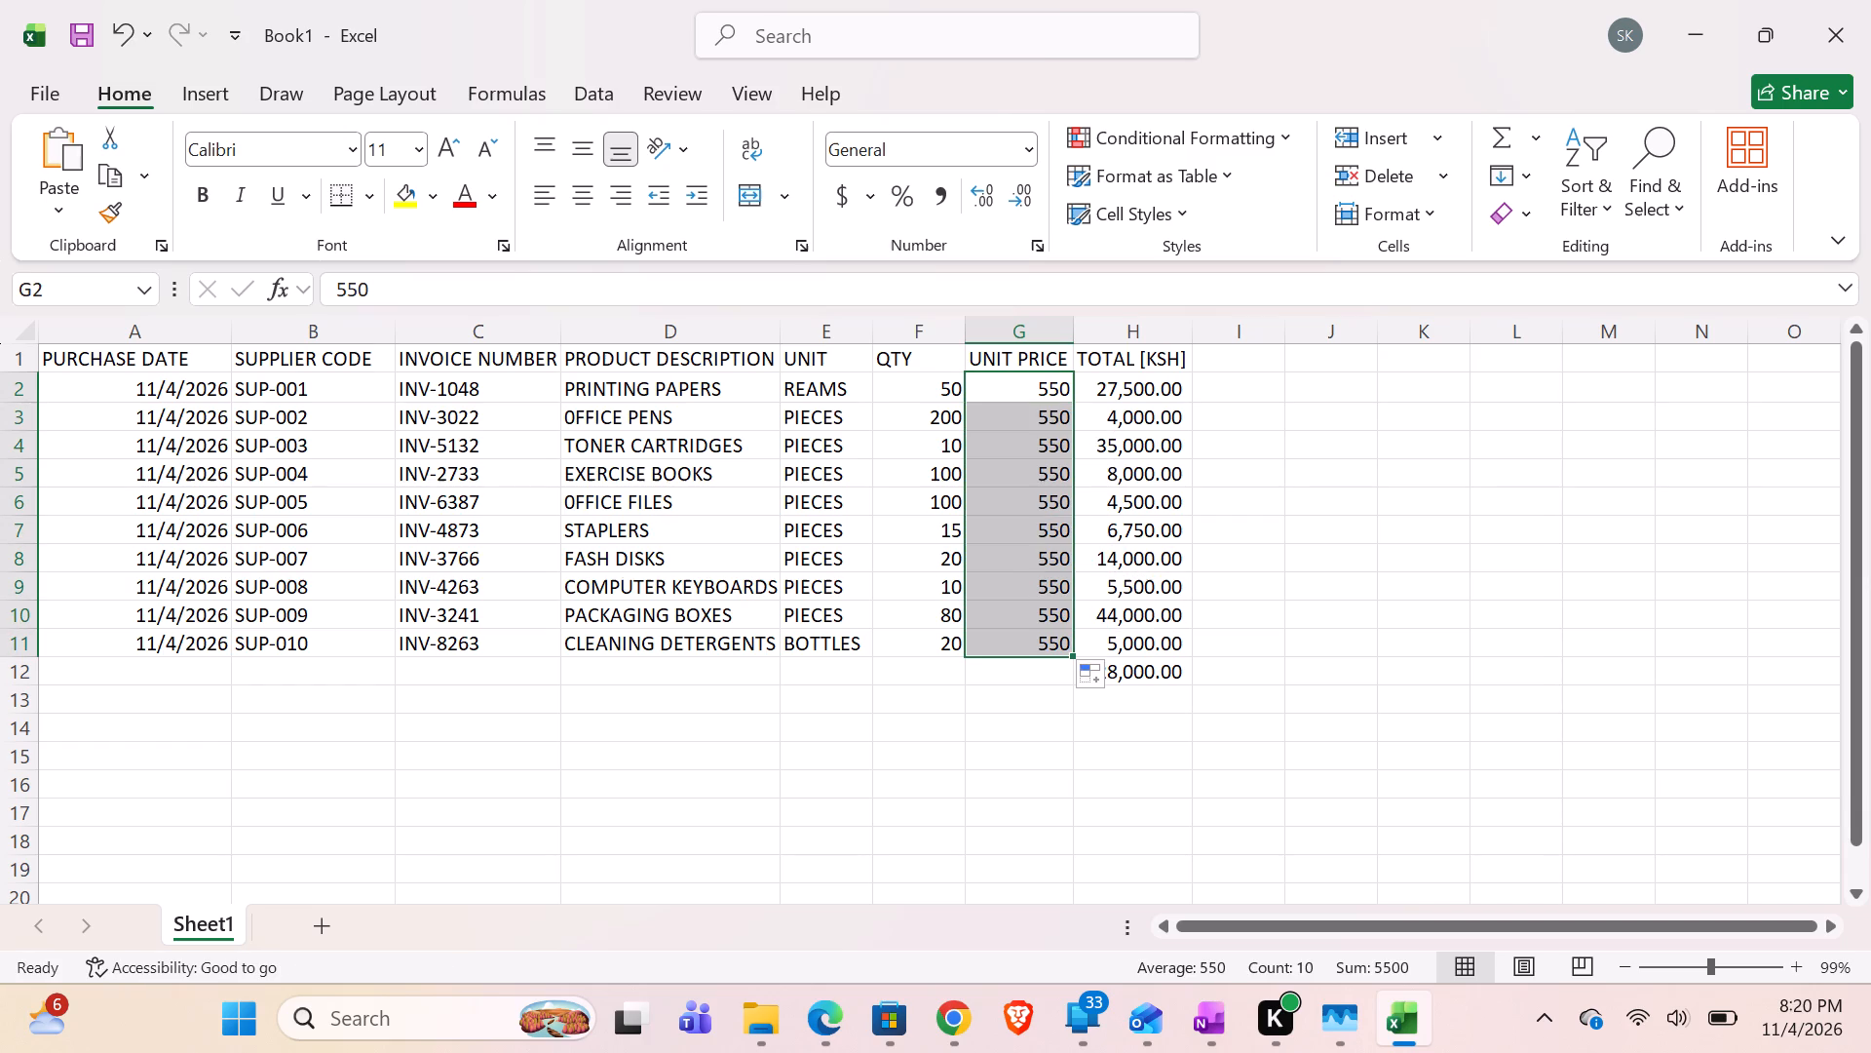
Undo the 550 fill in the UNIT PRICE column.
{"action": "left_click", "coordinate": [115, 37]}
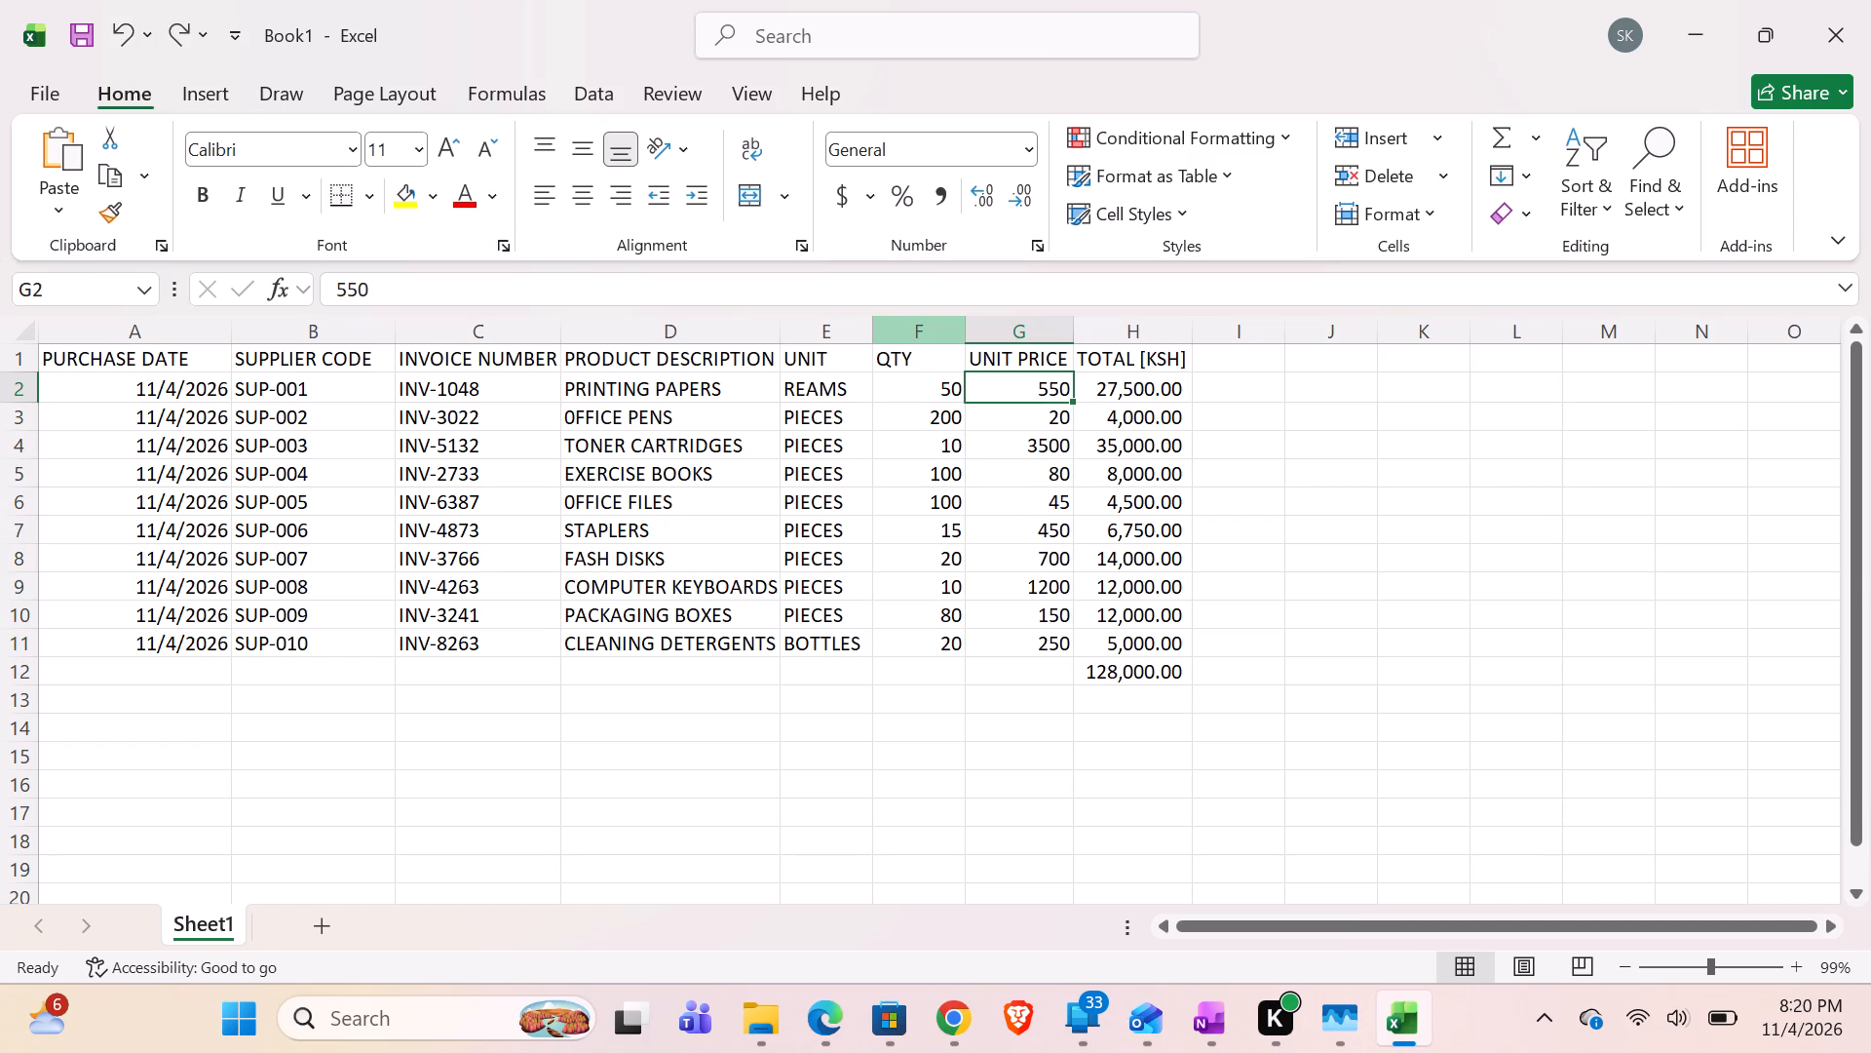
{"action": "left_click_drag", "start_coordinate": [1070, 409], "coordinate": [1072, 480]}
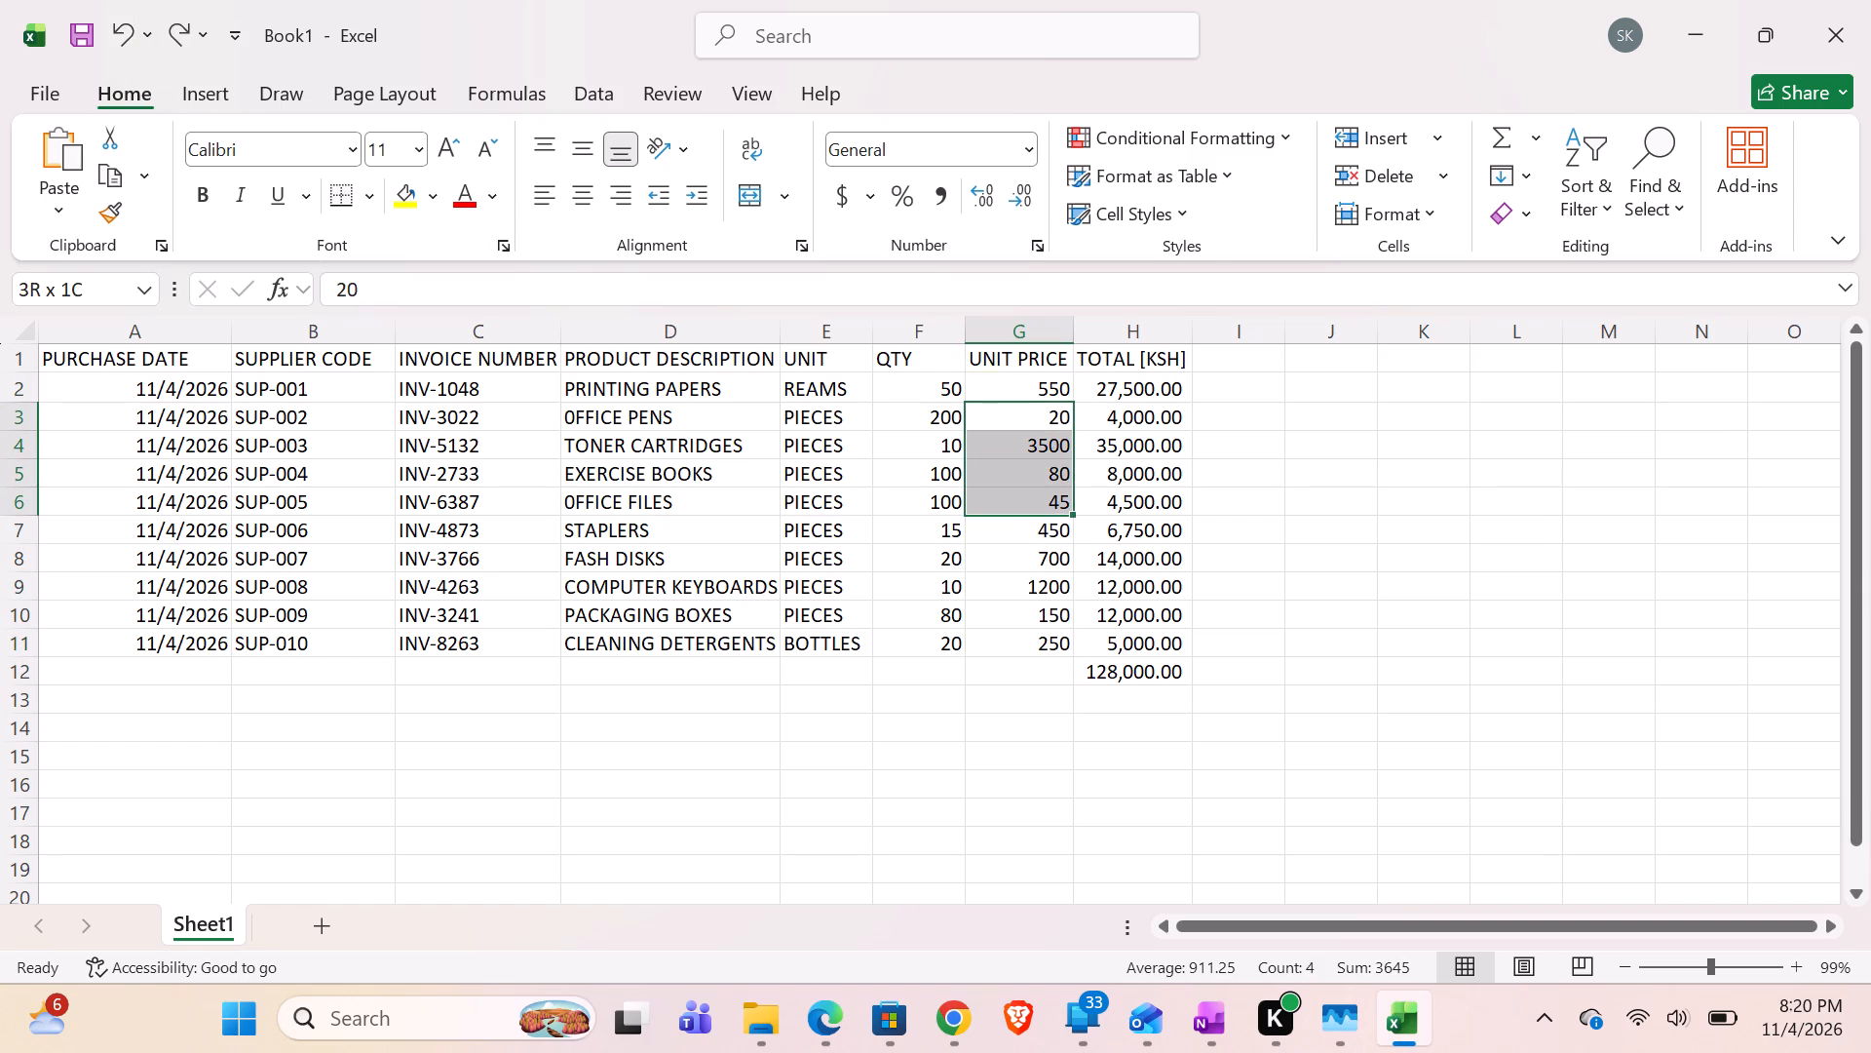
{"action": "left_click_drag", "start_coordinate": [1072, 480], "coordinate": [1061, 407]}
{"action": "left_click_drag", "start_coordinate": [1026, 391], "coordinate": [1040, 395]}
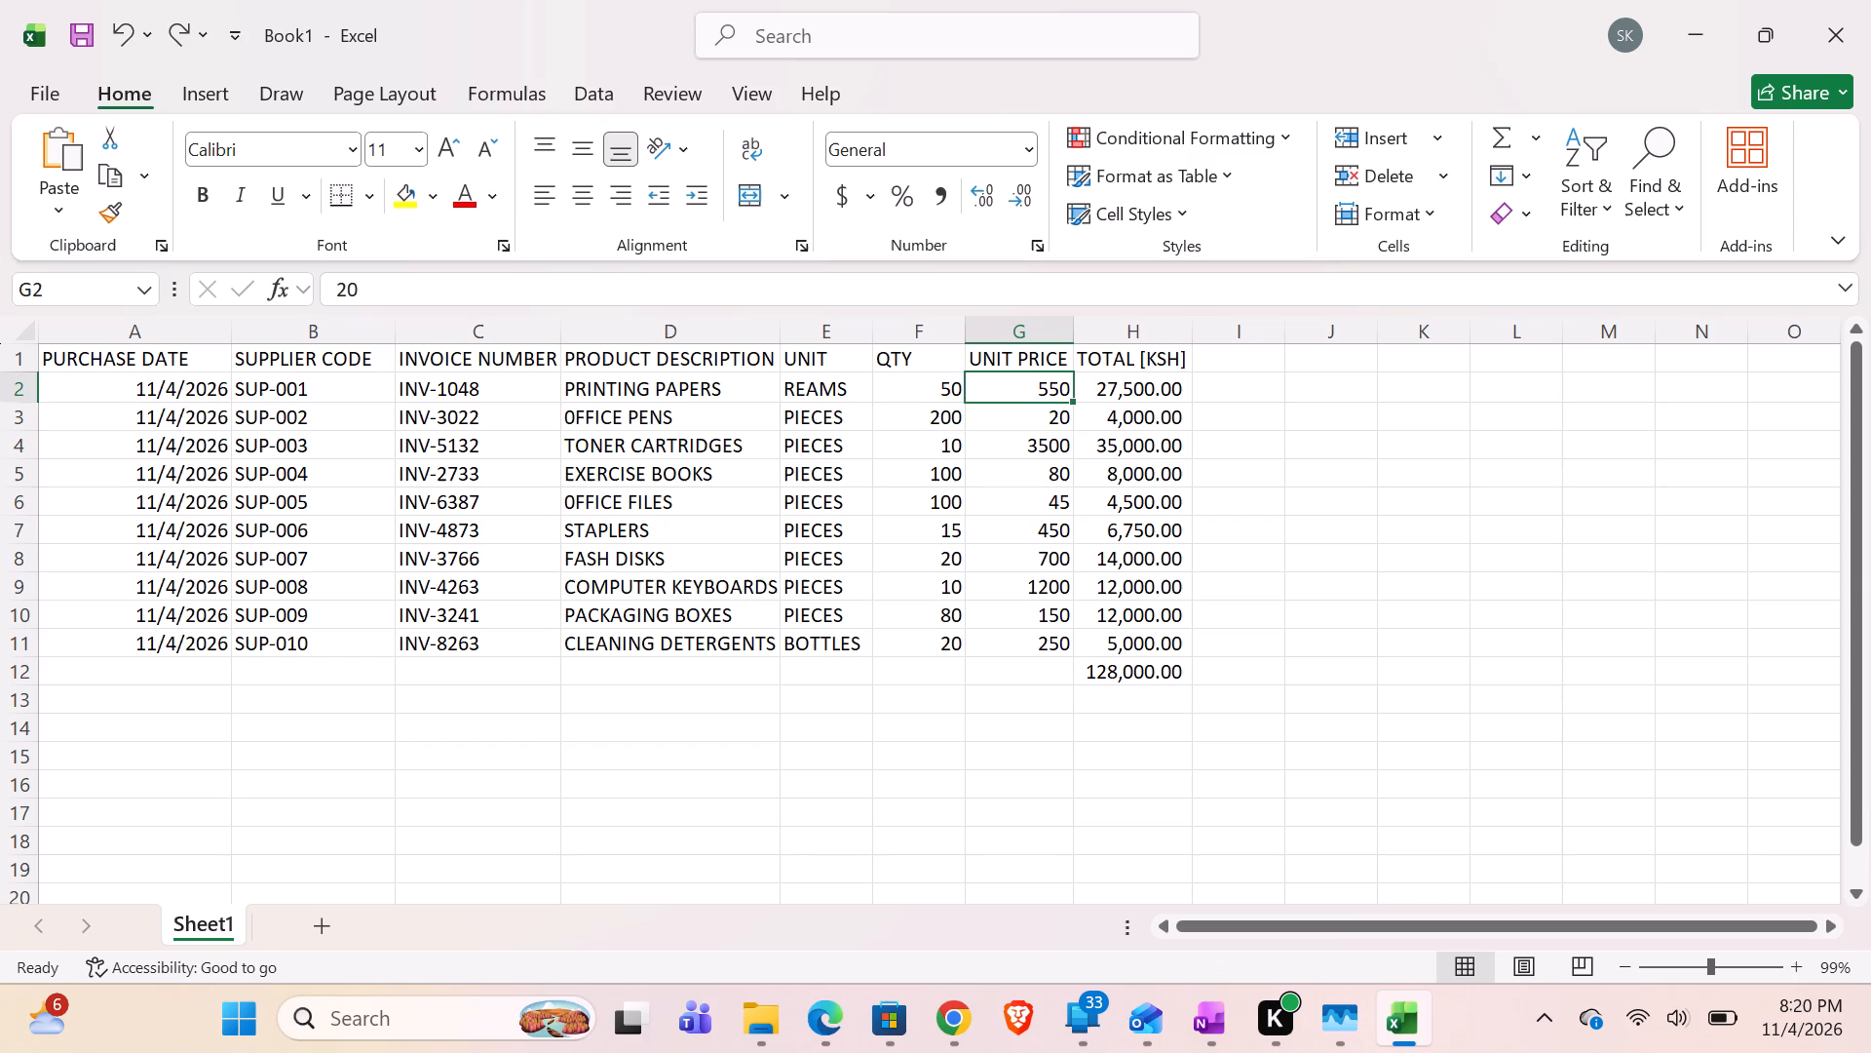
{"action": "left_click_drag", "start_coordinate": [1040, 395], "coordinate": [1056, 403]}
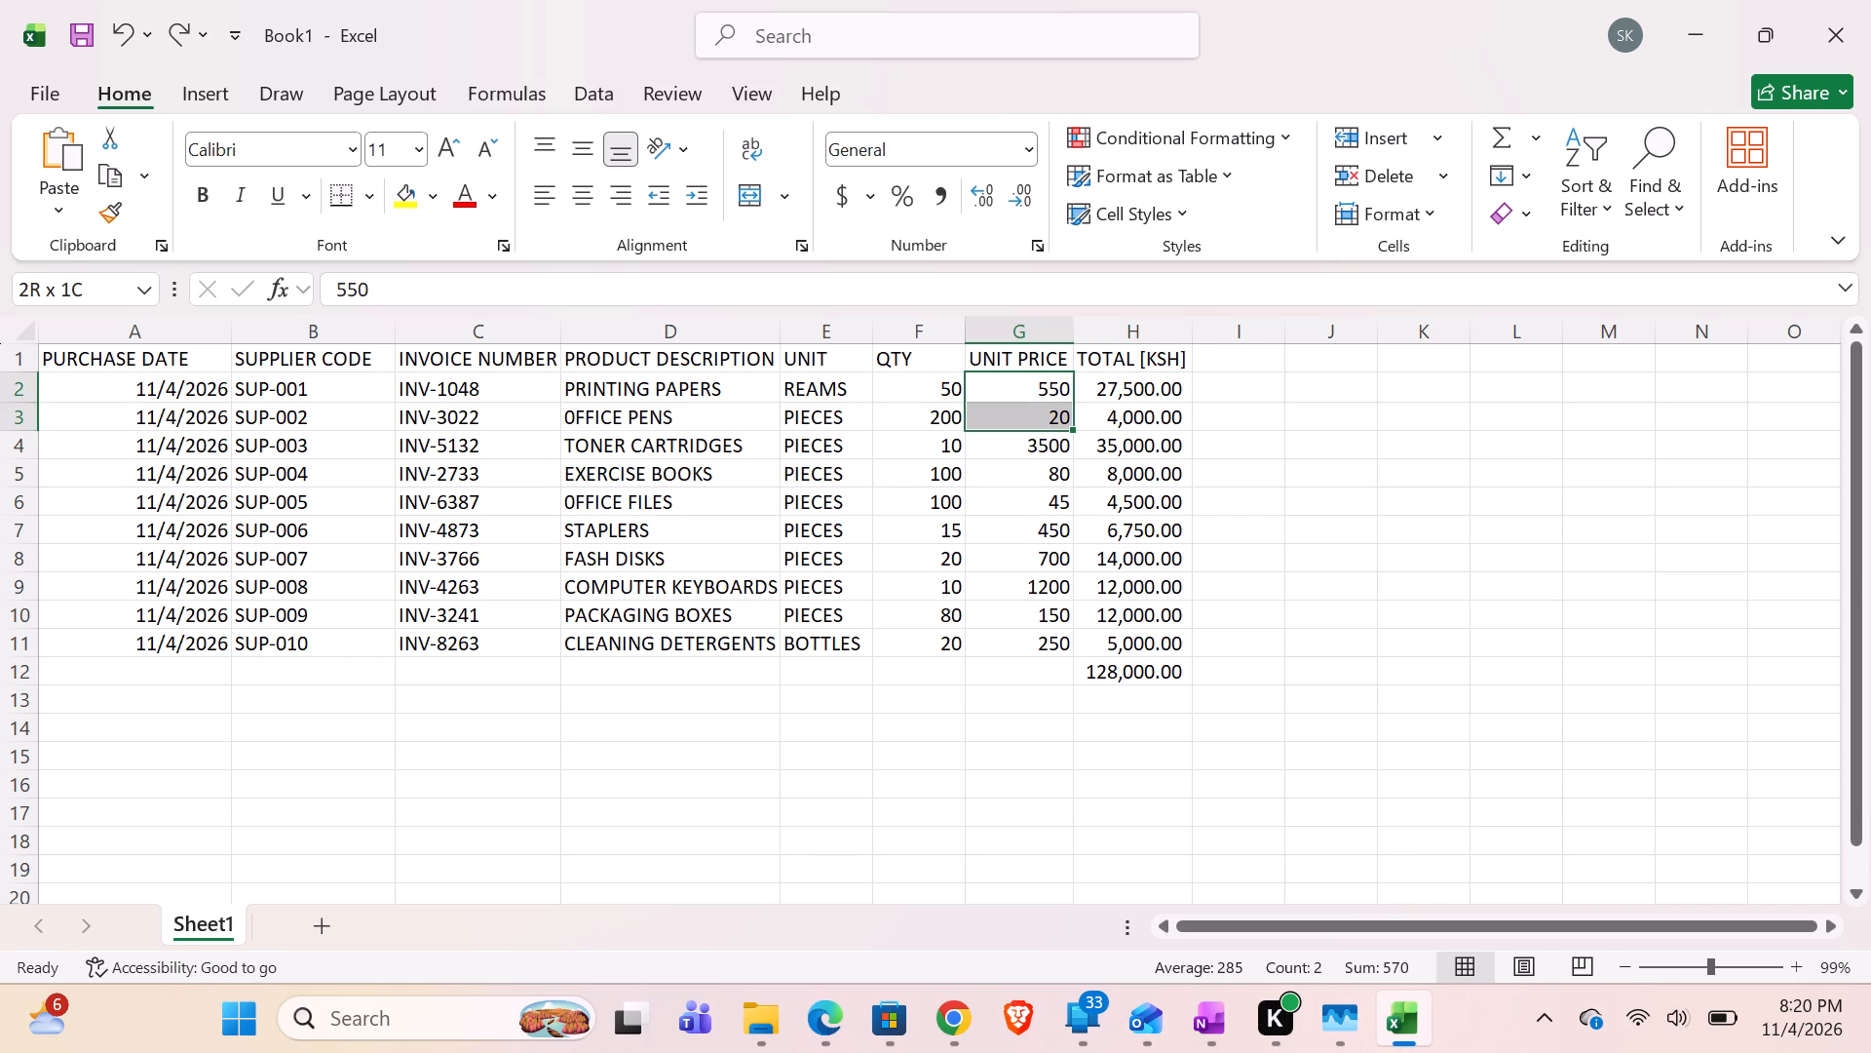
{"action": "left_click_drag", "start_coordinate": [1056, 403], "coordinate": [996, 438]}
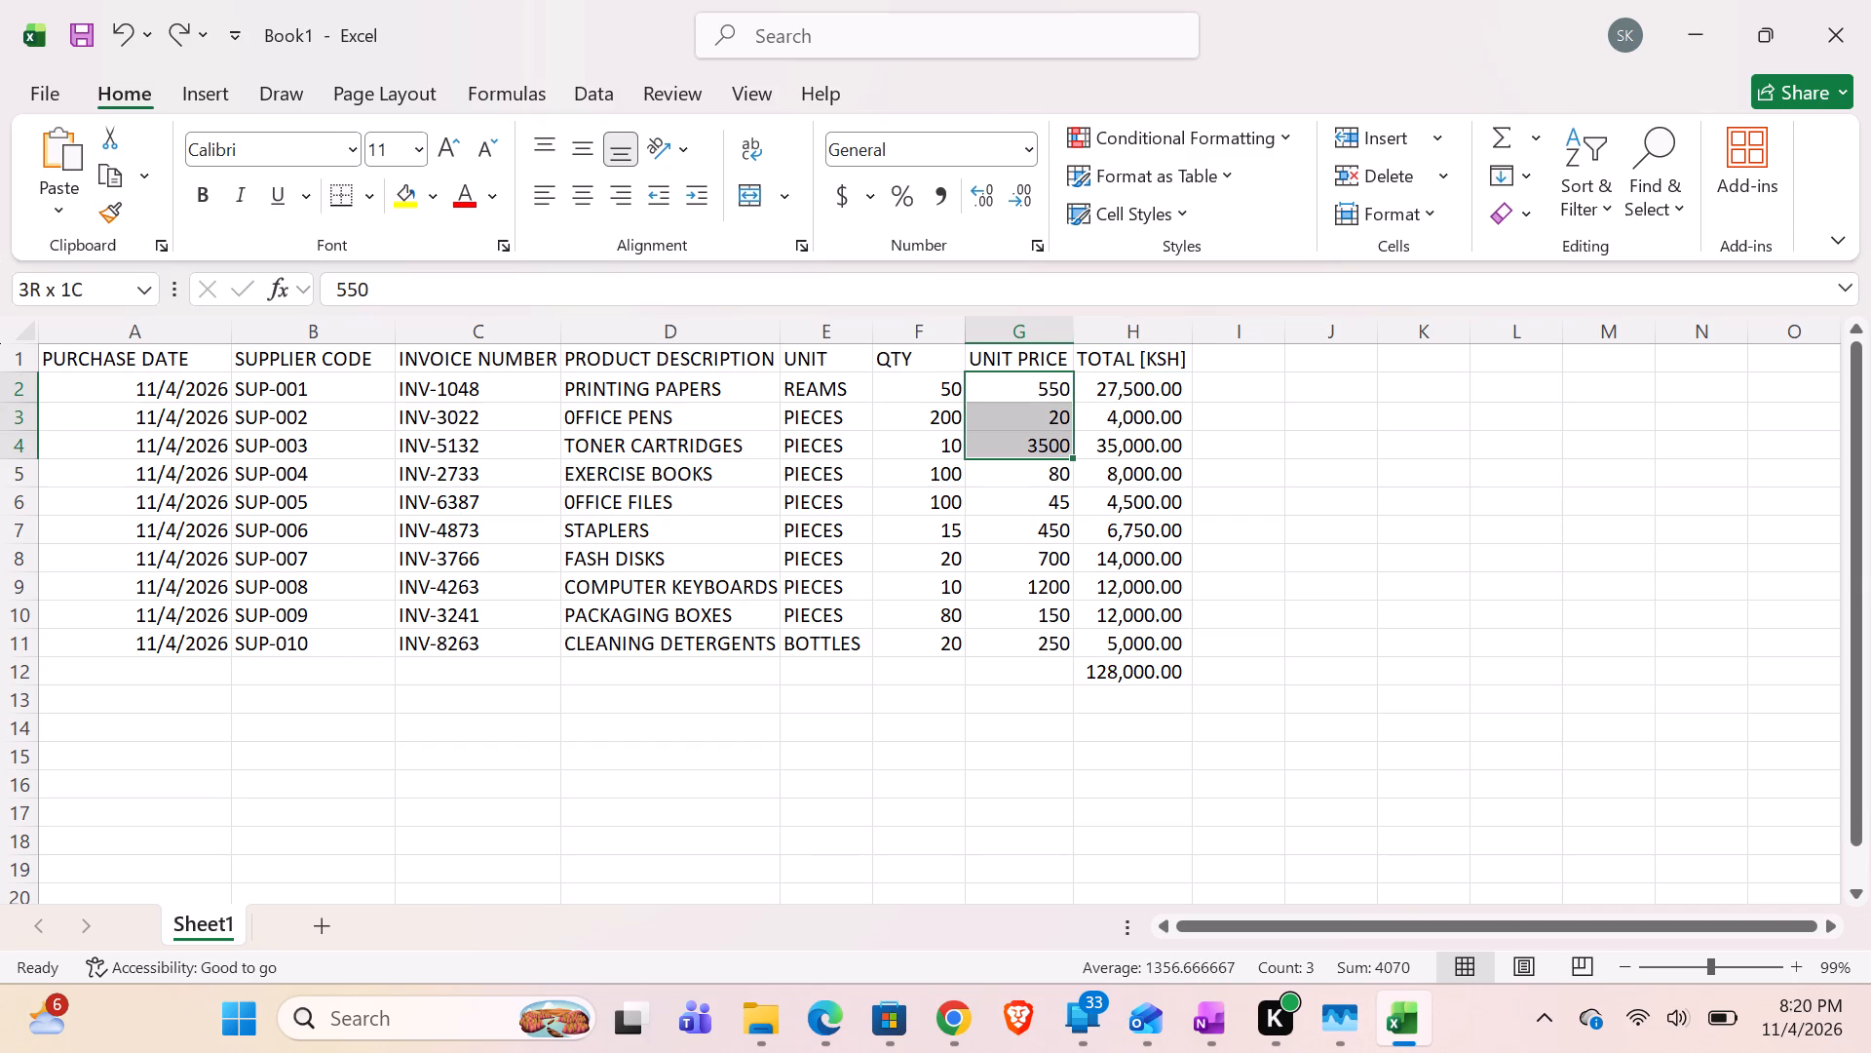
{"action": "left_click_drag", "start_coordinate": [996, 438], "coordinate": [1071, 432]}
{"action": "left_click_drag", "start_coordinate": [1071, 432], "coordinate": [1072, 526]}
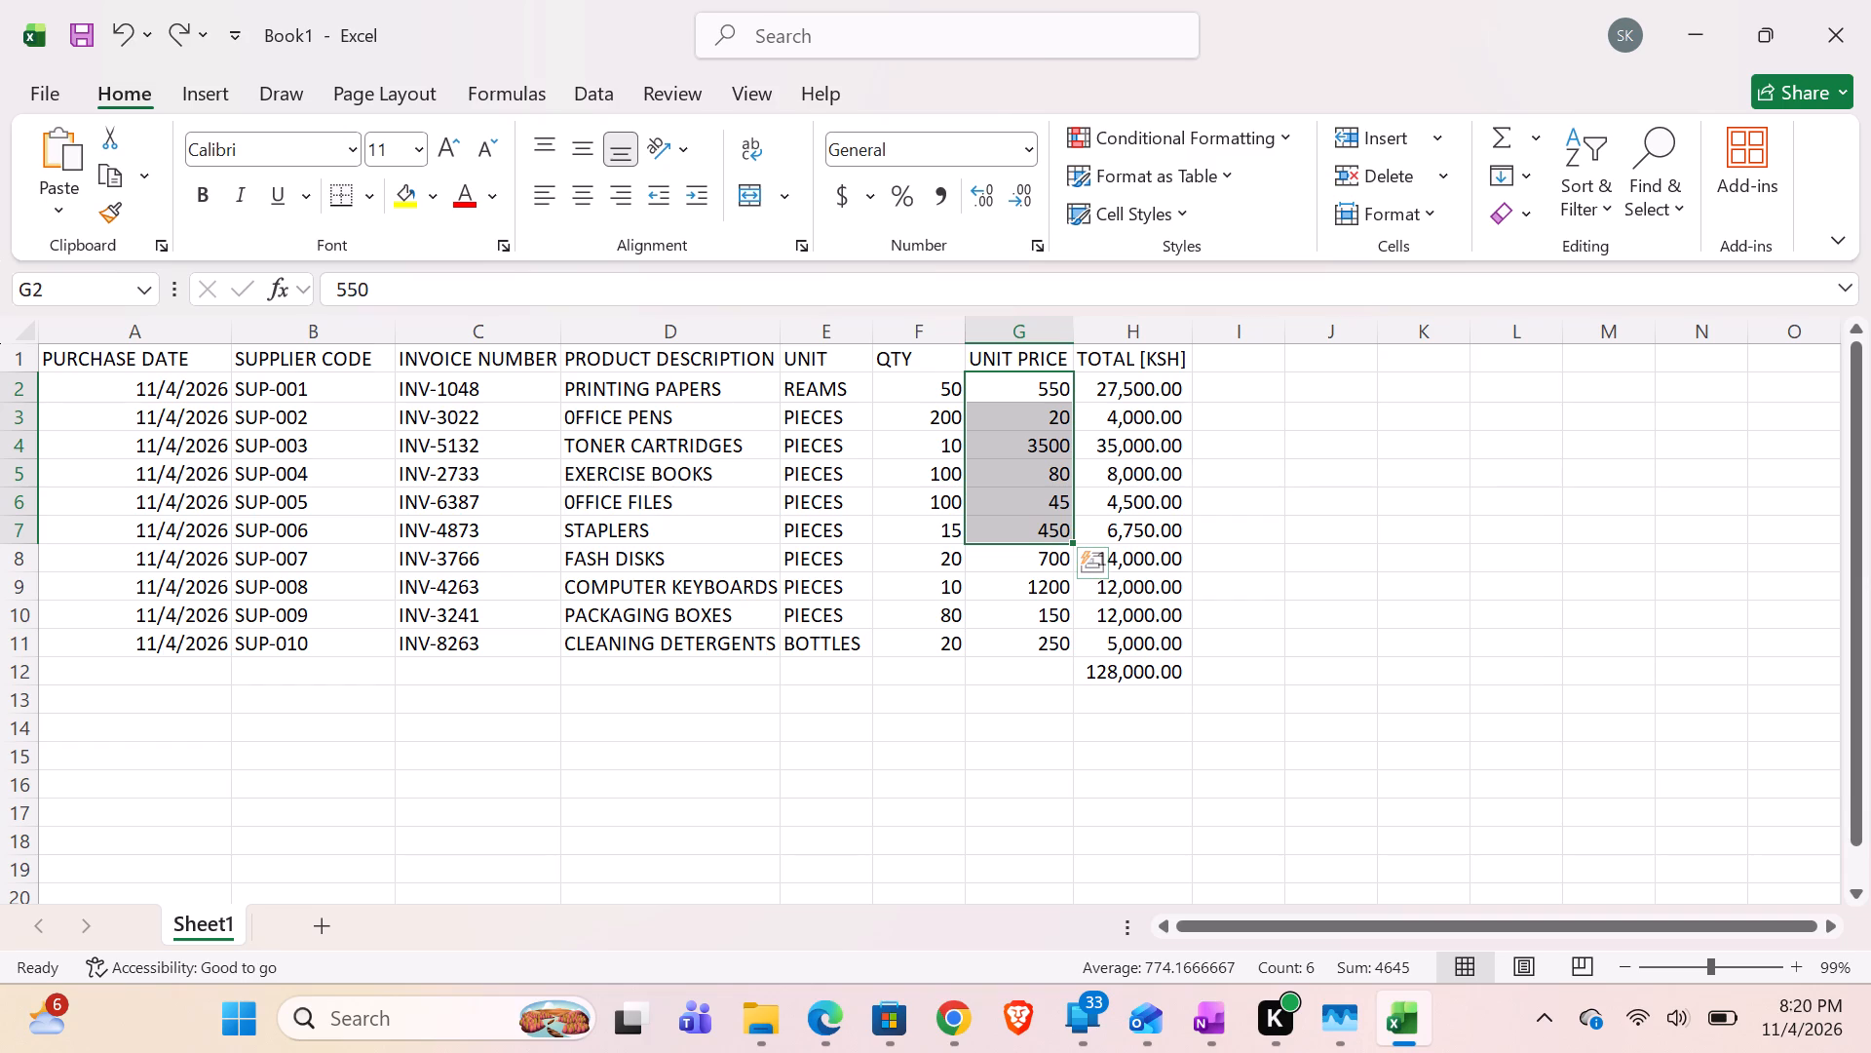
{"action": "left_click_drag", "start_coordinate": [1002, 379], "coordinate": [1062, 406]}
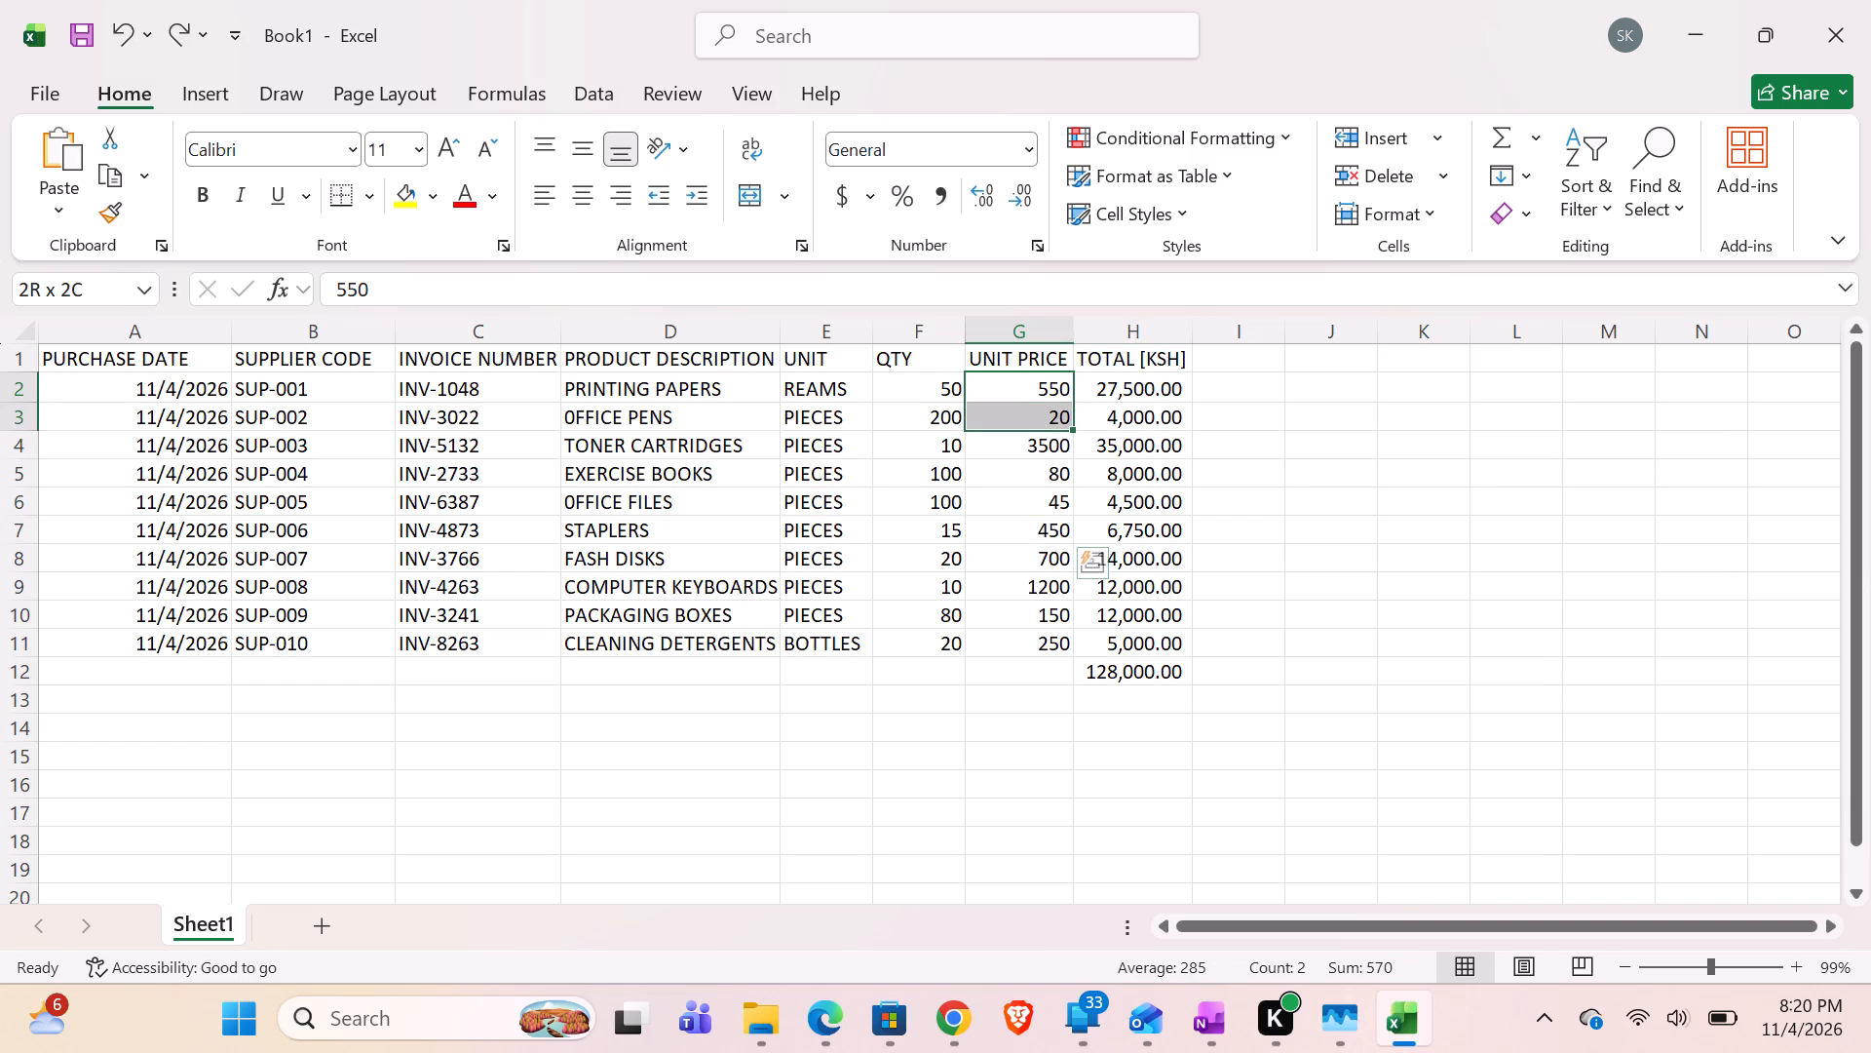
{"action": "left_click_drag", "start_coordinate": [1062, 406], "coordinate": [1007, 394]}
Fill the value 550 from cell G2 down through G11 in the UNIT PRICE column, and select cell G9.
{"action": "left_click", "coordinate": [1007, 394]}
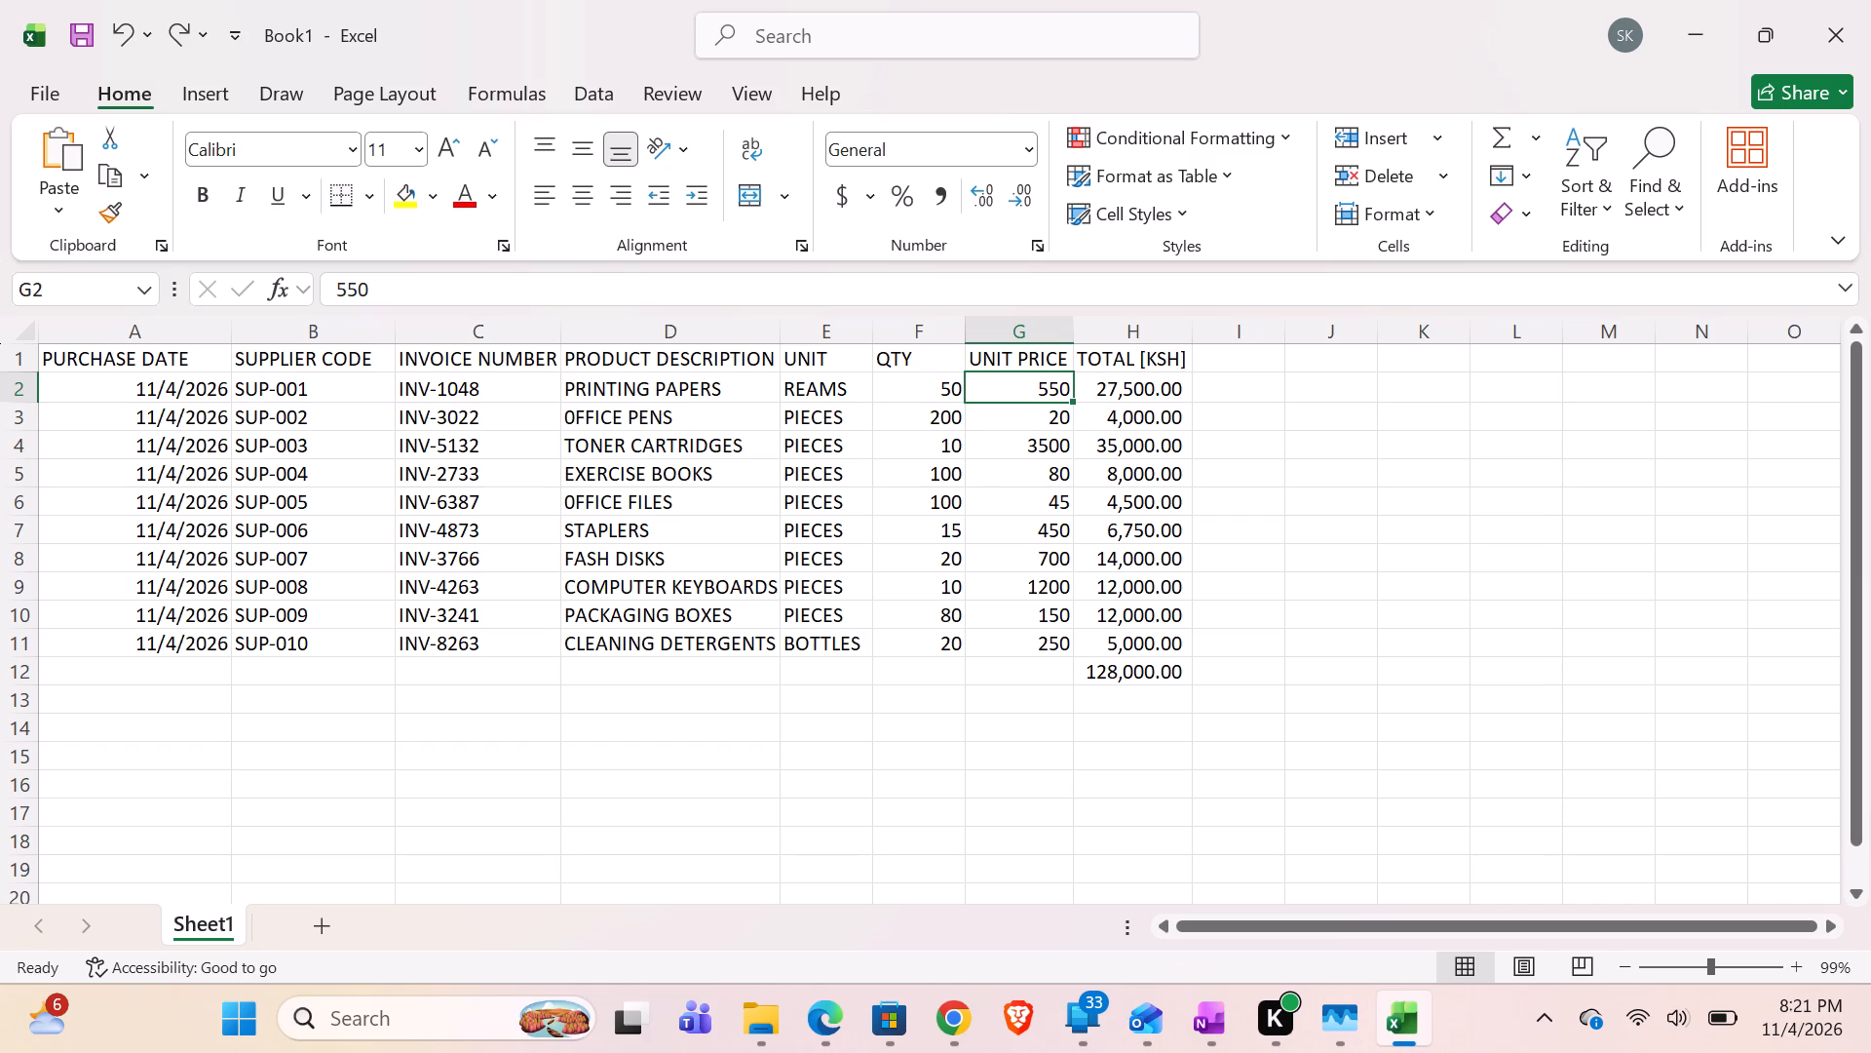
{"action": "left_click_drag", "start_coordinate": [1073, 404], "coordinate": [1073, 445]}
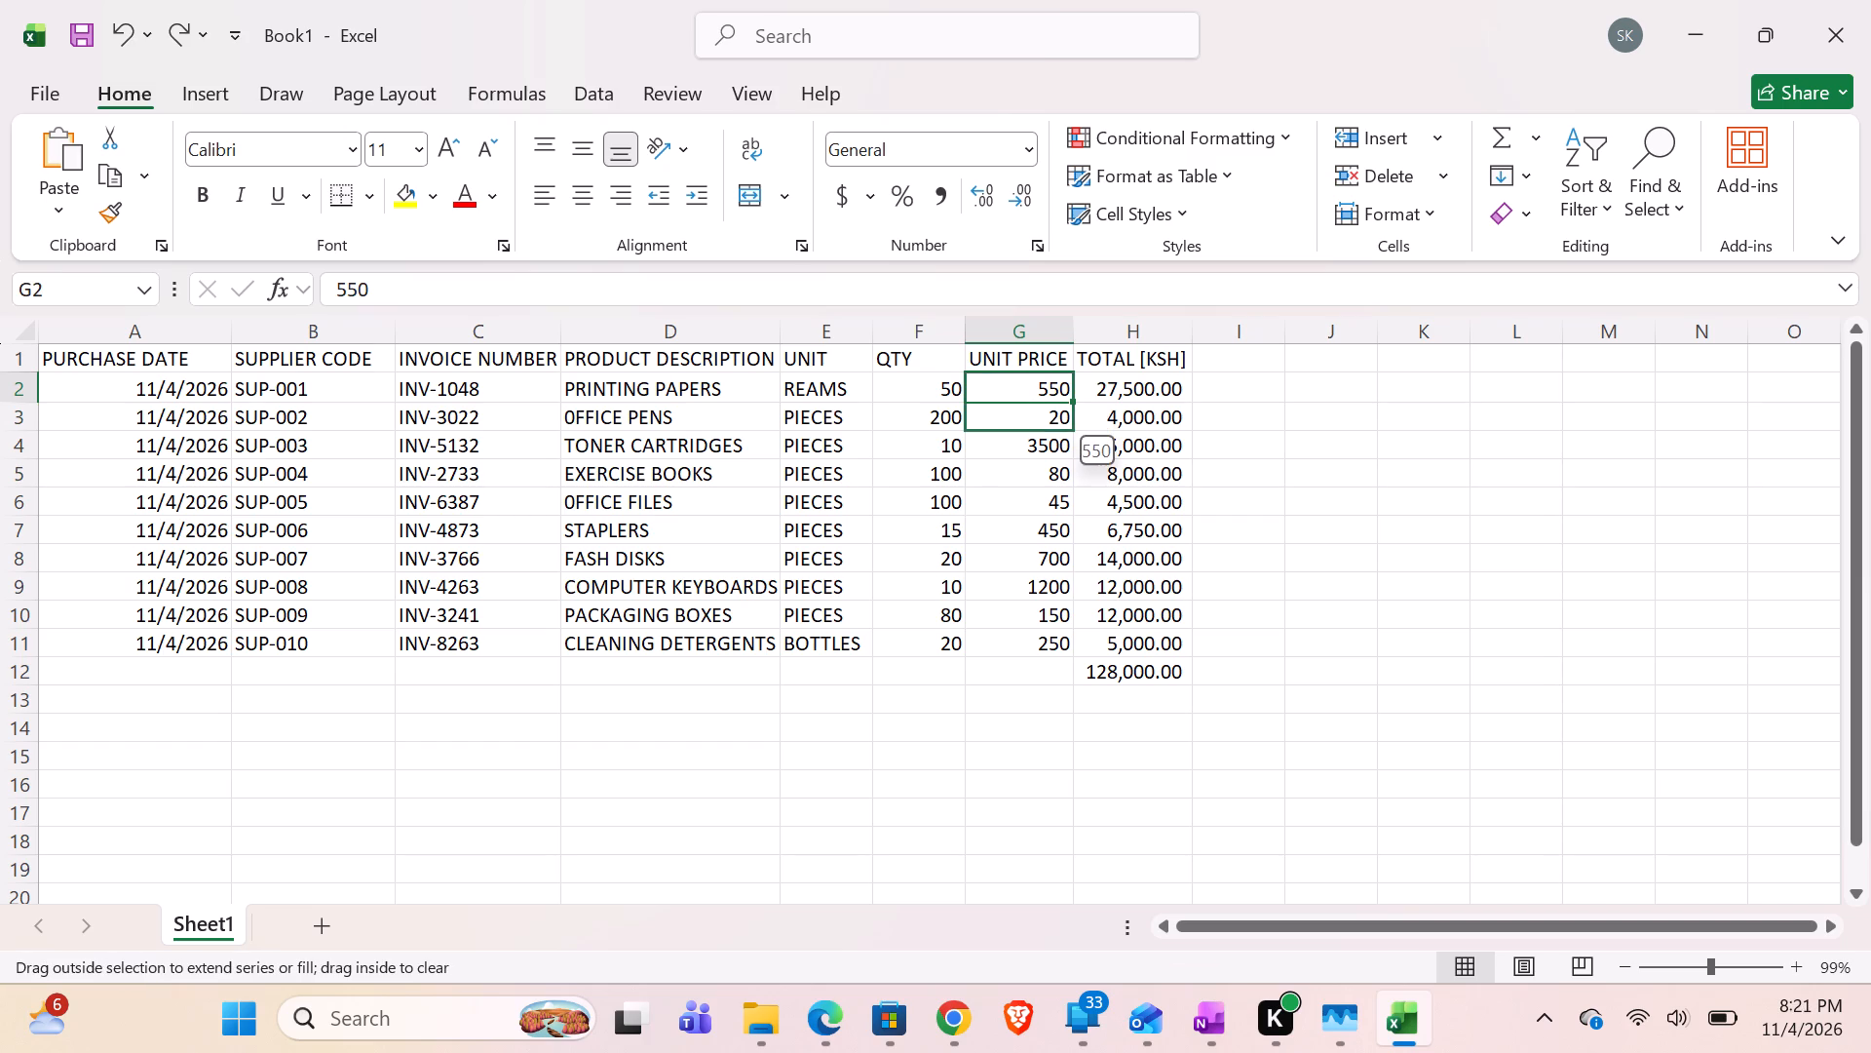
{"action": "left_click_drag", "start_coordinate": [1073, 445], "coordinate": [1070, 645]}
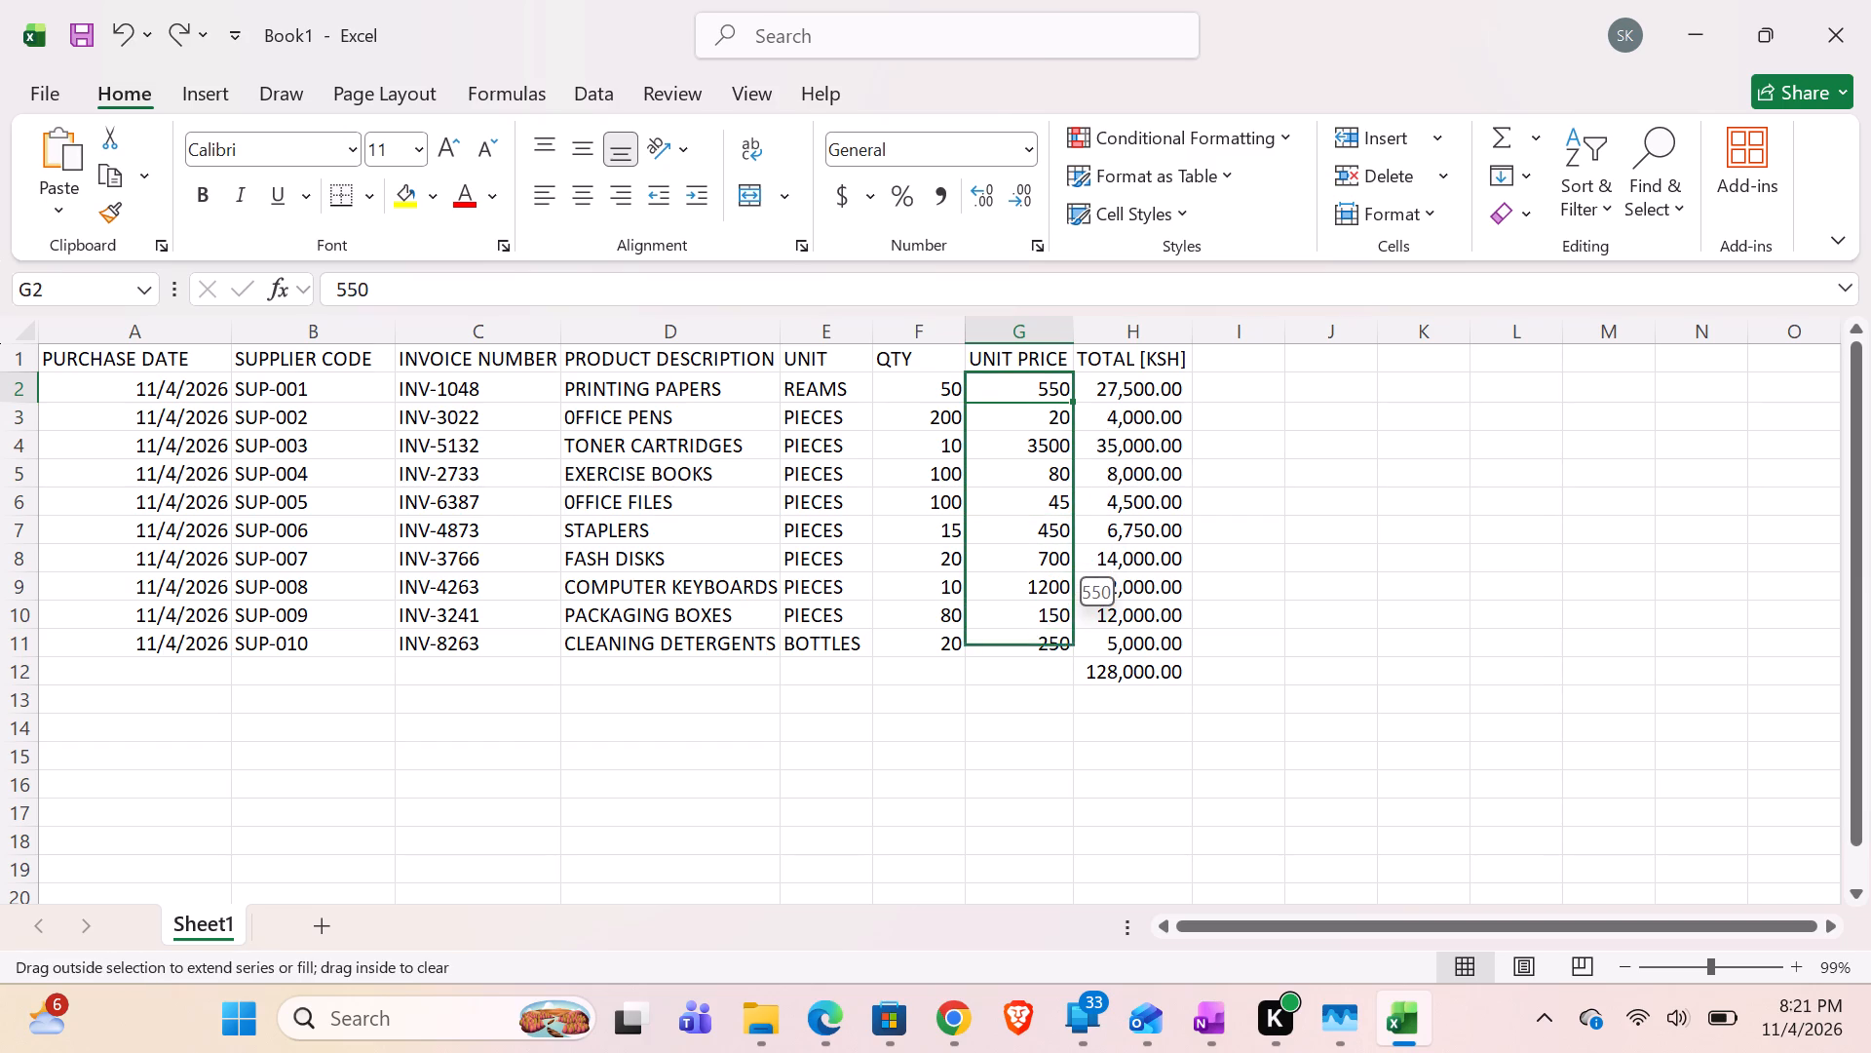
{"action": "left_click_drag", "start_coordinate": [1070, 645], "coordinate": [1070, 650]}
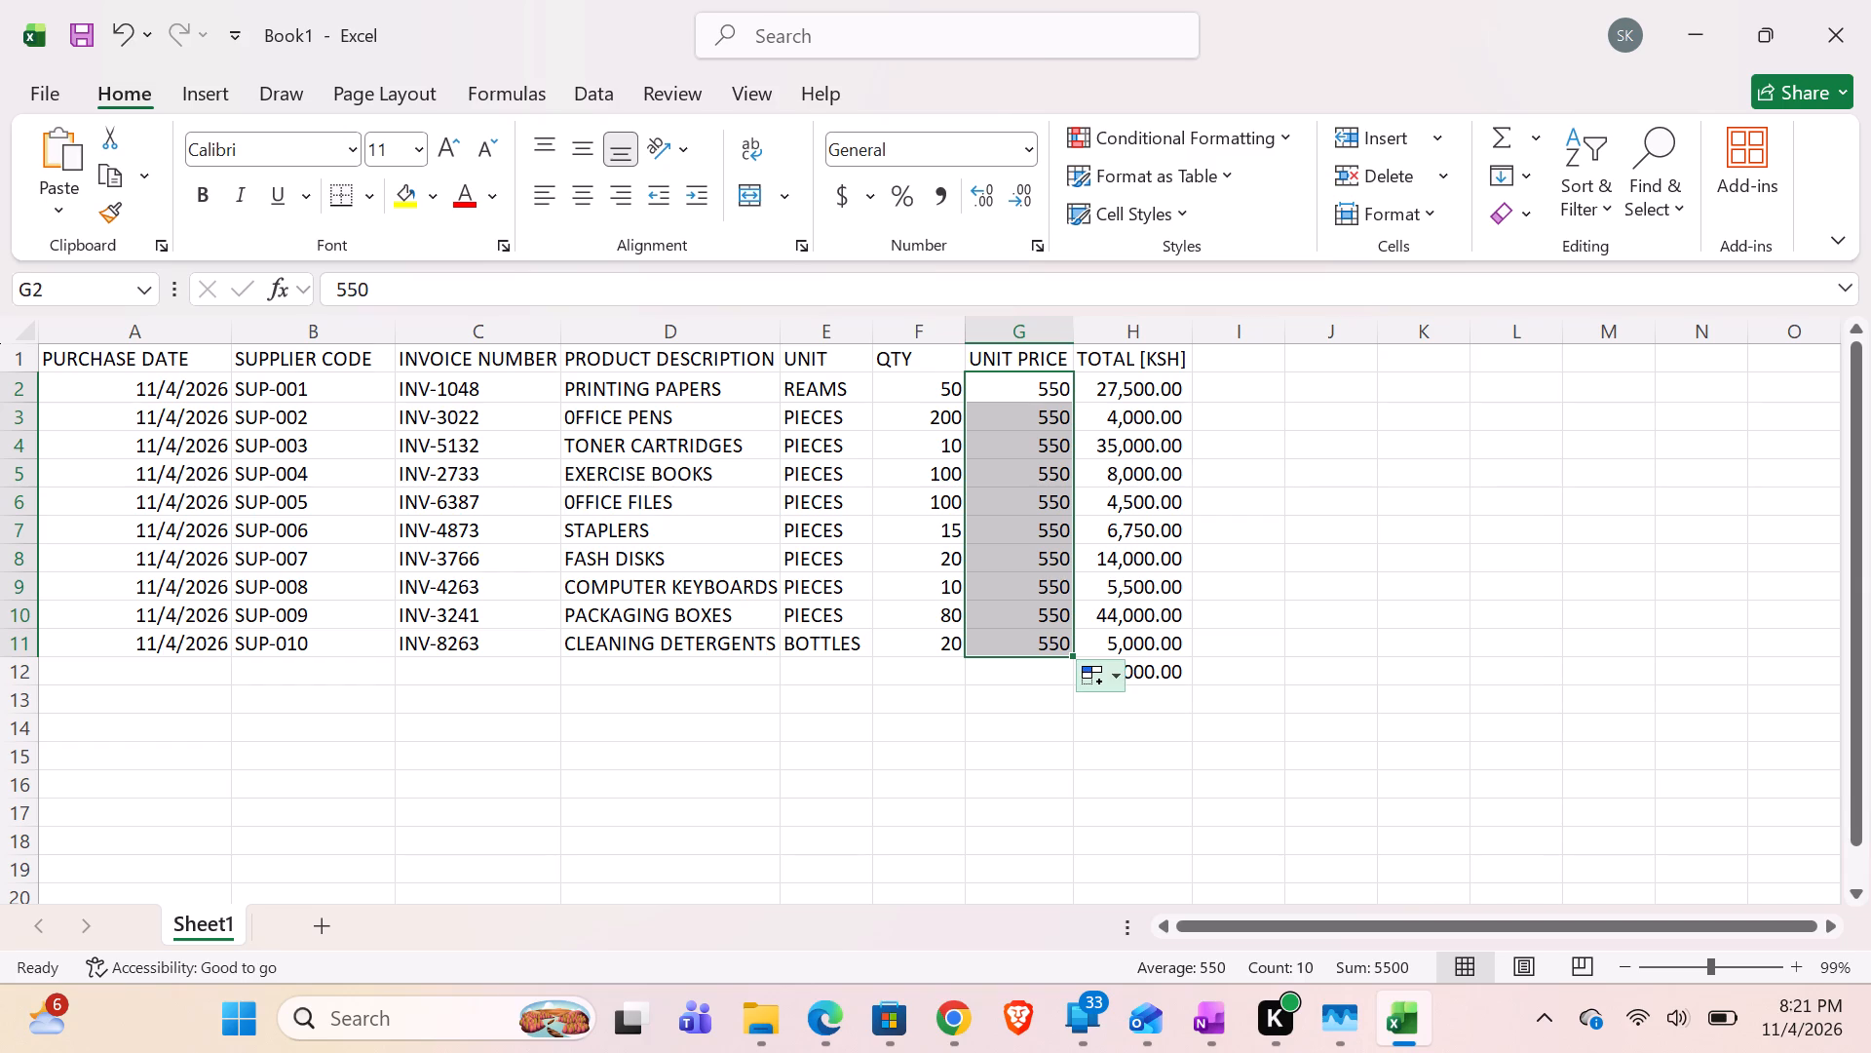
{"action": "left_click", "coordinate": [1037, 583]}
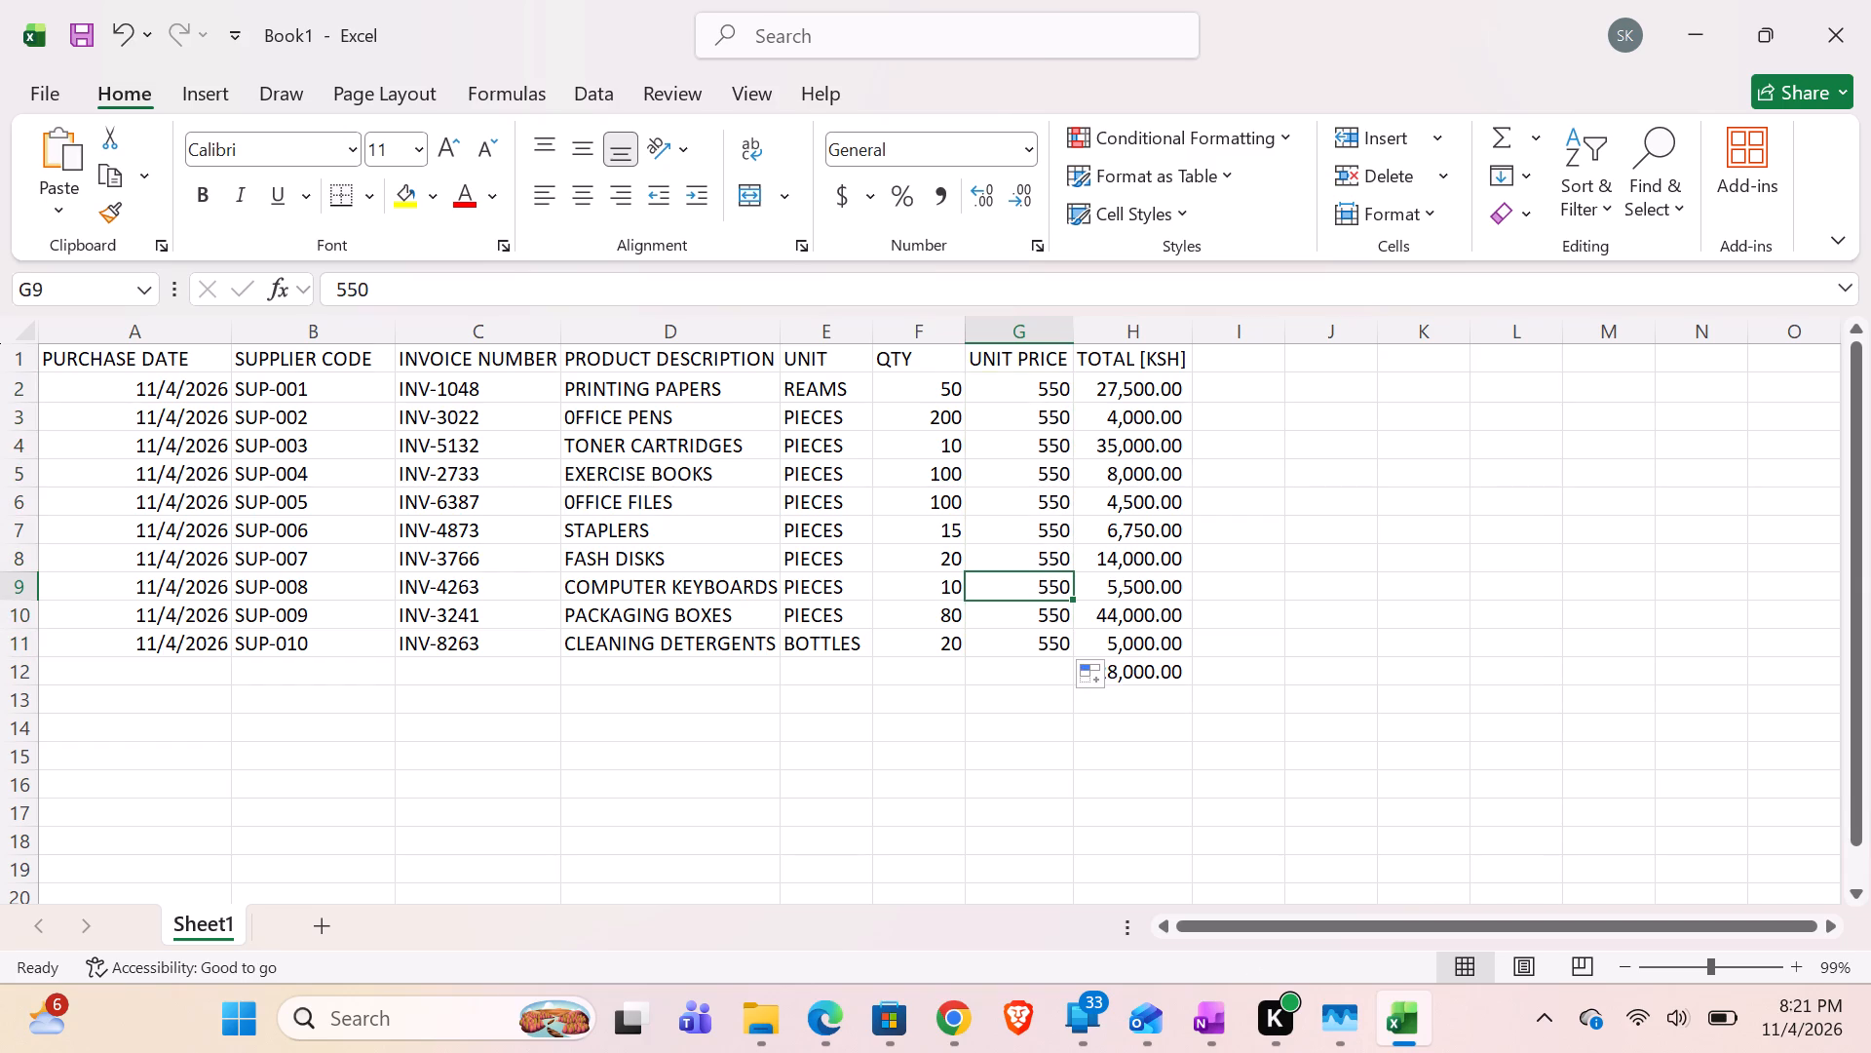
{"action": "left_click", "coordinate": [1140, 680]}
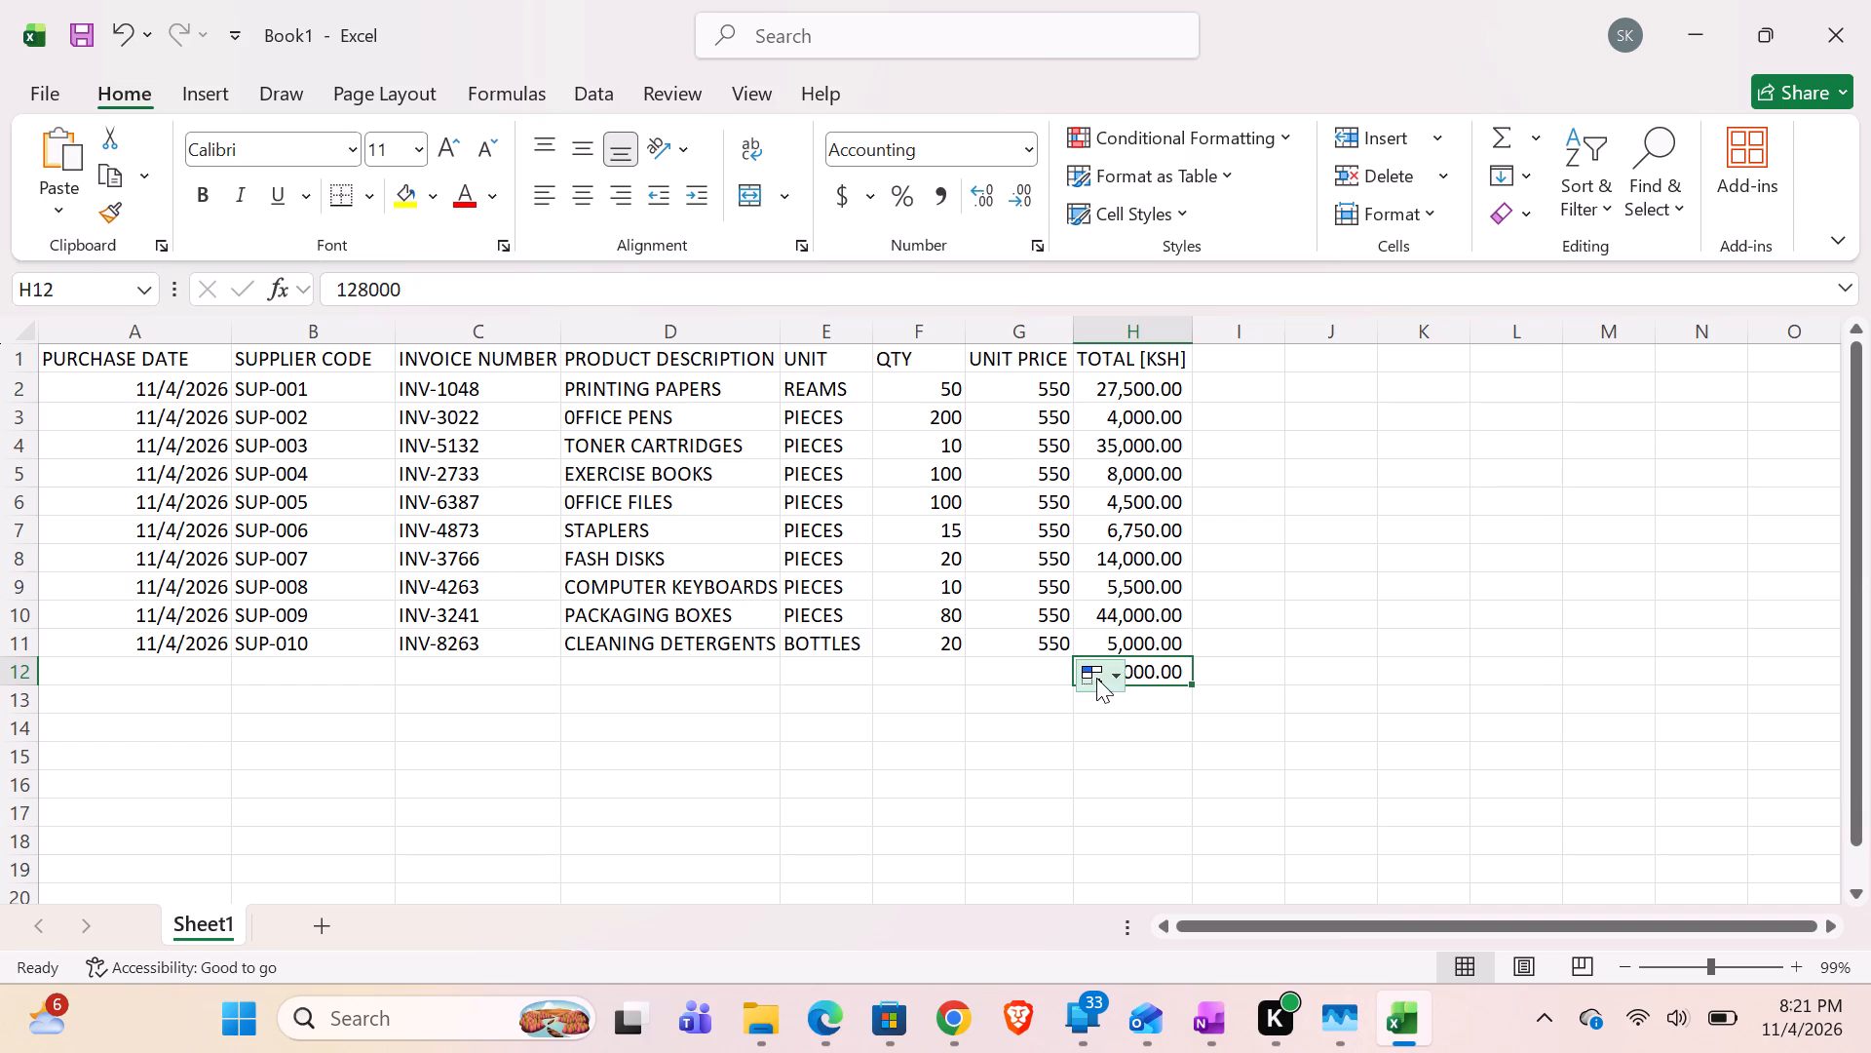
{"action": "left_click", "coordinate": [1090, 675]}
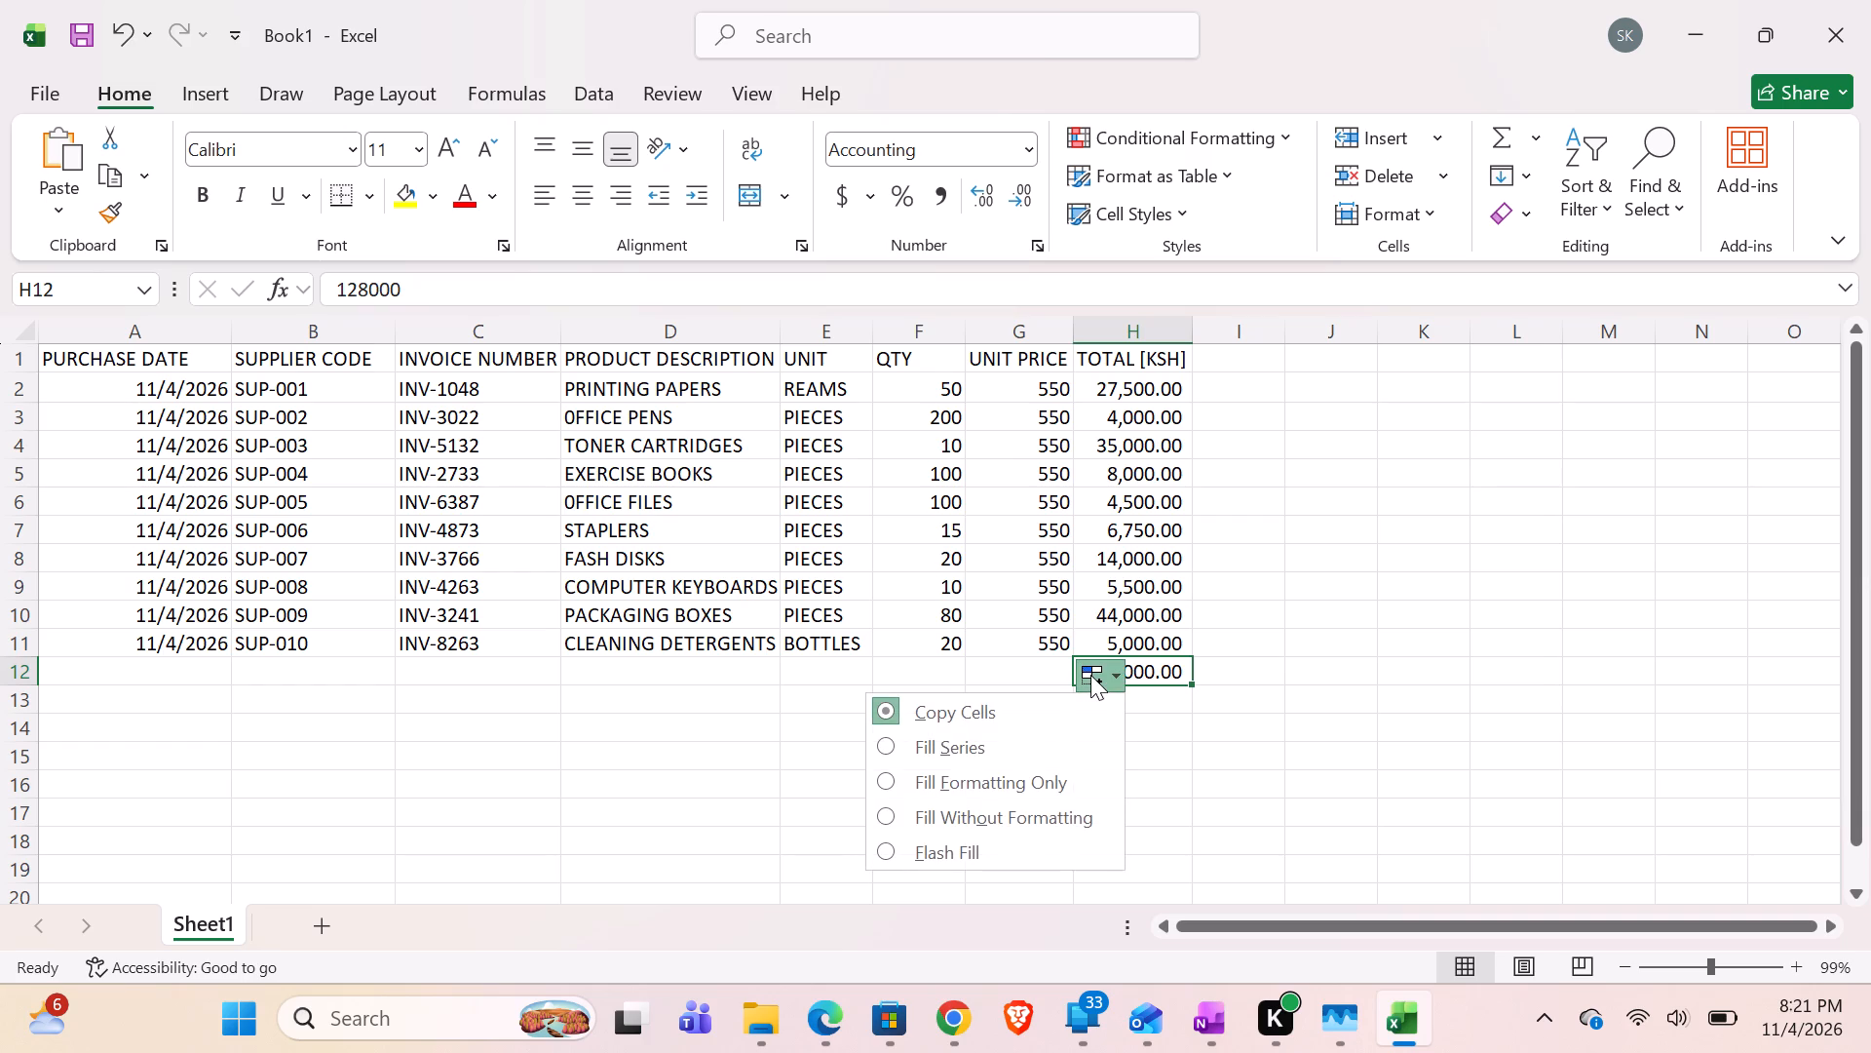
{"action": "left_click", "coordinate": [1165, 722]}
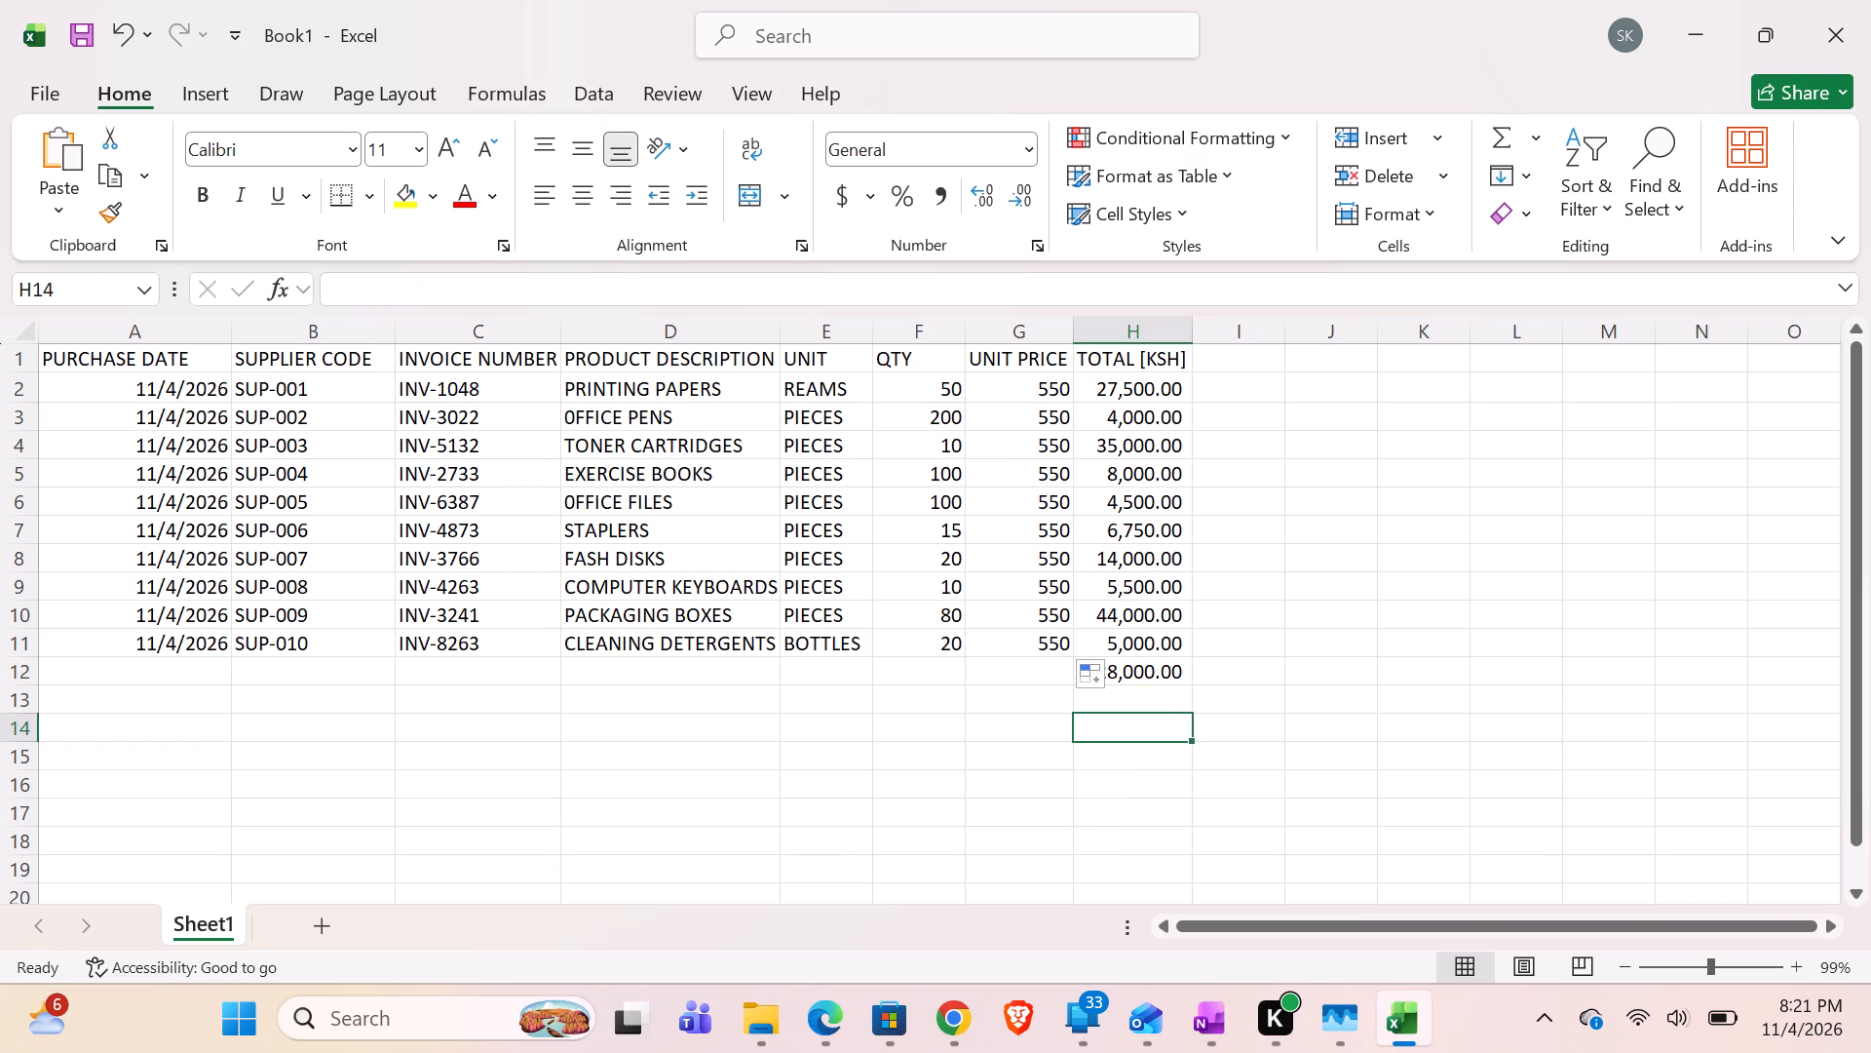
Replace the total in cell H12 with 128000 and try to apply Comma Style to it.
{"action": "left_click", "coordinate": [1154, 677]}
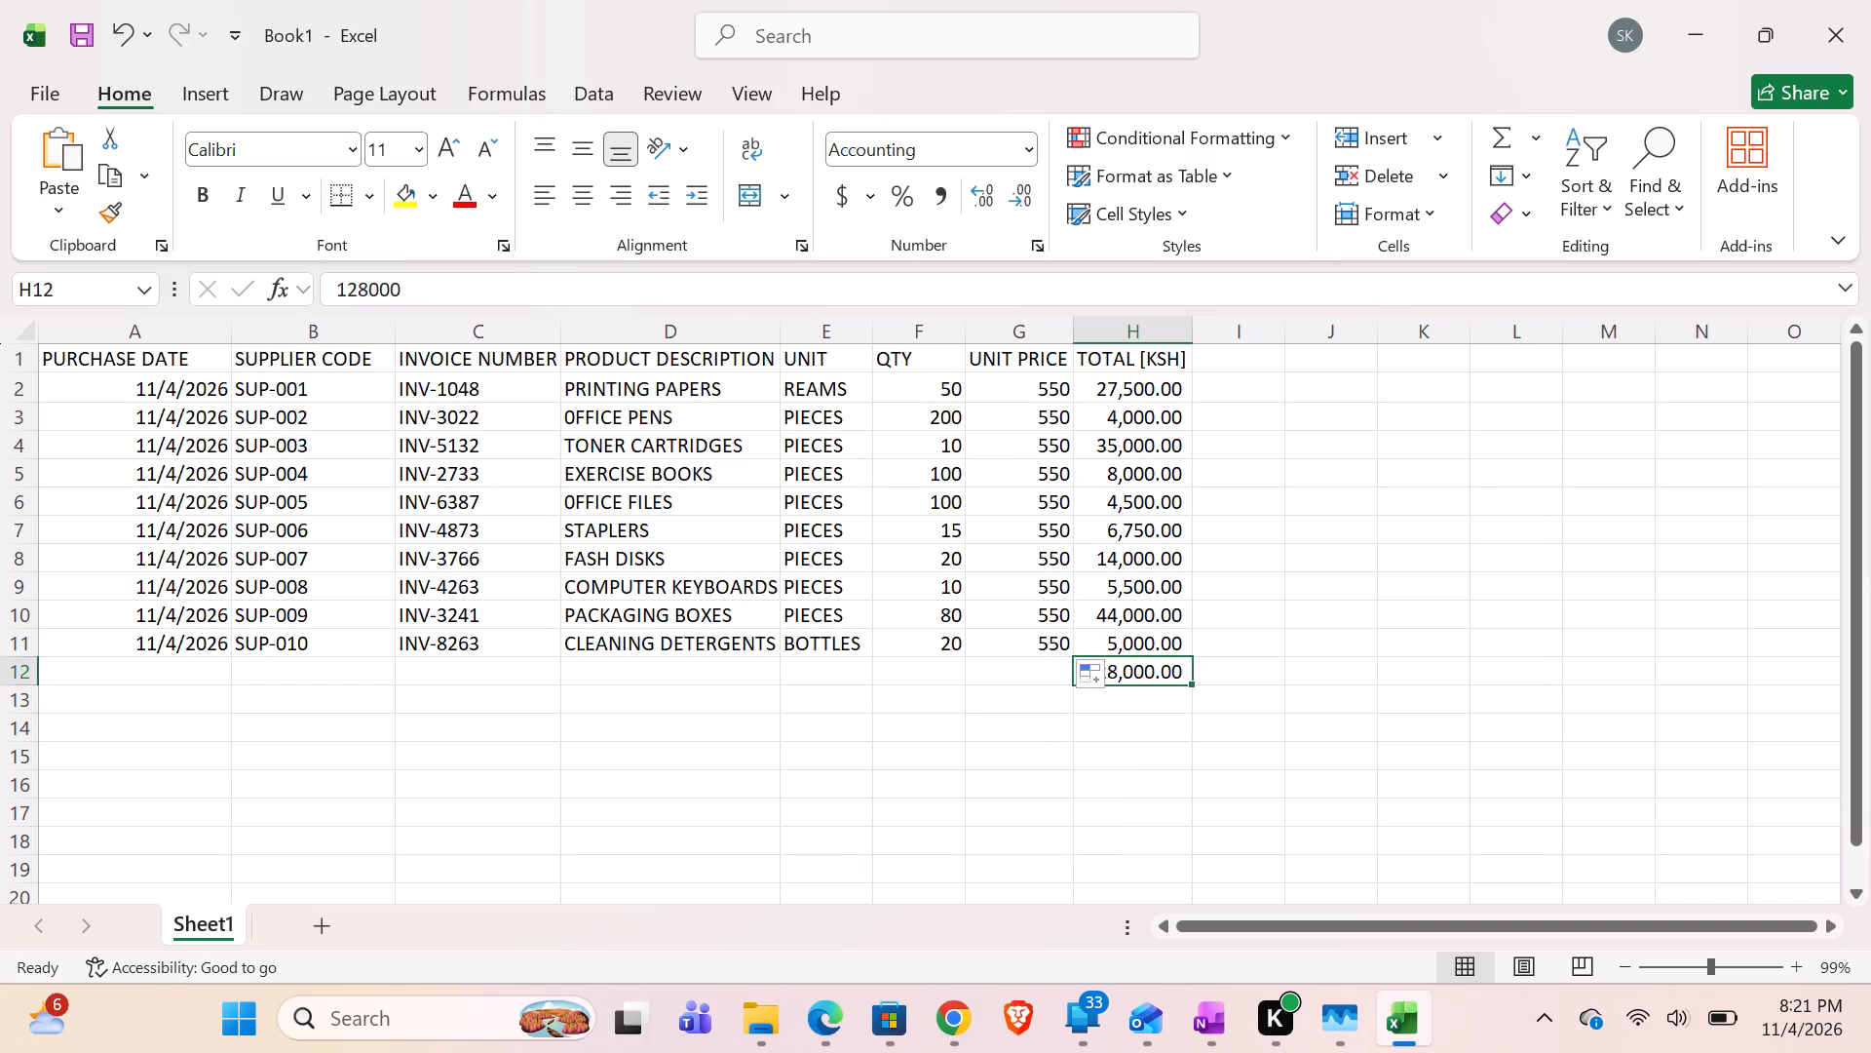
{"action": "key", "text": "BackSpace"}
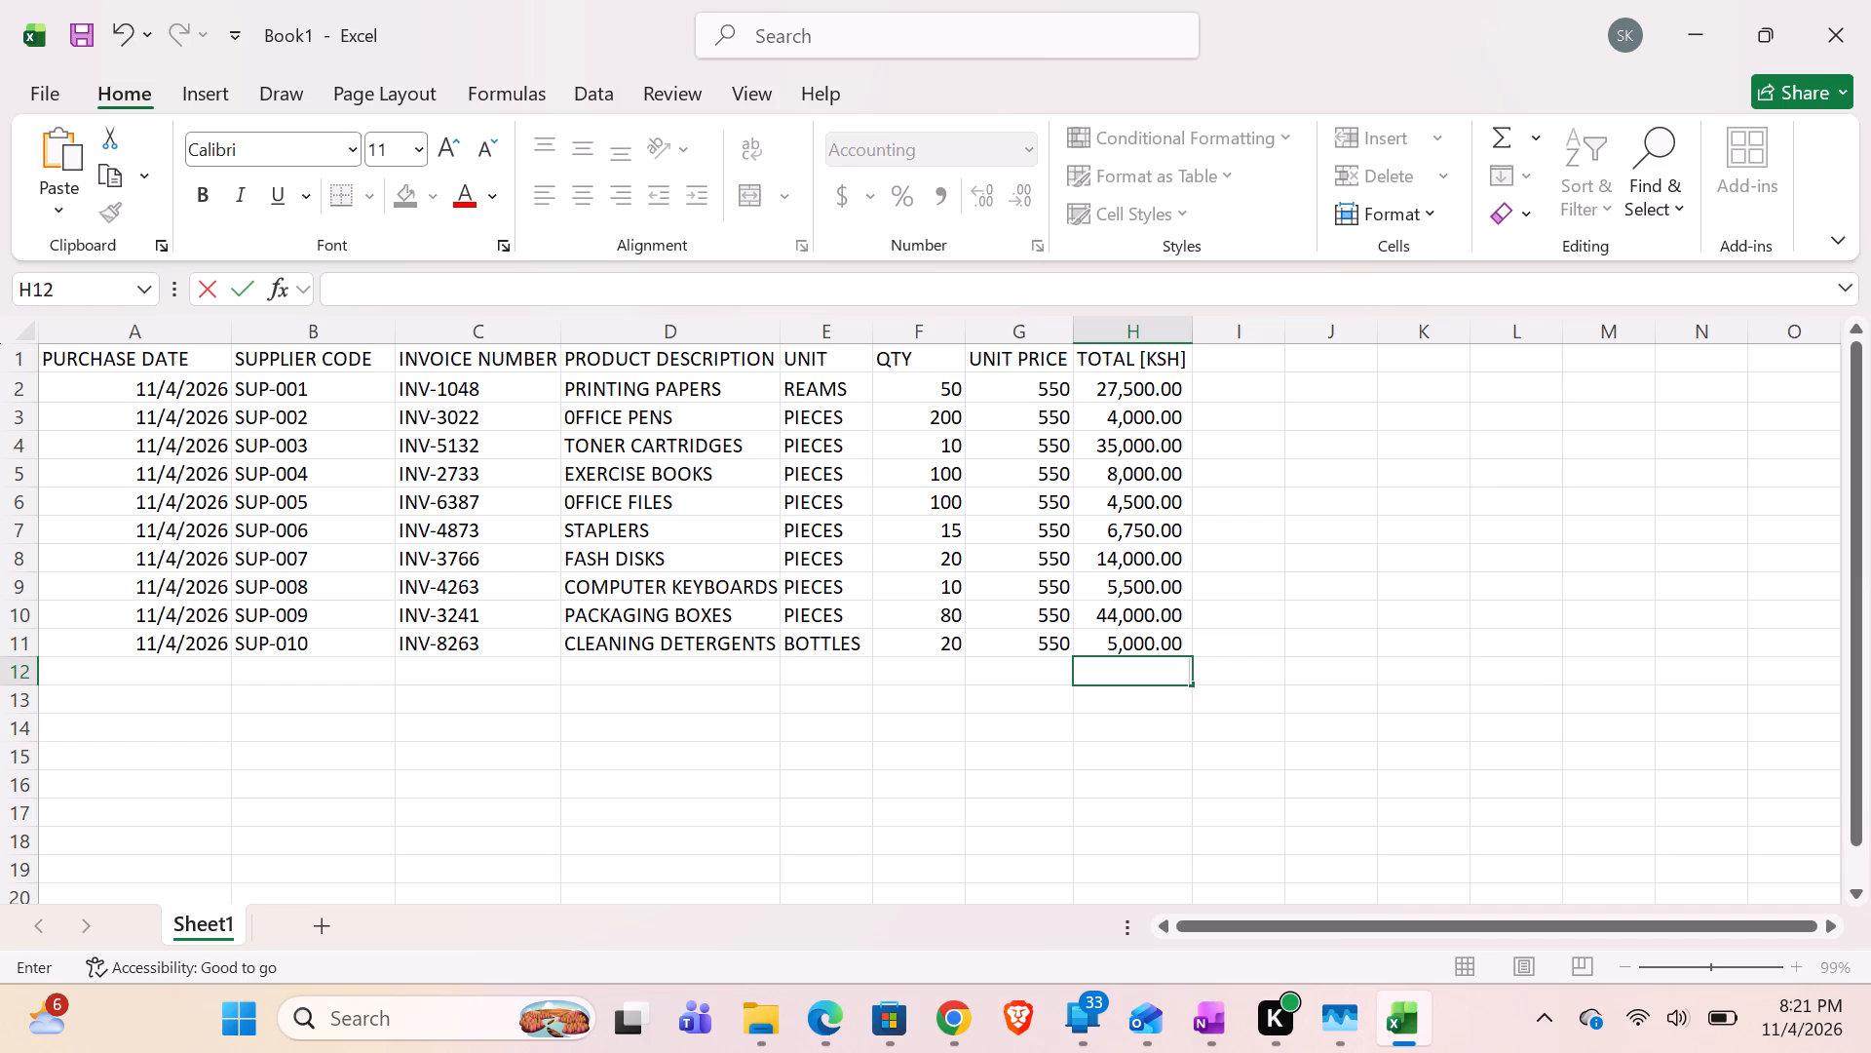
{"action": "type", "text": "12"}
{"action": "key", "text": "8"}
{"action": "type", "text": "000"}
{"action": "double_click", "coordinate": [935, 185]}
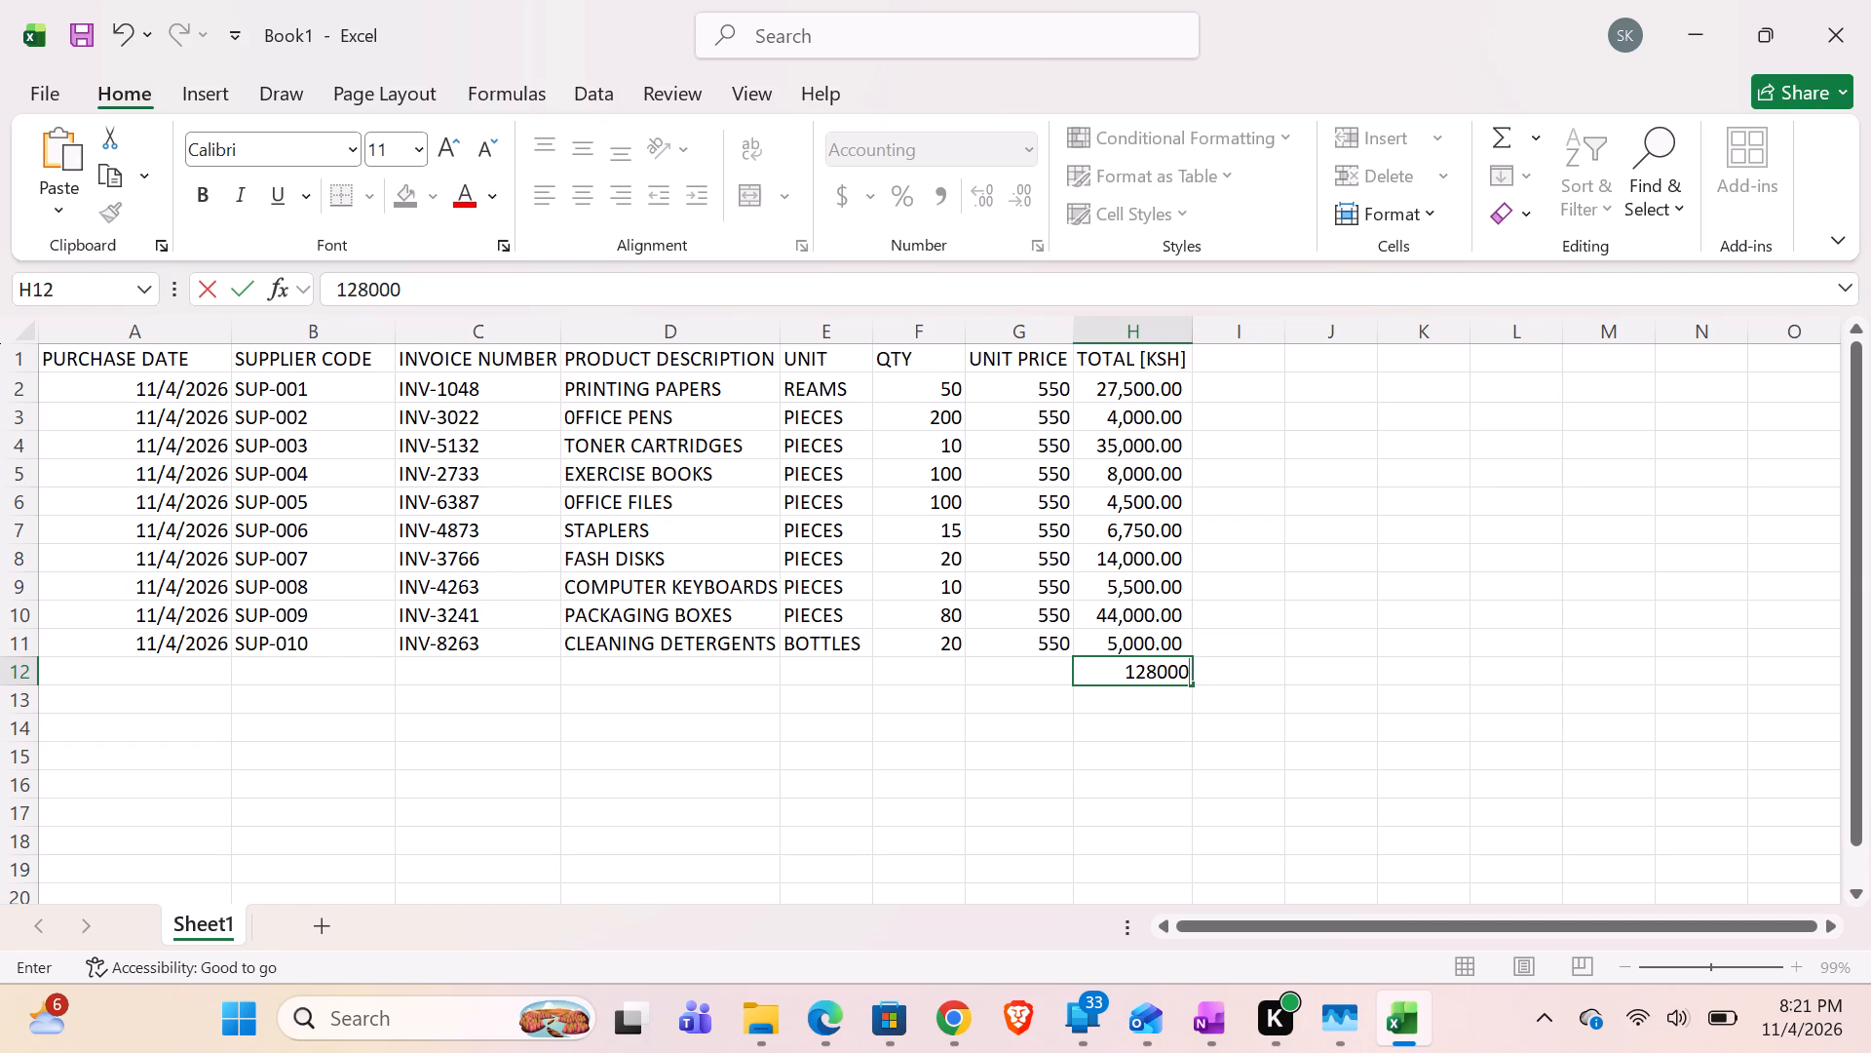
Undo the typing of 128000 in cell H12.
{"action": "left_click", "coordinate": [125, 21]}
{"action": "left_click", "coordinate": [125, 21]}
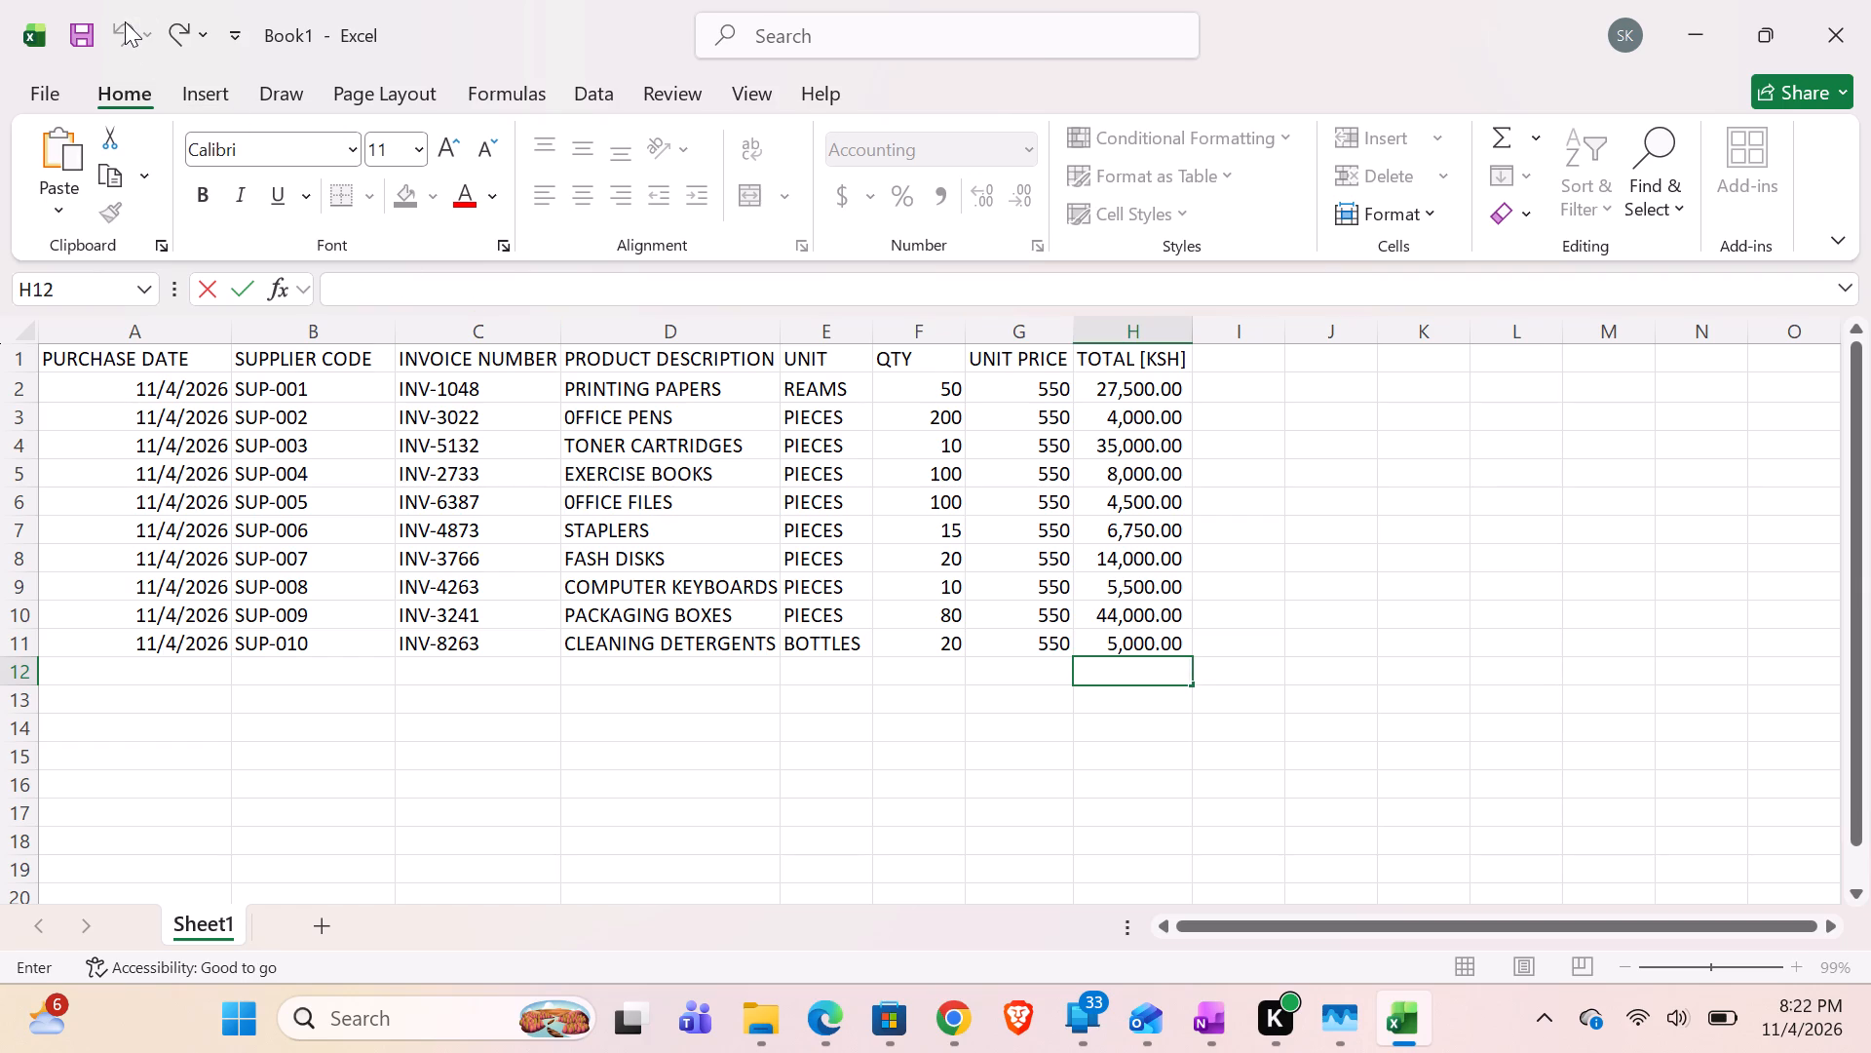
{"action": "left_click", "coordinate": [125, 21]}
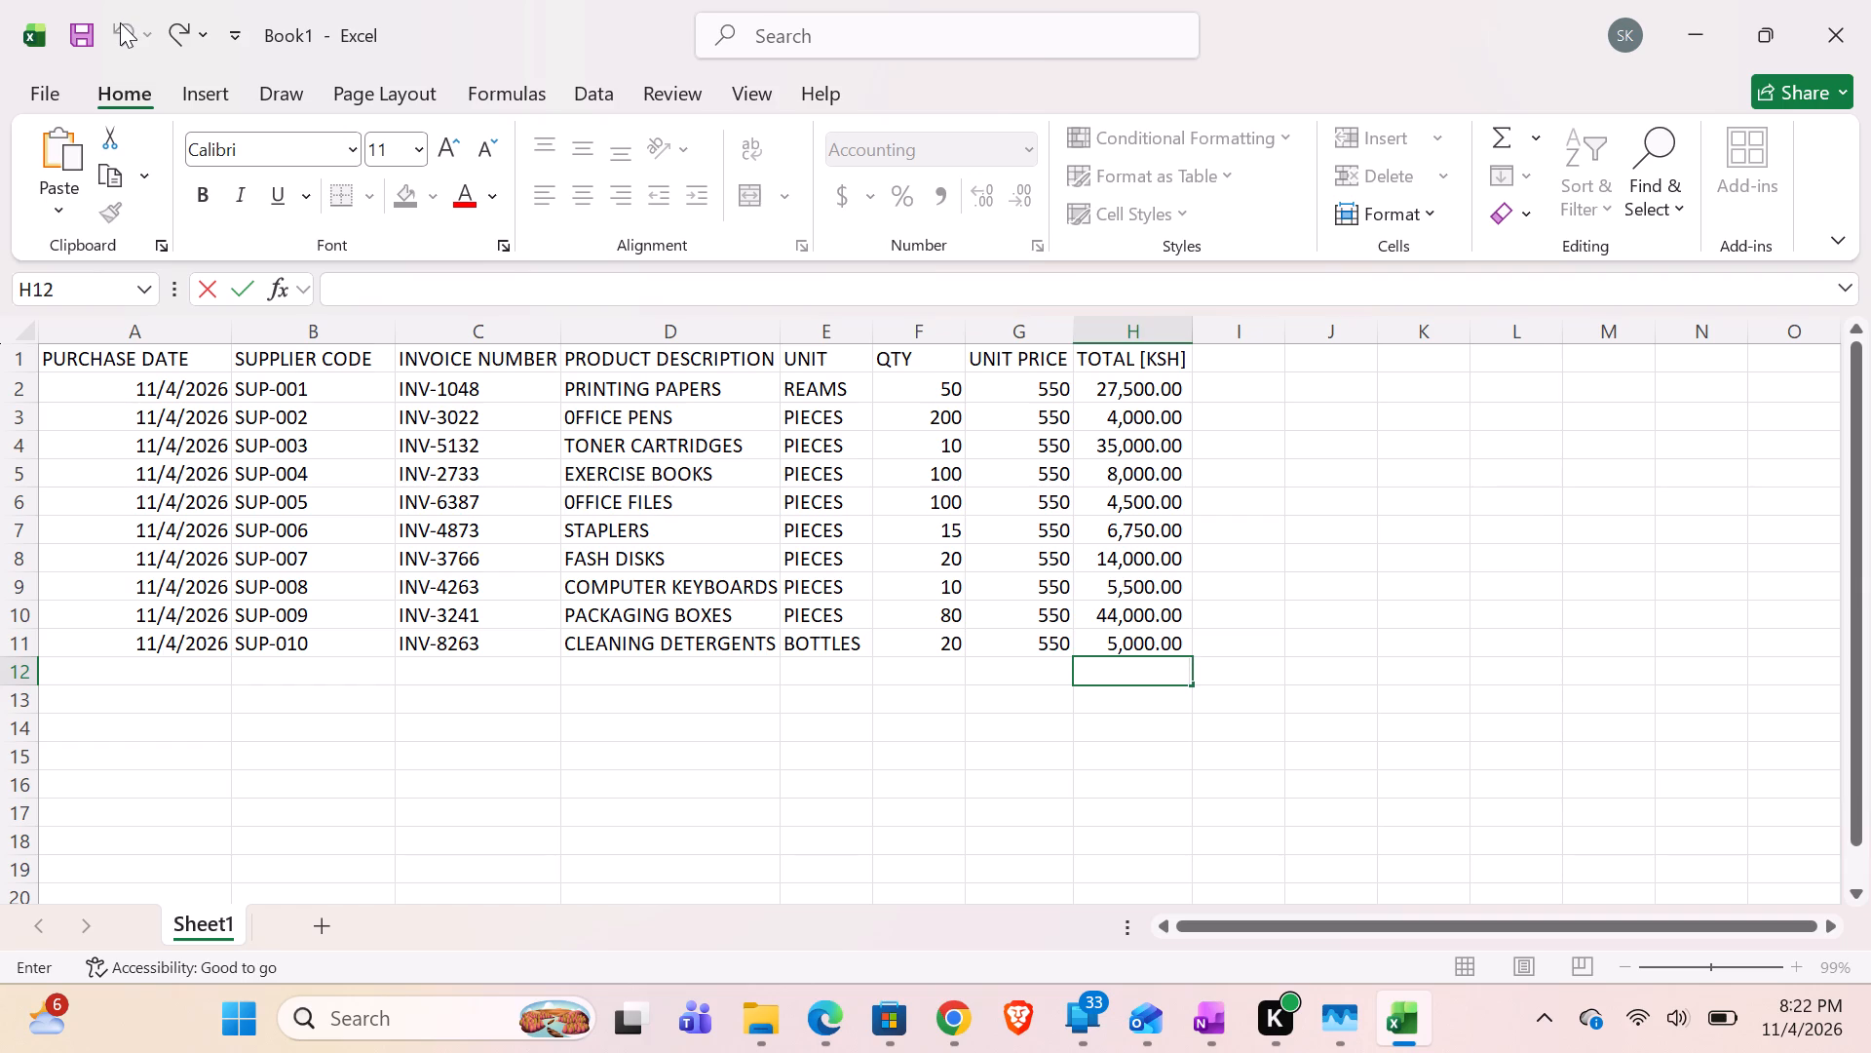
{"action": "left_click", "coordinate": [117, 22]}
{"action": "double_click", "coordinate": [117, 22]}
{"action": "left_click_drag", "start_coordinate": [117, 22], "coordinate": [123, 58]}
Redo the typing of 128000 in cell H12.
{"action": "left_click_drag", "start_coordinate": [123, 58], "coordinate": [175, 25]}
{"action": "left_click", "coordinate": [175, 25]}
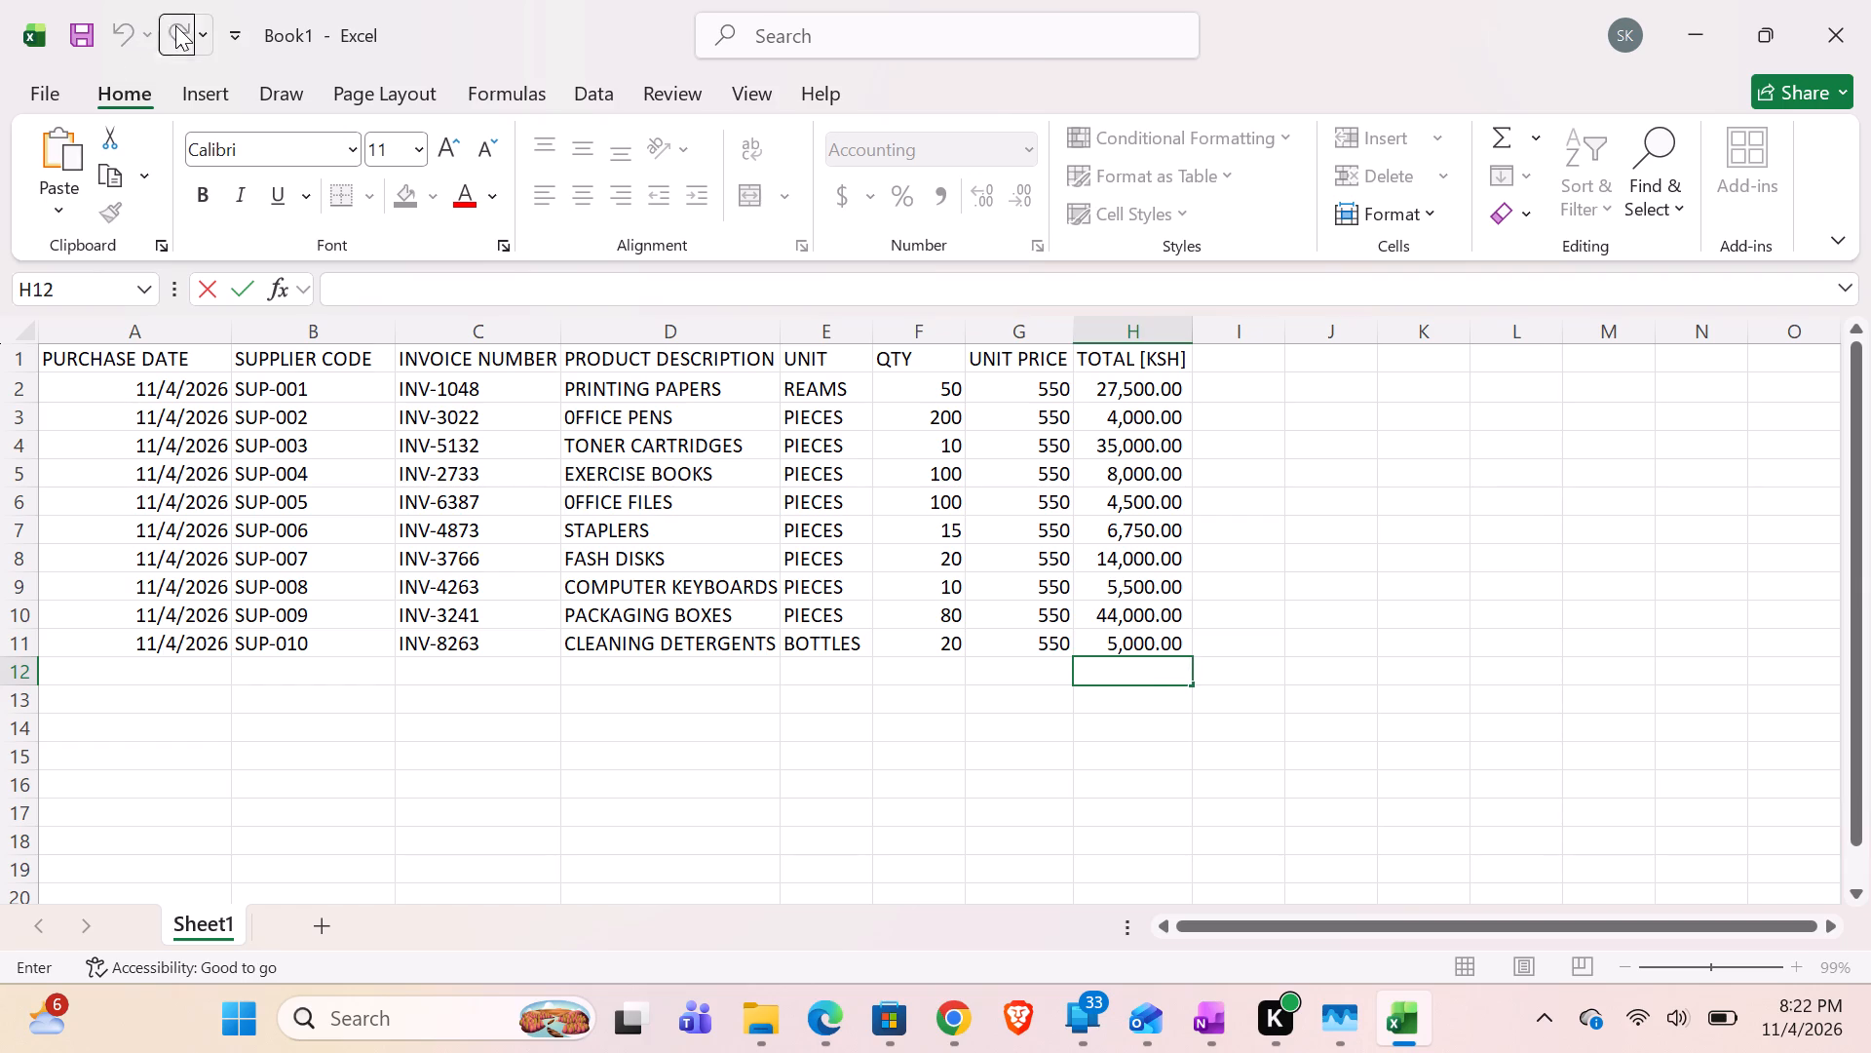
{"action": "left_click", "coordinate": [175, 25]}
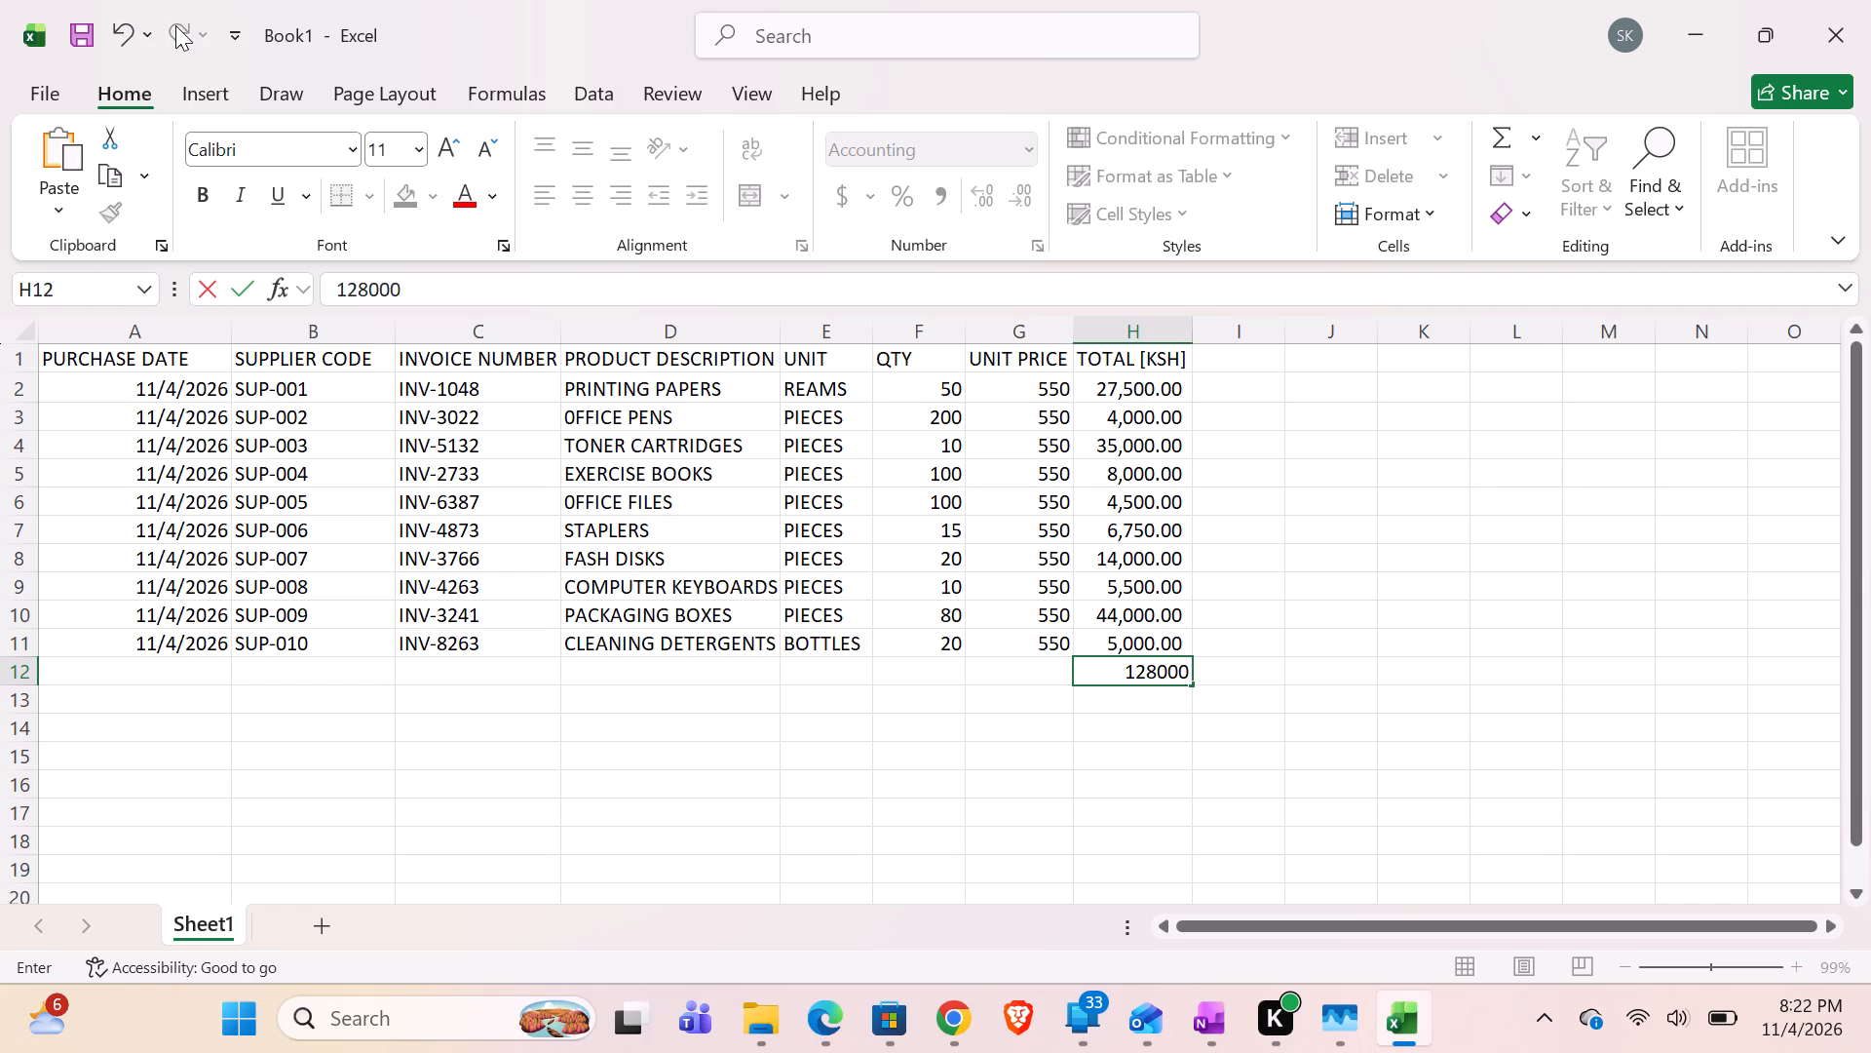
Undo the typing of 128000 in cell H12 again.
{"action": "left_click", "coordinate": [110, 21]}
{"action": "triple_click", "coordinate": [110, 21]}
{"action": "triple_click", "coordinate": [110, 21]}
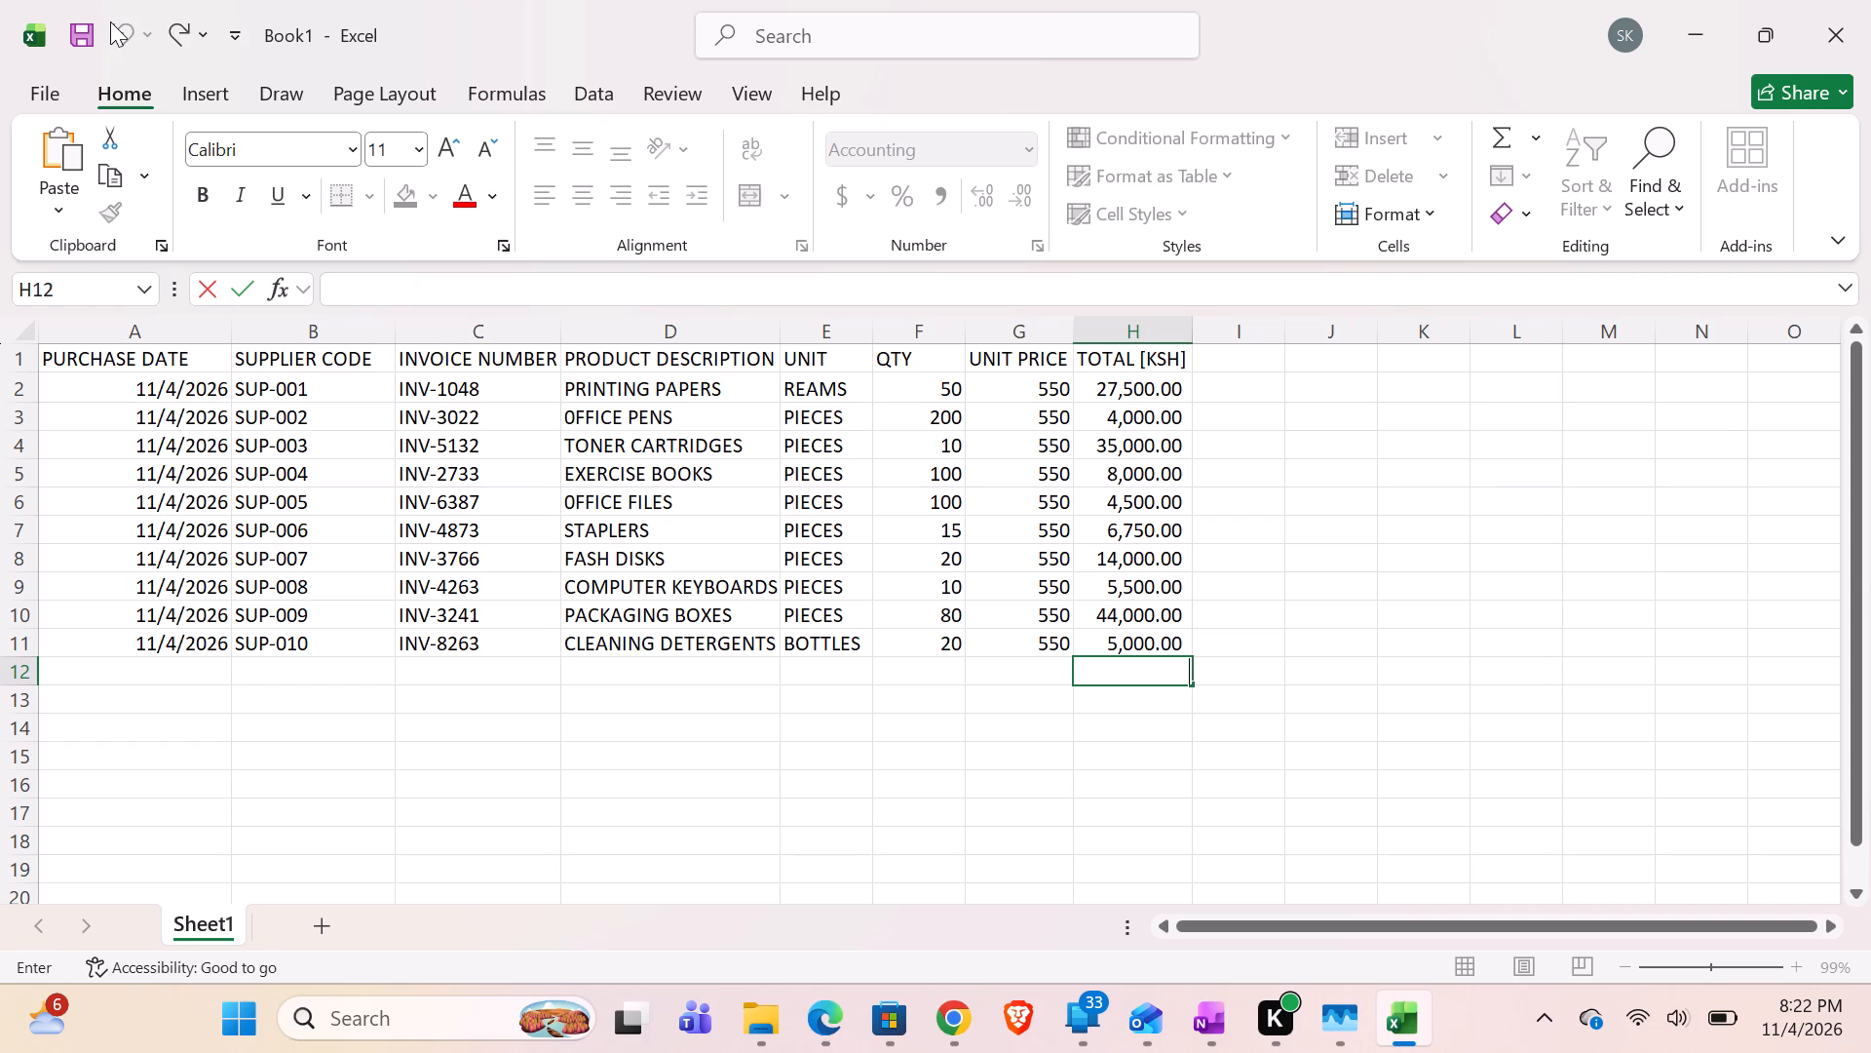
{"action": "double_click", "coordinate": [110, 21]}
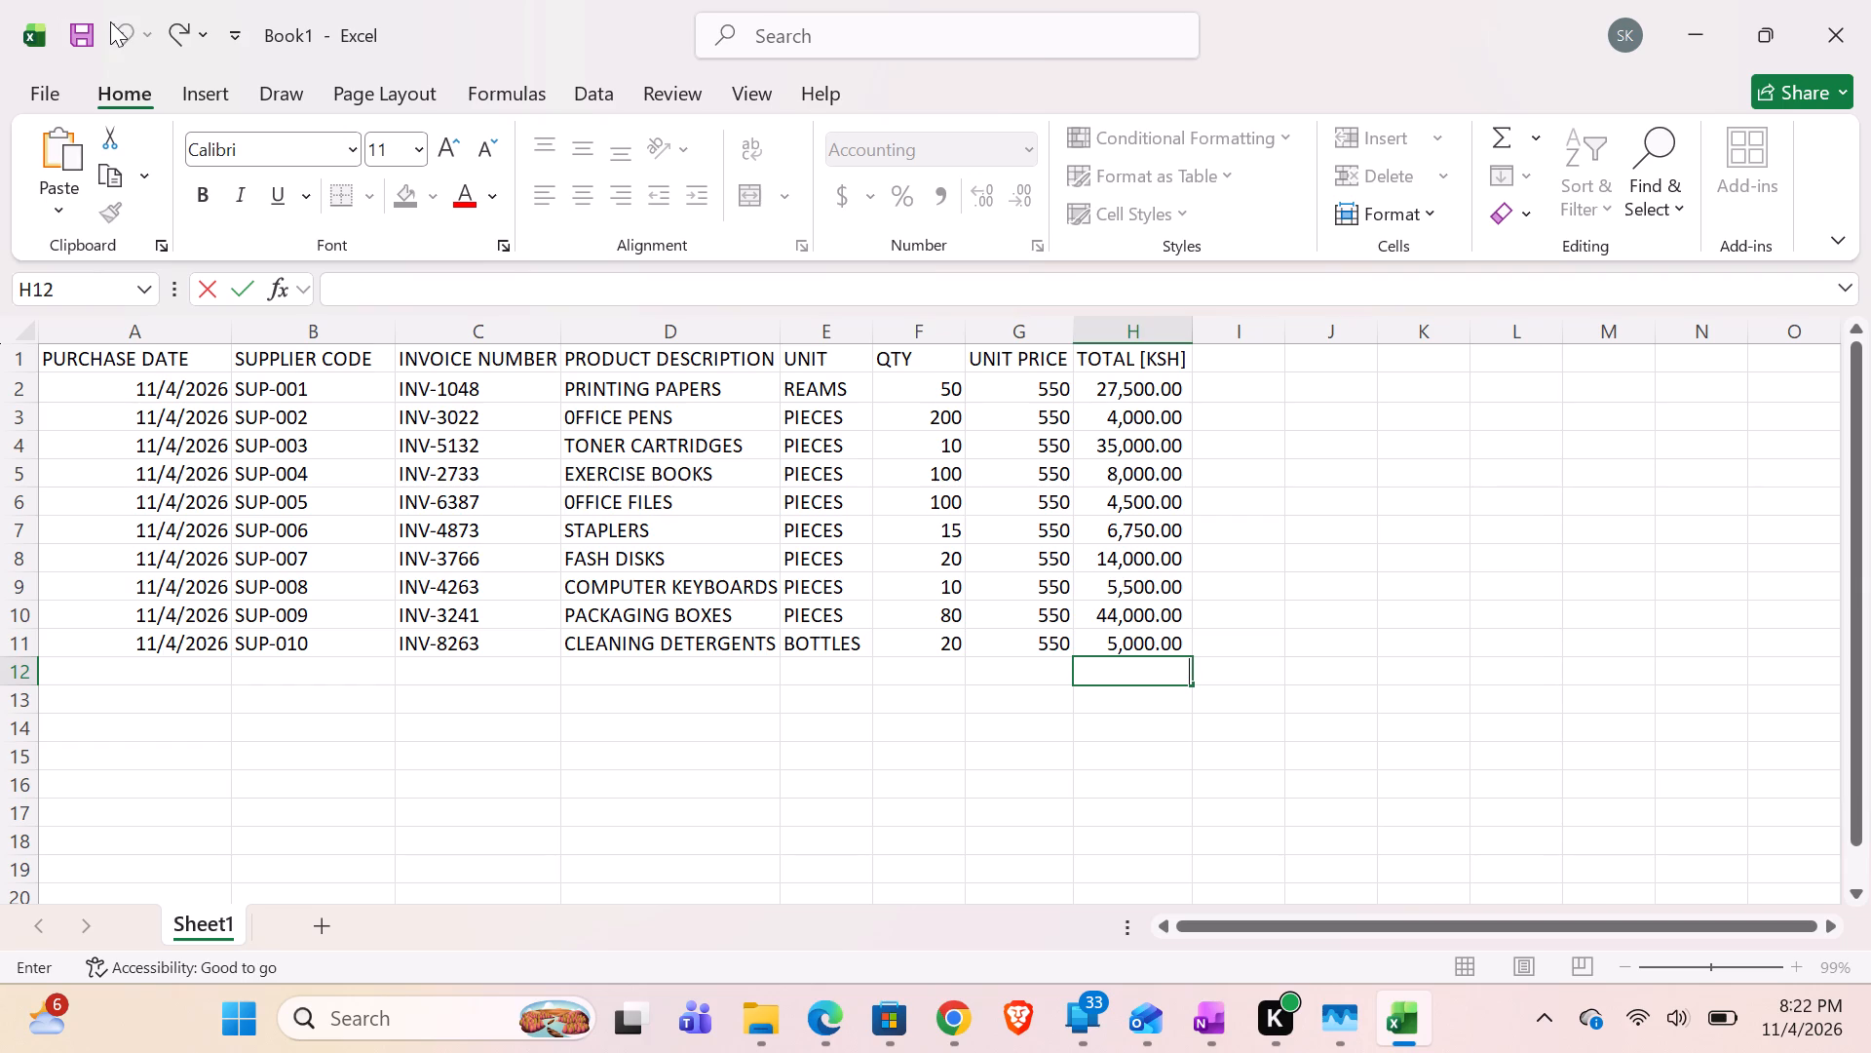
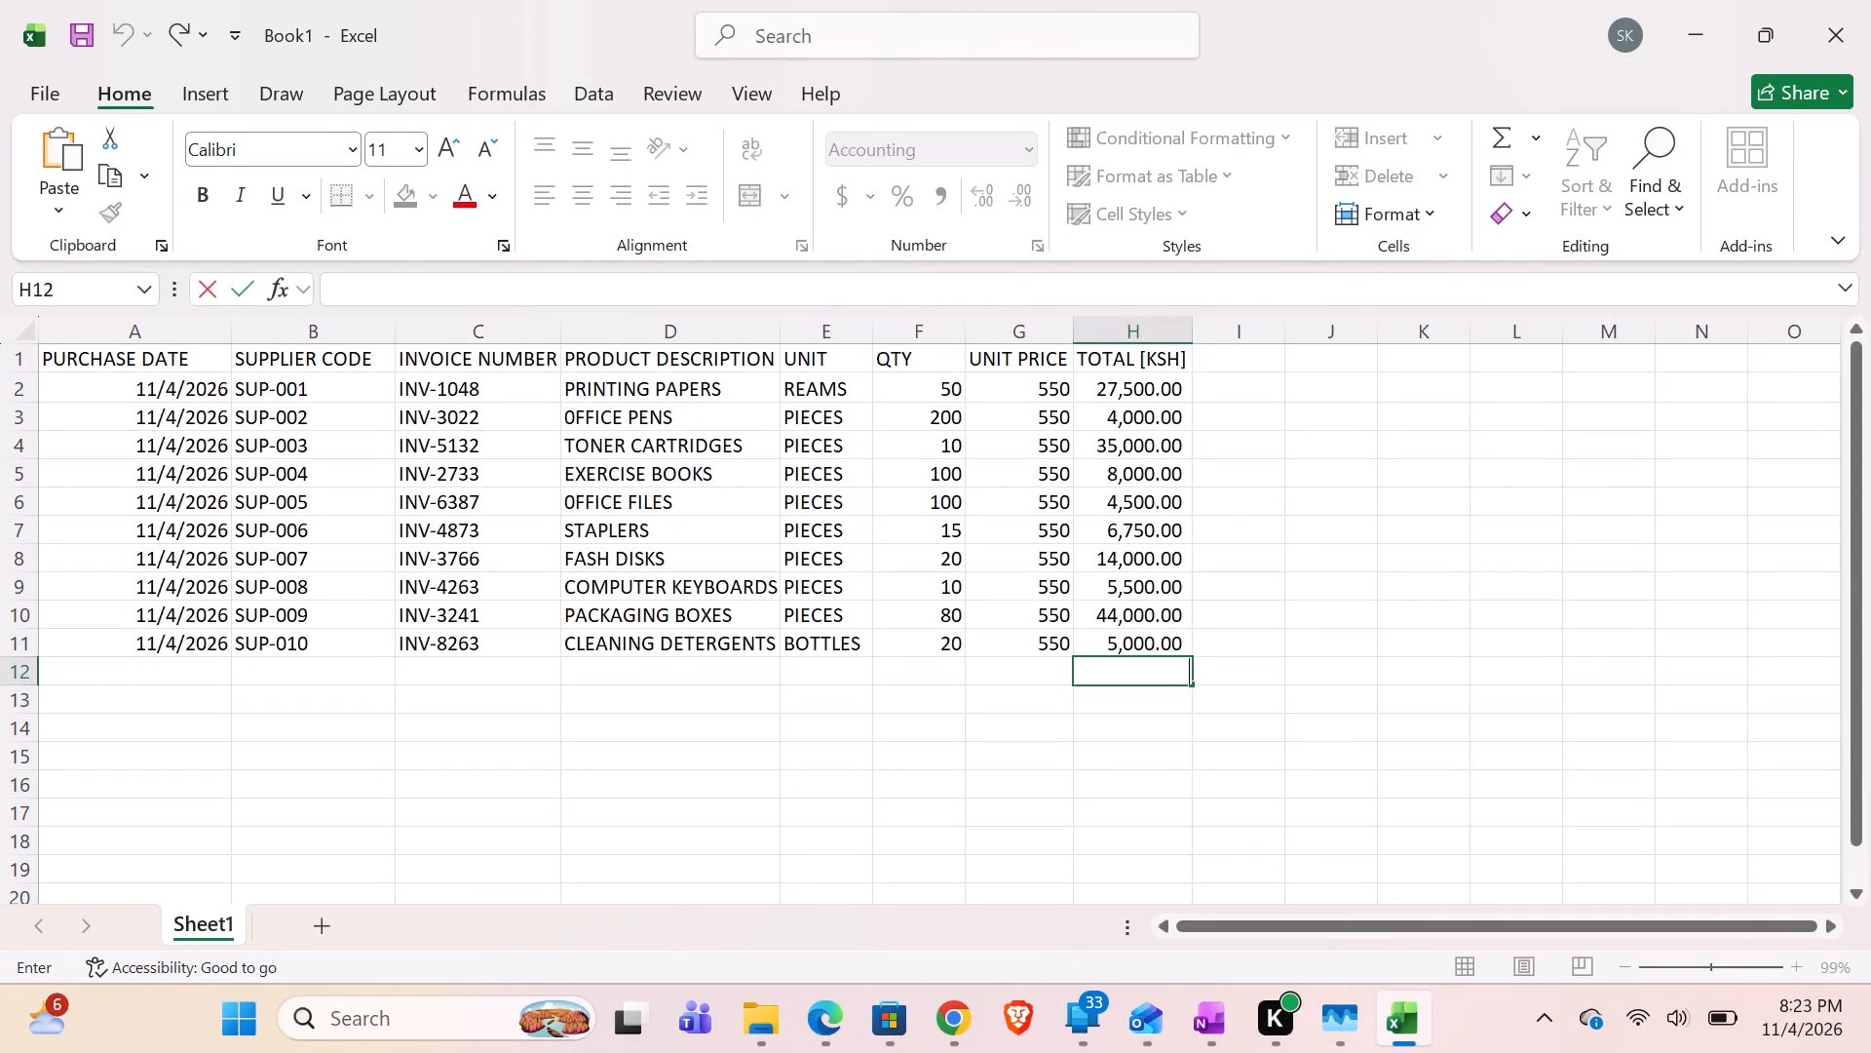
Undo the fill of 550 down the UNIT PRICE column and the preceding change to the total in cell H12.
{"action": "left_click", "coordinate": [1025, 533]}
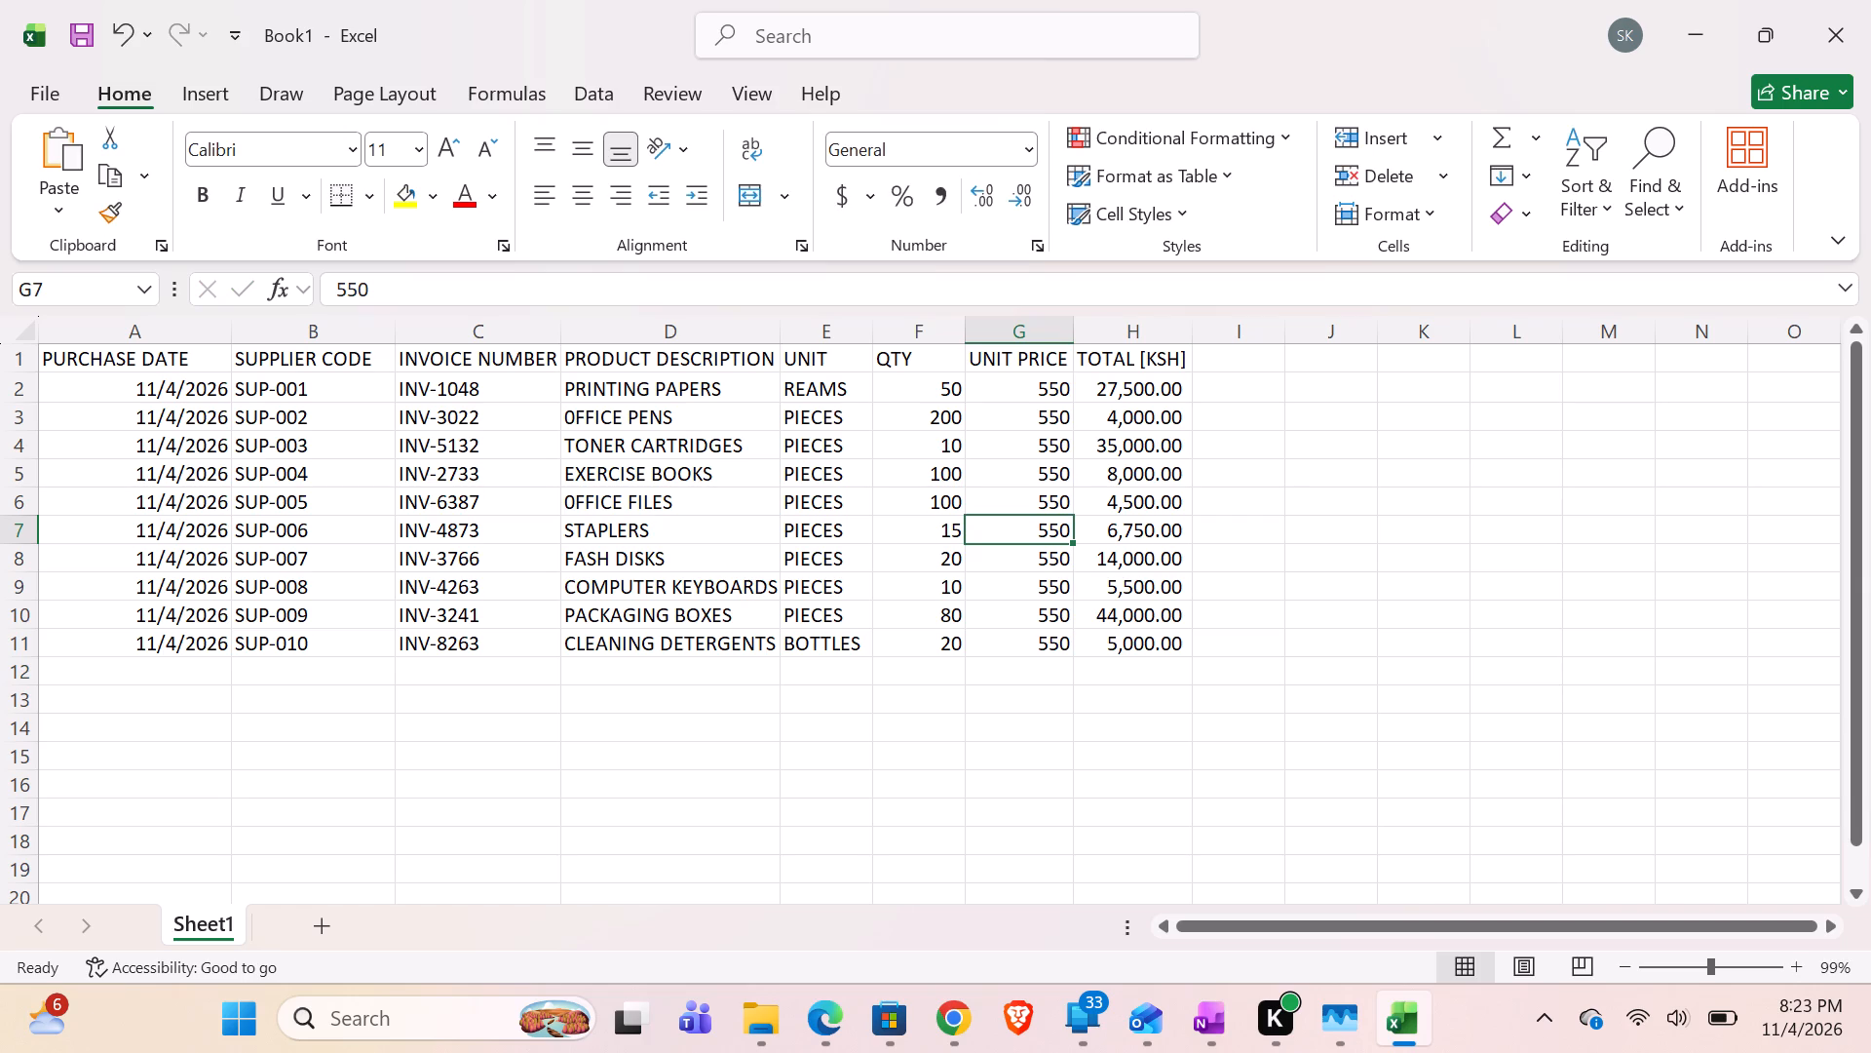
{"action": "left_click", "coordinate": [1034, 391]}
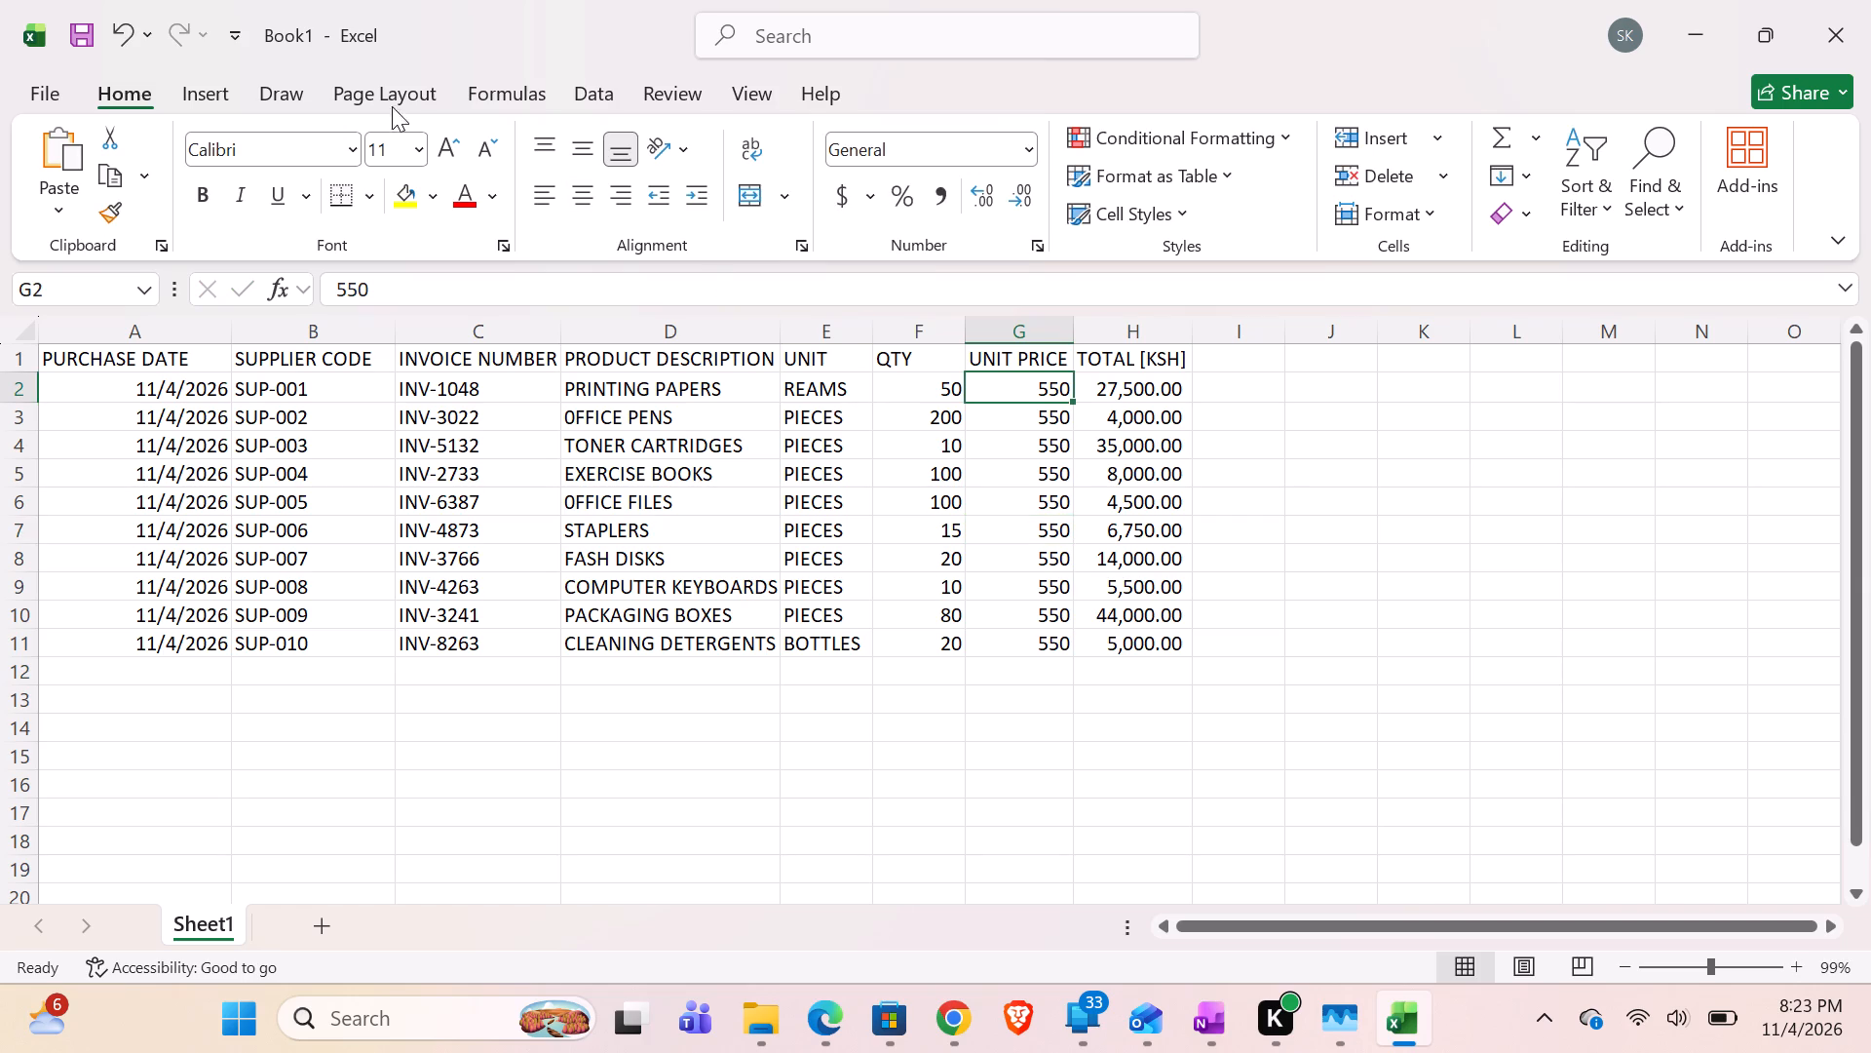
{"action": "left_click", "coordinate": [111, 33]}
{"action": "left_click", "coordinate": [111, 33]}
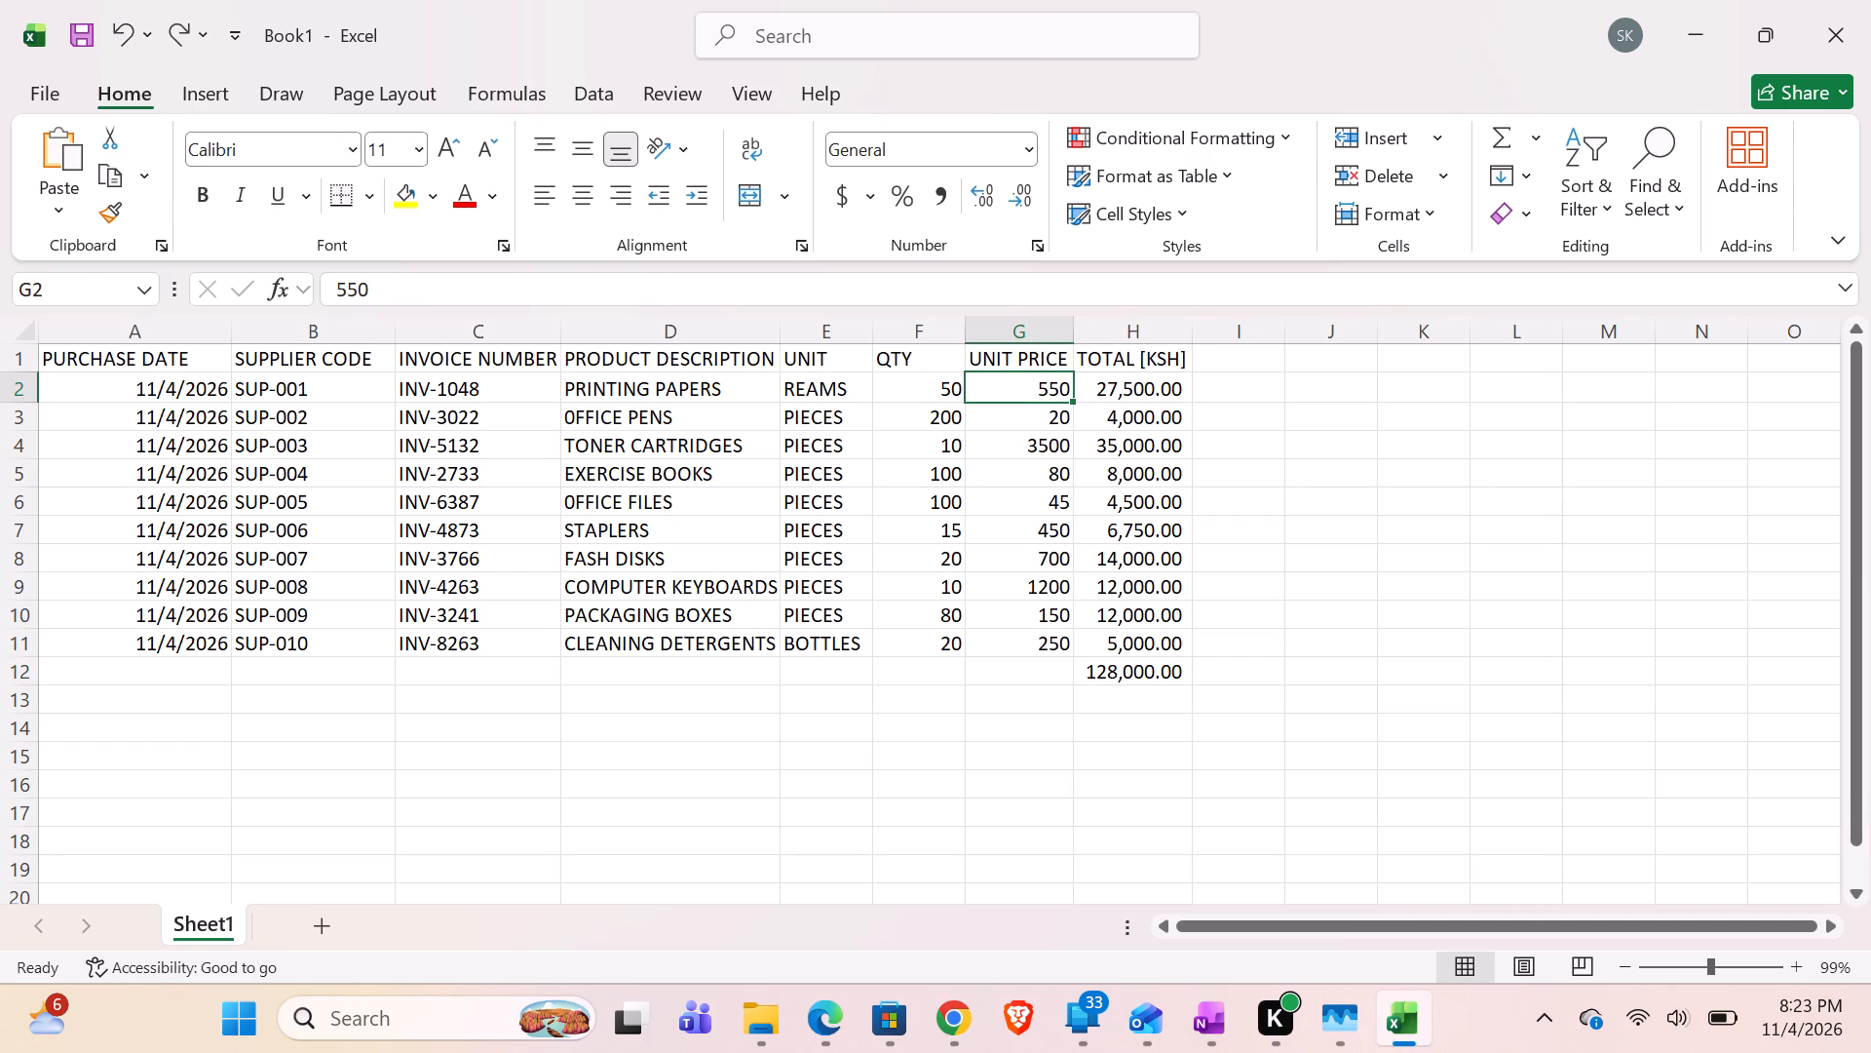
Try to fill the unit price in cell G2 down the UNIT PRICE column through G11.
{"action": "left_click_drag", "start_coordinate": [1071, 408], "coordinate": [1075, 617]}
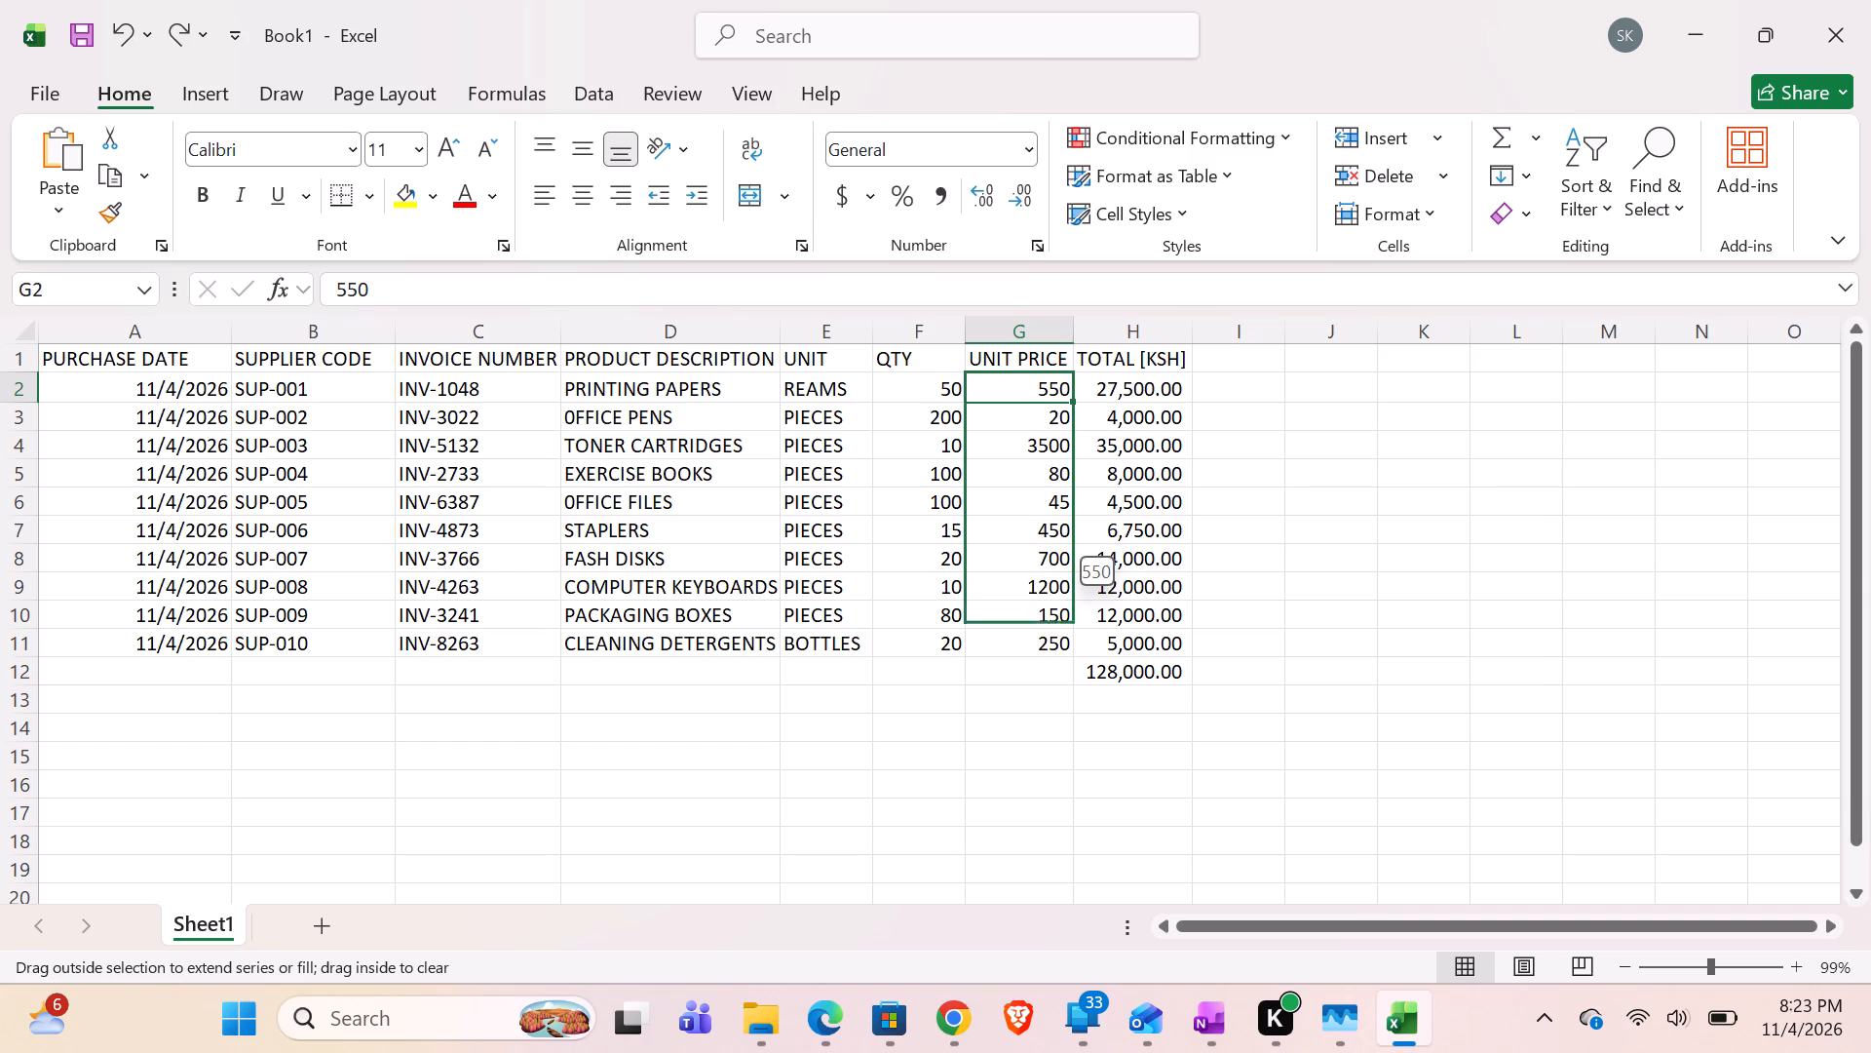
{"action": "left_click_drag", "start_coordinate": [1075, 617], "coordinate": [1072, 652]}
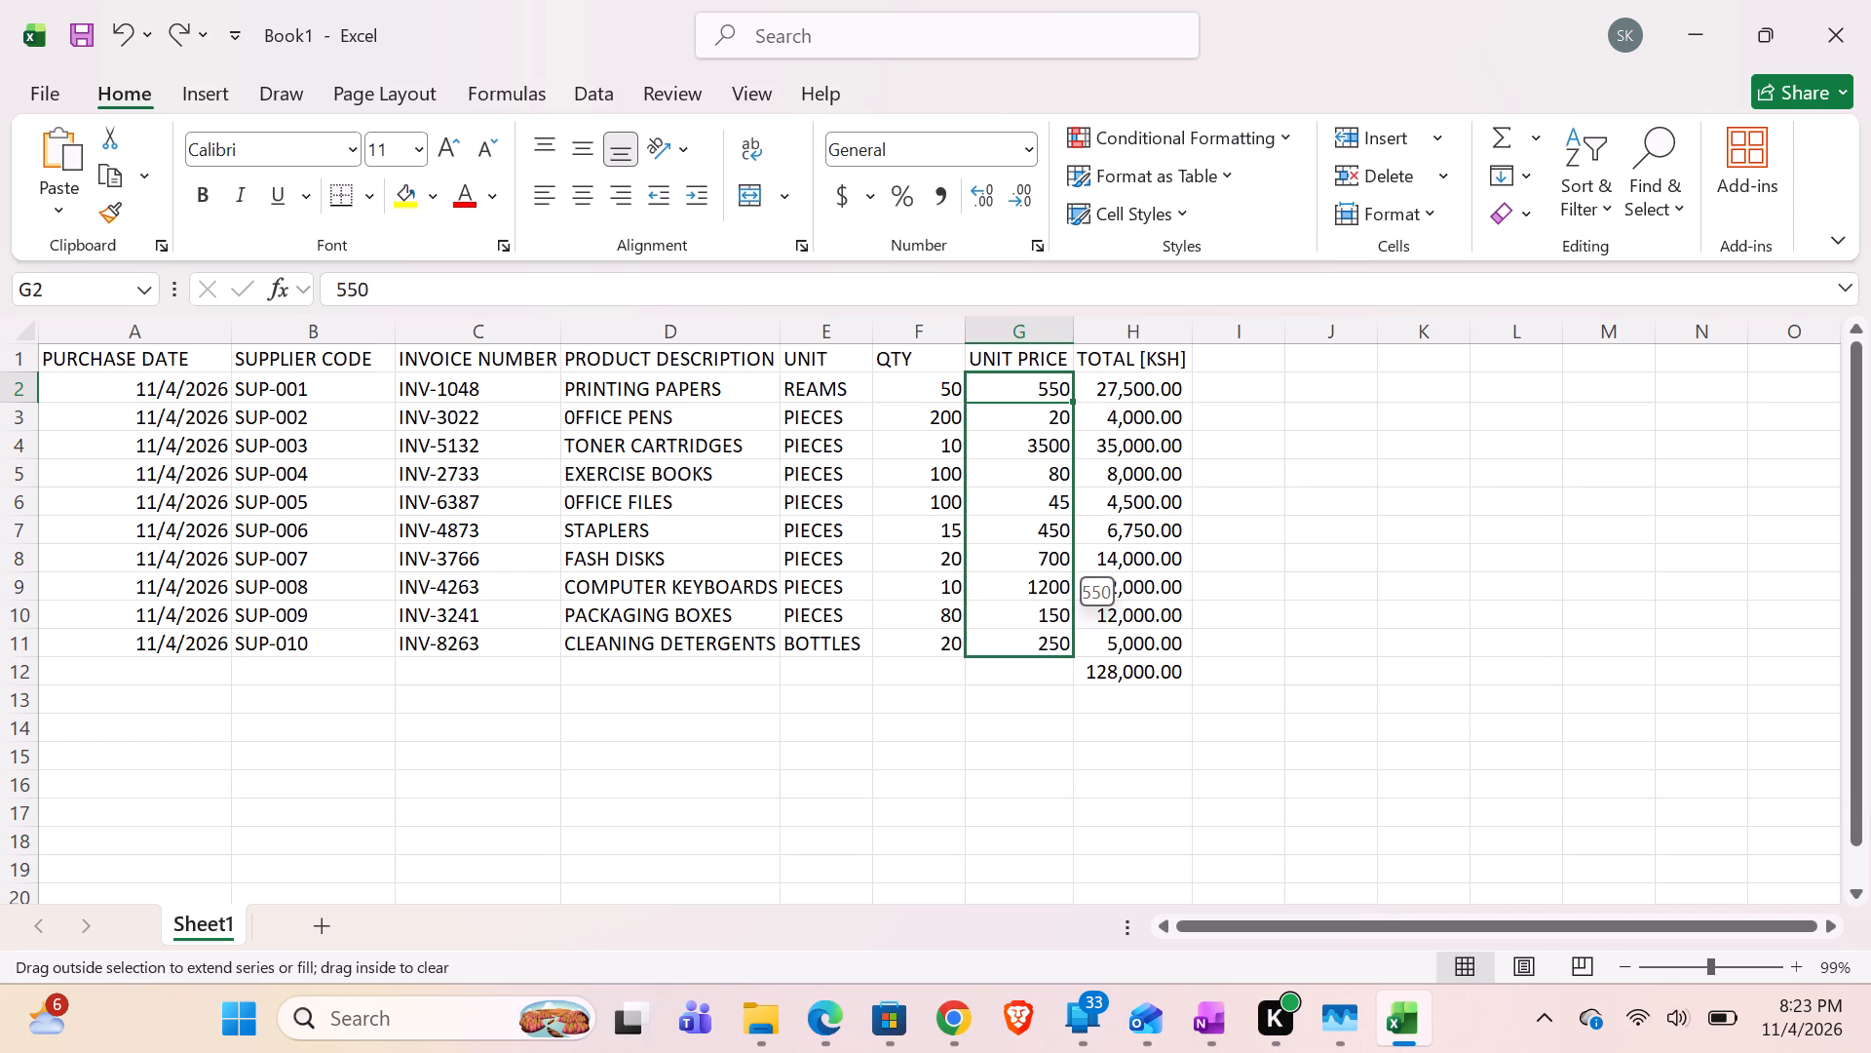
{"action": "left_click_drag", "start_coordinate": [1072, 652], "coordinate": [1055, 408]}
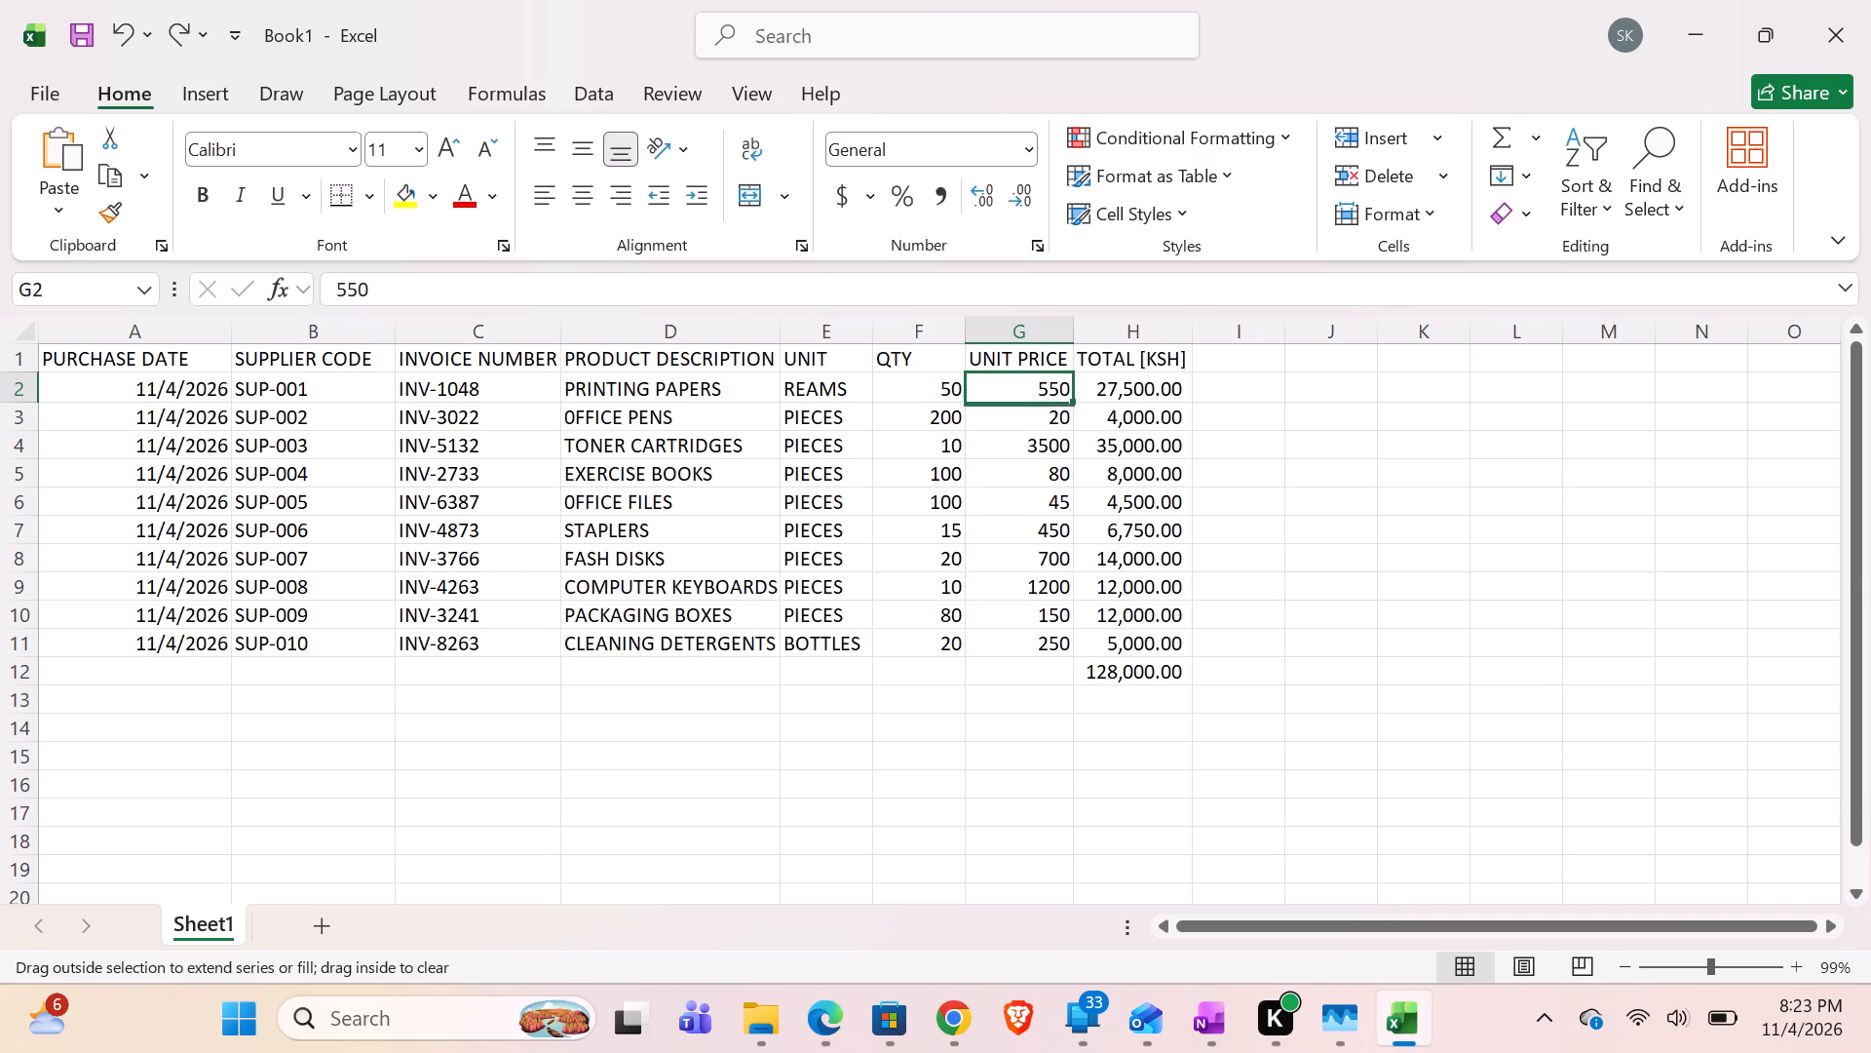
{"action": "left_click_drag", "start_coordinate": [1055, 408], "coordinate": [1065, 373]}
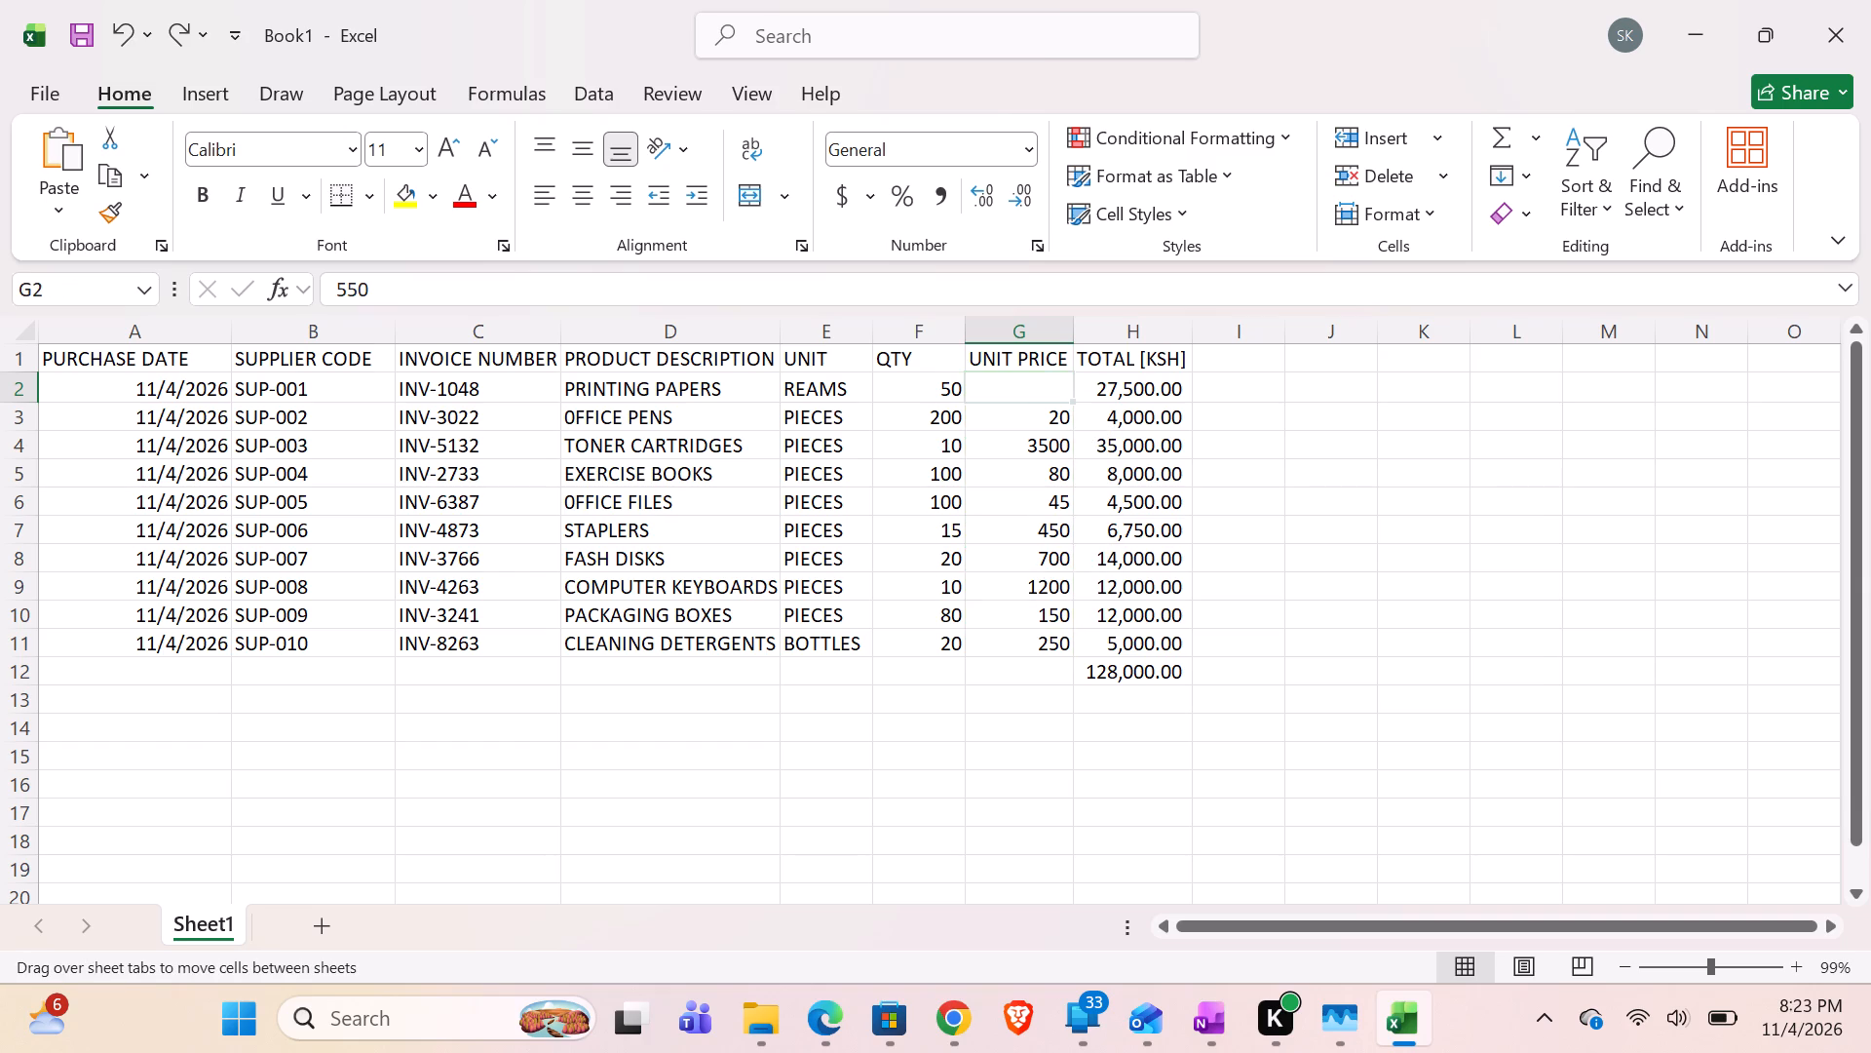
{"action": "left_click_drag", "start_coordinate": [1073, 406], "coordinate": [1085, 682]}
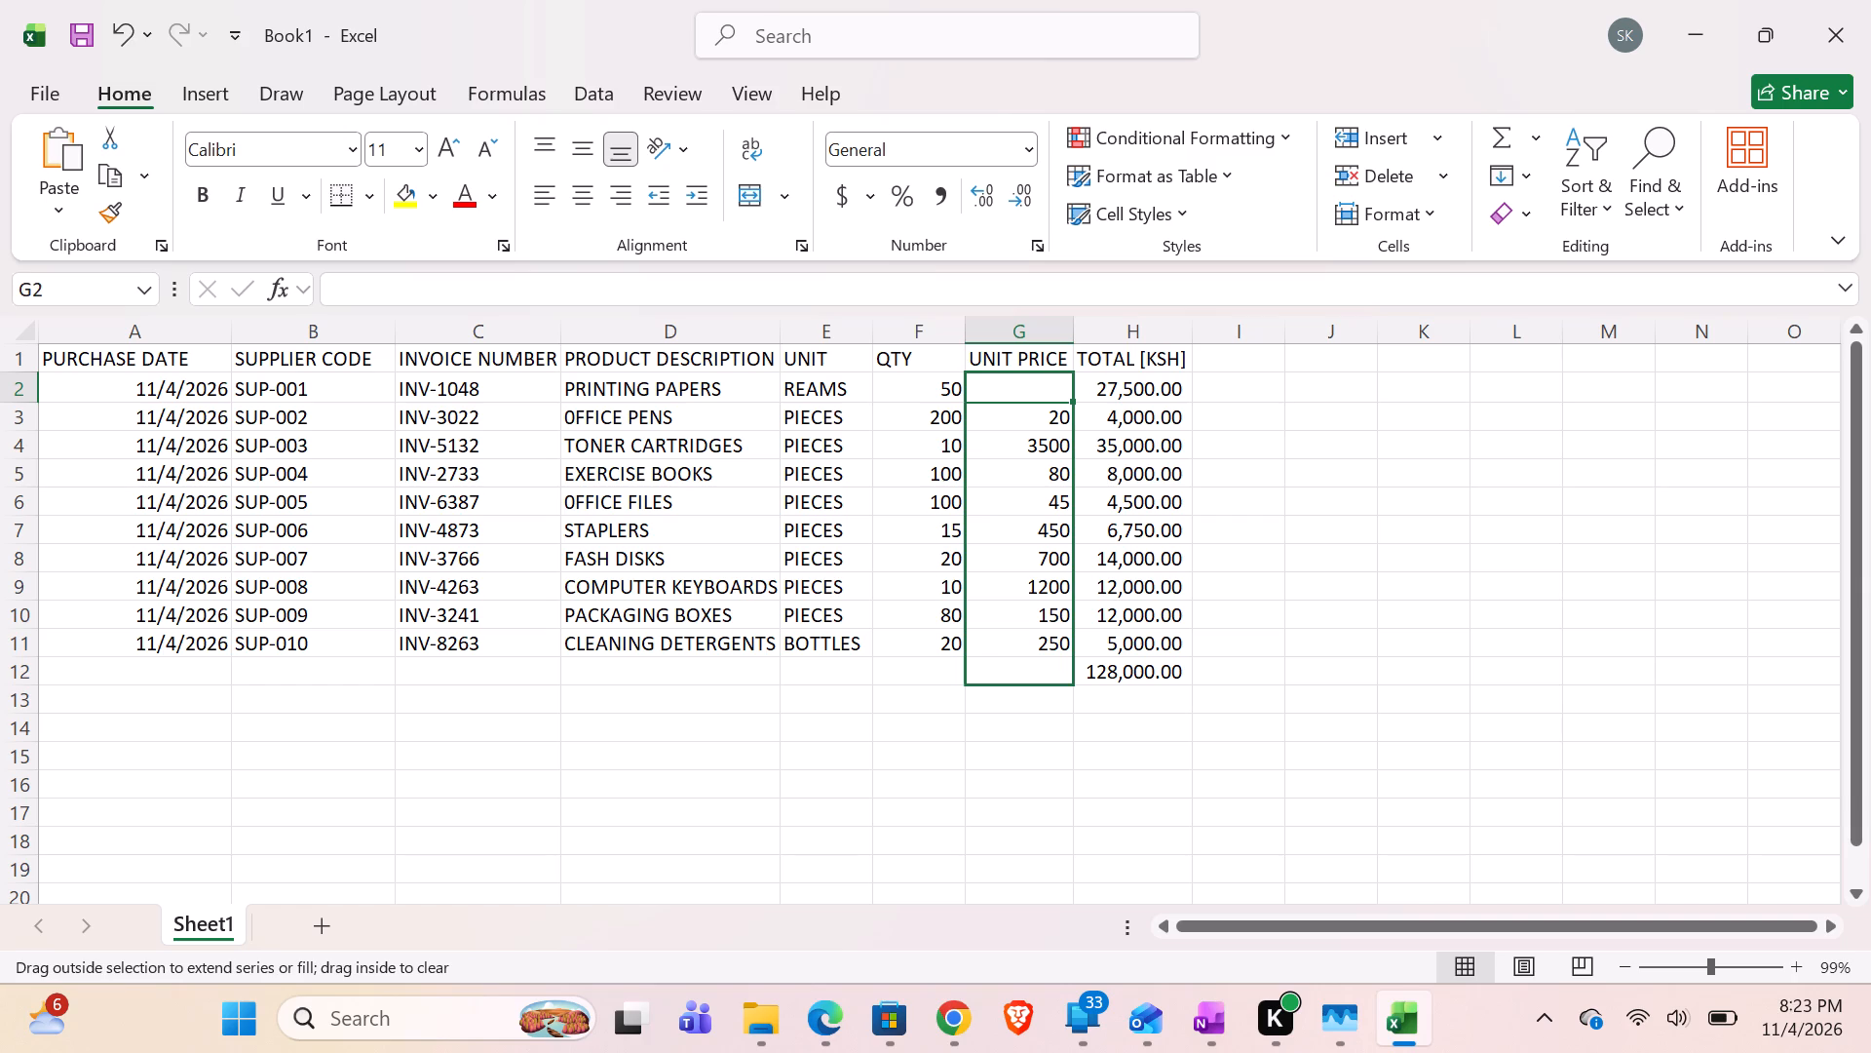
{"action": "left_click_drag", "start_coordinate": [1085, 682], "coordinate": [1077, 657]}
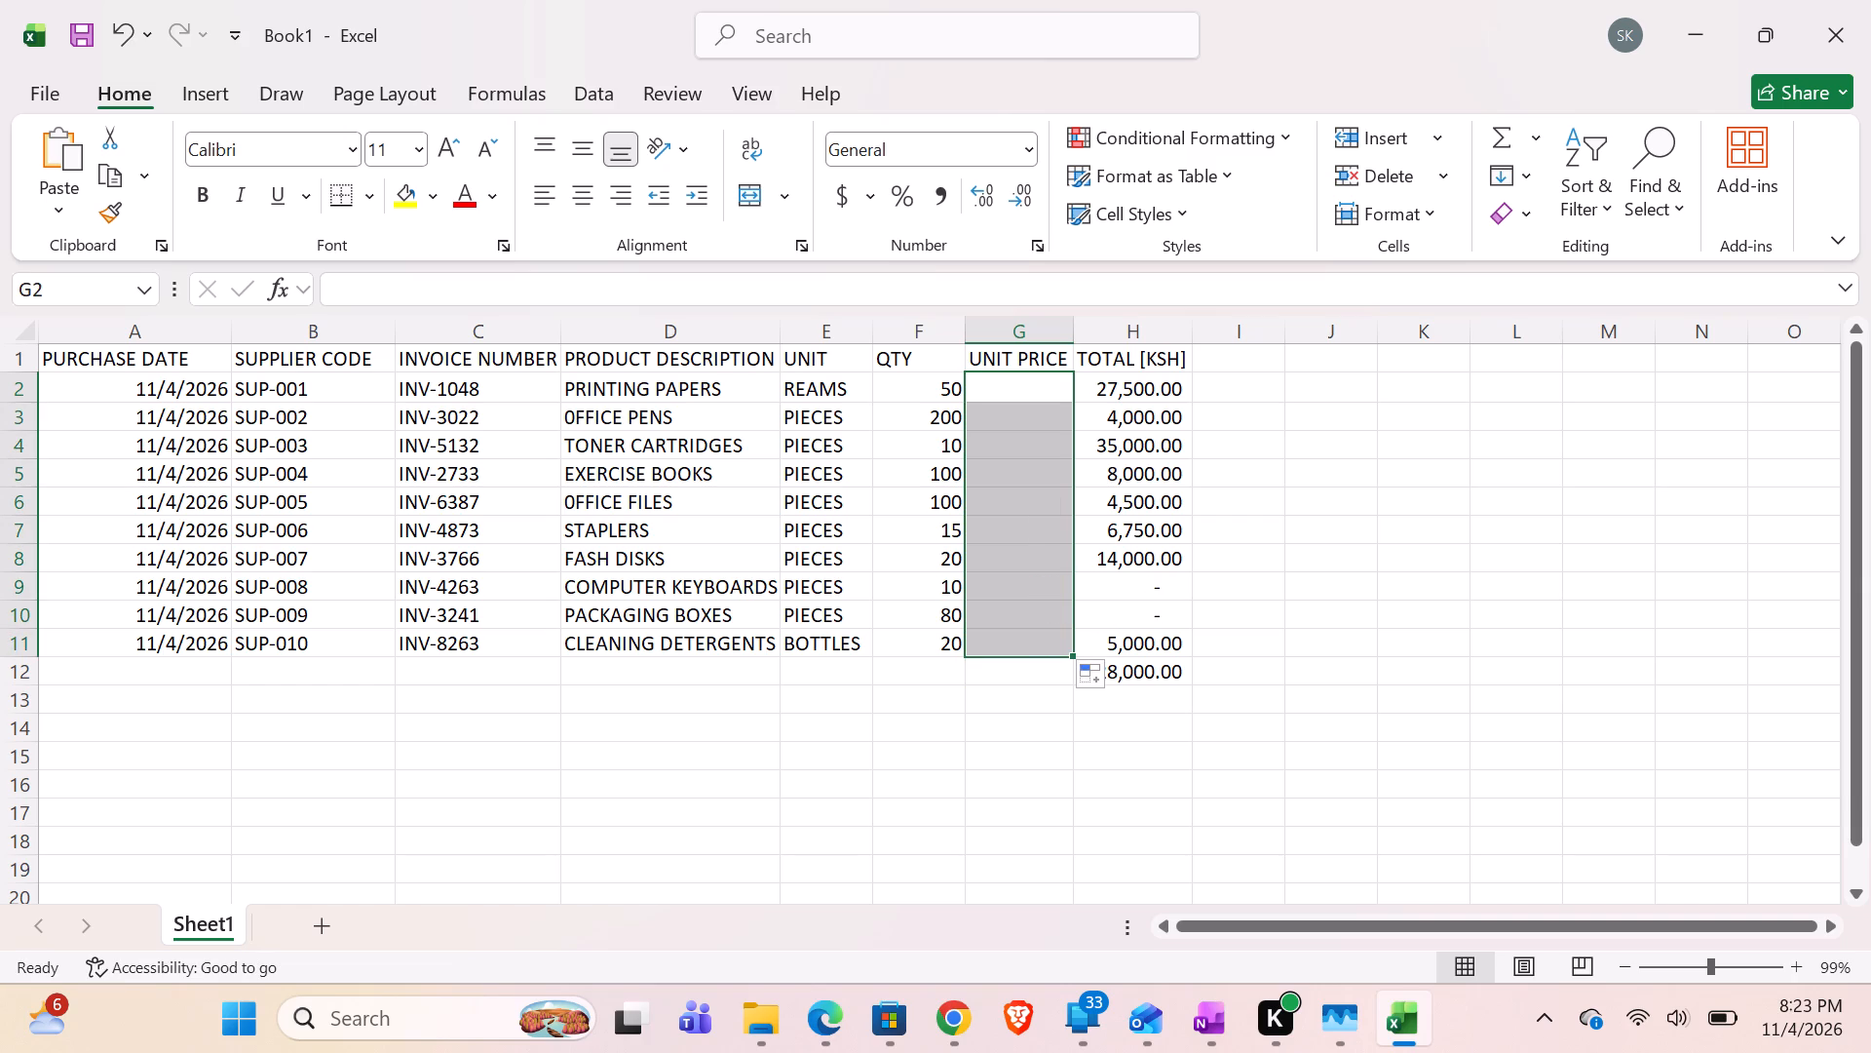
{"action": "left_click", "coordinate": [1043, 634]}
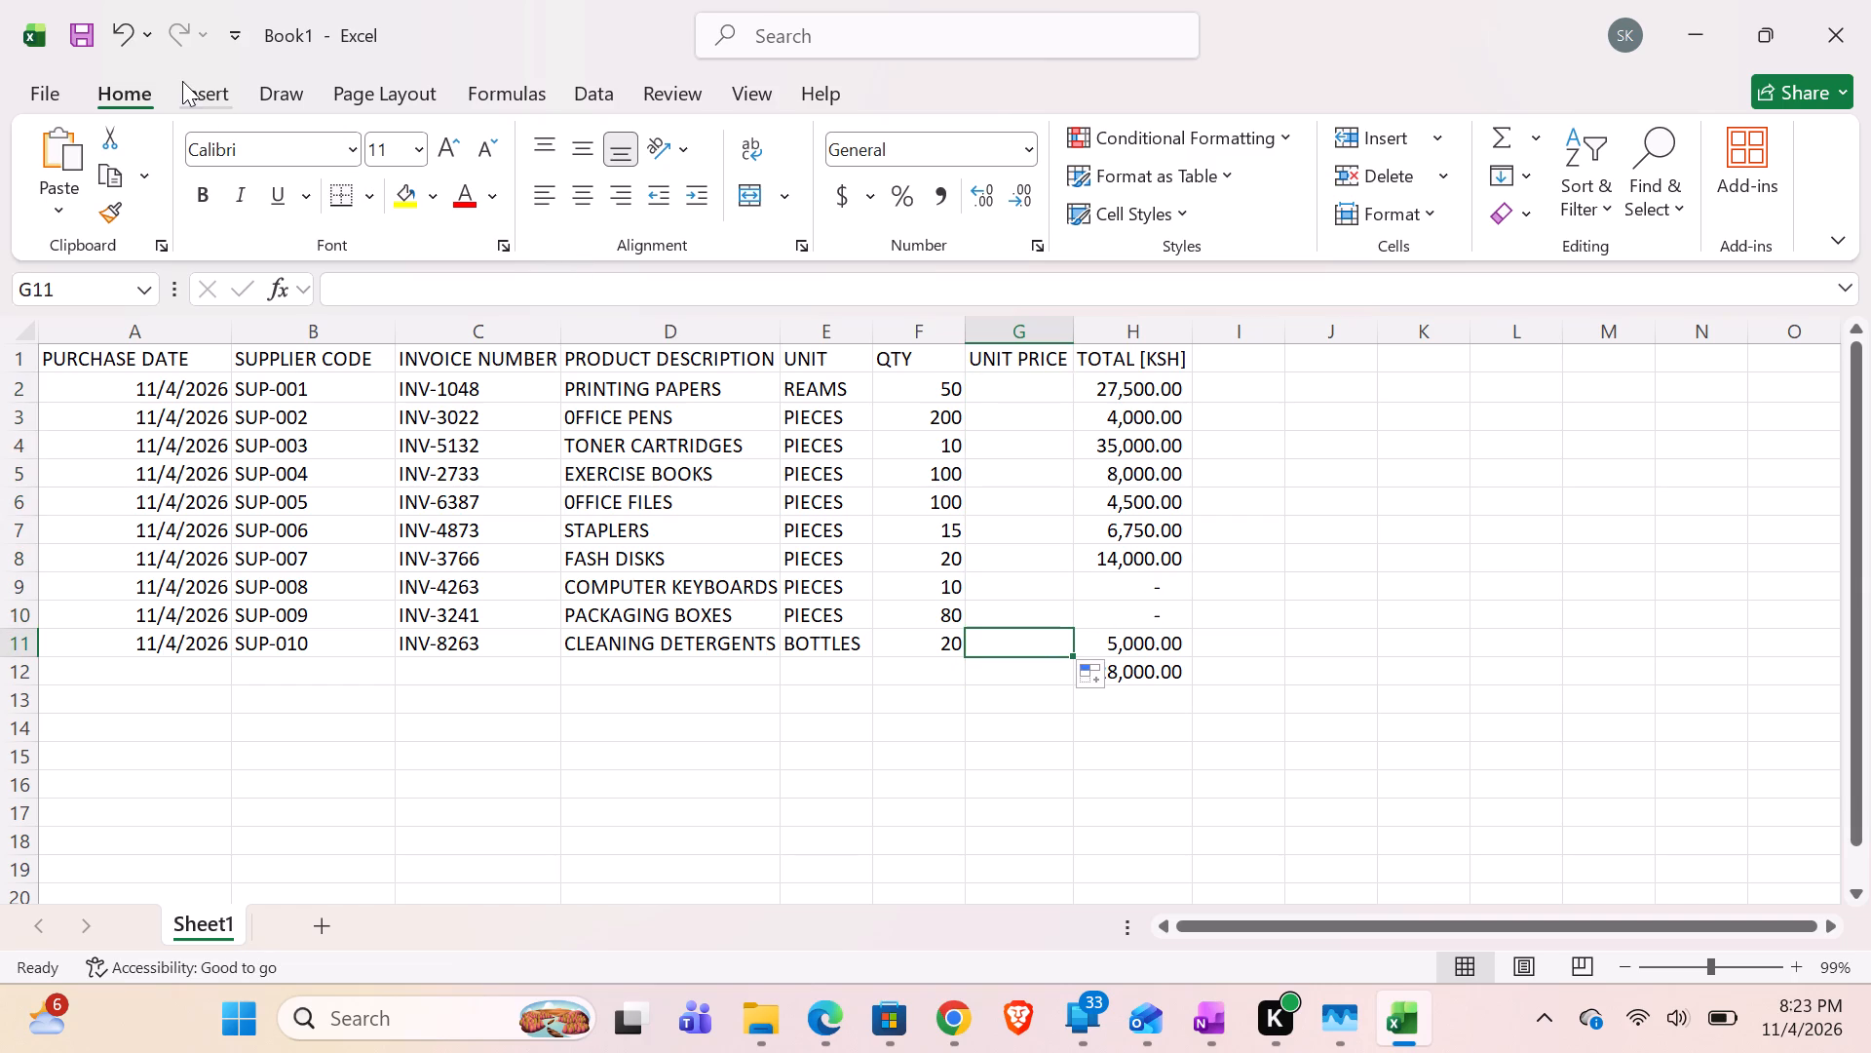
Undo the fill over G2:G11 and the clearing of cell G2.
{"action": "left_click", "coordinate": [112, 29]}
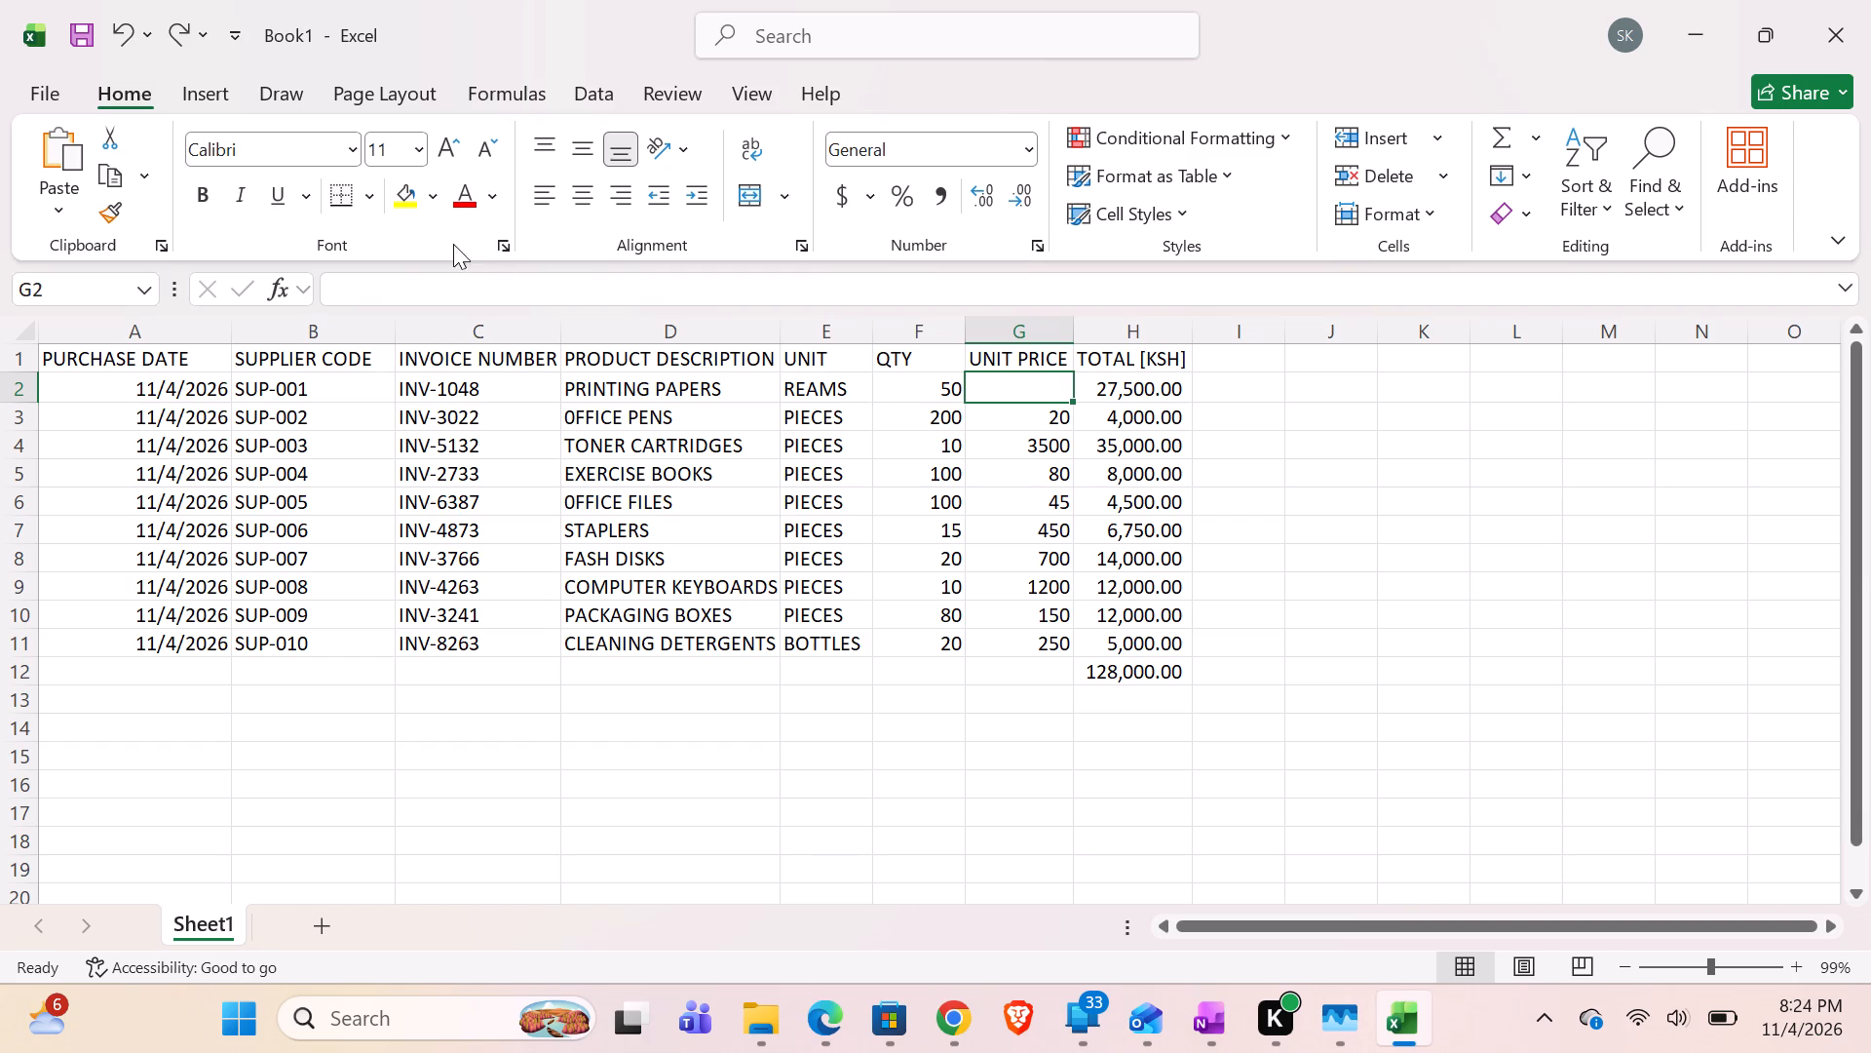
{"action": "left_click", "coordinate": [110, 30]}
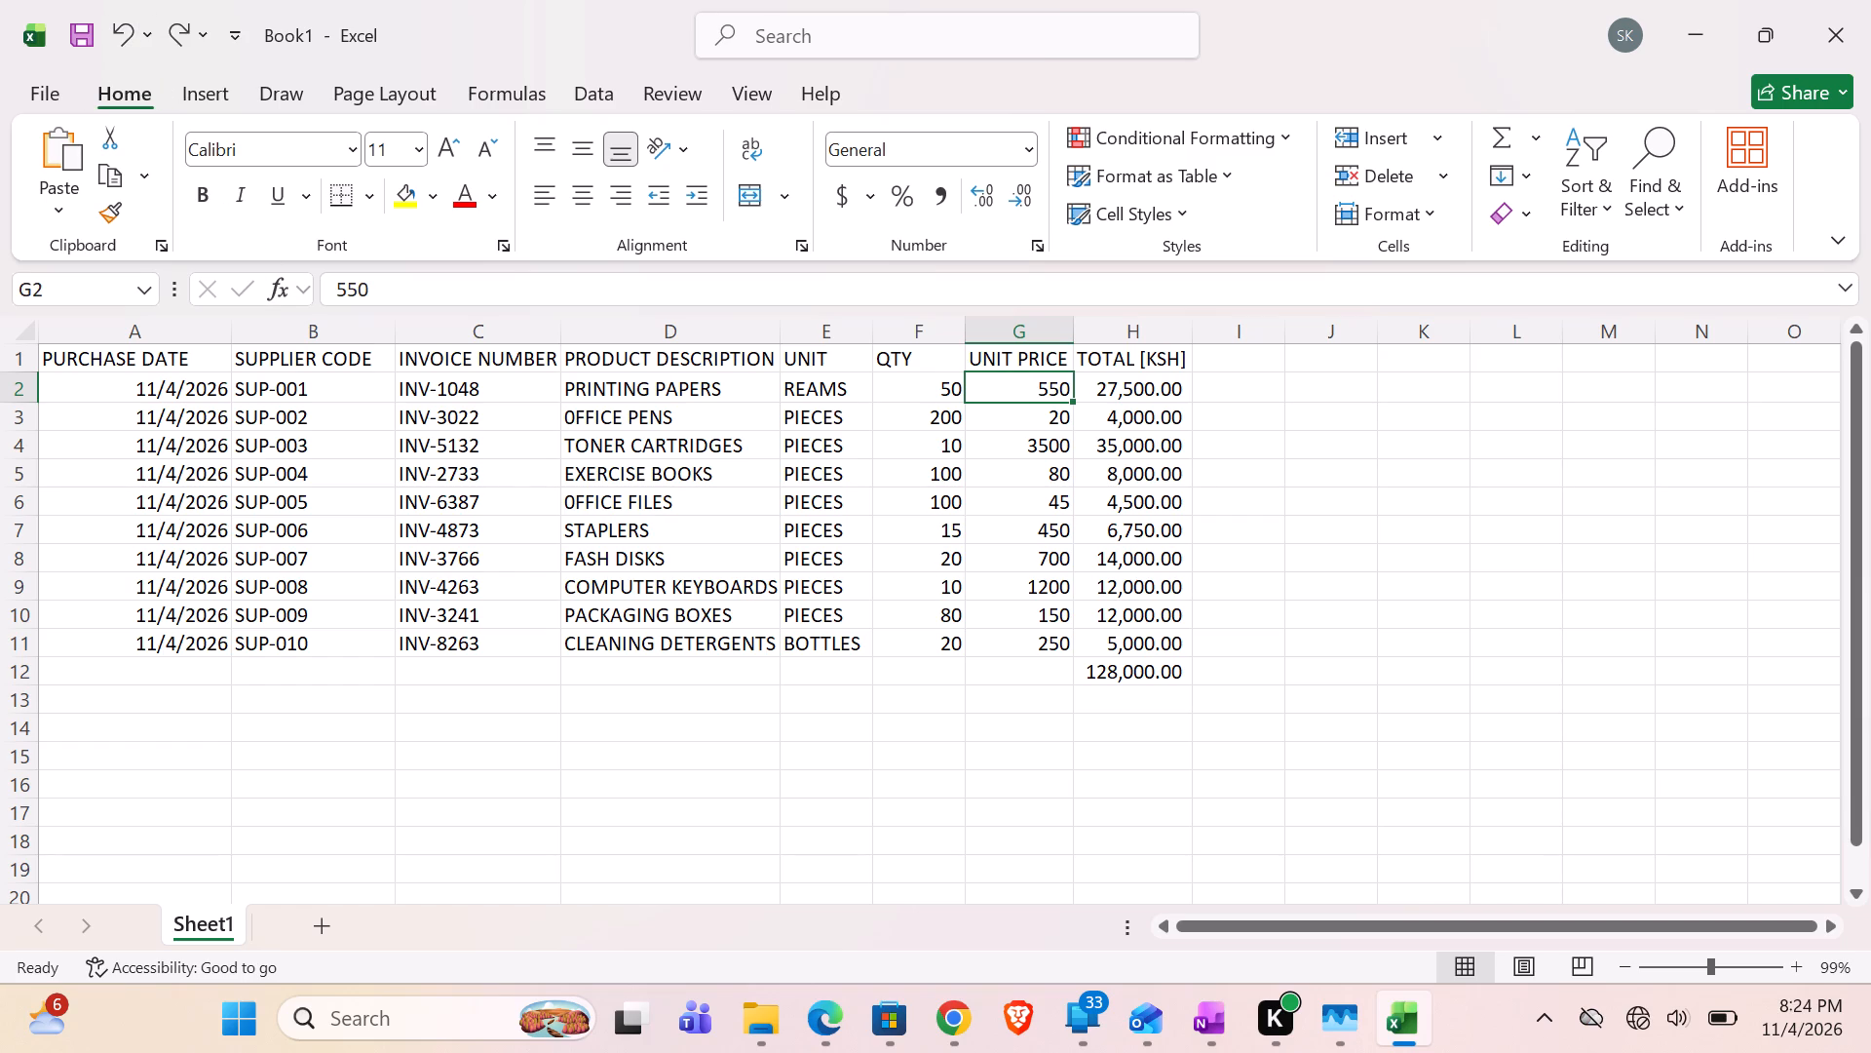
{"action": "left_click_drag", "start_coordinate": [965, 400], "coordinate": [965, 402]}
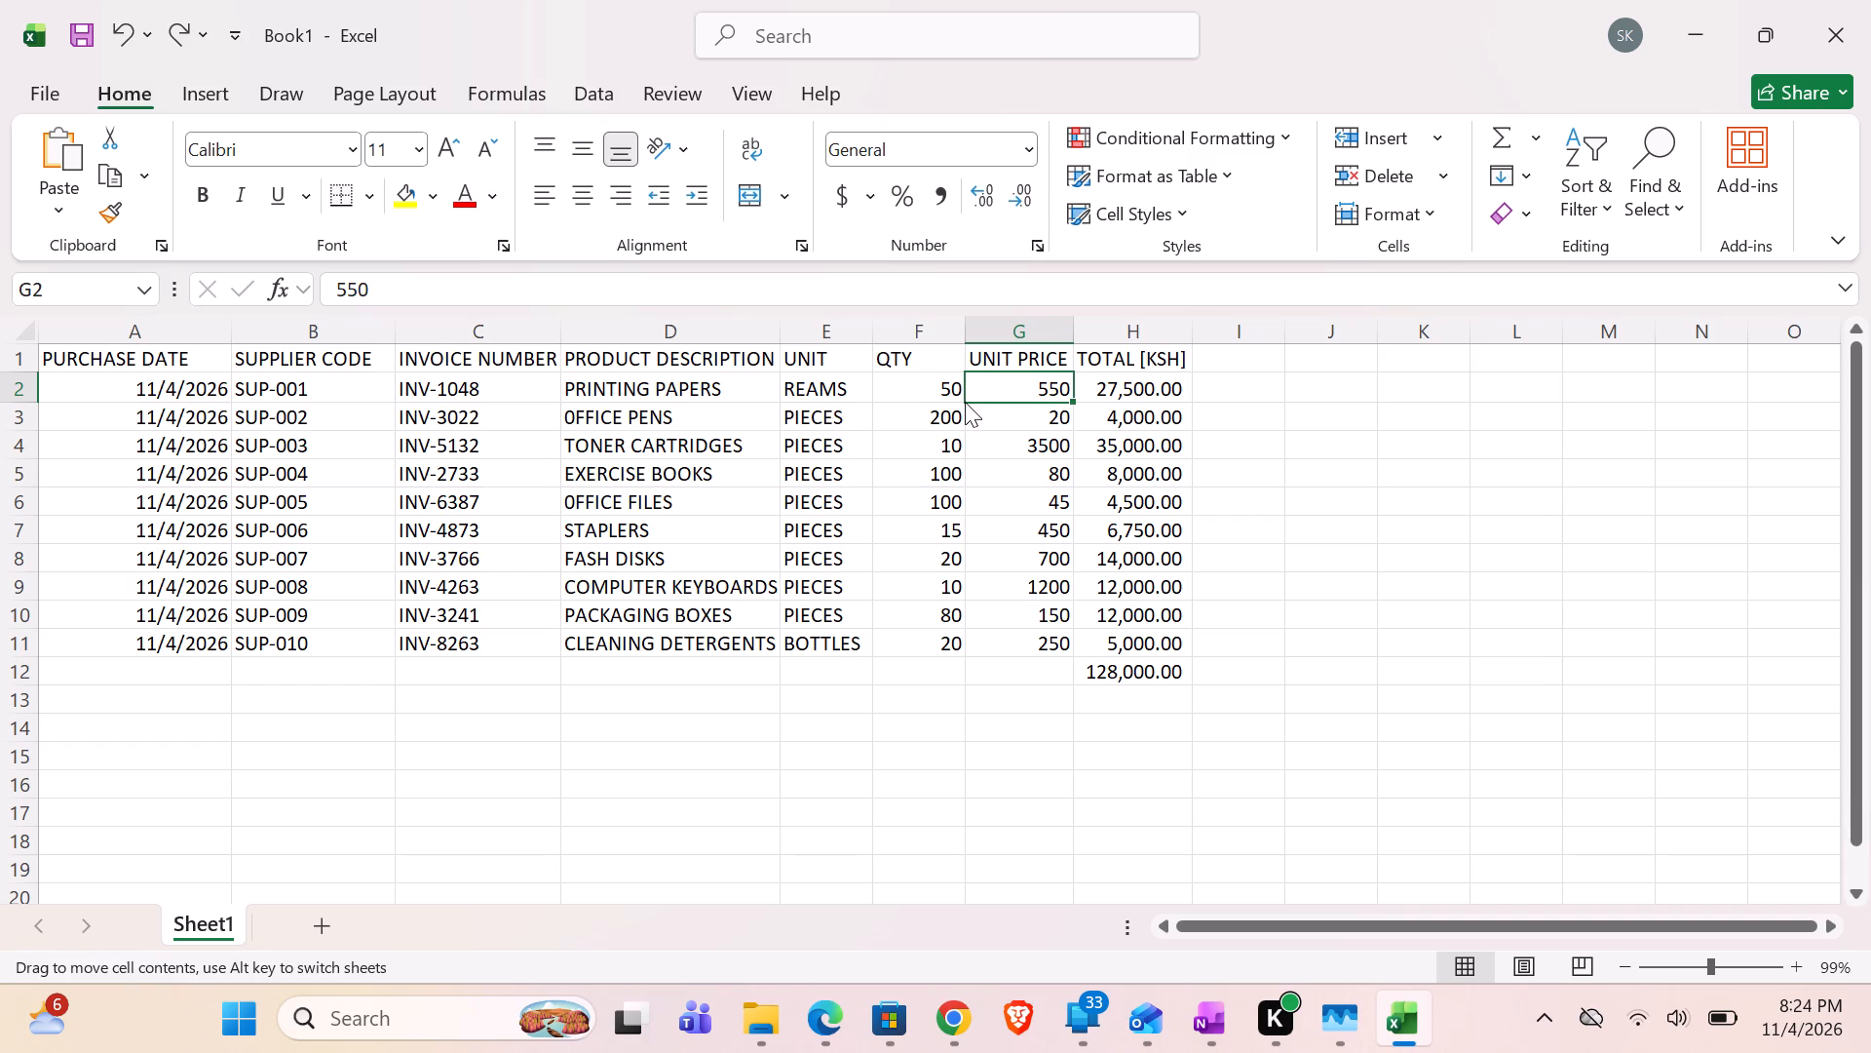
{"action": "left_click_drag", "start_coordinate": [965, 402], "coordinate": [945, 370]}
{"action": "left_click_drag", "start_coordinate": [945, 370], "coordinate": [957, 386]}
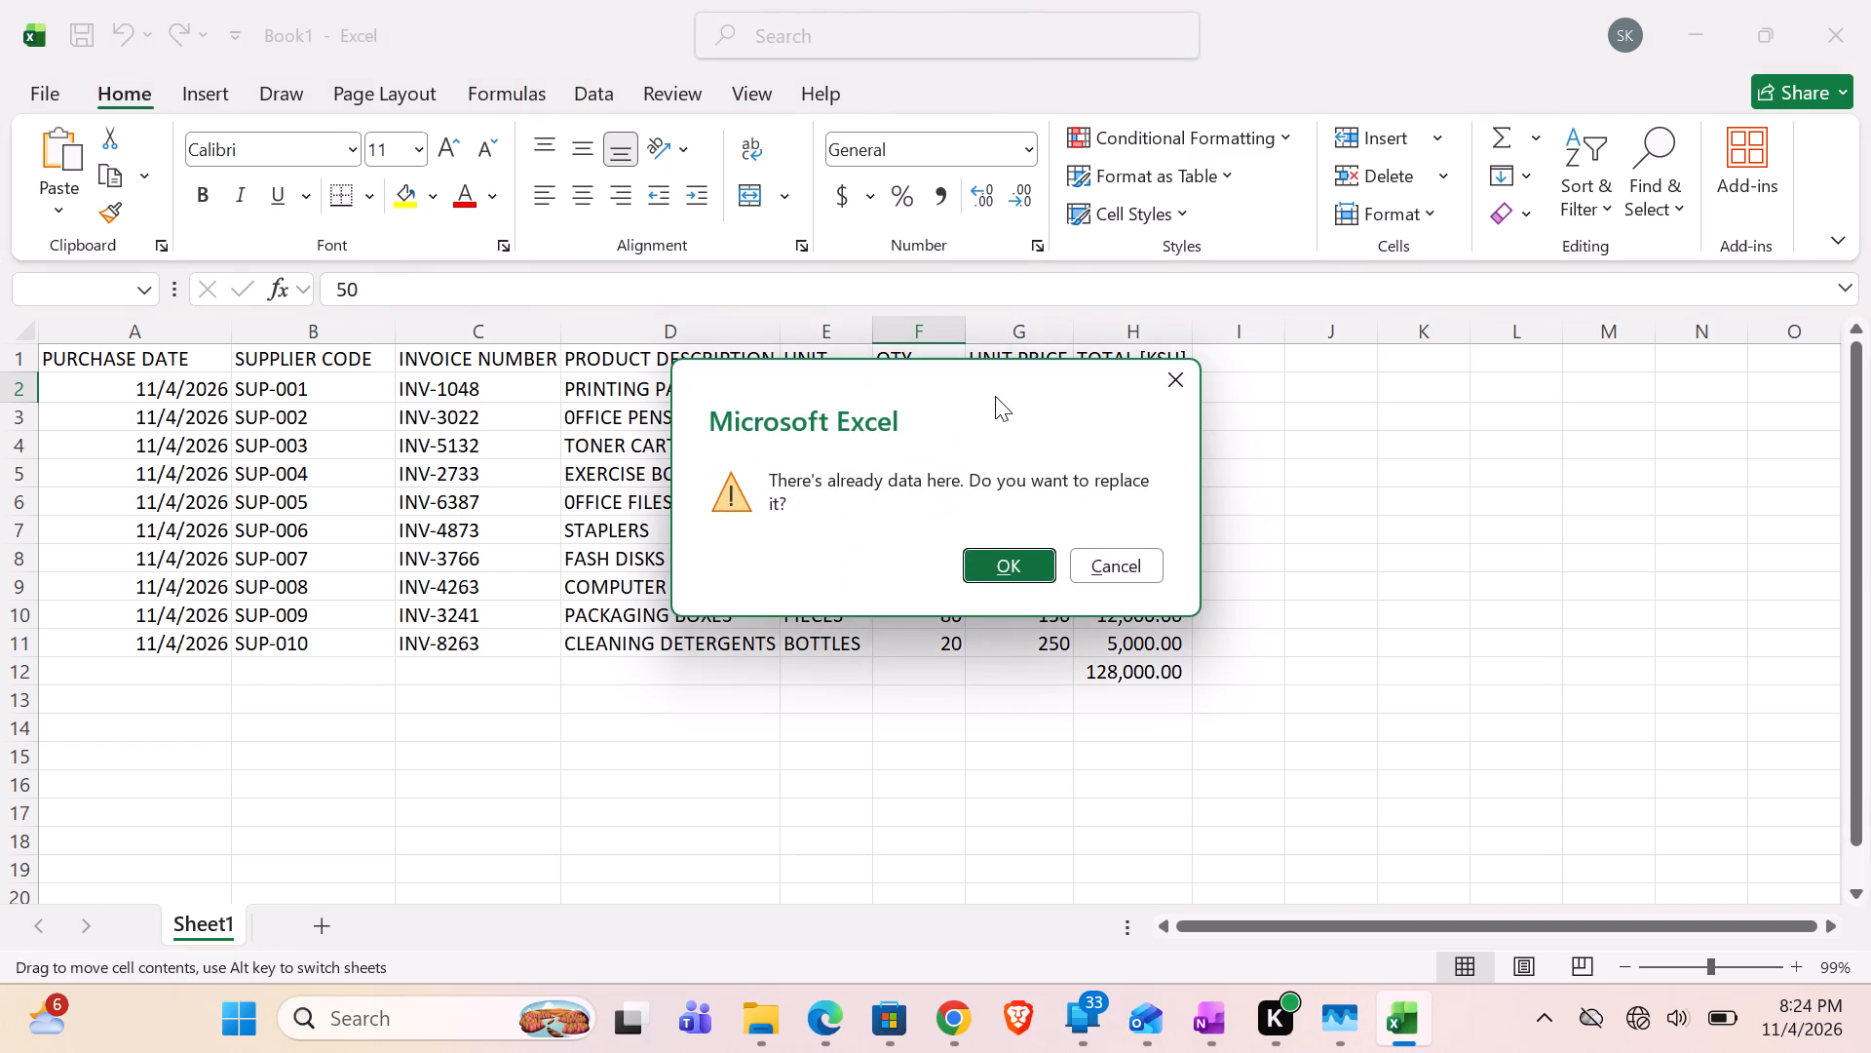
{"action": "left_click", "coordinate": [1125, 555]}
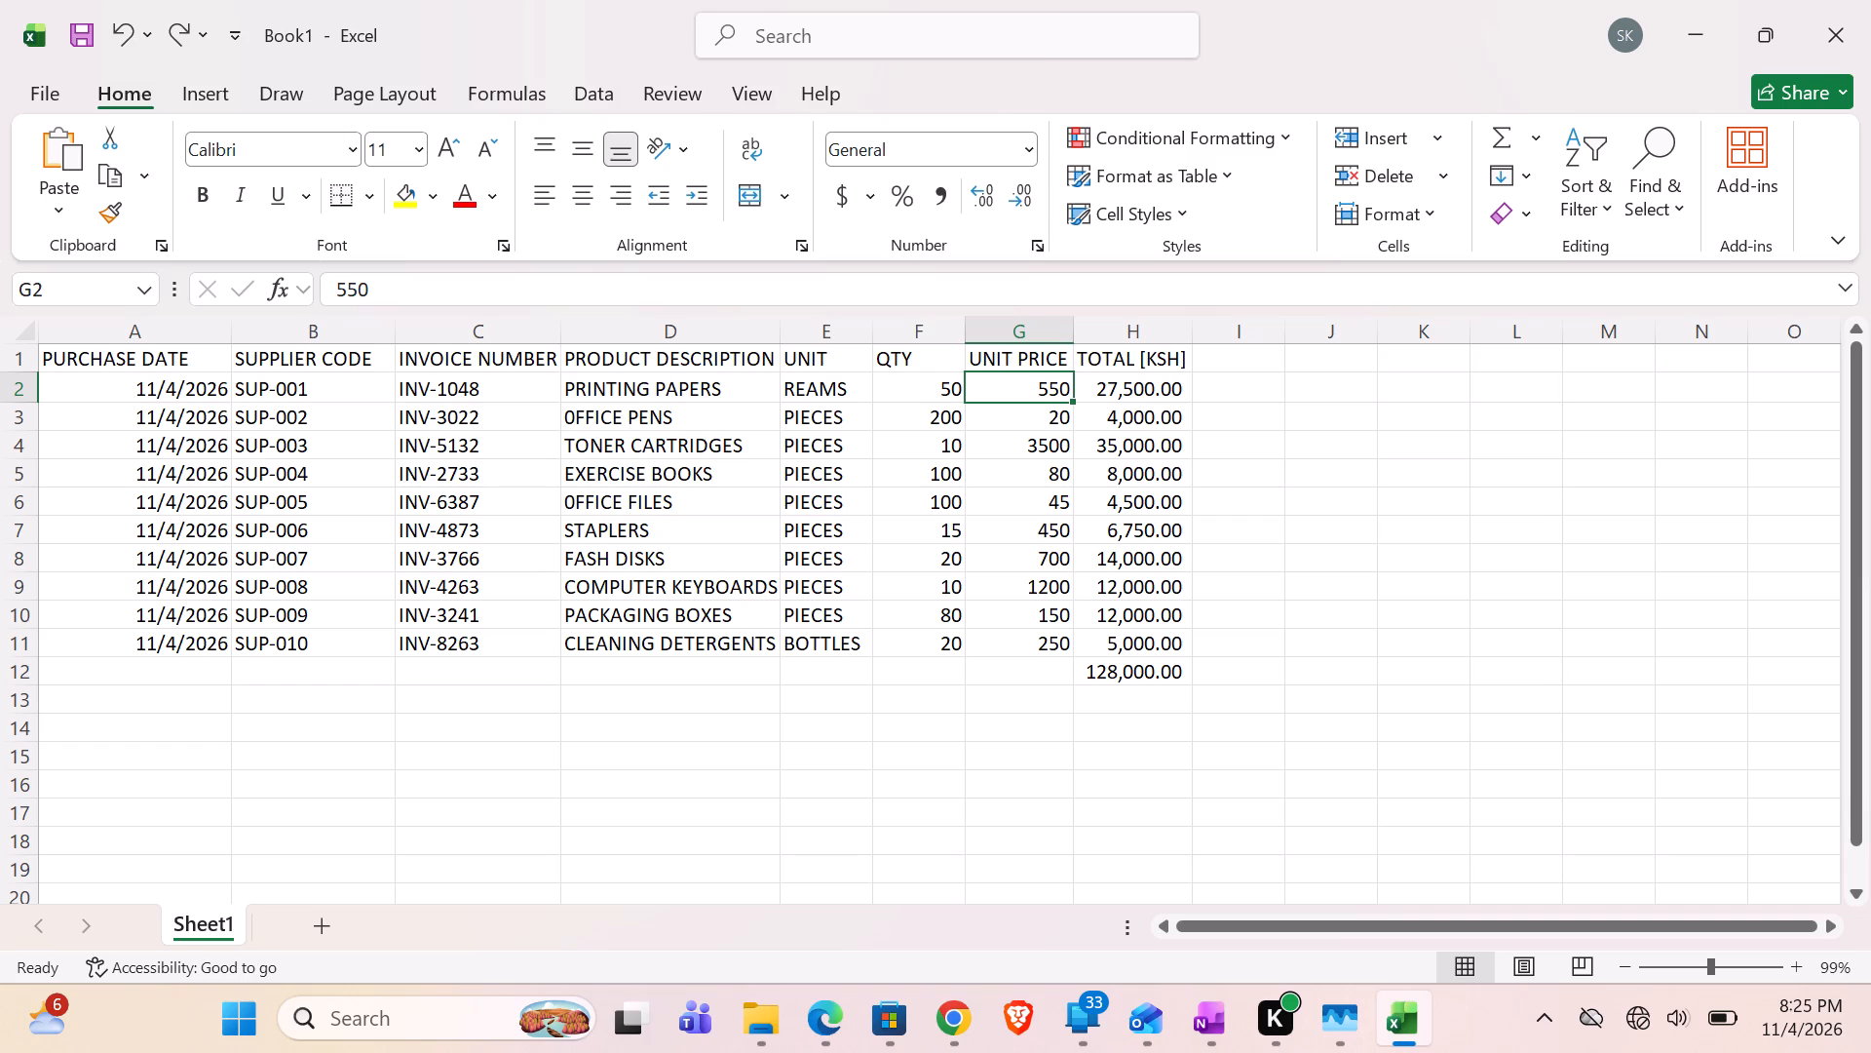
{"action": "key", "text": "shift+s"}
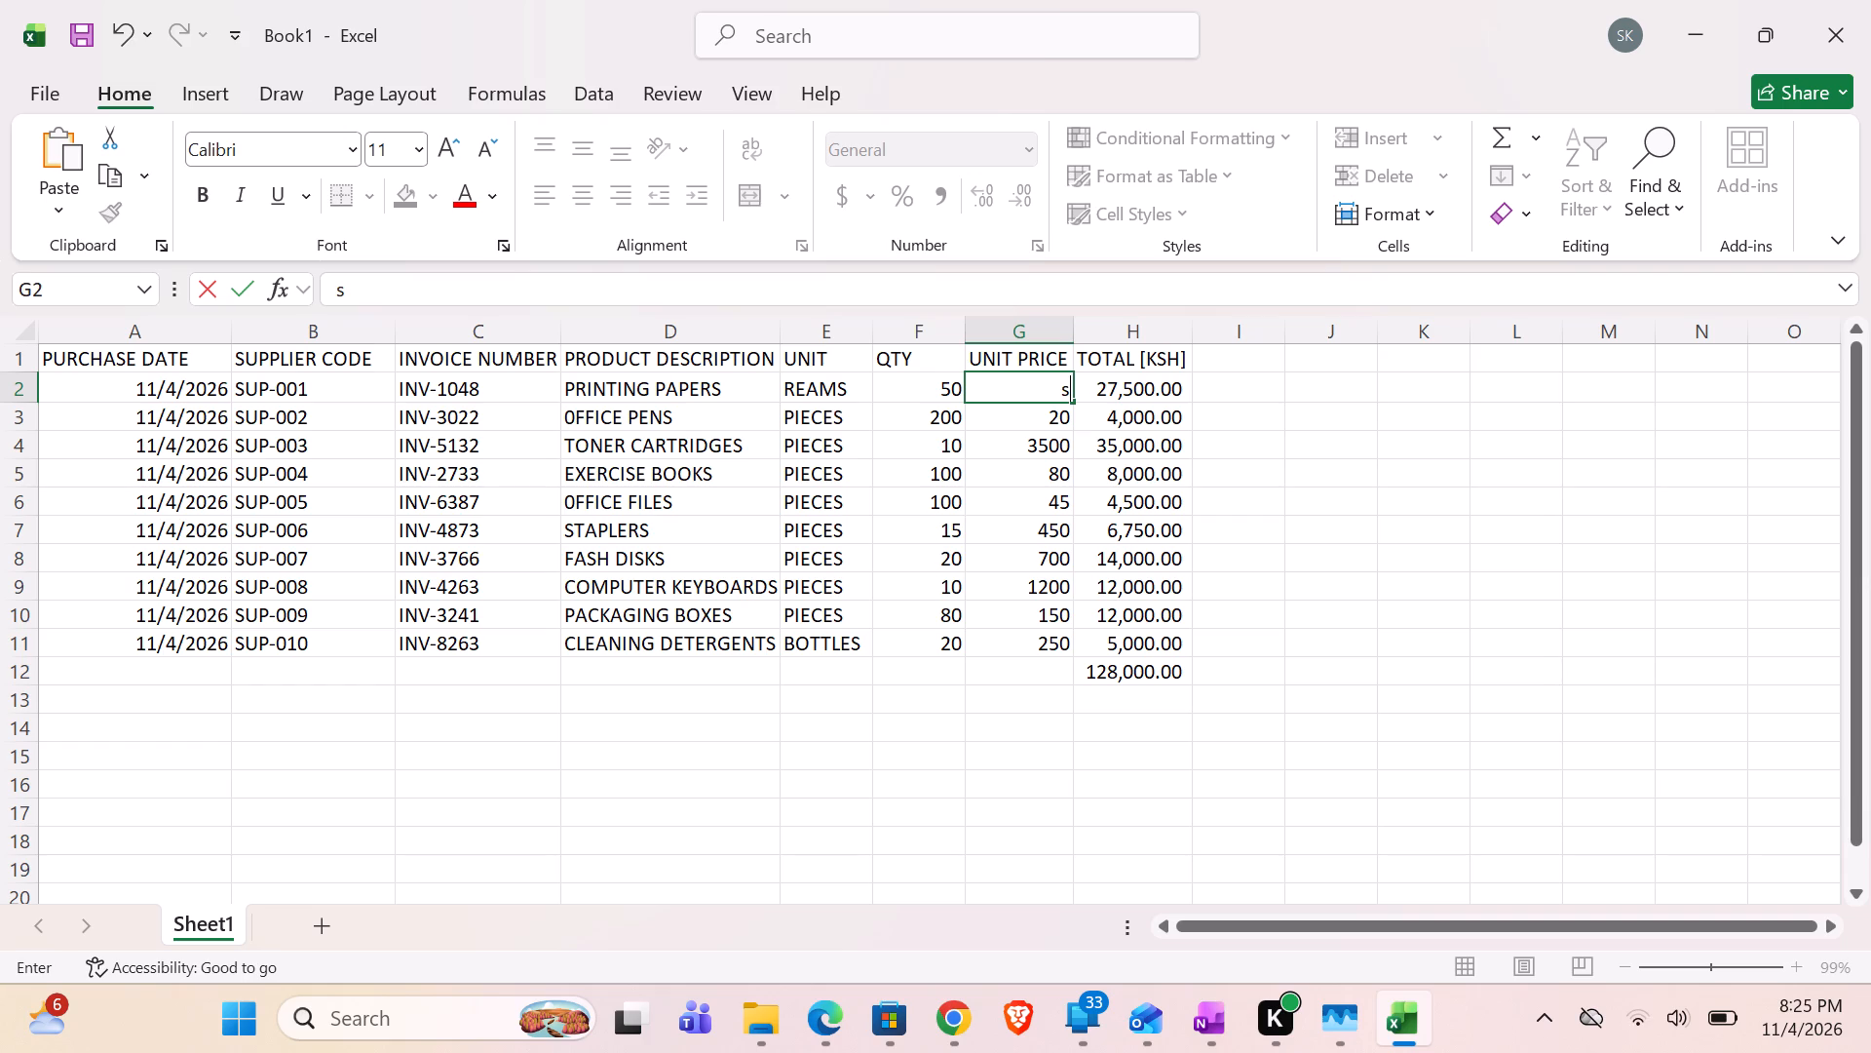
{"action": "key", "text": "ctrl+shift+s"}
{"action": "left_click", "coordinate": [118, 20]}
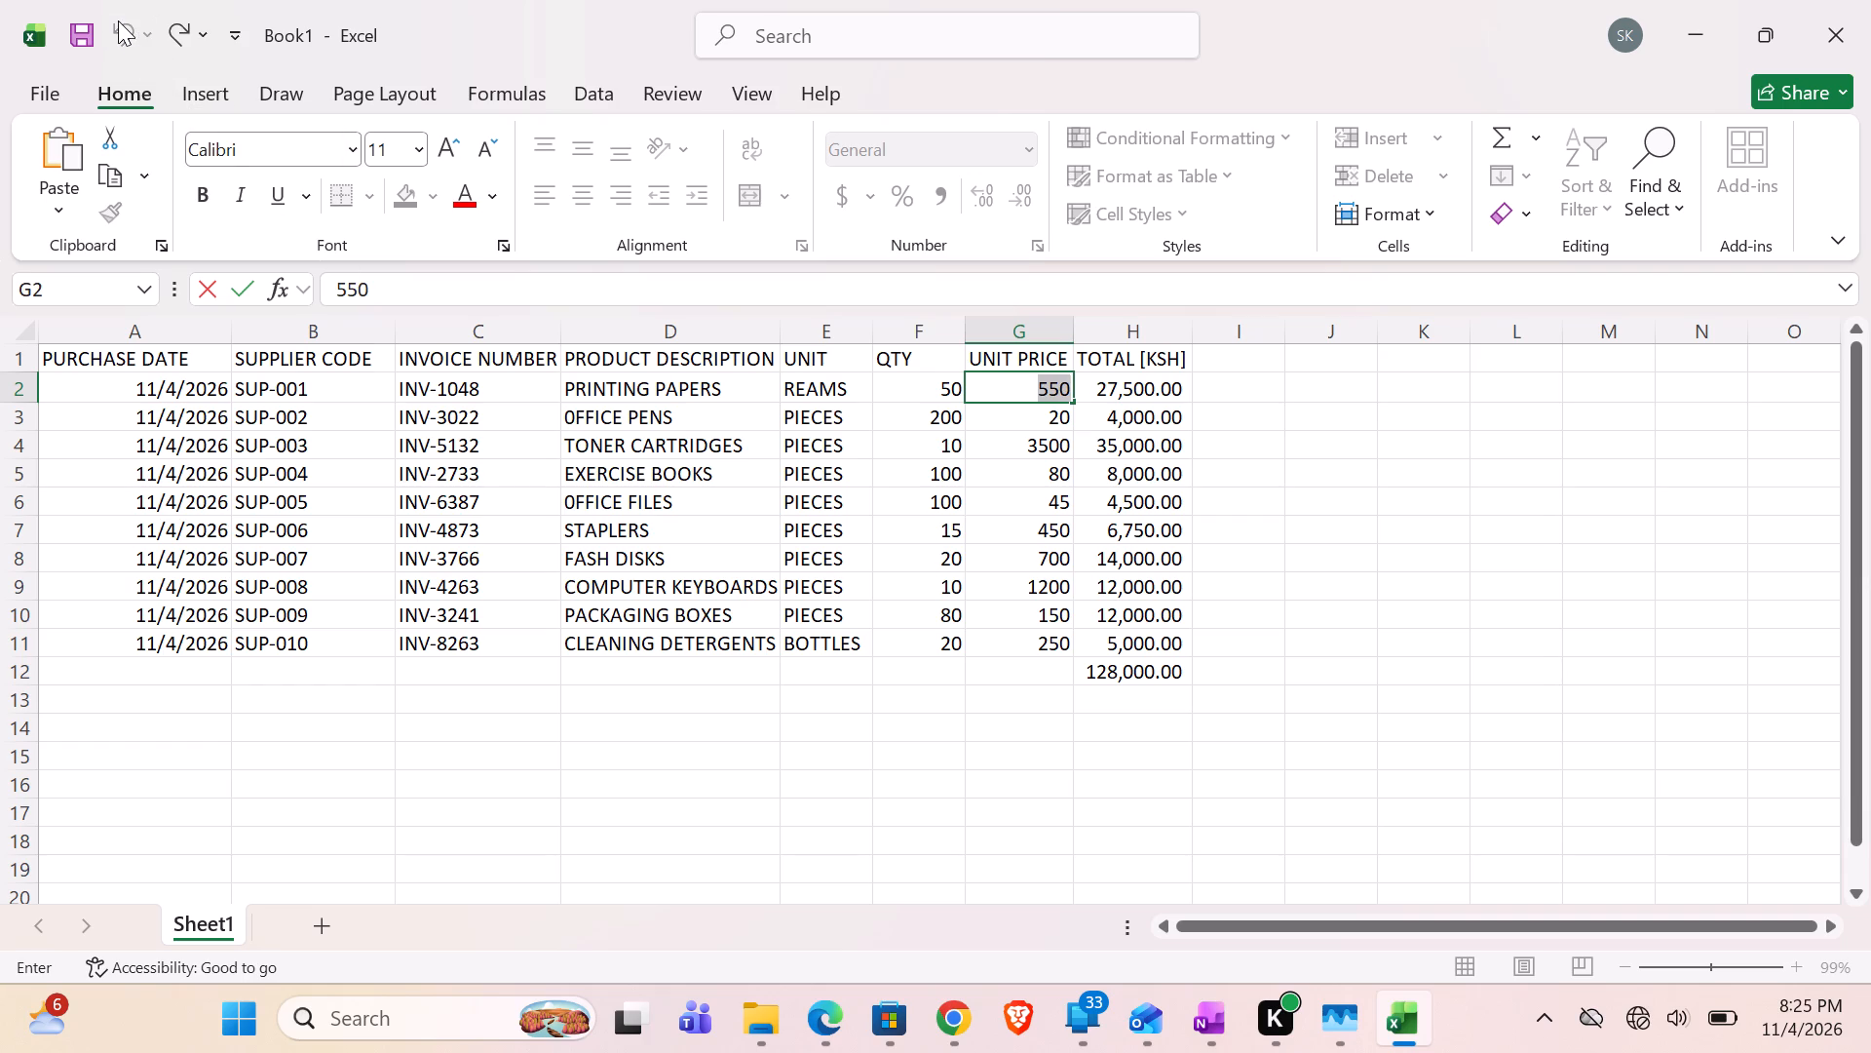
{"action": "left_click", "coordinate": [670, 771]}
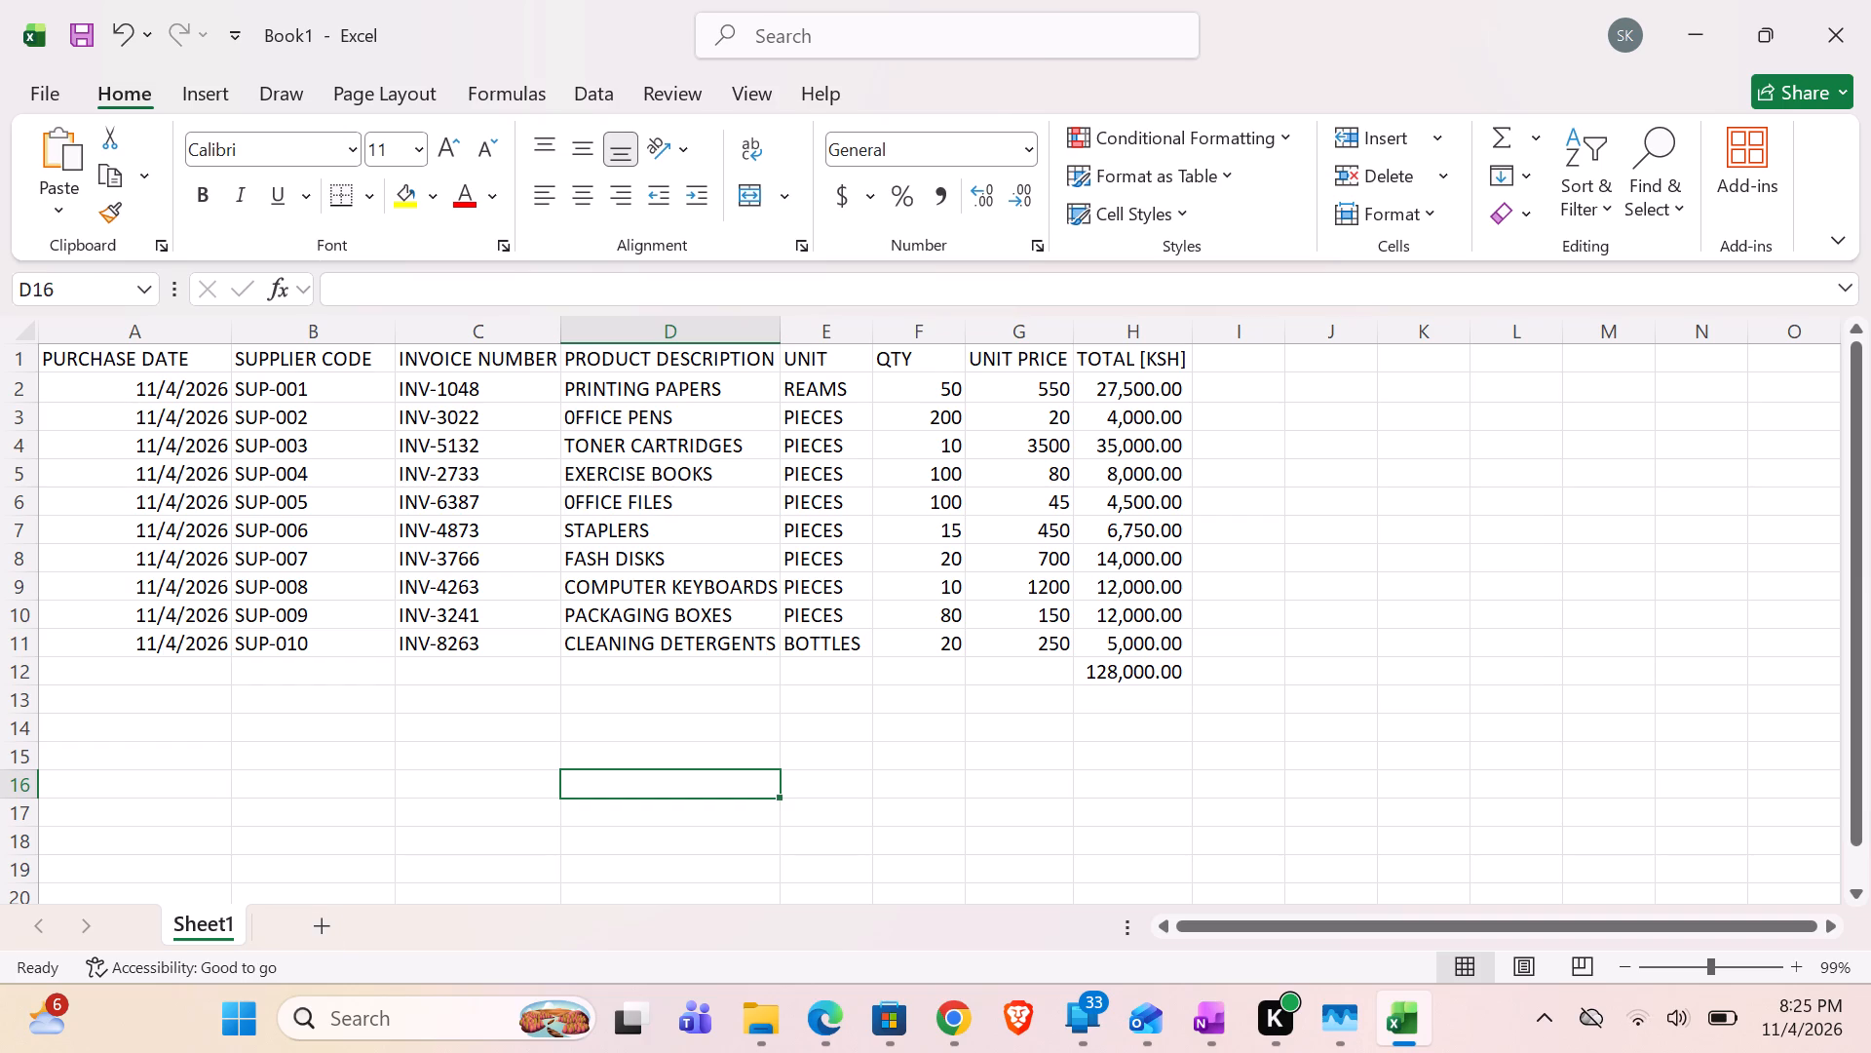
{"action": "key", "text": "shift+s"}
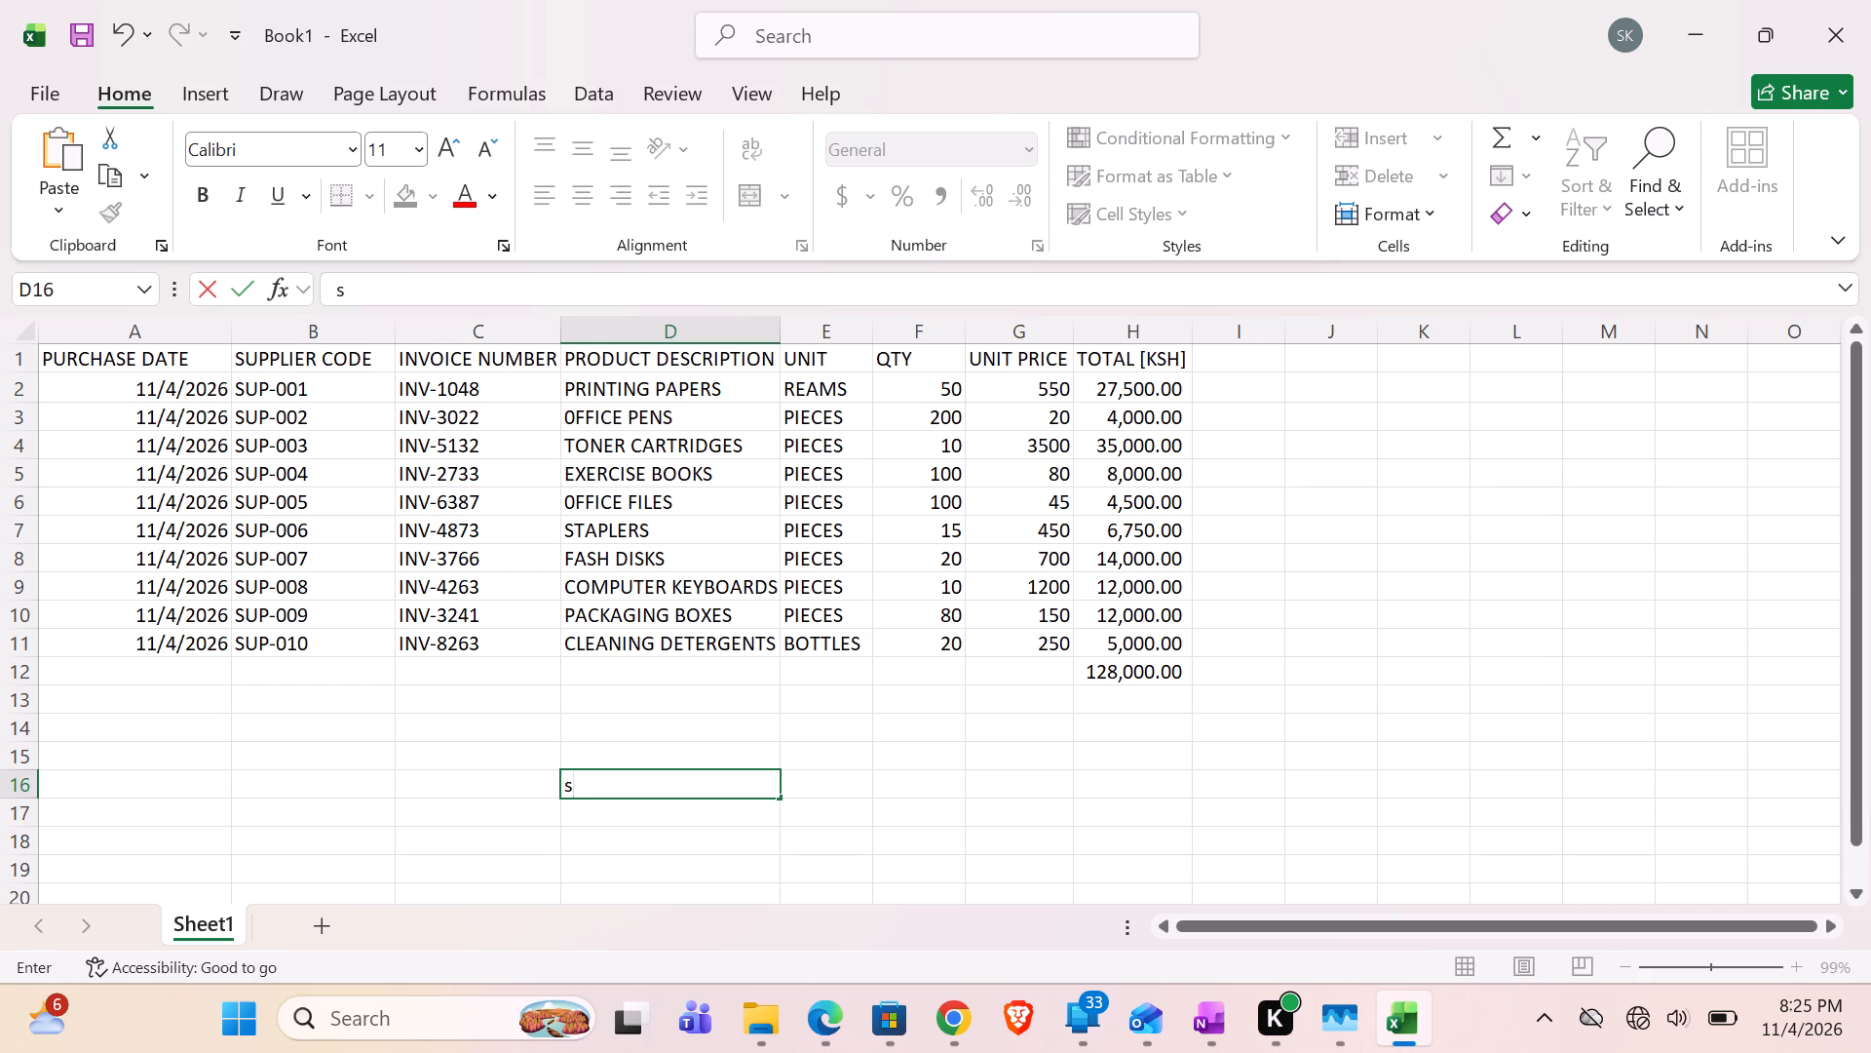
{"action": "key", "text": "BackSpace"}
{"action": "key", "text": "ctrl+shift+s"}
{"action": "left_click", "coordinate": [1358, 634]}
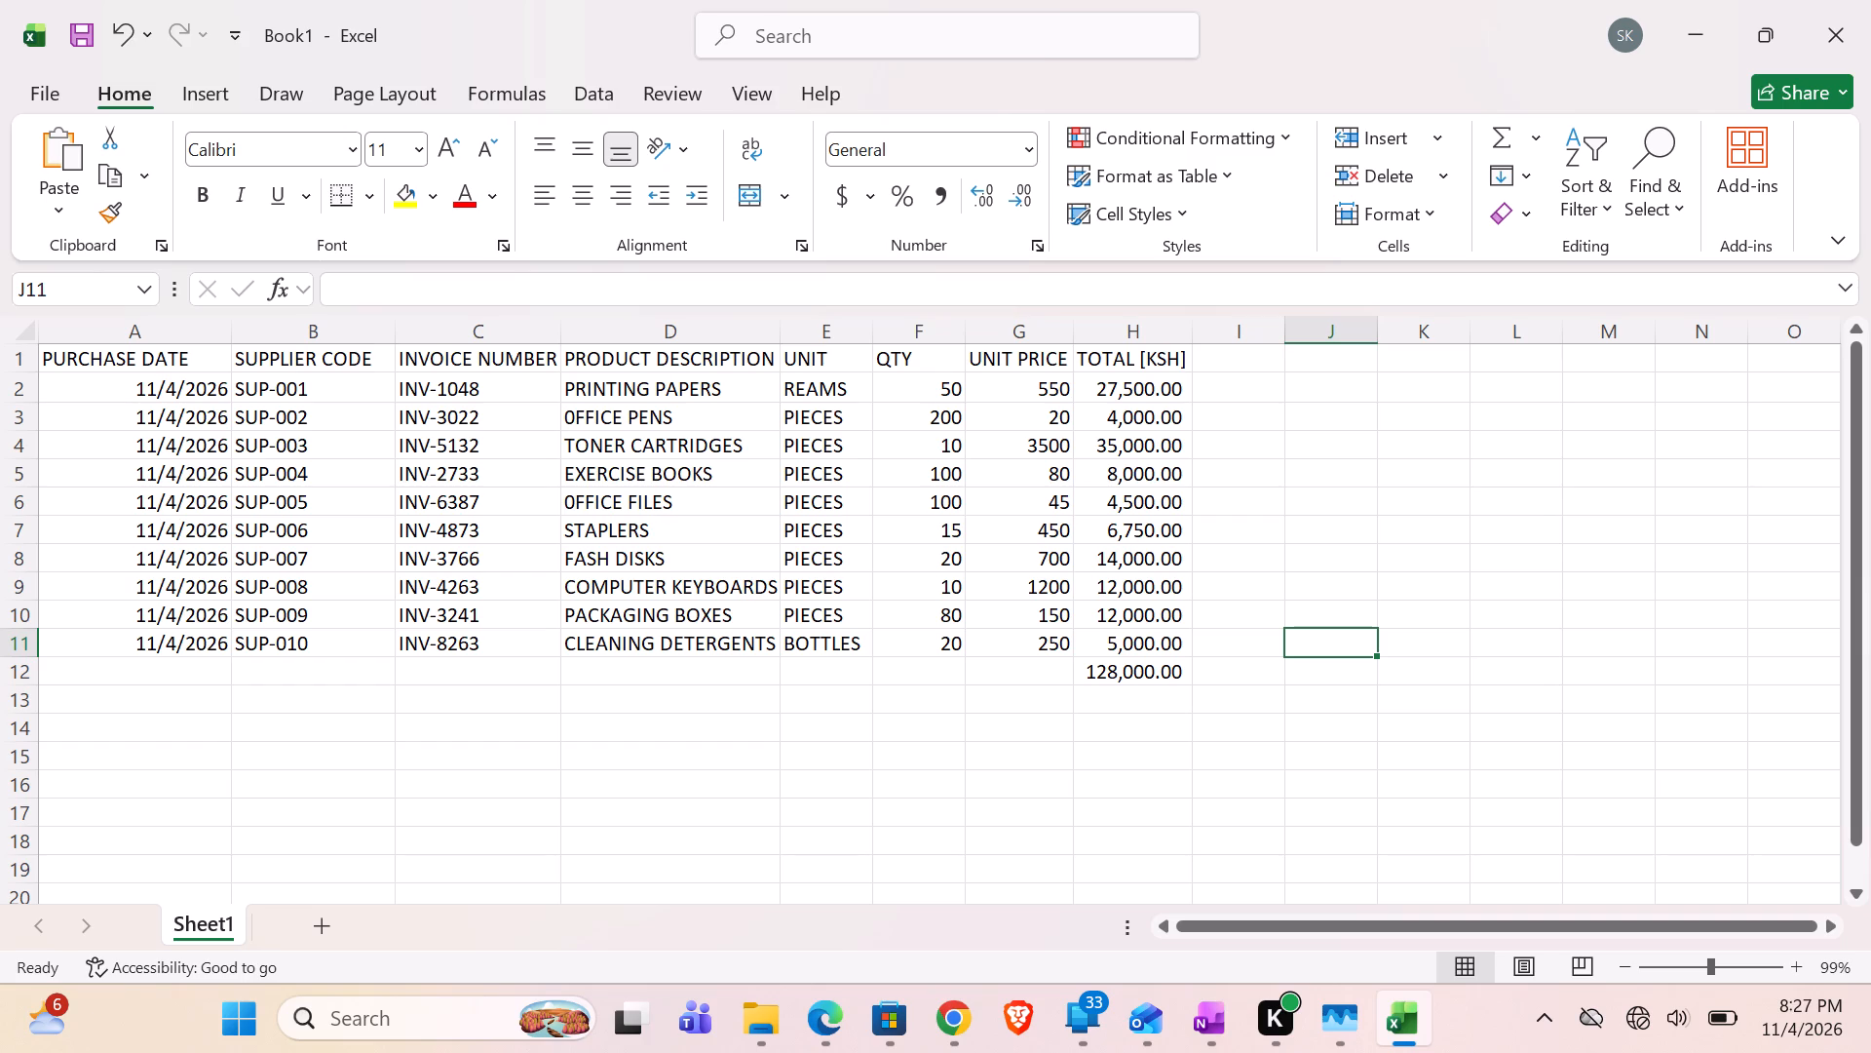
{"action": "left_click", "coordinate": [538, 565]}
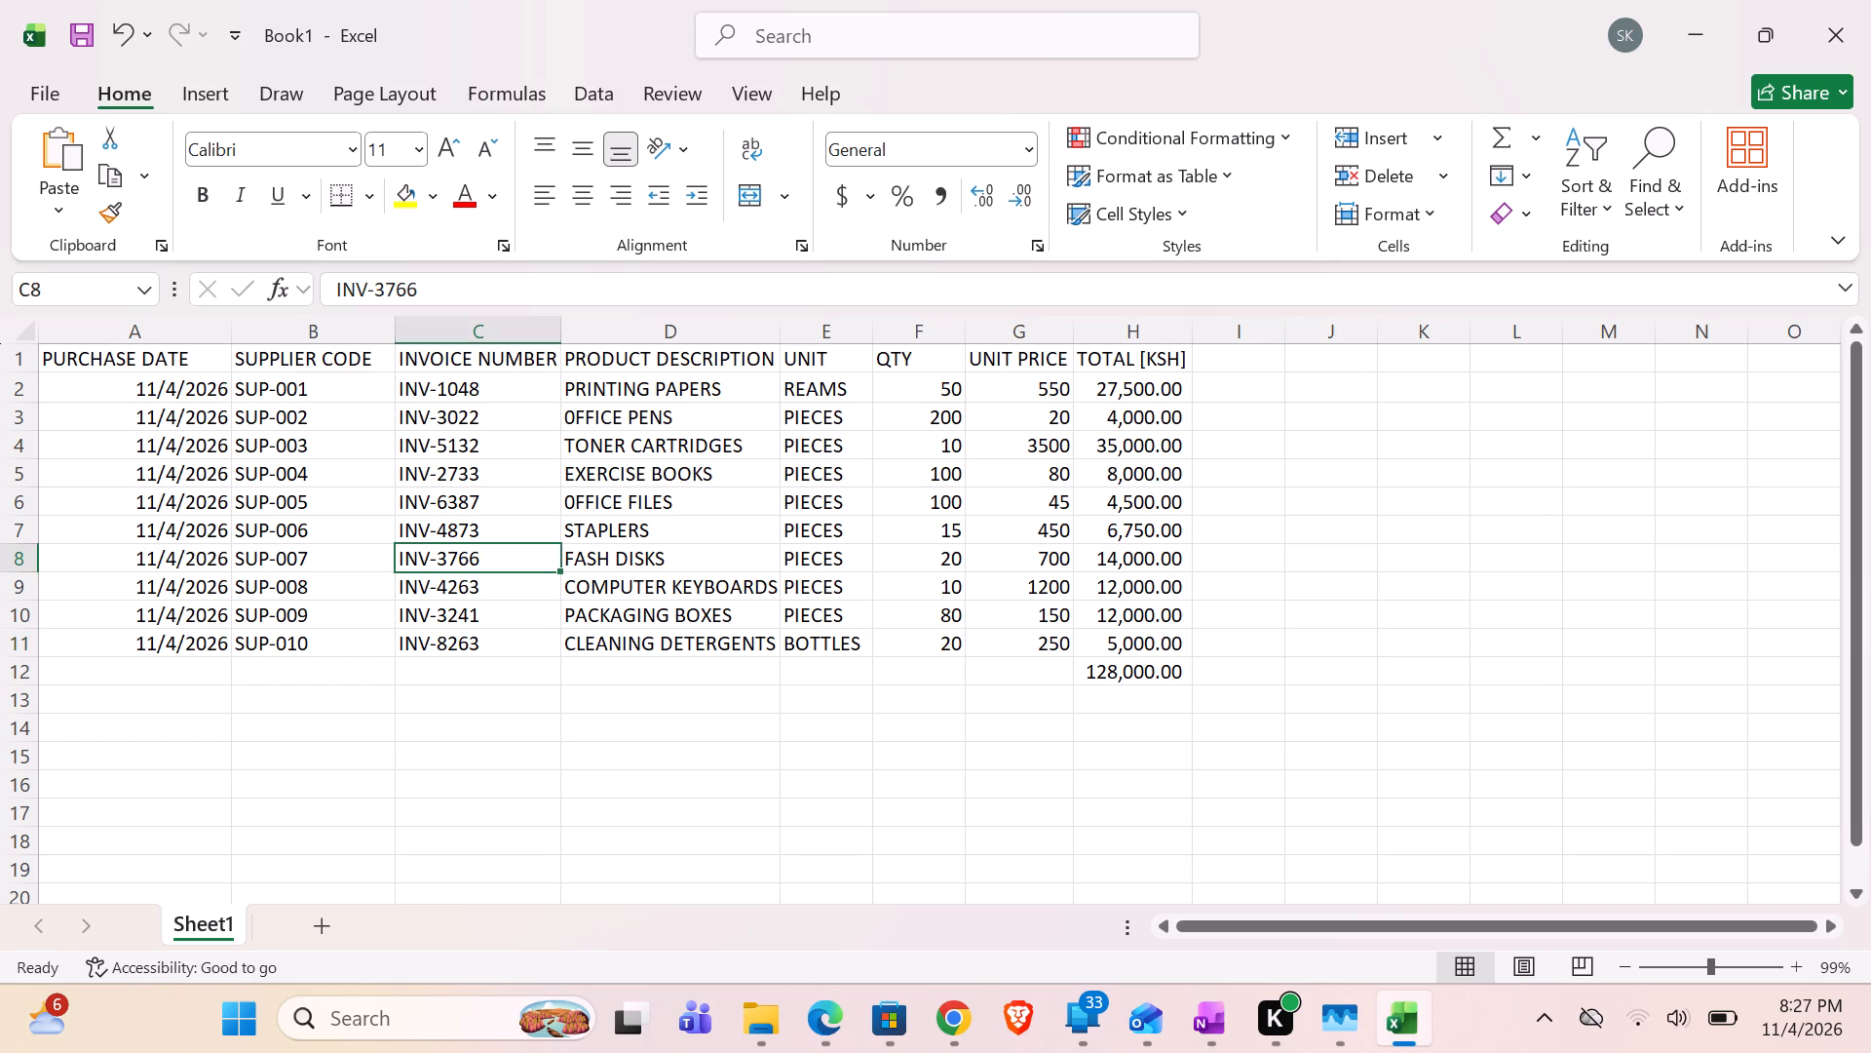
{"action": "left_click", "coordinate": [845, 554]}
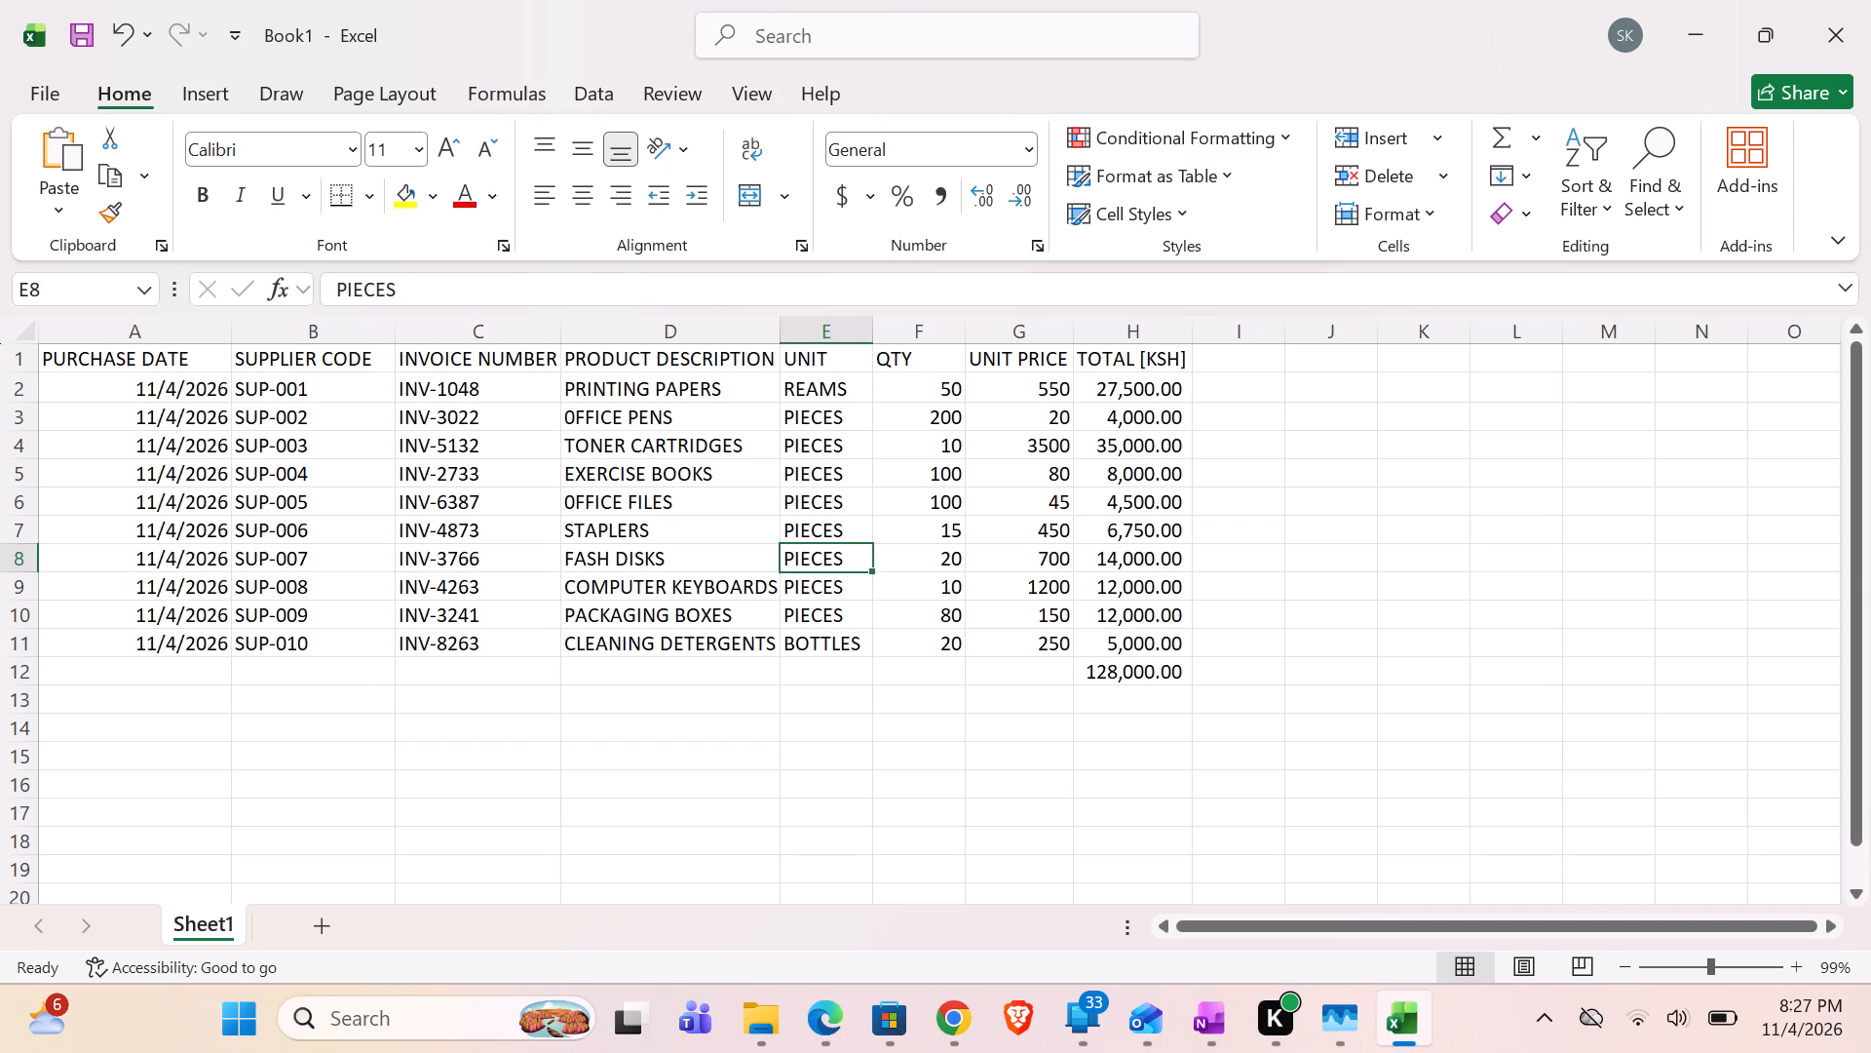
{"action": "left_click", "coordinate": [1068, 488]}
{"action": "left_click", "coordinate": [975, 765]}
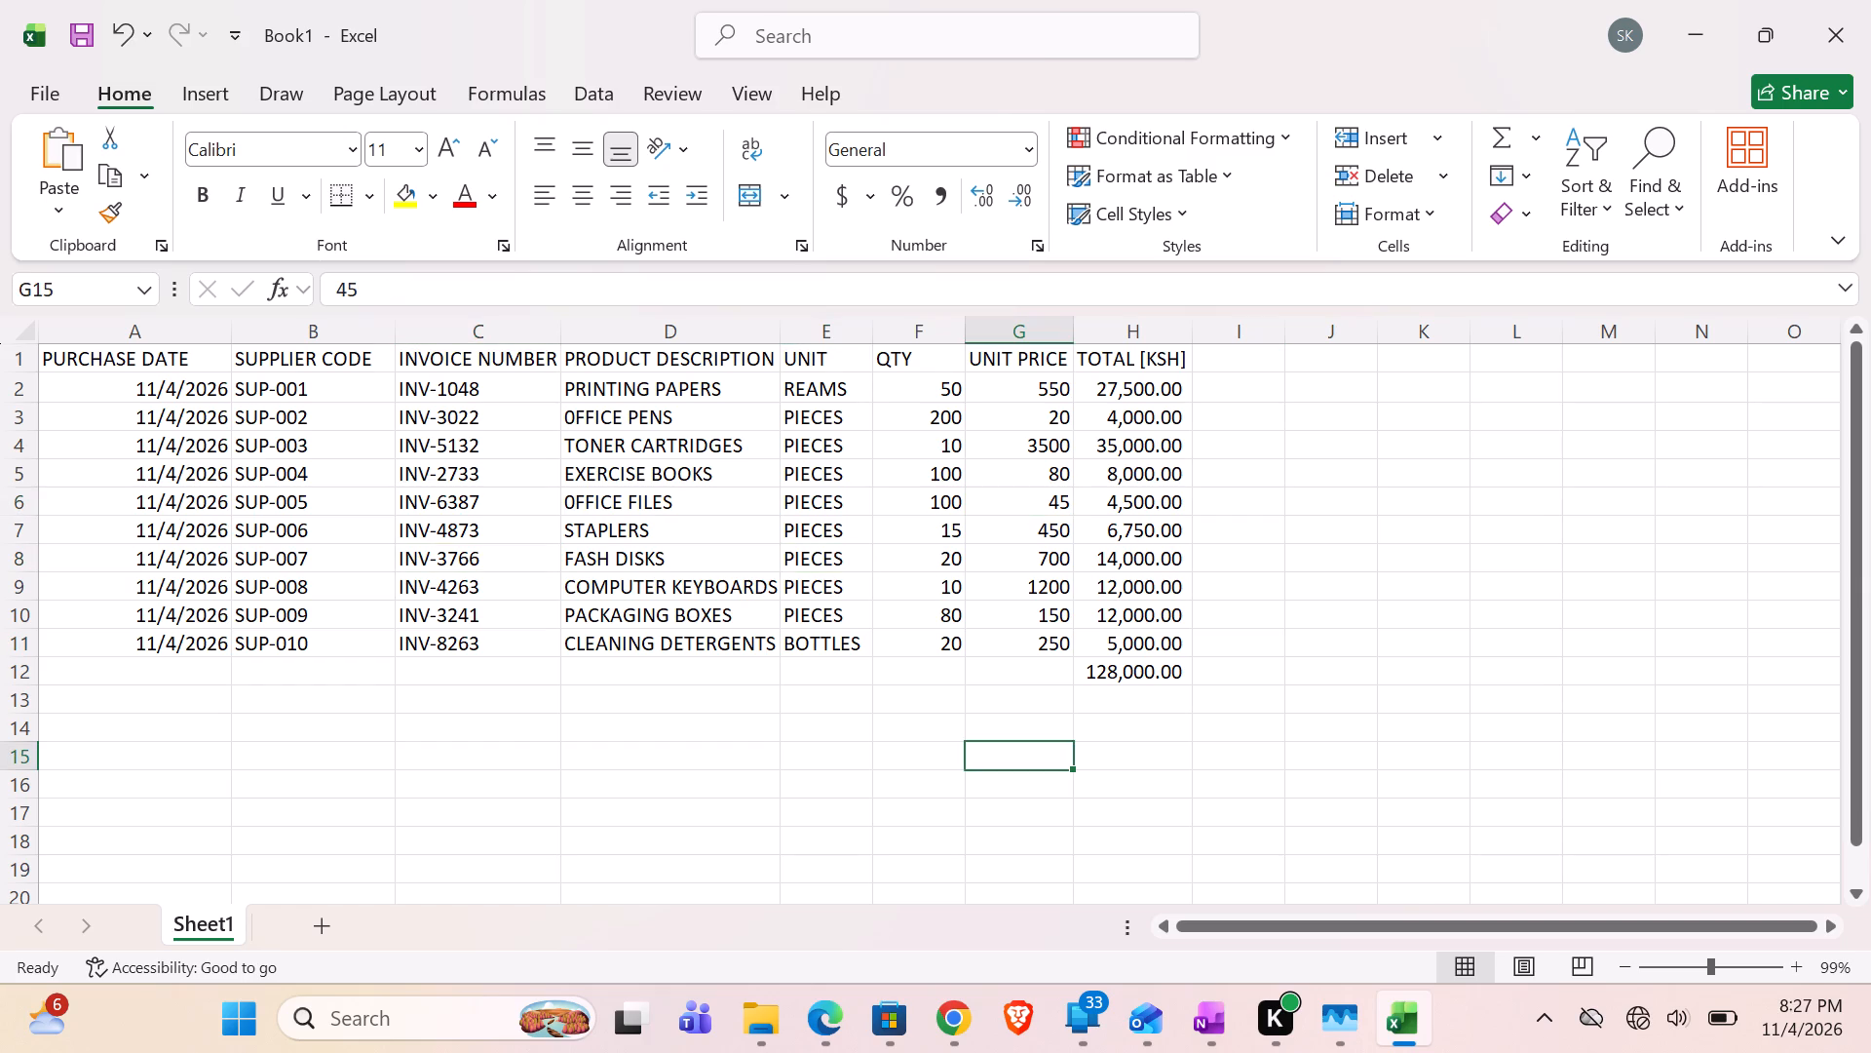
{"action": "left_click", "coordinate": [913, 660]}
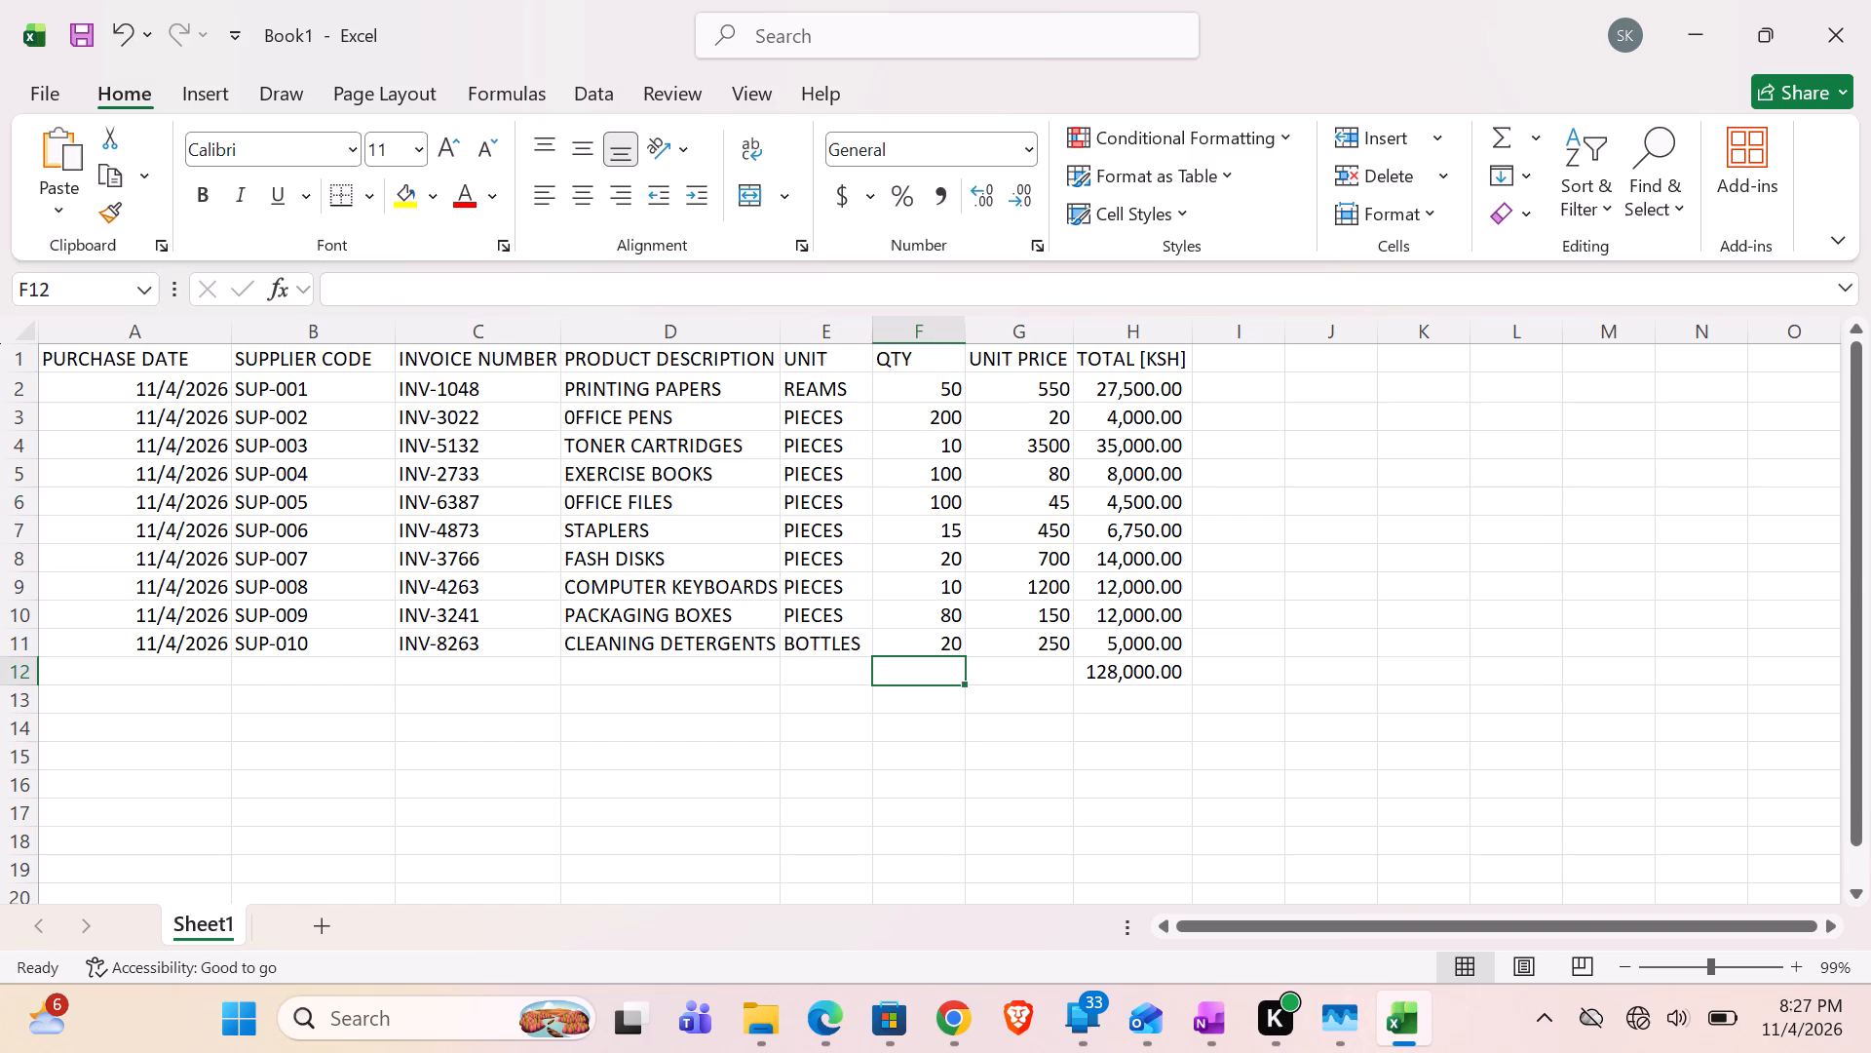
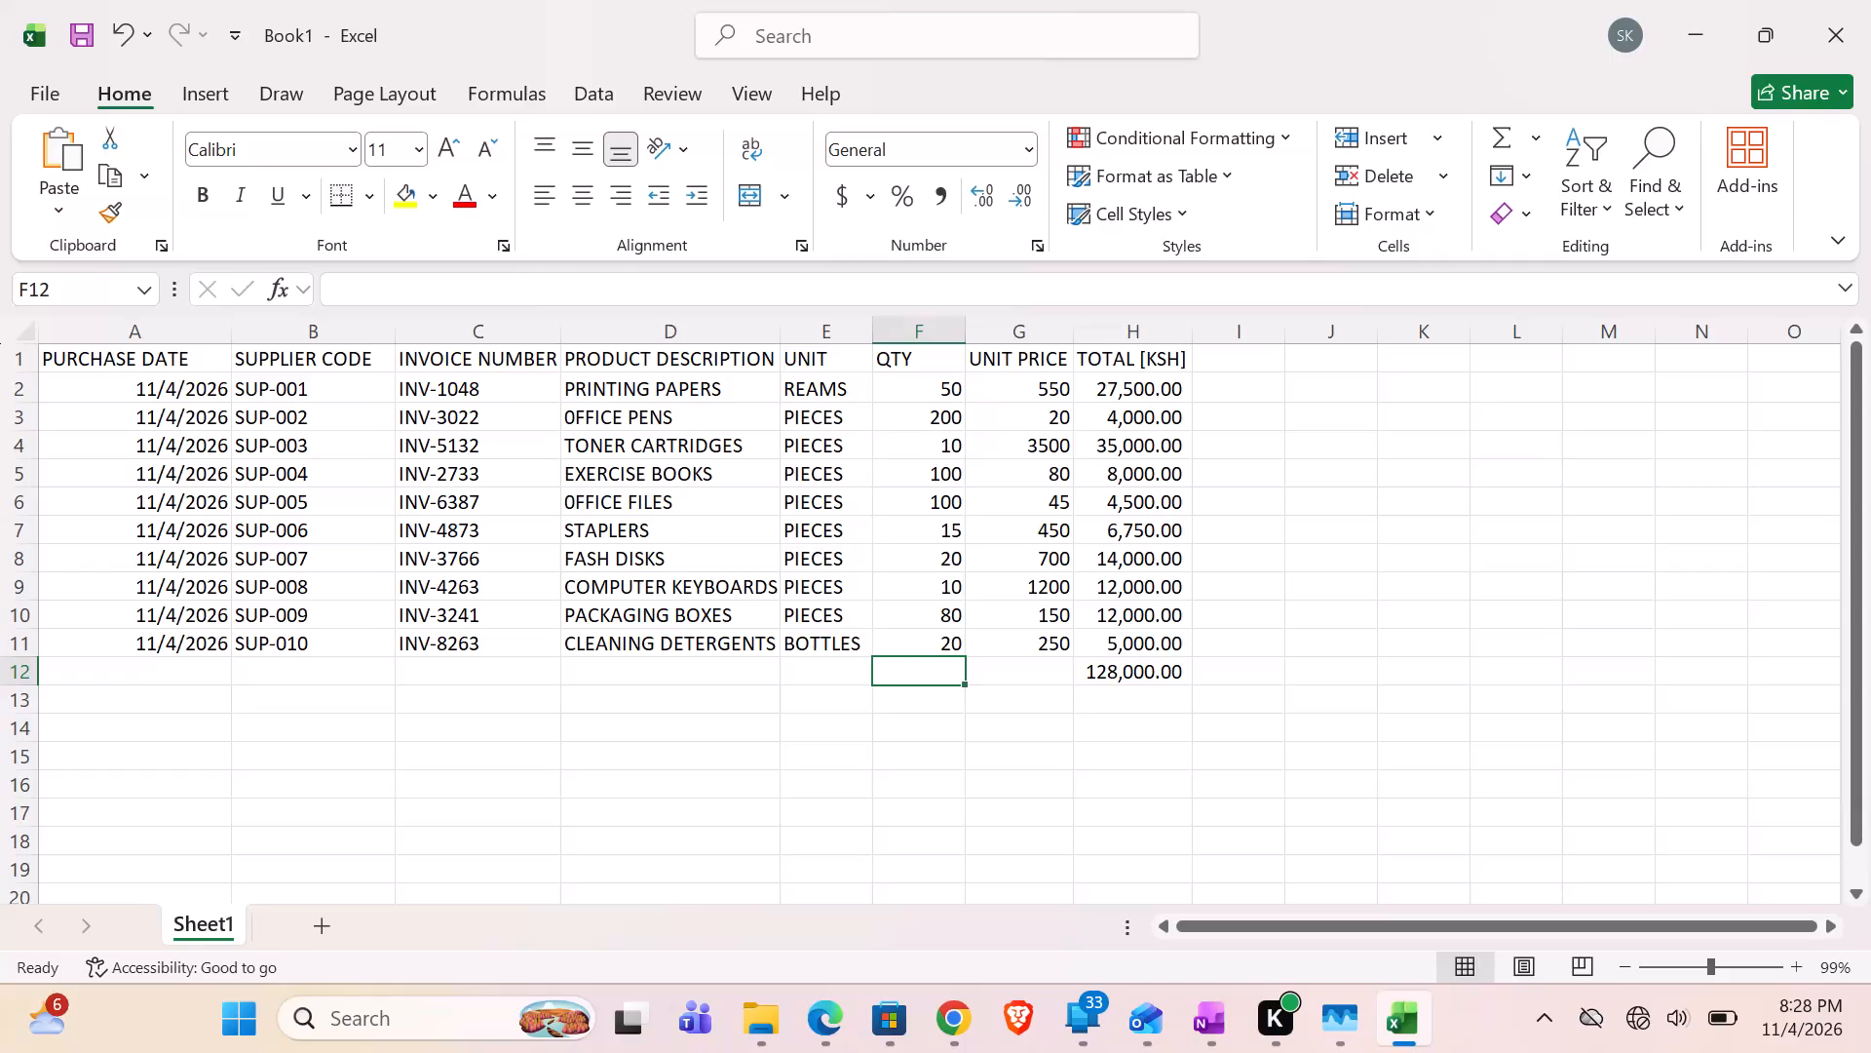
Clear the unit price of PRINTING PAPERS in cell G2 using the fill handle.
{"action": "scroll", "coordinate": [1073, 779], "scroll_direction": "up", "scroll_amount": 1}
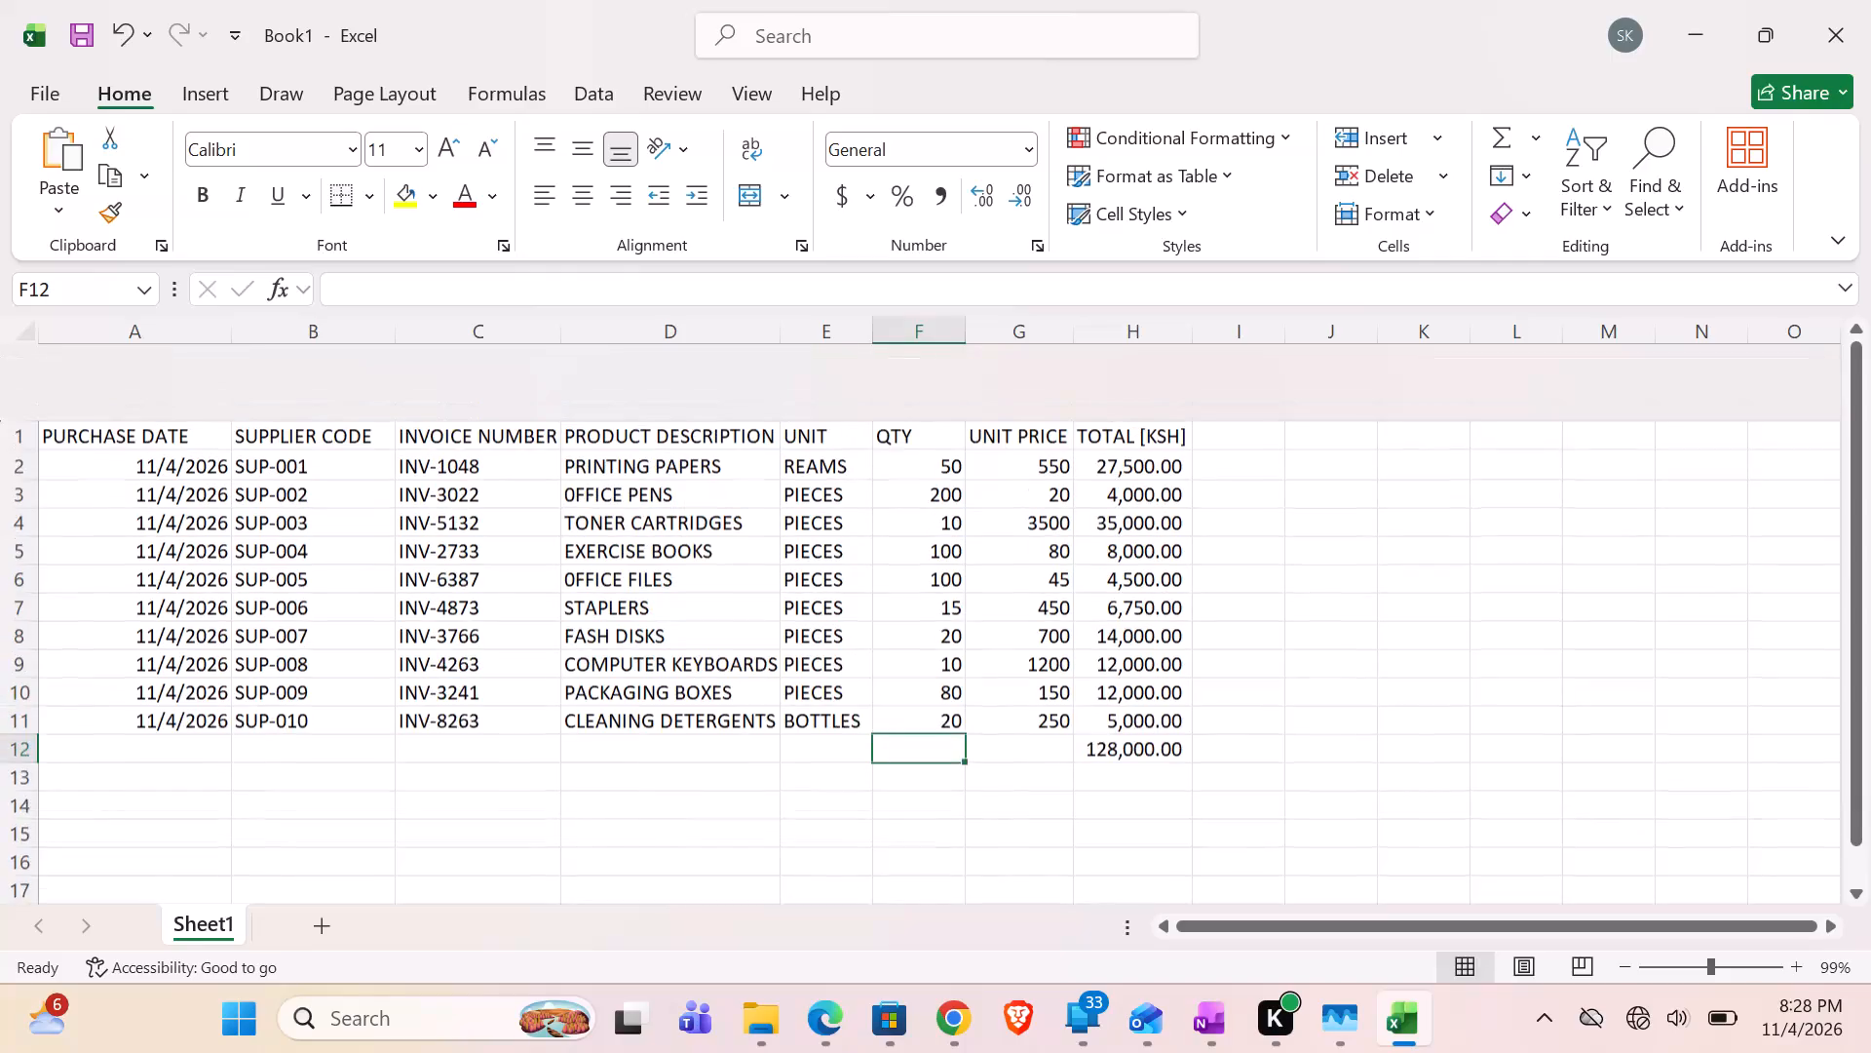
{"action": "scroll", "coordinate": [1073, 779], "scroll_direction": "up", "scroll_amount": 1}
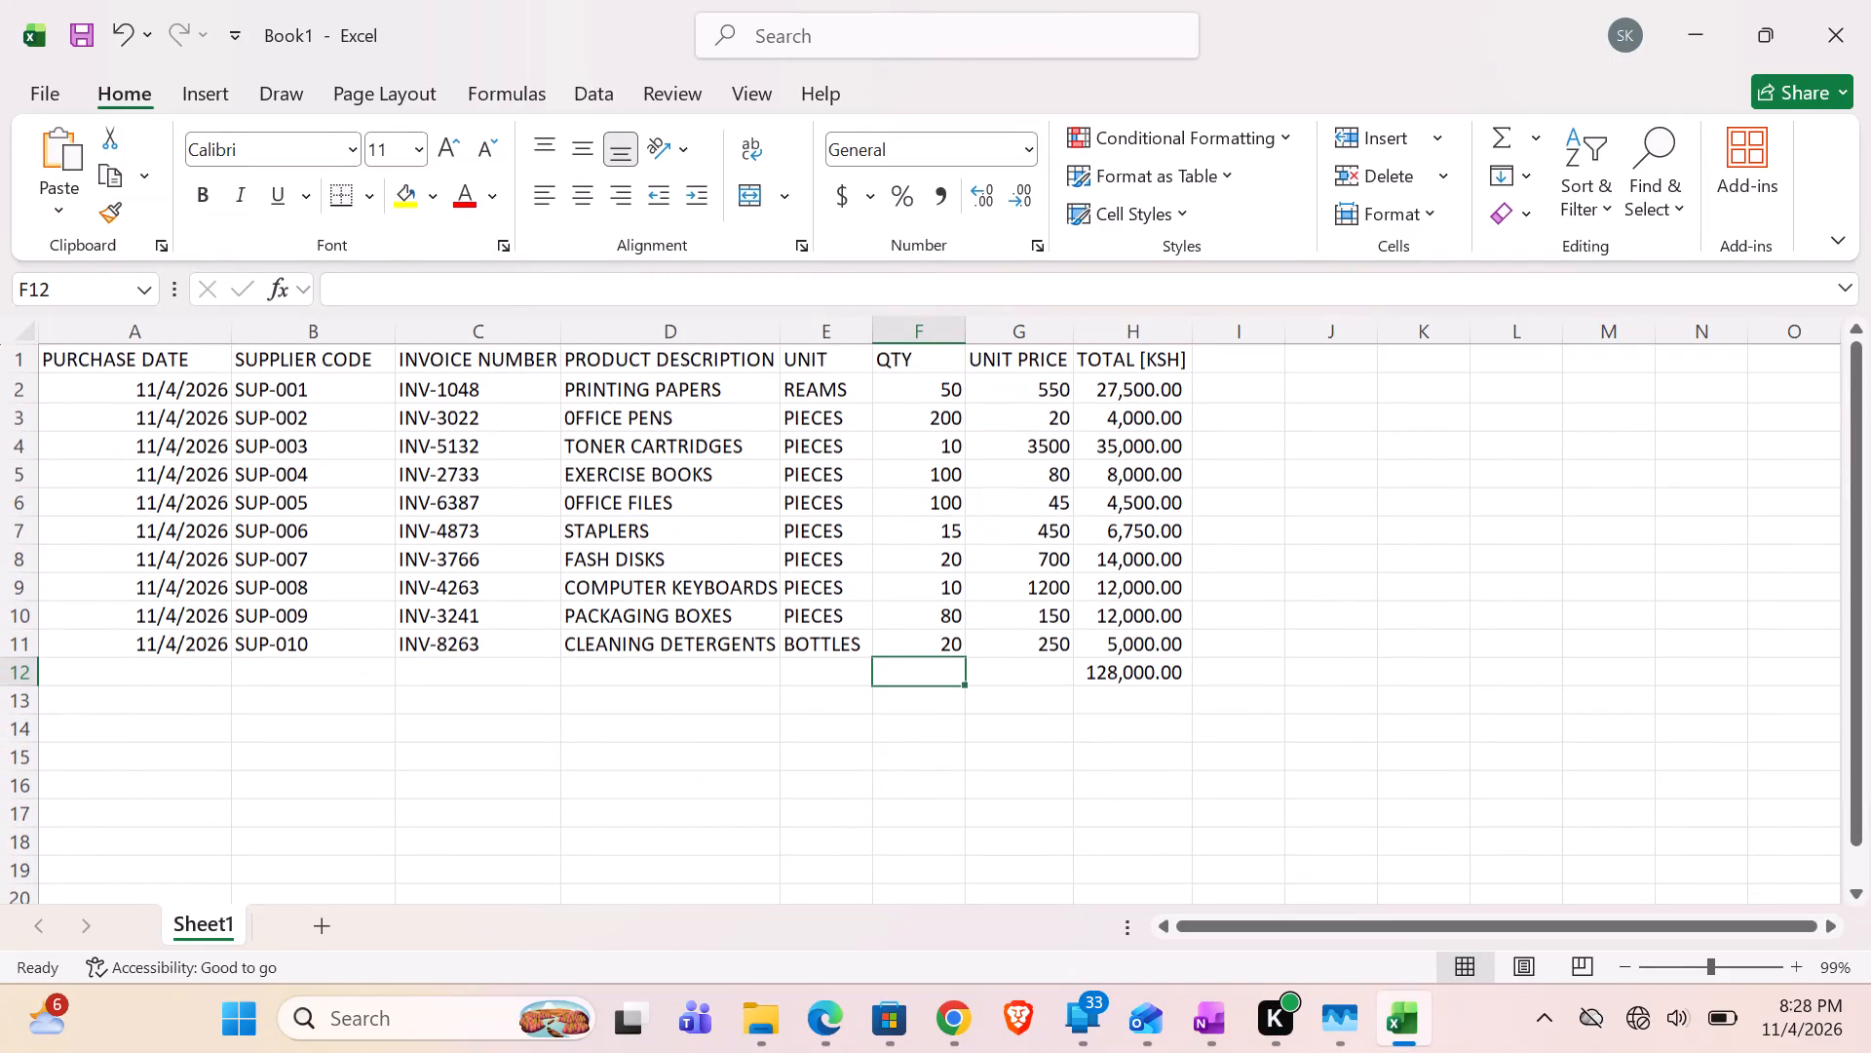
{"action": "left_click", "coordinate": [1006, 387]}
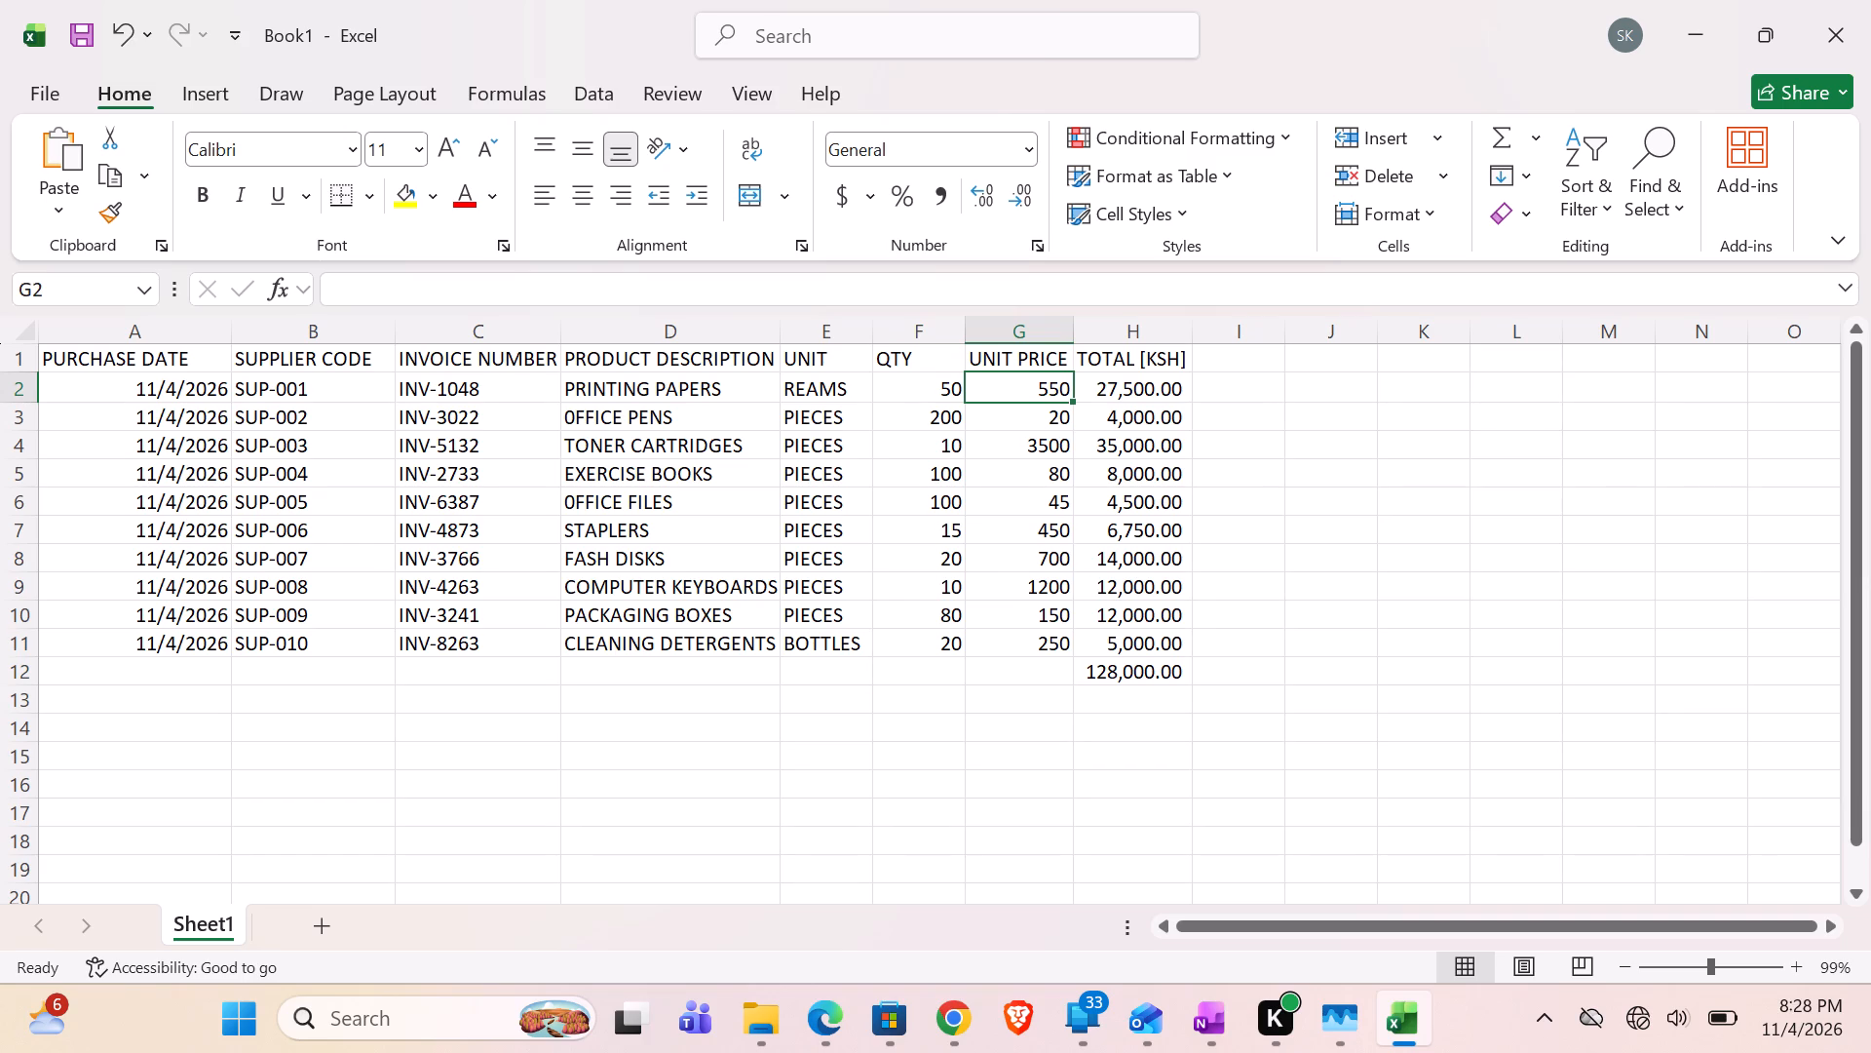
{"action": "left_click_drag", "start_coordinate": [1070, 404], "coordinate": [1070, 405]}
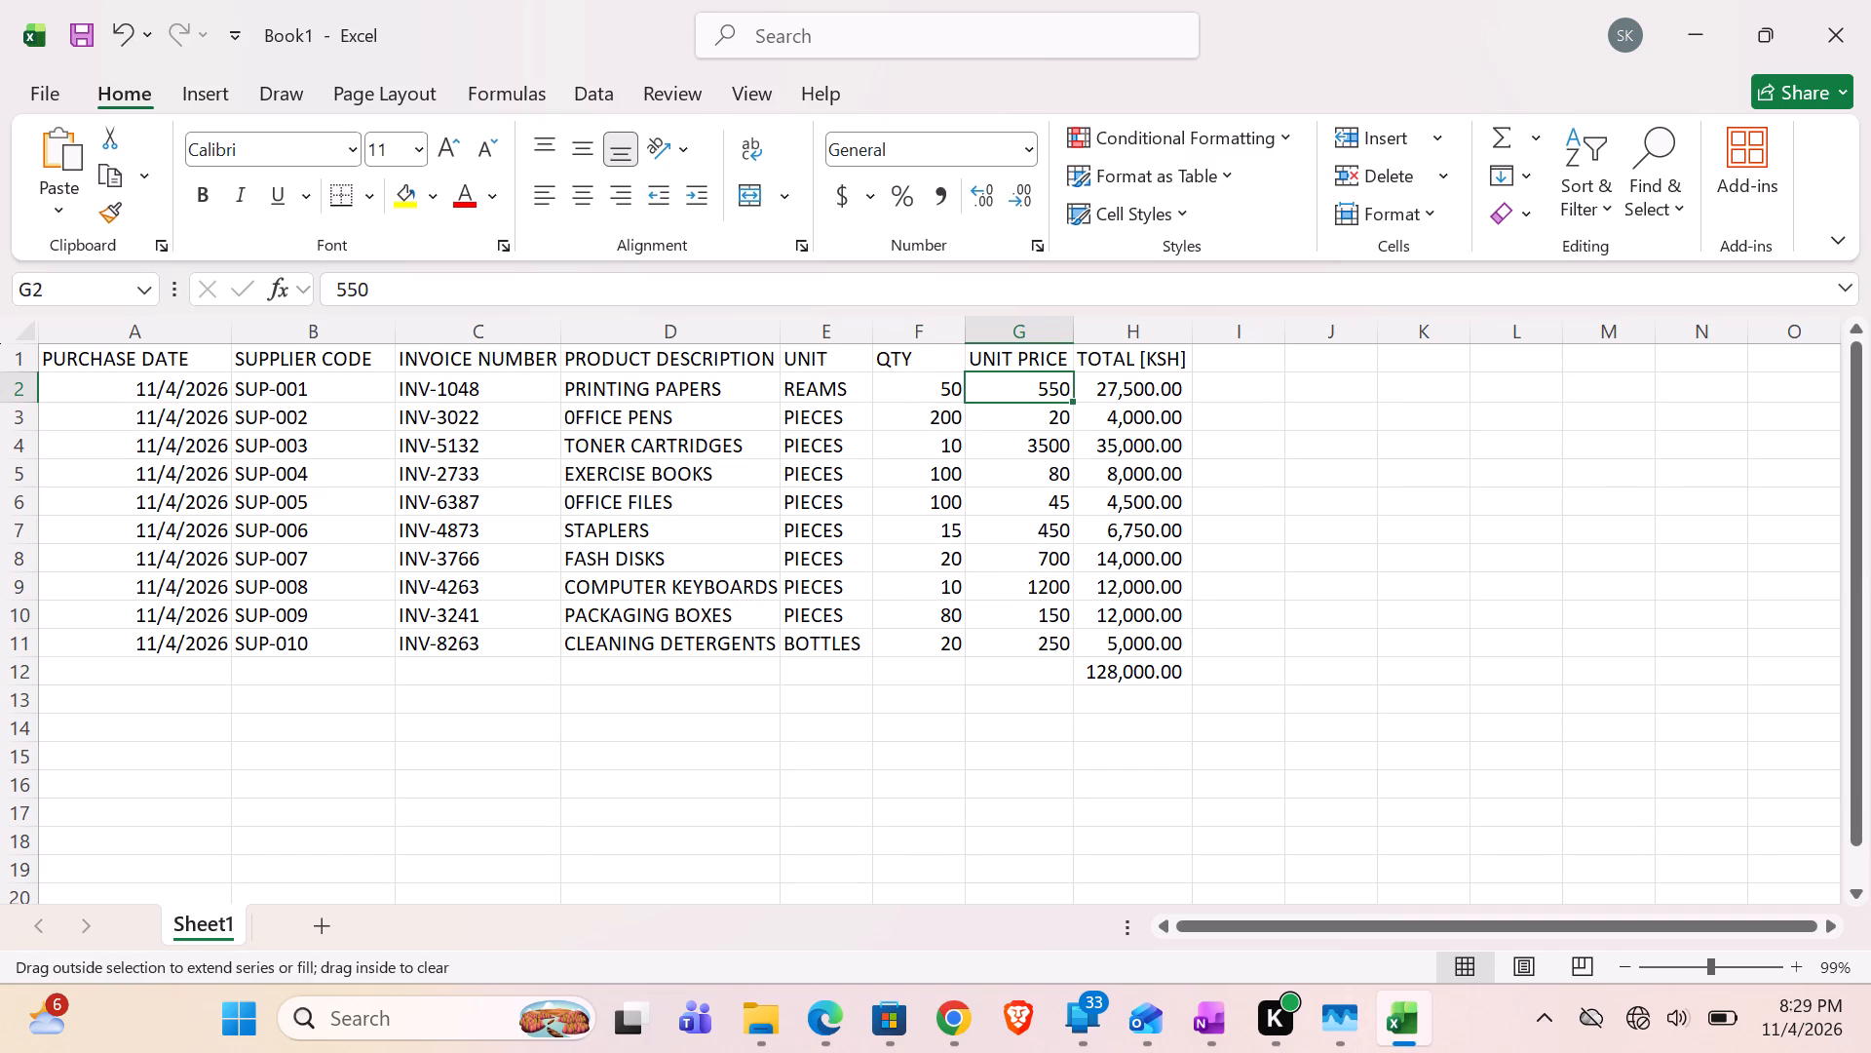
{"action": "left_click_drag", "start_coordinate": [1070, 405], "coordinate": [1072, 481]}
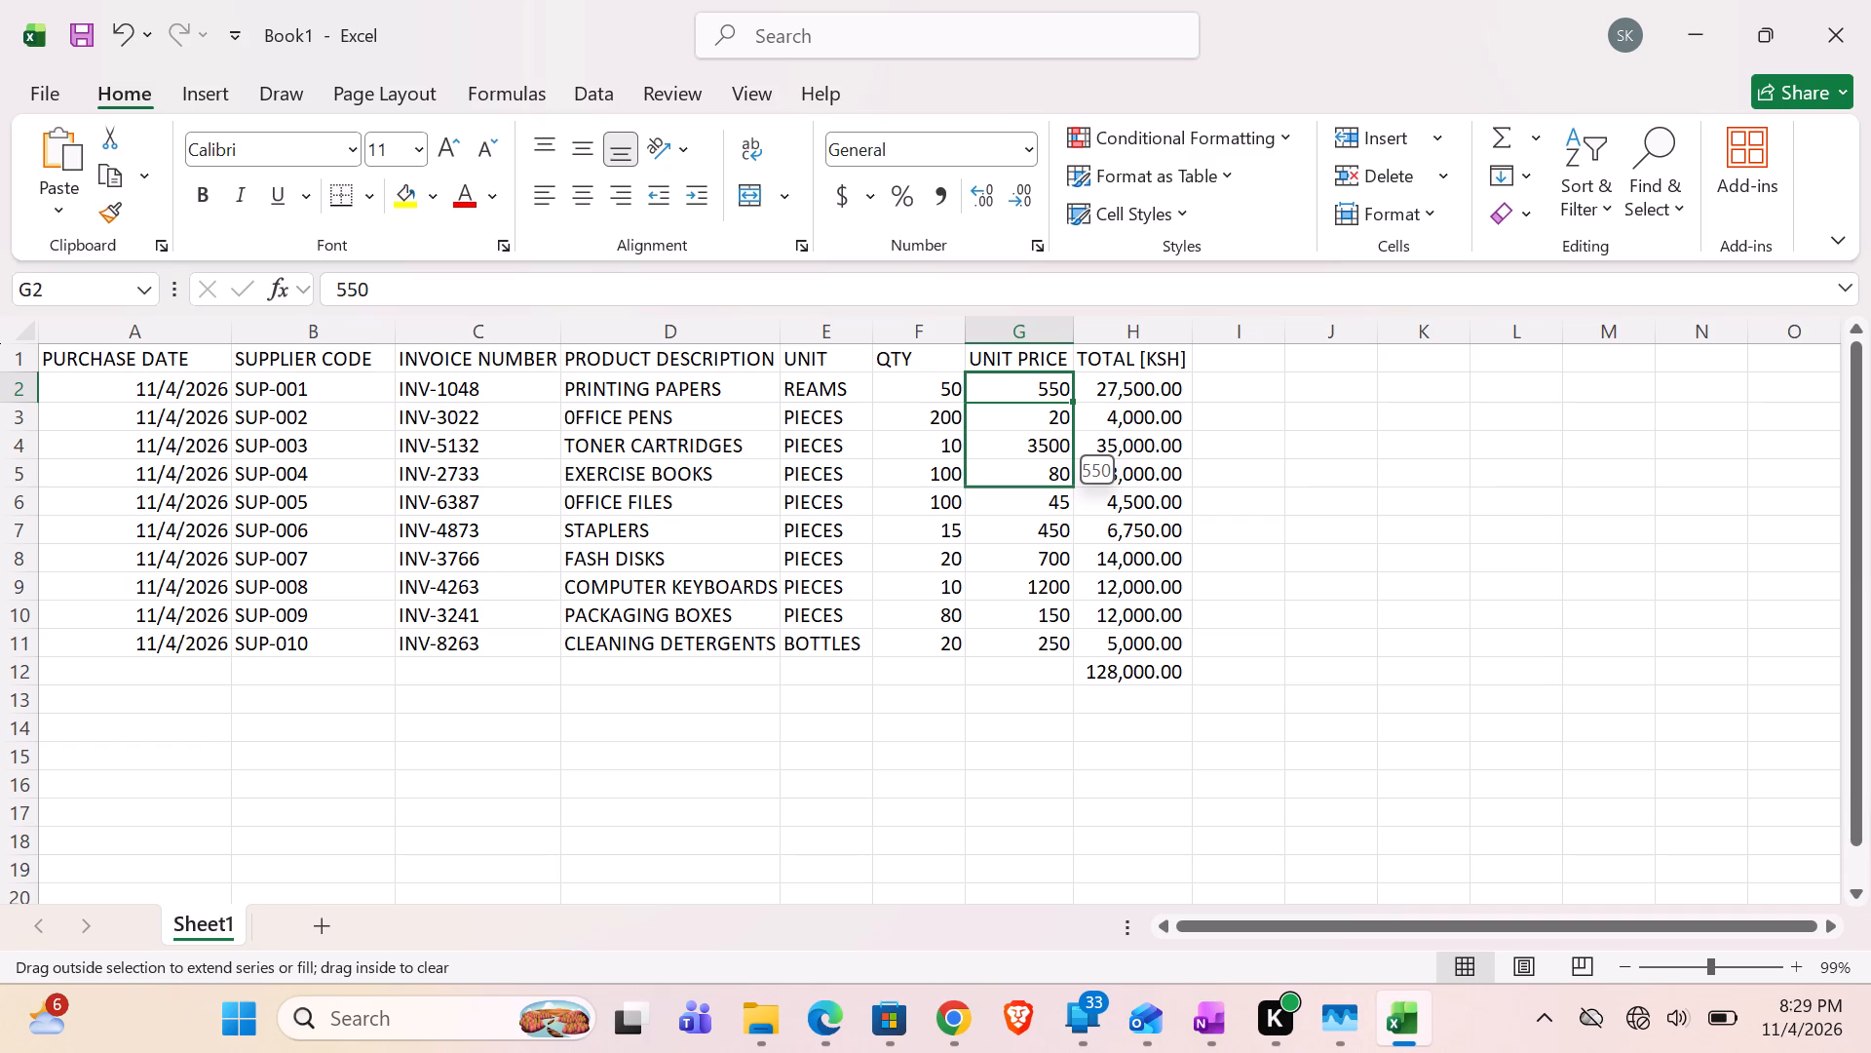
{"action": "left_click_drag", "start_coordinate": [1072, 481], "coordinate": [1070, 451]}
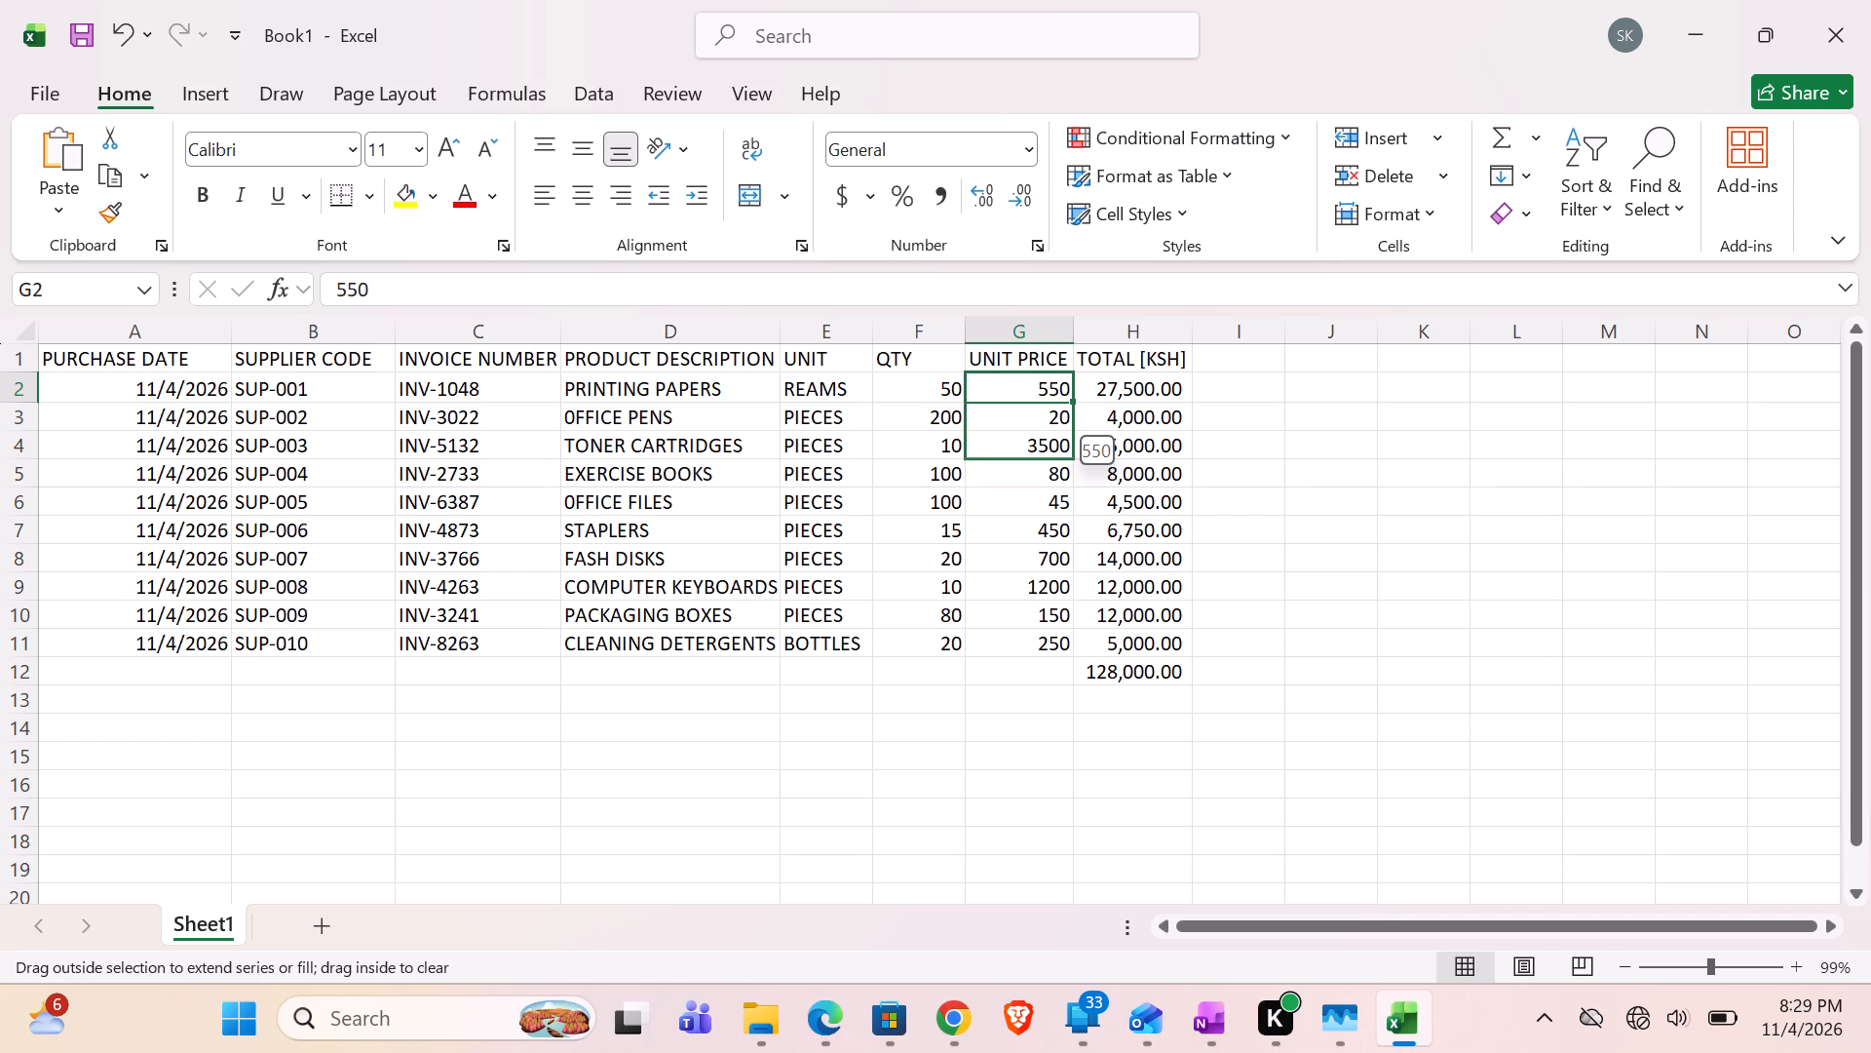
{"action": "left_click_drag", "start_coordinate": [1070, 451], "coordinate": [1069, 386]}
{"action": "left_click_drag", "start_coordinate": [1069, 386], "coordinate": [1069, 384]}
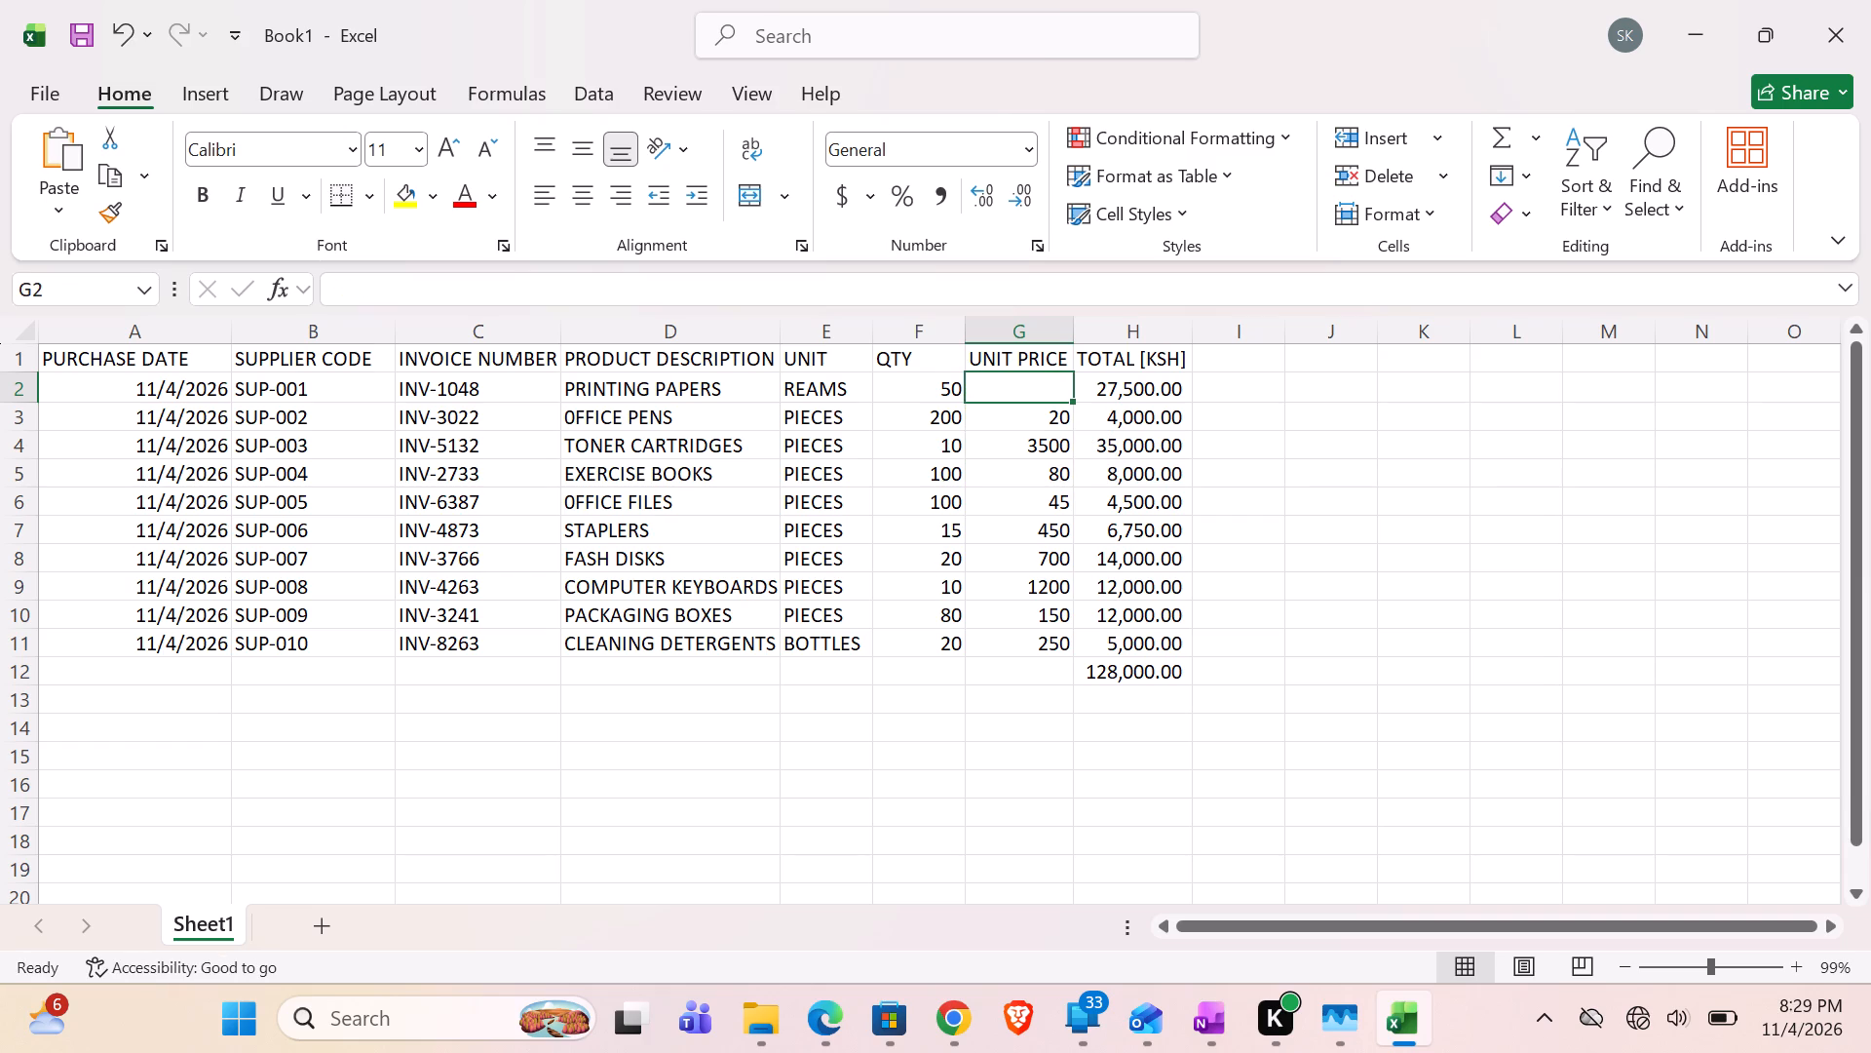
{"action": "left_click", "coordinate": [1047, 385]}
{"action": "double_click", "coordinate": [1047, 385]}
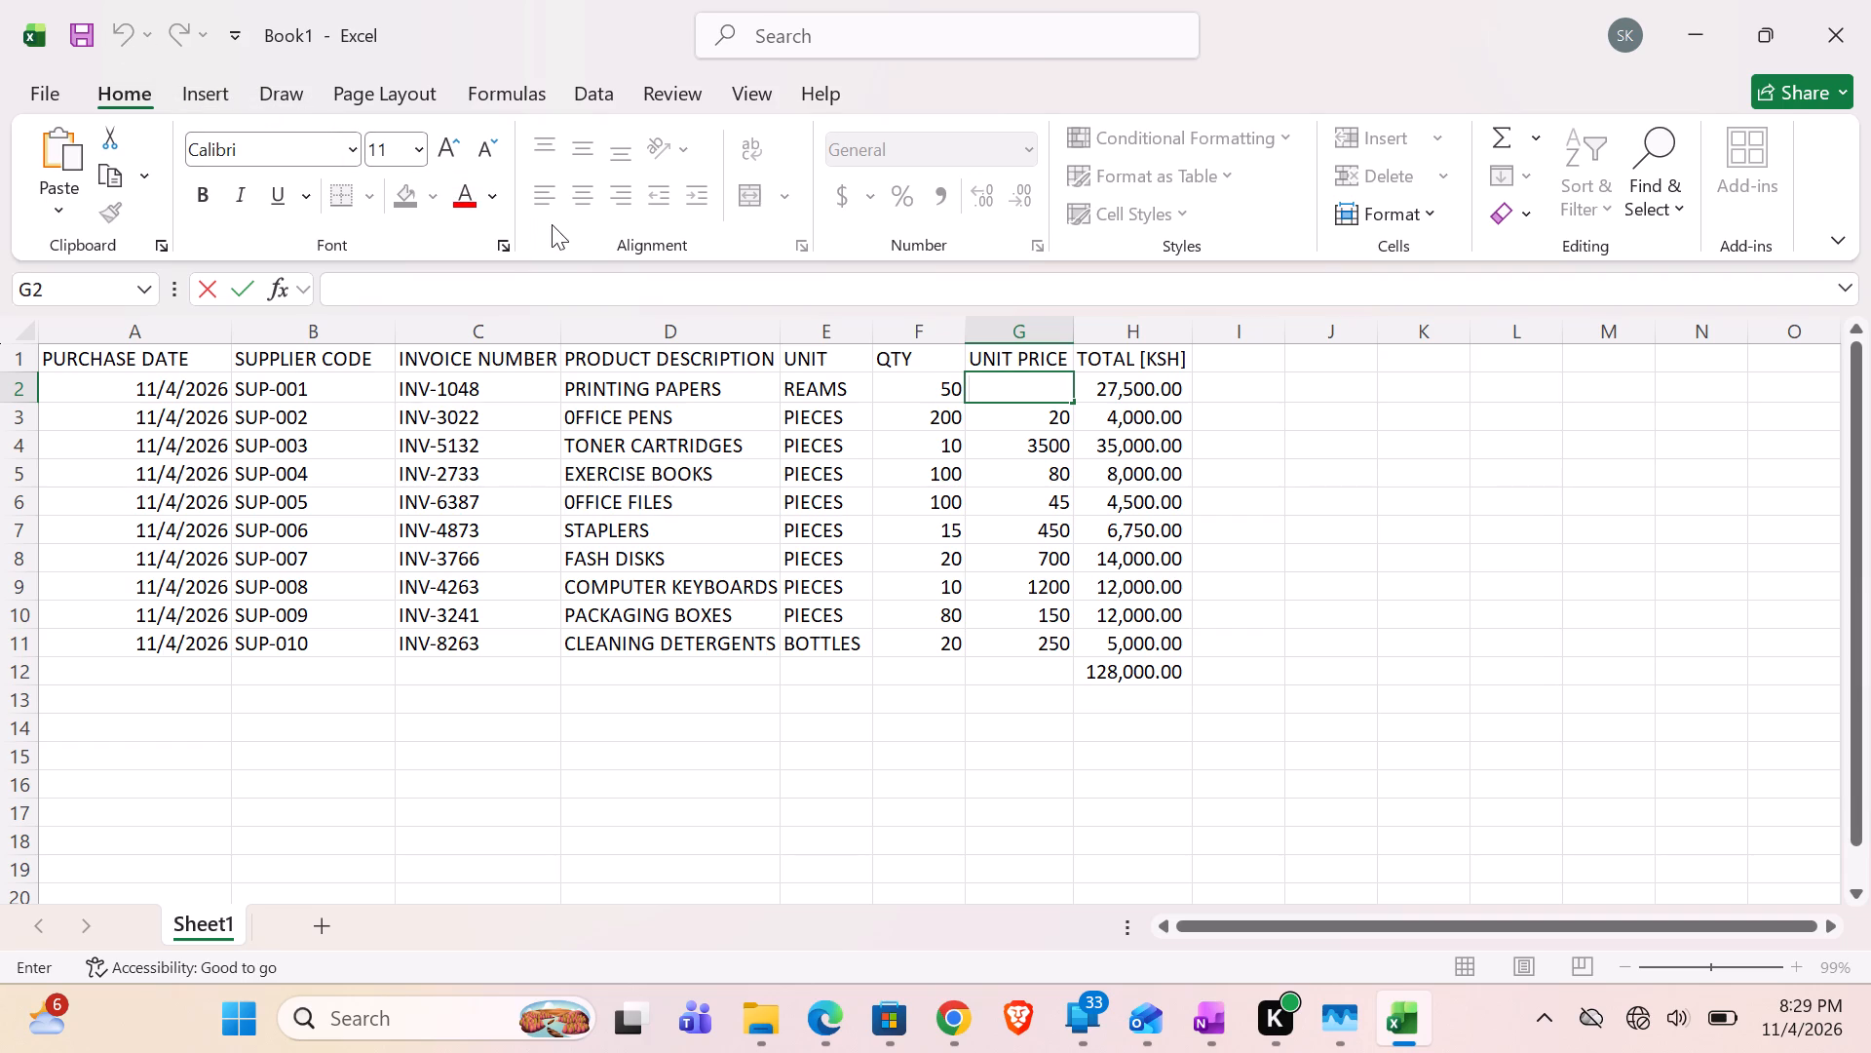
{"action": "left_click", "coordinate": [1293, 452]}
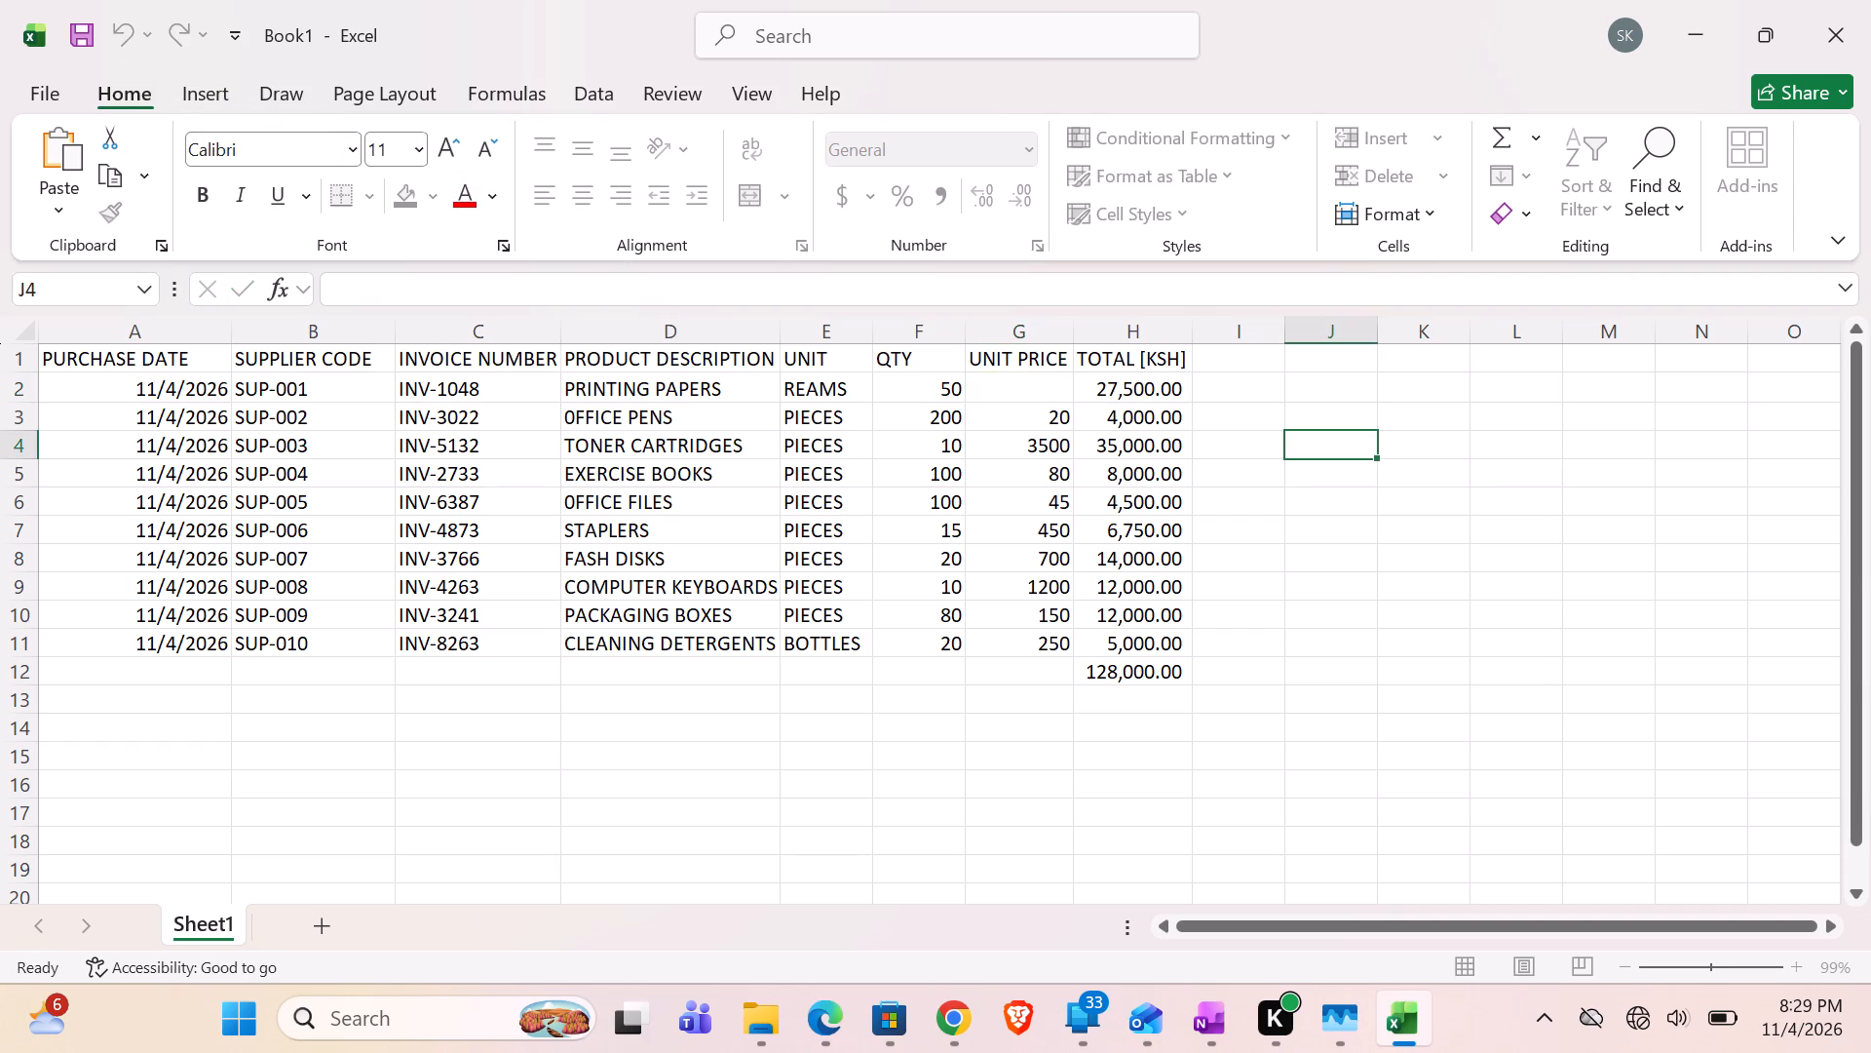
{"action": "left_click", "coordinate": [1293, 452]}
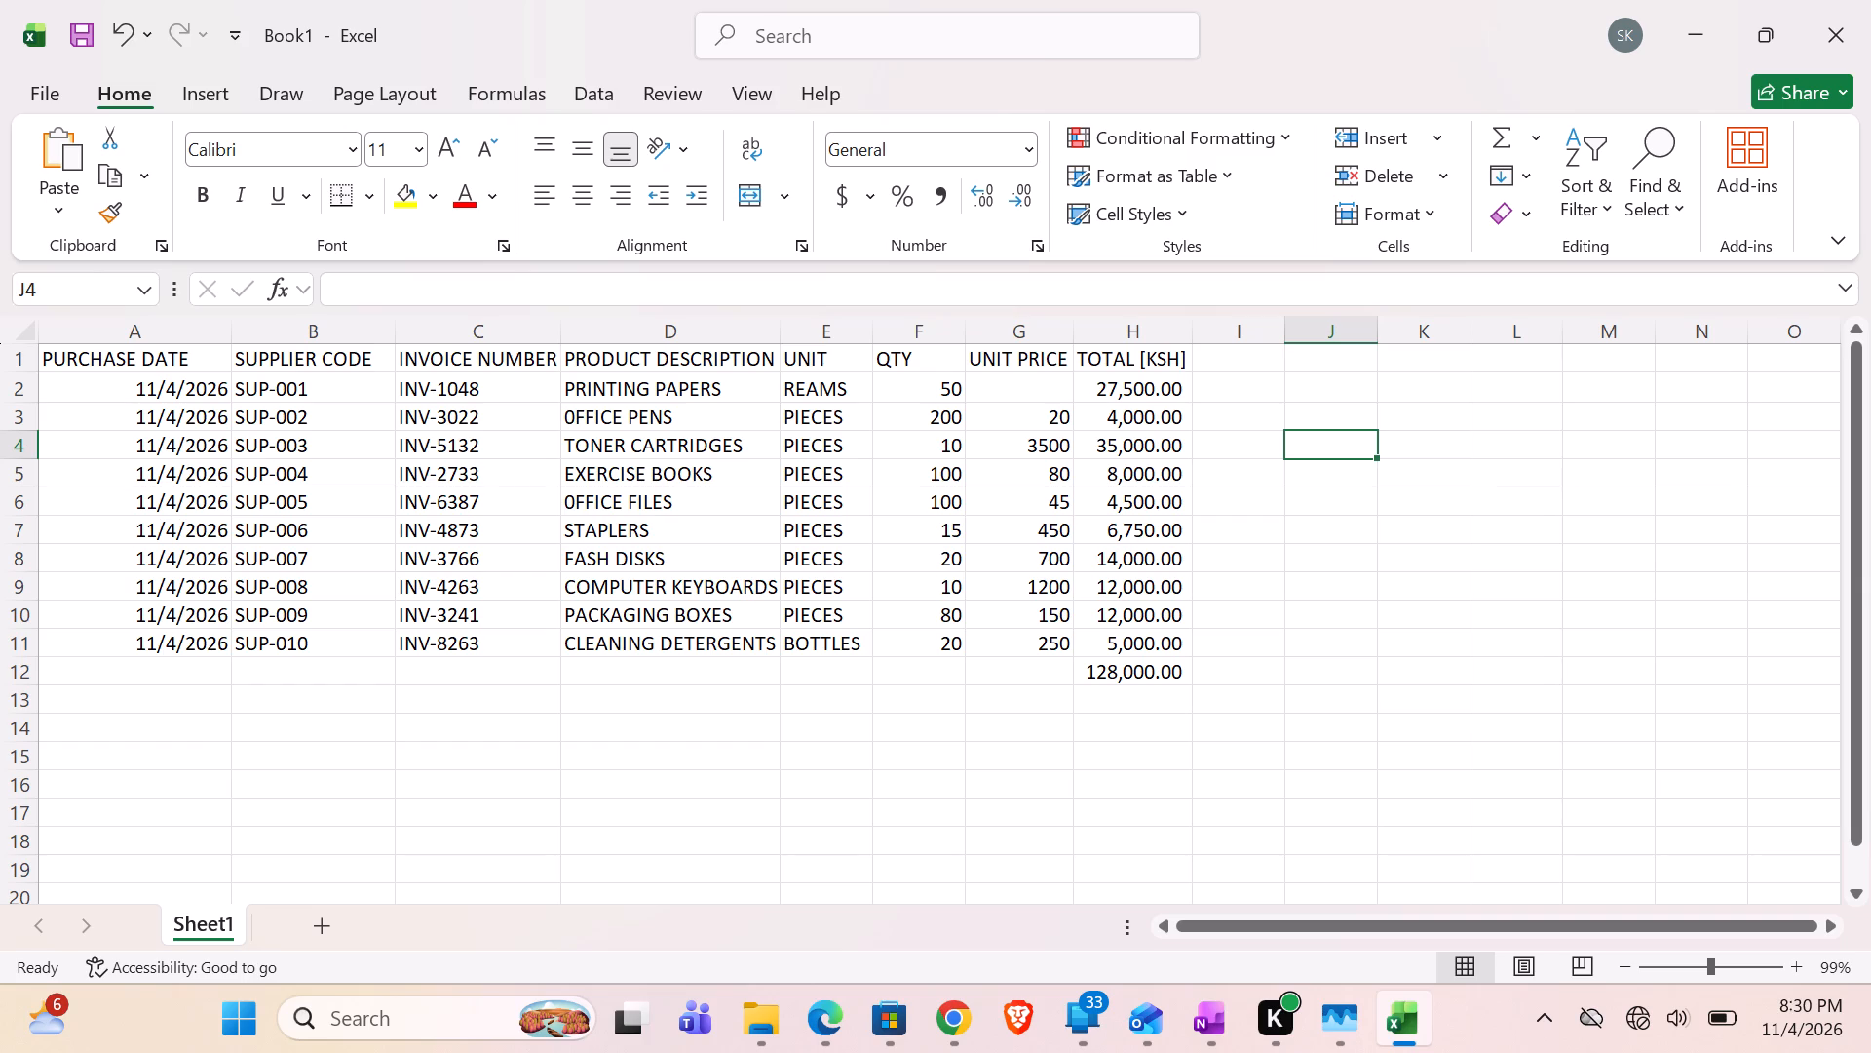
Enter the label TOTAL in cell G12, beside the total amount in the last row.
{"action": "left_click", "coordinate": [985, 666]}
{"action": "key", "text": "t"}
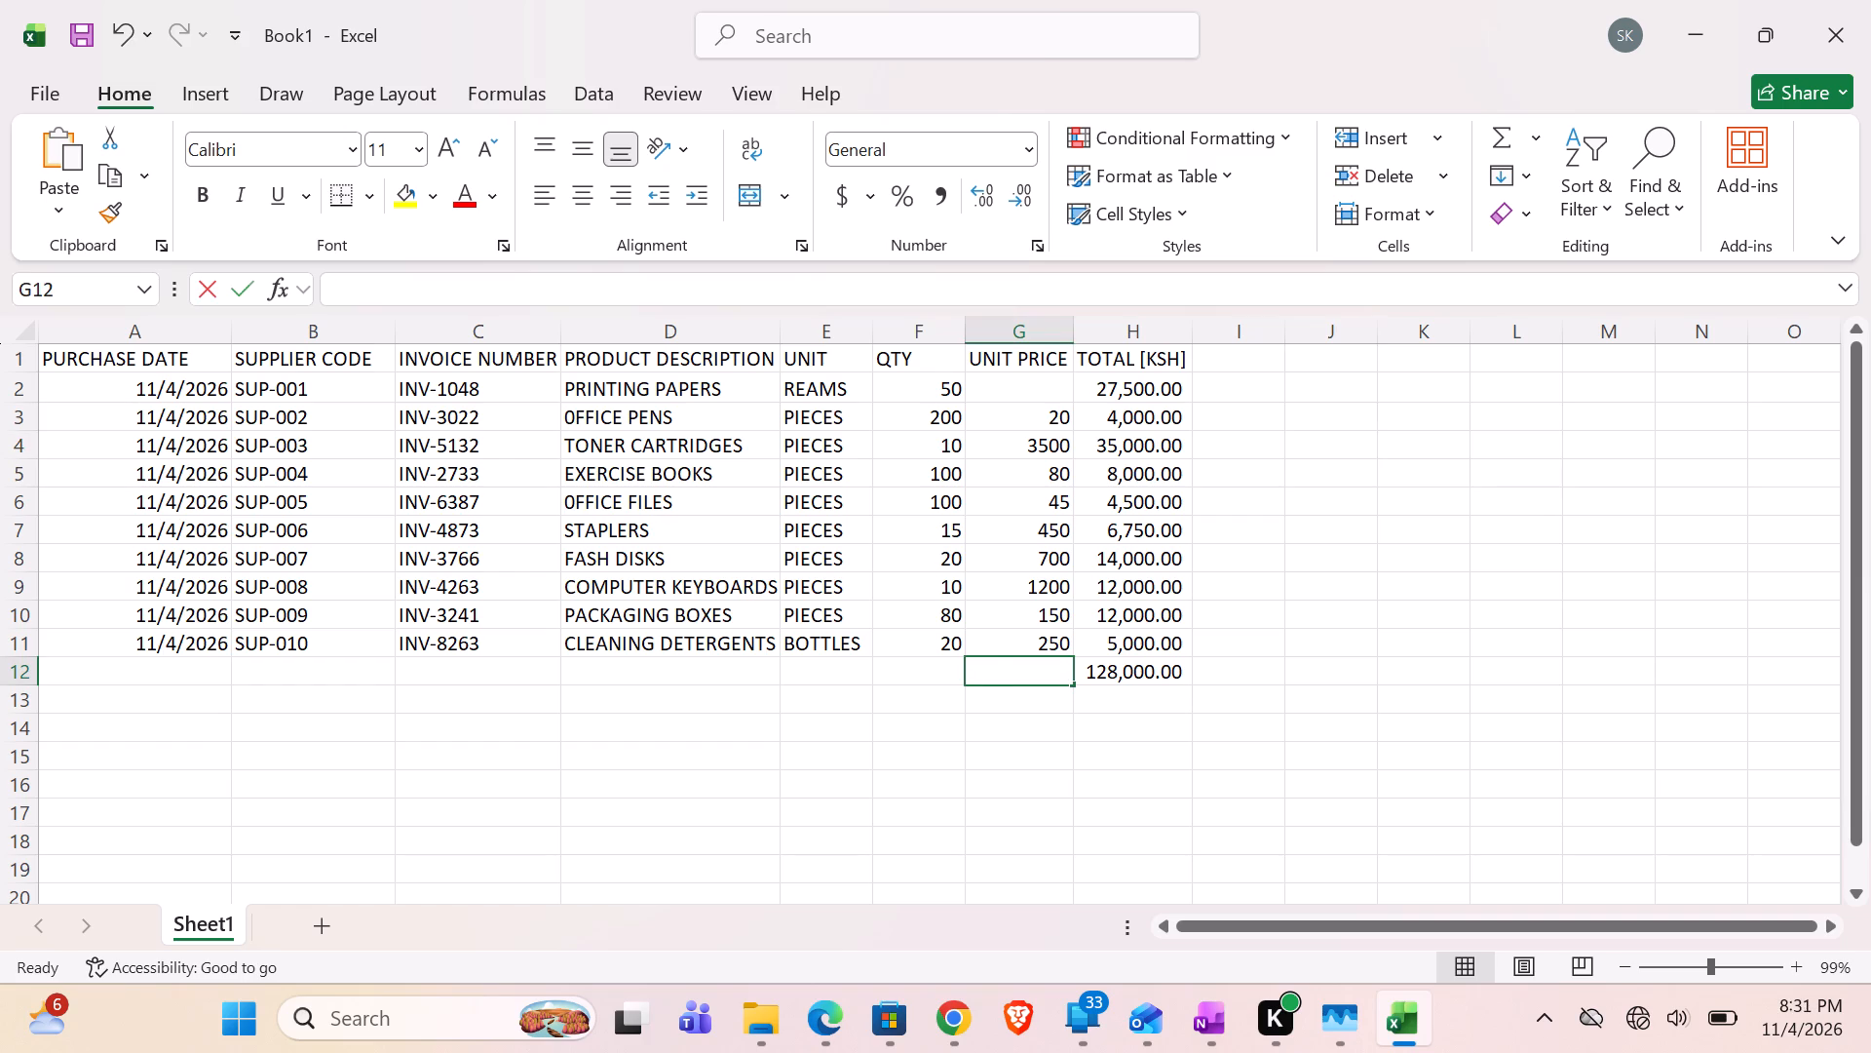
{"action": "type", "text": "OTAL"}
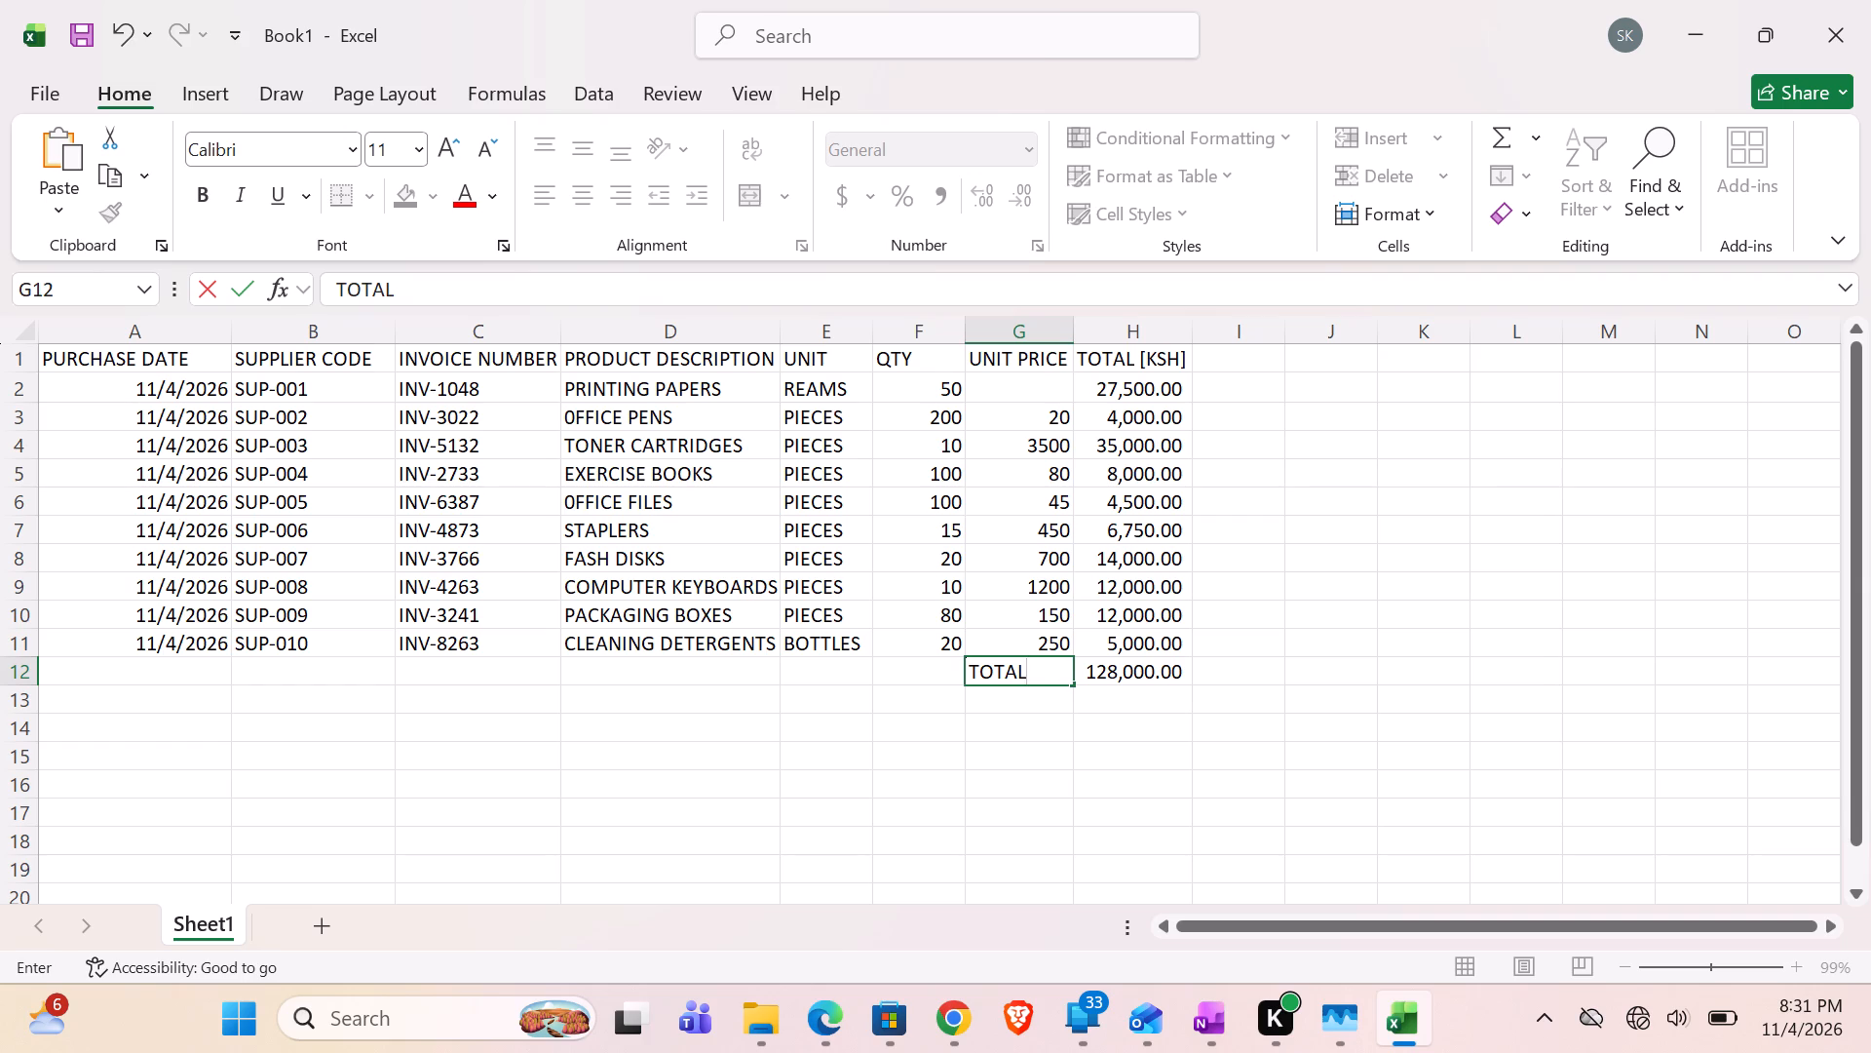
{"action": "left_click", "coordinate": [1356, 742]}
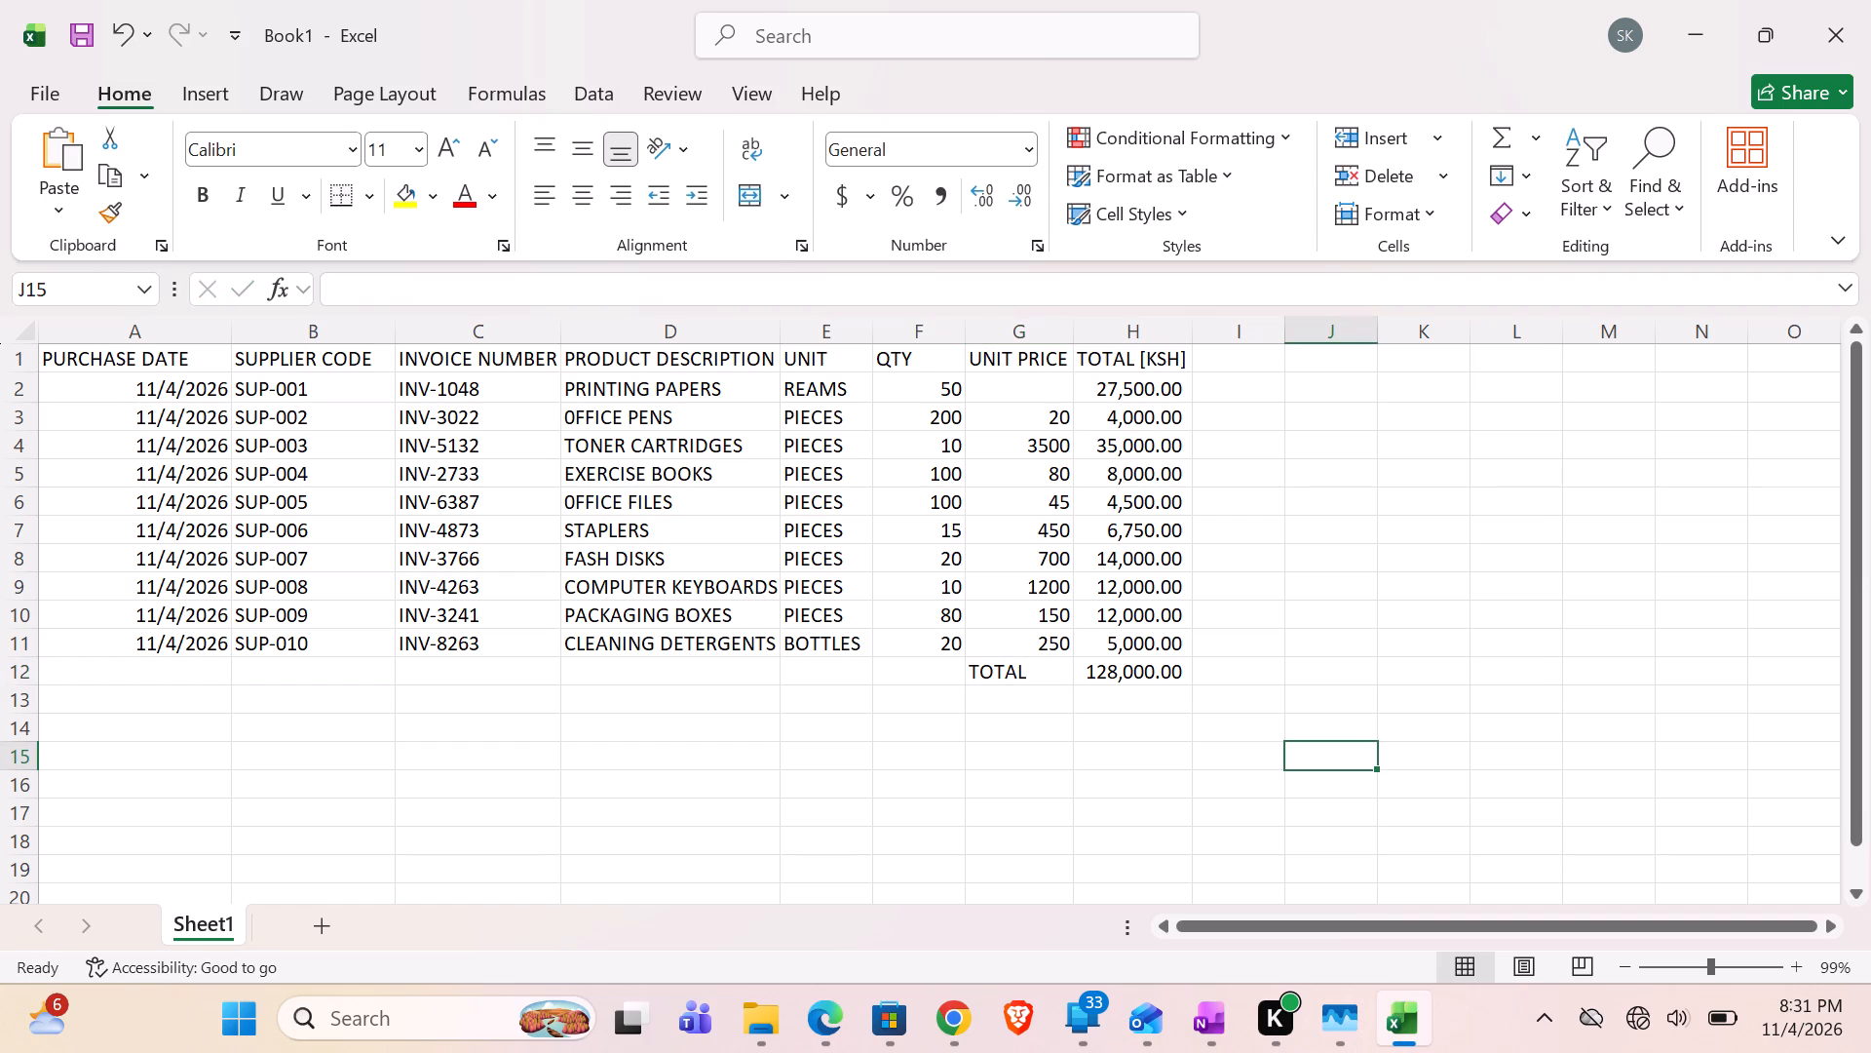
Save the workbook under the file name INVENTORY in the OneDrive - Personal Documents folder.
{"action": "key", "text": "ctrl+s"}
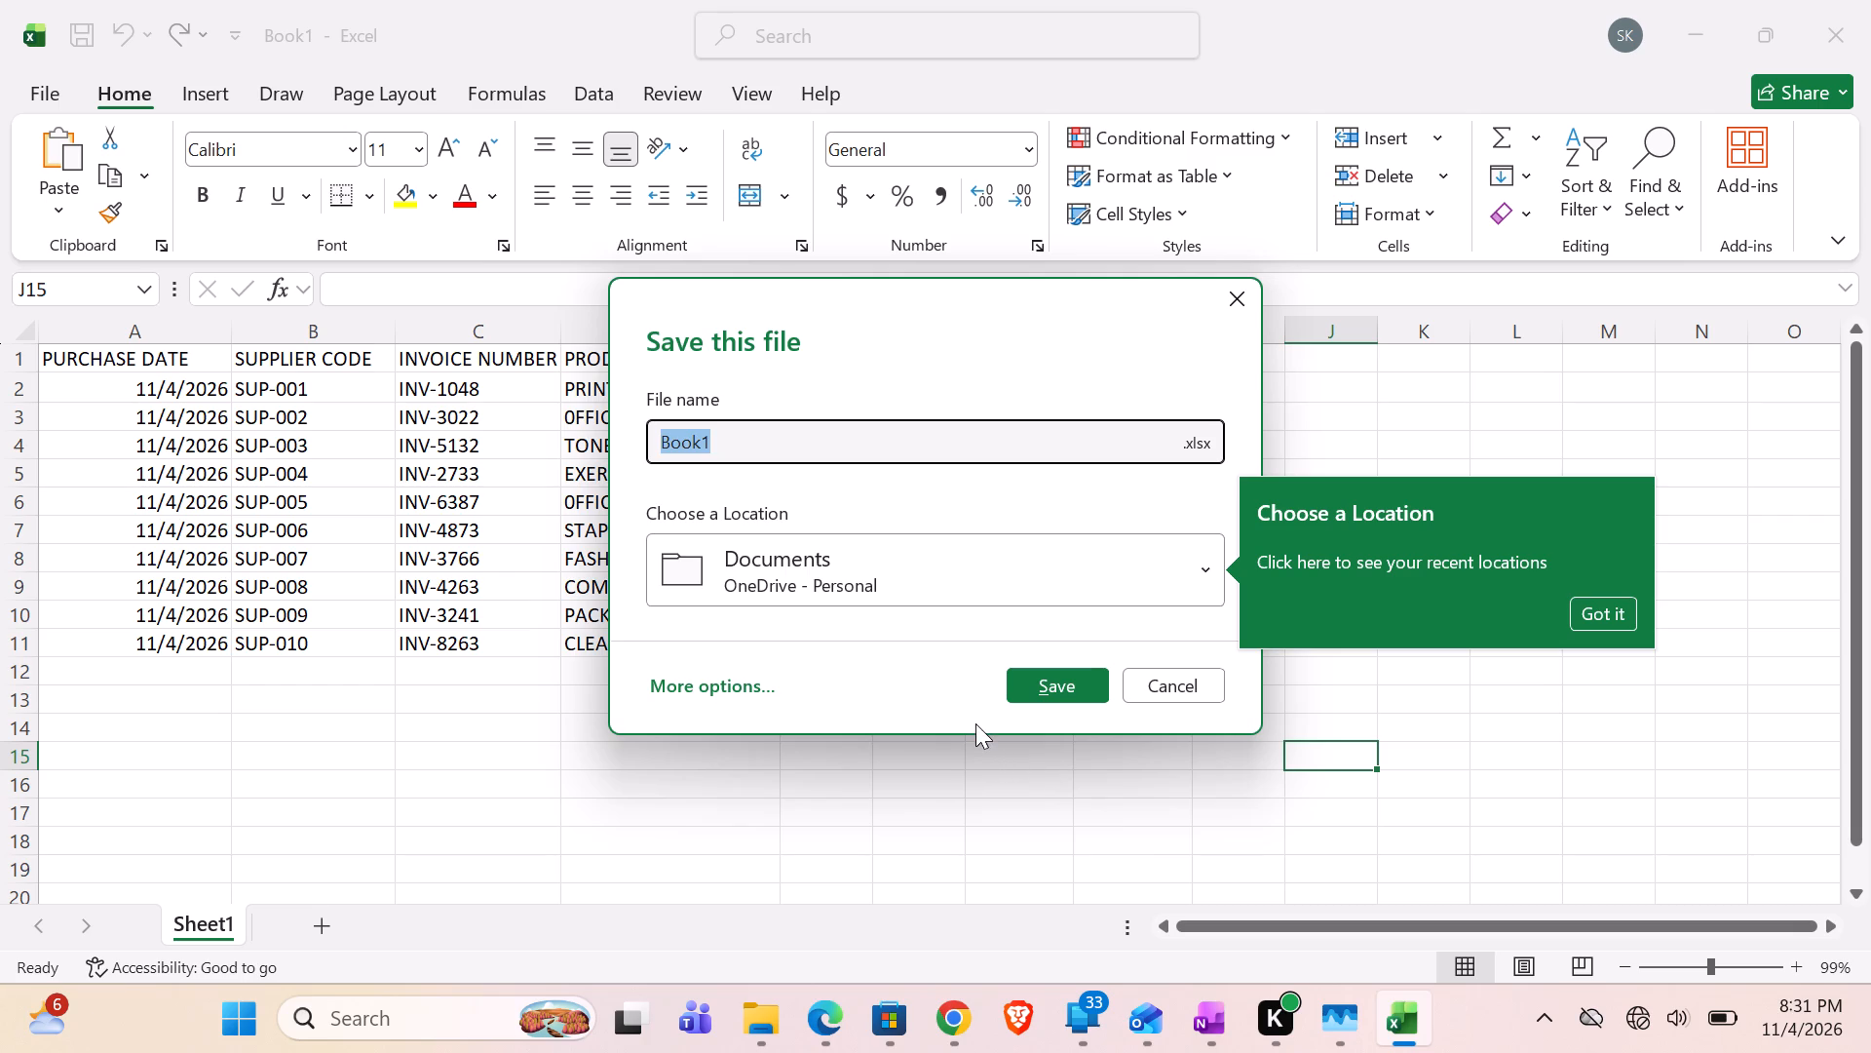
{"action": "left_click", "coordinate": [871, 444]}
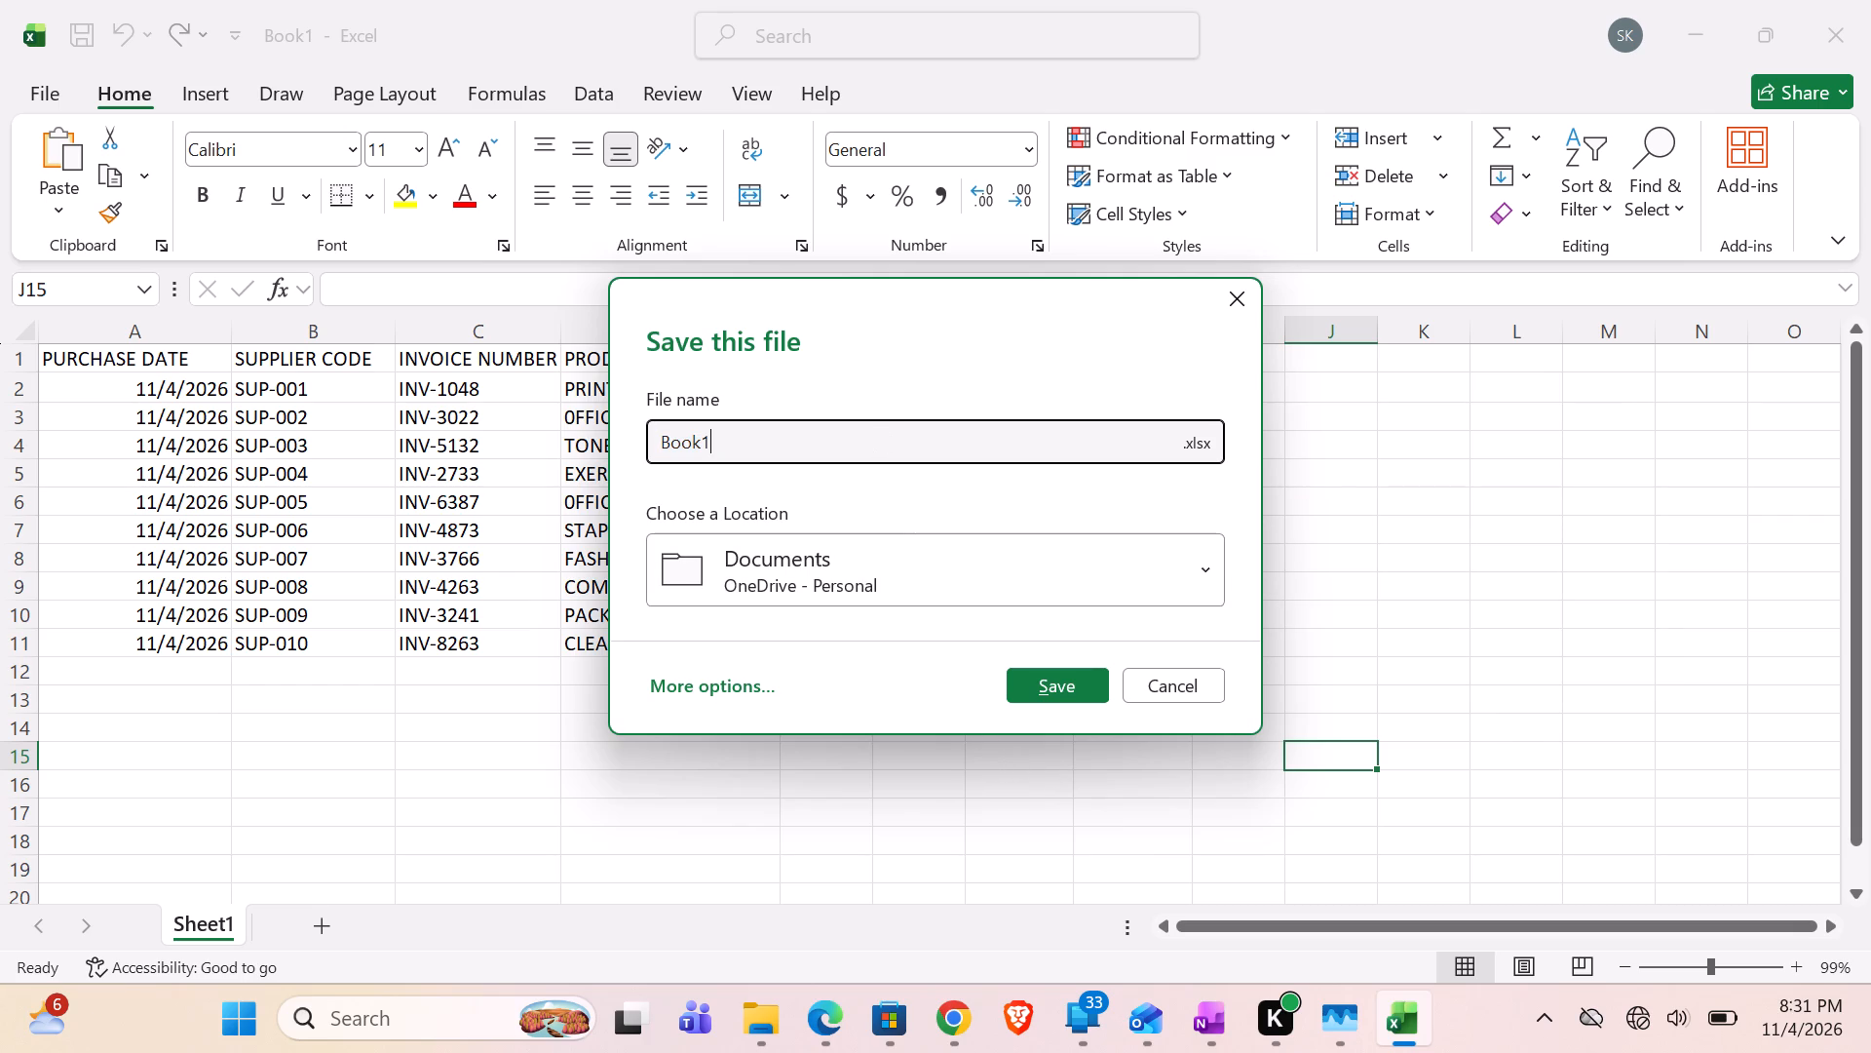
{"action": "key", "text": "BackSpace"}
{"action": "key", "text": "BackSpace"}
{"action": "key", "text": "BackSpace"}
{"action": "key", "text": "BackSpace"}
{"action": "key", "text": "BackSpace"}
{"action": "key", "text": "BackSpace"}
{"action": "key", "text": "BackSpace"}
{"action": "key", "text": "BackSpace"}
{"action": "key", "text": "BackSpace"}
{"action": "key", "text": "BackSpace"}
{"action": "key", "text": "BackSpace"}
{"action": "key", "text": "BackSpace"}
{"action": "key", "text": "BackSpace"}
{"action": "key", "text": "BackSpace"}
{"action": "key", "text": "BackSpace"}
{"action": "key", "text": "BackSpace"}
{"action": "key", "text": "BackSpace"}
{"action": "key", "text": "BackSpace"}
{"action": "key", "text": "BackSpace"}
{"action": "key", "text": "BackSpace"}
{"action": "type", "text": "INVENTO"}
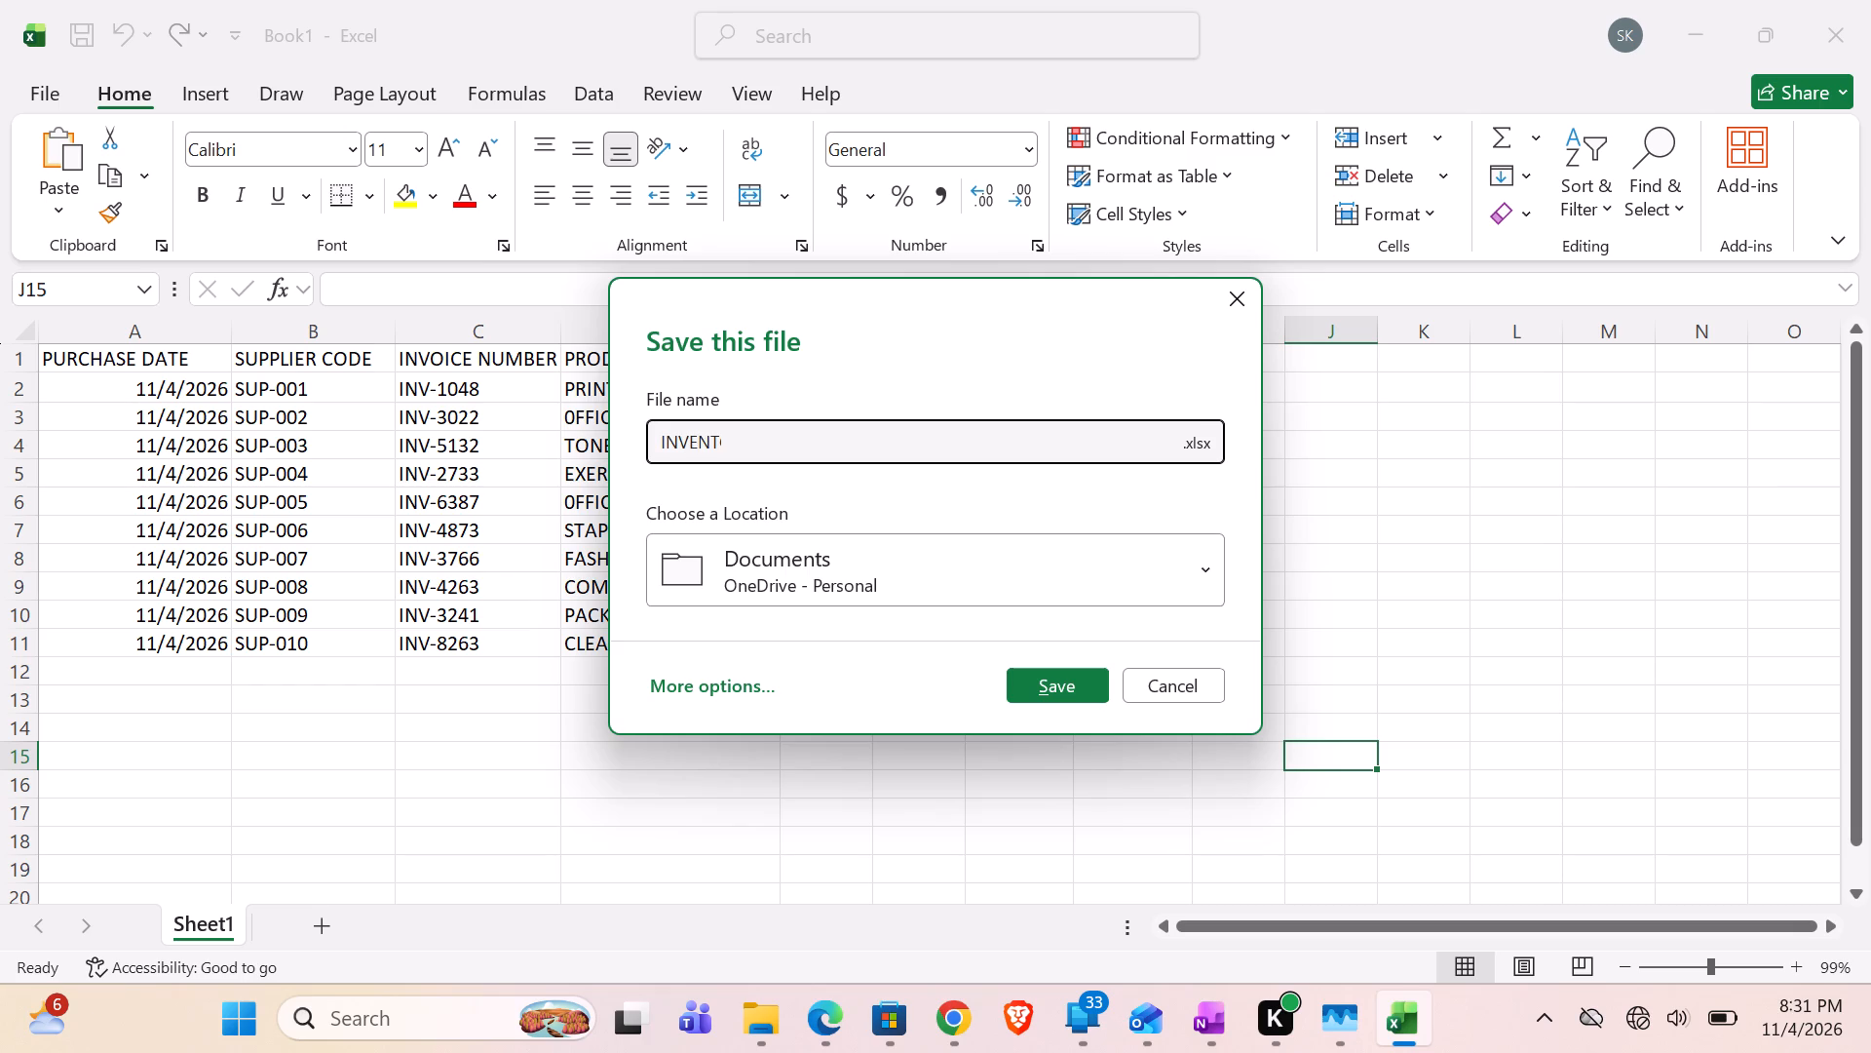
{"action": "type", "text": "YR"}
{"action": "key", "text": "BackSpace"}
{"action": "key", "text": "BackSpace"}
{"action": "type", "text": "YR"}
{"action": "key", "text": "BackSpace"}
{"action": "key", "text": "BackSpace"}
{"action": "key", "text": "BackSpace"}
{"action": "key", "text": "o"}
{"action": "type", "text": "RY"}
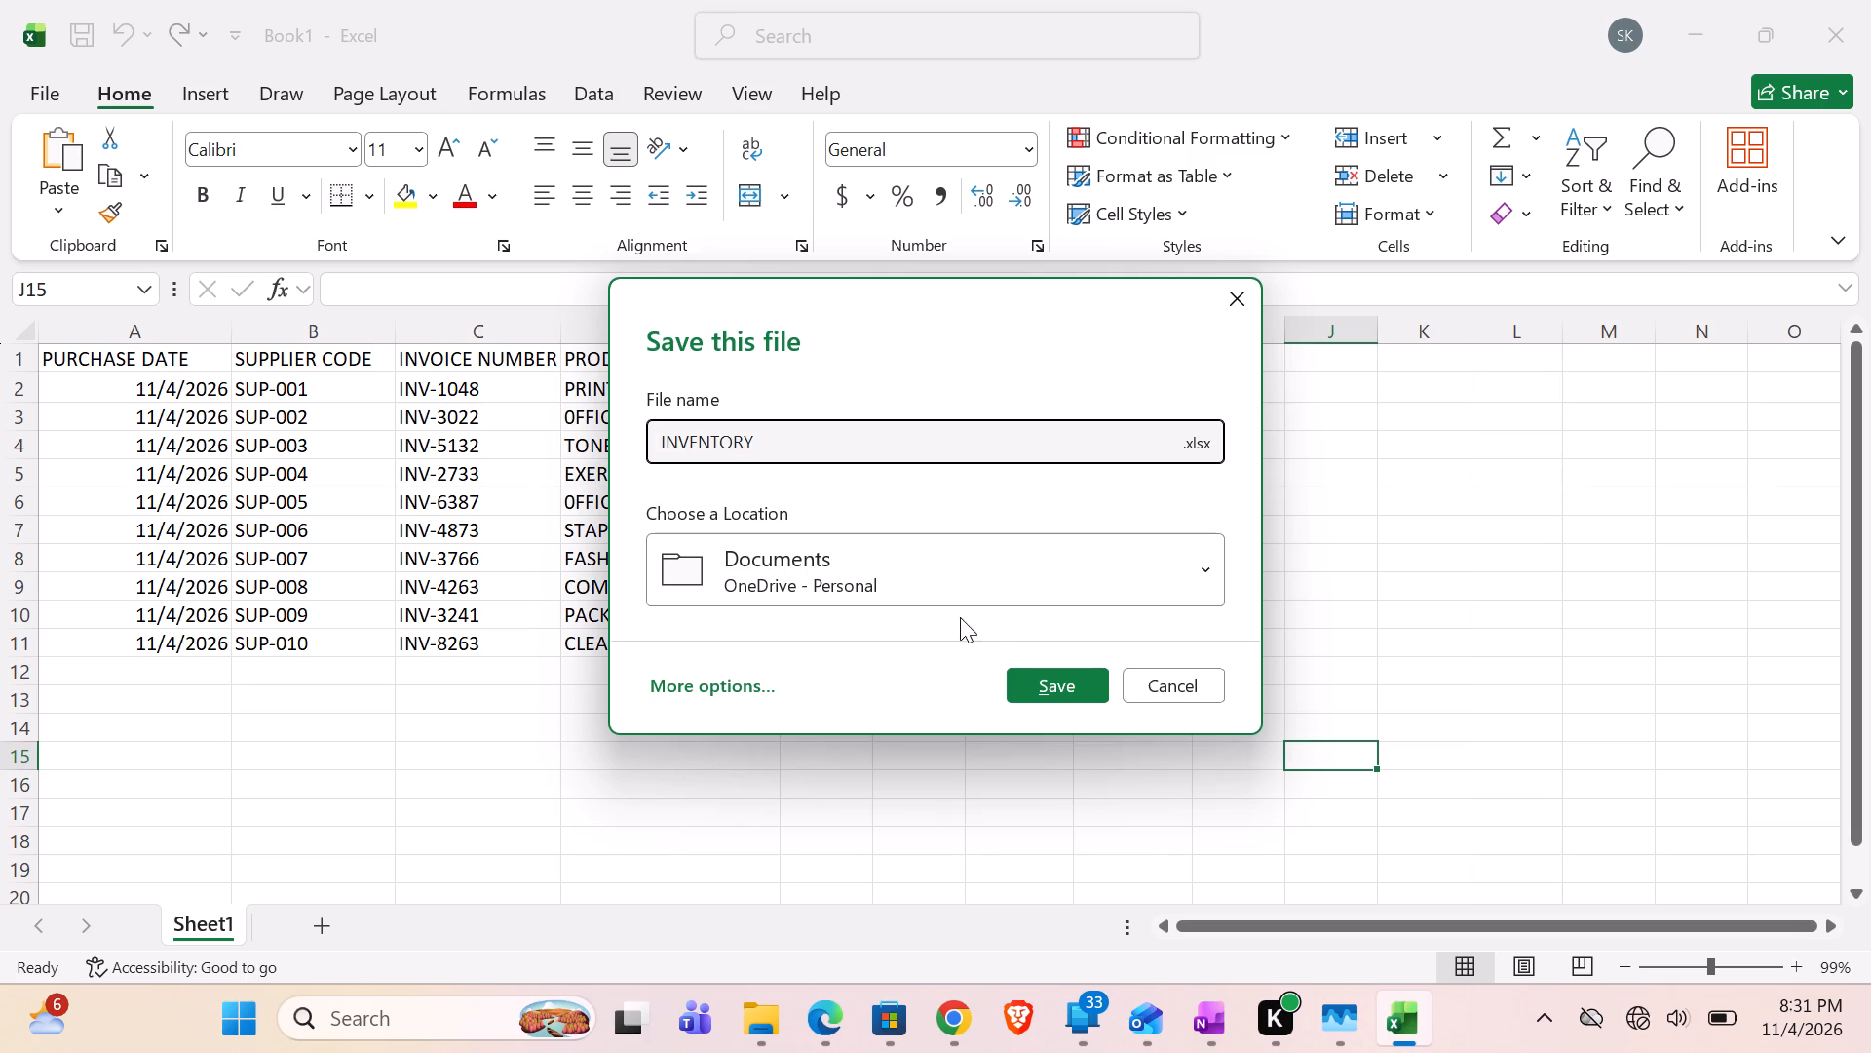
{"action": "left_click", "coordinate": [1044, 682]}
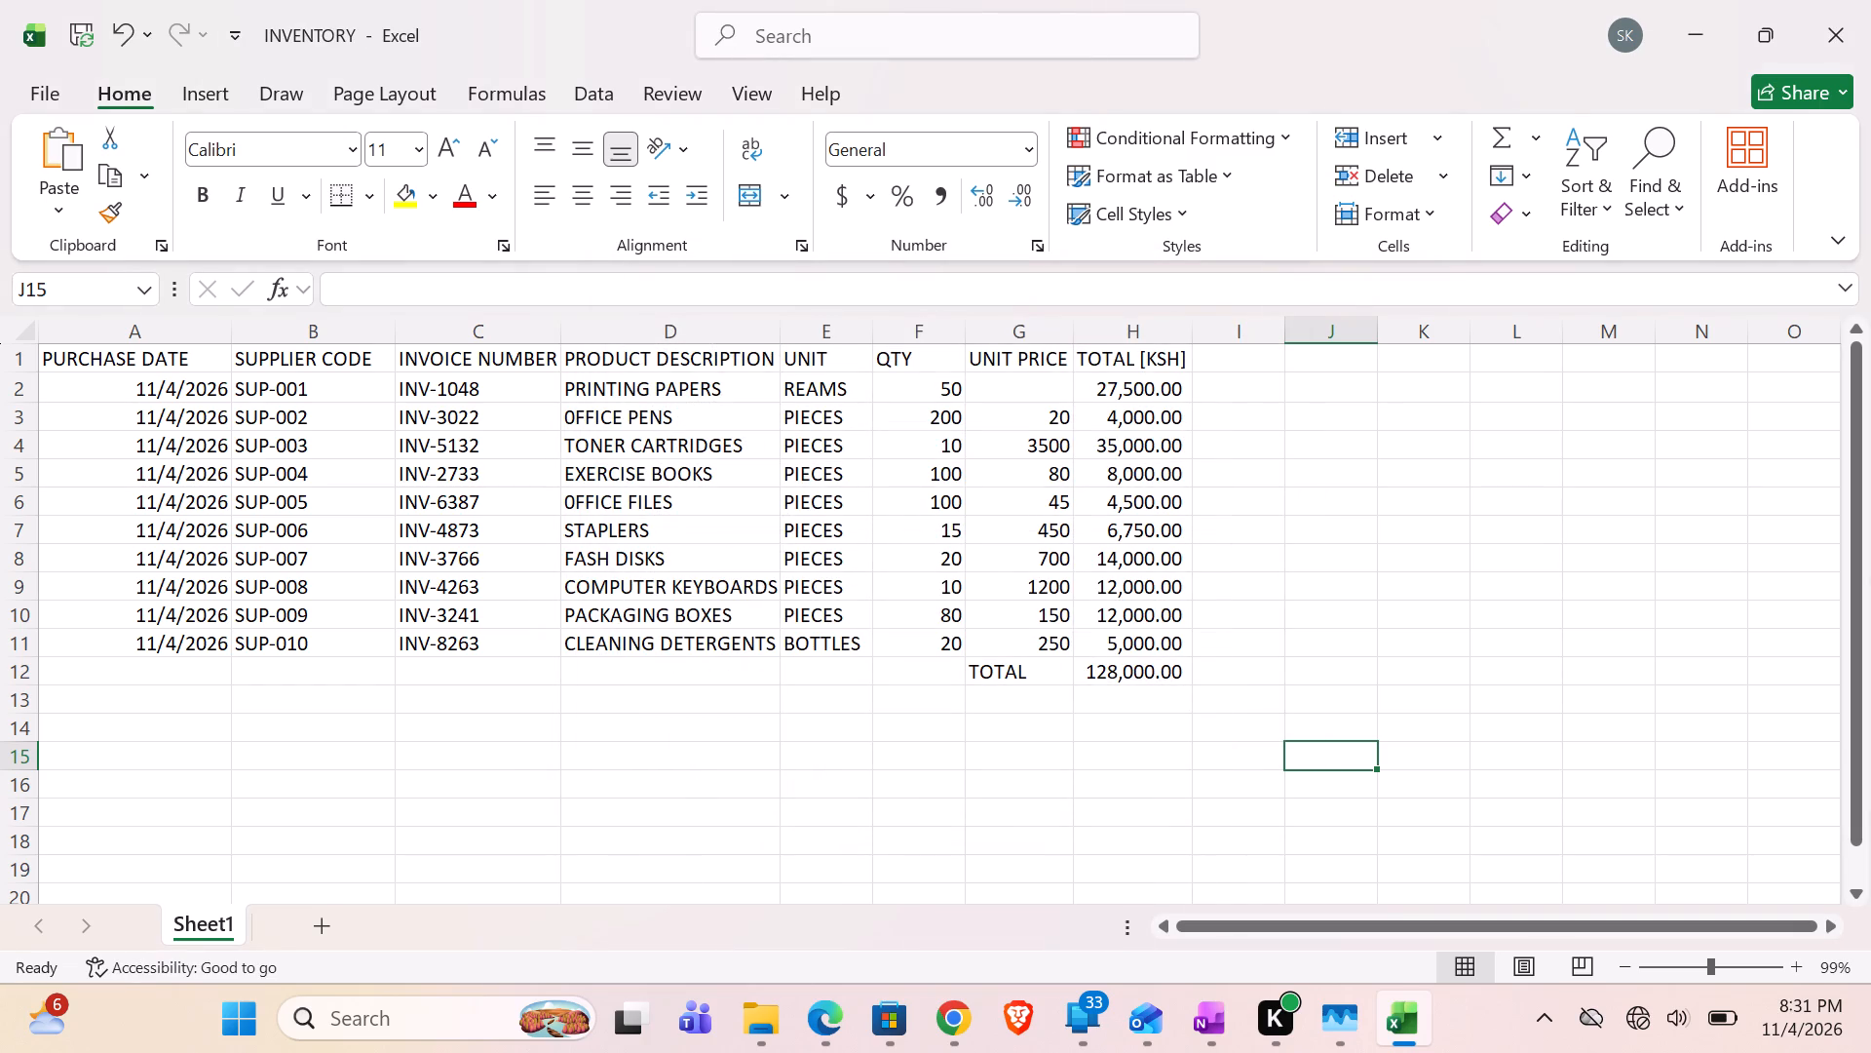
Save the INVENTORY workbook again under its existing name.
{"action": "key", "text": "ctrl+s"}
{"action": "key", "text": "ctrl+s"}
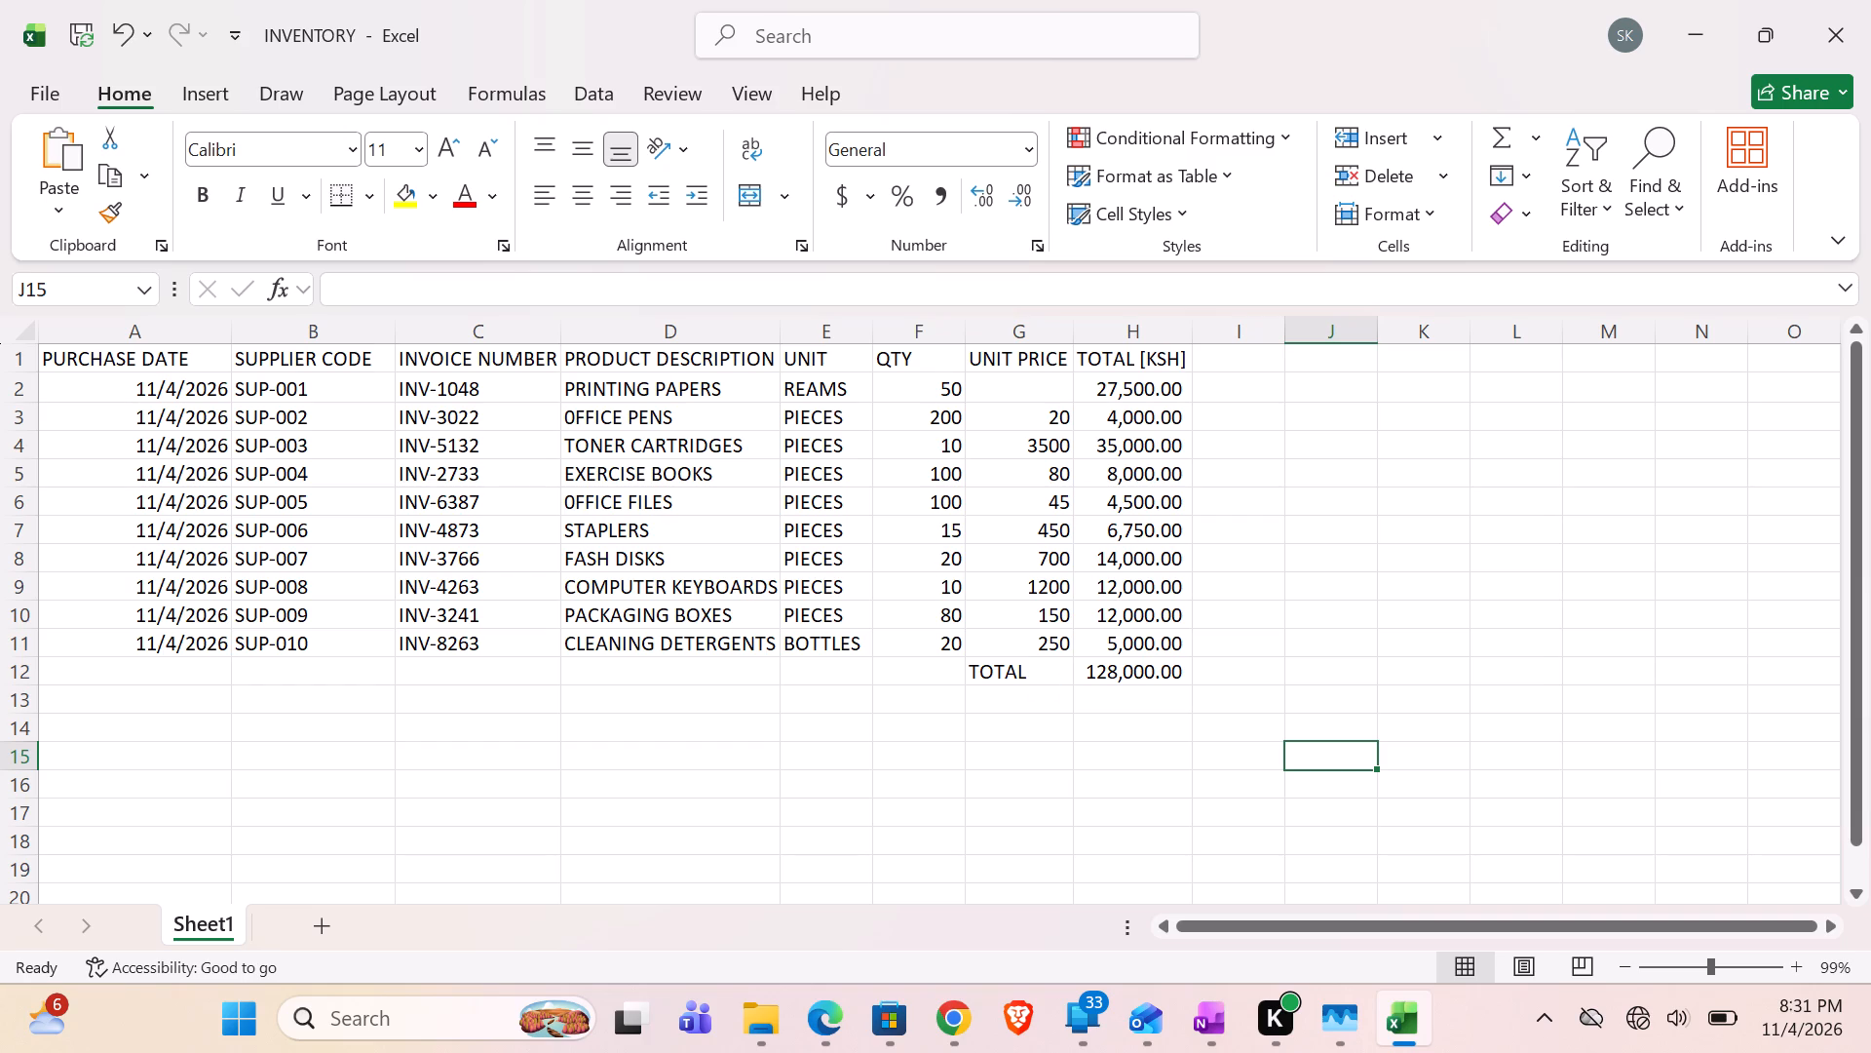
{"action": "key", "text": "ctrl+s"}
{"action": "key", "text": "ctrl+s"}
{"action": "key", "text": "ctrl+s"}
Open the Save As locations for the INVENTORY workbook.
{"action": "left_click", "coordinate": [42, 84]}
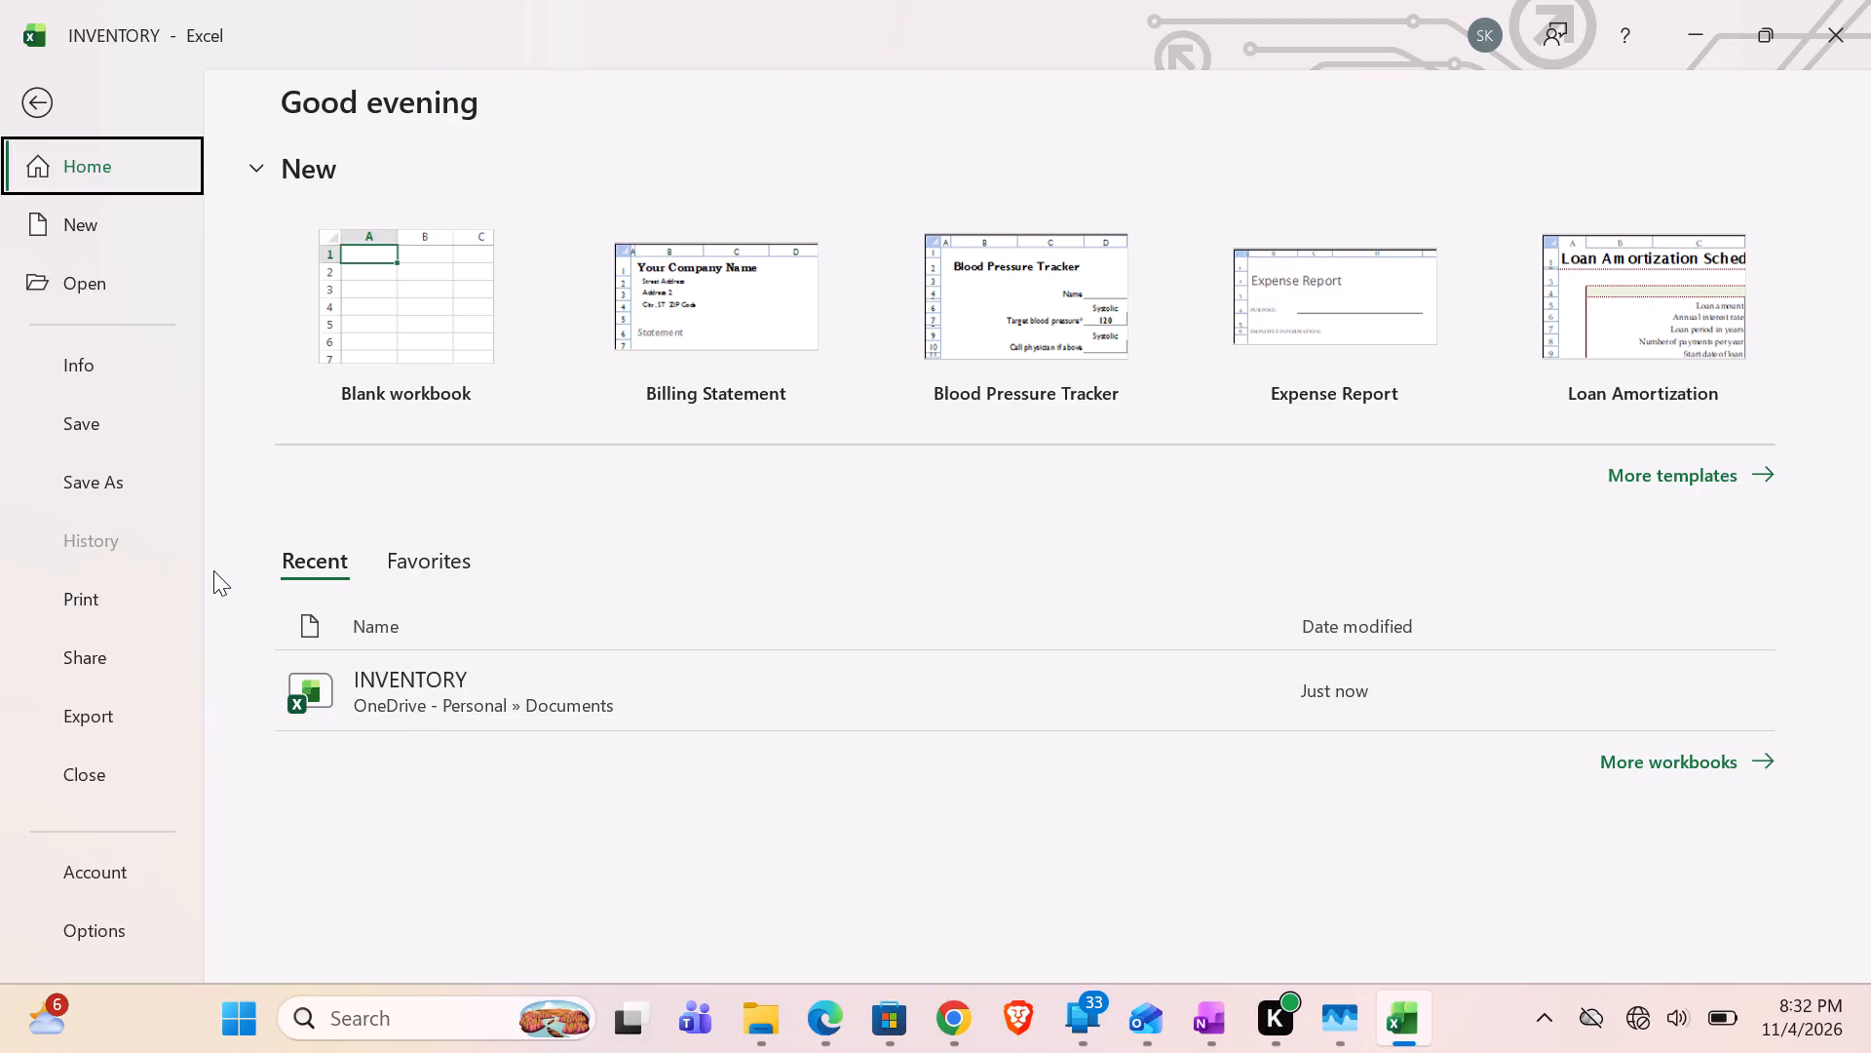
{"action": "left_click", "coordinate": [112, 477]}
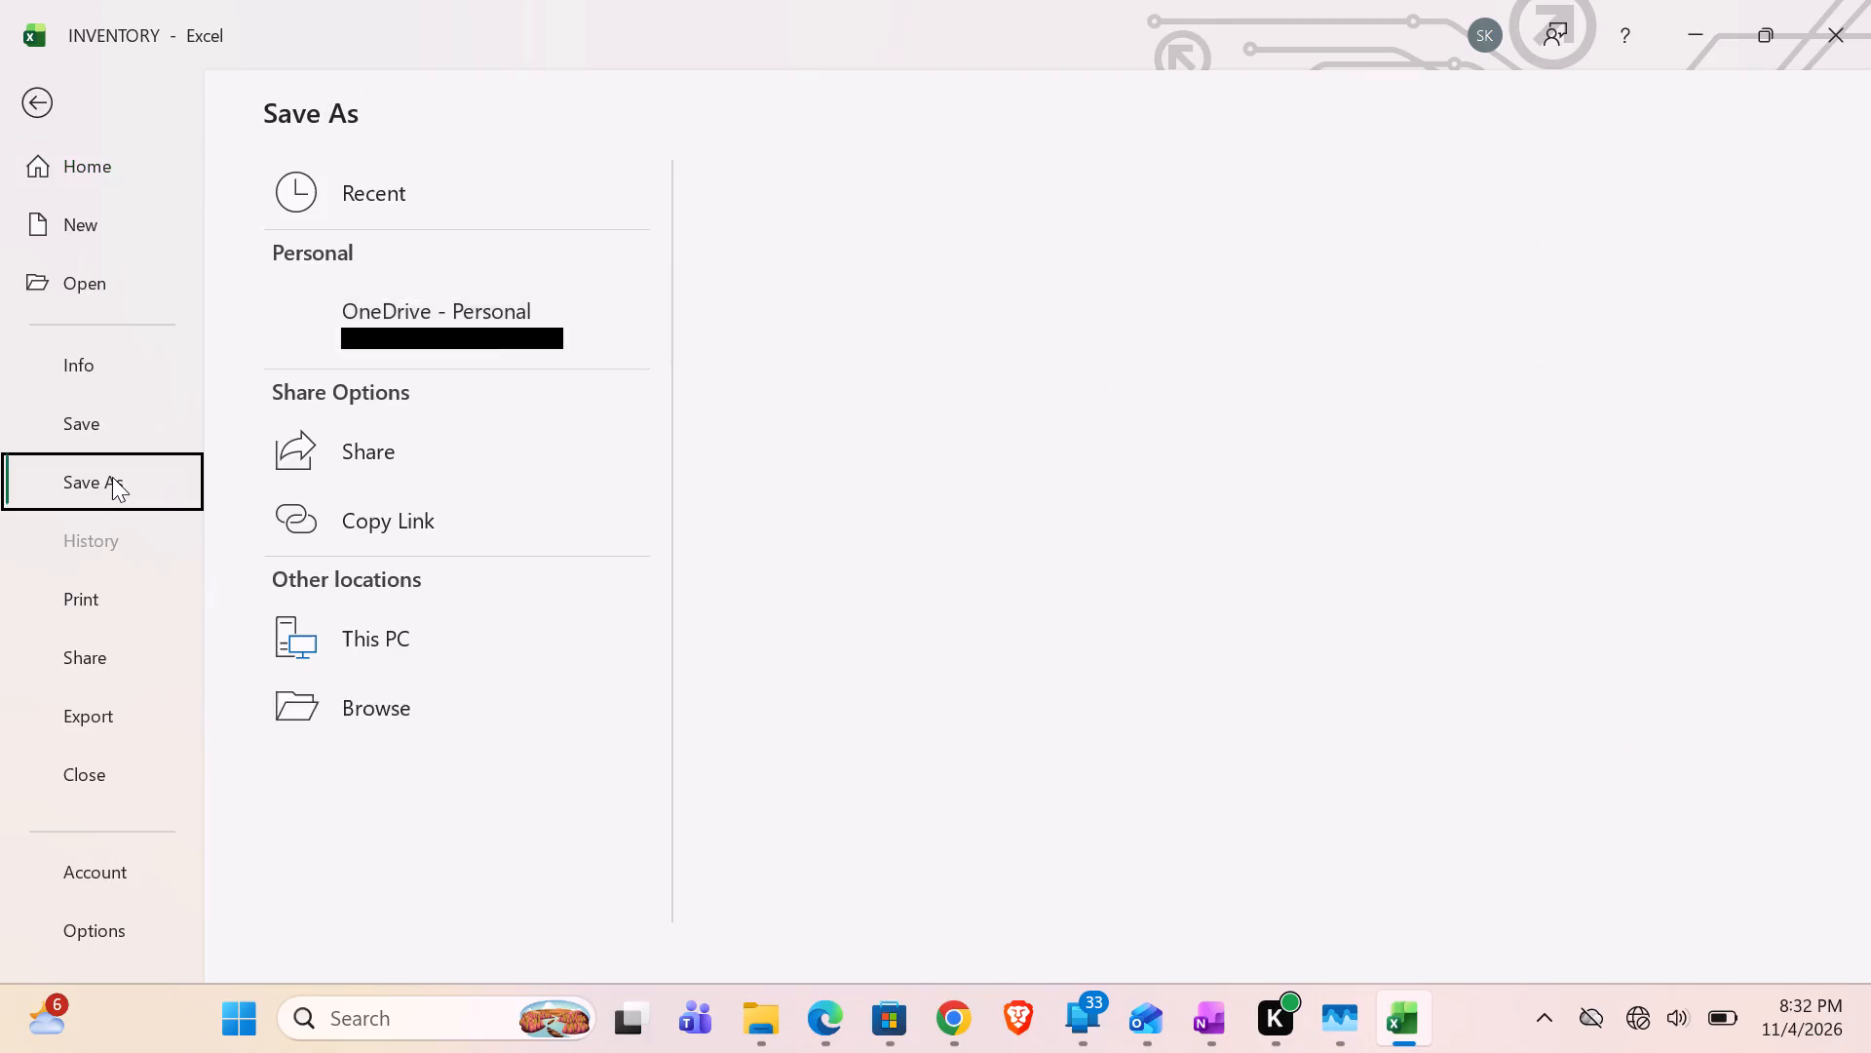